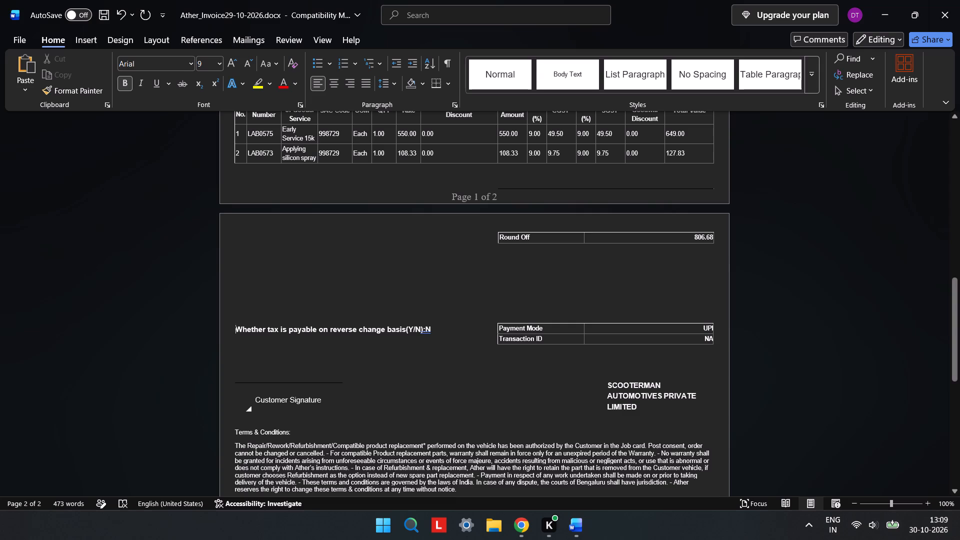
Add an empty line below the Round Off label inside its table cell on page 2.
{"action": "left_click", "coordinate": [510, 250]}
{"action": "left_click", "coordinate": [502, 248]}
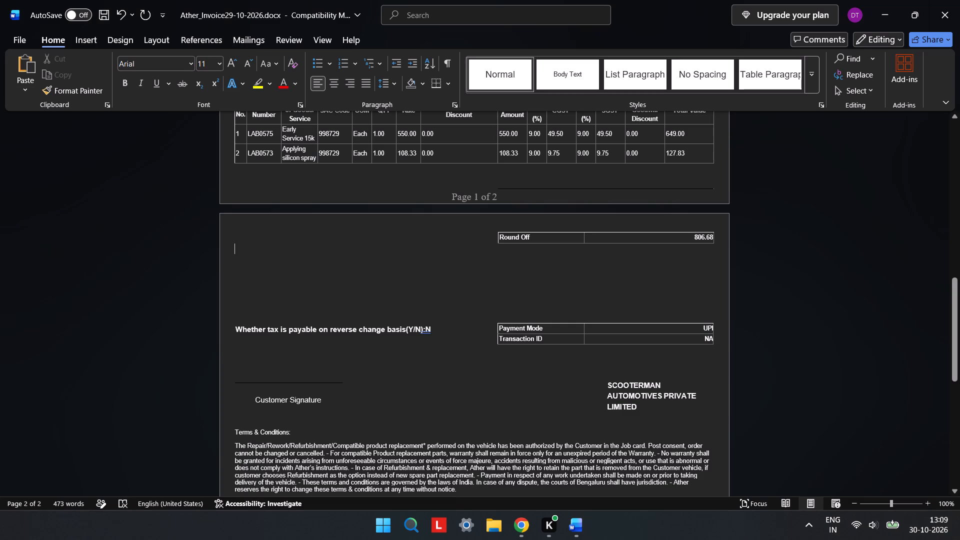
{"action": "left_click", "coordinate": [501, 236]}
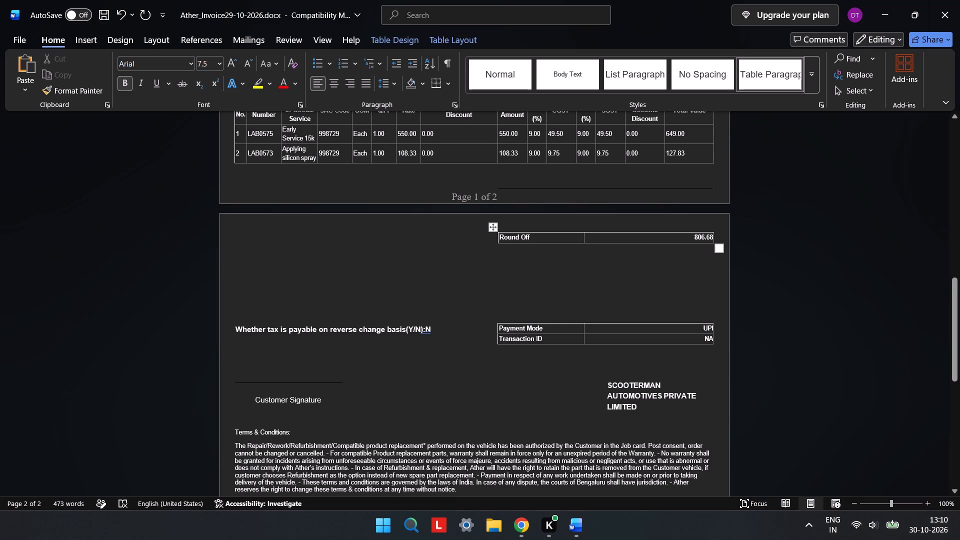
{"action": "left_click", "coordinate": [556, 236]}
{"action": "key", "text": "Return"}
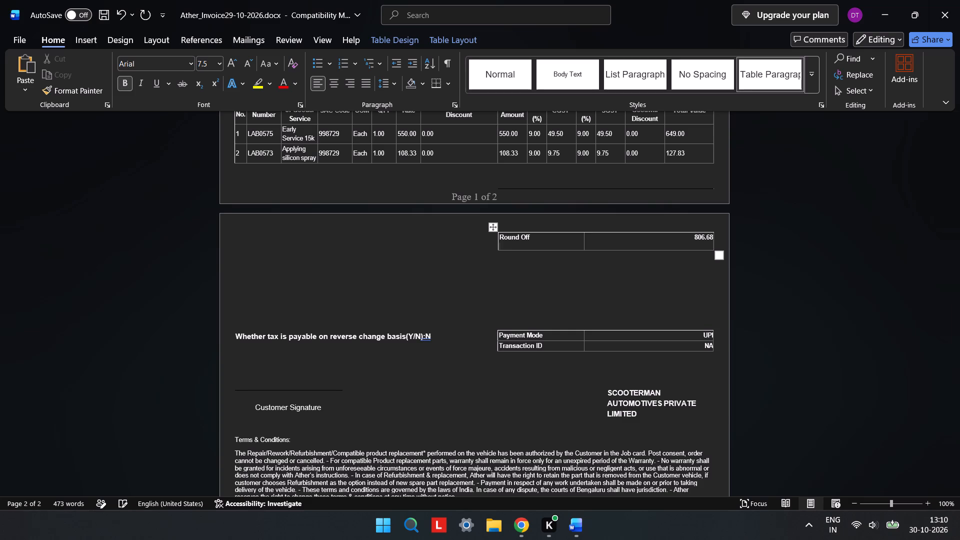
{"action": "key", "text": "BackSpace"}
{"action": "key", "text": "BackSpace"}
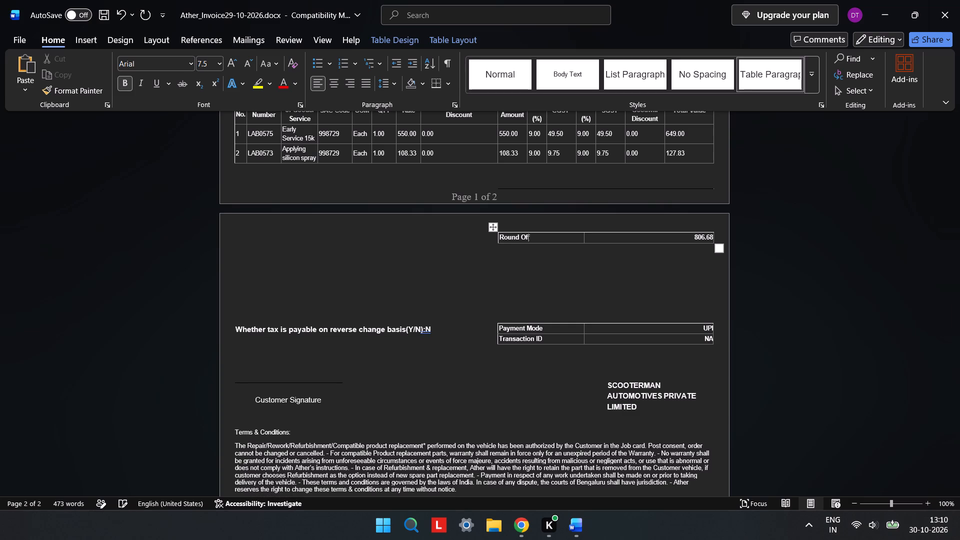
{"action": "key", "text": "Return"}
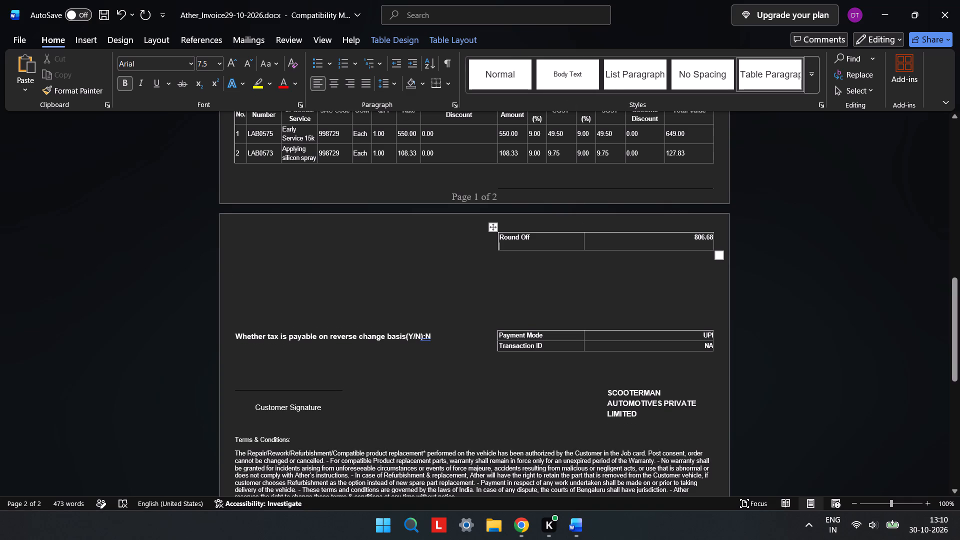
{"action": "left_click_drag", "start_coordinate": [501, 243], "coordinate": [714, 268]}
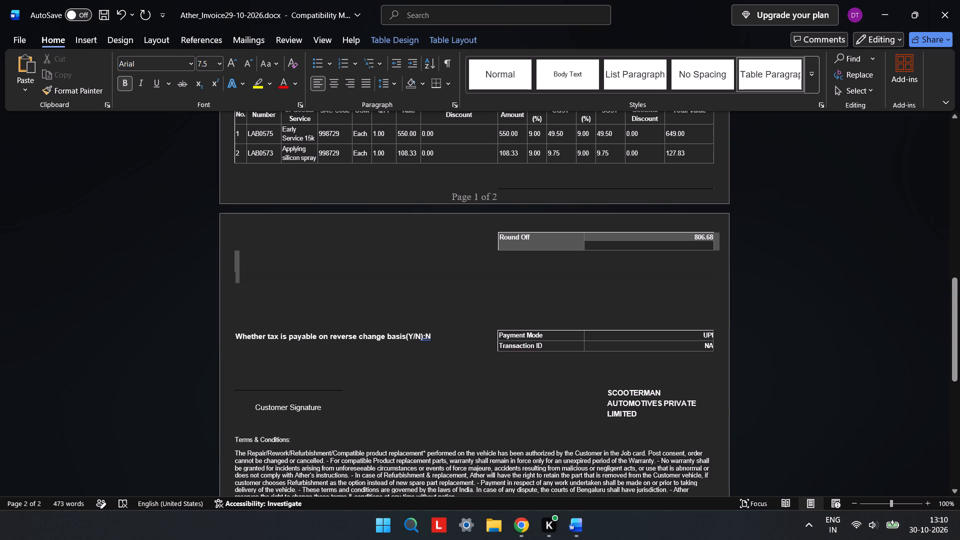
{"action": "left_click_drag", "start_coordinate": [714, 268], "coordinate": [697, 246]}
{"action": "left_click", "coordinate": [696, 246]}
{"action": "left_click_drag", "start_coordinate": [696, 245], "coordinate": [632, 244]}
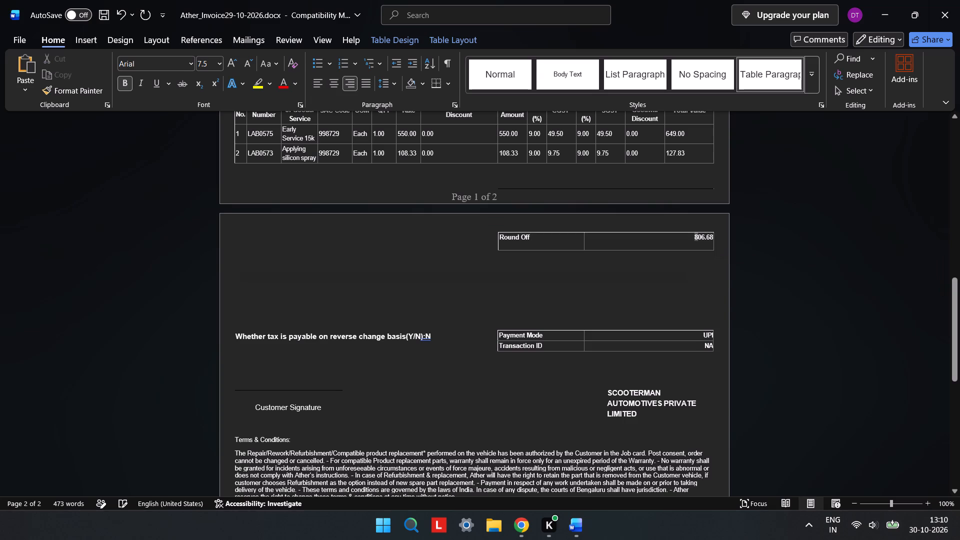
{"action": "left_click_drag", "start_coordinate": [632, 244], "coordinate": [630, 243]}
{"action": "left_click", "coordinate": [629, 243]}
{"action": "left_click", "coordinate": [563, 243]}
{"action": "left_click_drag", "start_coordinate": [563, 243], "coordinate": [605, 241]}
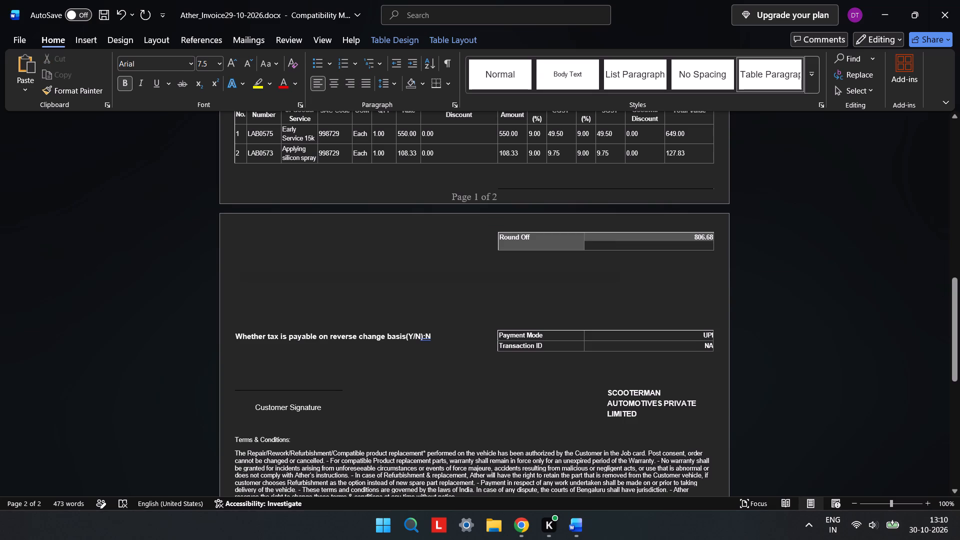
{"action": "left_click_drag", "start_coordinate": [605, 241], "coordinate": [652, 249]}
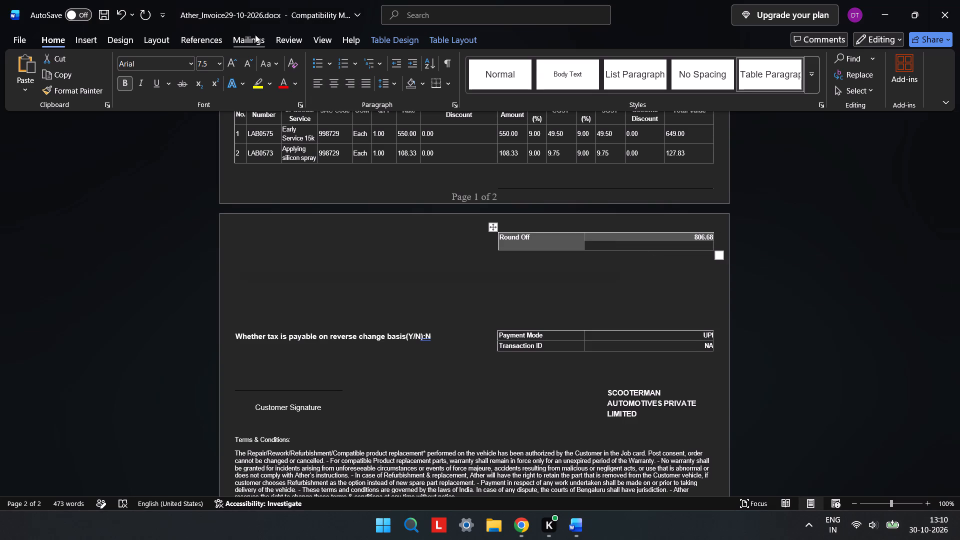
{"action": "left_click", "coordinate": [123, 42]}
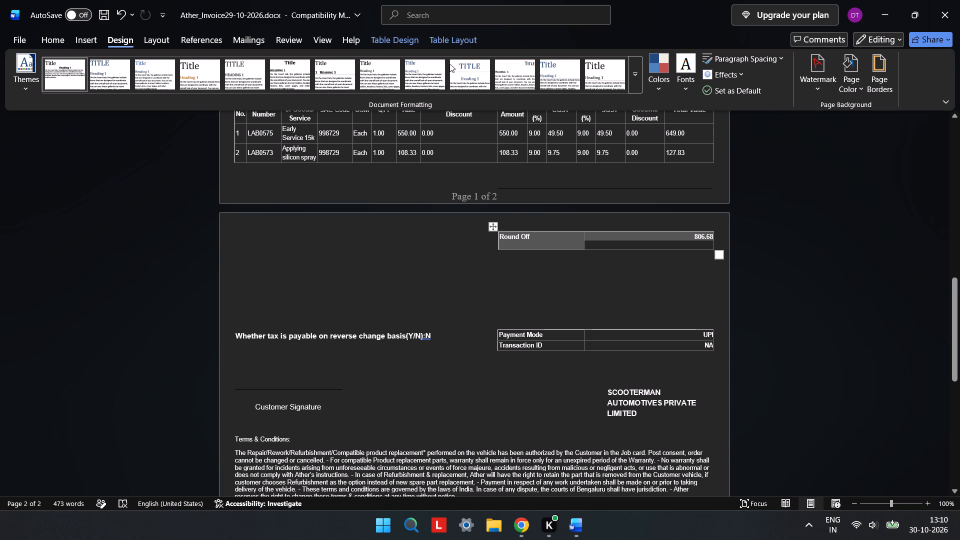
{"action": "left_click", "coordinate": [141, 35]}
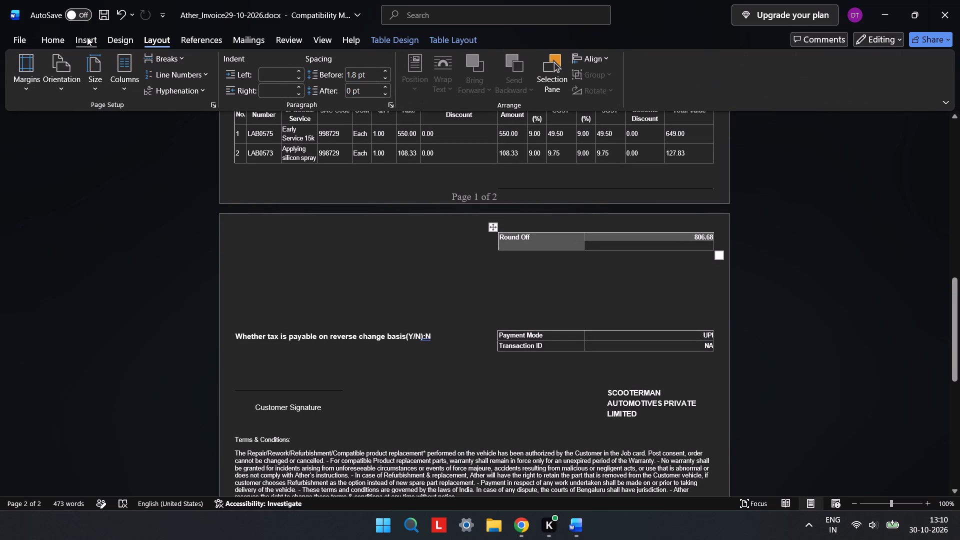
Draw a new table row beneath the Round Off row and remove the spare blank line under the Round Off label.
{"action": "left_click", "coordinate": [87, 37]}
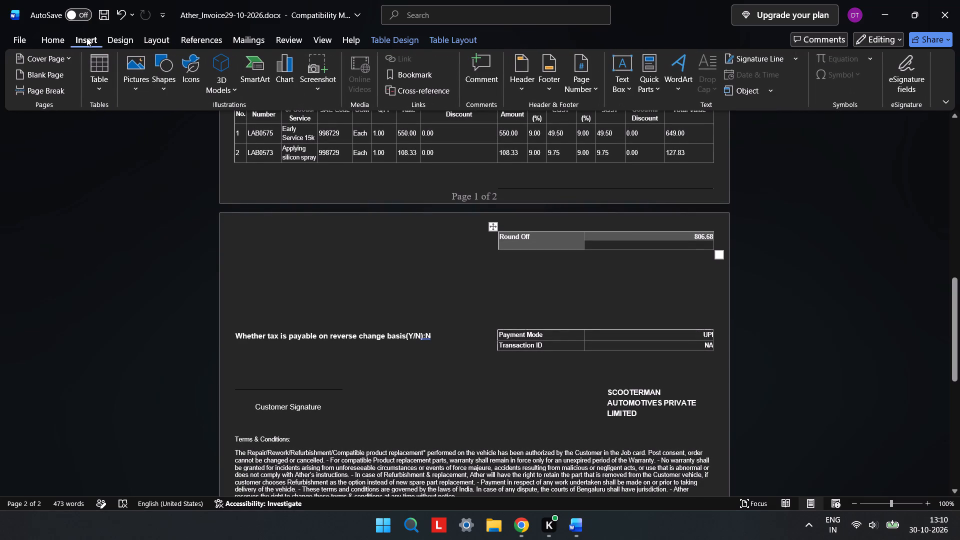
{"action": "left_click", "coordinate": [96, 81]}
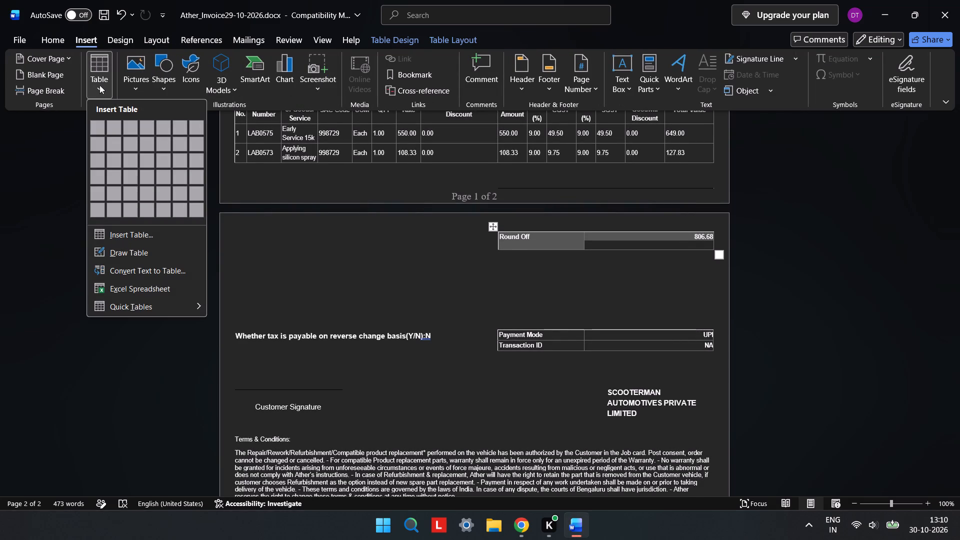
{"action": "left_click", "coordinate": [121, 247]}
{"action": "left_click_drag", "start_coordinate": [500, 241], "coordinate": [509, 241]}
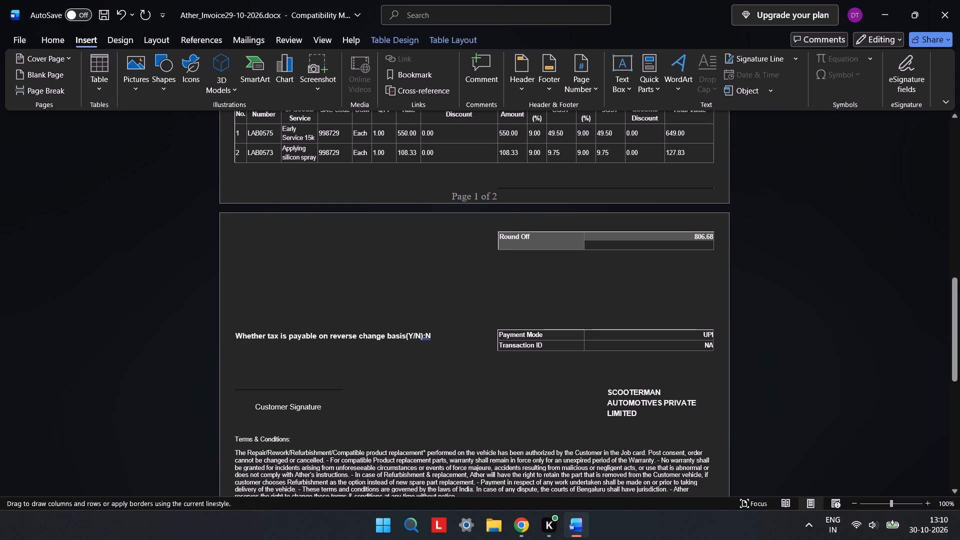
{"action": "left_click_drag", "start_coordinate": [509, 241], "coordinate": [680, 238]}
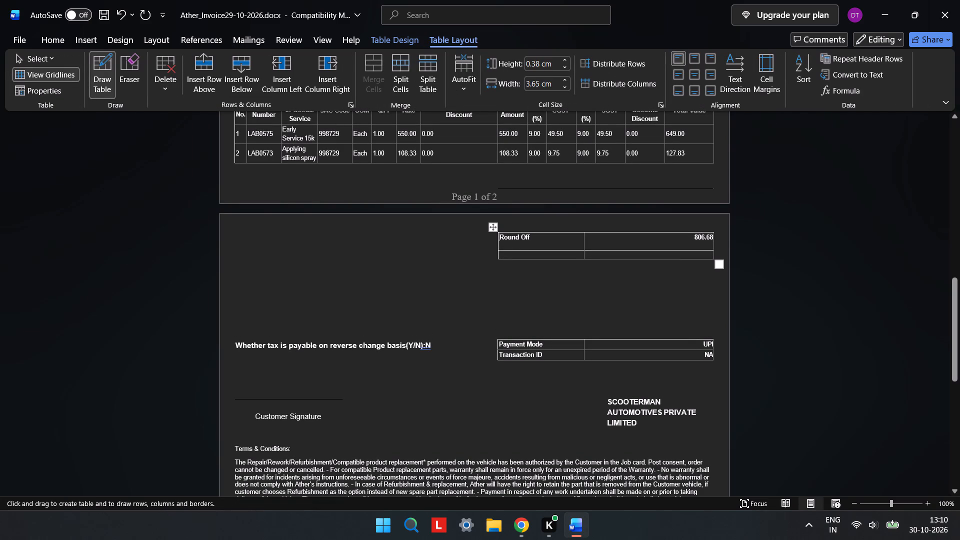
{"action": "key", "text": "Escape"}
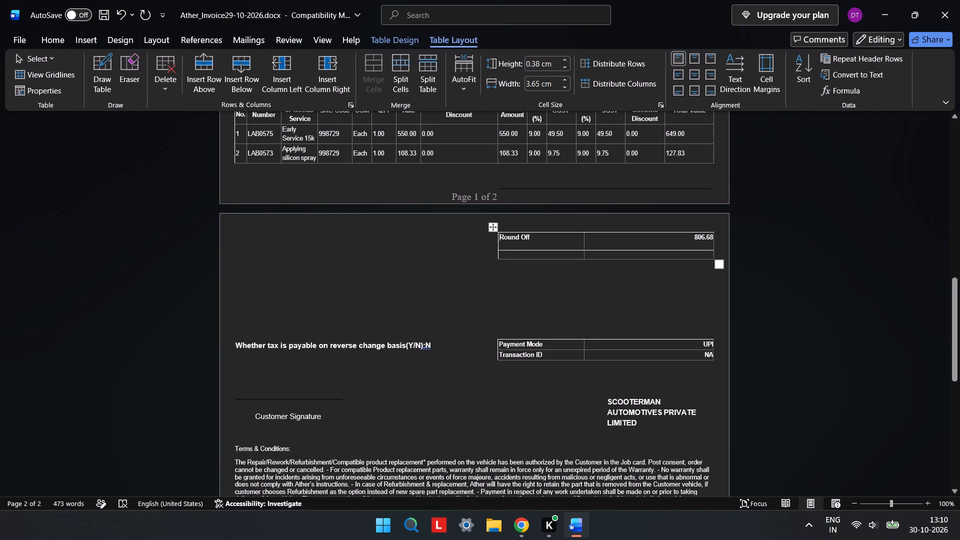
{"action": "left_click", "coordinate": [542, 246]}
{"action": "key", "text": "BackSpace"}
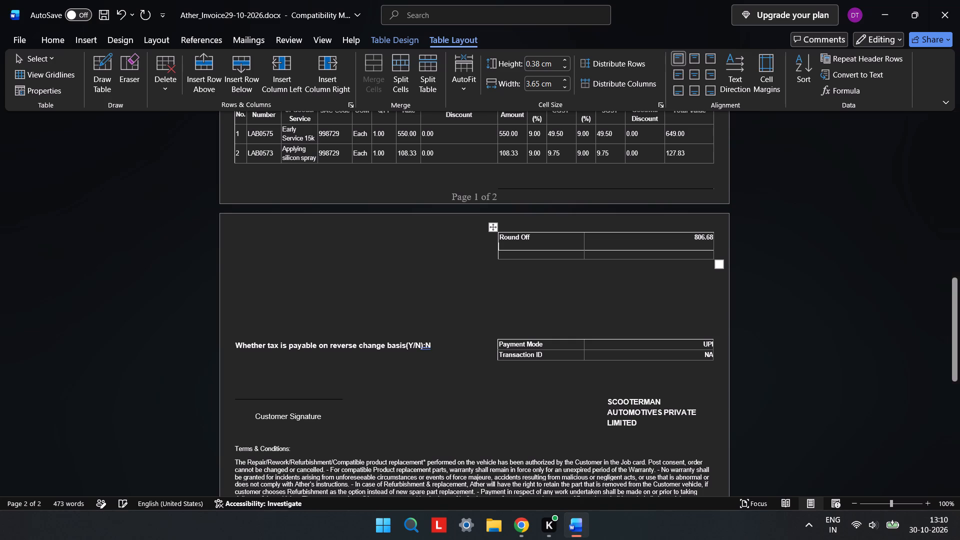
{"action": "key", "text": "BackSpace"}
Enter "Grand Total" as the label in the first cell of the new row below Round Off.
{"action": "left_click", "coordinate": [530, 245]}
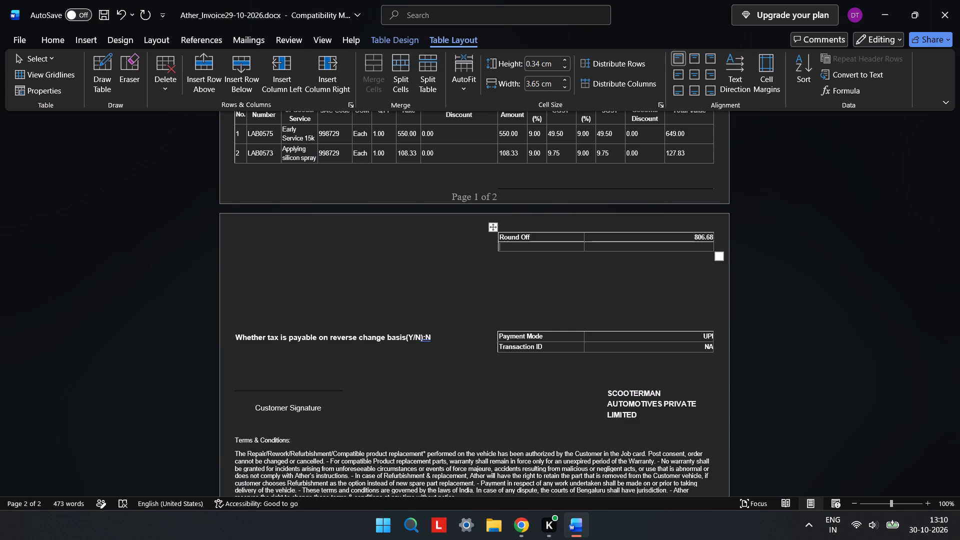
{"action": "key", "text": "g"}
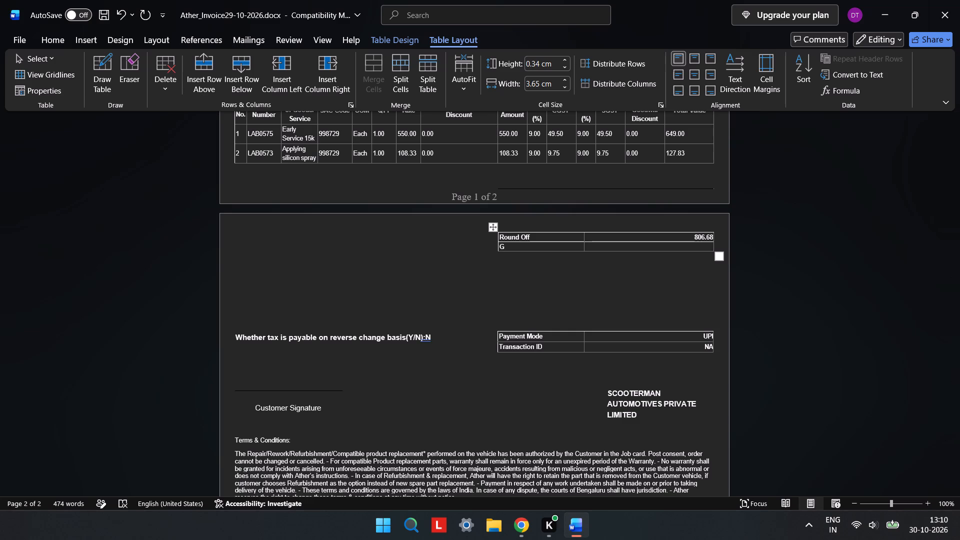
{"action": "type", "text": "rand"}
{"action": "key", "text": "space"}
{"action": "key", "text": "t"}
{"action": "type", "text": "oa"}
{"action": "key", "text": "BackSpace"}
{"action": "type", "text": "tal"}
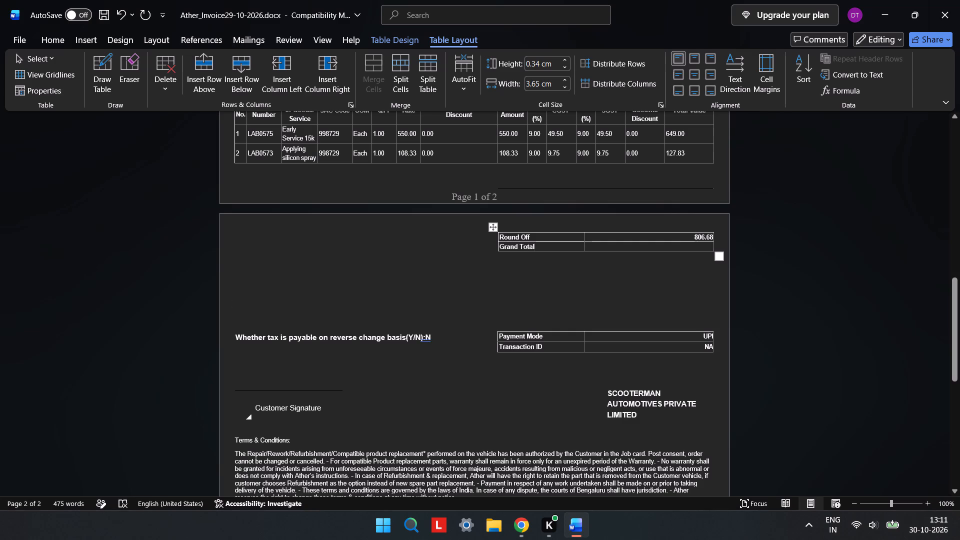
Draw a single-cell table about 19.66 cm wide and 0.55 cm high below the Grand Total row.
{"action": "scroll", "coordinate": [413, 350], "scroll_direction": "down", "scroll_amount": 3}
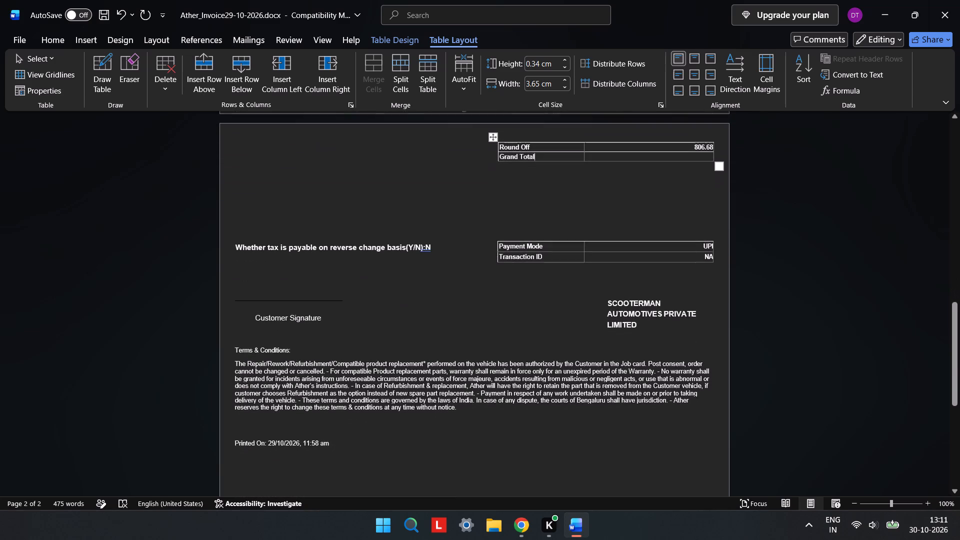
{"action": "scroll", "coordinate": [413, 350], "scroll_direction": "down", "scroll_amount": 3}
{"action": "scroll", "coordinate": [412, 350], "scroll_direction": "up", "scroll_amount": 4}
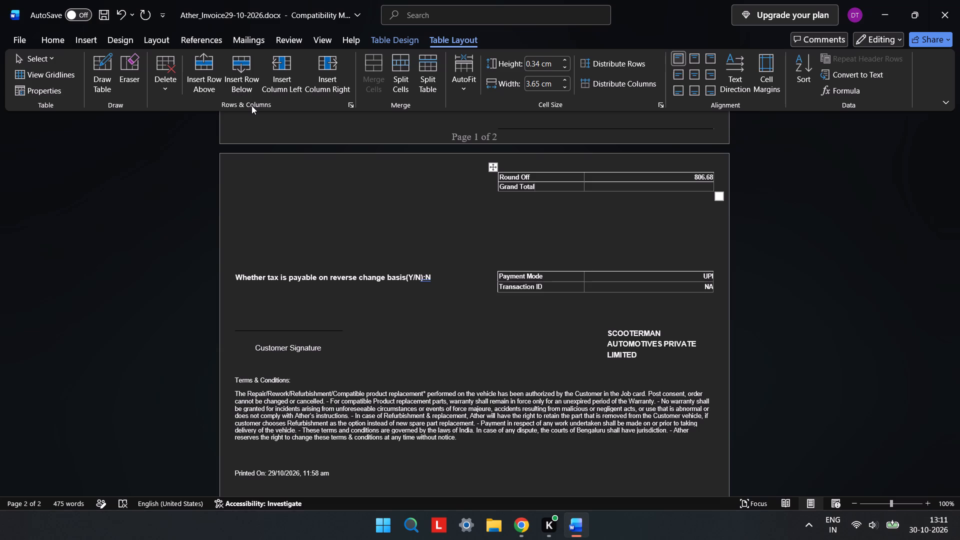
{"action": "left_click", "coordinate": [103, 68]}
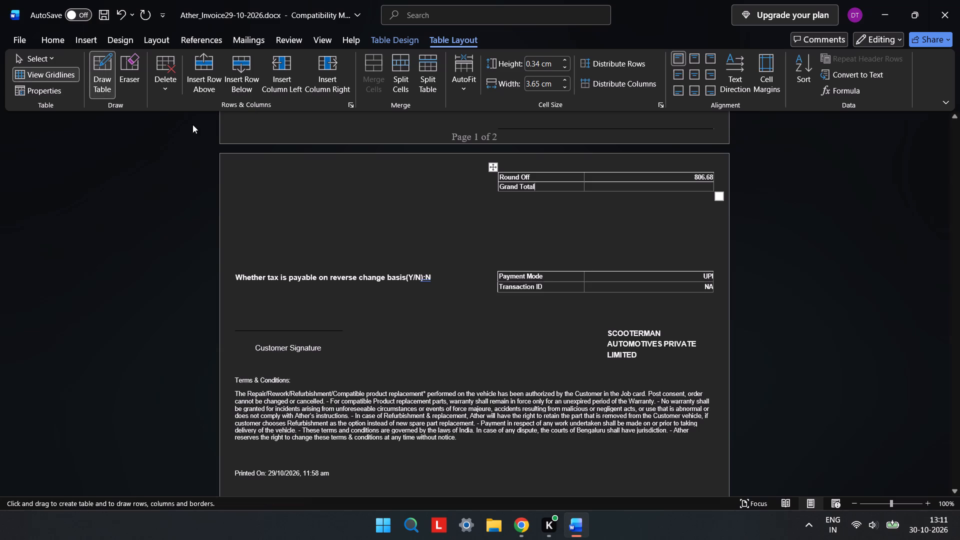
{"action": "left_click_drag", "start_coordinate": [249, 222], "coordinate": [616, 211]}
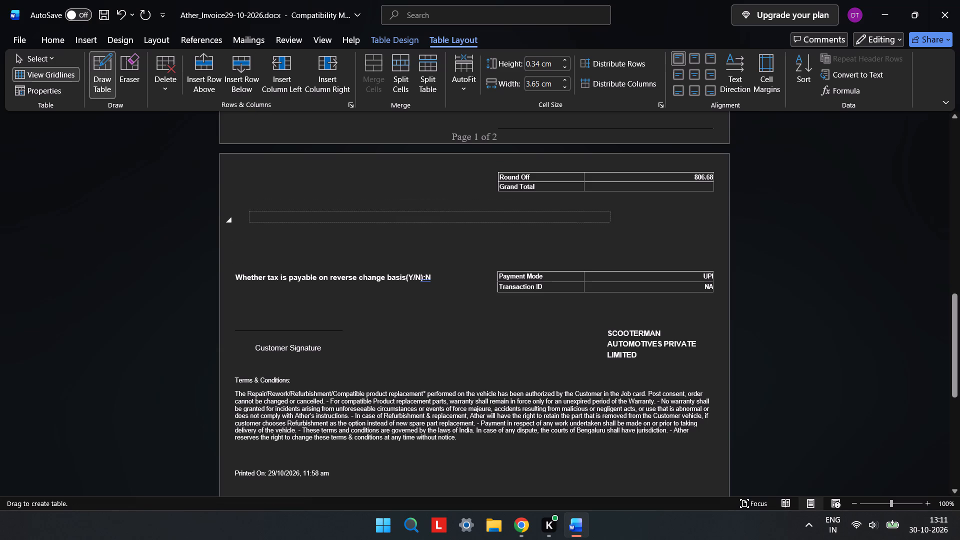
{"action": "left_click_drag", "start_coordinate": [616, 211], "coordinate": [711, 209]}
{"action": "left_click_drag", "start_coordinate": [711, 209], "coordinate": [713, 209]}
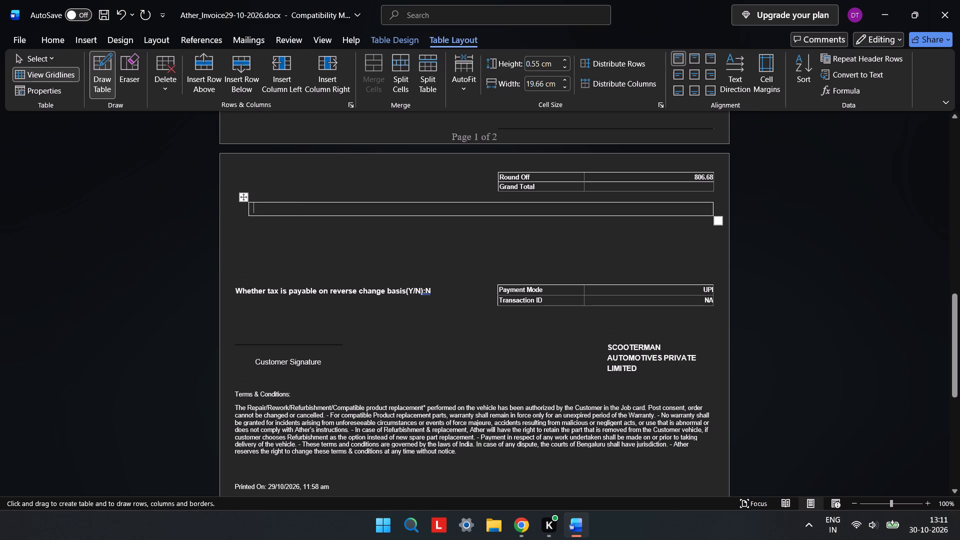
{"action": "key", "text": "Escape"}
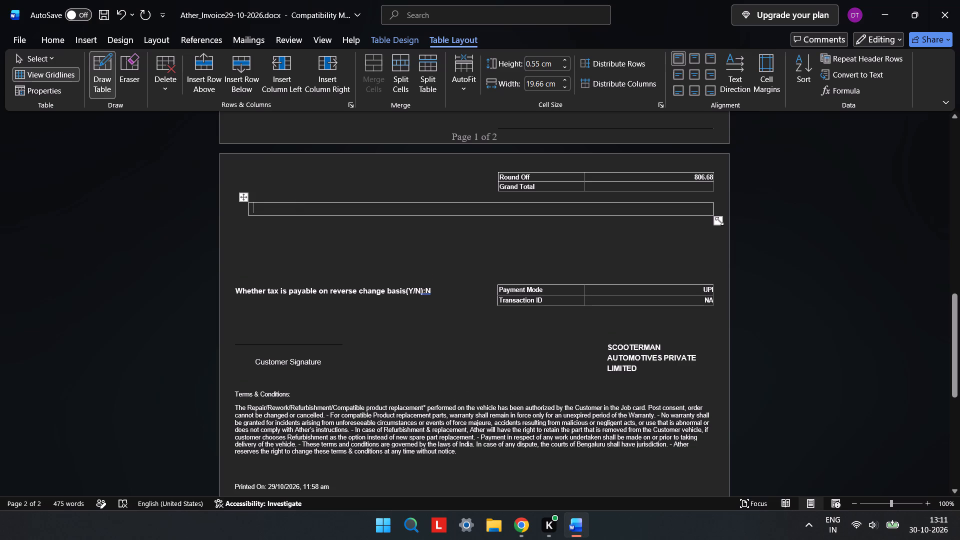
Enlarge the single-cell table to about 20.17 cm by 0.98 cm and shift it left to the page's left margin.
{"action": "left_click_drag", "start_coordinate": [717, 221], "coordinate": [725, 226]}
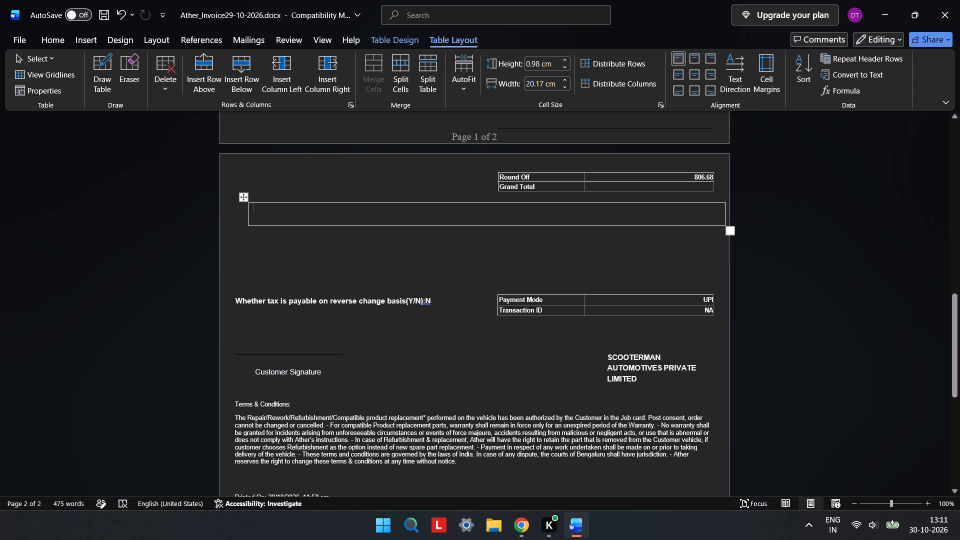
{"action": "left_click_drag", "start_coordinate": [246, 193], "coordinate": [229, 195]}
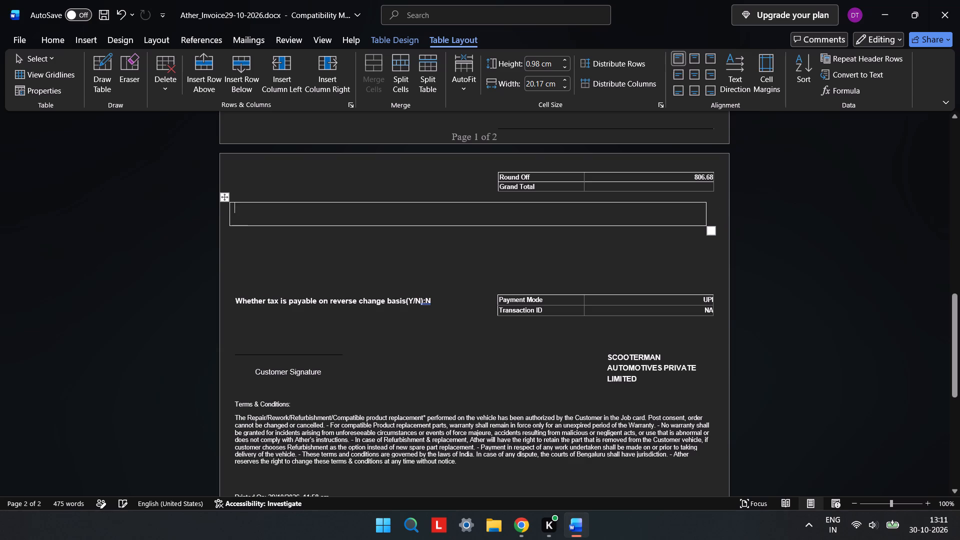
{"action": "scroll", "coordinate": [263, 184], "scroll_direction": "up", "scroll_amount": 5}
{"action": "scroll", "coordinate": [263, 184], "scroll_direction": "down", "scroll_amount": 2}
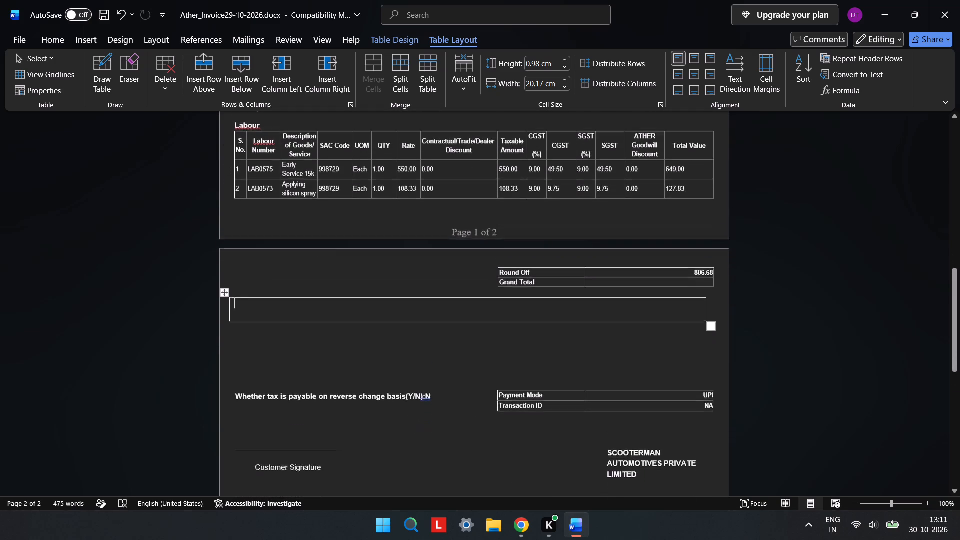
{"action": "scroll", "coordinate": [263, 184], "scroll_direction": "down", "scroll_amount": 1}
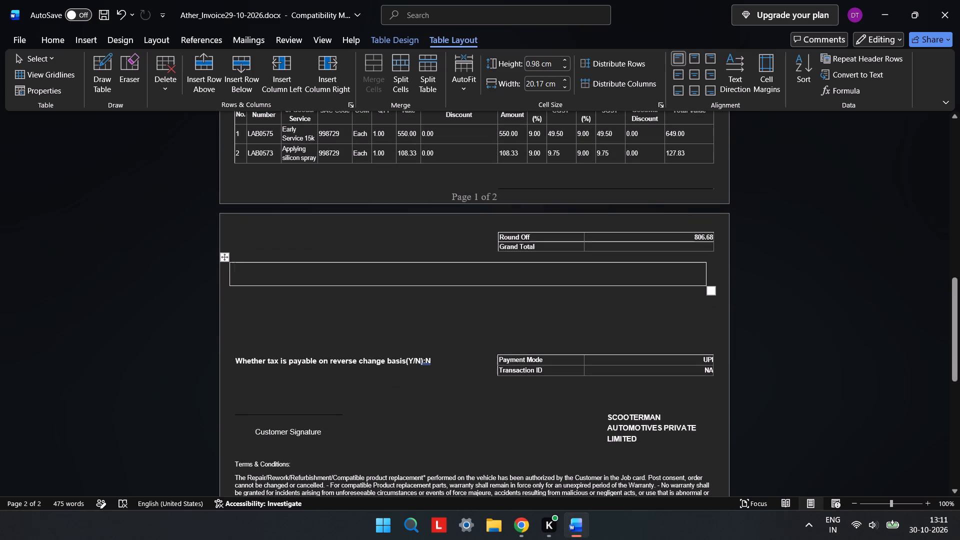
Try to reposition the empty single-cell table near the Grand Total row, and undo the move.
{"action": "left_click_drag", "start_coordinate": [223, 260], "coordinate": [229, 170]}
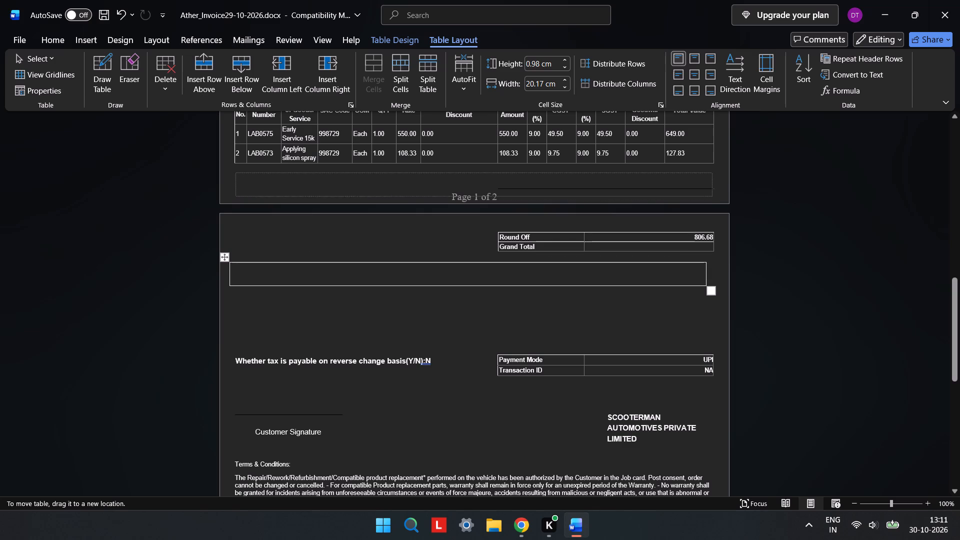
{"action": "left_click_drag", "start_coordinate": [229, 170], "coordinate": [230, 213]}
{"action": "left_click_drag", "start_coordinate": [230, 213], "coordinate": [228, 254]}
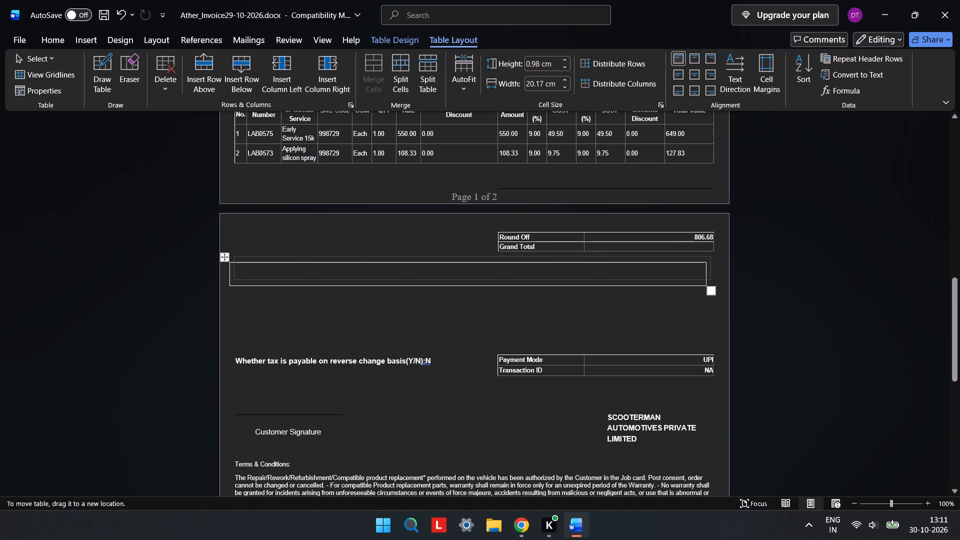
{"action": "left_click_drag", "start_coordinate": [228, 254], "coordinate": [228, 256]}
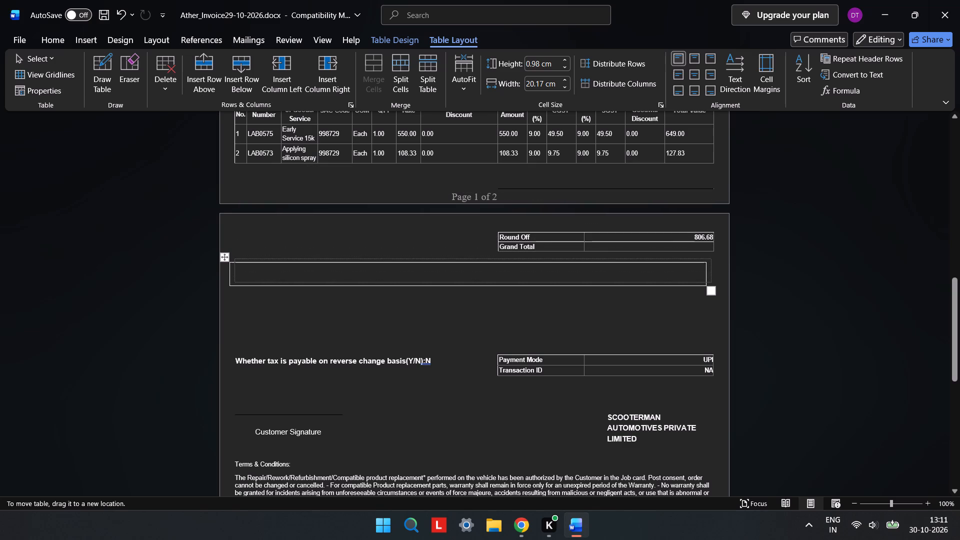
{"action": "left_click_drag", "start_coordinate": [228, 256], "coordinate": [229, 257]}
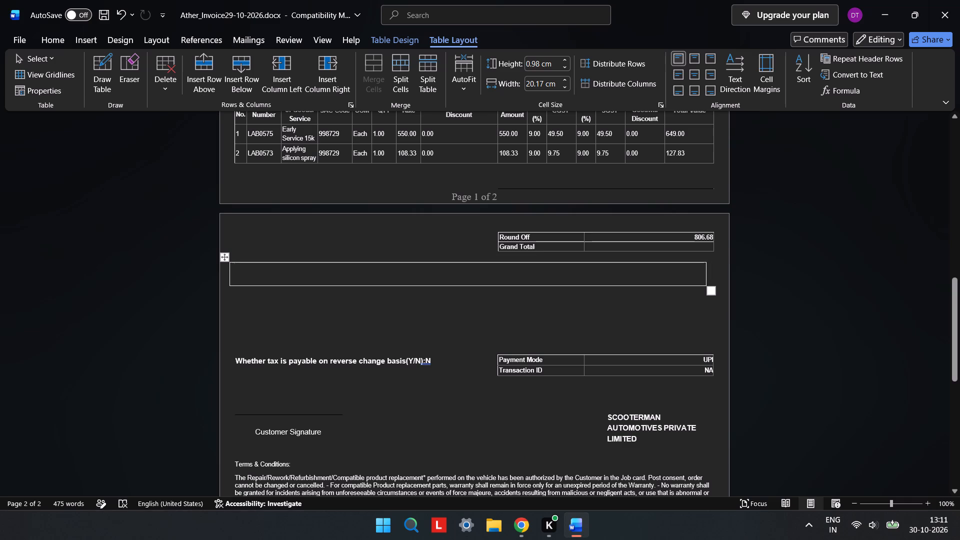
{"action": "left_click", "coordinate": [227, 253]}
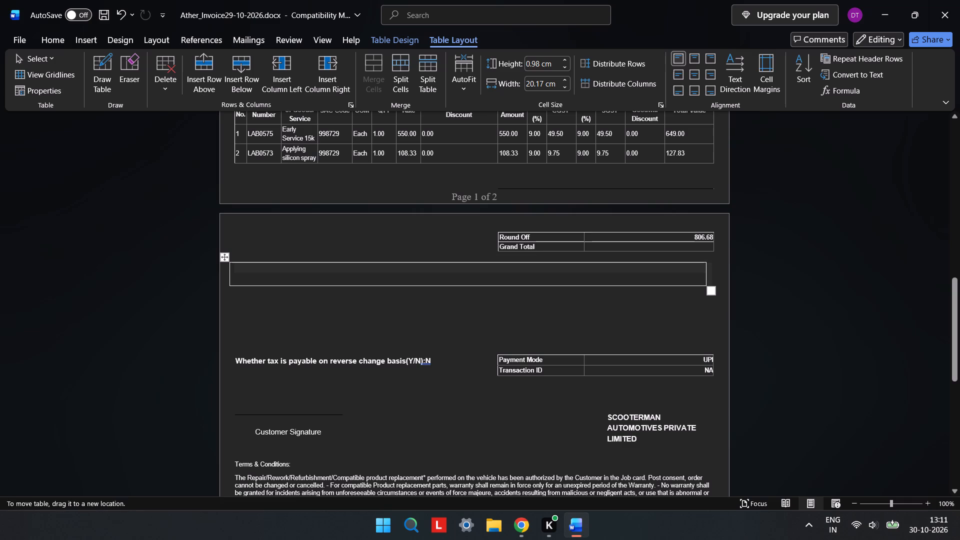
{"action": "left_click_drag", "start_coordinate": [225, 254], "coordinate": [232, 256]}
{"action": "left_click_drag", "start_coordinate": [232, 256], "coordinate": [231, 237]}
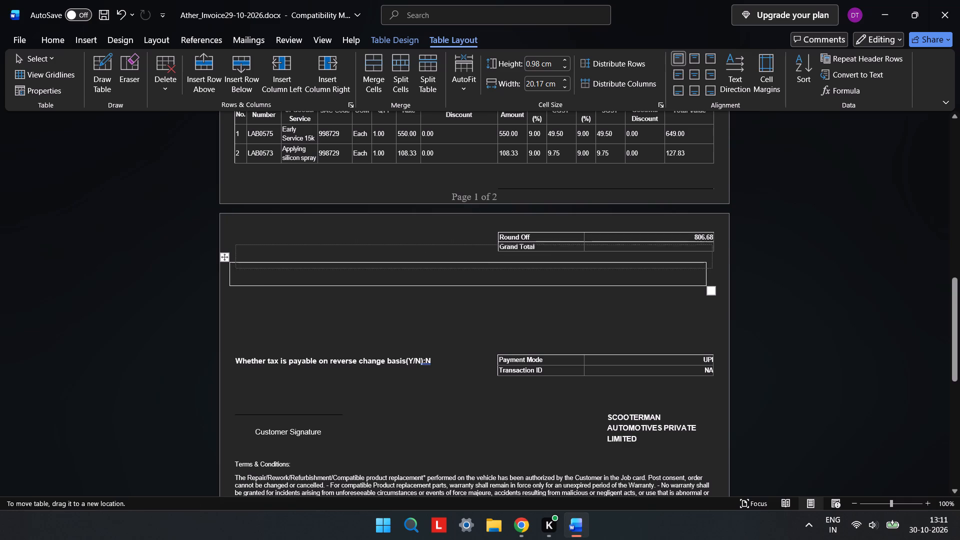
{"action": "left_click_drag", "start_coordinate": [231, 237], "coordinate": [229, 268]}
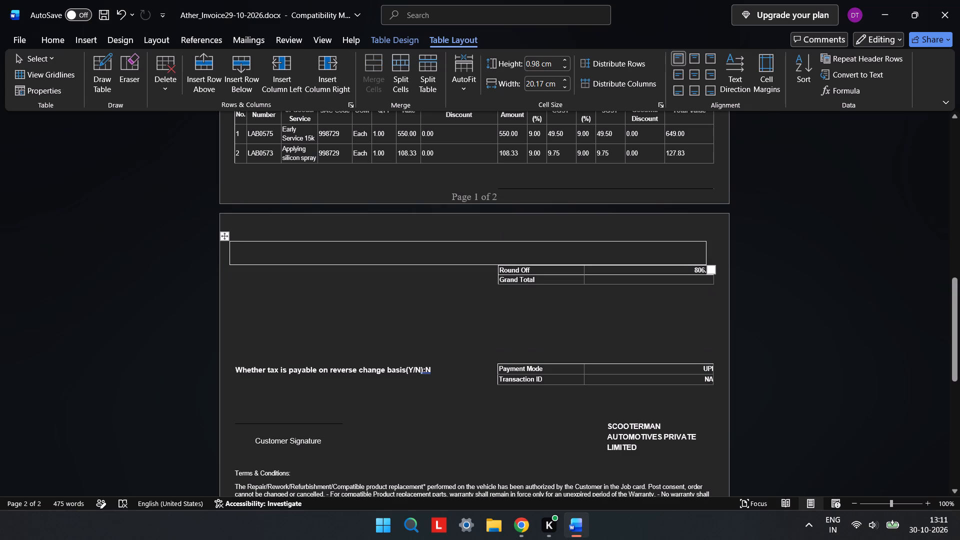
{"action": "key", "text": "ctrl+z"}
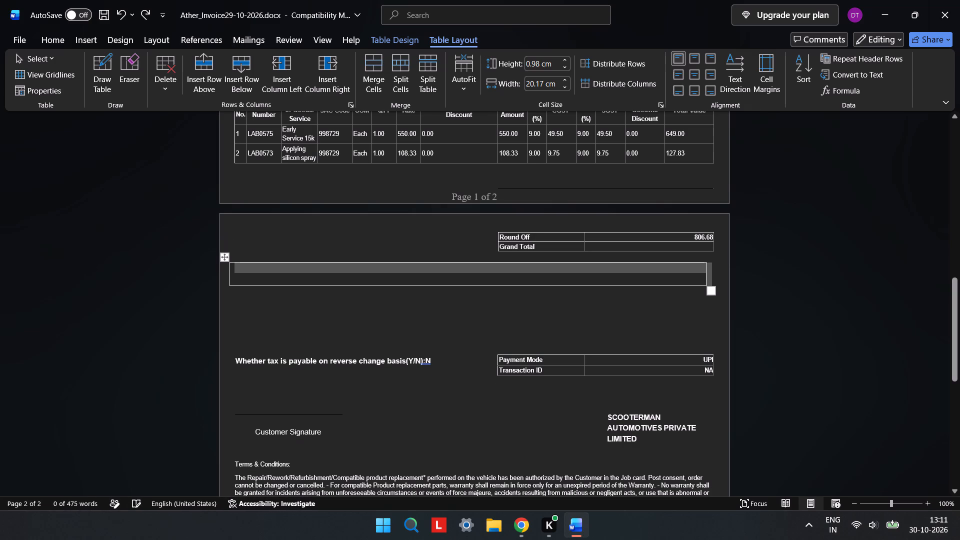
Move the empty single-cell table slightly lower so a small gap separates it from the Grand Total row.
{"action": "left_click", "coordinate": [388, 307]}
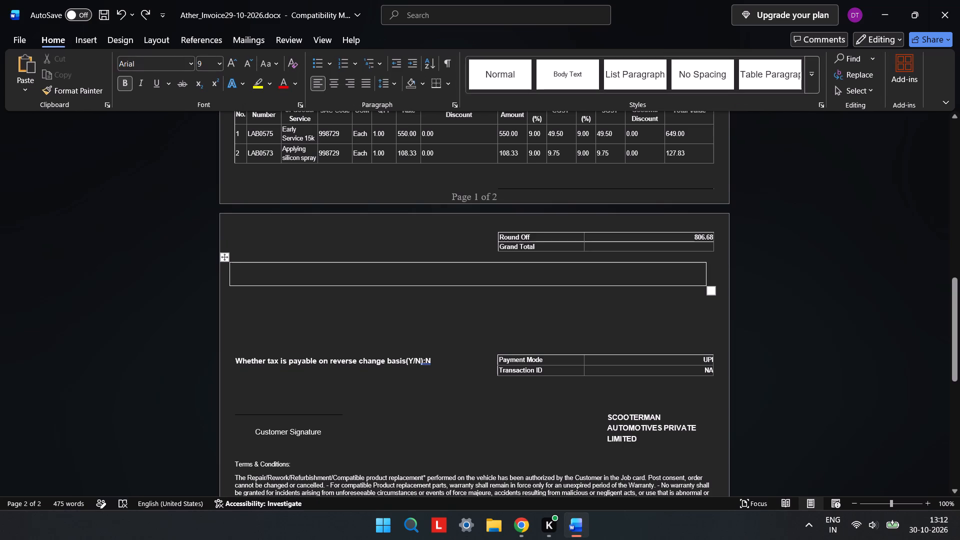
{"action": "left_click_drag", "start_coordinate": [226, 258], "coordinate": [234, 258]}
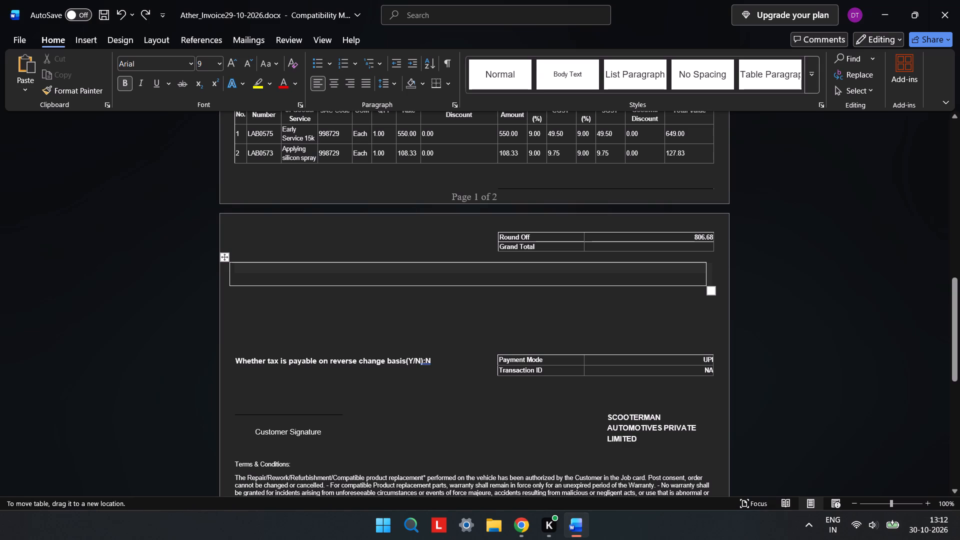
{"action": "left_click_drag", "start_coordinate": [234, 258], "coordinate": [241, 275]}
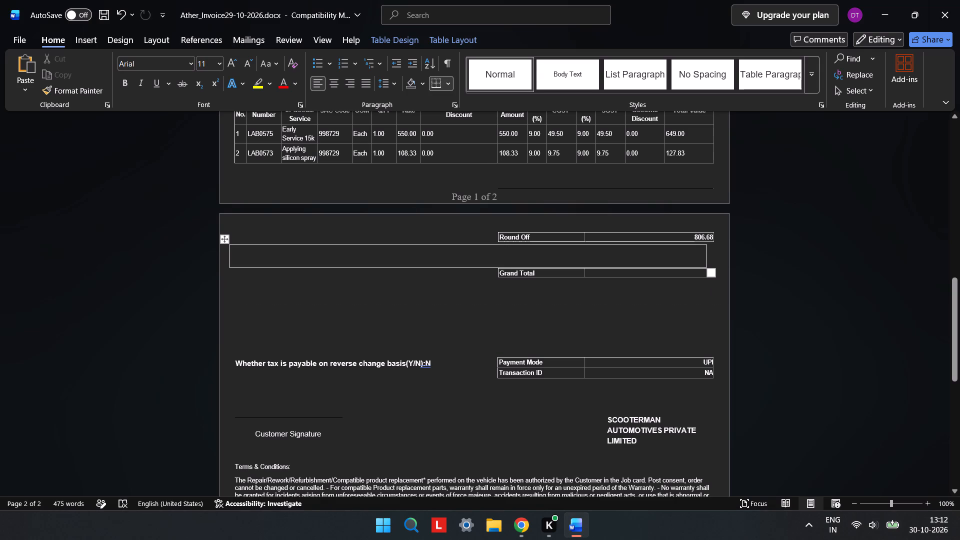
{"action": "left_click_drag", "start_coordinate": [225, 237], "coordinate": [240, 274]}
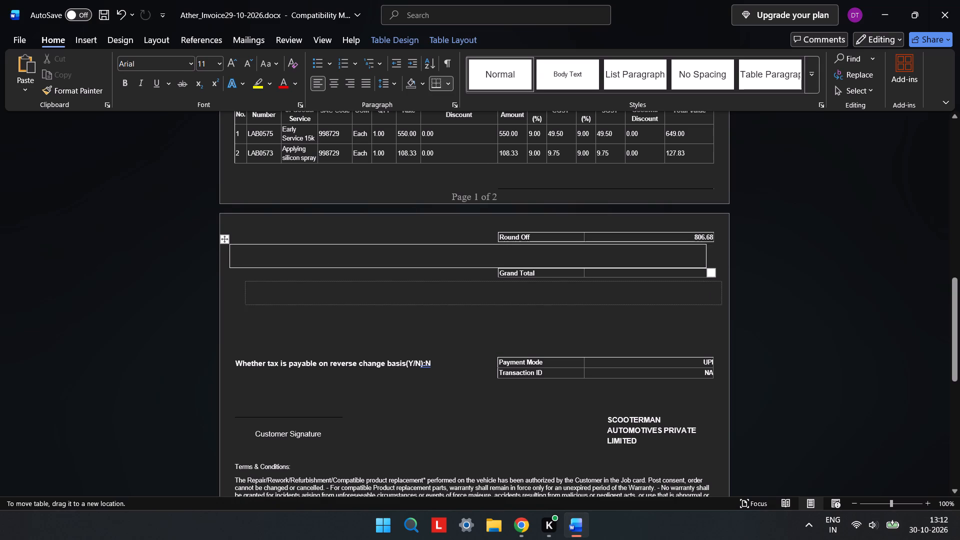
{"action": "left_click_drag", "start_coordinate": [240, 274], "coordinate": [237, 295]}
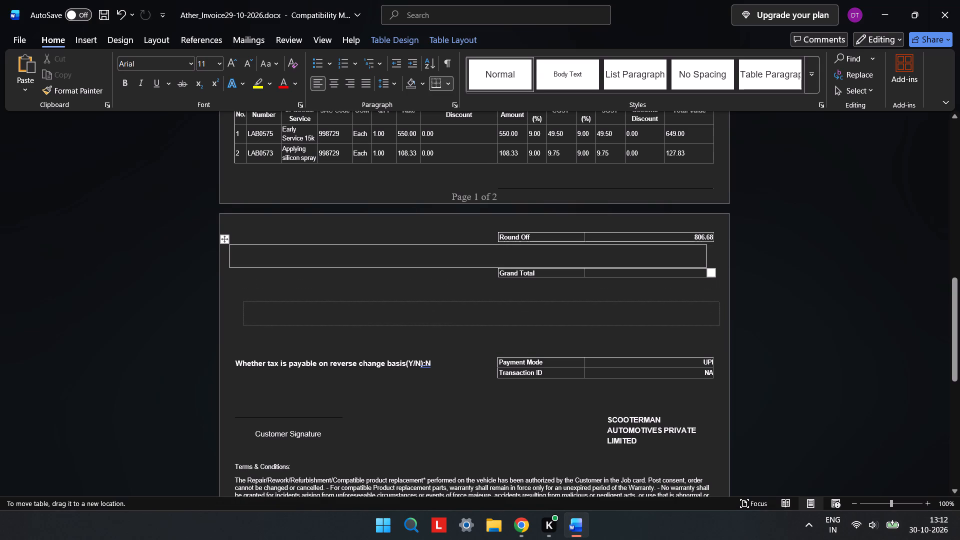
{"action": "left_click_drag", "start_coordinate": [237, 295], "coordinate": [236, 295]}
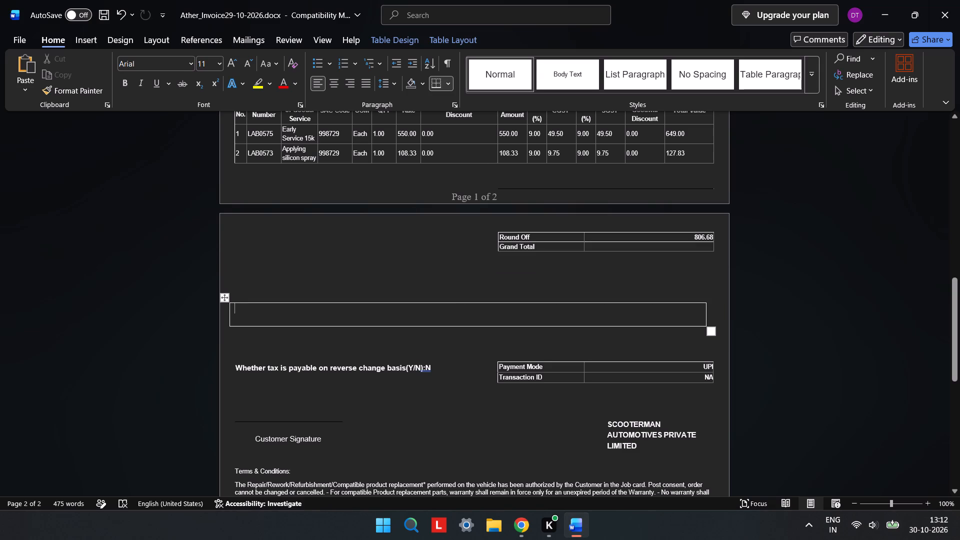
{"action": "left_click_drag", "start_coordinate": [228, 300], "coordinate": [231, 268]}
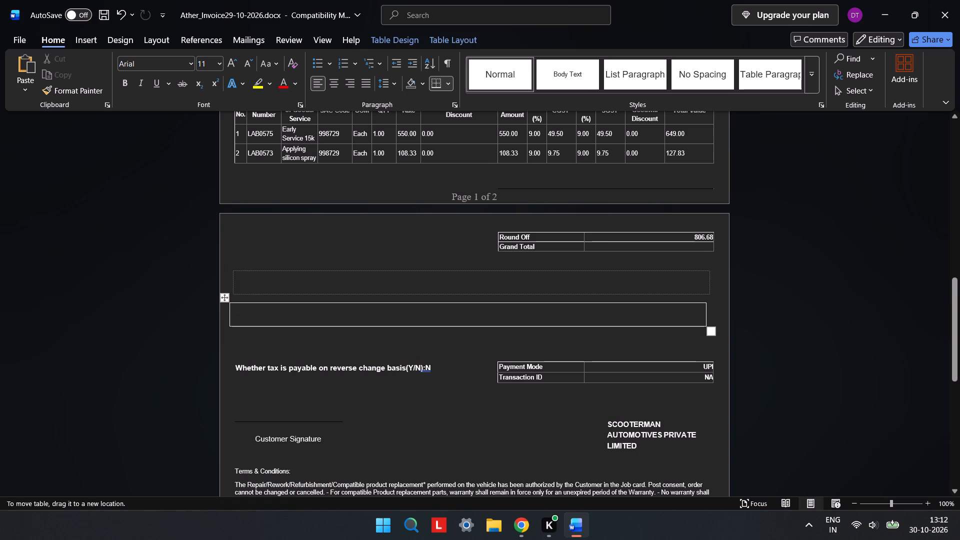
{"action": "left_click_drag", "start_coordinate": [231, 268], "coordinate": [239, 263]}
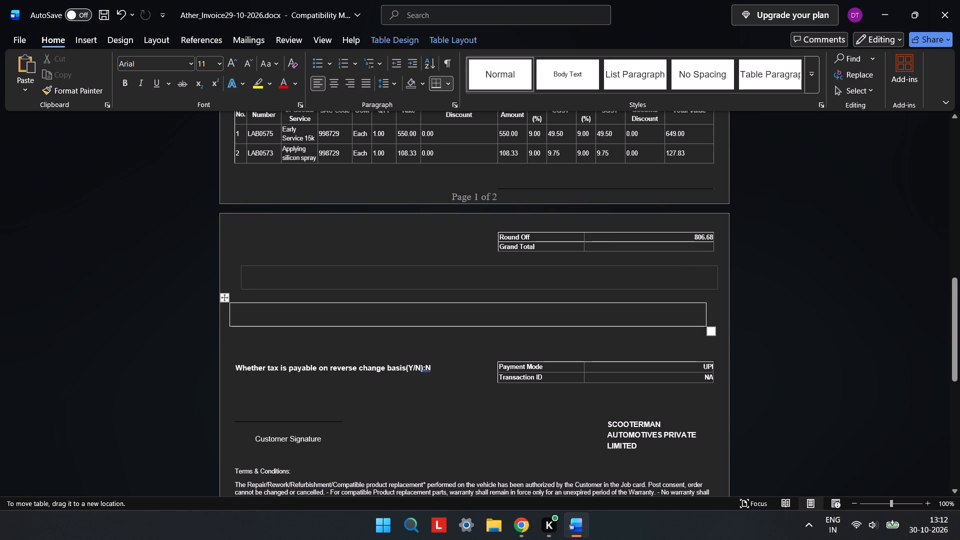
{"action": "left_click_drag", "start_coordinate": [239, 263], "coordinate": [236, 267]}
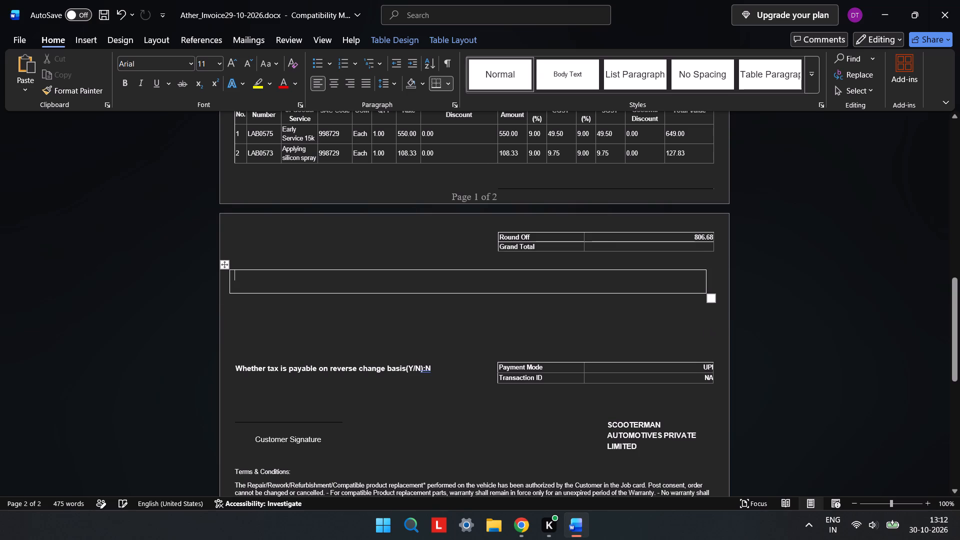
Delete a spare blank line between the empty single-cell table and the reverse change tax line.
{"action": "left_click", "coordinate": [252, 305]}
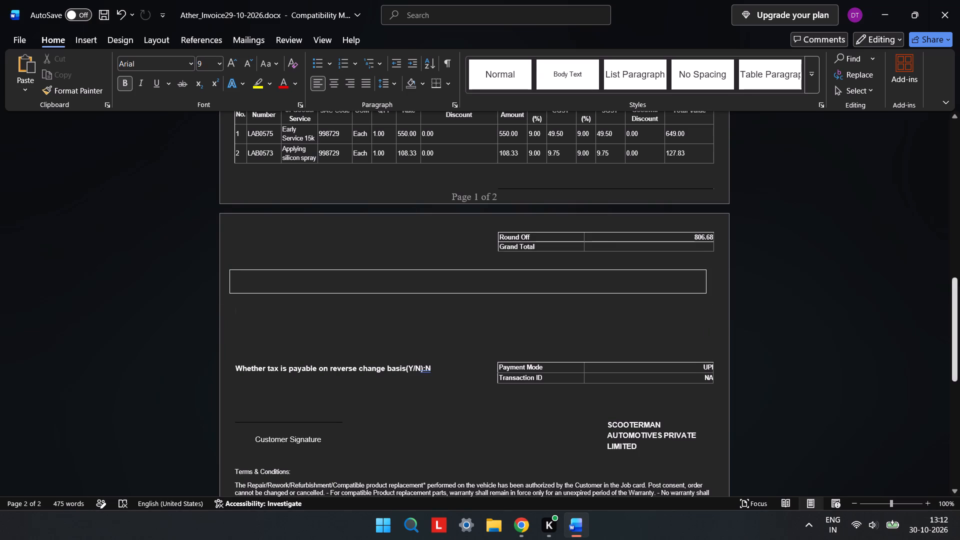
{"action": "scroll", "coordinate": [785, 284], "scroll_direction": "down", "scroll_amount": 6}
{"action": "scroll", "coordinate": [454, 279], "scroll_direction": "down", "scroll_amount": 6}
{"action": "scroll", "coordinate": [414, 283], "scroll_direction": "down", "scroll_amount": 7}
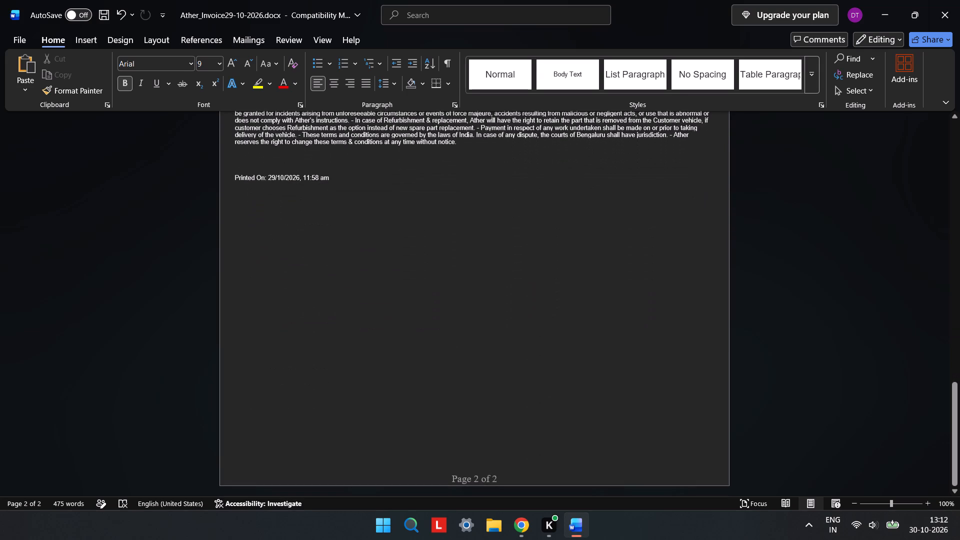
{"action": "scroll", "coordinate": [413, 283], "scroll_direction": "up", "scroll_amount": 10}
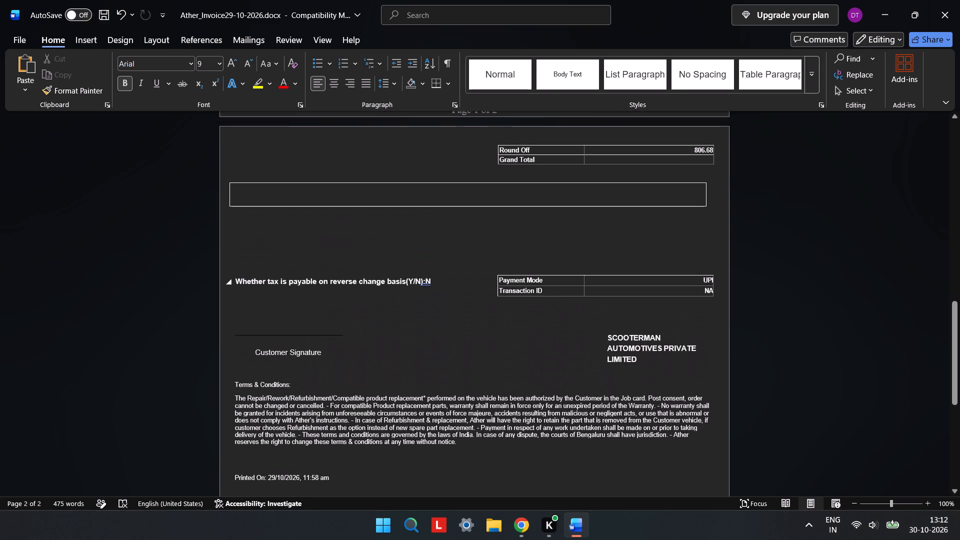
{"action": "key", "text": "BackSpace"}
{"action": "key", "text": "BackSpace"}
{"action": "key", "text": "BackSpace"}
{"action": "key", "text": "BackSpace"}
{"action": "key", "text": "BackSpace"}
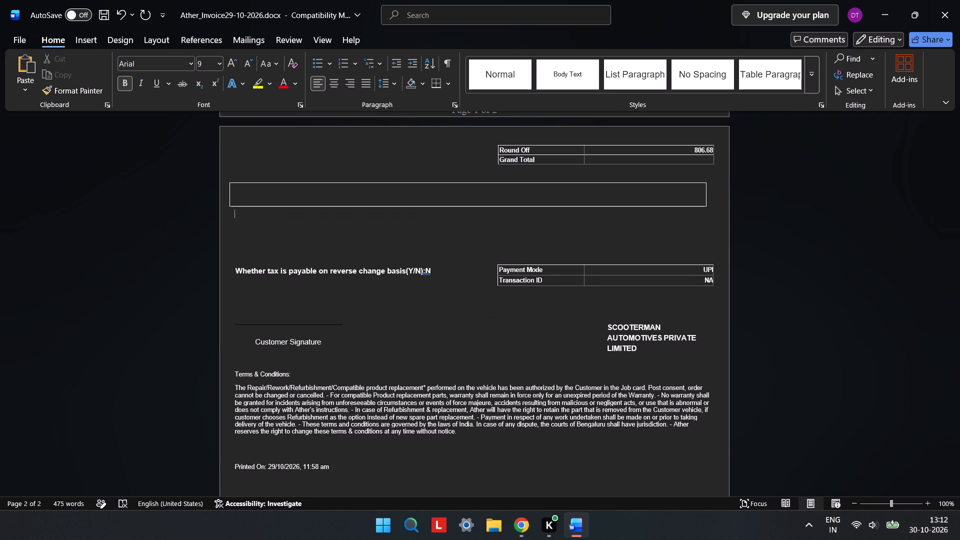
{"action": "key", "text": "BackSpace"}
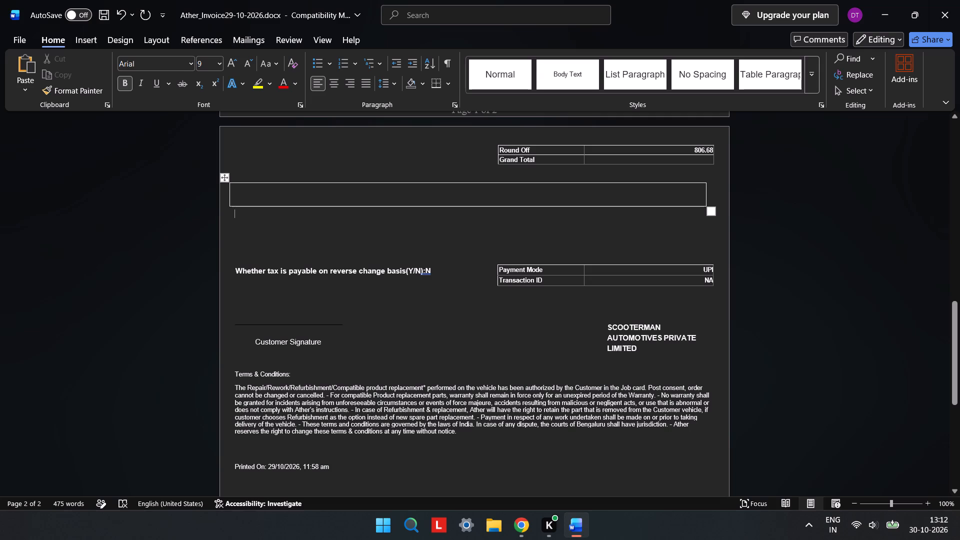
Resize the empty single-cell table to a one-line height and widen it to about the outer edge of the totals table.
{"action": "left_click_drag", "start_coordinate": [709, 211], "coordinate": [694, 197]}
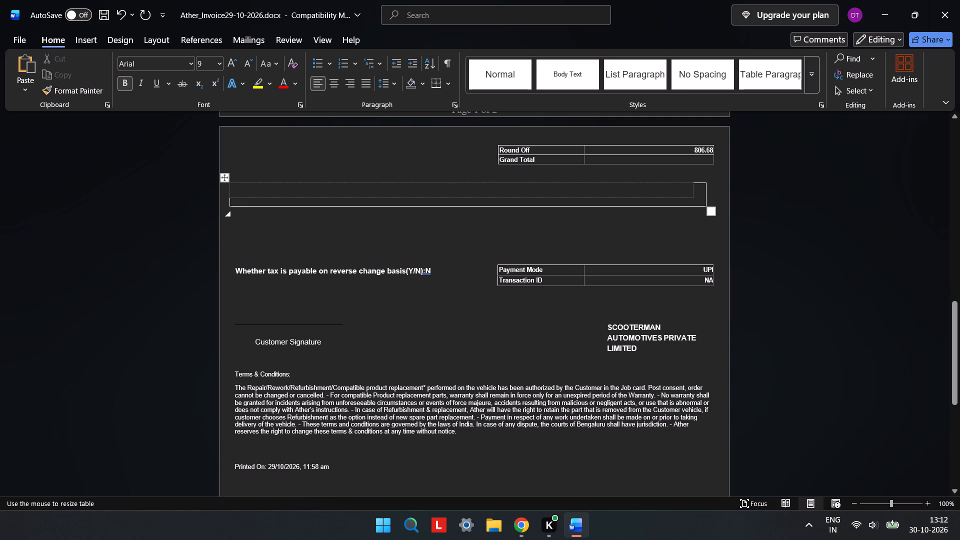
{"action": "left_click_drag", "start_coordinate": [694, 197], "coordinate": [714, 193]}
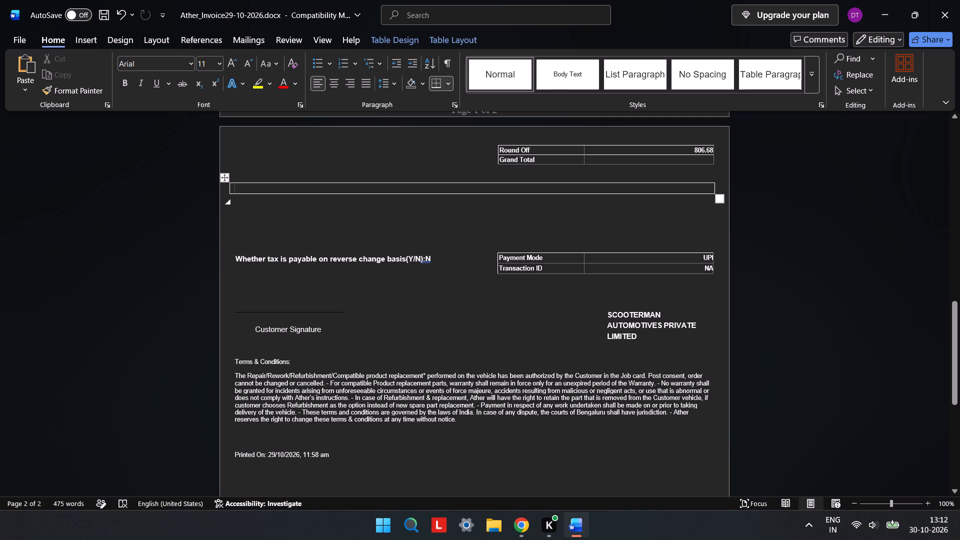
{"action": "left_click", "coordinate": [714, 200]}
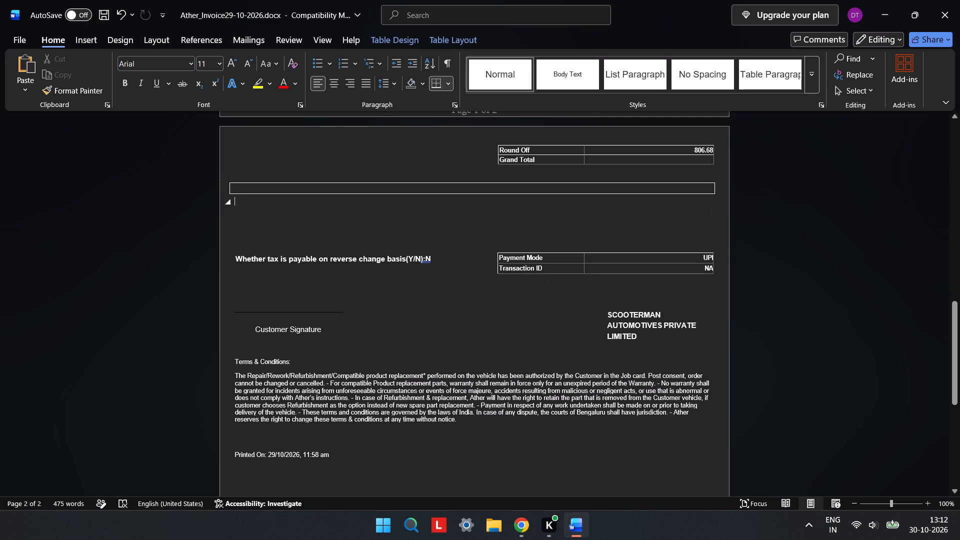
{"action": "left_click", "coordinate": [710, 194]}
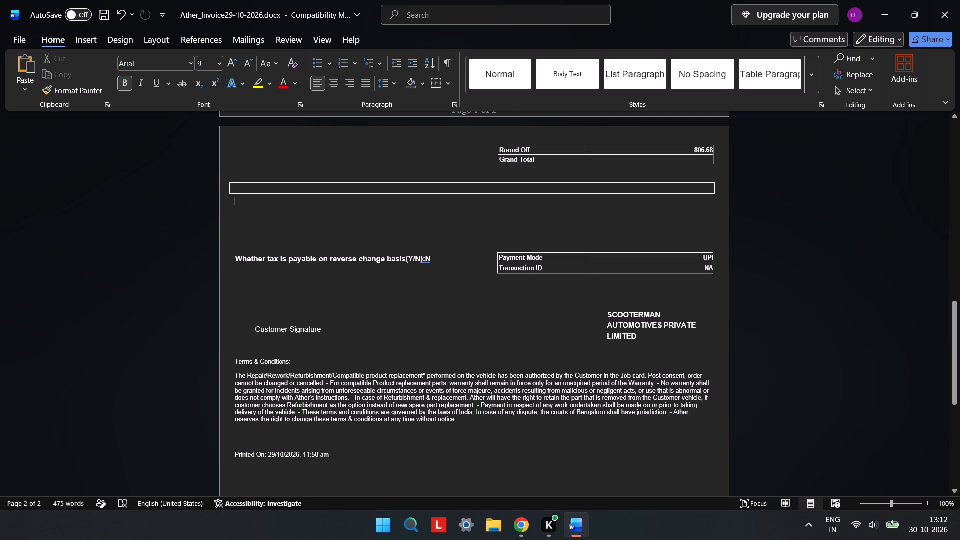
{"action": "left_click_drag", "start_coordinate": [721, 201], "coordinate": [723, 202]}
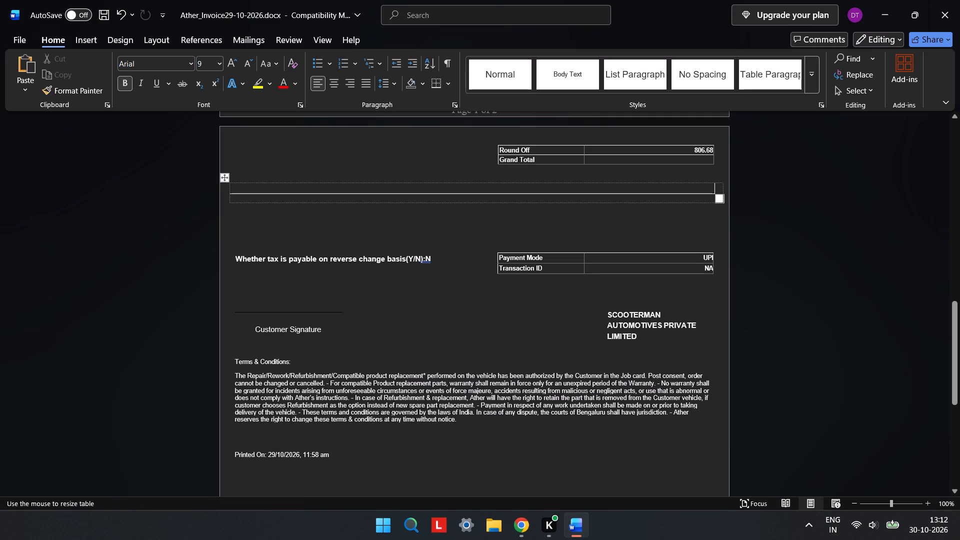
{"action": "left_click_drag", "start_coordinate": [723, 202], "coordinate": [716, 197]}
Enter "AMOUNT IN WORDS" in the single-cell table below Grand Total and make the text bold.
{"action": "left_click", "coordinate": [275, 187]}
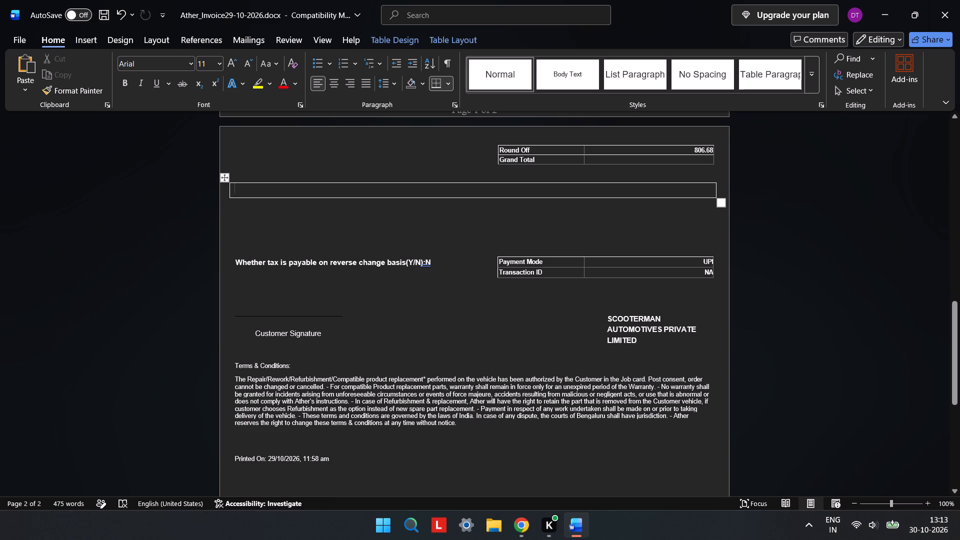
{"action": "type", "text": "AMOUNT"}
{"action": "key", "text": "space"}
{"action": "type", "text": "IN WORDS"}
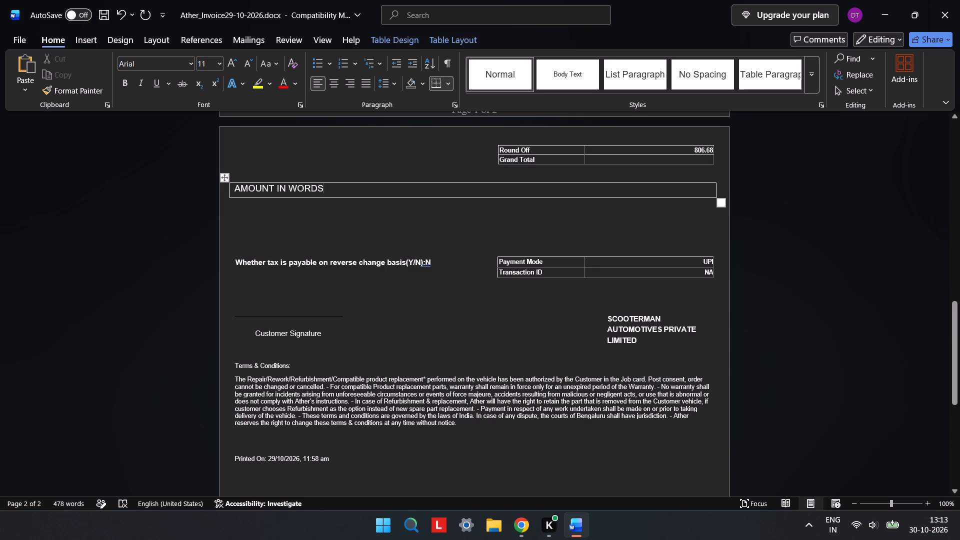
{"action": "left_click_drag", "start_coordinate": [321, 189], "coordinate": [244, 196]}
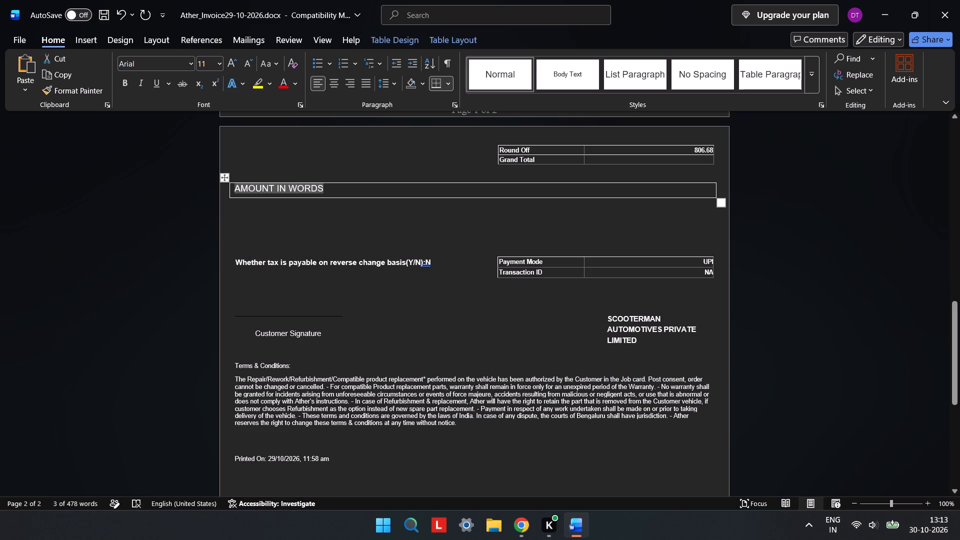
{"action": "key", "text": "ctrl+b"}
{"action": "left_click", "coordinate": [325, 187]}
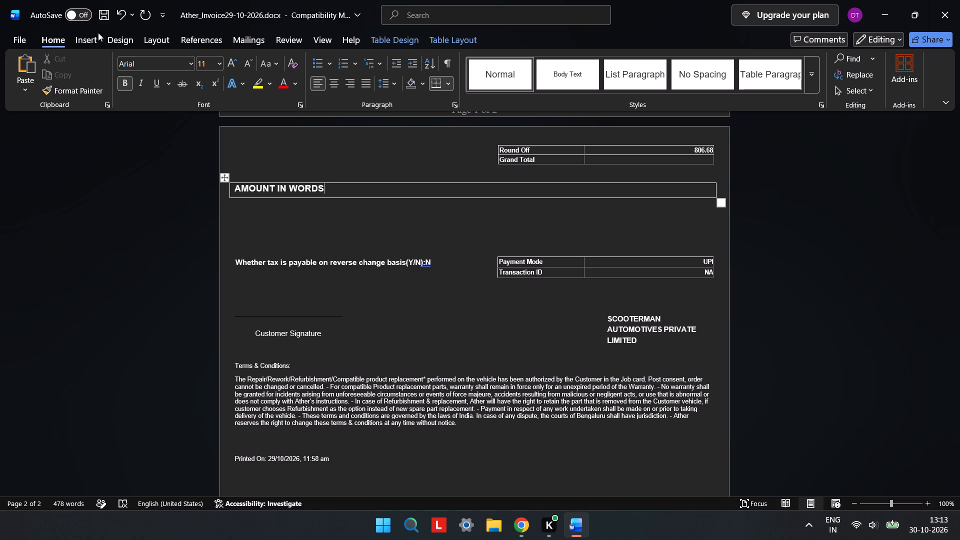
Draw a vertical divider in the AMOUNT IN WORDS box just after the label, positioned so the label fits on one line.
{"action": "left_click", "coordinate": [85, 34]}
{"action": "left_click", "coordinate": [100, 90]}
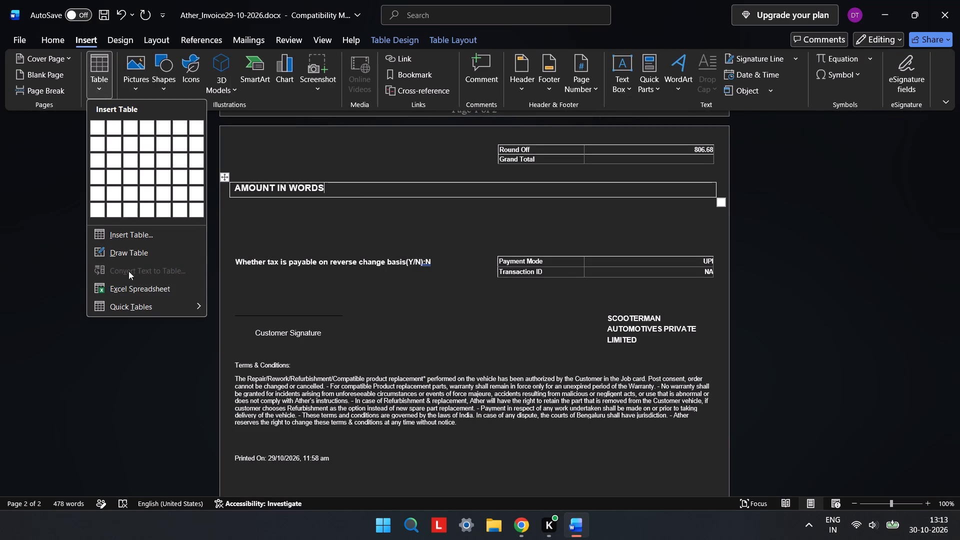
{"action": "left_click", "coordinate": [109, 259]}
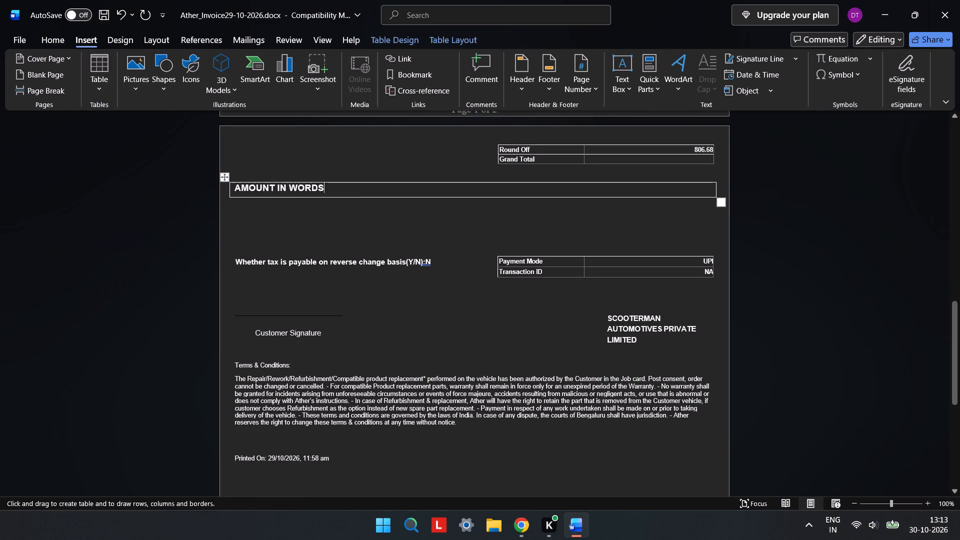
{"action": "left_click_drag", "start_coordinate": [326, 184], "coordinate": [327, 196]}
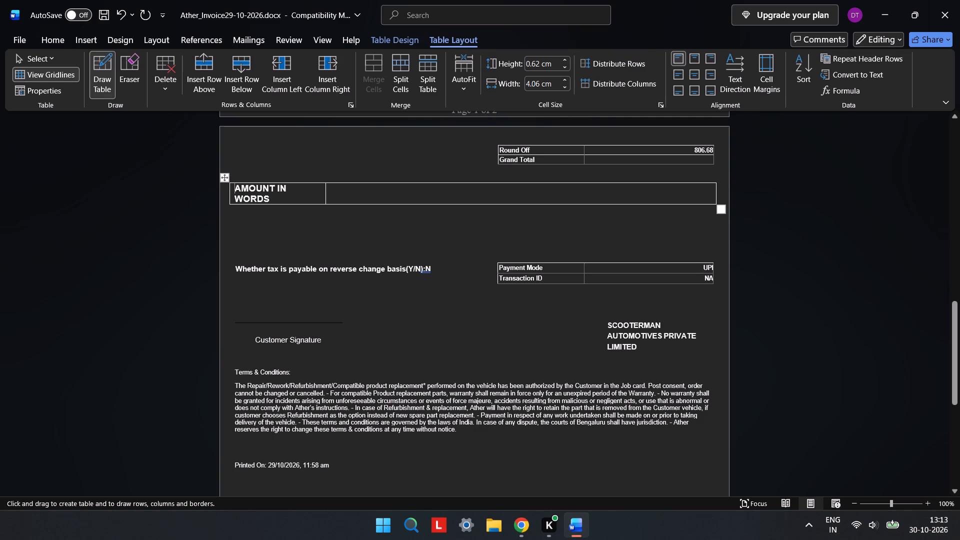
{"action": "key", "text": "Escape"}
{"action": "left_click_drag", "start_coordinate": [327, 183], "coordinate": [343, 180]}
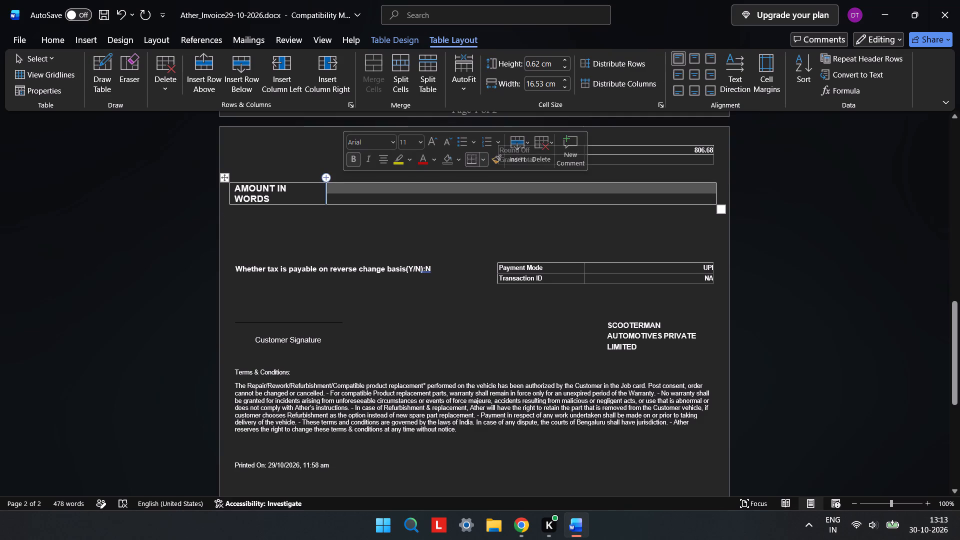
{"action": "left_click", "coordinate": [325, 192]}
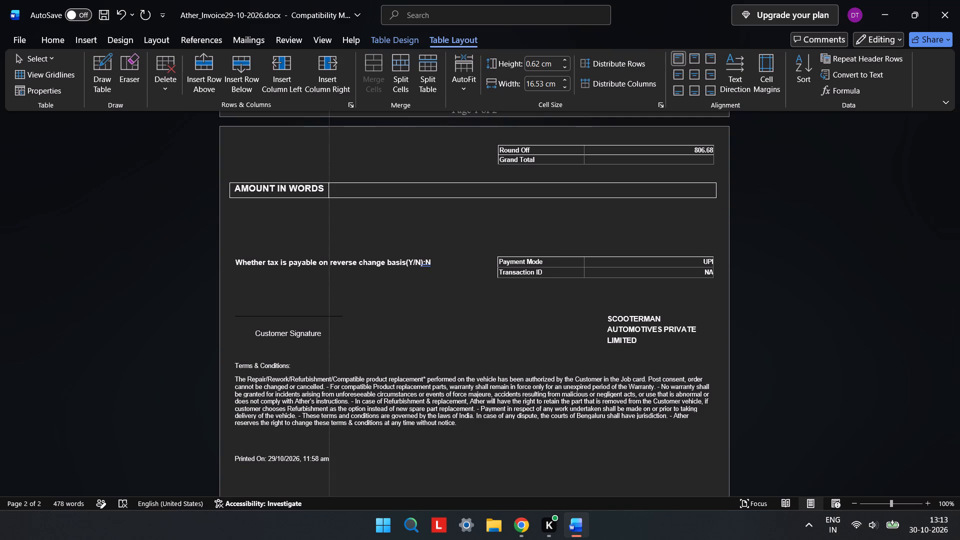
{"action": "left_click", "coordinate": [291, 228]}
Highlight the AMOUNT IN WORDS label in light grey.
{"action": "left_click_drag", "start_coordinate": [324, 193], "coordinate": [220, 192]}
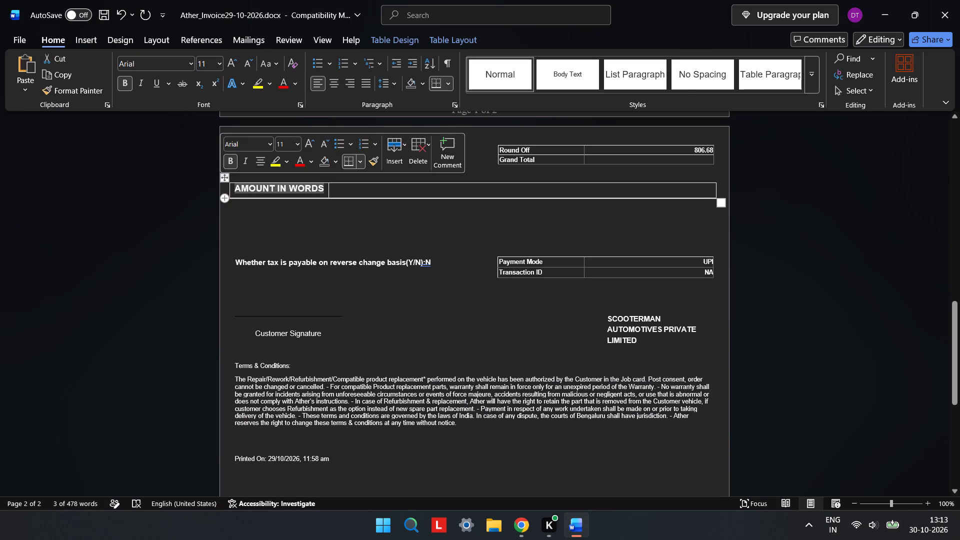
{"action": "left_click", "coordinate": [310, 157]}
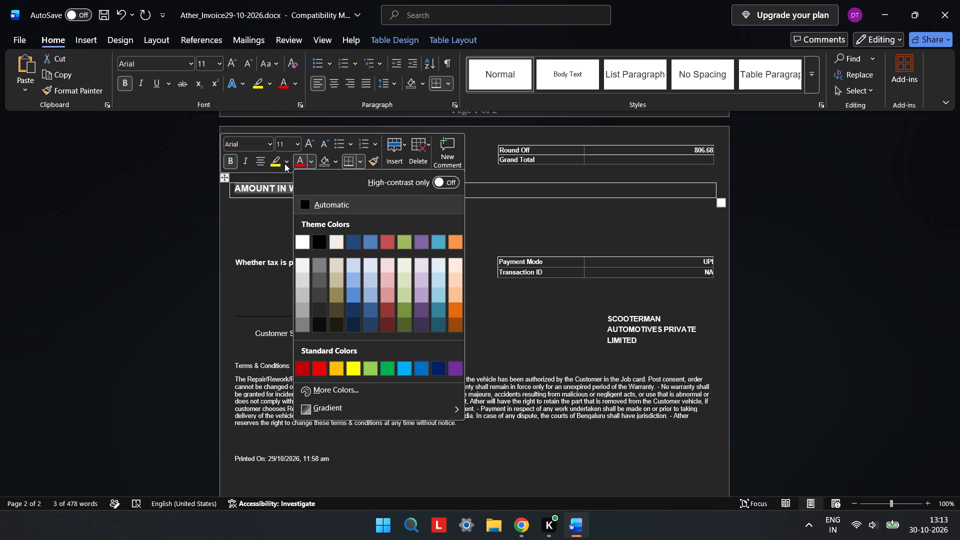
{"action": "left_click", "coordinate": [284, 163]}
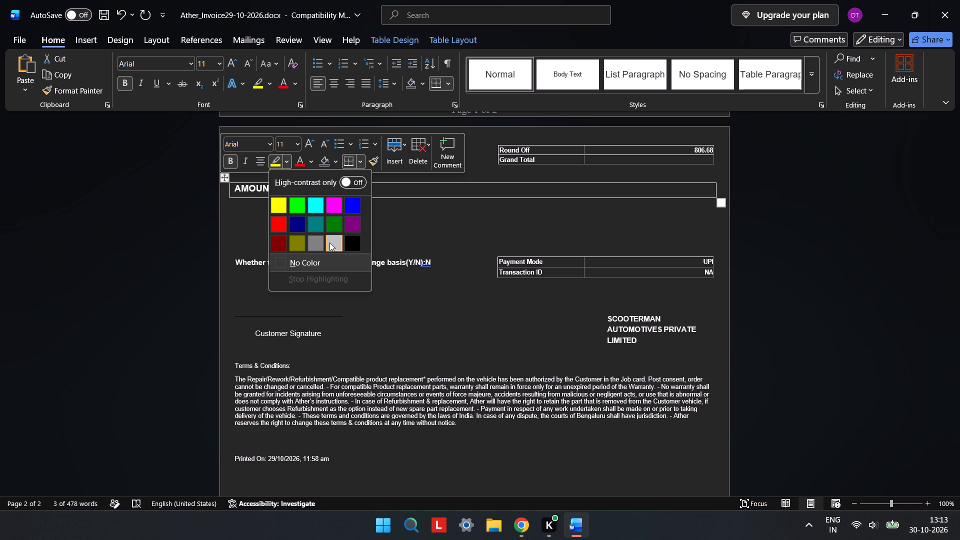
{"action": "left_click", "coordinate": [329, 242]}
{"action": "left_click", "coordinate": [329, 243]}
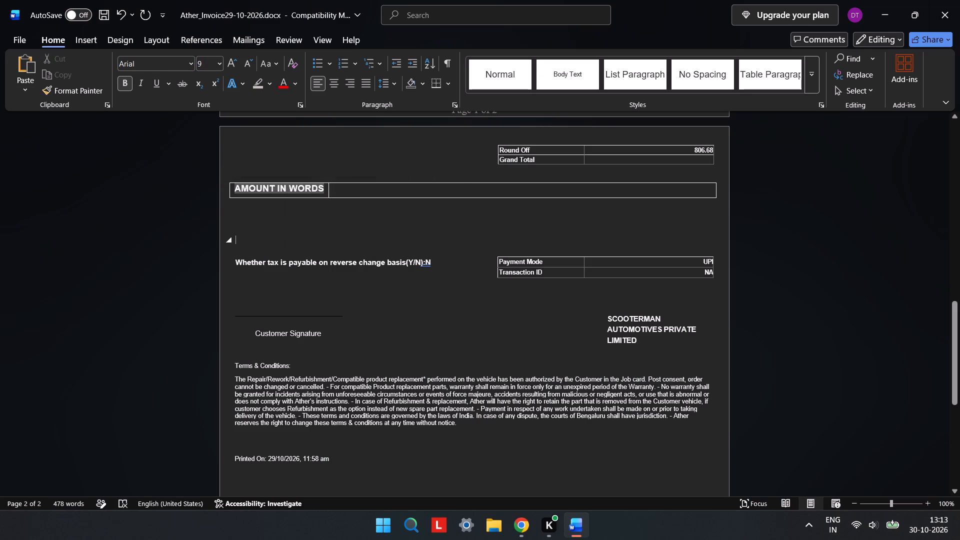
{"action": "key", "text": "Escape"}
{"action": "key", "text": "Escape"}
{"action": "key", "text": "Escape"}
{"action": "left_click", "coordinate": [866, 222]}
{"action": "key", "text": "Escape"}
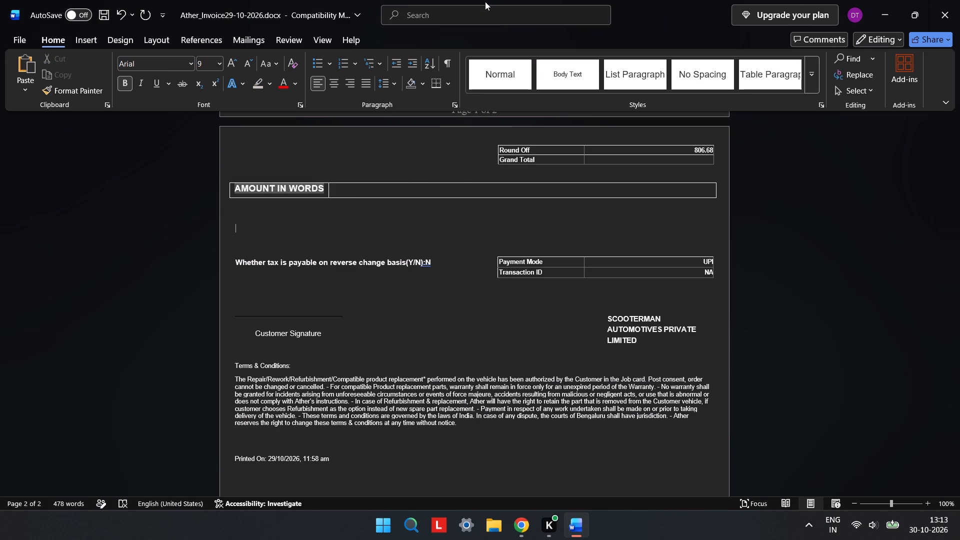
Draw an empty row about 0.72 cm high directly beneath the Part table on page 1, spanning the table's full width.
{"action": "scroll", "coordinate": [473, 204], "scroll_direction": "up", "scroll_amount": 2}
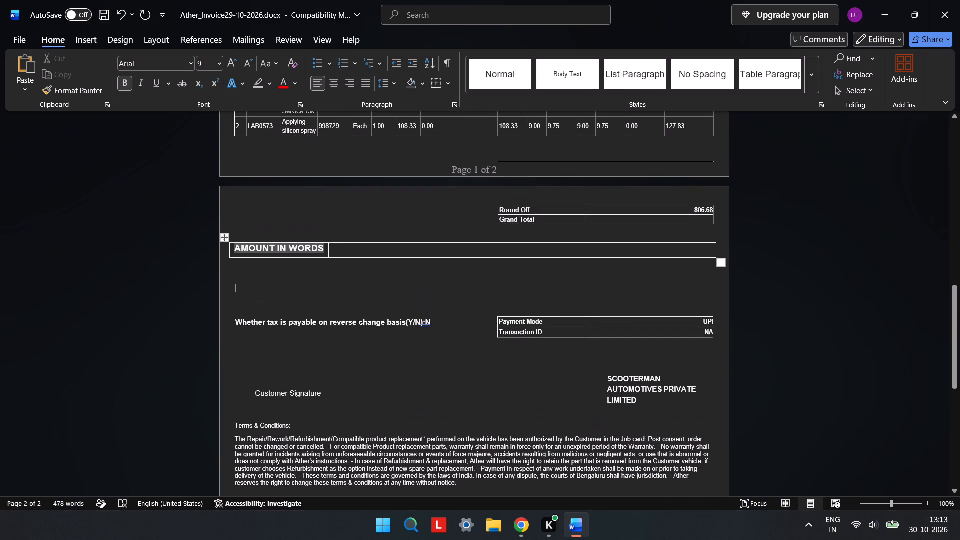
{"action": "scroll", "coordinate": [473, 204], "scroll_direction": "up", "scroll_amount": 4}
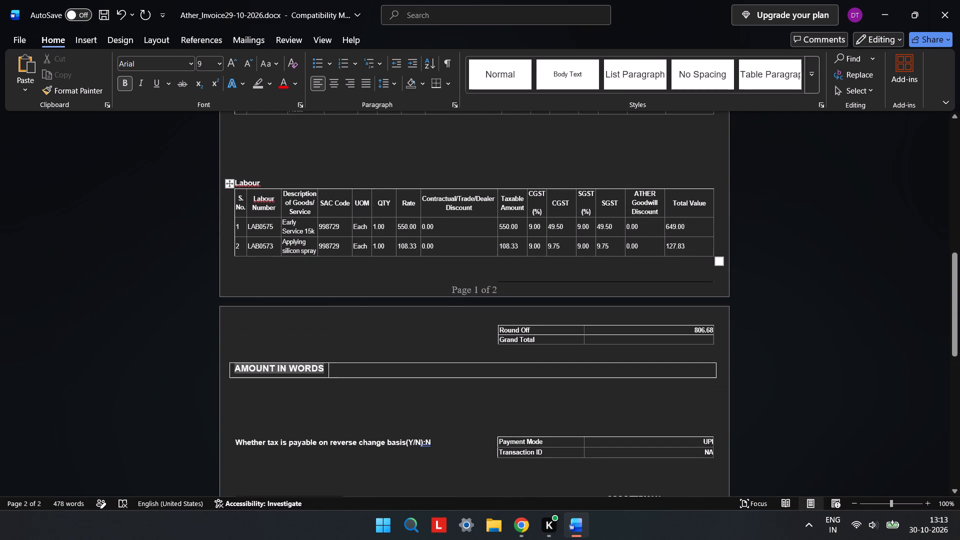
{"action": "scroll", "coordinate": [336, 269], "scroll_direction": "up", "scroll_amount": 3}
{"action": "scroll", "coordinate": [270, 247], "scroll_direction": "up", "scroll_amount": 1}
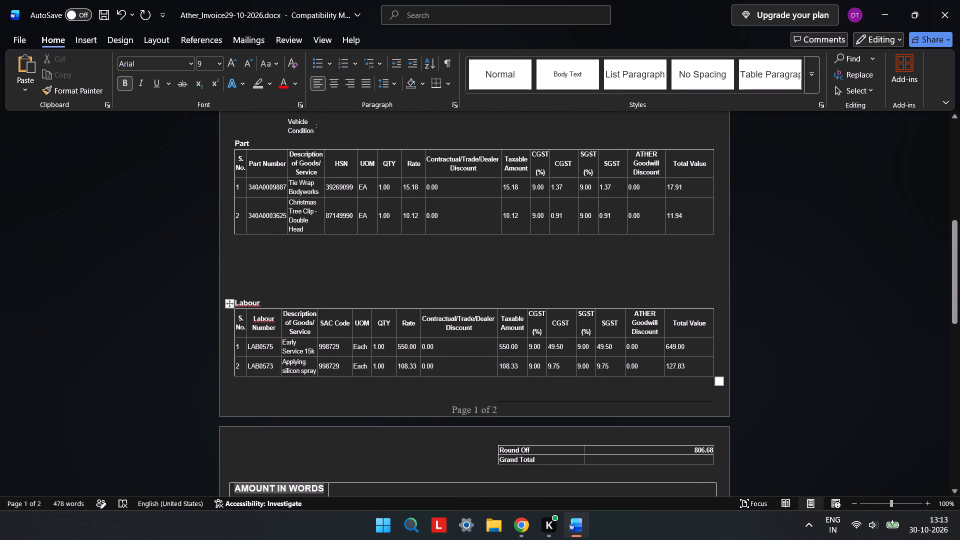
{"action": "left_click", "coordinate": [239, 224]}
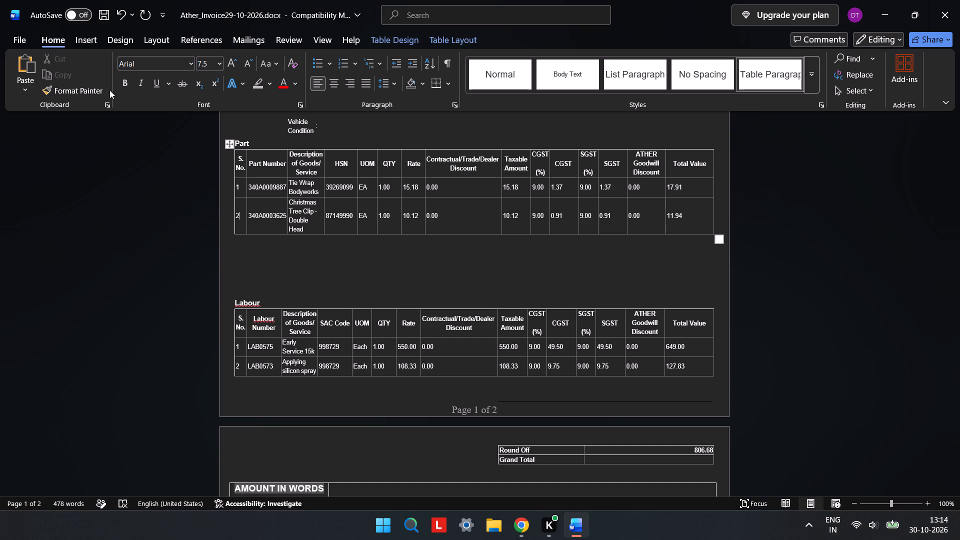
{"action": "left_click", "coordinate": [93, 39]}
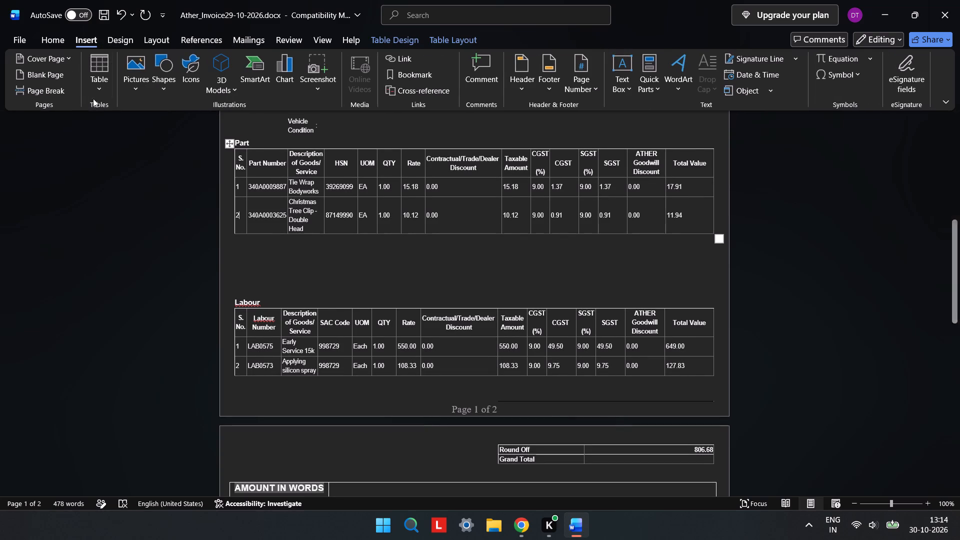
{"action": "left_click", "coordinate": [93, 97]}
{"action": "left_click", "coordinate": [112, 254]}
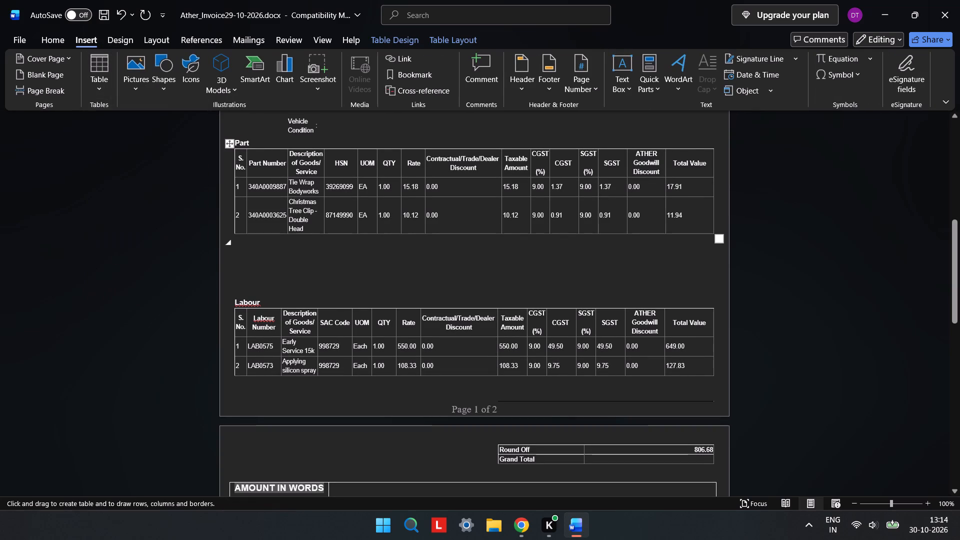
{"action": "left_click_drag", "start_coordinate": [234, 233], "coordinate": [235, 253]}
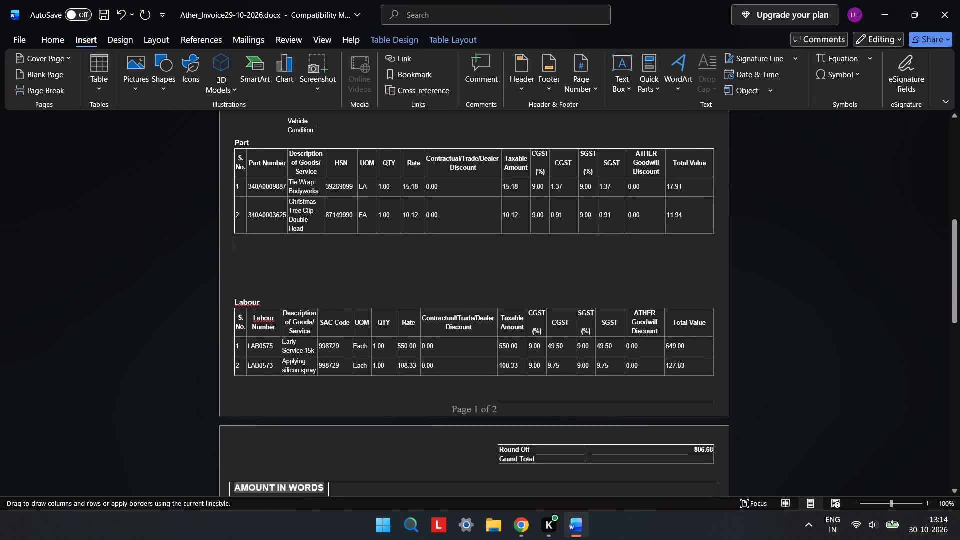
{"action": "left_click_drag", "start_coordinate": [235, 253], "coordinate": [709, 251]}
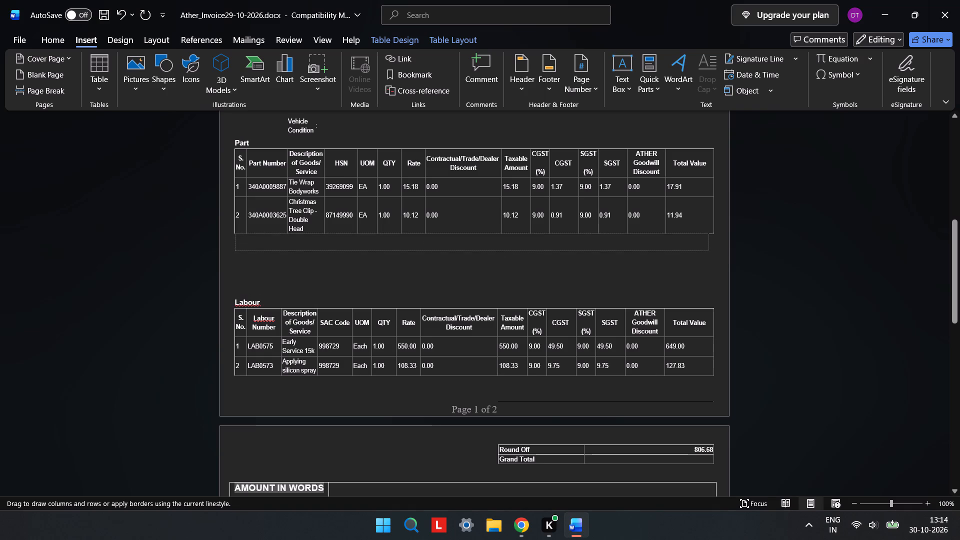
{"action": "left_click_drag", "start_coordinate": [709, 251], "coordinate": [714, 250]}
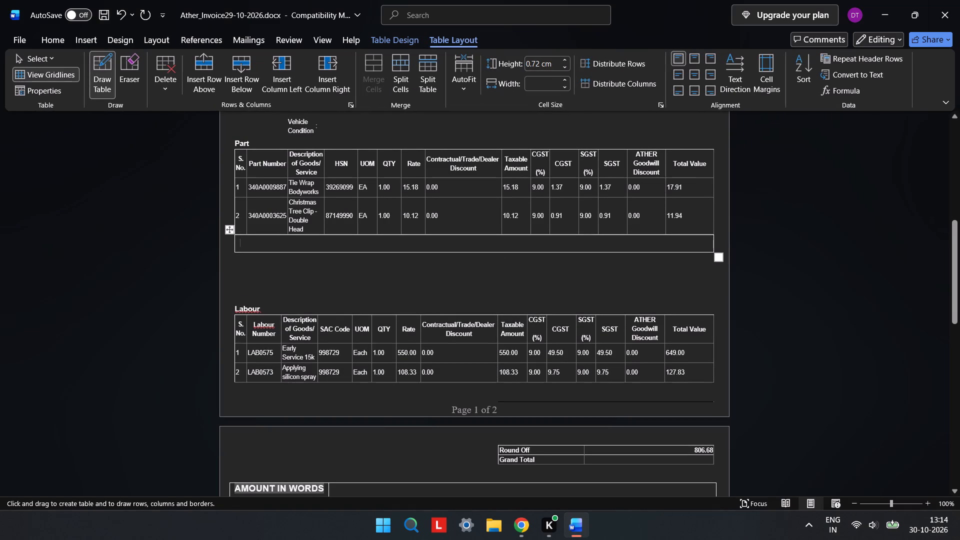
Divide the new row under the Part table with vertical lines matching the column borders from S. No. through Rate.
{"action": "left_click_drag", "start_coordinate": [247, 236], "coordinate": [246, 250]}
{"action": "left_click_drag", "start_coordinate": [286, 237], "coordinate": [287, 249]}
{"action": "left_click_drag", "start_coordinate": [324, 236], "coordinate": [323, 247]}
{"action": "left_click_drag", "start_coordinate": [357, 235], "coordinate": [358, 246]}
{"action": "left_click_drag", "start_coordinate": [377, 236], "coordinate": [376, 249]}
{"action": "left_click_drag", "start_coordinate": [400, 236], "coordinate": [400, 253]}
{"action": "left_click_drag", "start_coordinate": [428, 235], "coordinate": [428, 250]}
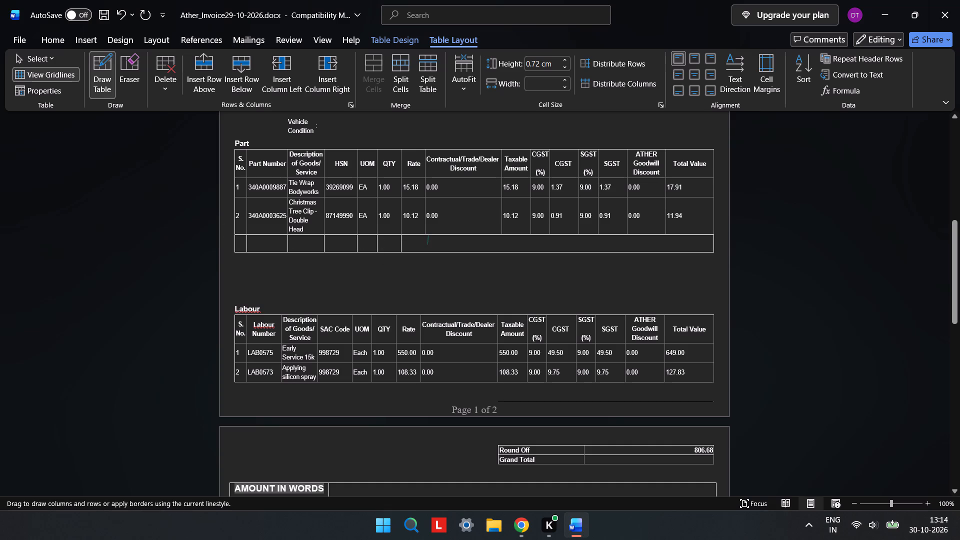
Draw the remaining dividers in the new row, matching the Part table's column borders from the Contractual/Trade/Dealer Discount column to Total Value.
{"action": "left_click_drag", "start_coordinate": [504, 233], "coordinate": [502, 248]}
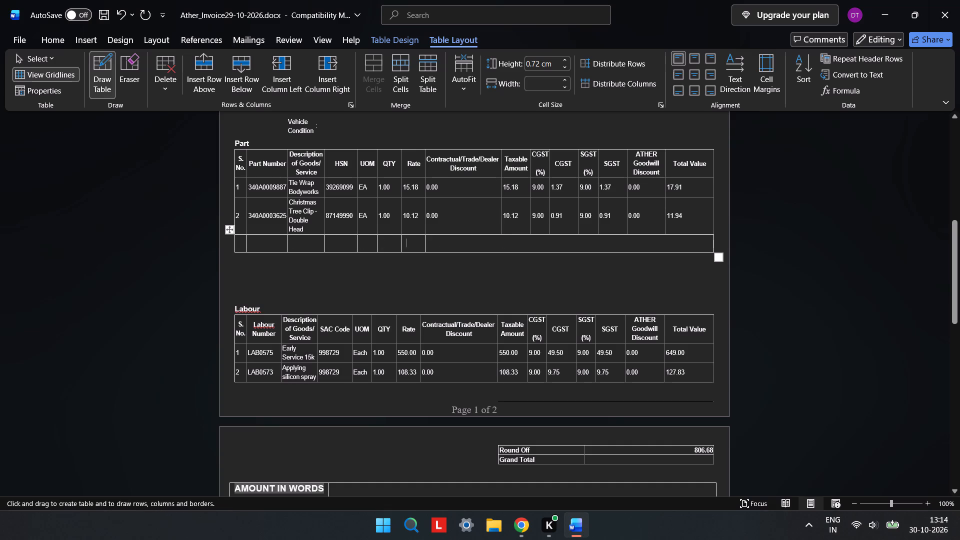
{"action": "left_click_drag", "start_coordinate": [503, 235], "coordinate": [502, 250]}
{"action": "left_click_drag", "start_coordinate": [532, 236], "coordinate": [532, 248]}
{"action": "left_click_drag", "start_coordinate": [551, 237], "coordinate": [552, 252]}
{"action": "left_click_drag", "start_coordinate": [579, 236], "coordinate": [585, 255]}
{"action": "left_click_drag", "start_coordinate": [599, 238], "coordinate": [602, 257]}
{"action": "left_click_drag", "start_coordinate": [626, 238], "coordinate": [628, 251]}
{"action": "left_click_drag", "start_coordinate": [665, 236], "coordinate": [666, 249]}
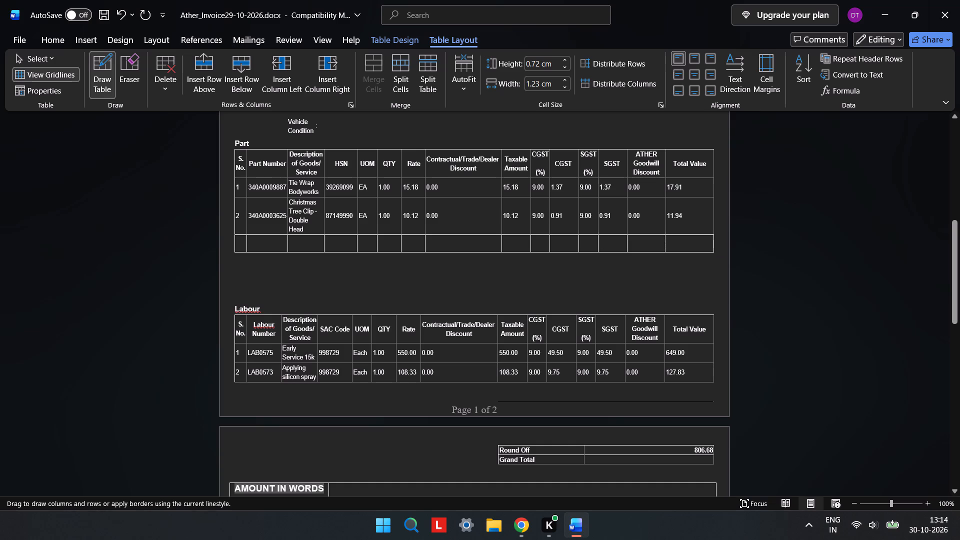
{"action": "key", "text": "Escape"}
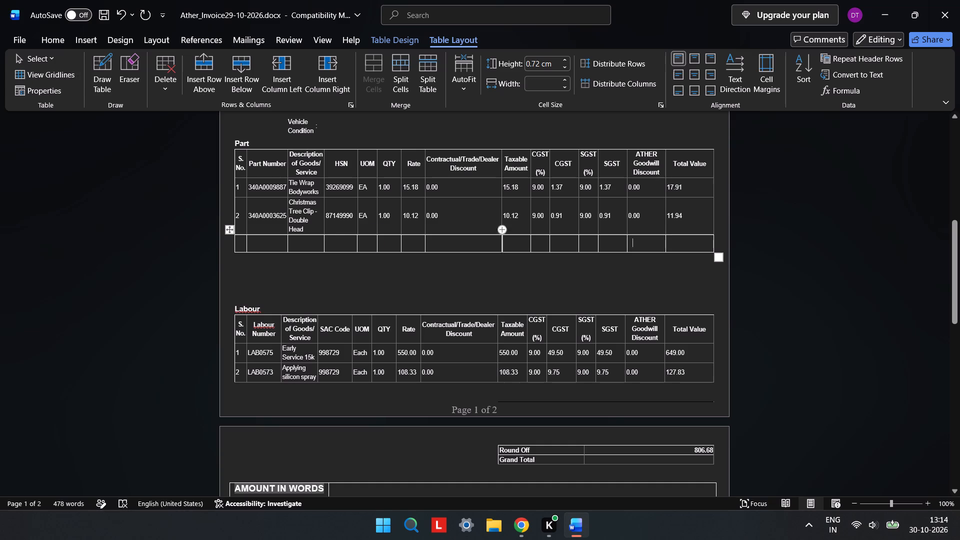
{"action": "key", "text": "Escape"}
Enter serial number 3 in the first cell of the new row.
{"action": "left_click", "coordinate": [242, 245]}
{"action": "key", "text": "3"}
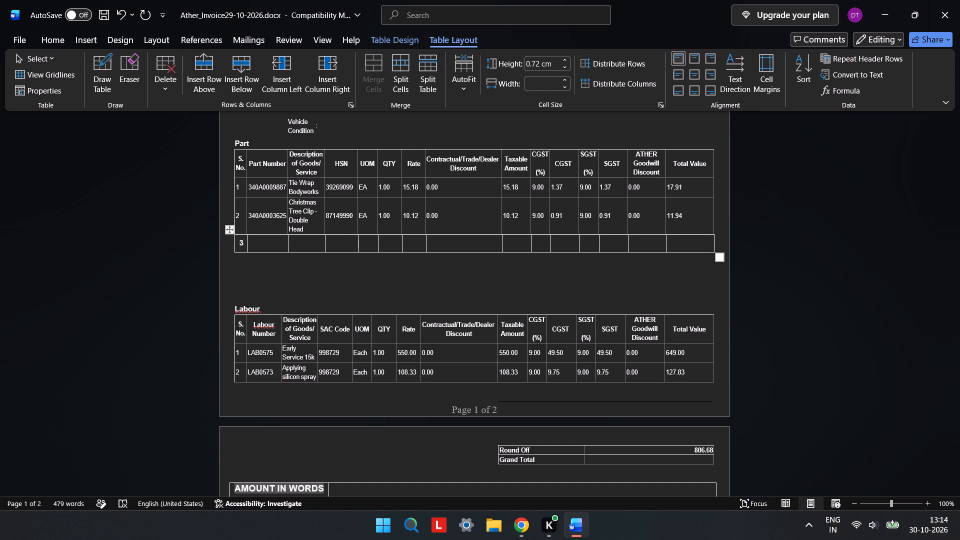
Set the serial number 3 in the new row to 7.5 pt, matching the serial numbers above it.
{"action": "left_click", "coordinate": [240, 214]}
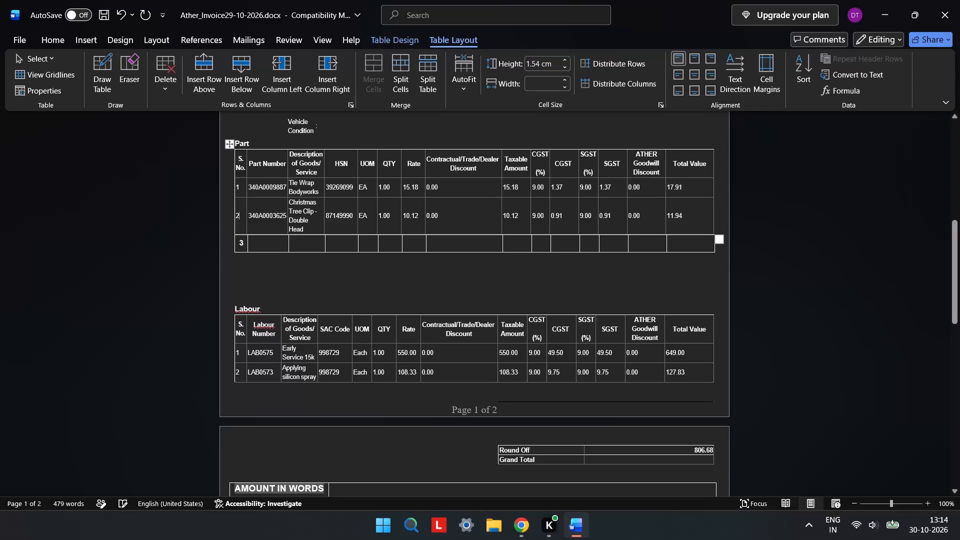
{"action": "left_click", "coordinate": [64, 34]}
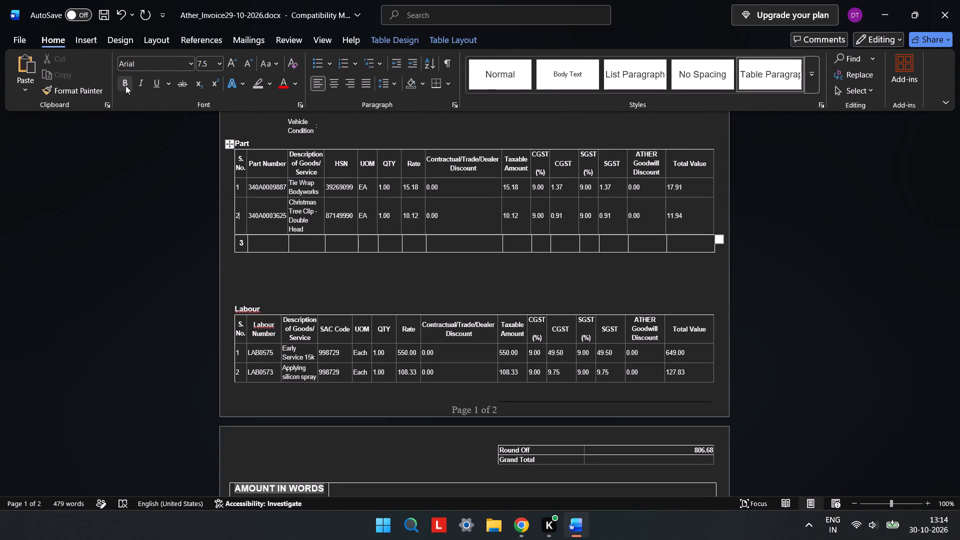
{"action": "left_click", "coordinate": [243, 241]}
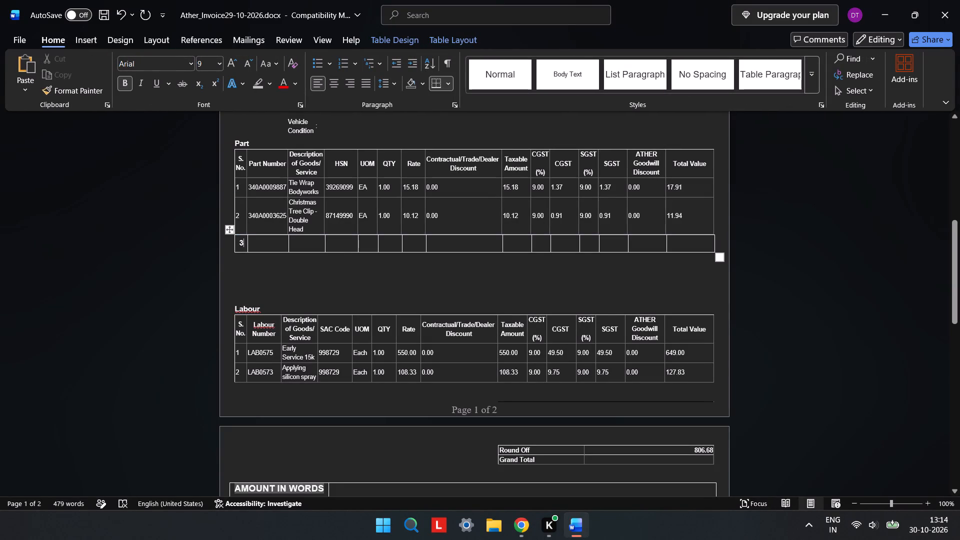
{"action": "left_click", "coordinate": [125, 79]}
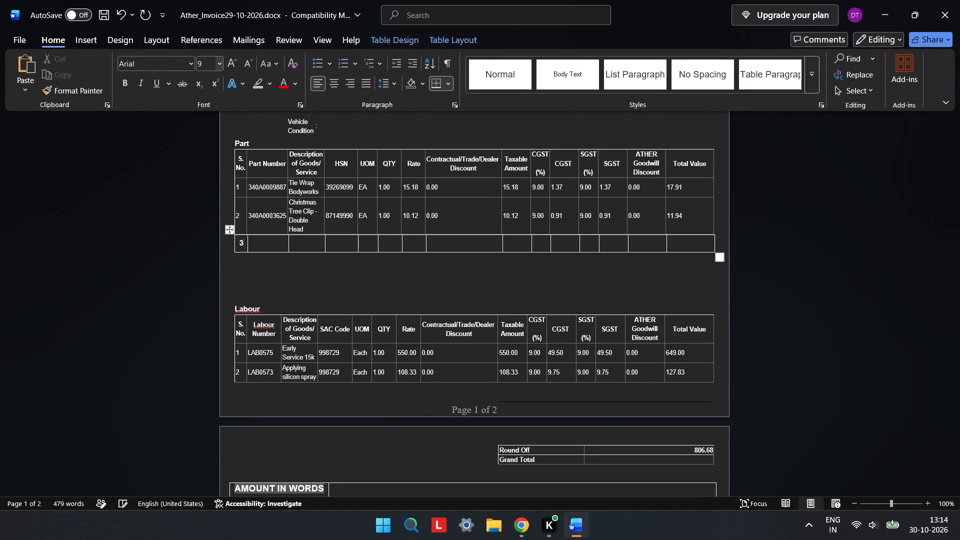
{"action": "left_click", "coordinate": [216, 63]}
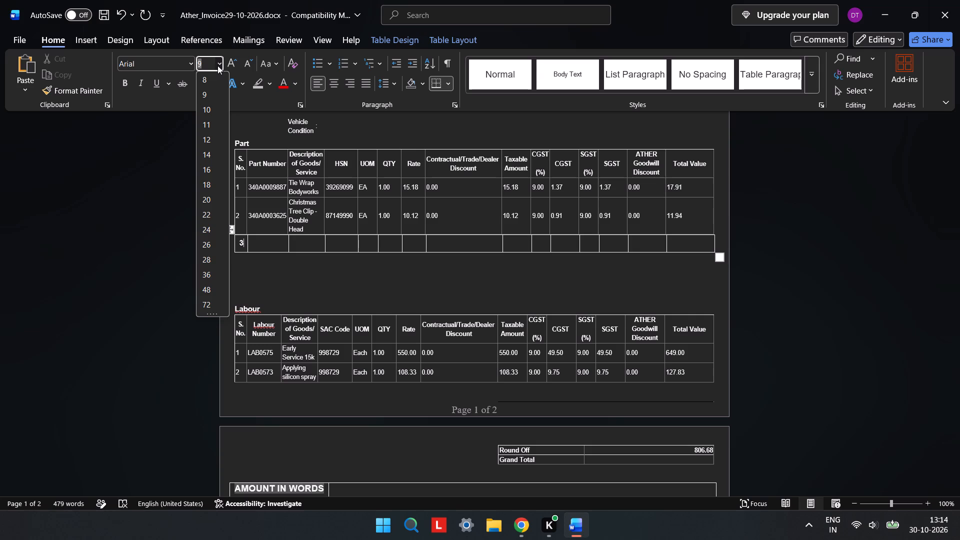
{"action": "type", "text": "7.5"}
{"action": "key", "text": "Return"}
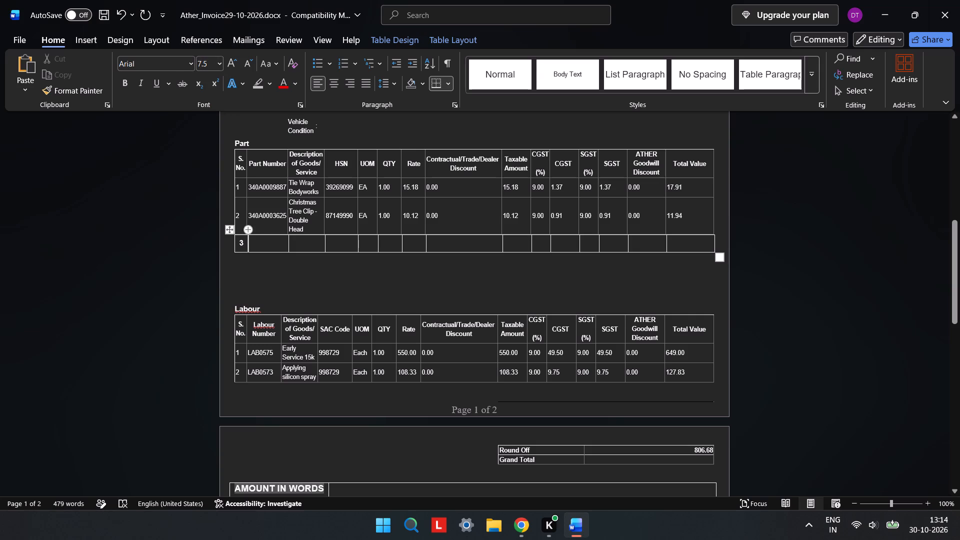
{"action": "left_click", "coordinate": [243, 245]}
{"action": "left_click_drag", "start_coordinate": [243, 245], "coordinate": [236, 244]}
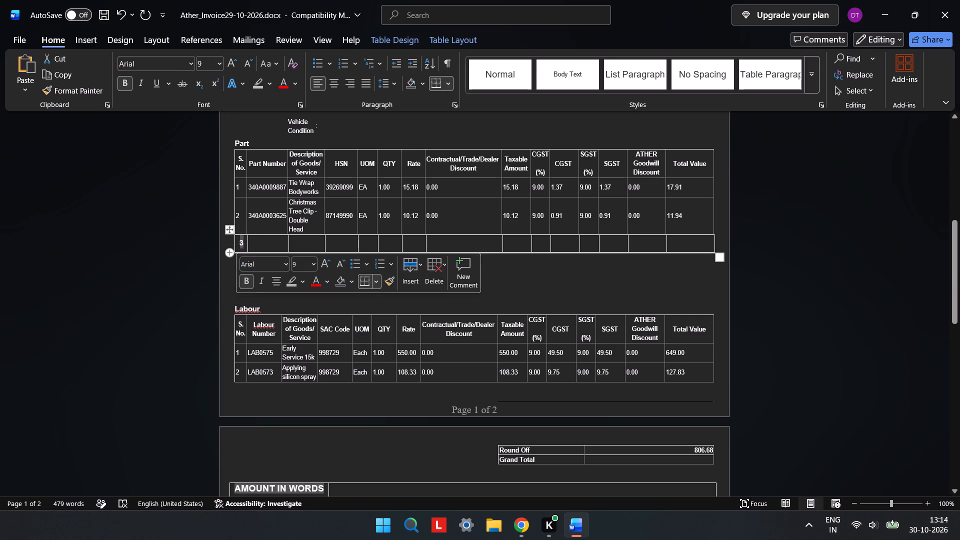
{"action": "left_click", "coordinate": [314, 261]}
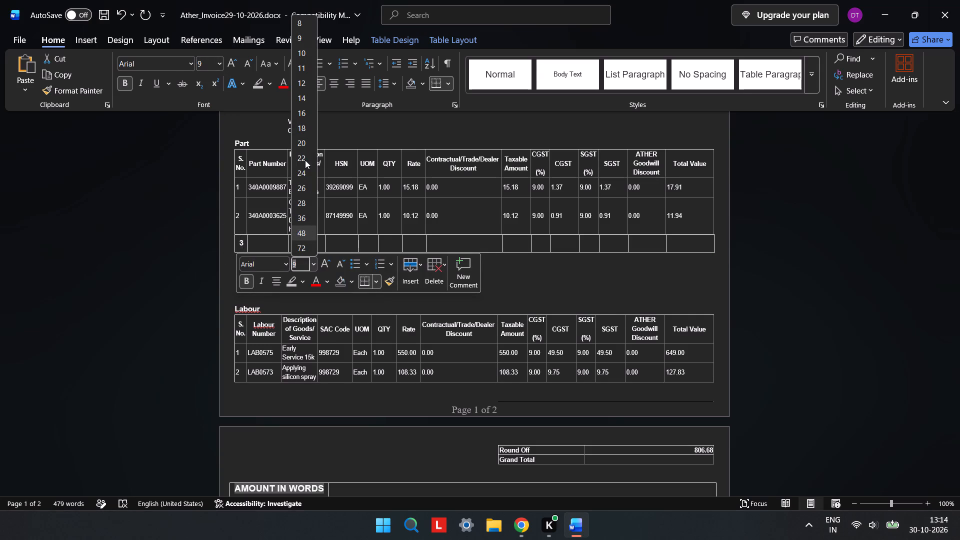
{"action": "type", "text": "7.5"}
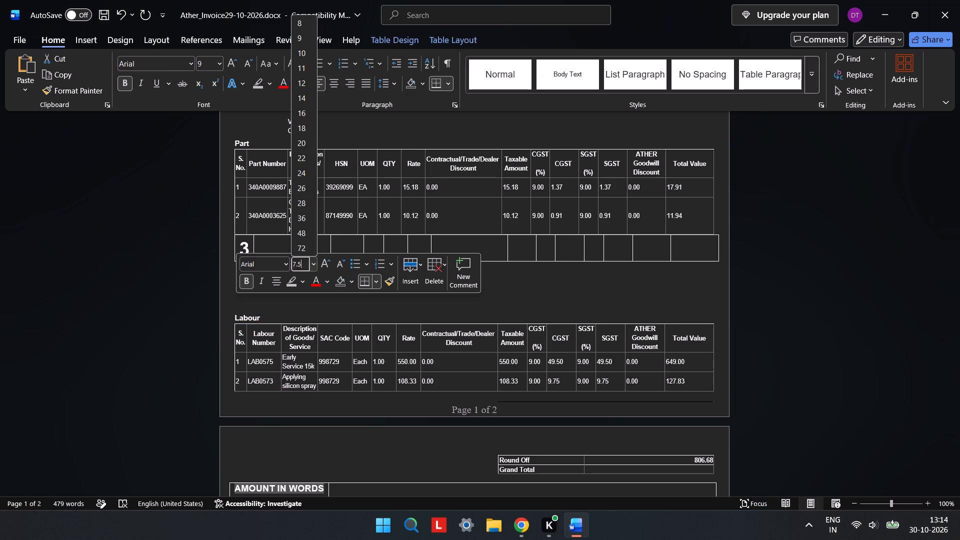
{"action": "key", "text": "Return"}
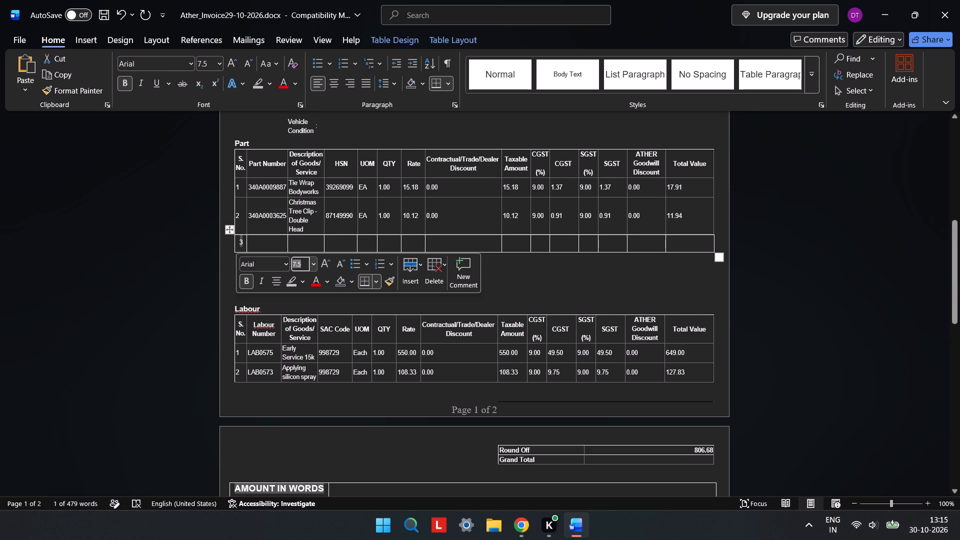
{"action": "left_click", "coordinate": [161, 222]}
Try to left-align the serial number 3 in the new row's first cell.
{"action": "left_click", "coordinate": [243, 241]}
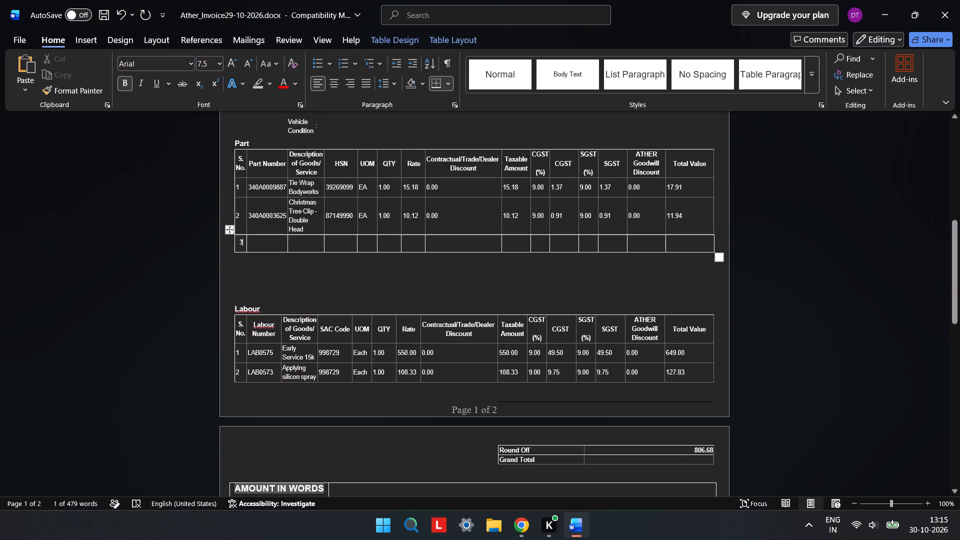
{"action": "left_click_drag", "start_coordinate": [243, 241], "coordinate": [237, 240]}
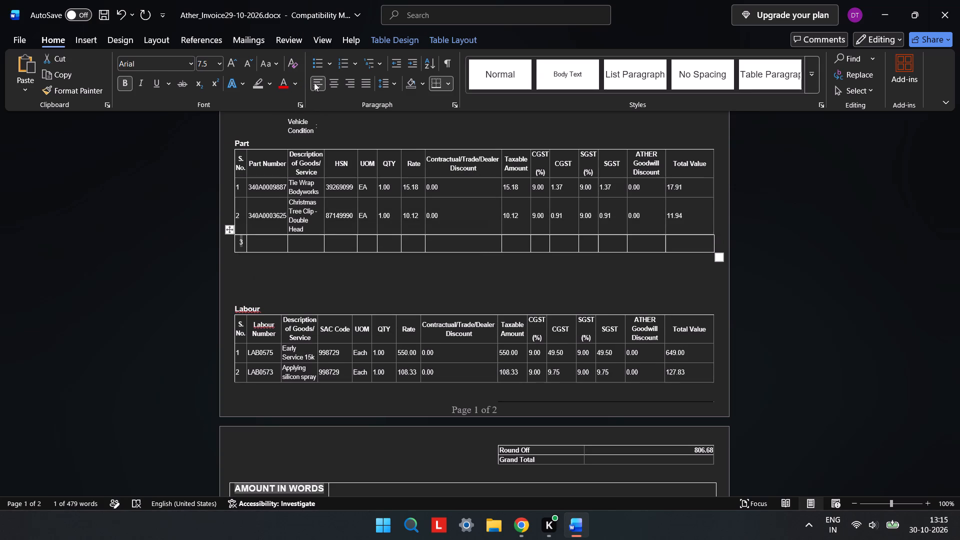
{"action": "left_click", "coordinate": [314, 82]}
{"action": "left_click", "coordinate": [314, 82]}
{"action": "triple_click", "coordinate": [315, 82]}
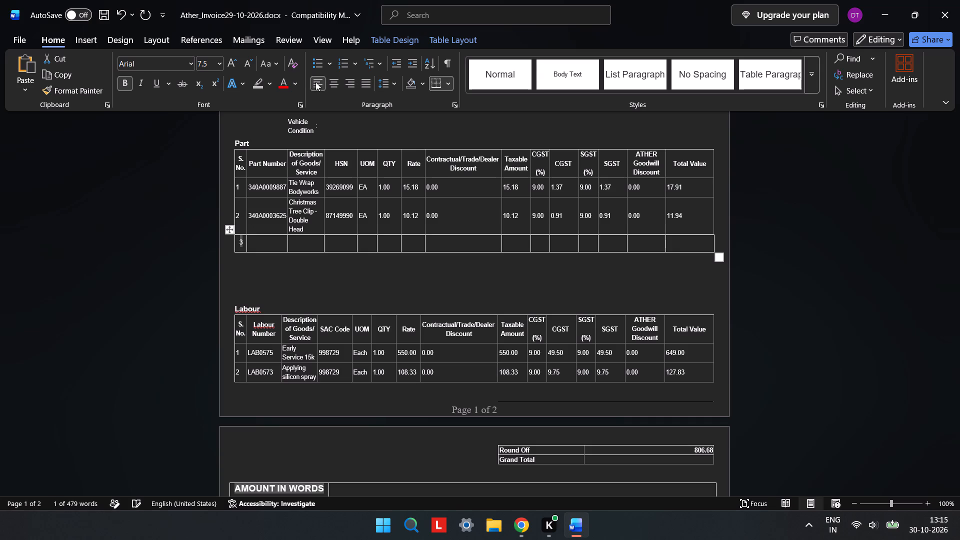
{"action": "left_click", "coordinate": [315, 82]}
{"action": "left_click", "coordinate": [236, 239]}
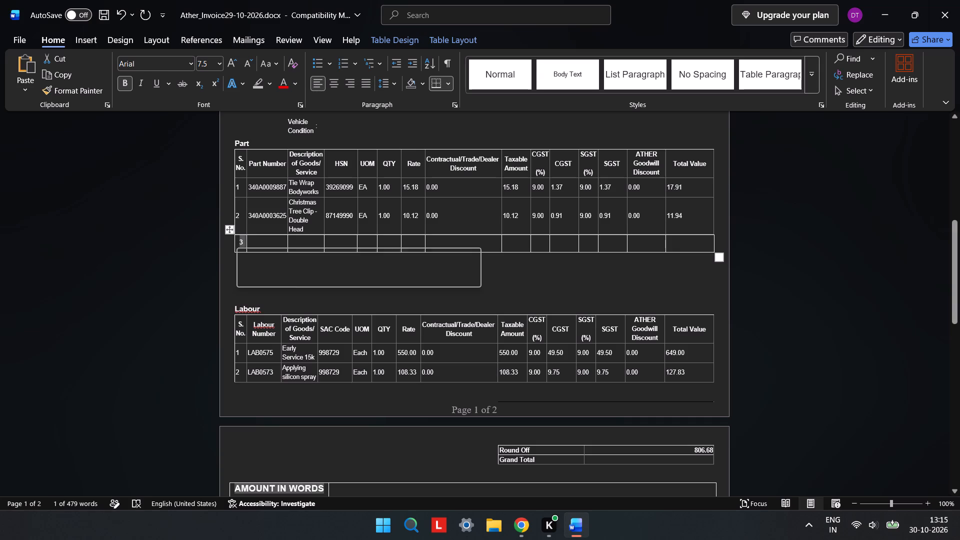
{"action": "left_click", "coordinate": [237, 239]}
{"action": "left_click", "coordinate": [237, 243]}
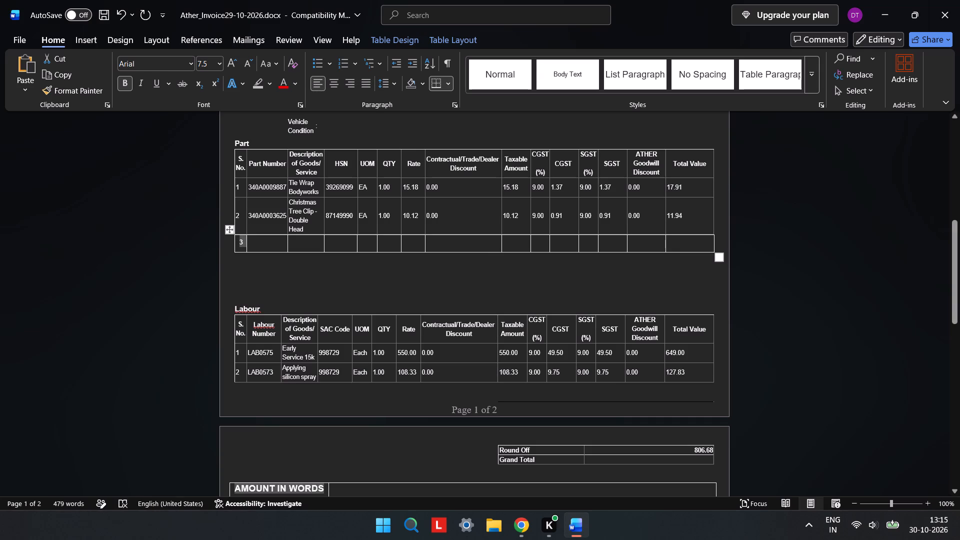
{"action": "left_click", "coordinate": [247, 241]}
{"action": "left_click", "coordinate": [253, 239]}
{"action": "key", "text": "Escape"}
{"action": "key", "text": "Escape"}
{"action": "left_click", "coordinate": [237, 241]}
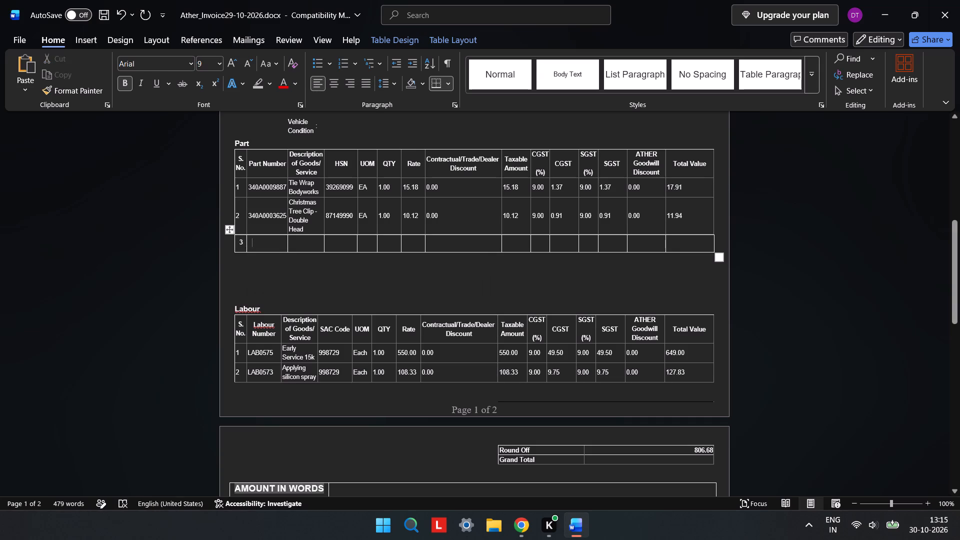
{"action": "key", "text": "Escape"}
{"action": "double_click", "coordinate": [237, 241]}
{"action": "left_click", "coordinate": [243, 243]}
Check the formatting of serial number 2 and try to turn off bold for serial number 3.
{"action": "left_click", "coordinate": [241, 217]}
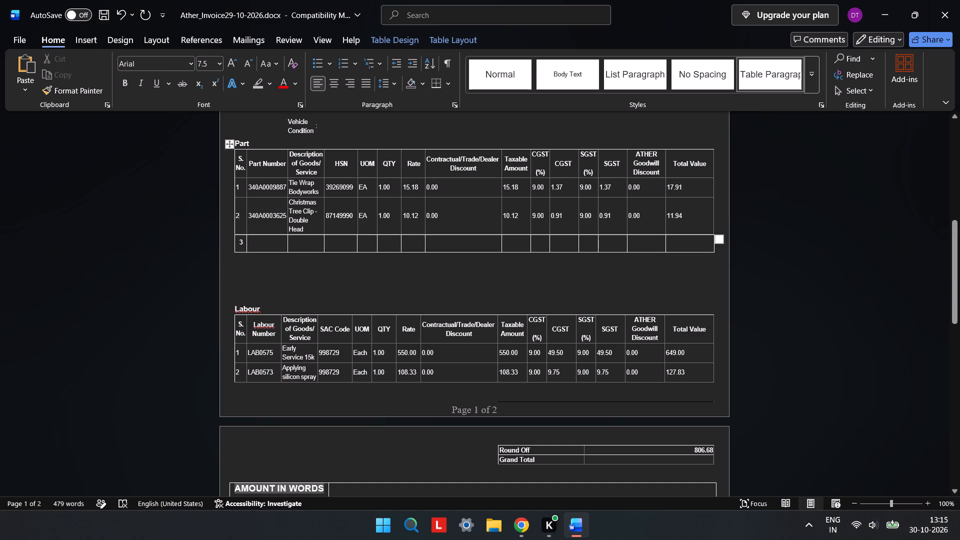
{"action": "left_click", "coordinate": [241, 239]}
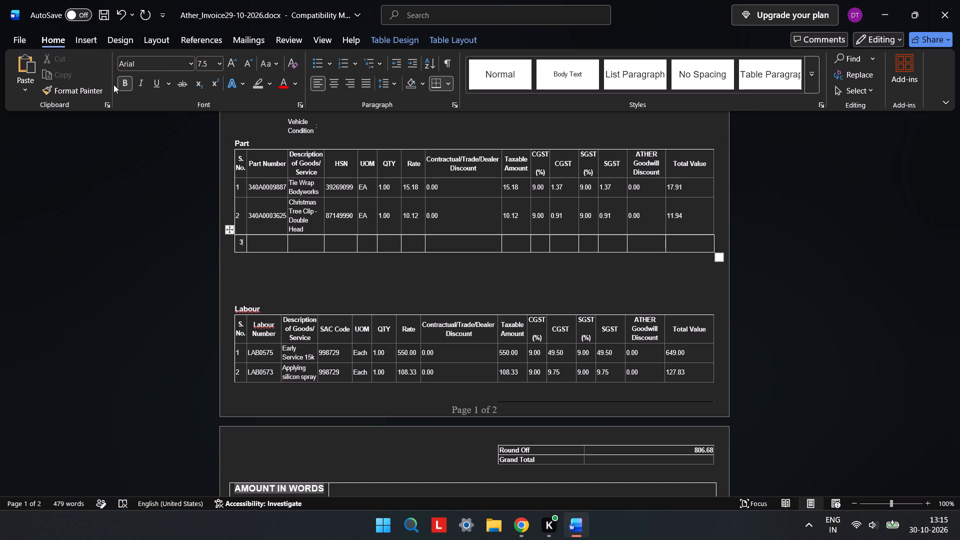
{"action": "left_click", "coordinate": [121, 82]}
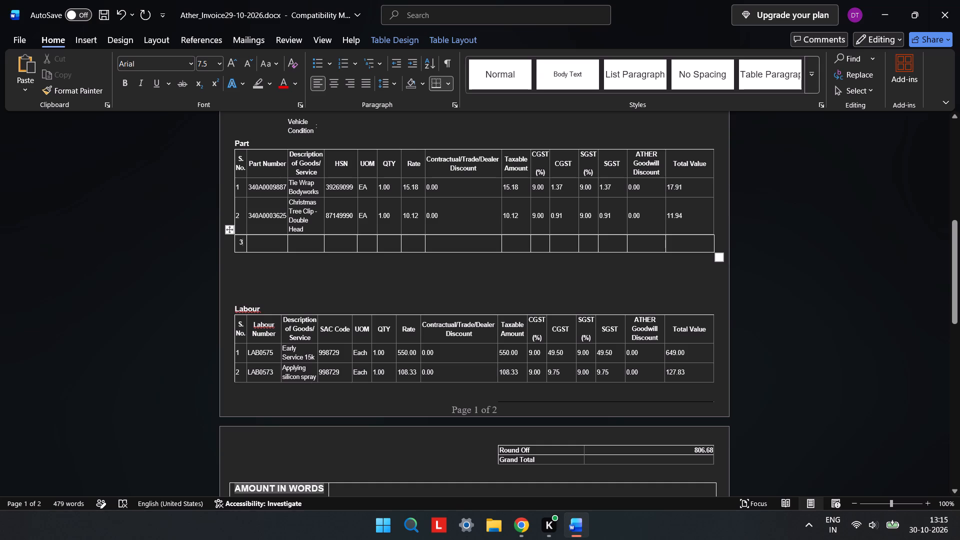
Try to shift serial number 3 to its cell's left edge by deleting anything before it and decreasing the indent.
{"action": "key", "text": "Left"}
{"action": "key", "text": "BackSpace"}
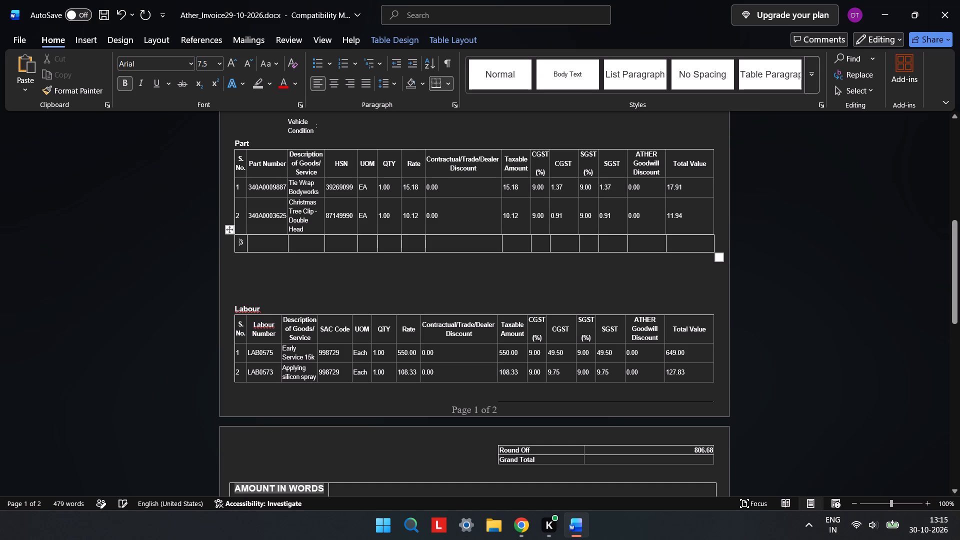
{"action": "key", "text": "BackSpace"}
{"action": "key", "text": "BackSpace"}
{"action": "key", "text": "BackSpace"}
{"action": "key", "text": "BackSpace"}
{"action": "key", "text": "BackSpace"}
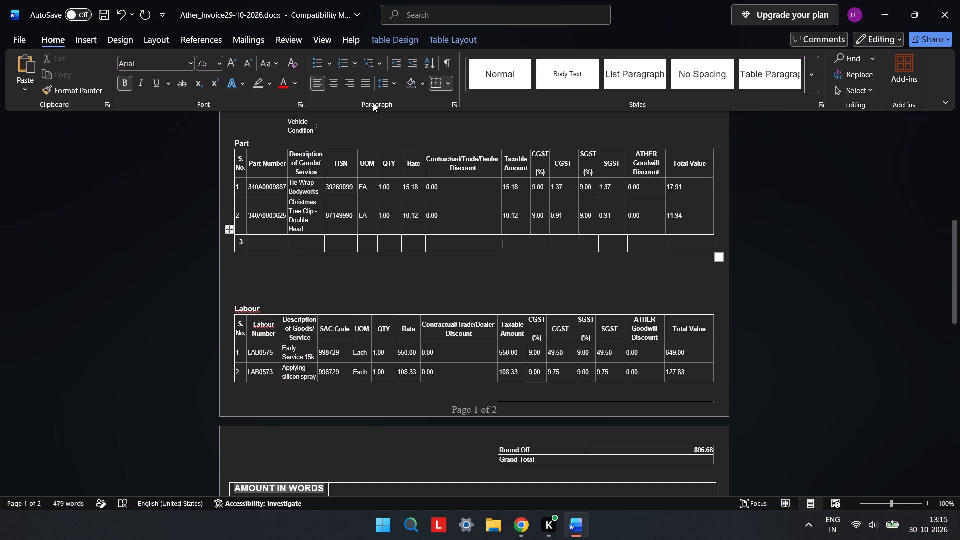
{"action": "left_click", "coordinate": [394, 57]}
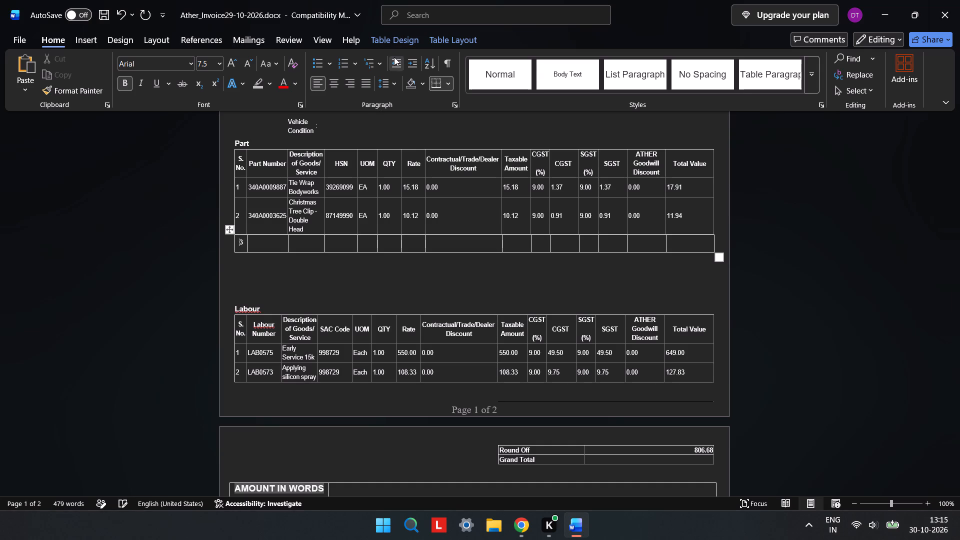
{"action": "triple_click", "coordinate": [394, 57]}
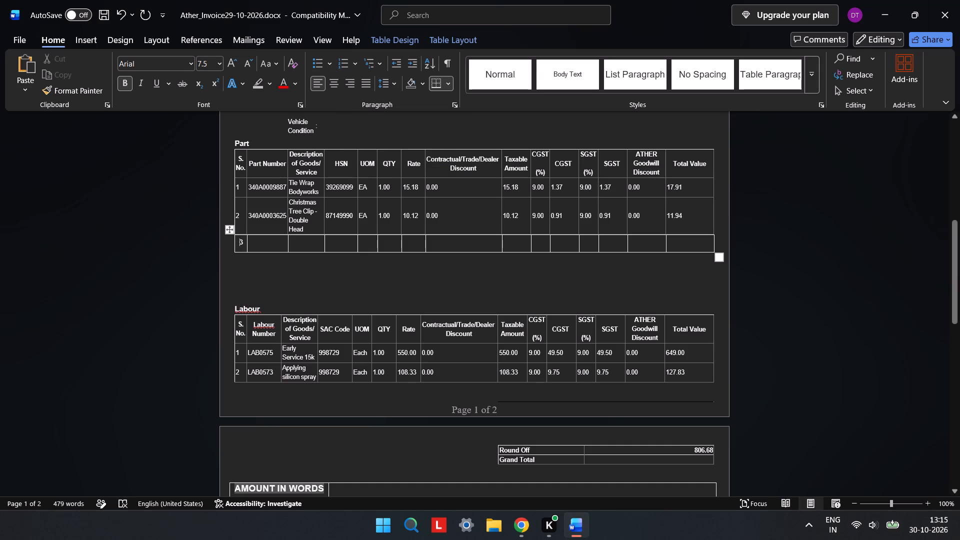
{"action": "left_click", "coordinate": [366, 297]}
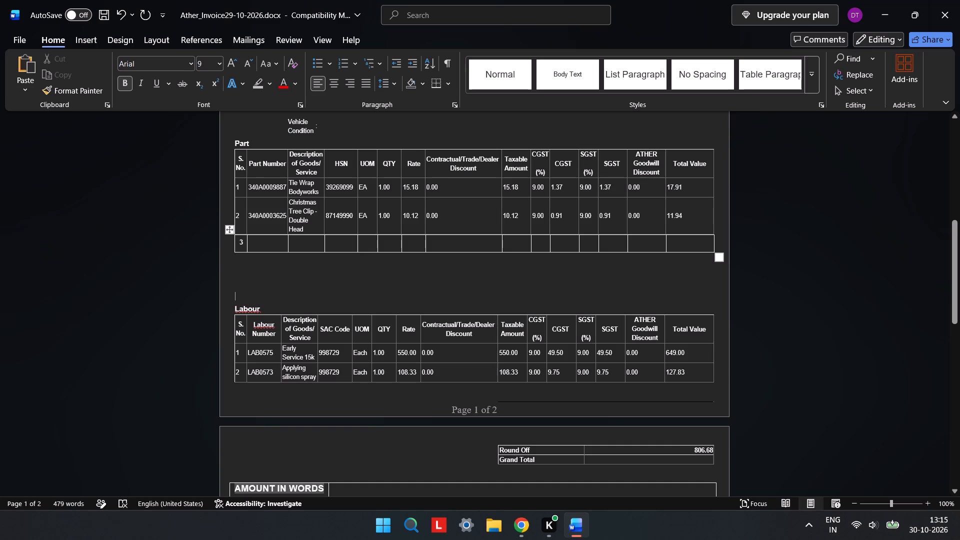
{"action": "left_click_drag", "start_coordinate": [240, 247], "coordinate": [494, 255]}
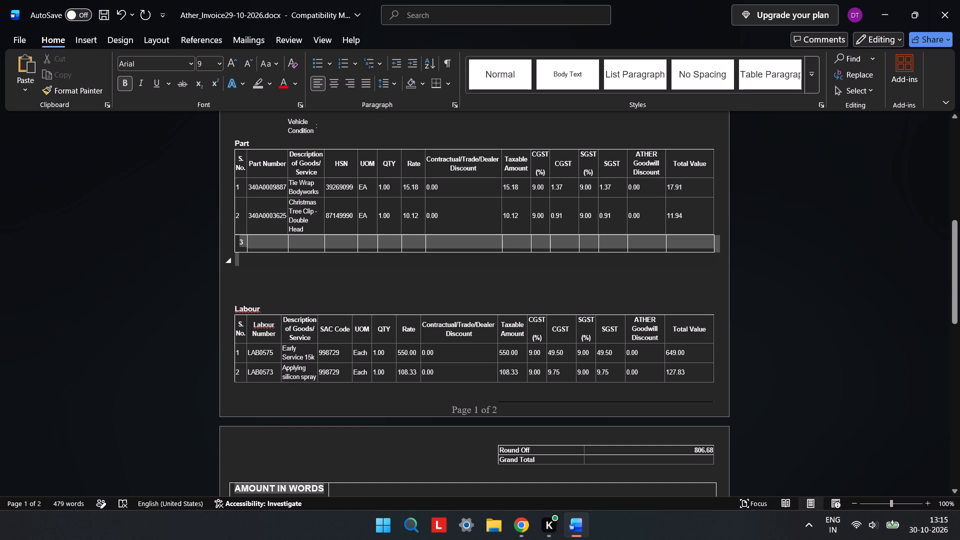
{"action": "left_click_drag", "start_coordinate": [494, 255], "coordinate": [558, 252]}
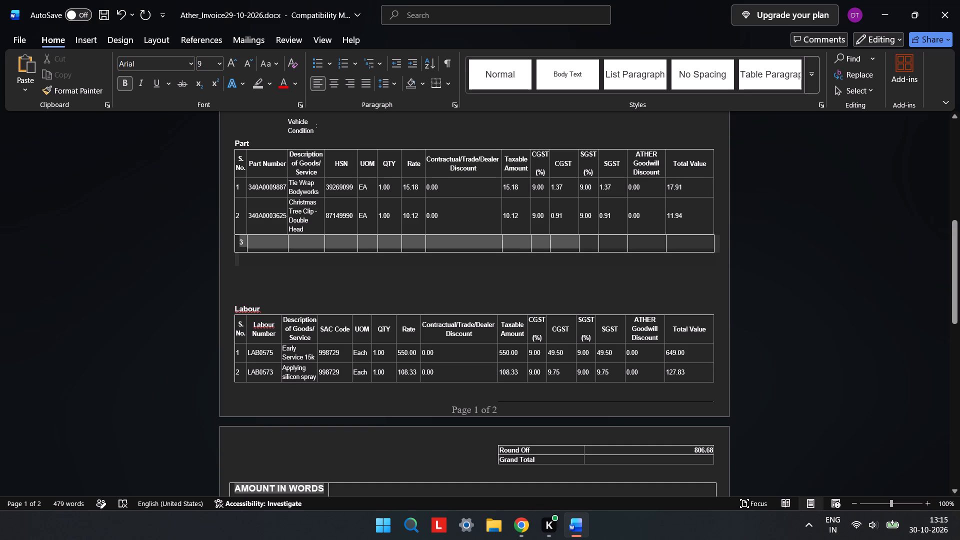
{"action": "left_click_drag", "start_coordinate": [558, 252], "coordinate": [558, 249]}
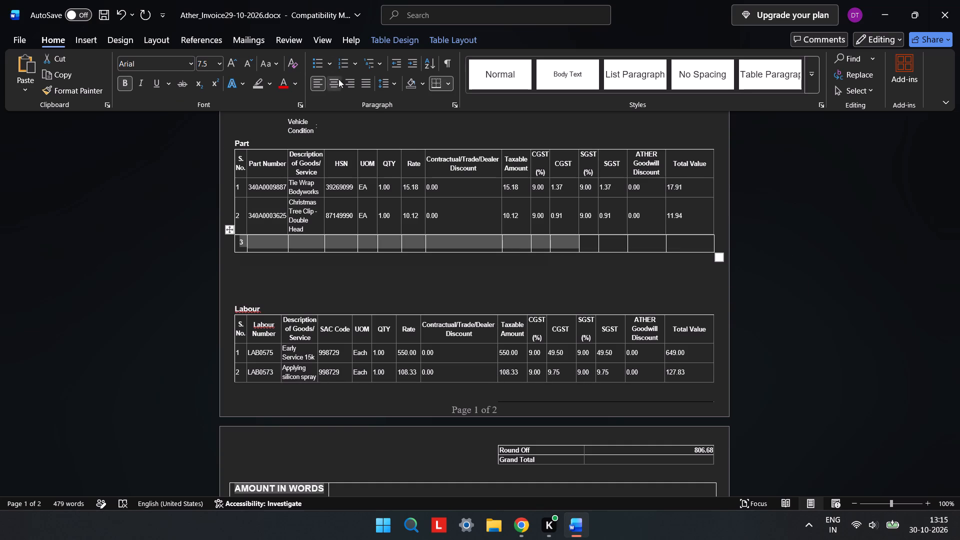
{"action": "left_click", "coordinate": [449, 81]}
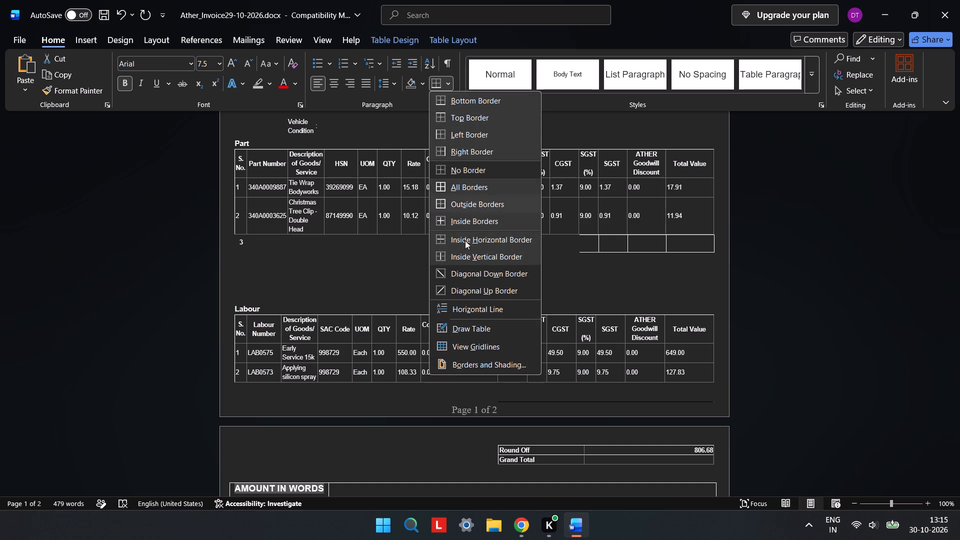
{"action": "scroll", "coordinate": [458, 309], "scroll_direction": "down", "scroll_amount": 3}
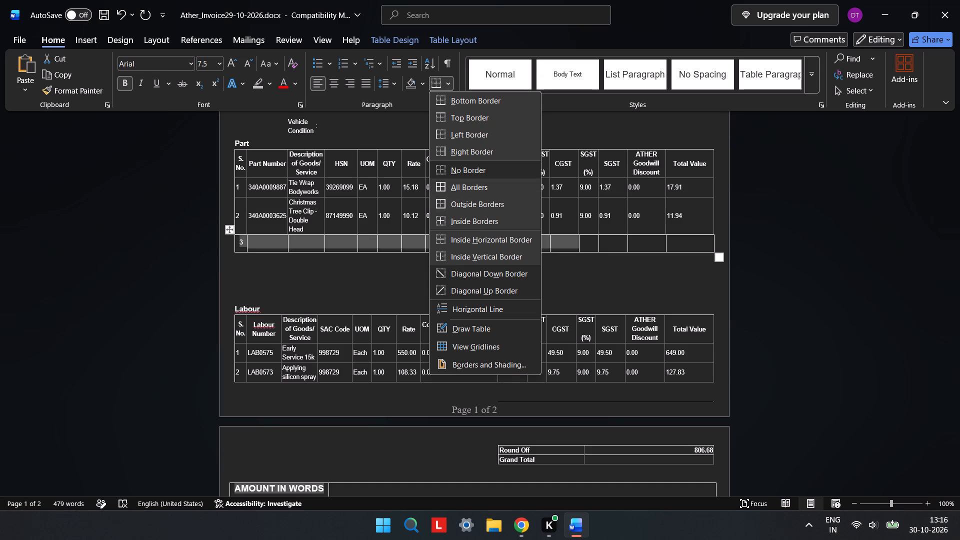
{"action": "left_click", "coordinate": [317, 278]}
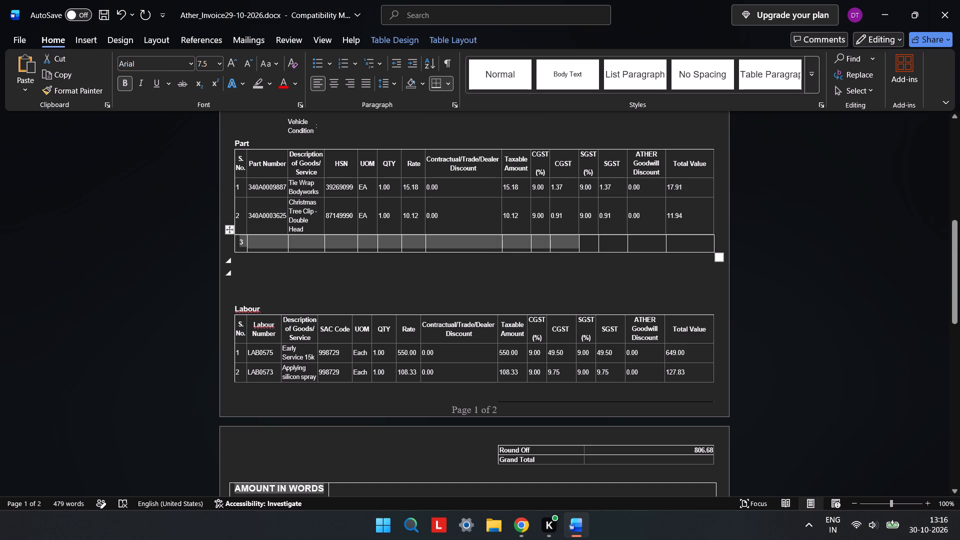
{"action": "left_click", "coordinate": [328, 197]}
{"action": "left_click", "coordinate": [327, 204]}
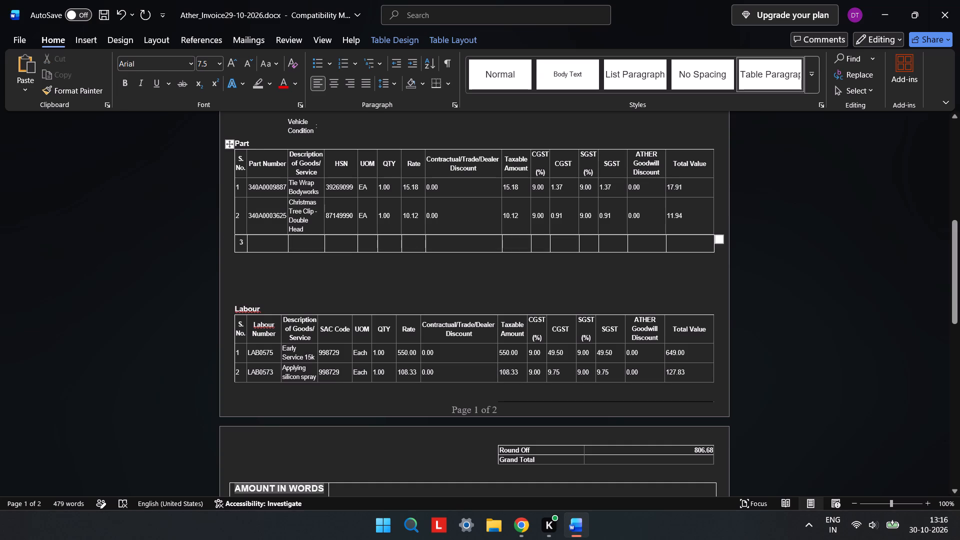
Insert a blank column between S. No. and Part Number in the Part table.
{"action": "left_click", "coordinate": [245, 157]}
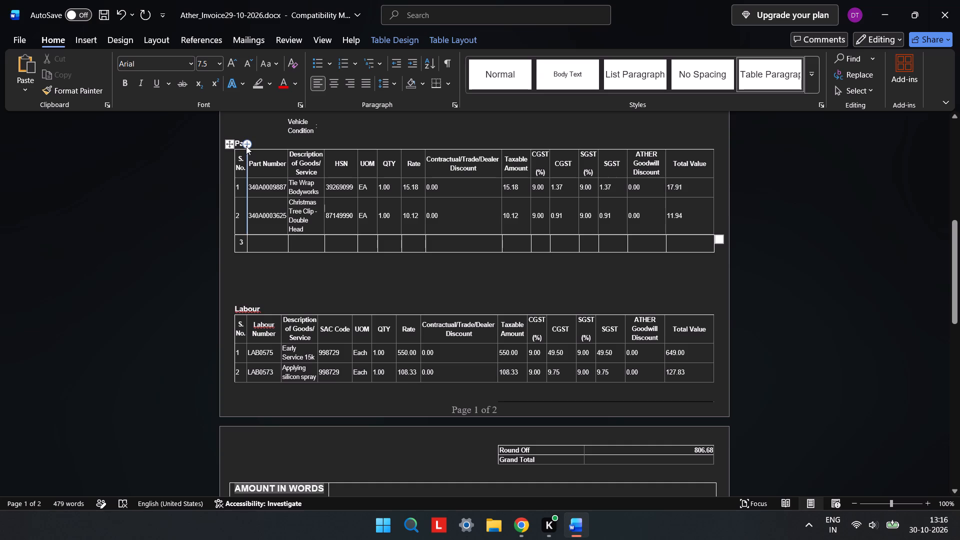
{"action": "left_click", "coordinate": [245, 144]}
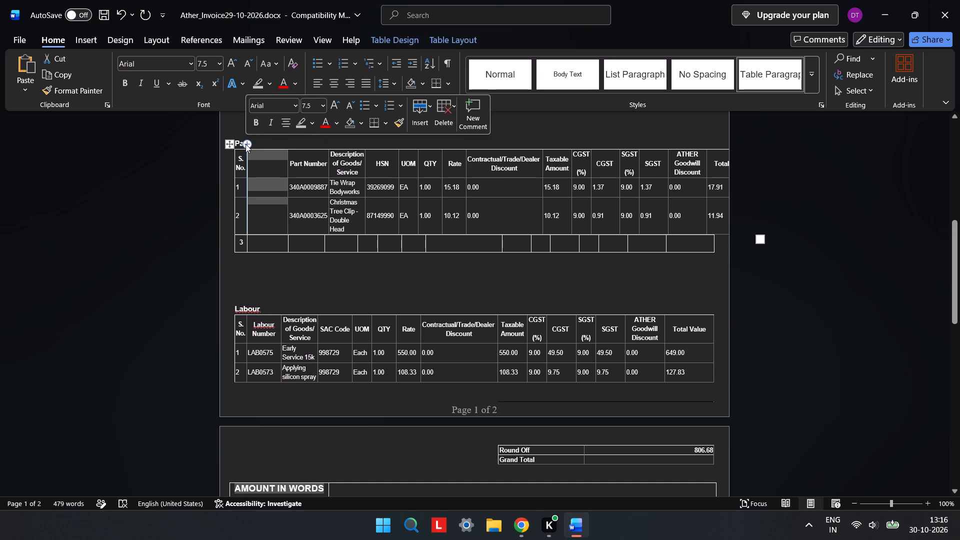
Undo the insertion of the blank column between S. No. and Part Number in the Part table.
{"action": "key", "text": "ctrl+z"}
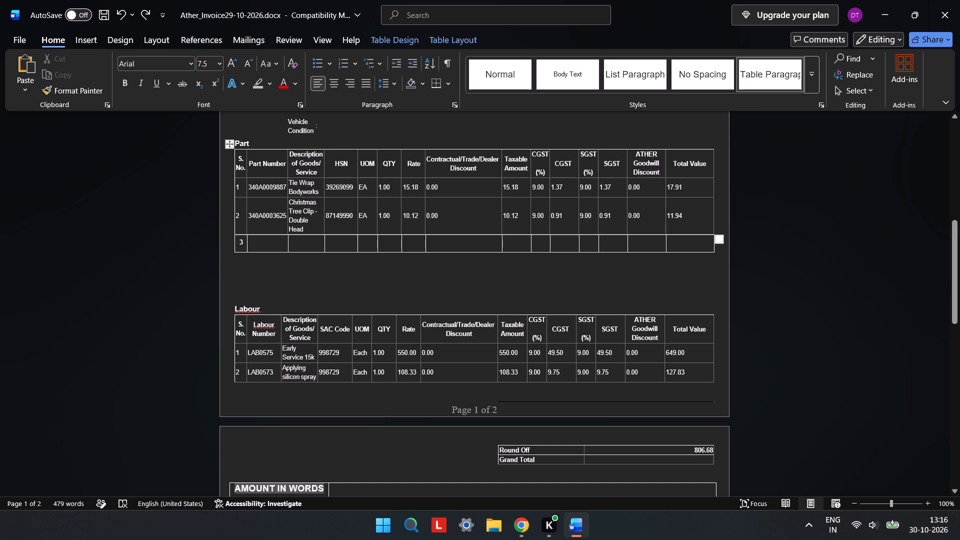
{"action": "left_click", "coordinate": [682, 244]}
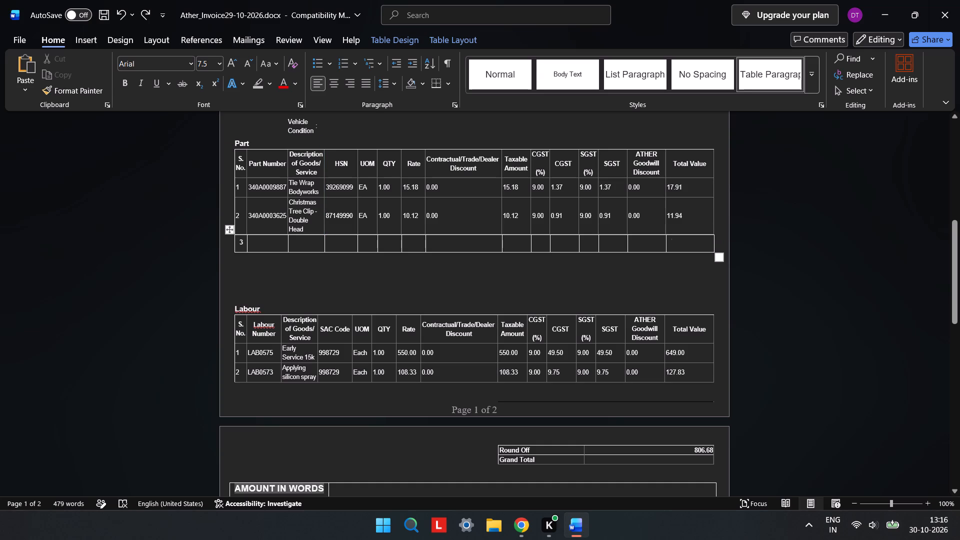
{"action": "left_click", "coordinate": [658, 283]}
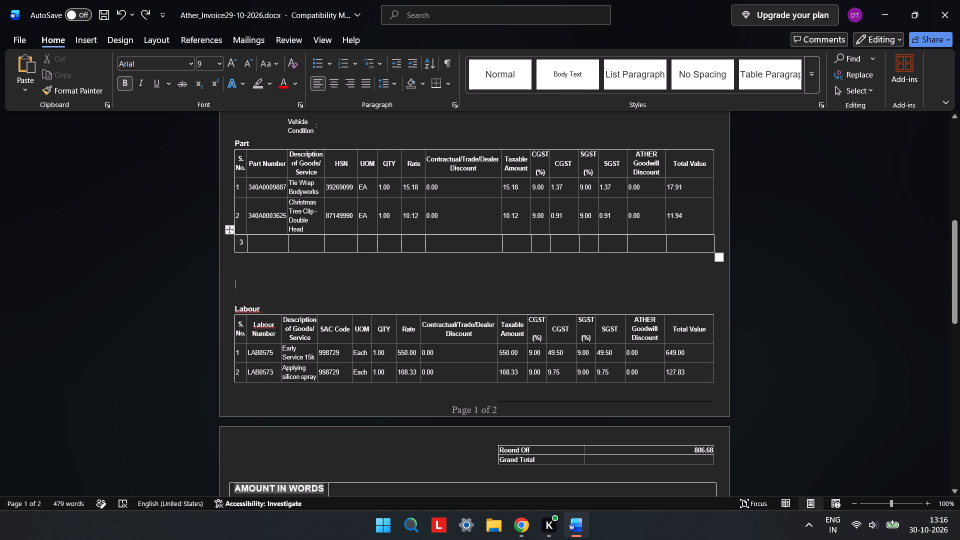
Apply light gray text highlighting at the end of the AMOUNT IN WORDS label on page 2.
{"action": "scroll", "coordinate": [542, 343], "scroll_direction": "down", "scroll_amount": 3}
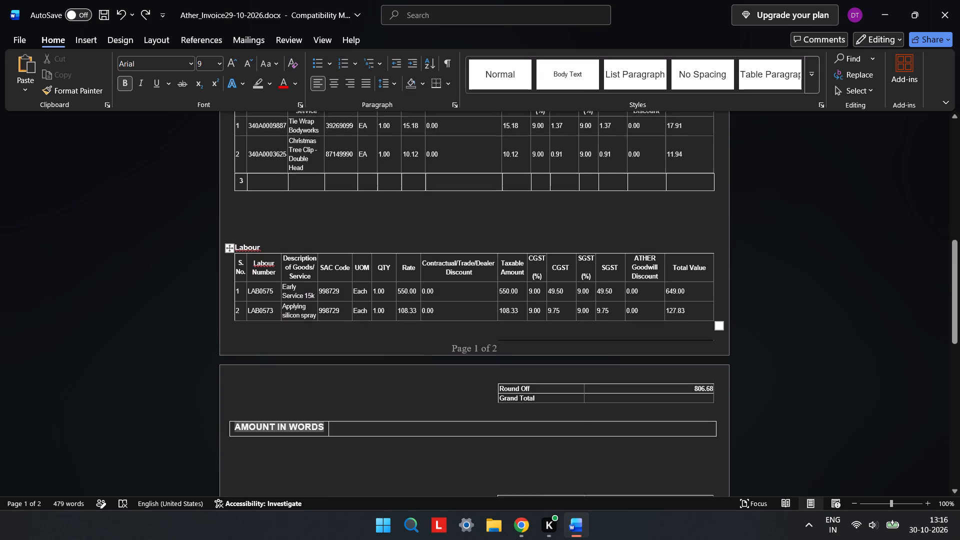
{"action": "scroll", "coordinate": [542, 343], "scroll_direction": "down", "scroll_amount": 1}
{"action": "left_click", "coordinate": [467, 373]}
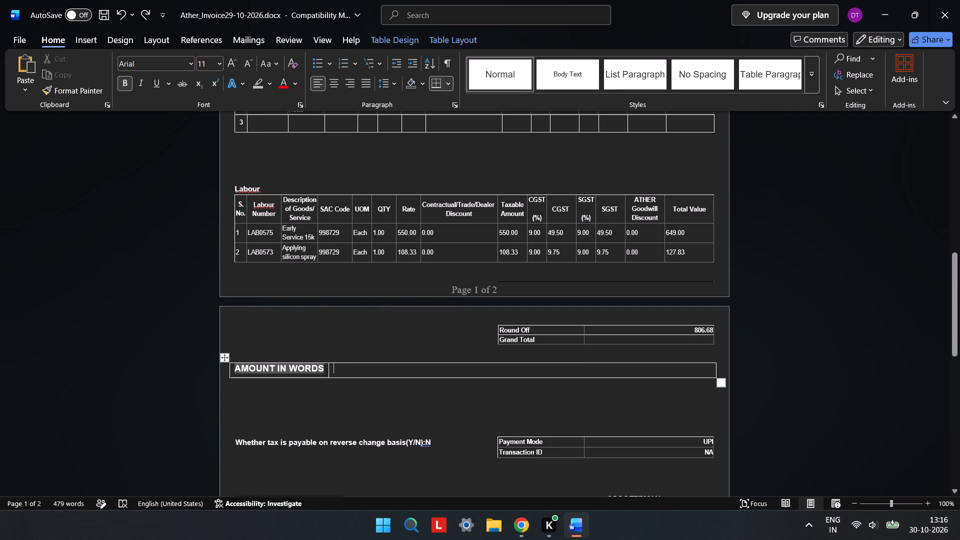
{"action": "left_click", "coordinate": [404, 326]}
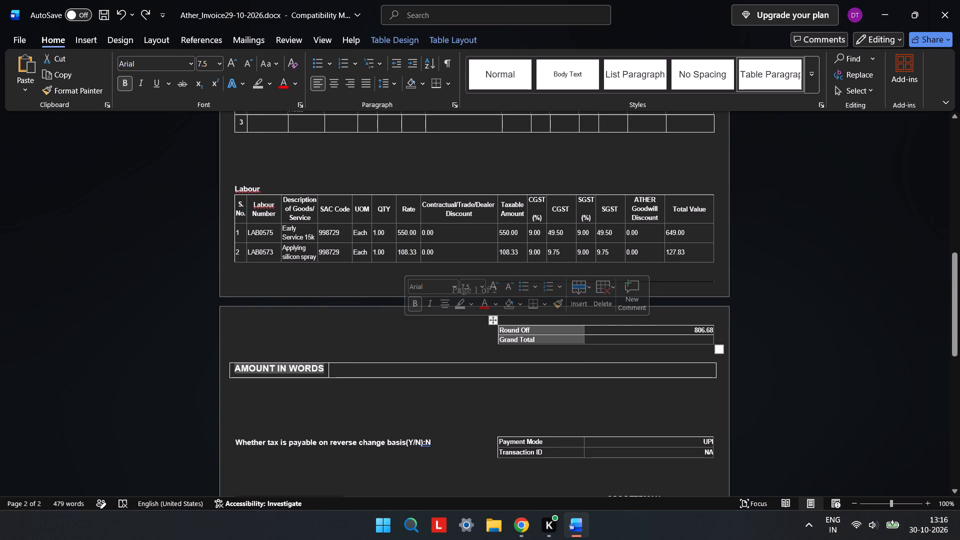
{"action": "left_click", "coordinate": [319, 370]}
{"action": "left_click", "coordinate": [267, 80]}
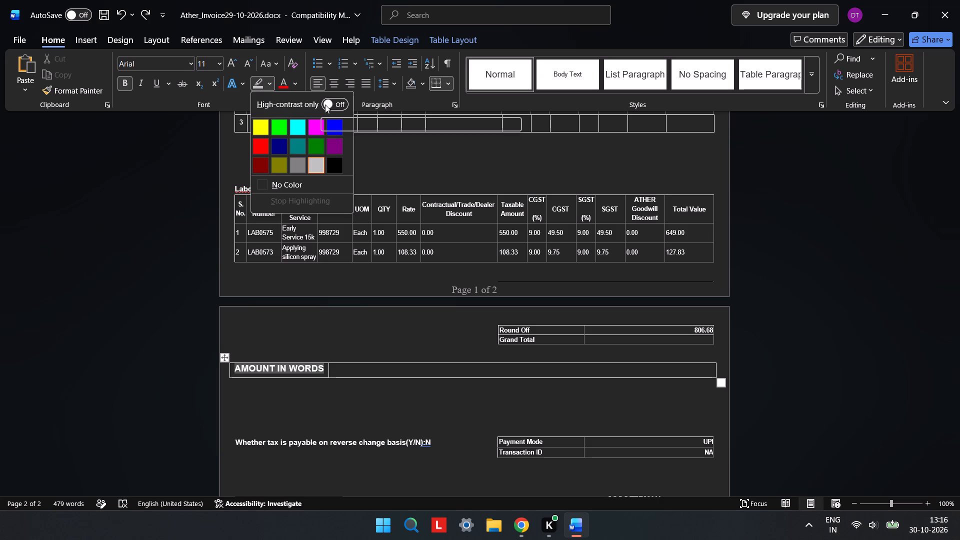
{"action": "left_click", "coordinate": [310, 179]}
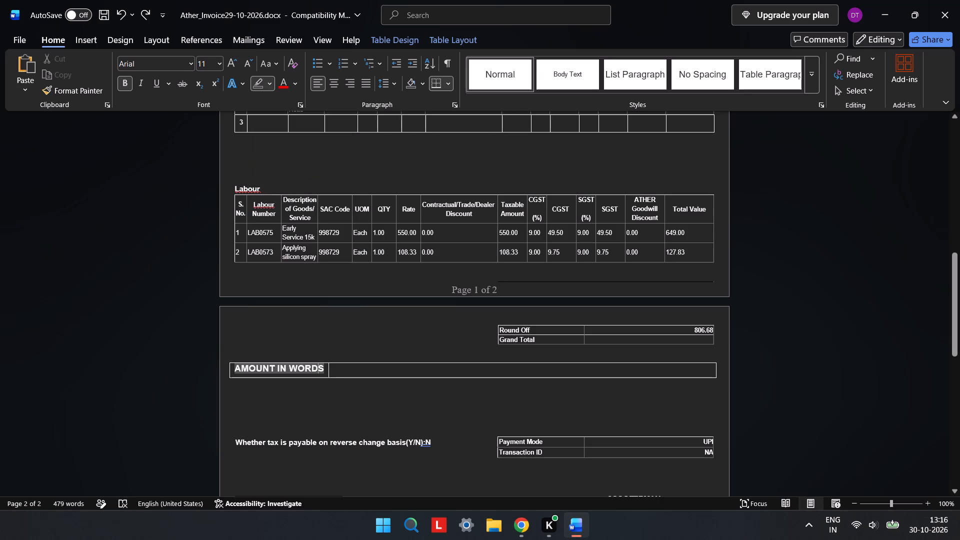
{"action": "left_click", "coordinate": [341, 416]}
{"action": "left_click", "coordinate": [325, 368]}
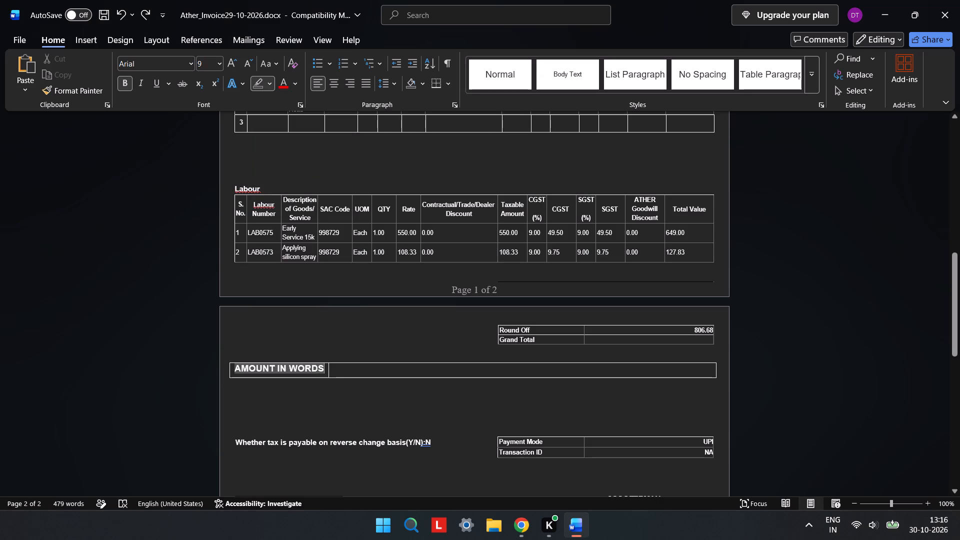
{"action": "left_click", "coordinate": [269, 81]}
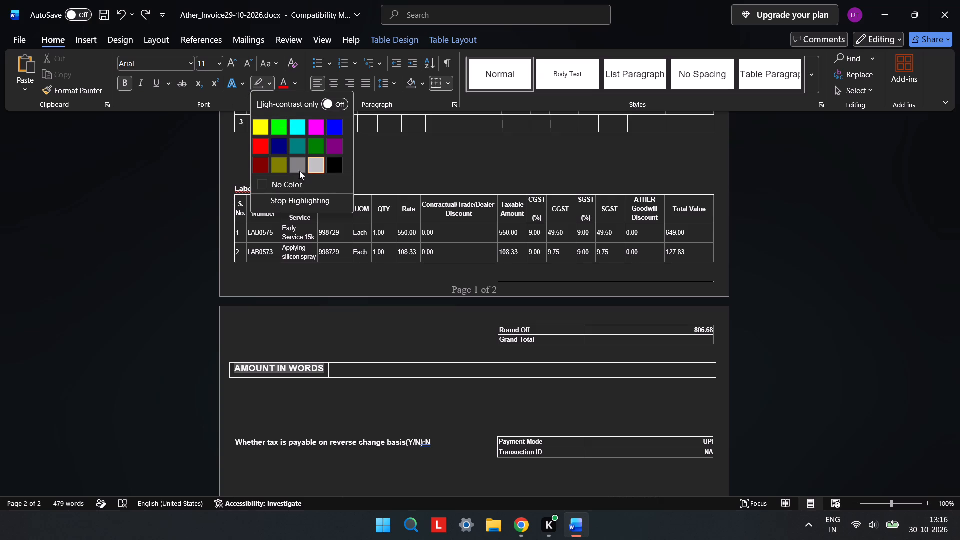
{"action": "left_click", "coordinate": [311, 166]}
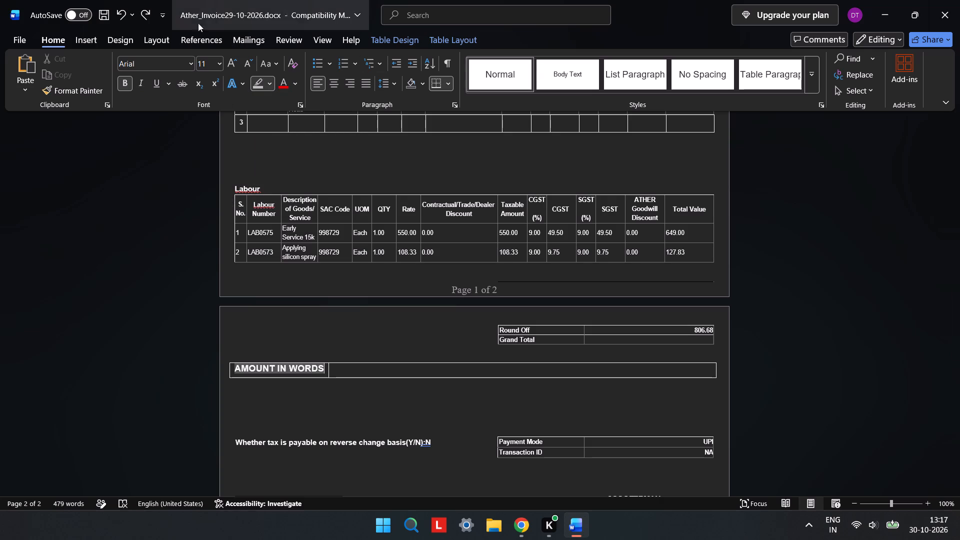
Highlight the Labour heading in light gray.
{"action": "left_click", "coordinate": [10, 8]}
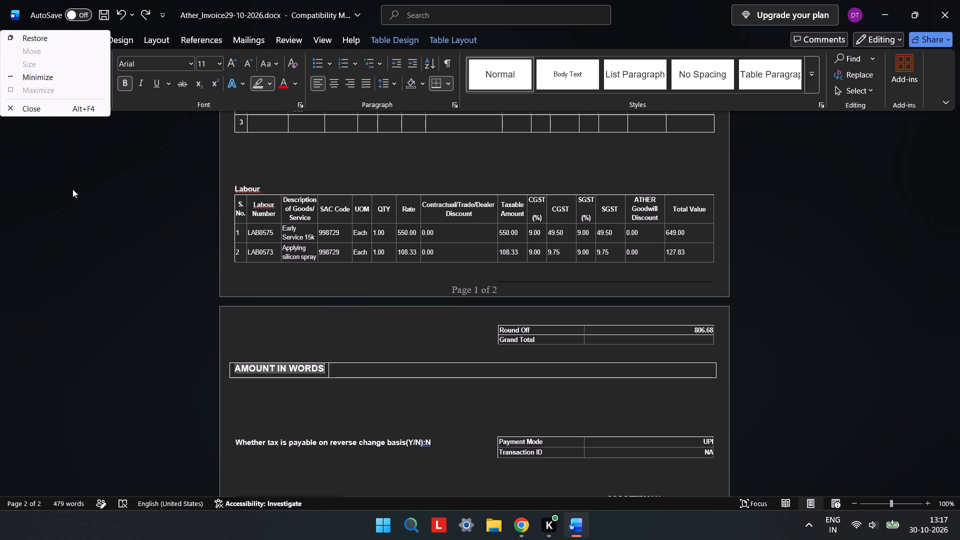
{"action": "left_click", "coordinate": [72, 189]}
{"action": "left_click", "coordinate": [115, 32]}
{"action": "left_click", "coordinate": [72, 38]}
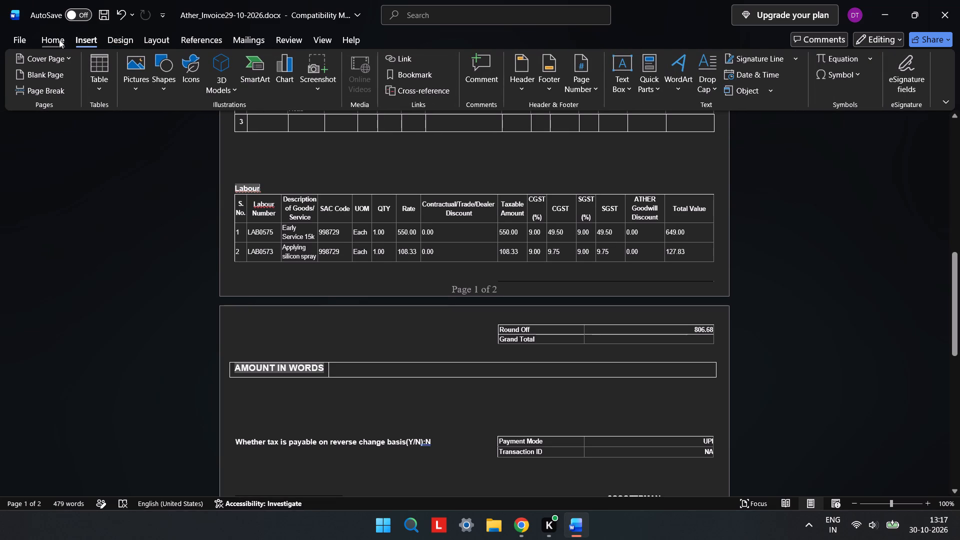
Examine page 2 of the invoice and the Part and Labour tables on page 1.
{"action": "scroll", "coordinate": [386, 233], "scroll_direction": "down", "scroll_amount": 8}
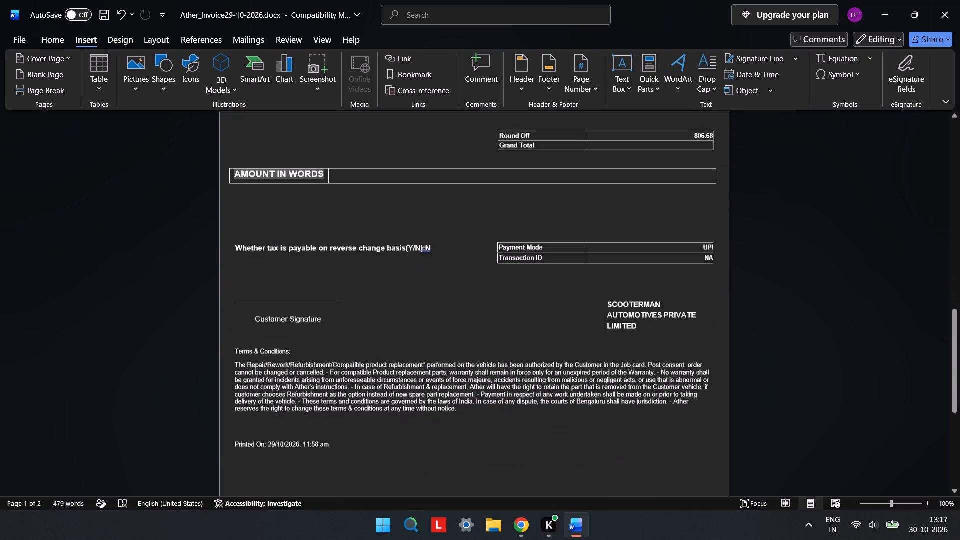
{"action": "scroll", "coordinate": [379, 230], "scroll_direction": "down", "scroll_amount": 6}
{"action": "scroll", "coordinate": [377, 227], "scroll_direction": "up", "scroll_amount": 3}
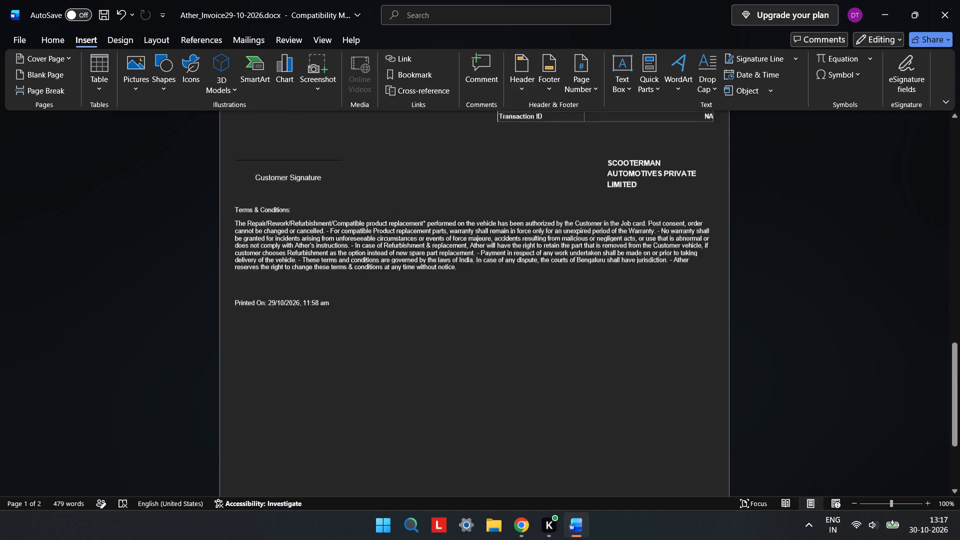
{"action": "scroll", "coordinate": [375, 227], "scroll_direction": "up", "scroll_amount": 9}
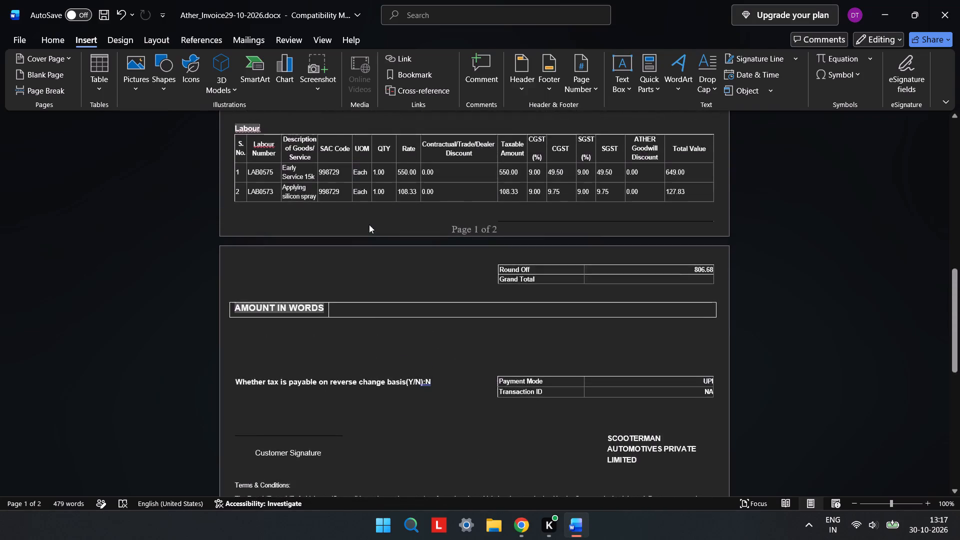
{"action": "scroll", "coordinate": [369, 224], "scroll_direction": "up", "scroll_amount": 8}
{"action": "scroll", "coordinate": [366, 225], "scroll_direction": "down", "scroll_amount": 1}
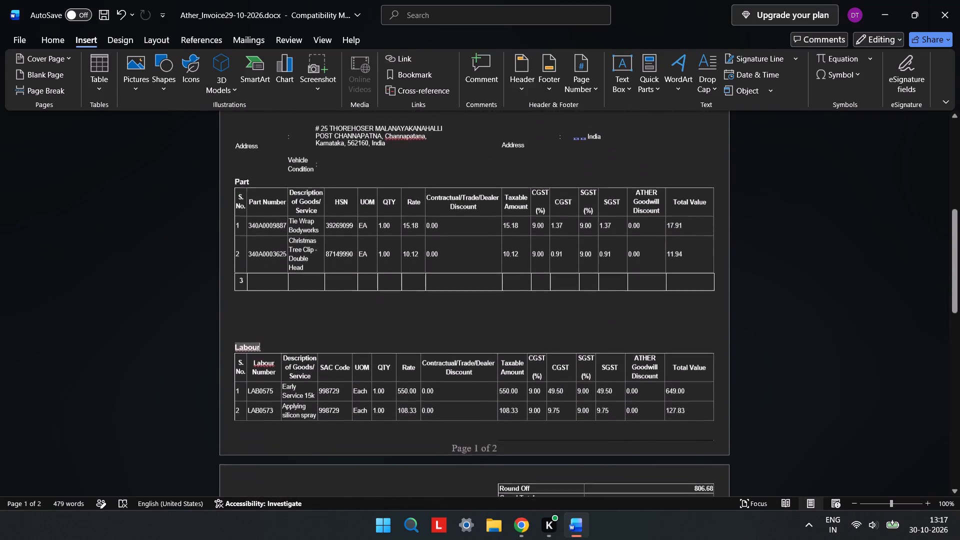
Highlight serial number 3 in the Part table's third row in light gray and stop highlighting.
{"action": "left_click", "coordinate": [695, 272]}
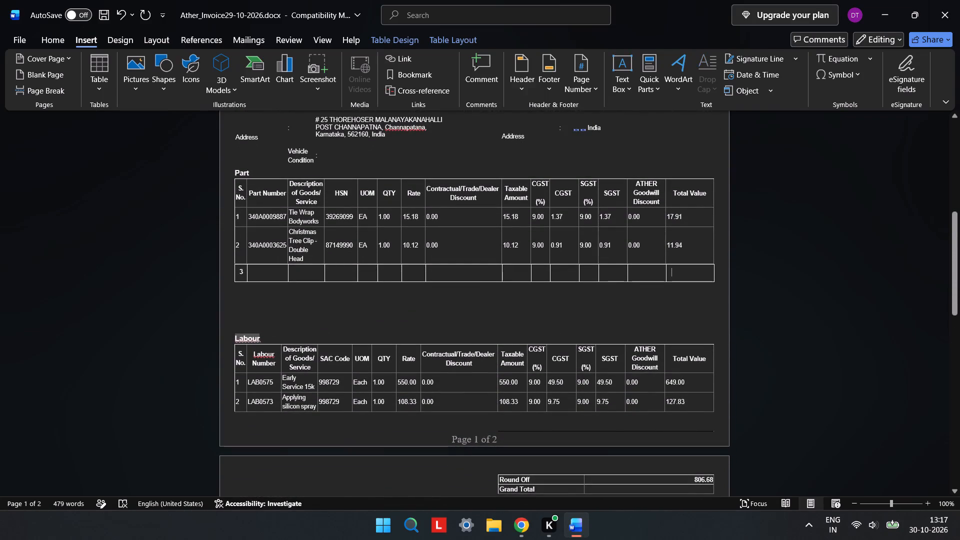
{"action": "left_click_drag", "start_coordinate": [695, 272], "coordinate": [446, 267]}
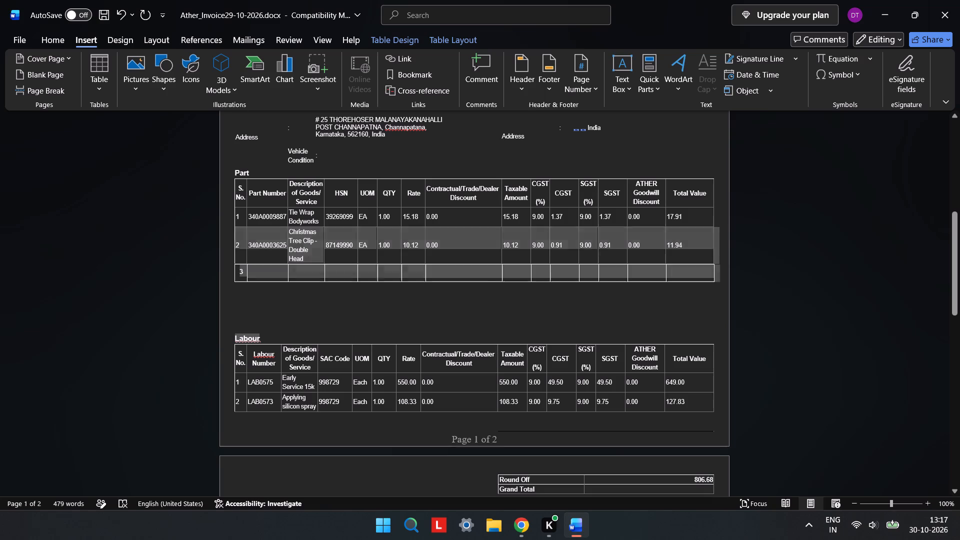
{"action": "left_click_drag", "start_coordinate": [446, 267], "coordinate": [245, 265]}
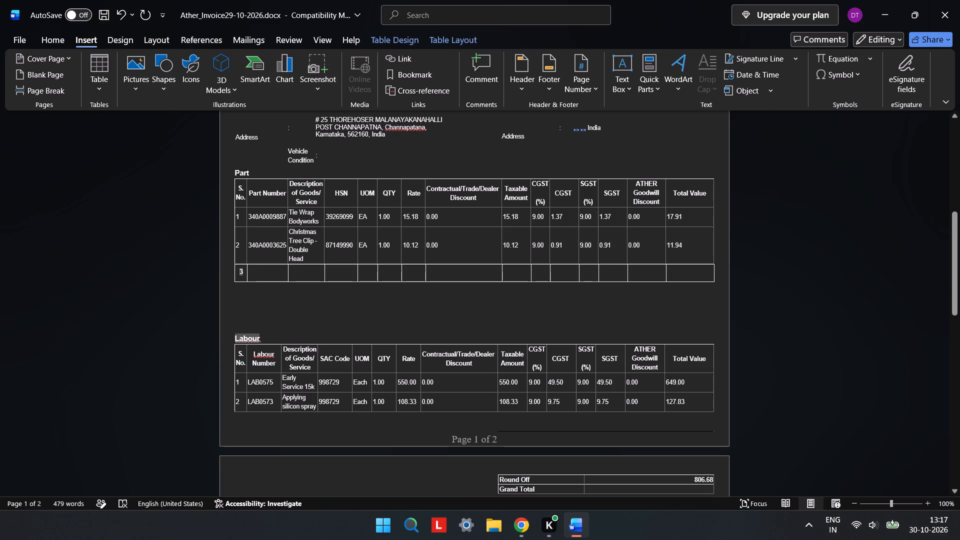
{"action": "key", "text": "Escape"}
{"action": "key", "text": "Escape"}
{"action": "left_click", "coordinate": [54, 37]}
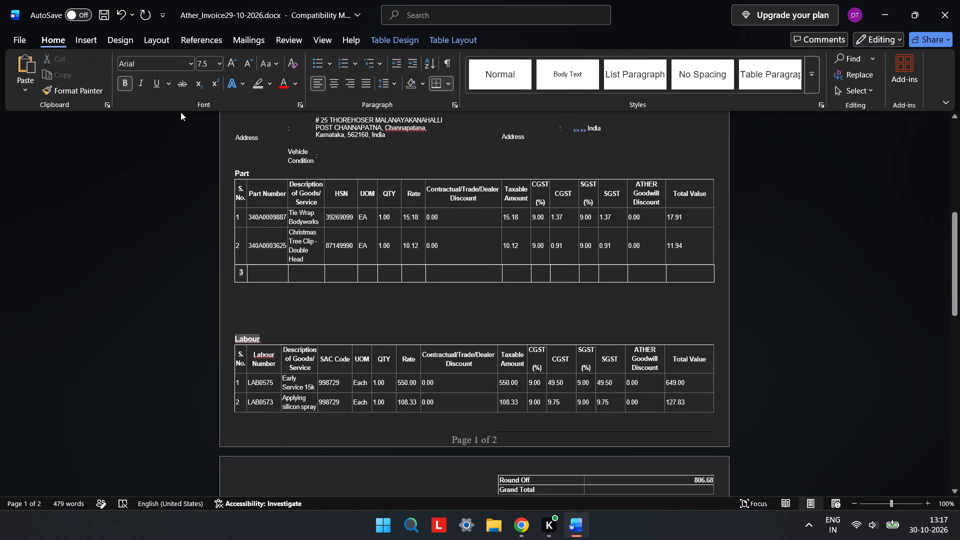
{"action": "key", "text": "Escape"}
{"action": "key", "text": "Escape"}
{"action": "key", "text": "Escape"}
{"action": "key", "text": "Escape"}
{"action": "scroll", "coordinate": [275, 296], "scroll_direction": "down", "scroll_amount": 3}
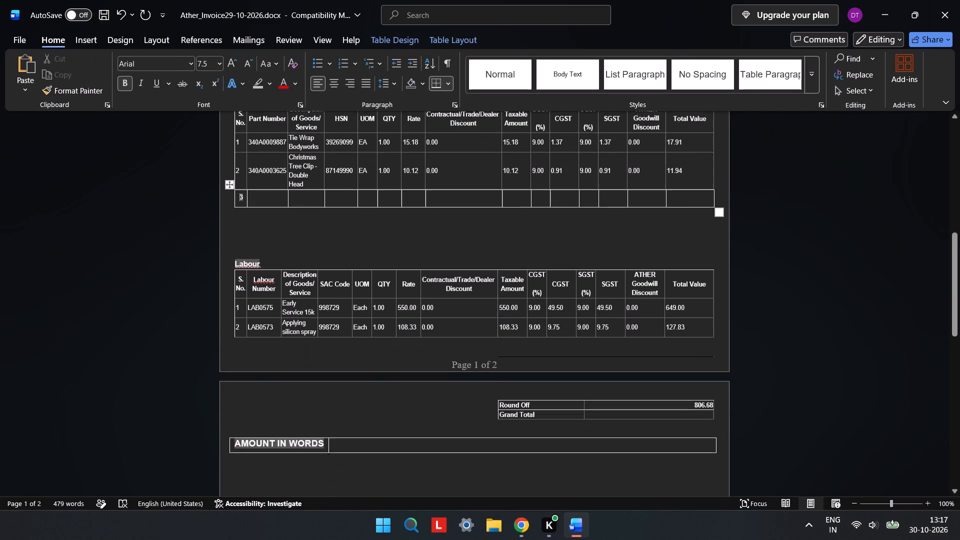
{"action": "key", "text": "Escape"}
{"action": "key", "text": "Escape"}
{"action": "key", "text": "Escape"}
{"action": "left_click", "coordinate": [275, 365]}
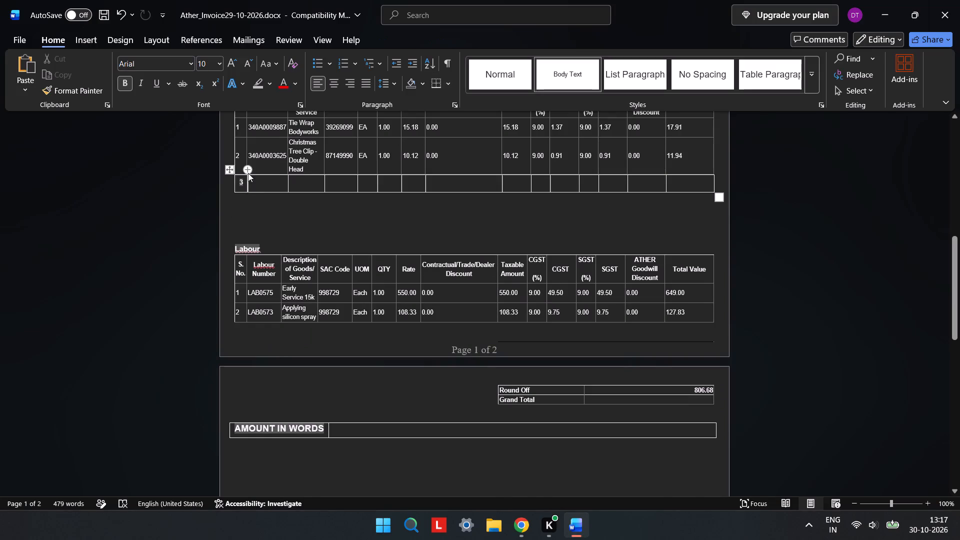
Review page 1 of the invoice from the header and billing details down to the Part and Labour tables.
{"action": "scroll", "coordinate": [246, 167], "scroll_direction": "up", "scroll_amount": 20}
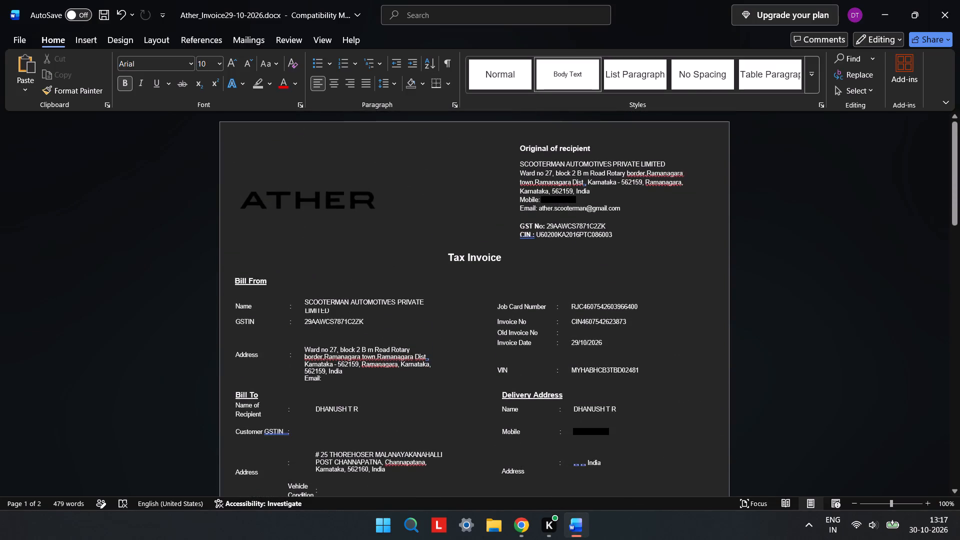
{"action": "scroll", "coordinate": [245, 166], "scroll_direction": "up", "scroll_amount": 1}
{"action": "scroll", "coordinate": [245, 166], "scroll_direction": "down", "scroll_amount": 3}
{"action": "scroll", "coordinate": [245, 166], "scroll_direction": "up", "scroll_amount": 2}
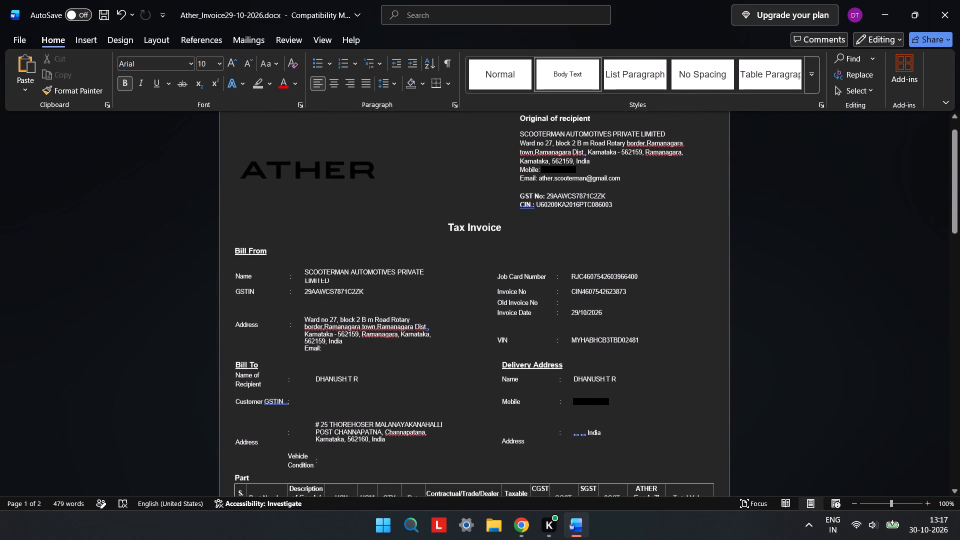
{"action": "scroll", "coordinate": [517, 281], "scroll_direction": "down", "scroll_amount": 4}
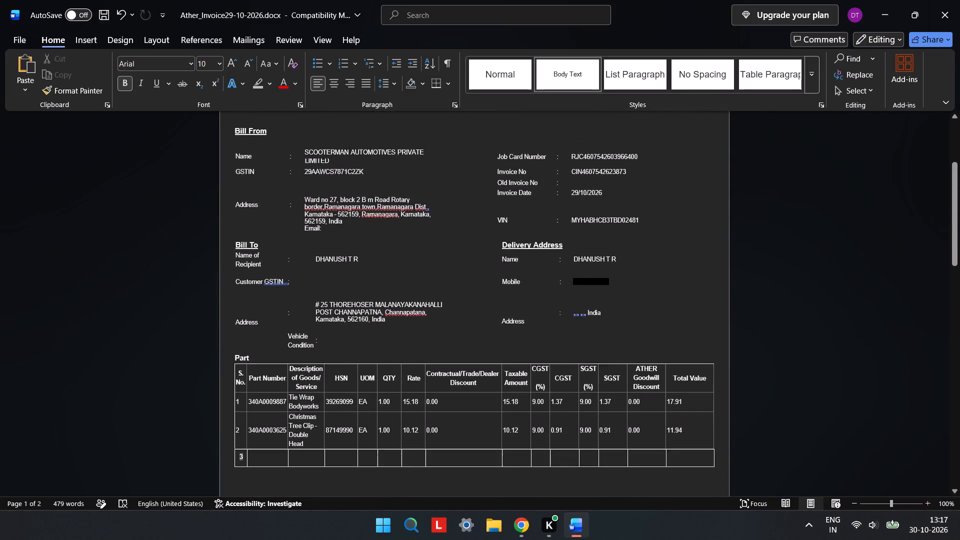
{"action": "scroll", "coordinate": [512, 297], "scroll_direction": "down", "scroll_amount": 3}
{"action": "scroll", "coordinate": [356, 317], "scroll_direction": "down", "scroll_amount": 3}
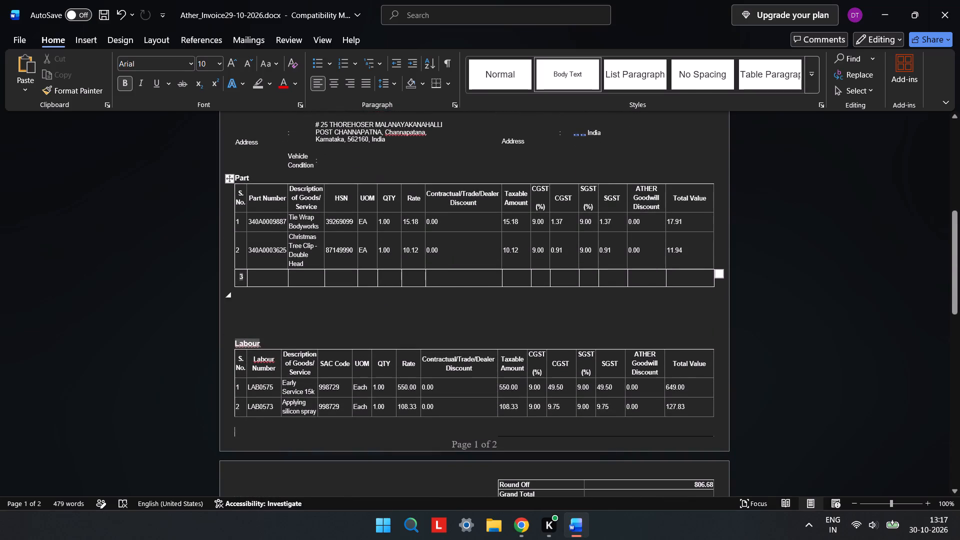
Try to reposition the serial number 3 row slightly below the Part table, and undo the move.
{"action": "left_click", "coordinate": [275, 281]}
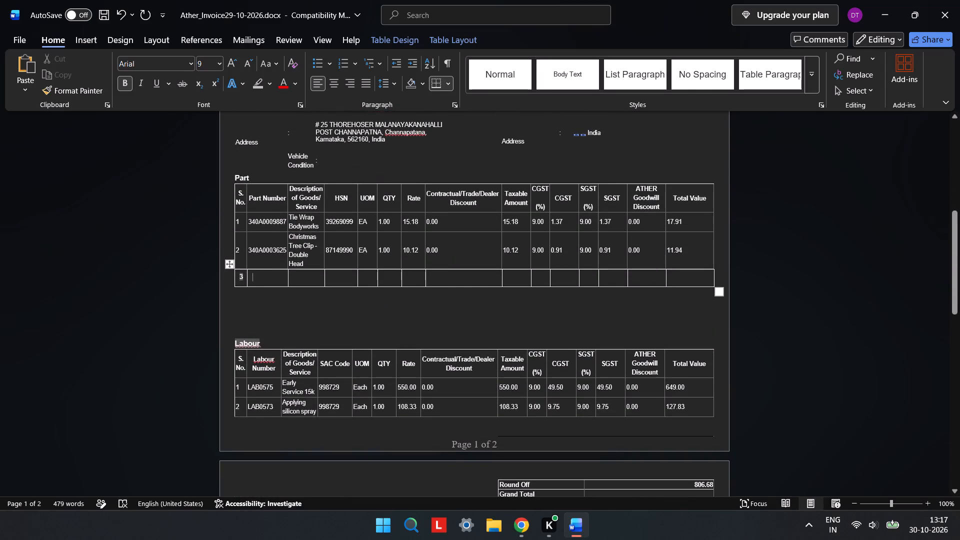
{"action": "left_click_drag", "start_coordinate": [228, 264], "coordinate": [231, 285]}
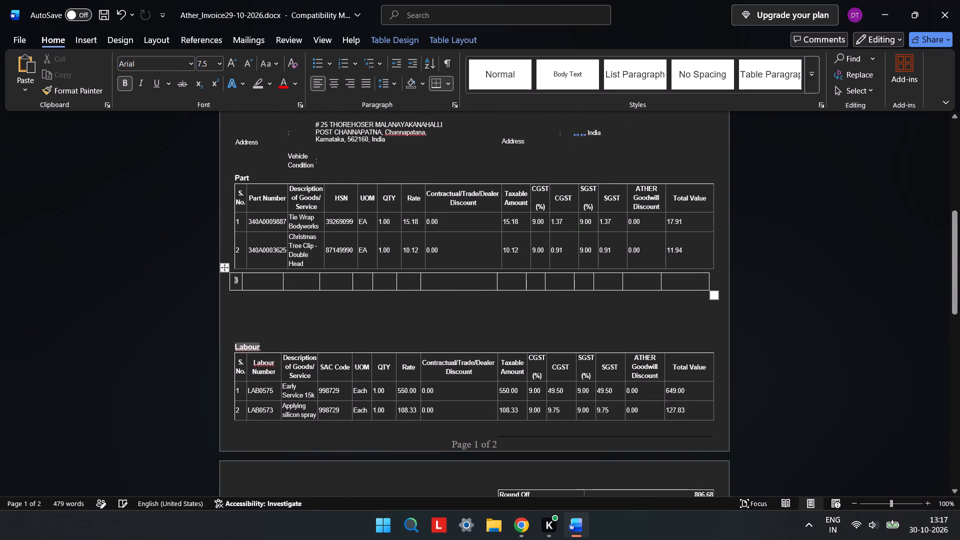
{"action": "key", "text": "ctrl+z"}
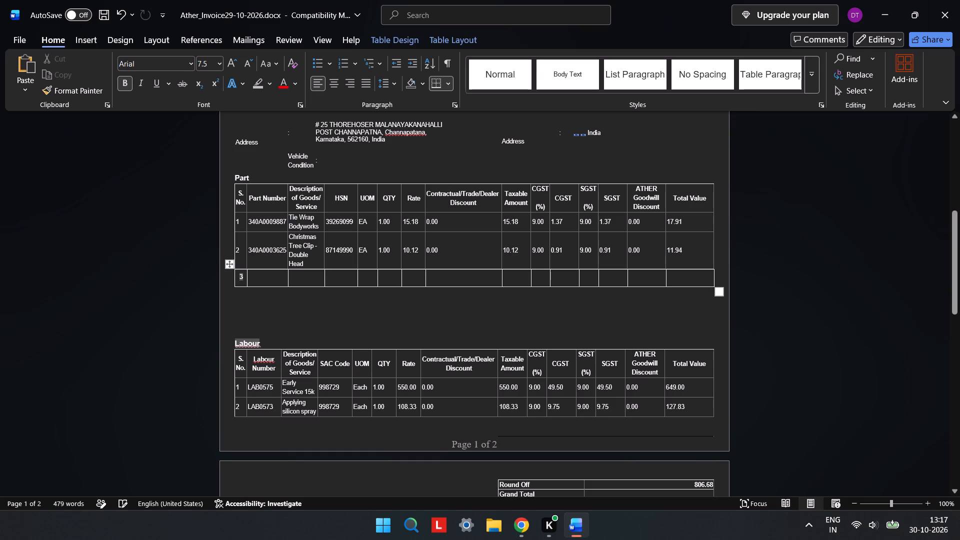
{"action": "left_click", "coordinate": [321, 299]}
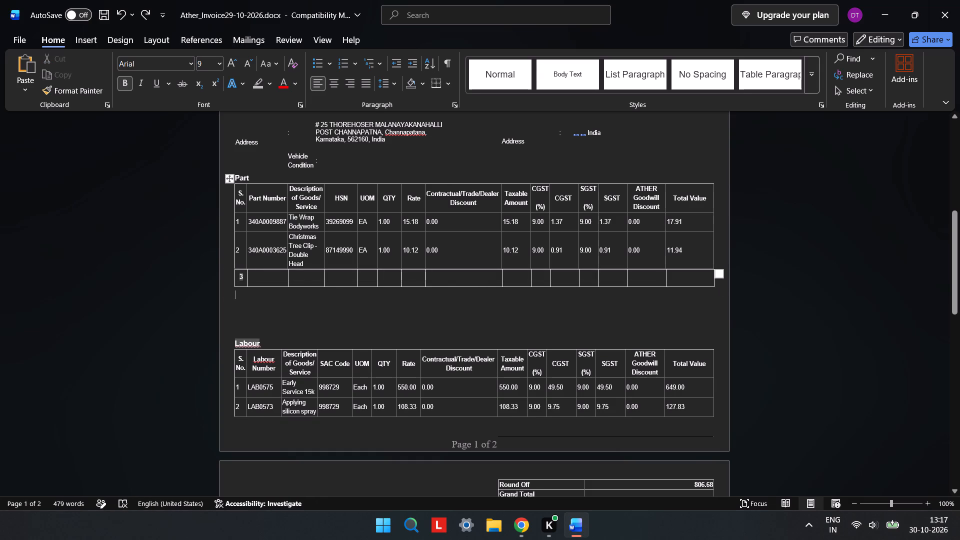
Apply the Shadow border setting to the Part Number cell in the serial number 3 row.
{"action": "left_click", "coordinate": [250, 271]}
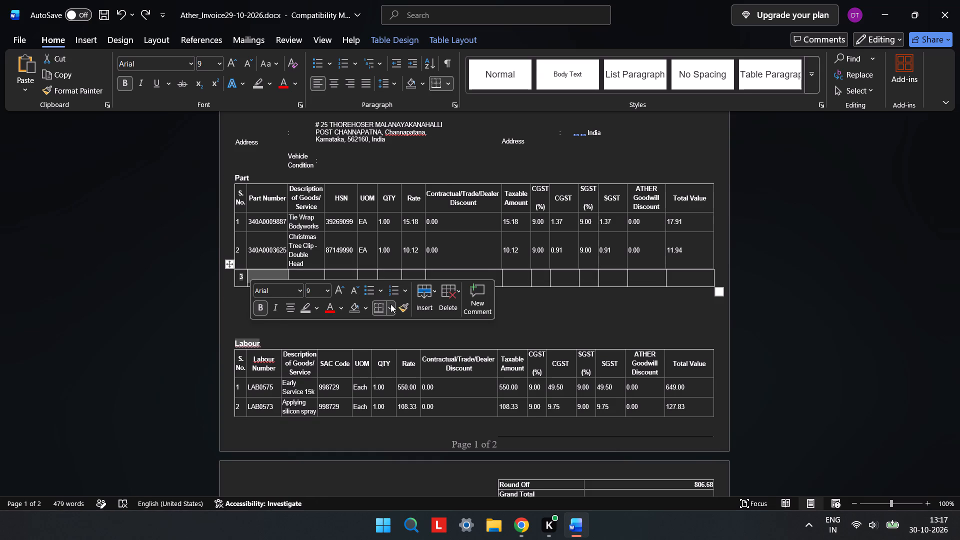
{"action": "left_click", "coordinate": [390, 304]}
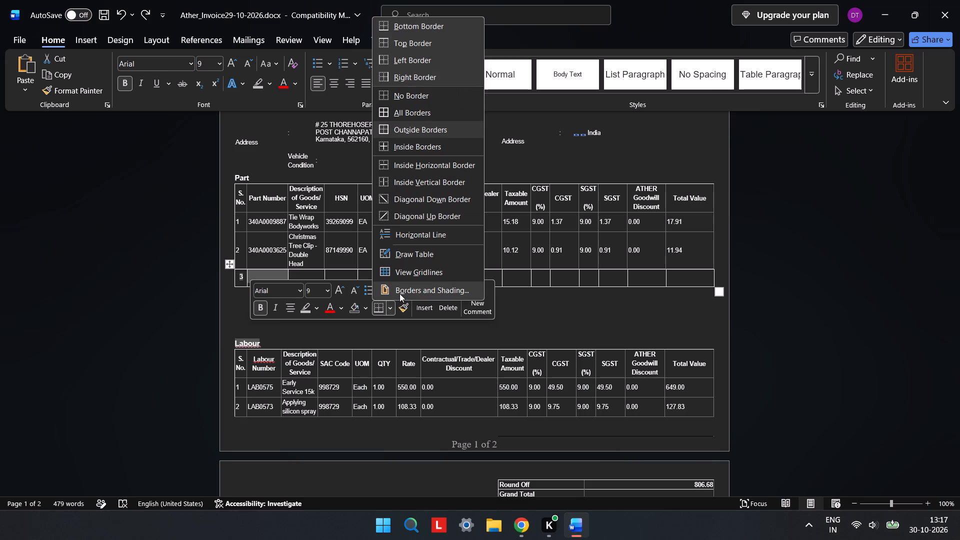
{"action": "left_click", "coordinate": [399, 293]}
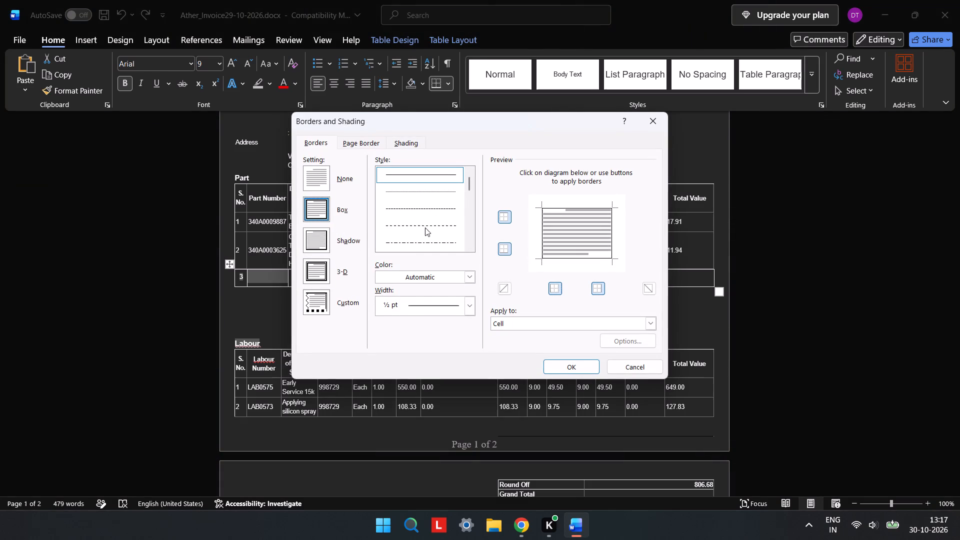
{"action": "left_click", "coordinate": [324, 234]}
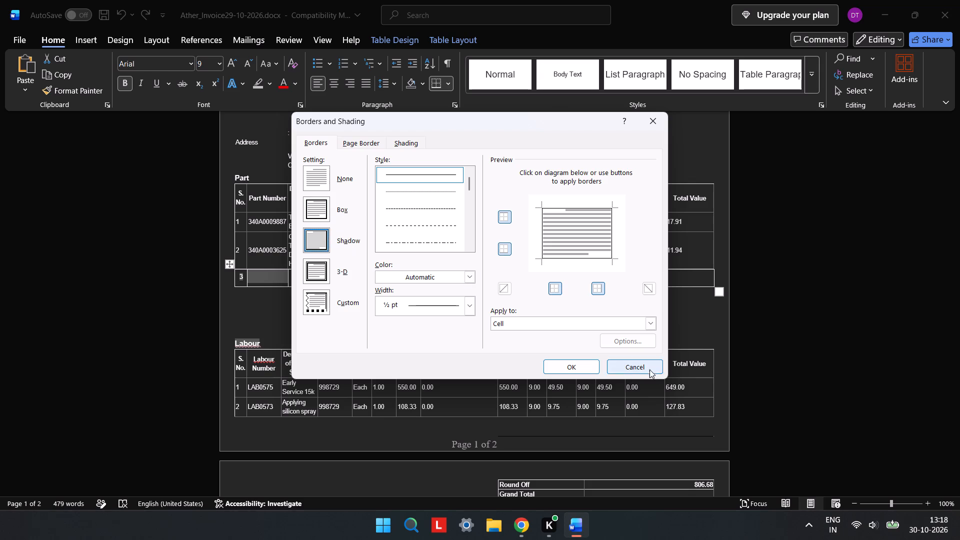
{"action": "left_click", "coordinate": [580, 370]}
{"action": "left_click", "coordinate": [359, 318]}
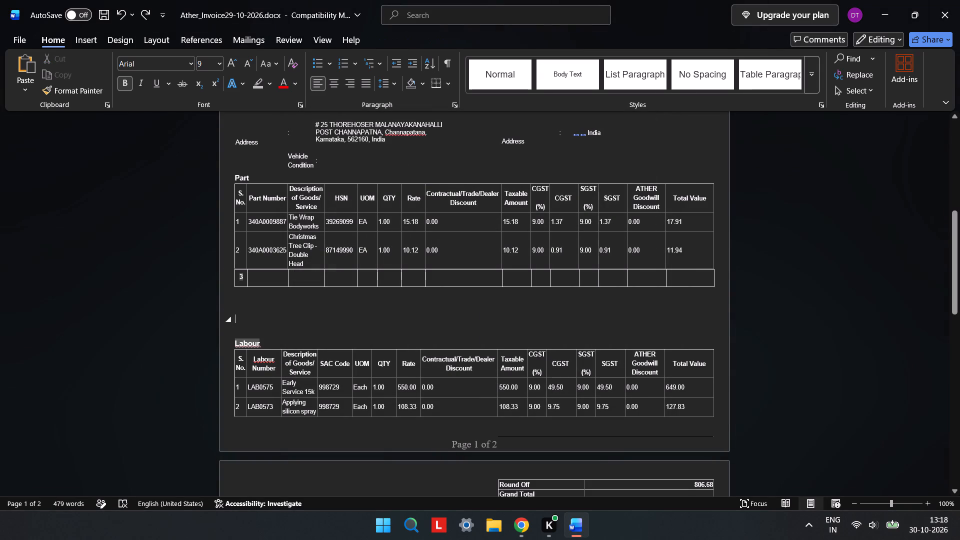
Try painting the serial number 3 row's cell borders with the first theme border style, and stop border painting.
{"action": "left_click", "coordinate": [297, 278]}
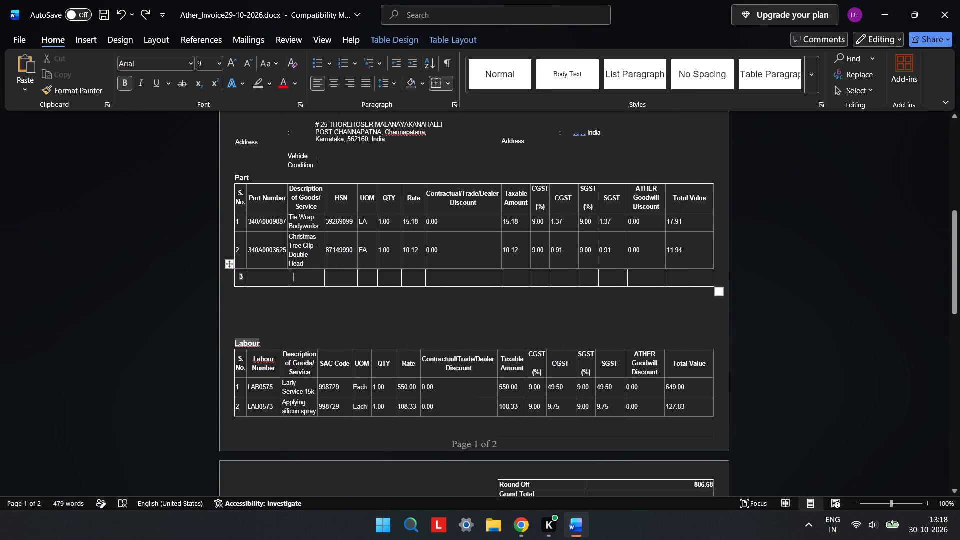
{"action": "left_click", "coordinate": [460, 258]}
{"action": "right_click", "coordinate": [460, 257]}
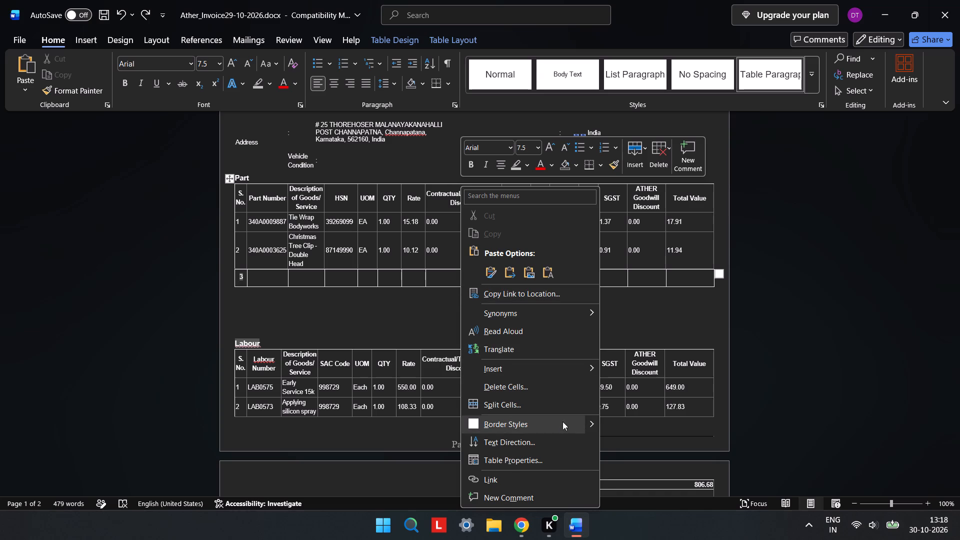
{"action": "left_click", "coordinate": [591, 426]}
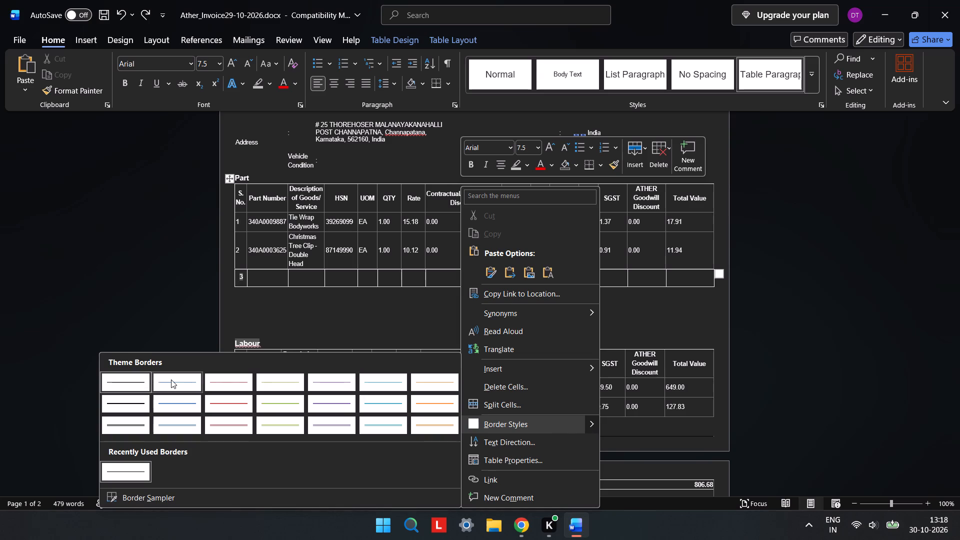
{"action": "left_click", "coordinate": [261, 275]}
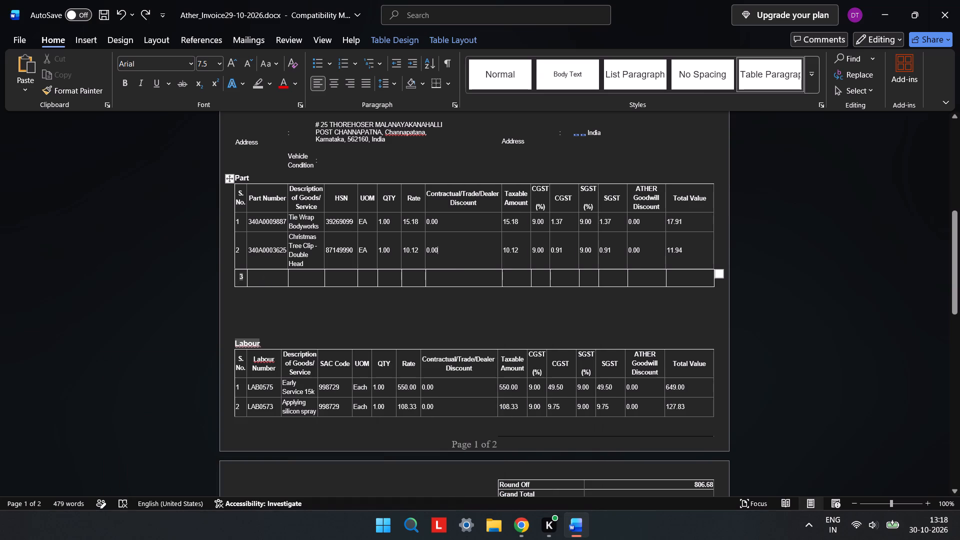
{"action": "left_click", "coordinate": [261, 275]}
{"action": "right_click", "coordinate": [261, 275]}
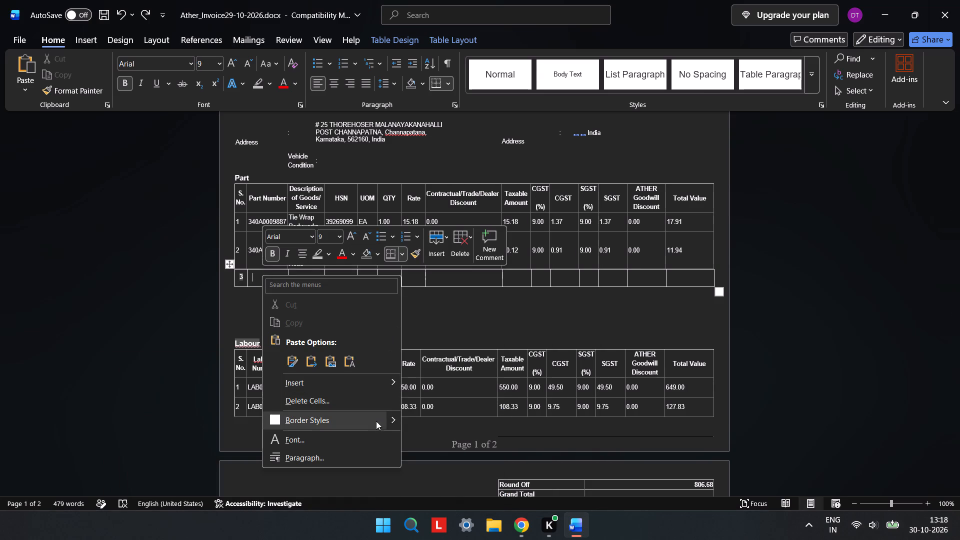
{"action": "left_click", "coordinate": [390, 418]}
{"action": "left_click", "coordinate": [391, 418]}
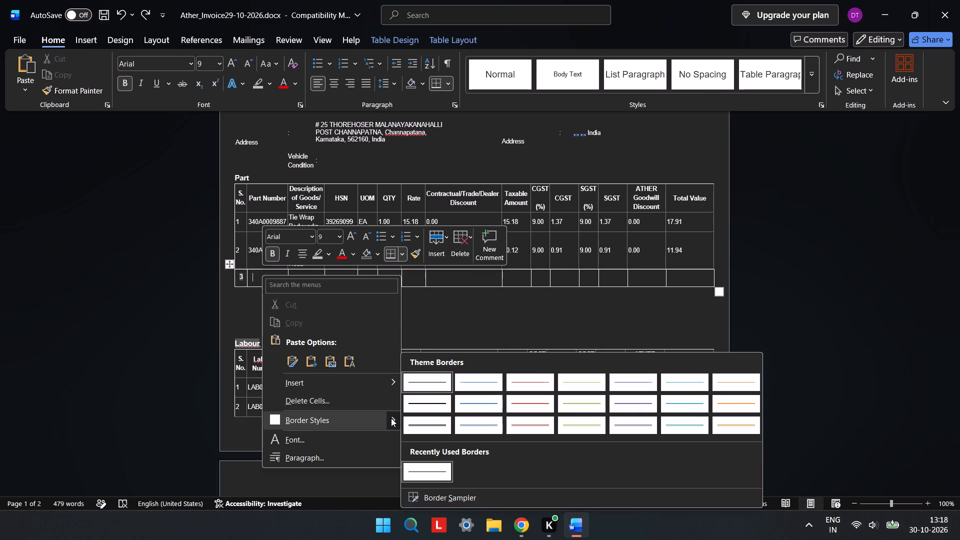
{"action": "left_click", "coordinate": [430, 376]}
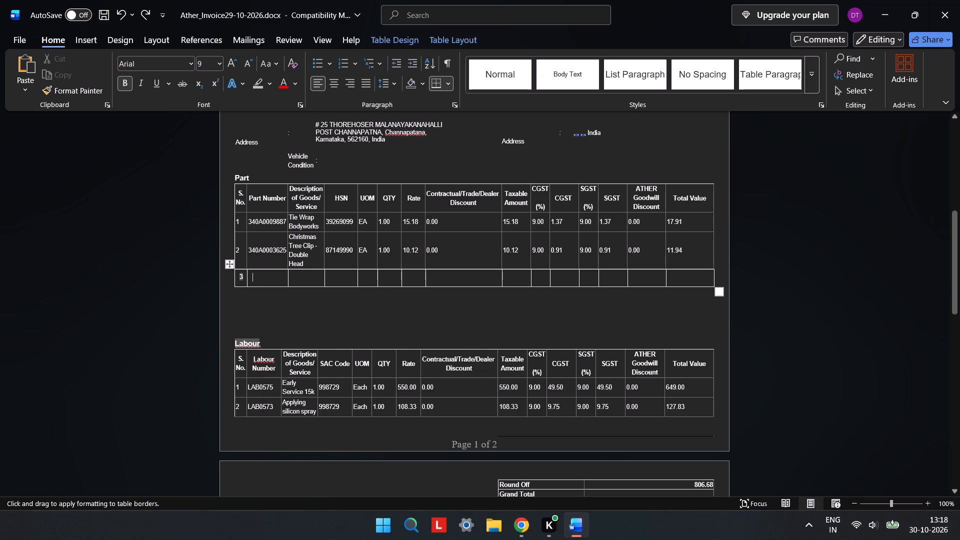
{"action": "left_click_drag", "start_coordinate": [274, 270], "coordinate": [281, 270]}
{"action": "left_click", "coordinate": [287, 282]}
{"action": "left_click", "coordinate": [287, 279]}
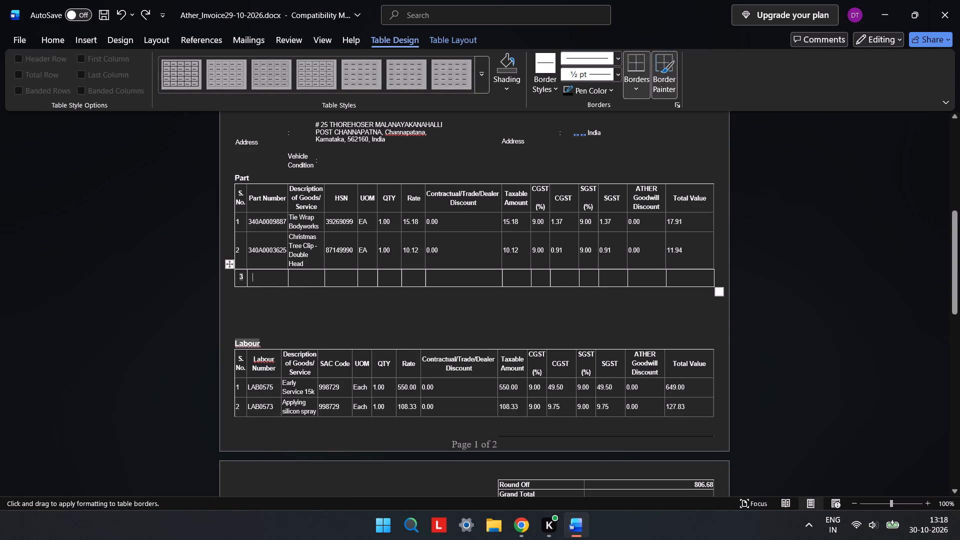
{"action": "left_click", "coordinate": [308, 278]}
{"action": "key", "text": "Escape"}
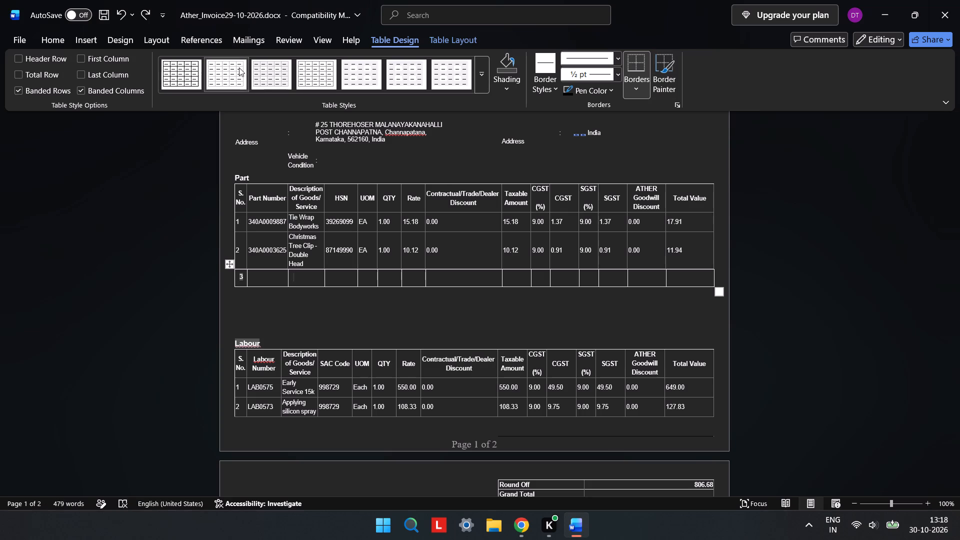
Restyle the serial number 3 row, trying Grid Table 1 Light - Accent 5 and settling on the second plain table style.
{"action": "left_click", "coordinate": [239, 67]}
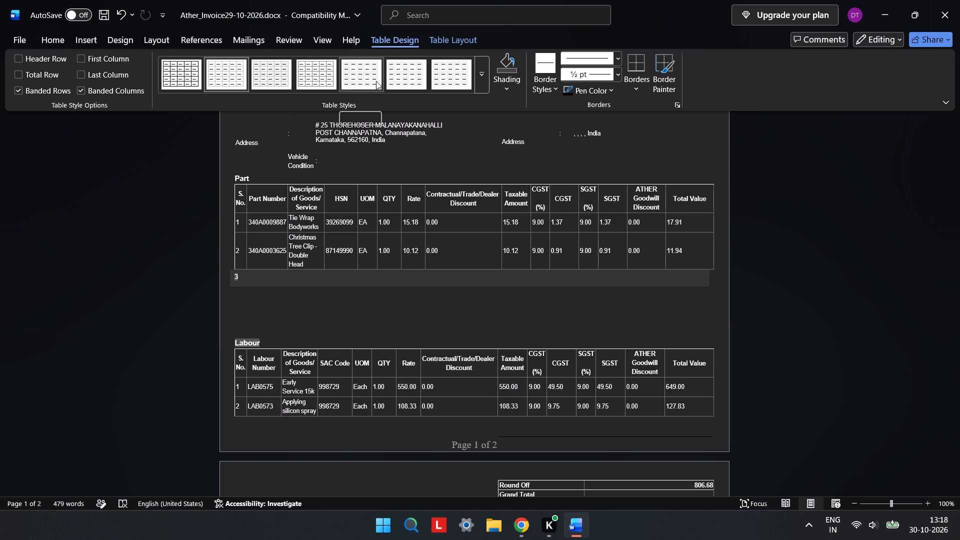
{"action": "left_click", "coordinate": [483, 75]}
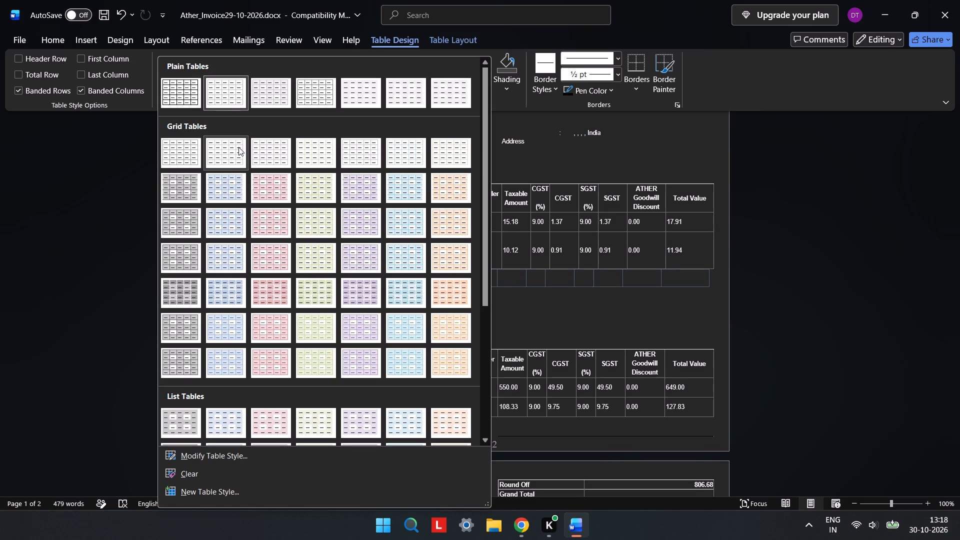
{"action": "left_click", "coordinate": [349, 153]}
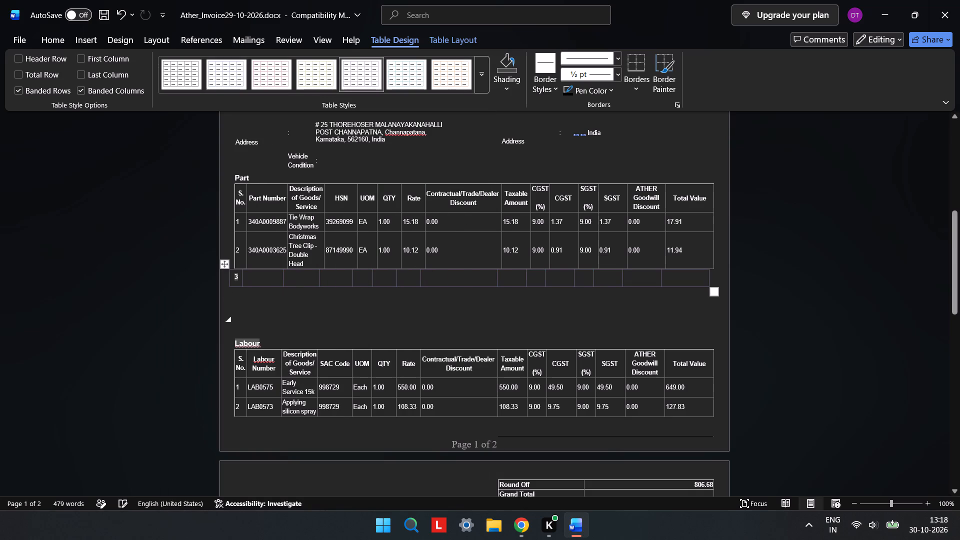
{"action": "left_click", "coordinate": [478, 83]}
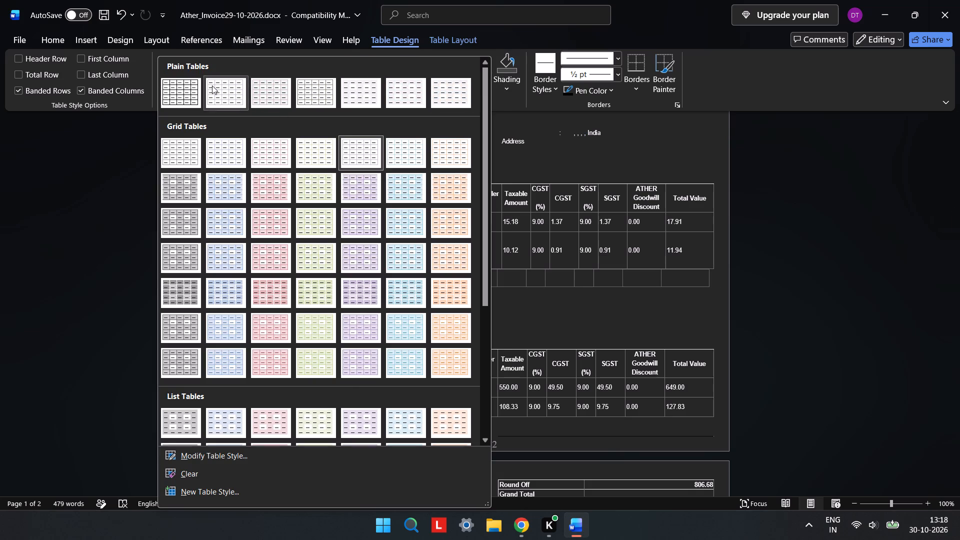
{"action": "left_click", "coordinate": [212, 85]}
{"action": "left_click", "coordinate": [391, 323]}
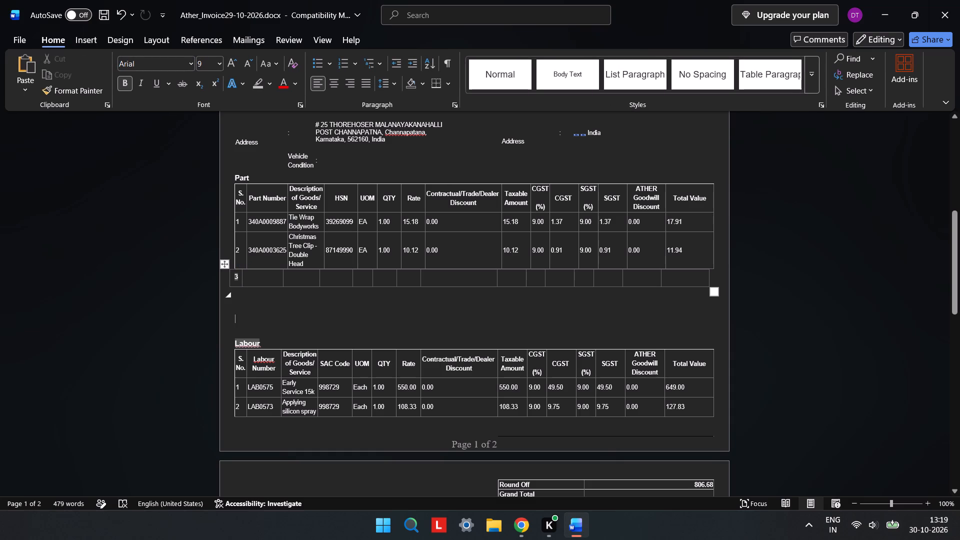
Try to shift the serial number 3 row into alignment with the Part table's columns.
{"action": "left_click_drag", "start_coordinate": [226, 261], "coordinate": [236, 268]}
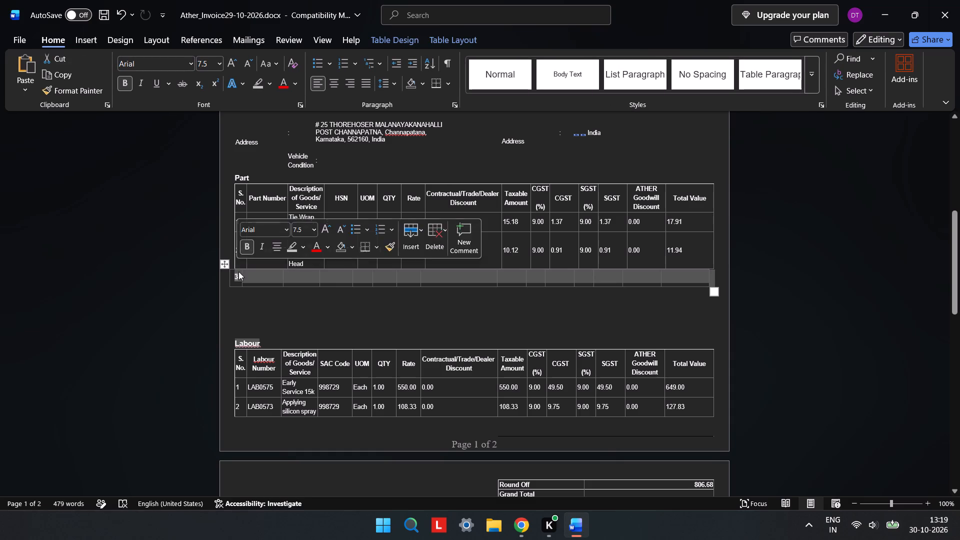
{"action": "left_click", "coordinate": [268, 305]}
Delete the separate serial number 3 row beneath the Part table.
{"action": "left_click", "coordinate": [557, 281]}
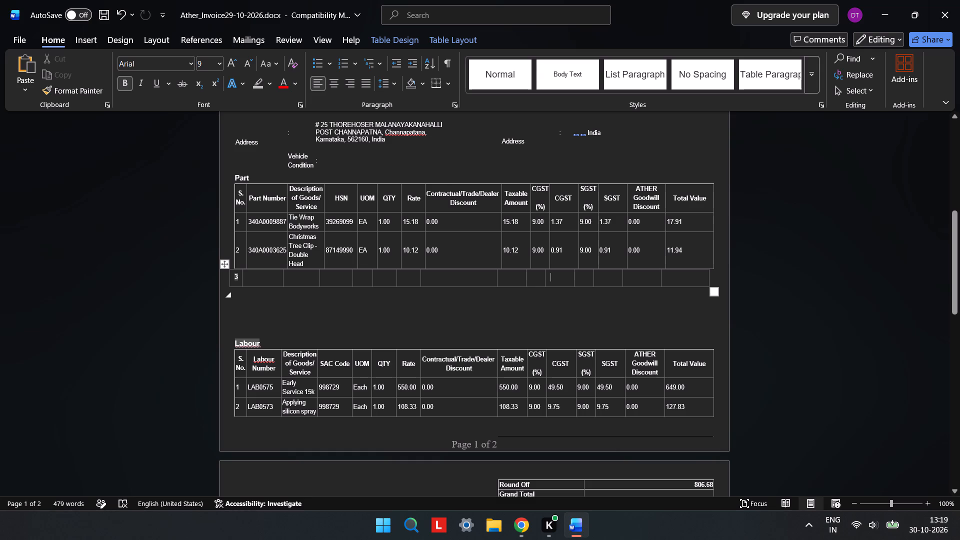
{"action": "key", "text": "Delete"}
{"action": "key", "text": "Delete"}
{"action": "key", "text": "Delete"}
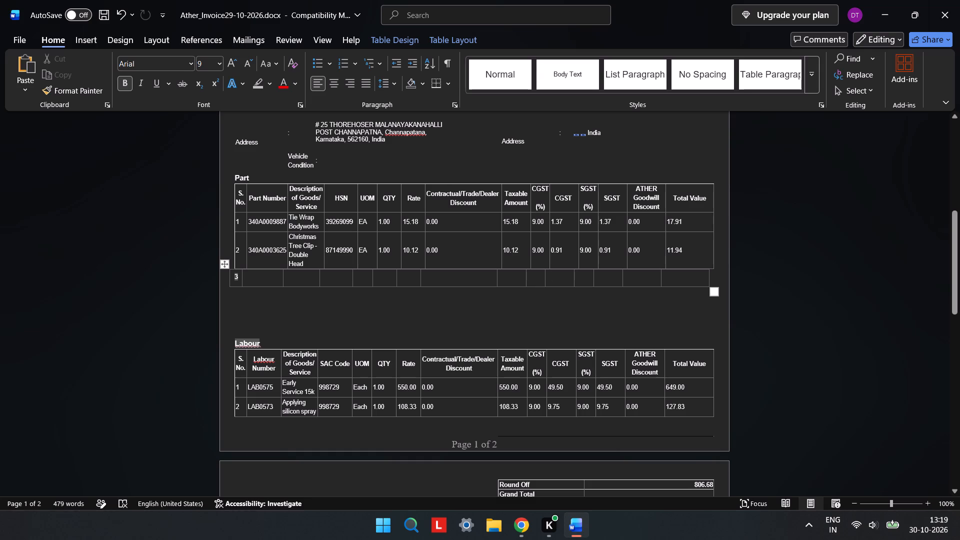
{"action": "right_click", "coordinate": [289, 281]}
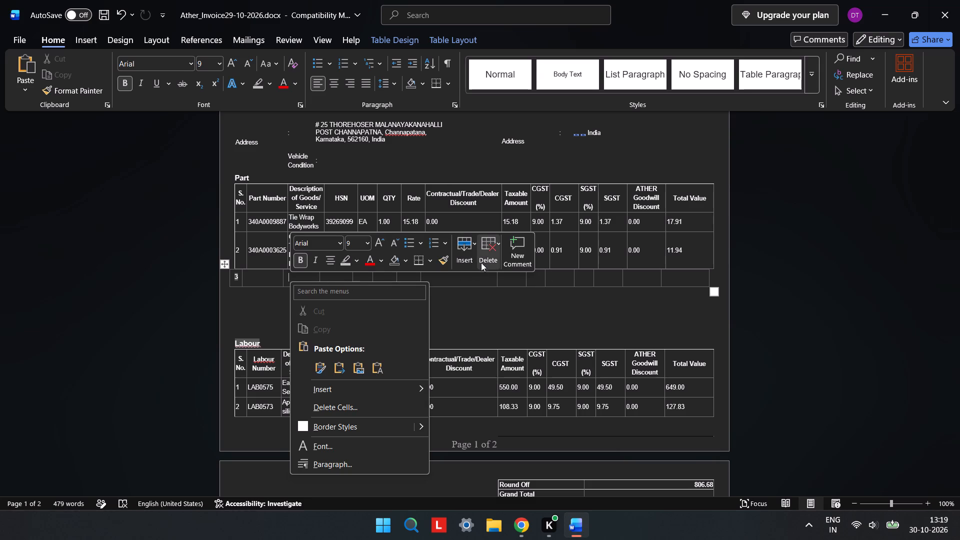
{"action": "left_click", "coordinate": [482, 260]}
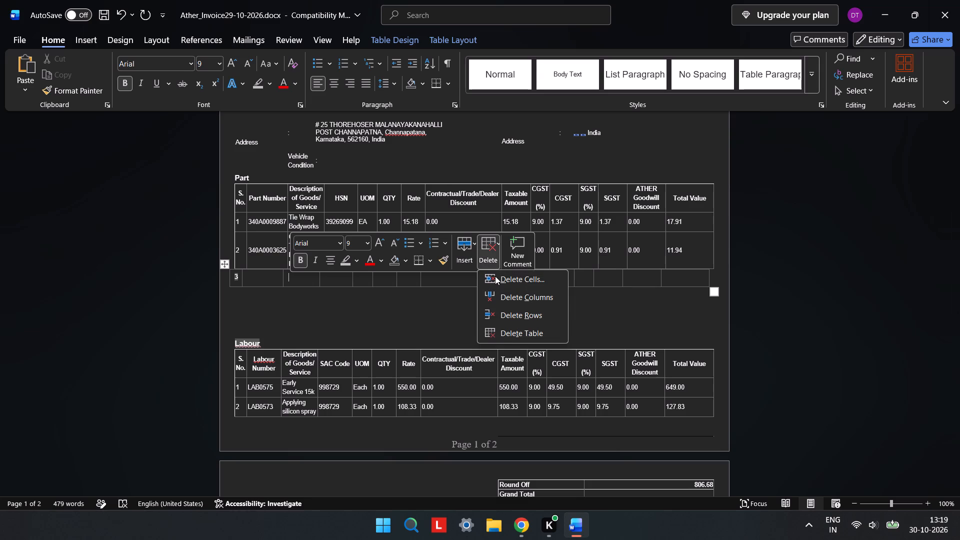
{"action": "left_click", "coordinate": [508, 321]}
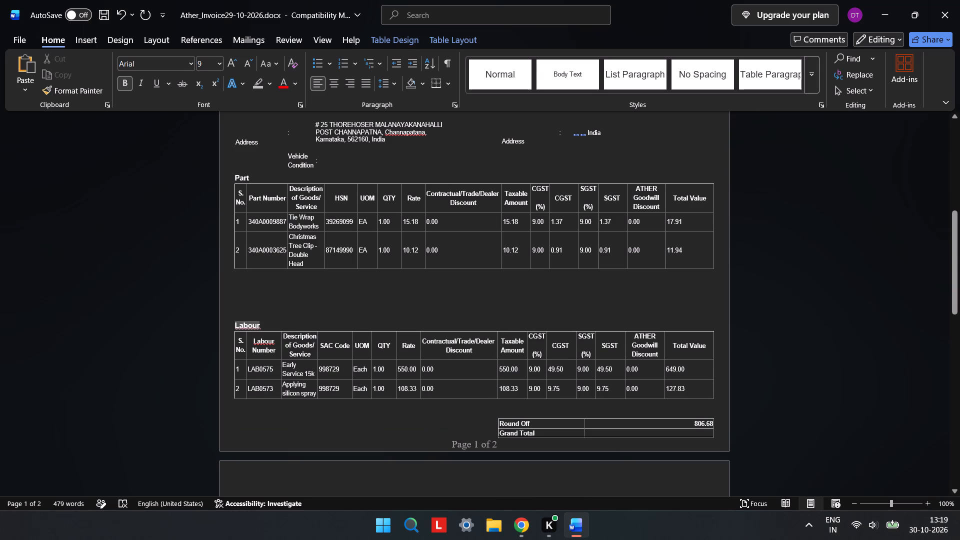
Select the whole Part table and insert three blank rows below its second item row.
{"action": "left_click", "coordinate": [242, 251]}
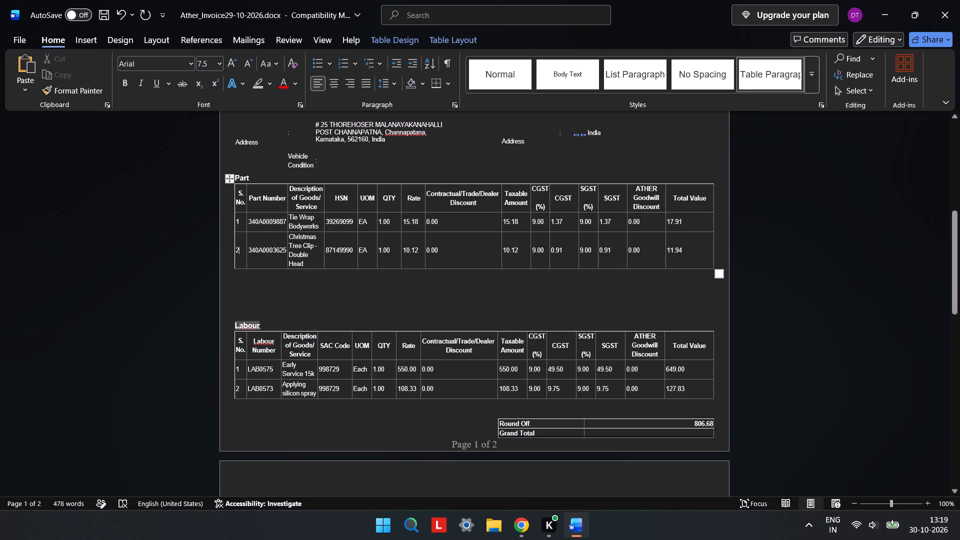
{"action": "left_click", "coordinate": [714, 269]}
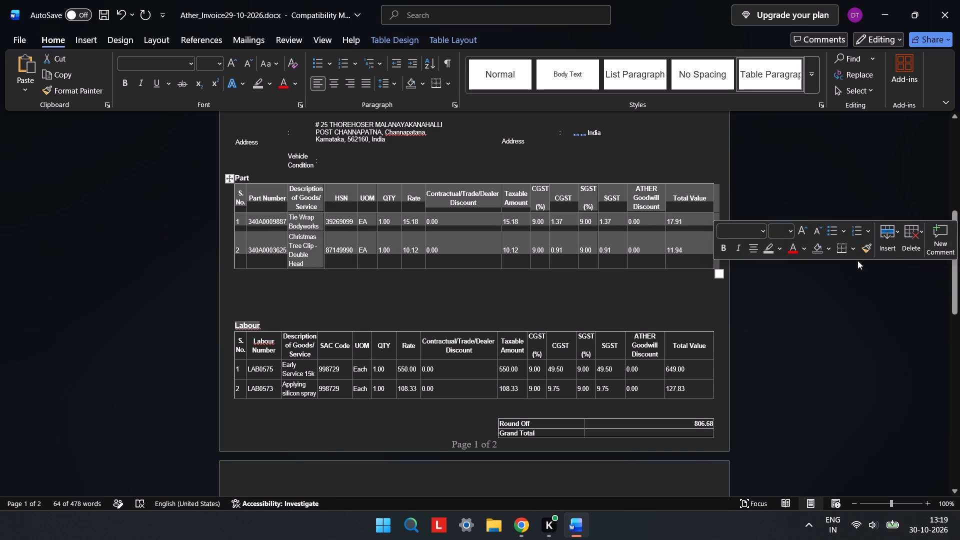
{"action": "left_click", "coordinate": [884, 242]}
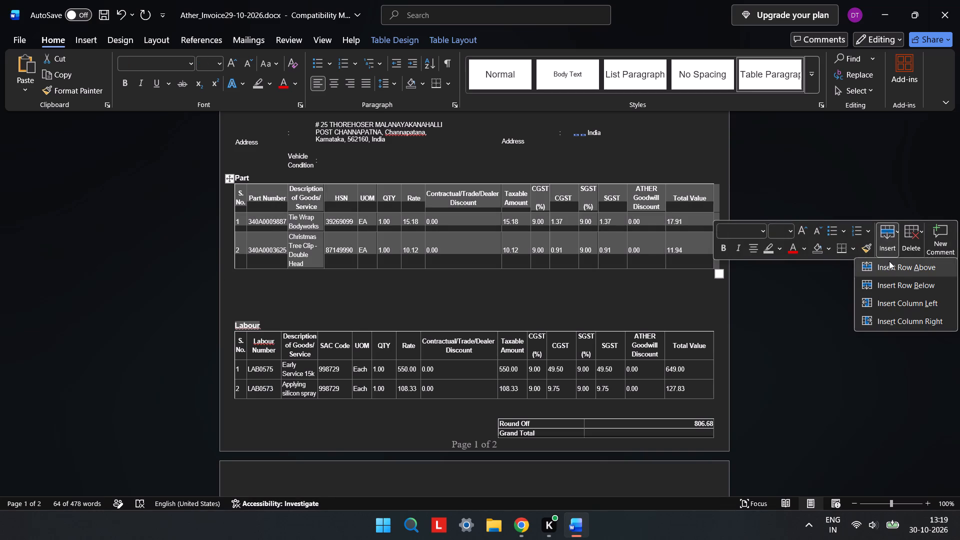
{"action": "left_click", "coordinate": [890, 289]}
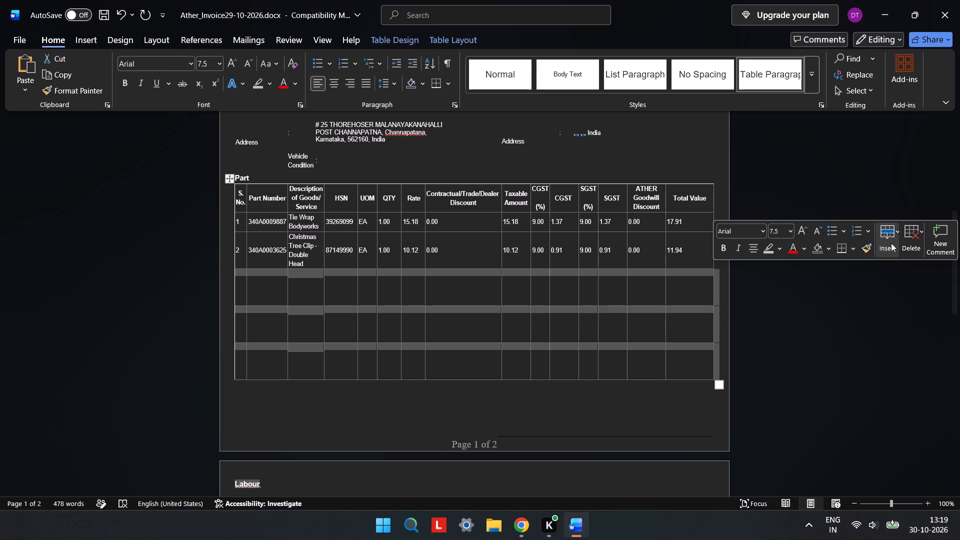
{"action": "left_click", "coordinate": [896, 232]}
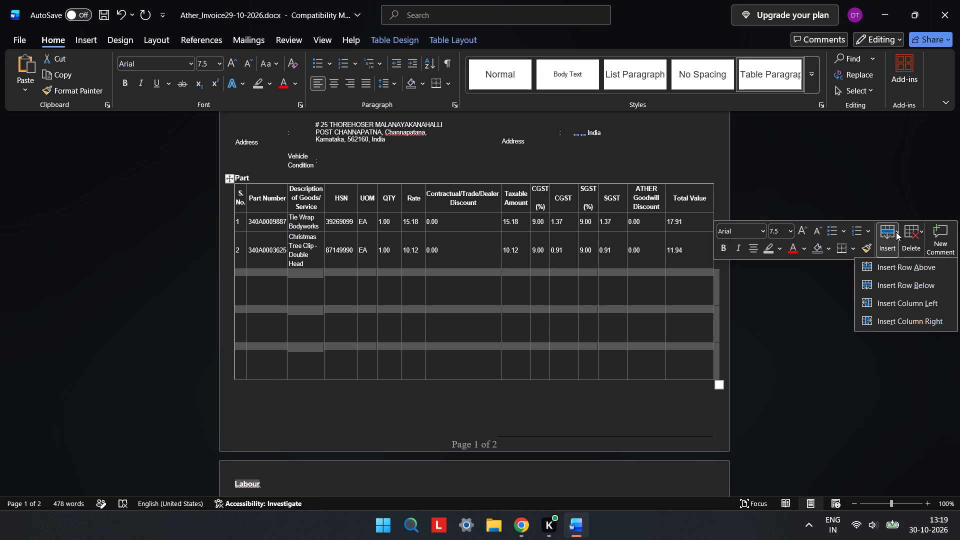
{"action": "left_click", "coordinate": [843, 356]}
Check the layout of the Labour table and totals on page 2, and return to the blank Part rows.
{"action": "scroll", "coordinate": [837, 357], "scroll_direction": "down", "scroll_amount": 2}
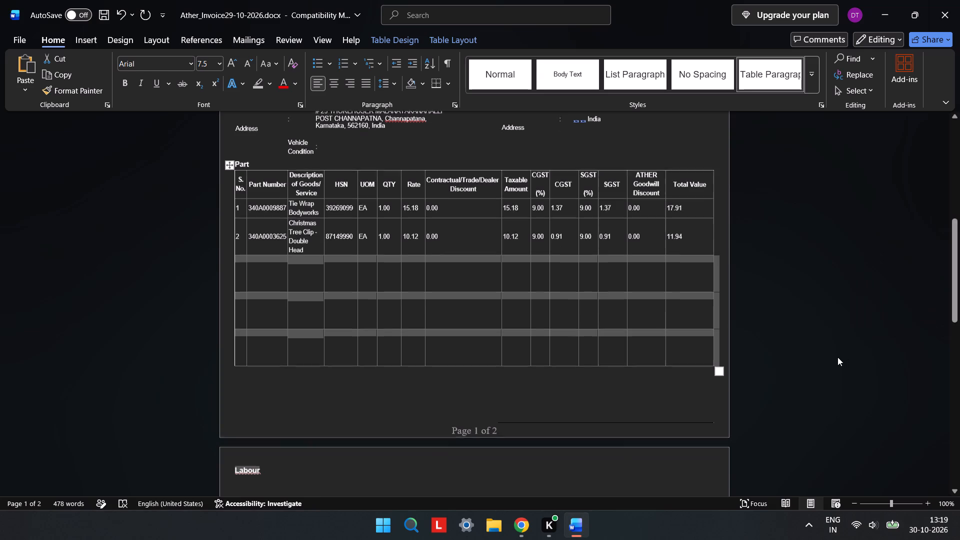
{"action": "scroll", "coordinate": [837, 357], "scroll_direction": "down", "scroll_amount": 4}
{"action": "left_click", "coordinate": [833, 350]}
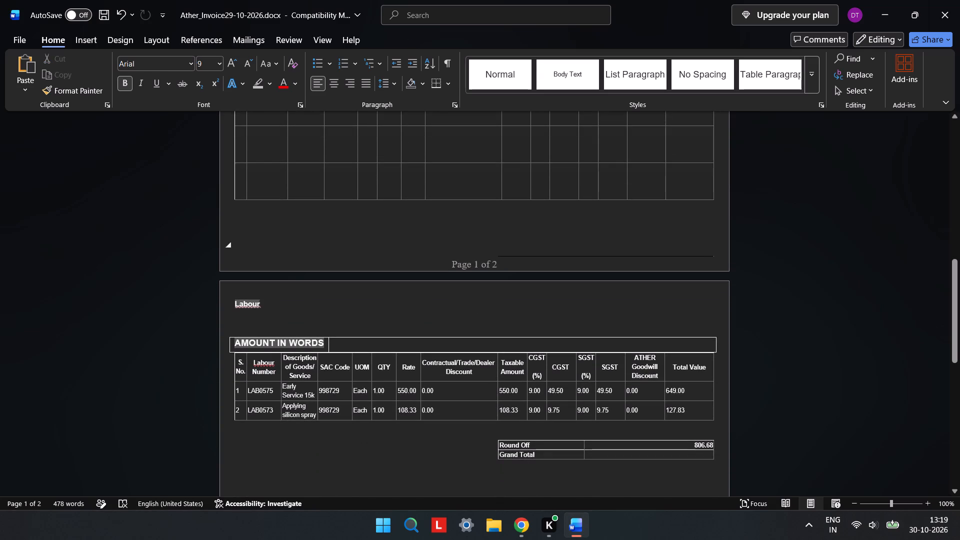
{"action": "scroll", "coordinate": [543, 244], "scroll_direction": "up", "scroll_amount": 4}
{"action": "left_click", "coordinate": [372, 264]}
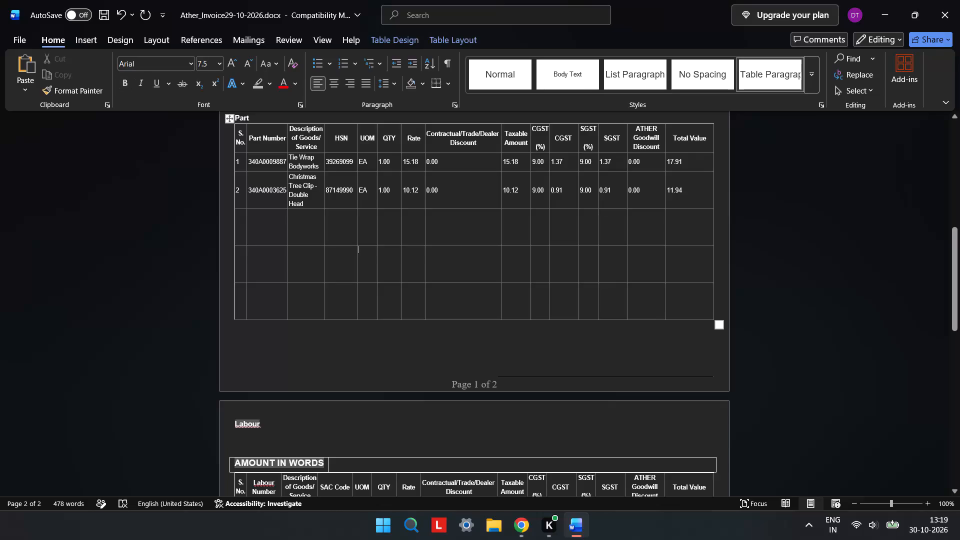
Delete two of the three blank rows below the second item in the Part table.
{"action": "right_click", "coordinate": [372, 264]}
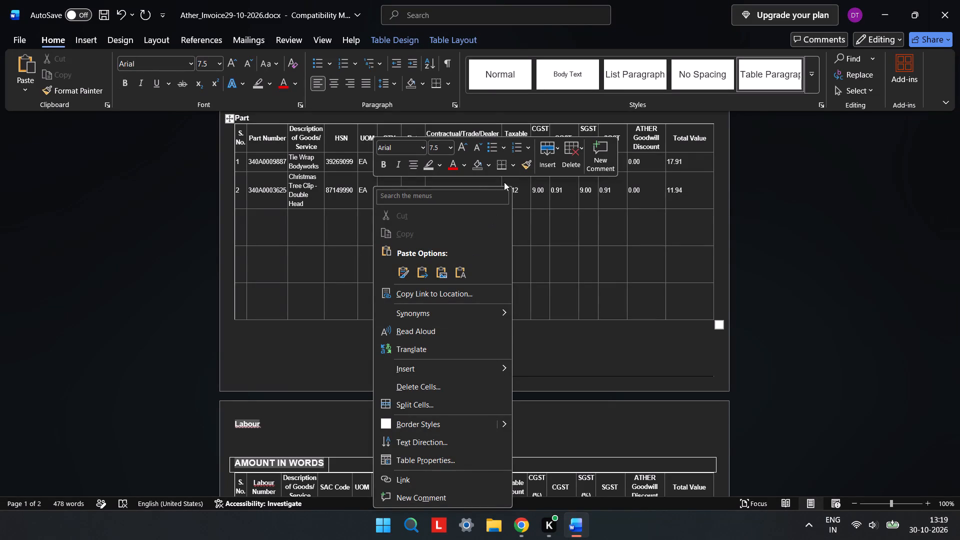
{"action": "left_click", "coordinate": [580, 152]}
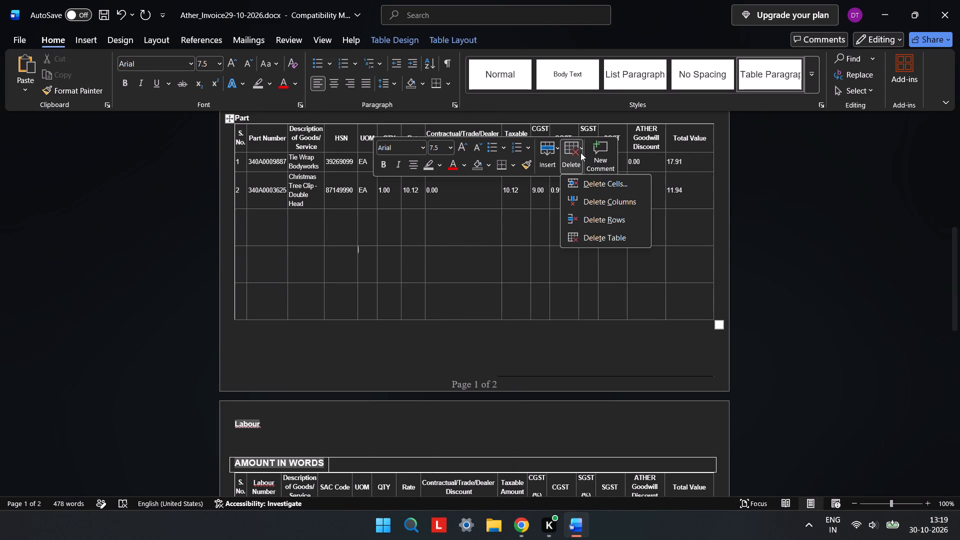
{"action": "left_click", "coordinate": [570, 221]}
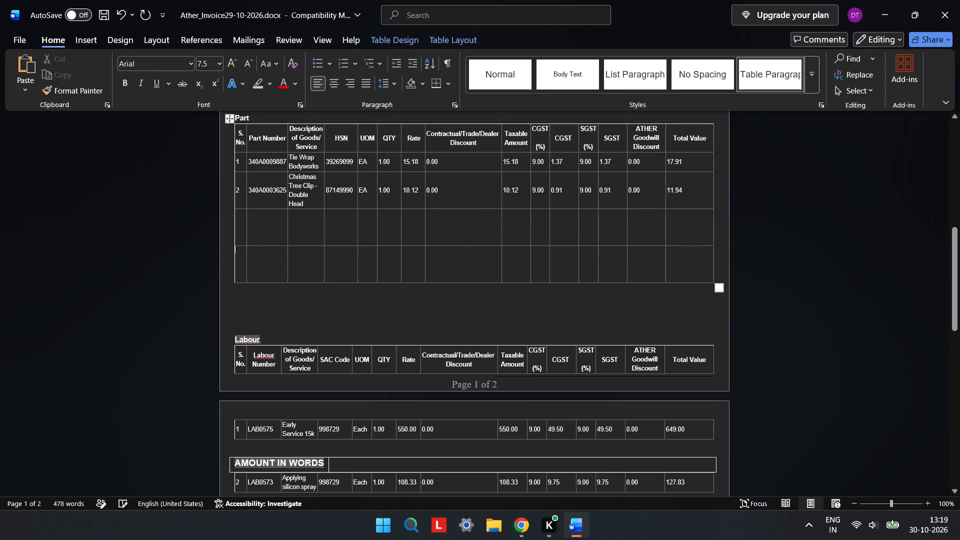
{"action": "left_click", "coordinate": [500, 271]}
{"action": "left_click", "coordinate": [464, 266]}
{"action": "right_click", "coordinate": [464, 266]}
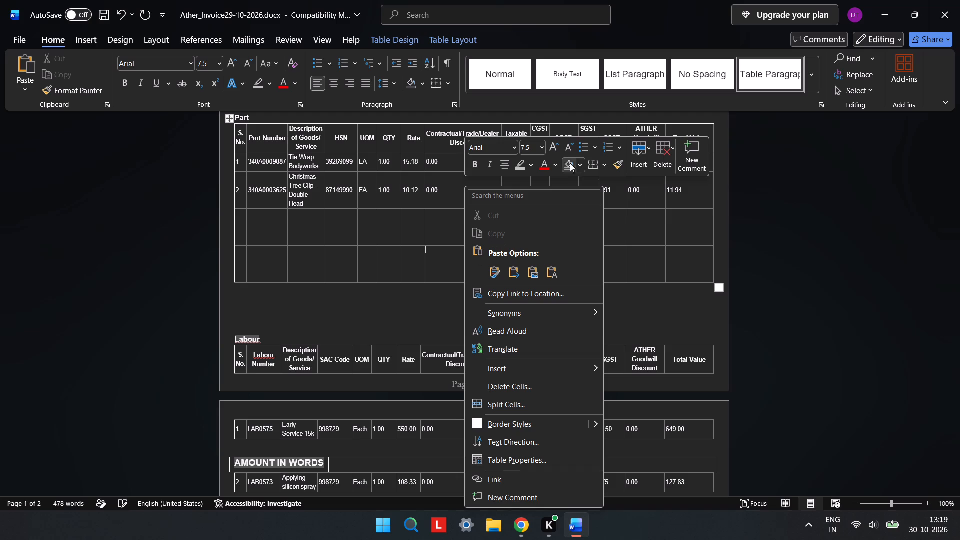
{"action": "left_click", "coordinate": [655, 155]}
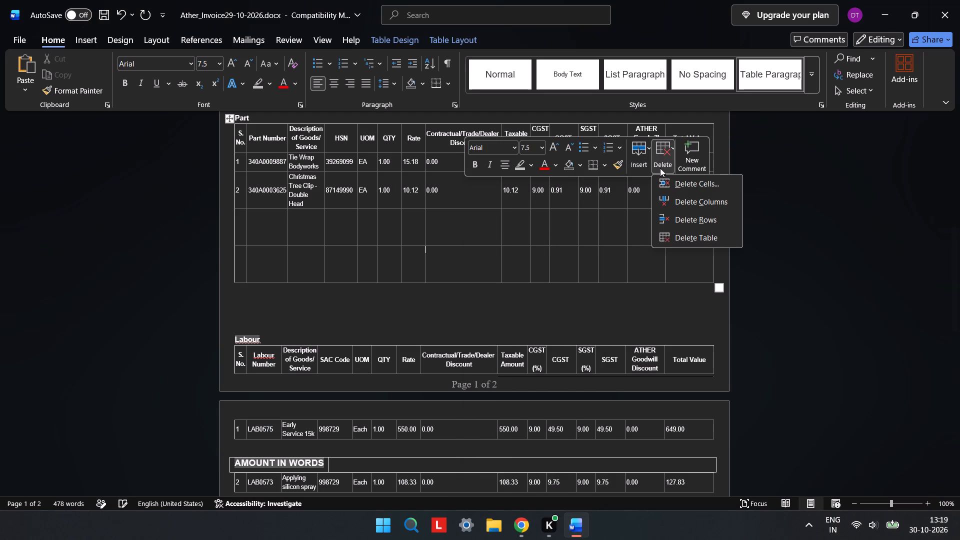
{"action": "left_click", "coordinate": [661, 211]}
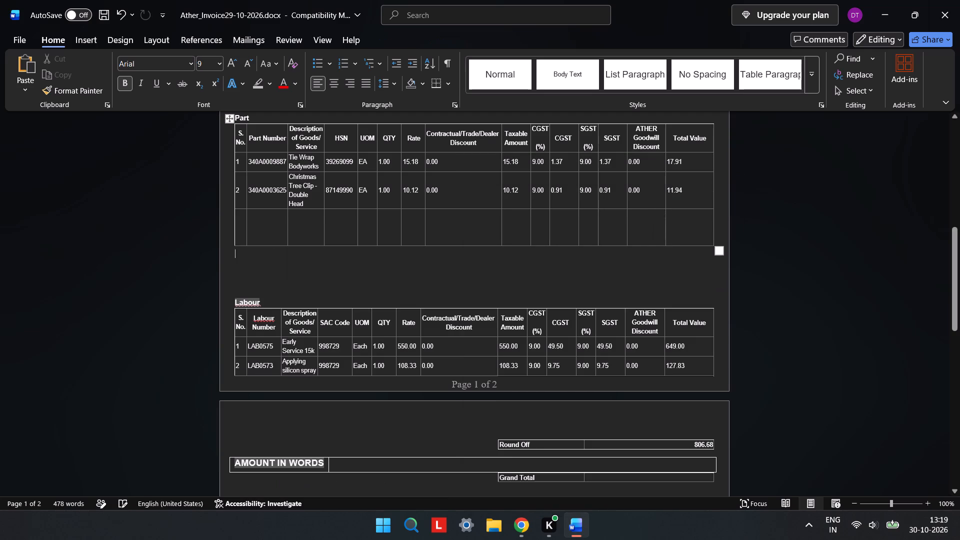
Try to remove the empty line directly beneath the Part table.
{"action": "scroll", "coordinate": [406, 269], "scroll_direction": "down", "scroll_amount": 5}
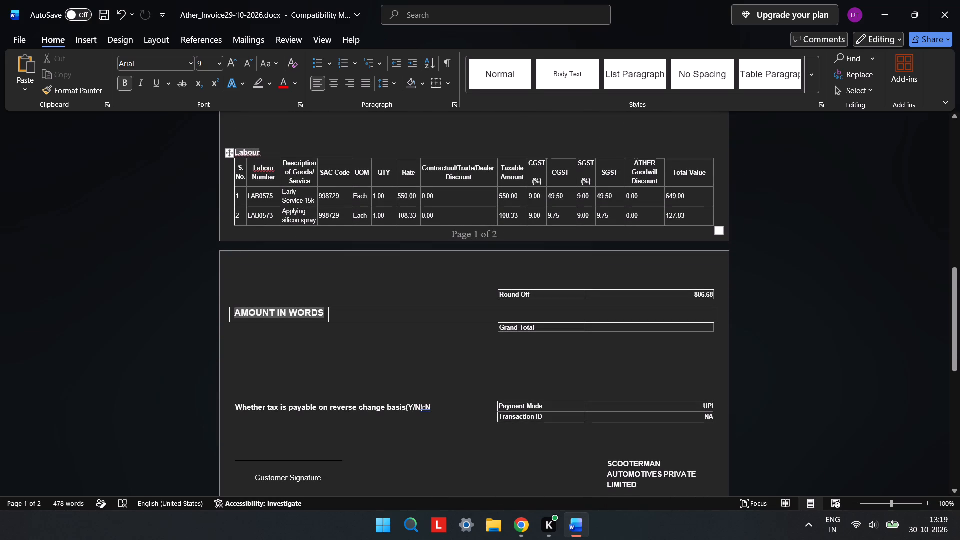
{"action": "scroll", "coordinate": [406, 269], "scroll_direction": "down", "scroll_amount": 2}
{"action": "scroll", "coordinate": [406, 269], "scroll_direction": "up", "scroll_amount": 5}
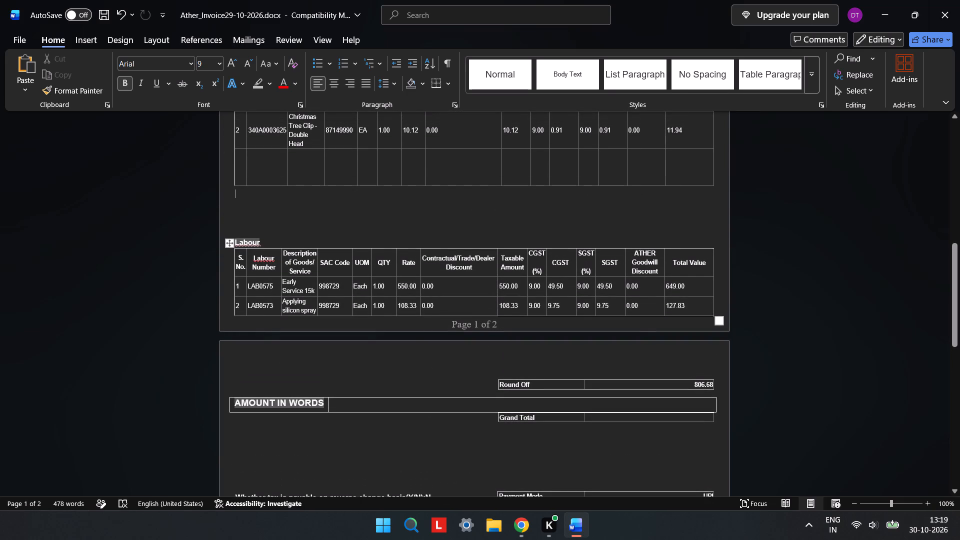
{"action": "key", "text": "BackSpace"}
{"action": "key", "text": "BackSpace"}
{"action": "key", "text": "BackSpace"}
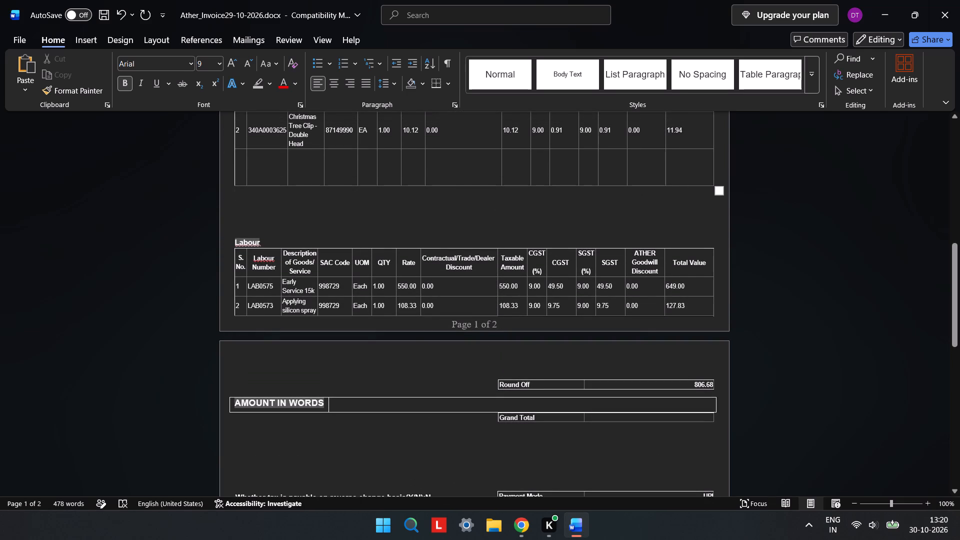
Move the AMOUNT IN WORDS box on page 2 down so it sits below the Grand Total row.
{"action": "left_click", "coordinate": [244, 171]}
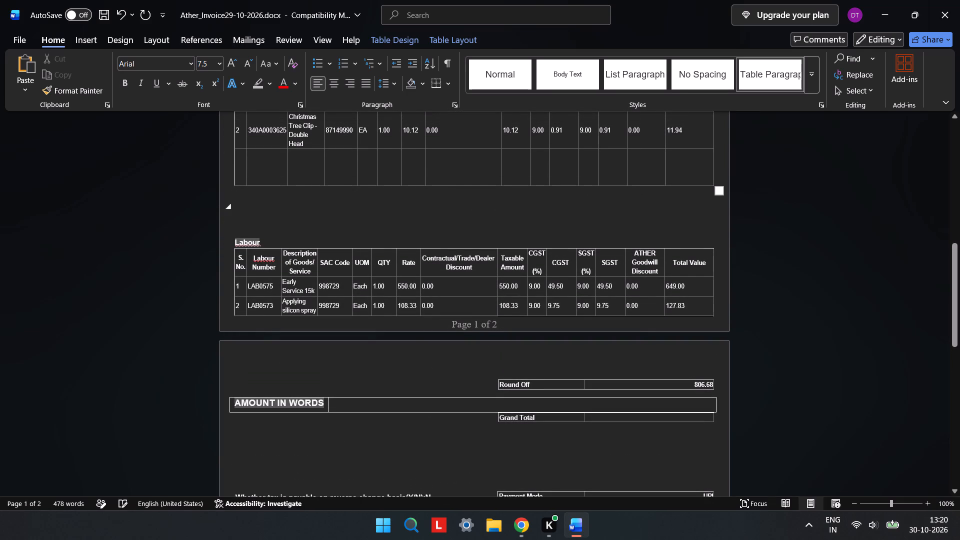
{"action": "scroll", "coordinate": [319, 208], "scroll_direction": "up", "scroll_amount": 4}
{"action": "scroll", "coordinate": [319, 208], "scroll_direction": "down", "scroll_amount": 2}
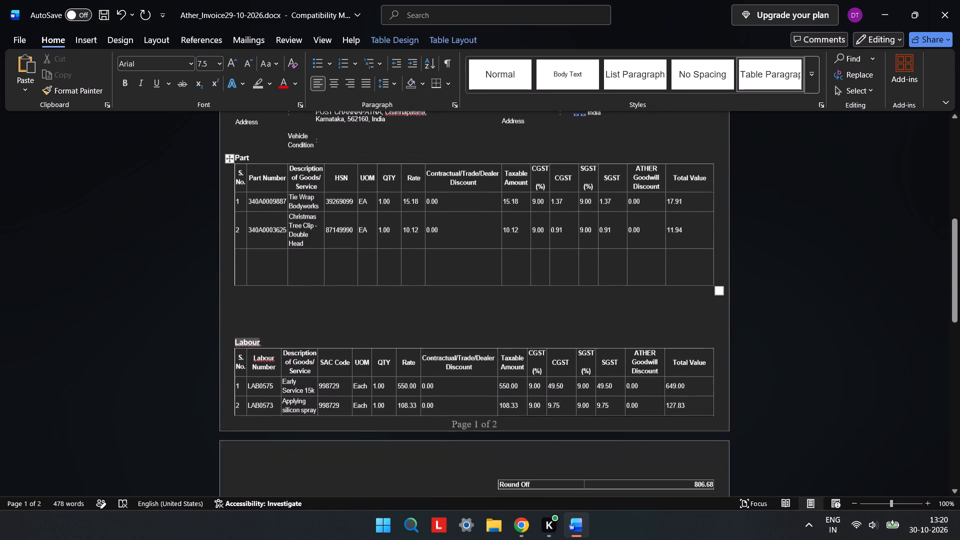
{"action": "scroll", "coordinate": [319, 208], "scroll_direction": "down", "scroll_amount": 2}
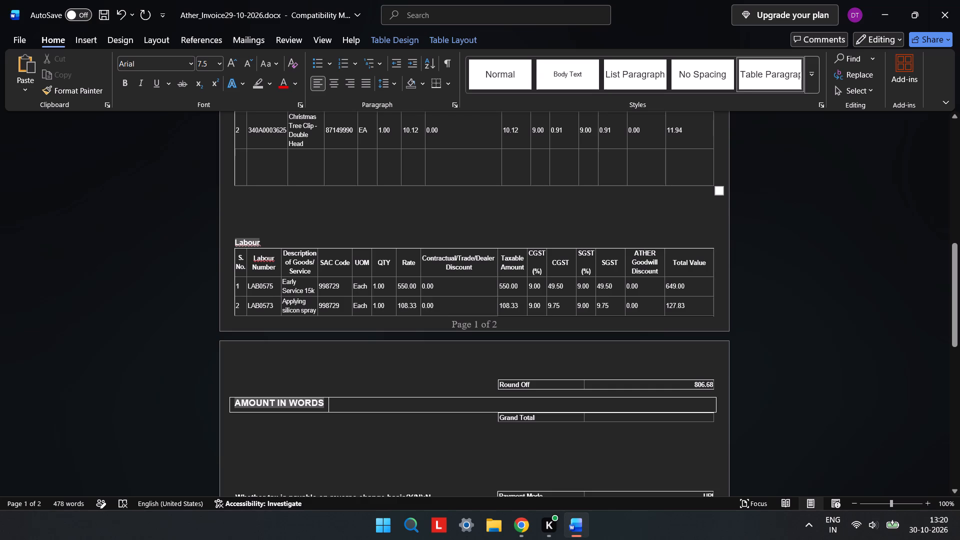
{"action": "left_click", "coordinate": [353, 401]}
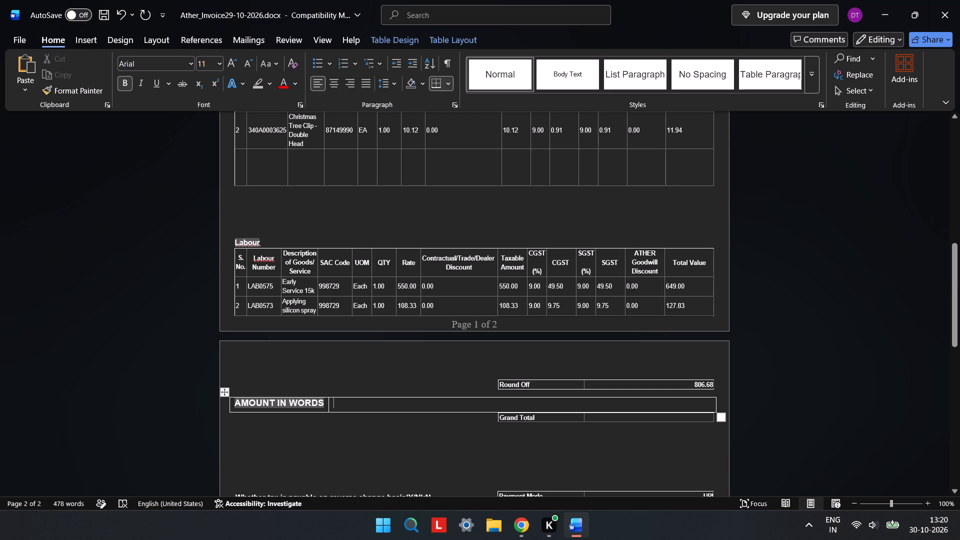
{"action": "left_click_drag", "start_coordinate": [226, 388], "coordinate": [228, 409]}
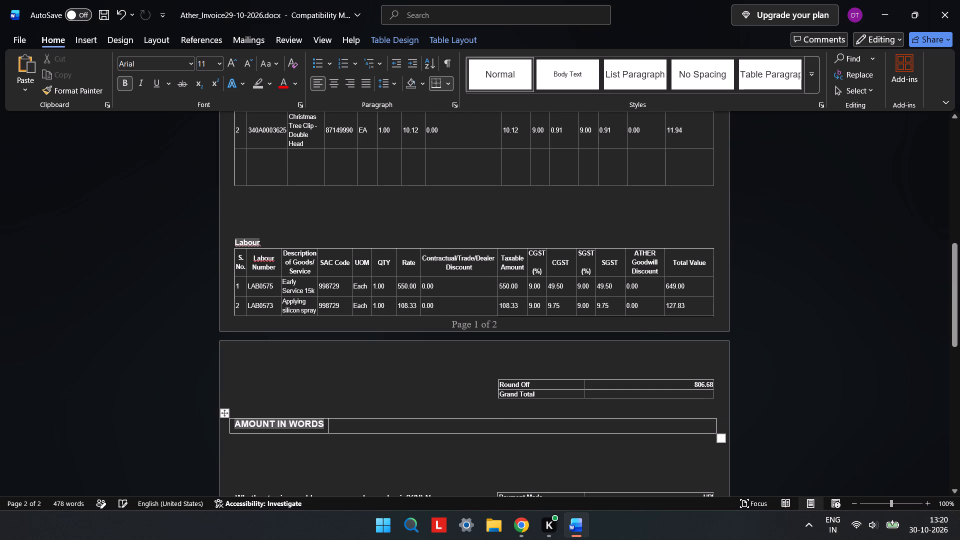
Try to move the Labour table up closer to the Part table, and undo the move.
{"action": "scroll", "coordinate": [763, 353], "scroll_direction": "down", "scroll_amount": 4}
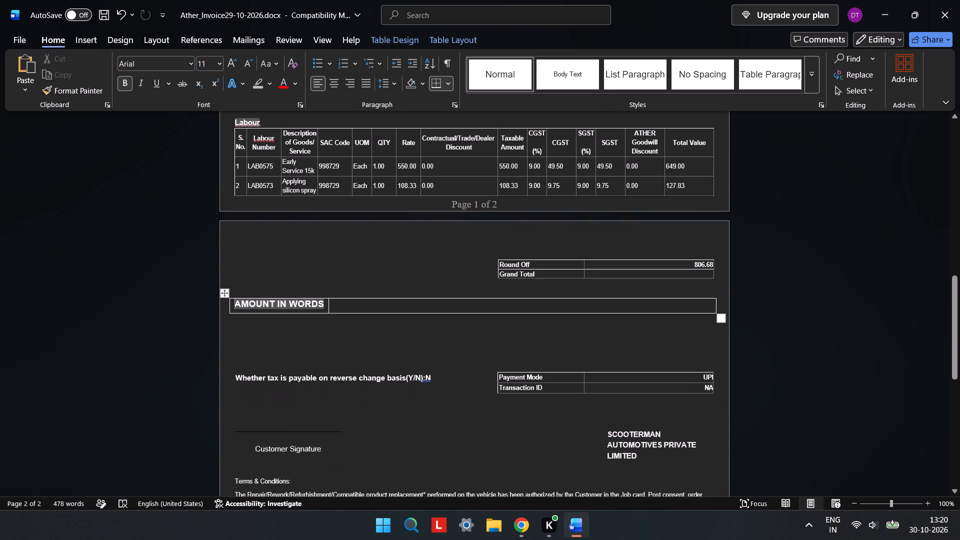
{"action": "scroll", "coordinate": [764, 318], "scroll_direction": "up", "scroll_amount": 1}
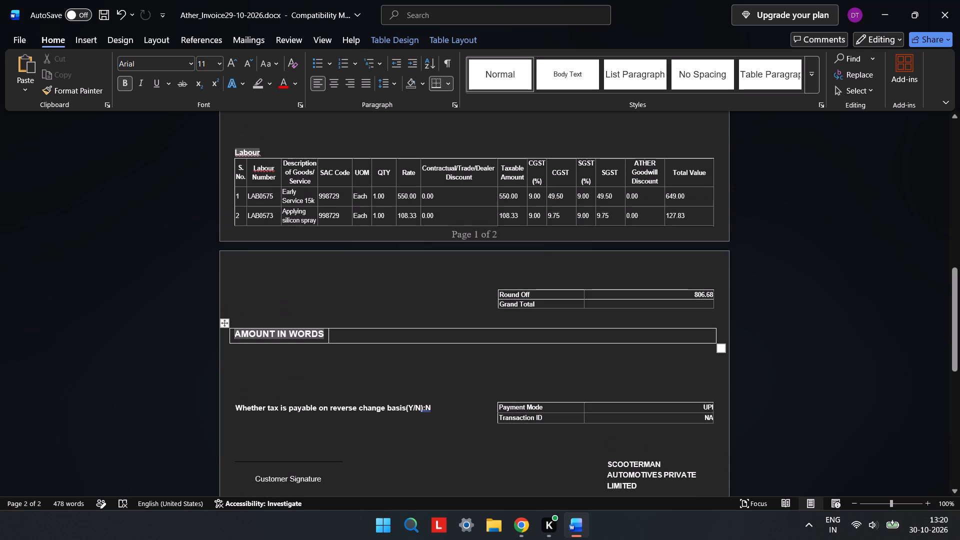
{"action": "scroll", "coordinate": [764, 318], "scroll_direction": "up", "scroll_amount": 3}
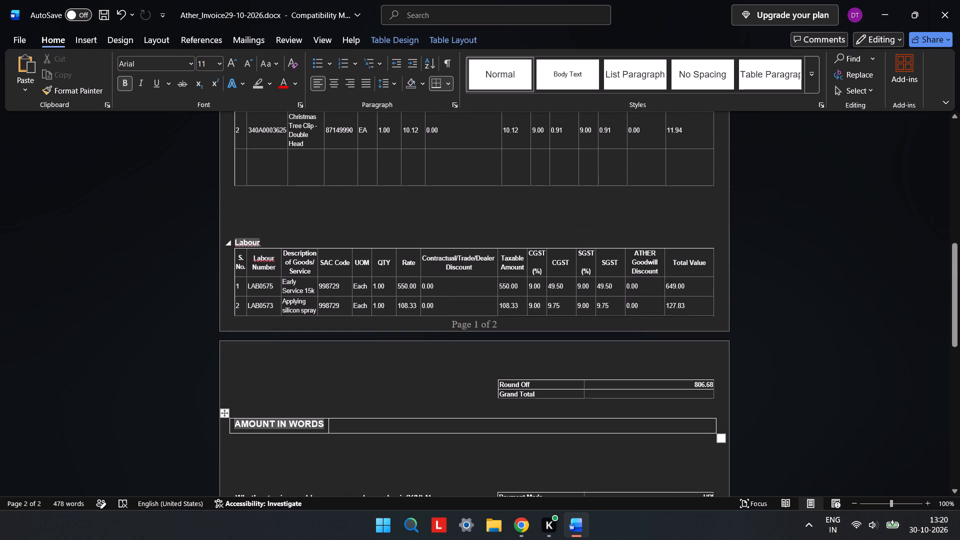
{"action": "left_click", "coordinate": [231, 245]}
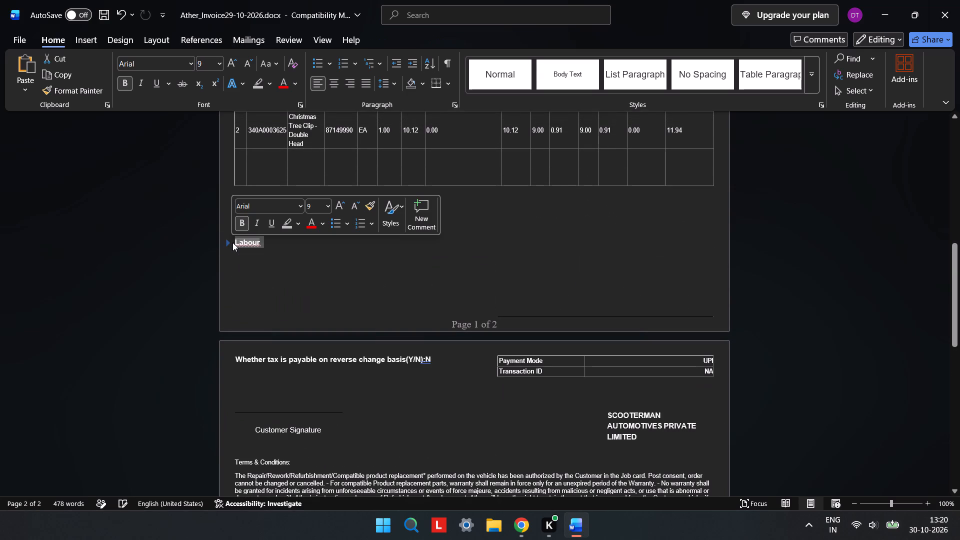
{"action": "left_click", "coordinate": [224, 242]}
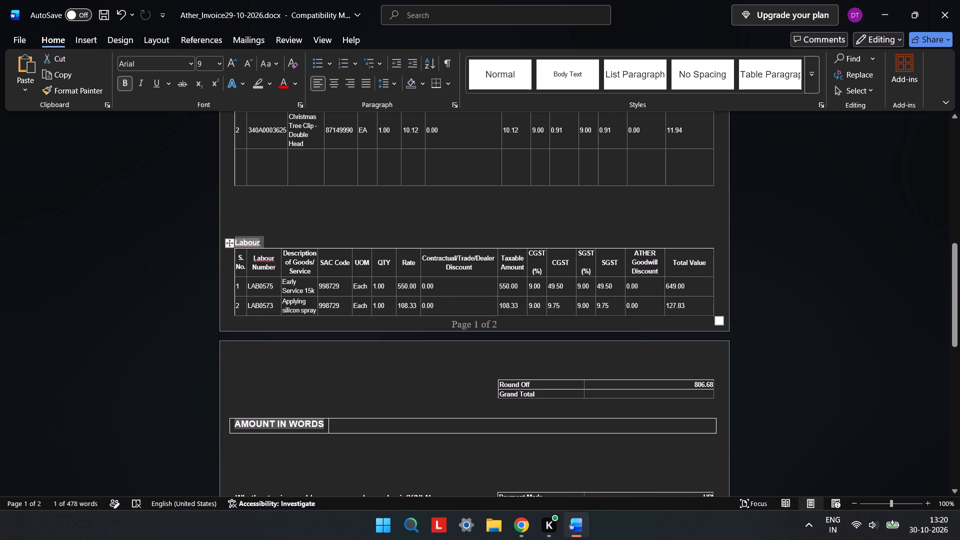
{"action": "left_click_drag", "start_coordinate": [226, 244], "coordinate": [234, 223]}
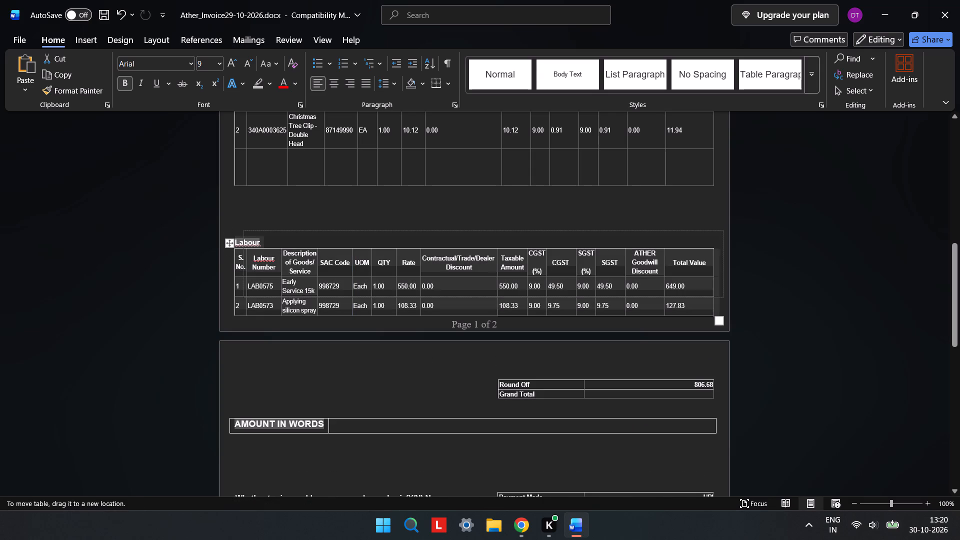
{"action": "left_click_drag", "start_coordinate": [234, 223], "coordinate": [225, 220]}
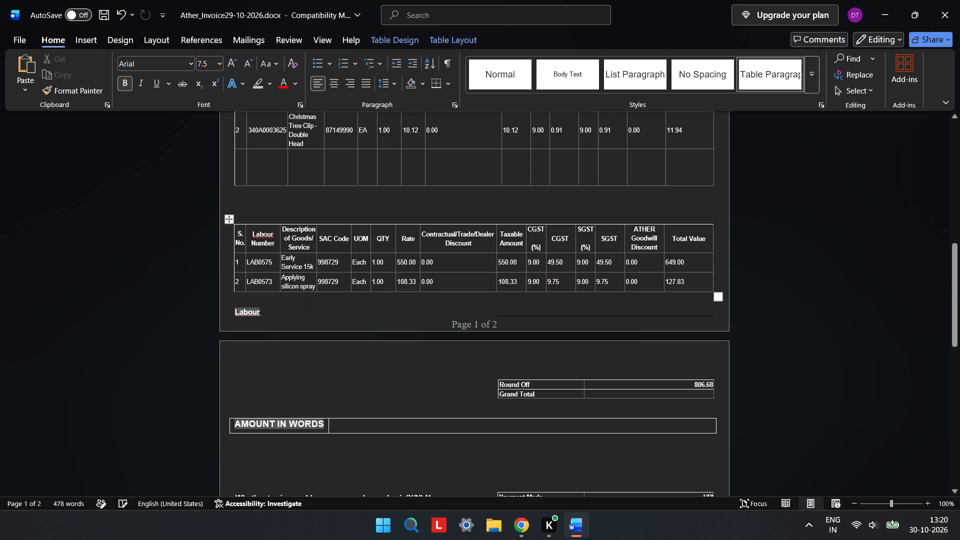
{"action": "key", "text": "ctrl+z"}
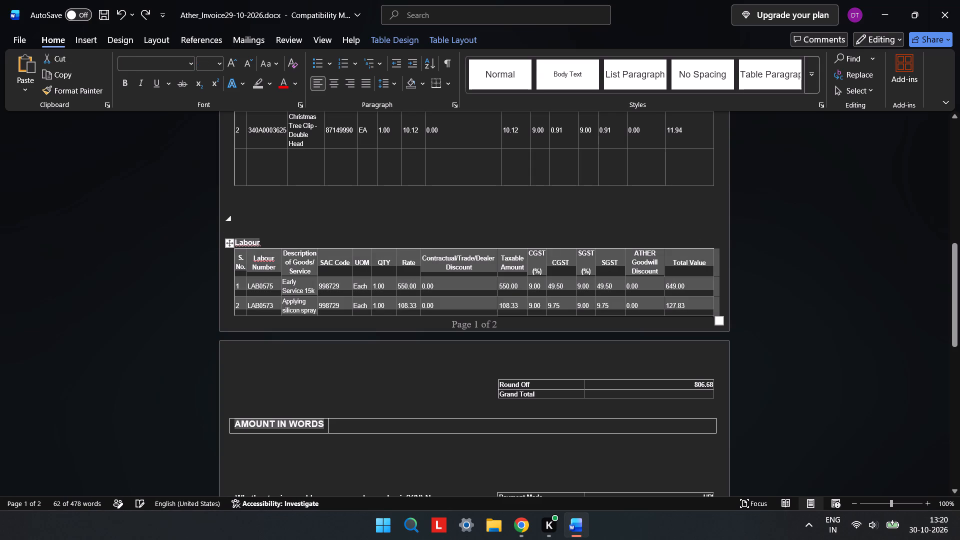
Delete two empty lines above the Labour heading to bring the Labour table closer to the Part table.
{"action": "left_click", "coordinate": [245, 219]}
{"action": "key", "text": "BackSpace"}
{"action": "key", "text": "BackSpace"}
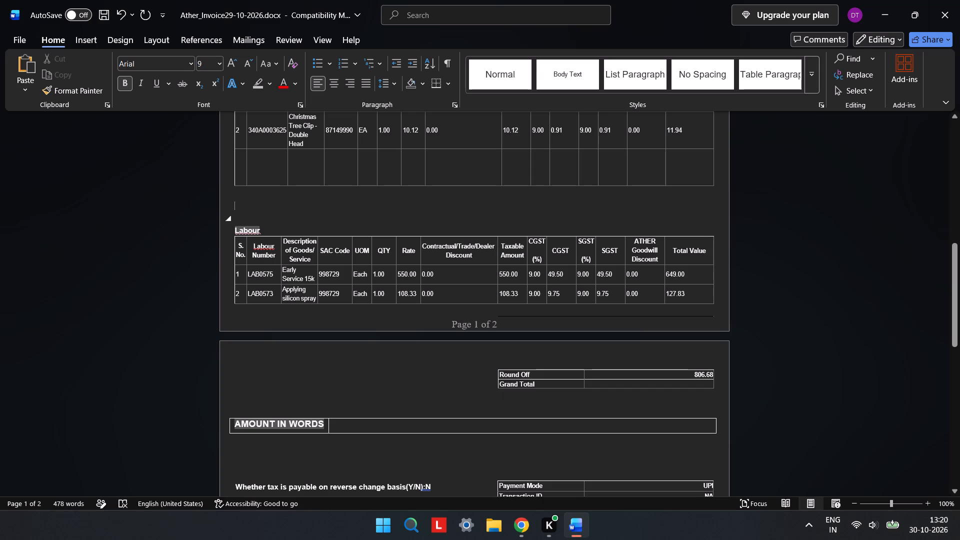
{"action": "key", "text": "BackSpace"}
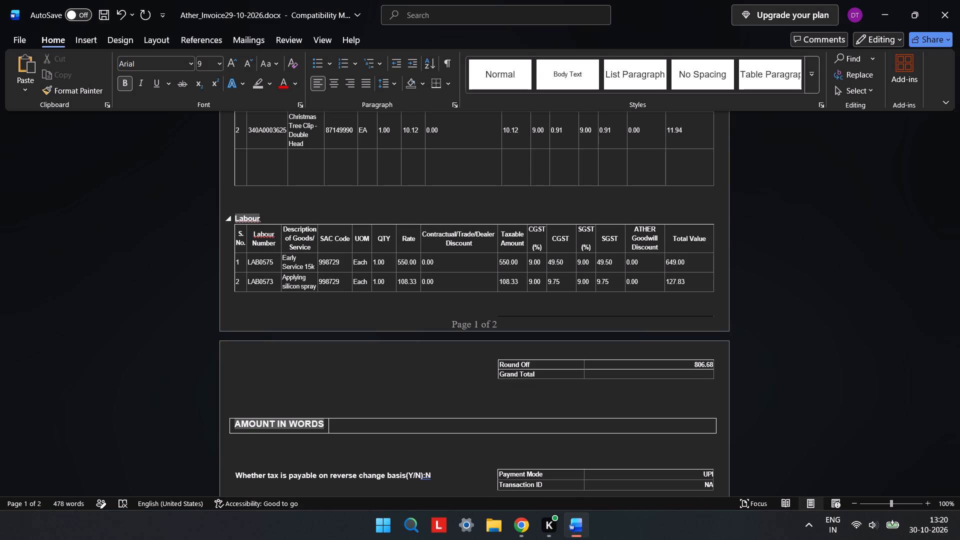
Enter serial number 3 on the third line of the S. No. cell in the Part table's blank row.
{"action": "scroll", "coordinate": [247, 218], "scroll_direction": "up", "scroll_amount": 4}
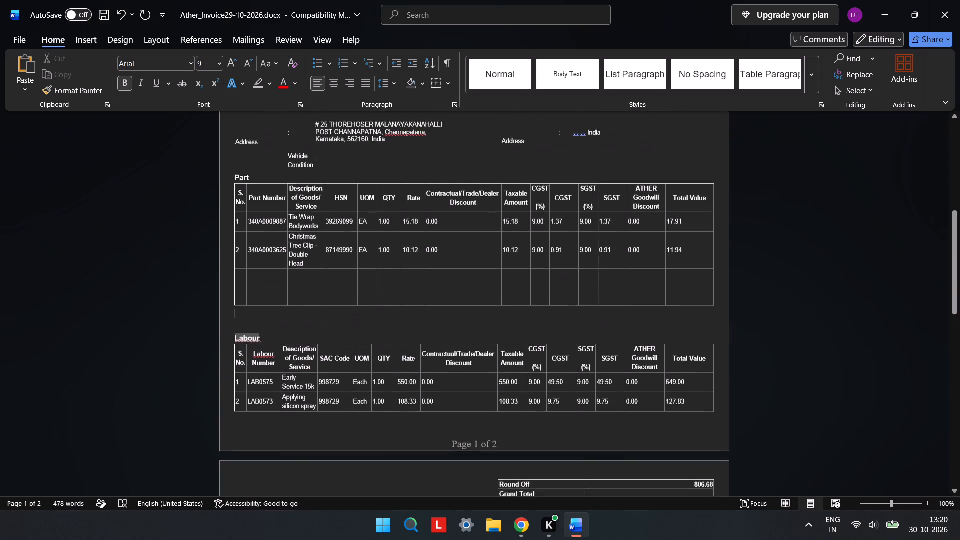
{"action": "scroll", "coordinate": [247, 218], "scroll_direction": "down", "scroll_amount": 10}
{"action": "left_click", "coordinate": [911, 271]}
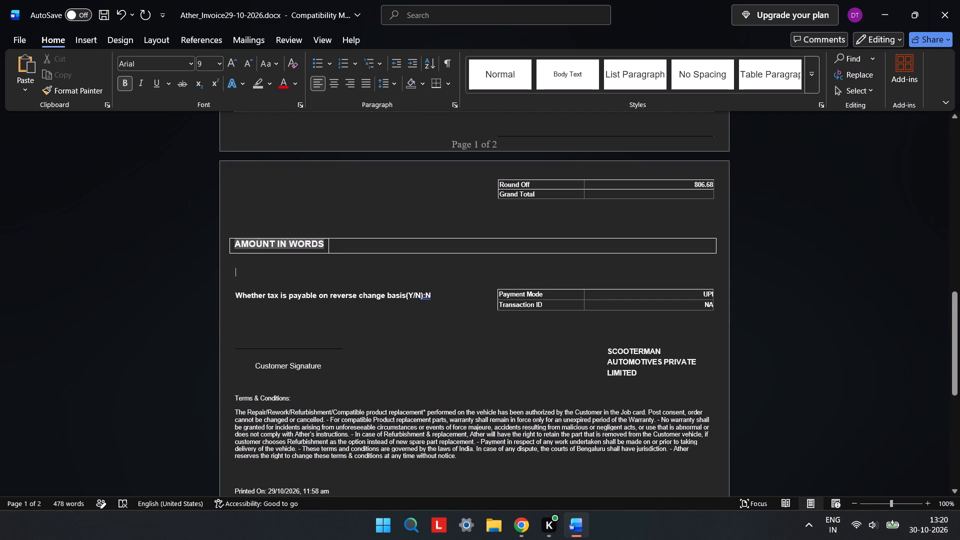
{"action": "scroll", "coordinate": [777, 265], "scroll_direction": "up", "scroll_amount": 8}
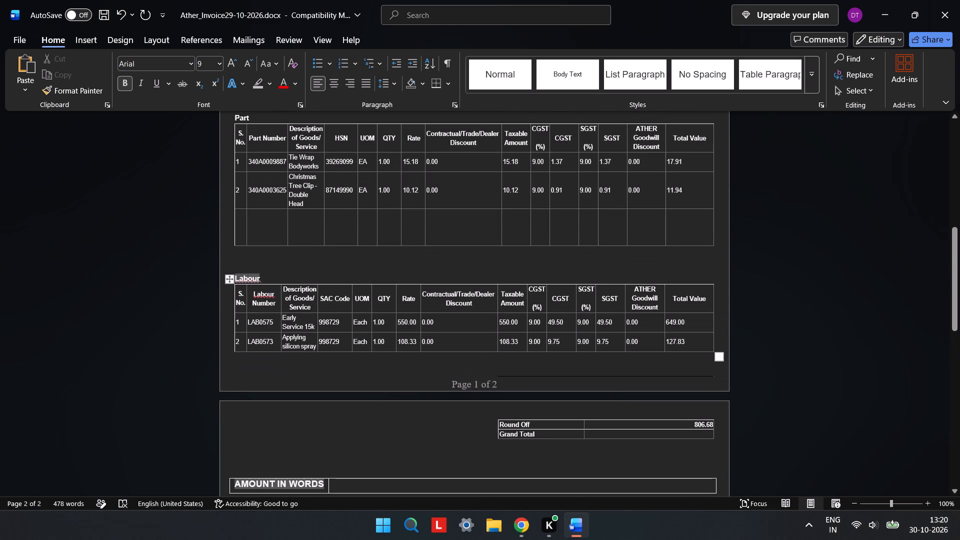
{"action": "left_click", "coordinate": [242, 227]}
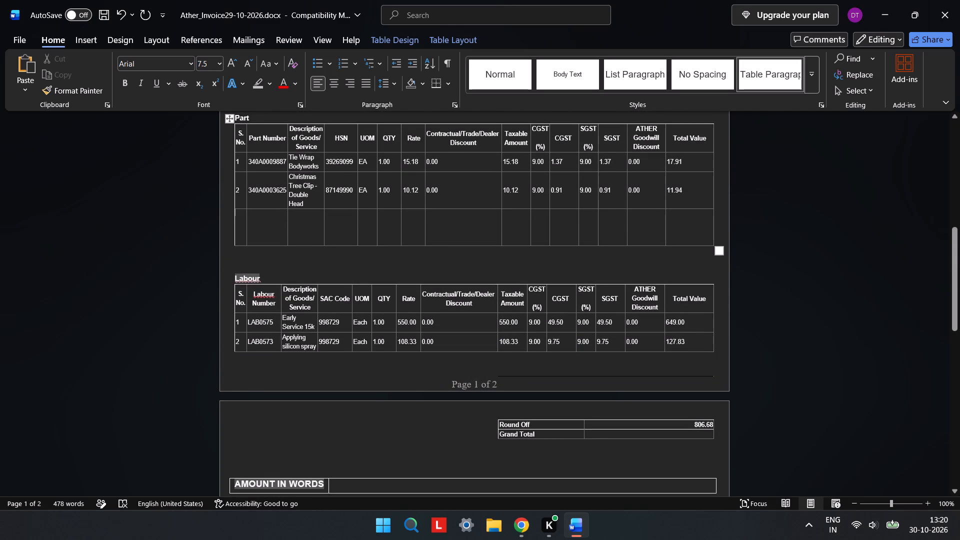
{"action": "key", "text": "Return"}
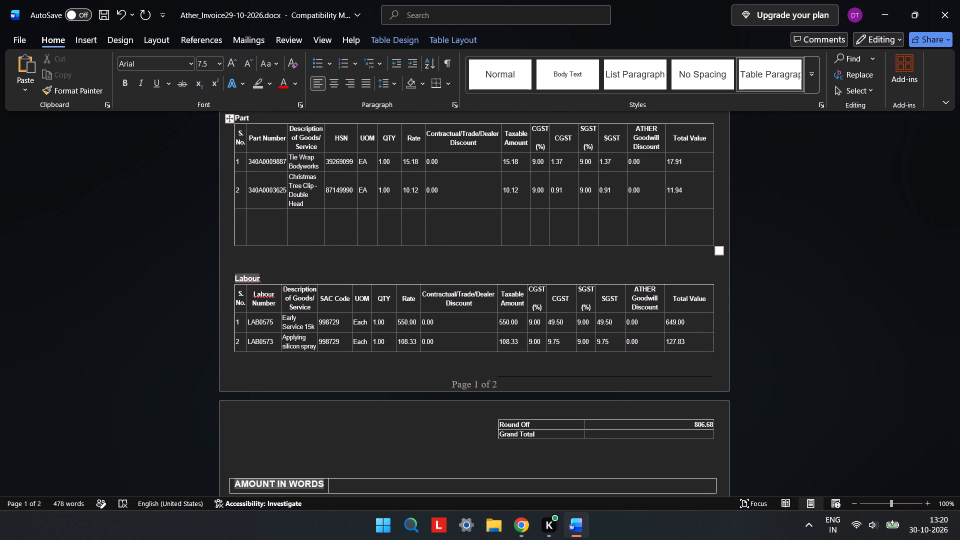
{"action": "key", "text": "Return"}
{"action": "key", "text": "3"}
{"action": "key", "text": "Right"}
Add two line breaks in the third row's Part Number cell to align its entry with serial number 3.
{"action": "key", "text": "Return"}
{"action": "key", "text": "Return"}
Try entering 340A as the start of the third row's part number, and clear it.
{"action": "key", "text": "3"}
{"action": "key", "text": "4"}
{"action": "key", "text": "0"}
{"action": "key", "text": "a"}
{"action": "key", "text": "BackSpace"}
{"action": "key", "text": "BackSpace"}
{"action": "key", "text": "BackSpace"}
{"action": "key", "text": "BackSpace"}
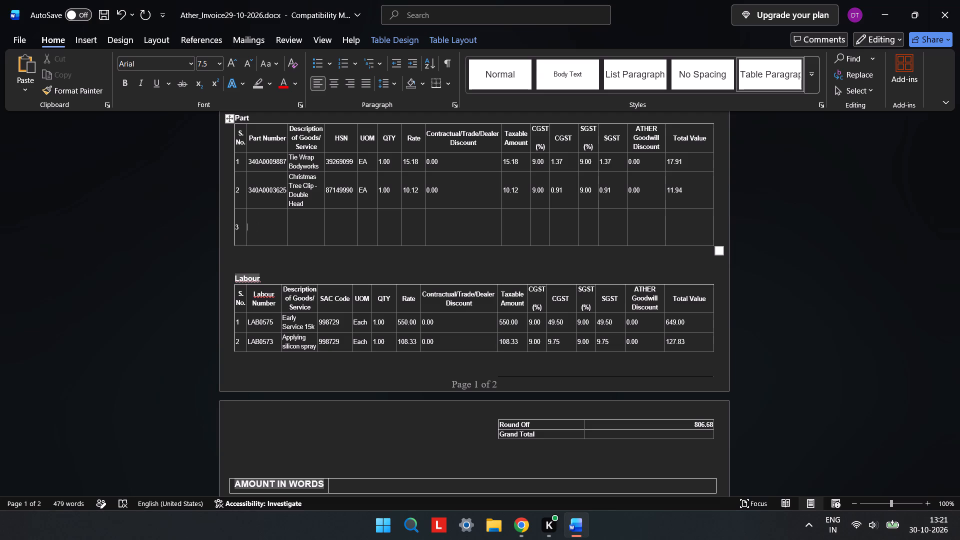
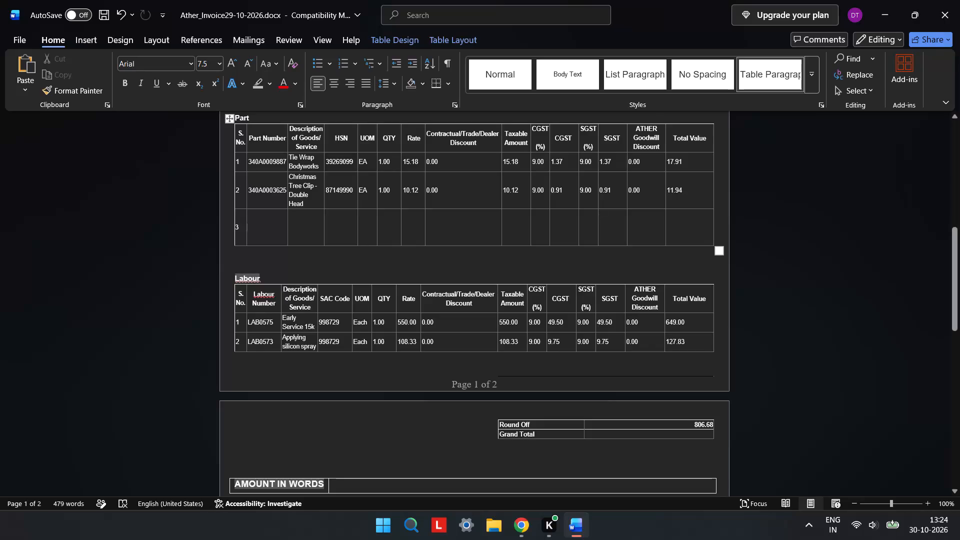
Switch to Chrome and search Google for "ATHER 450 headlamp assembly hsn and price", checking the invoice's Part table columns while composing the query.
{"action": "left_click", "coordinate": [523, 523]}
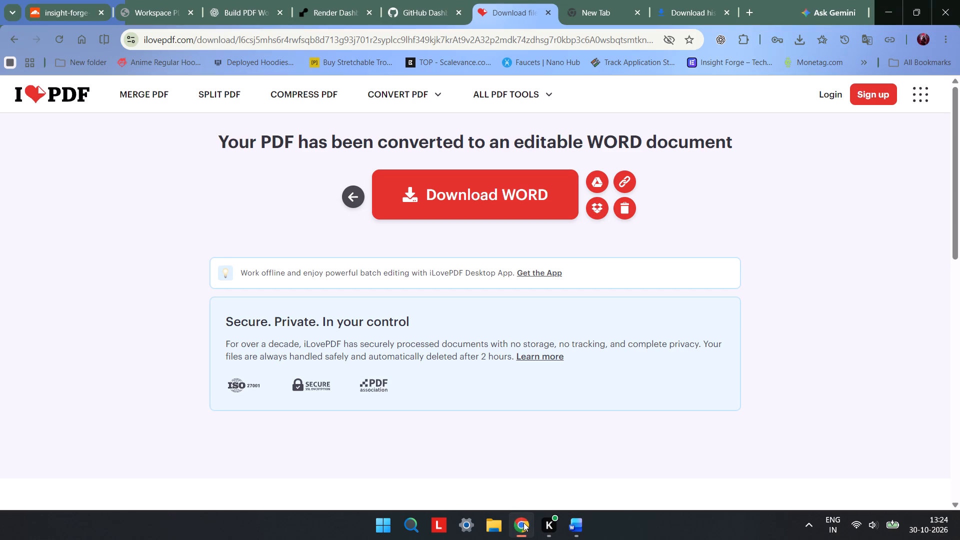
{"action": "left_click", "coordinate": [605, 6]}
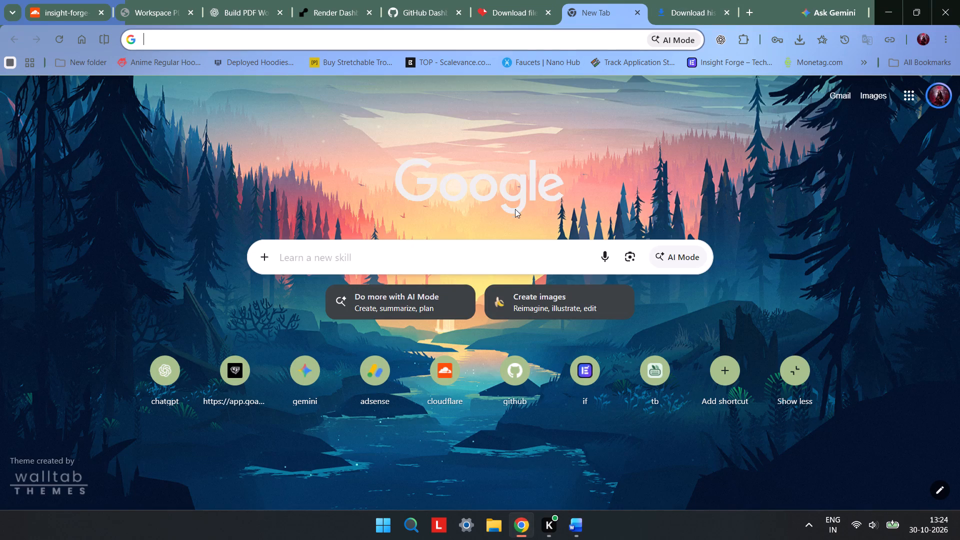
{"action": "left_click", "coordinate": [480, 266]}
{"action": "type", "text": "ATHER"}
{"action": "key", "text": "space"}
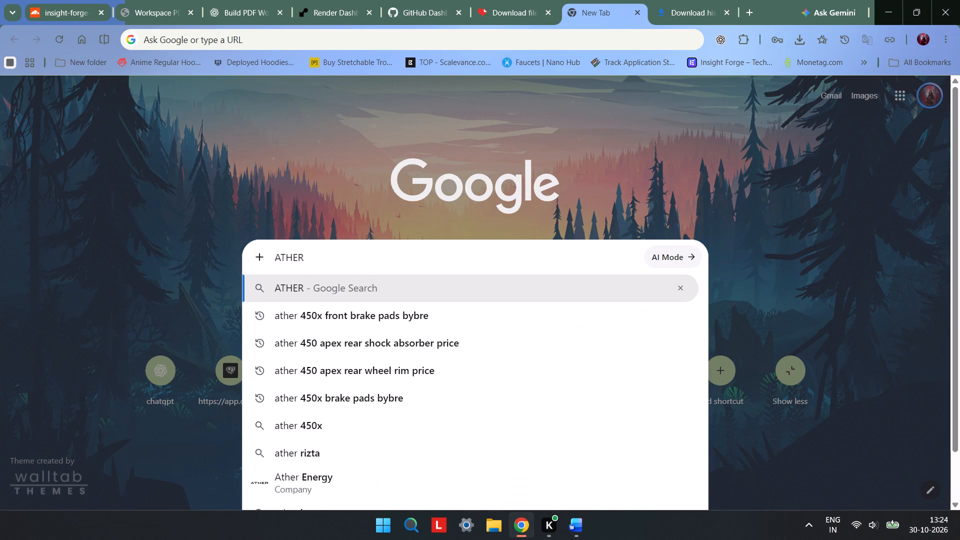
{"action": "type", "text": "450"}
{"action": "key", "text": "space"}
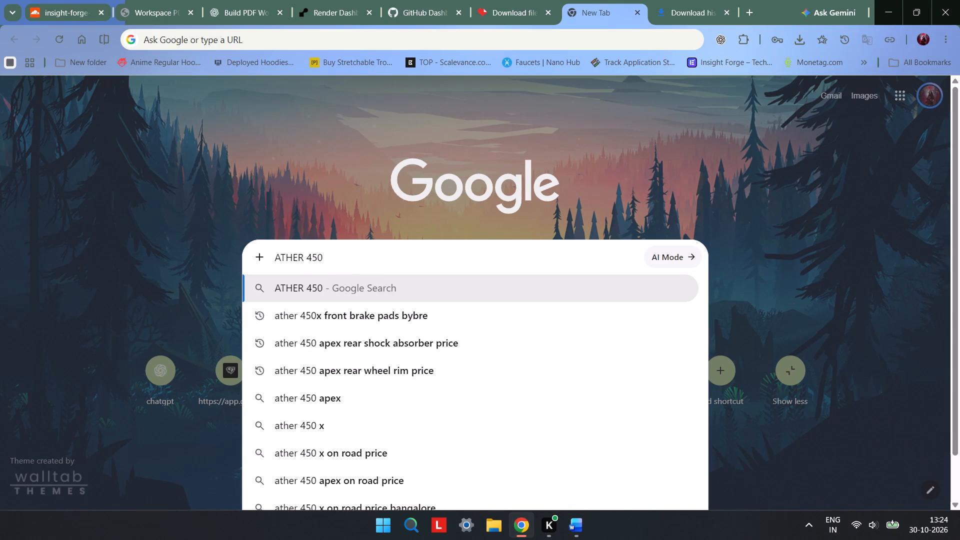
{"action": "type", "text": "headlm"}
{"action": "key", "text": "BackSpace"}
{"action": "type", "text": "amp s"}
{"action": "key", "text": "BackSpace"}
{"action": "type", "text": "assse"}
{"action": "key", "text": "BackSpace"}
{"action": "key", "text": "BackSpace"}
{"action": "key", "text": "e"}
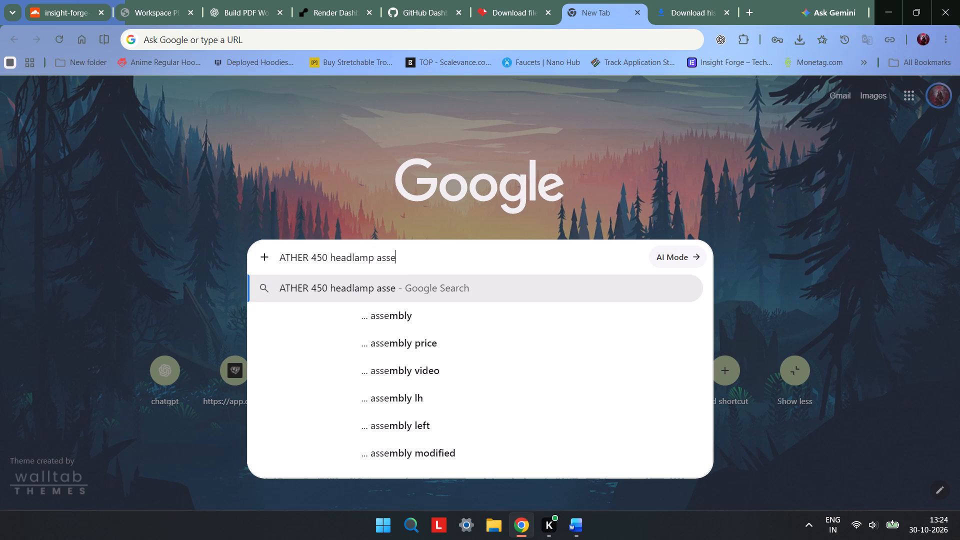
{"action": "type", "text": "mbly"}
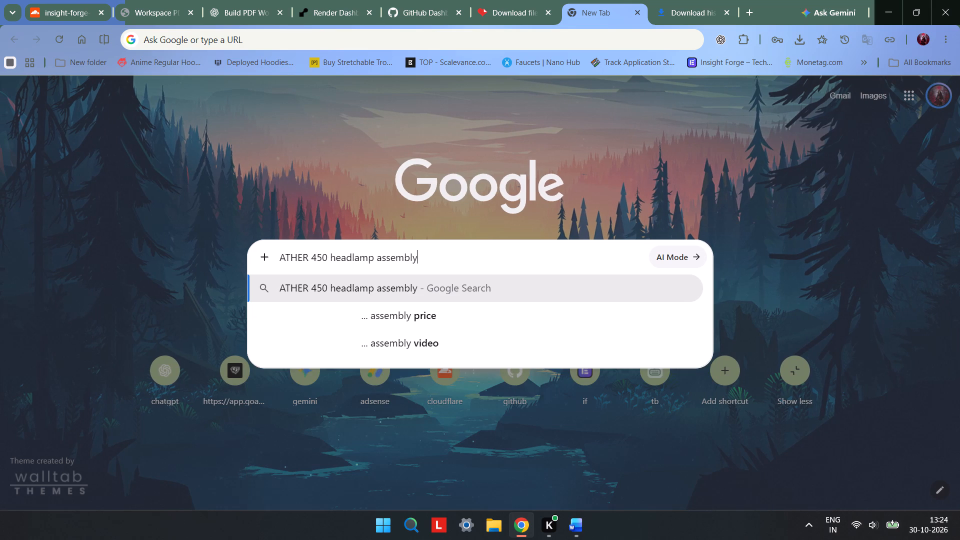
{"action": "left_click", "coordinate": [582, 521]}
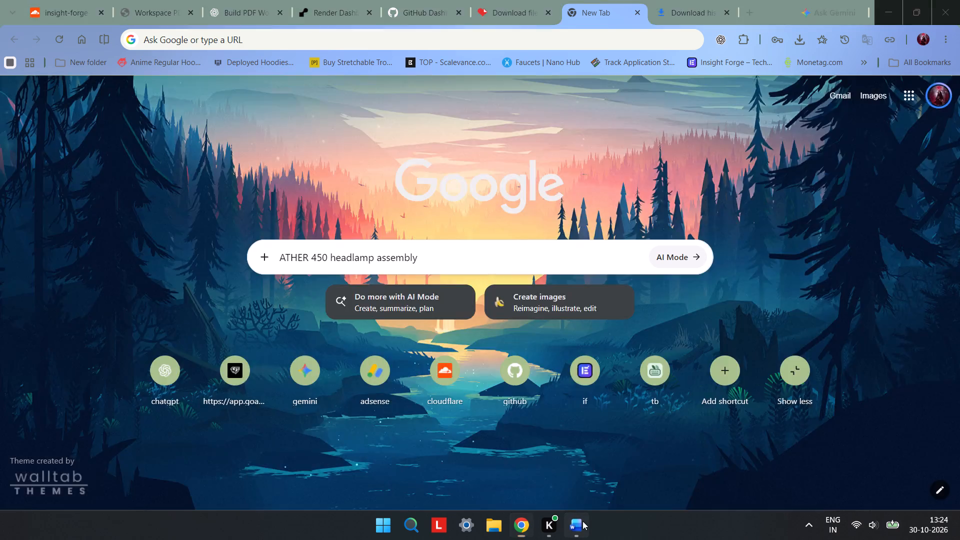
{"action": "scroll", "coordinate": [507, 403], "scroll_direction": "up", "scroll_amount": 1}
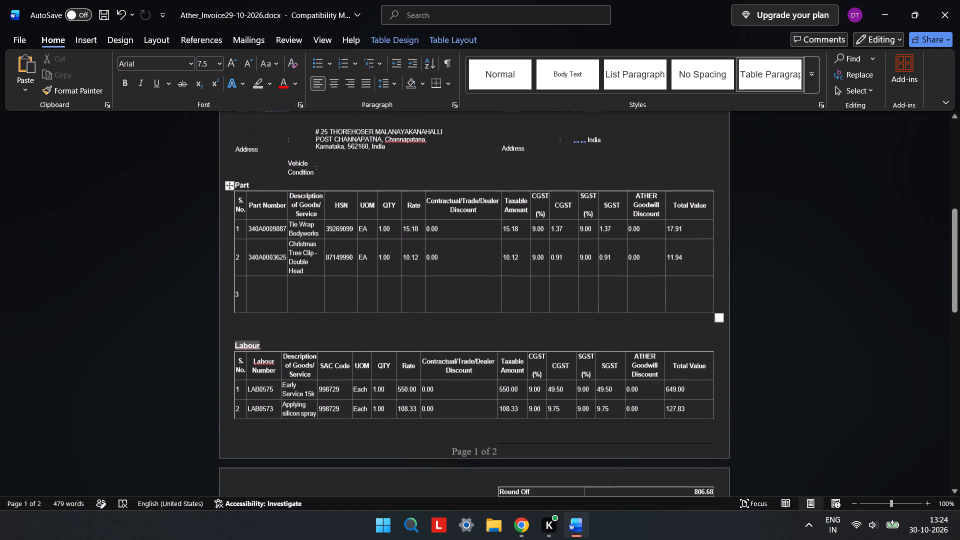
{"action": "left_click", "coordinate": [516, 517]}
{"action": "key", "text": "space"}
{"action": "type", "text": "hsn and"}
{"action": "key", "text": "space"}
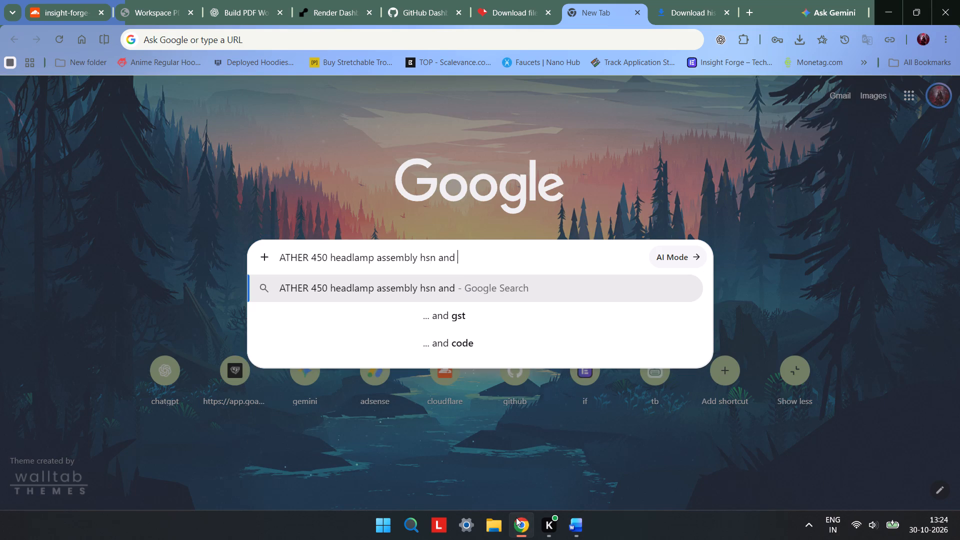
{"action": "type", "text": "price"}
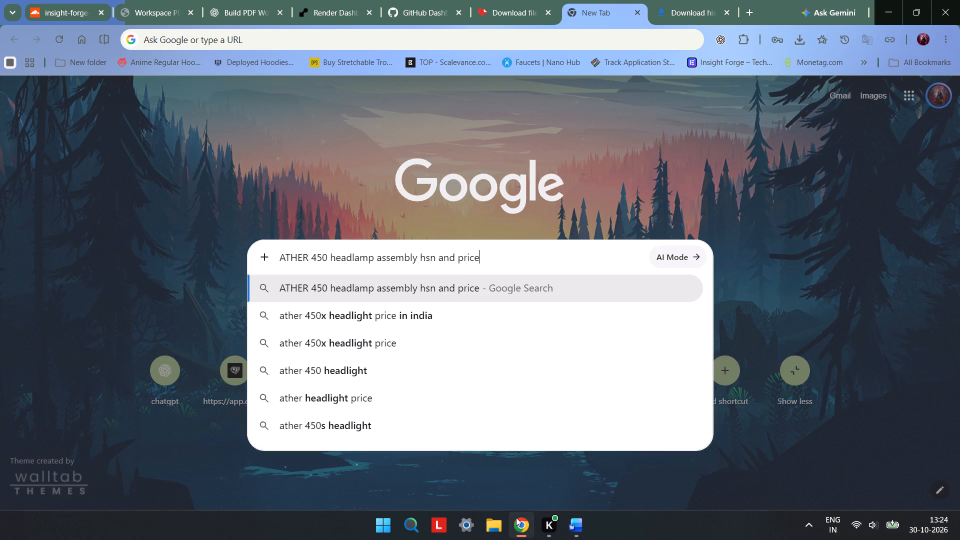
{"action": "key", "text": "Return"}
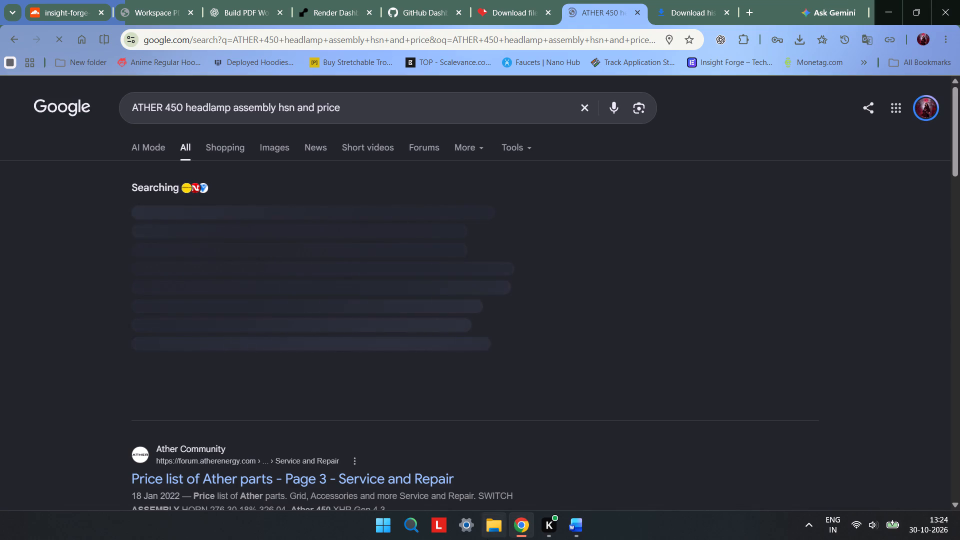
Open the "Price list of Ather parts - Page 3" forum result and look through its posts for headlamp part details.
{"action": "scroll", "coordinate": [480, 330], "scroll_direction": "down", "scroll_amount": 4}
{"action": "left_click", "coordinate": [361, 234]}
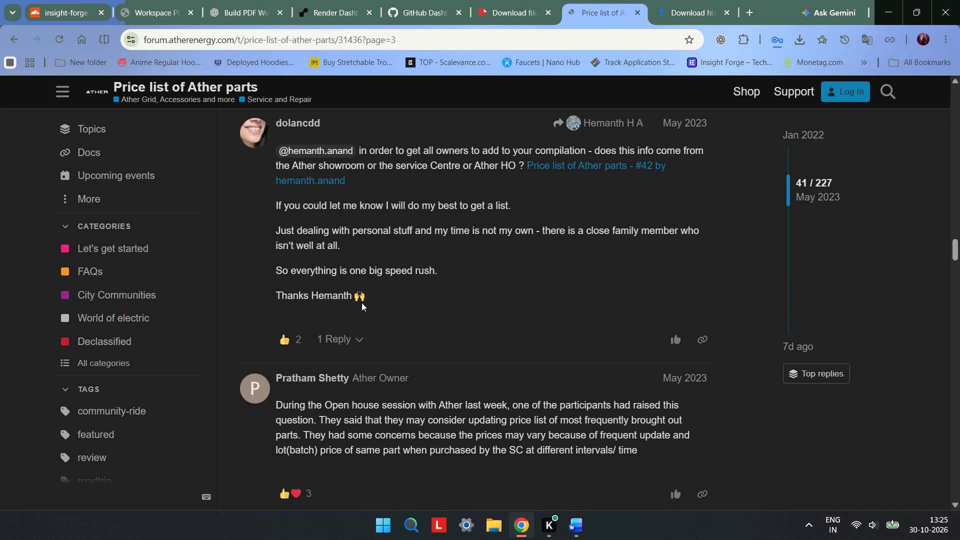
{"action": "scroll", "coordinate": [361, 302], "scroll_direction": "down", "scroll_amount": 9}
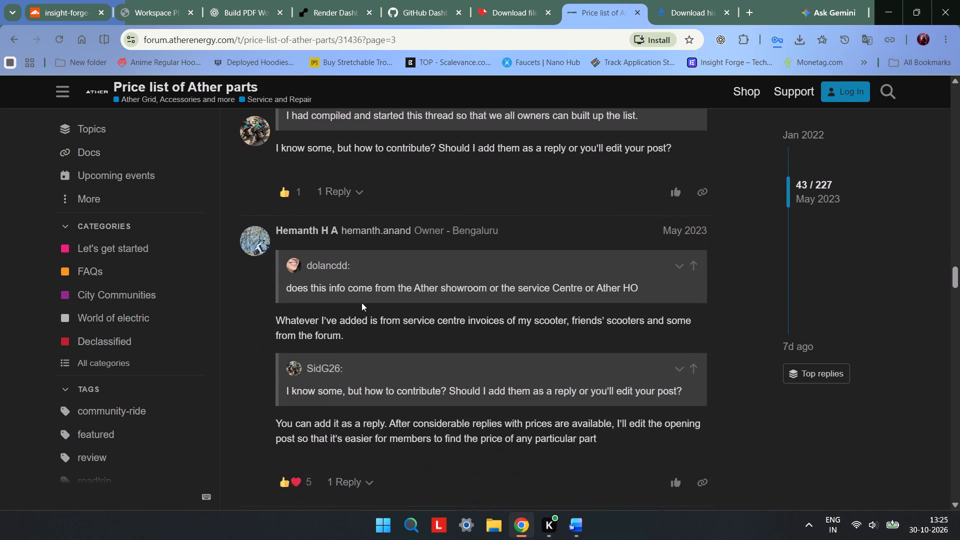
{"action": "scroll", "coordinate": [361, 302], "scroll_direction": "up", "scroll_amount": 20}
{"action": "scroll", "coordinate": [361, 302], "scroll_direction": "up", "scroll_amount": 20}
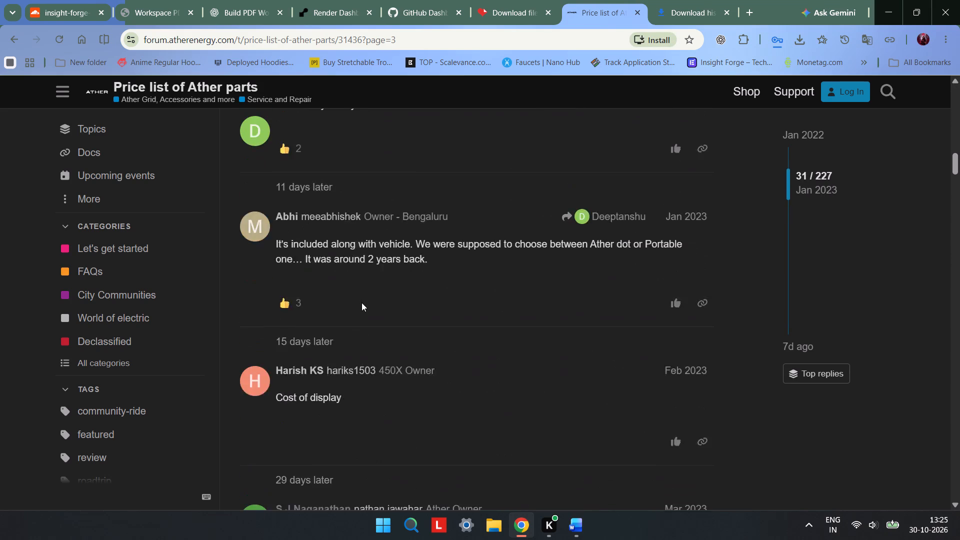
{"action": "scroll", "coordinate": [361, 302], "scroll_direction": "up", "scroll_amount": 11}
{"action": "scroll", "coordinate": [361, 302], "scroll_direction": "down", "scroll_amount": 6}
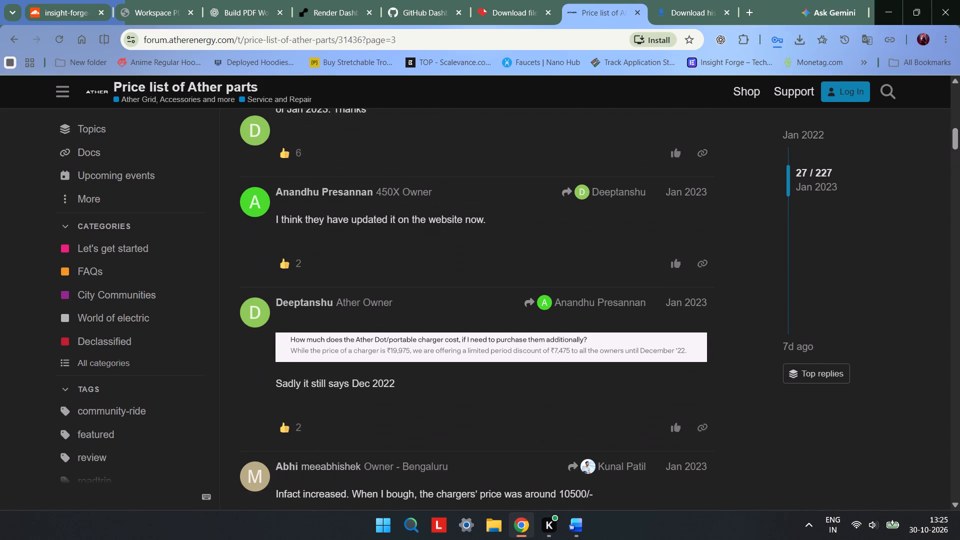
{"action": "scroll", "coordinate": [361, 302], "scroll_direction": "up", "scroll_amount": 20}
{"action": "scroll", "coordinate": [361, 302], "scroll_direction": "up", "scroll_amount": 14}
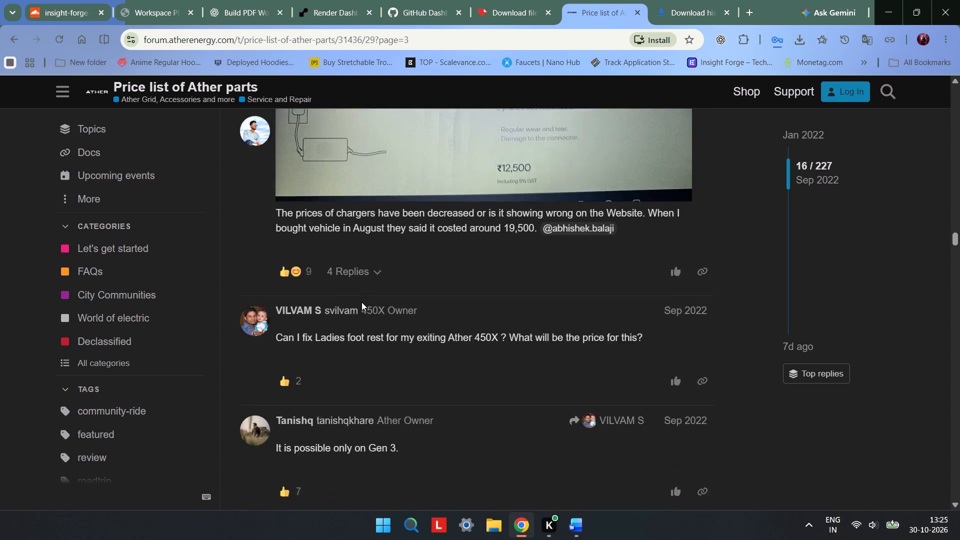
{"action": "scroll", "coordinate": [361, 302], "scroll_direction": "up", "scroll_amount": 8}
{"action": "scroll", "coordinate": [361, 302], "scroll_direction": "down", "scroll_amount": 4}
{"action": "scroll", "coordinate": [362, 302], "scroll_direction": "up", "scroll_amount": 14}
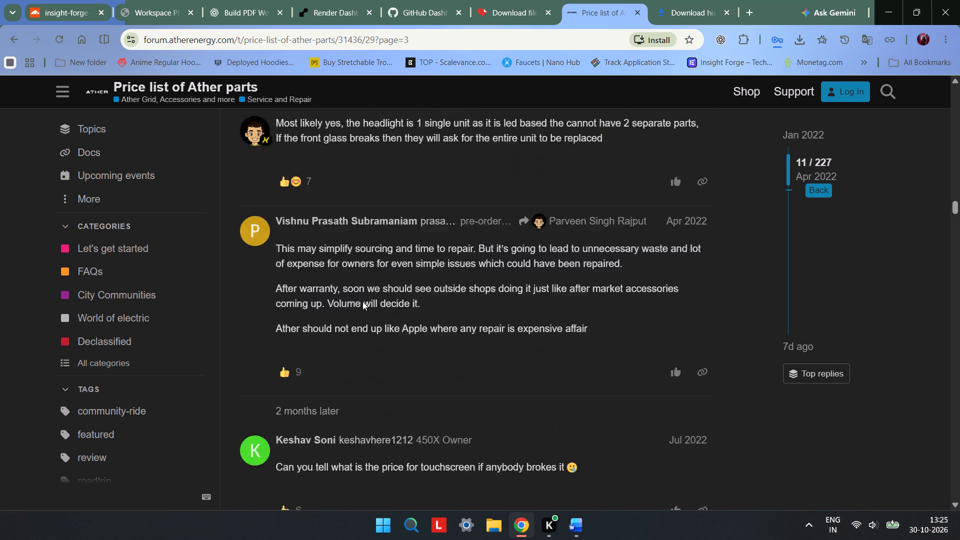
{"action": "scroll", "coordinate": [362, 301], "scroll_direction": "up", "scroll_amount": 20}
{"action": "scroll", "coordinate": [362, 301], "scroll_direction": "up", "scroll_amount": 4}
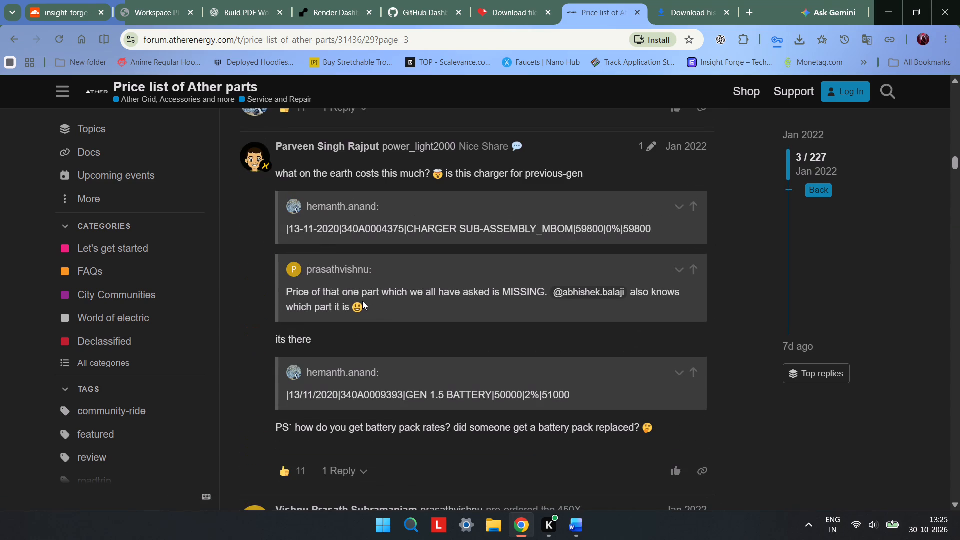
{"action": "scroll", "coordinate": [362, 301], "scroll_direction": "up", "scroll_amount": 1}
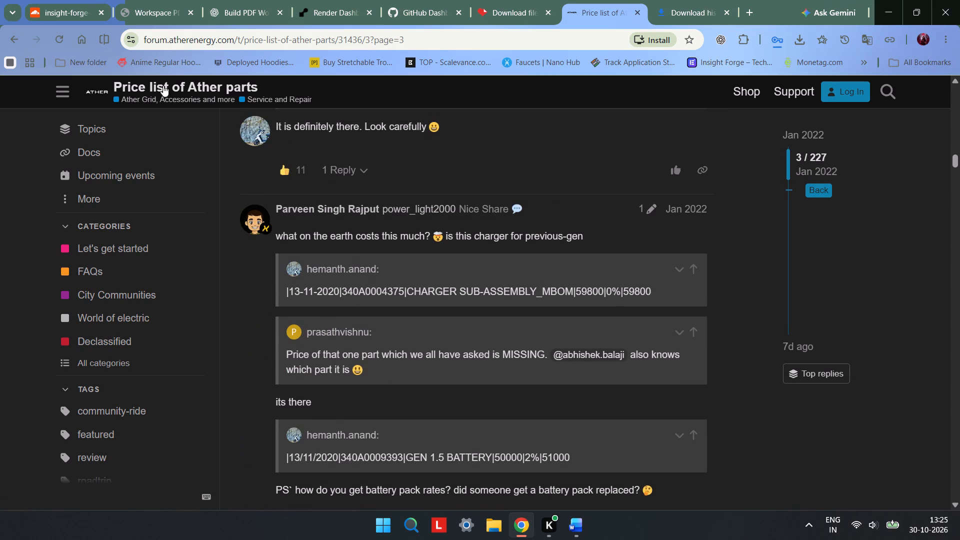
Return to the search results, open "Price list of Ather parts - Service and Repair", and examine its parts table for a headlamp assembly.
{"action": "left_click", "coordinate": [17, 44]}
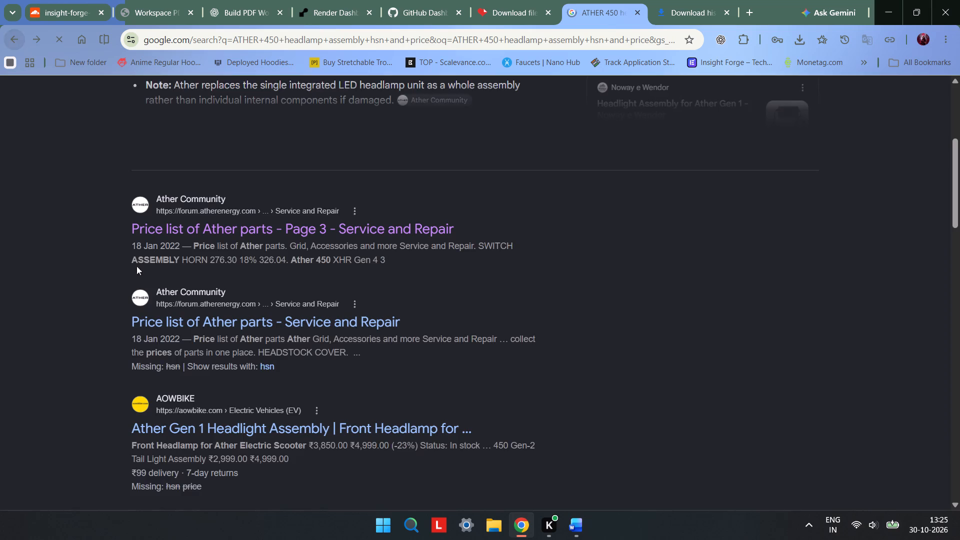
{"action": "scroll", "coordinate": [152, 267], "scroll_direction": "down", "scroll_amount": 2}
{"action": "left_click", "coordinate": [198, 200]}
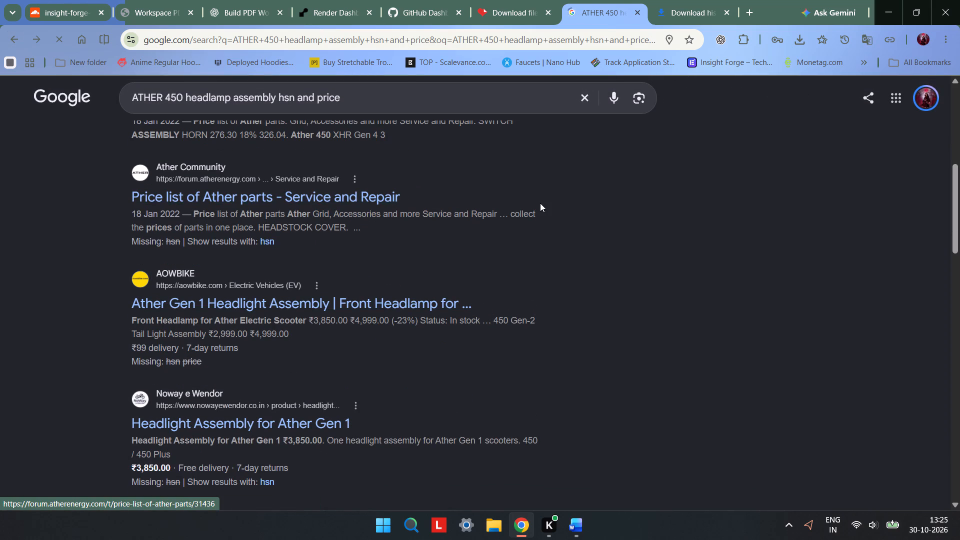
{"action": "scroll", "coordinate": [518, 252], "scroll_direction": "down", "scroll_amount": 2}
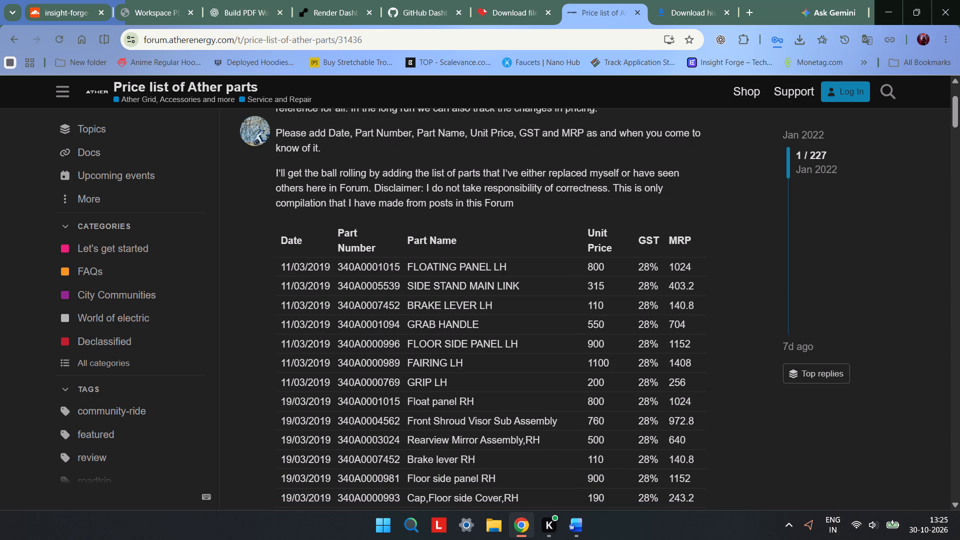
{"action": "scroll", "coordinate": [479, 269], "scroll_direction": "down", "scroll_amount": 1}
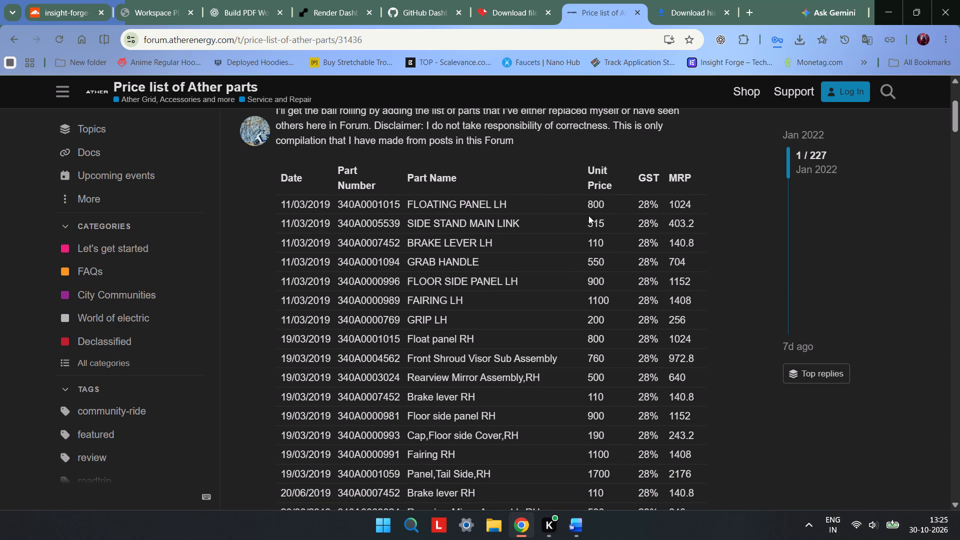
{"action": "scroll", "coordinate": [583, 217], "scroll_direction": "down", "scroll_amount": 10}
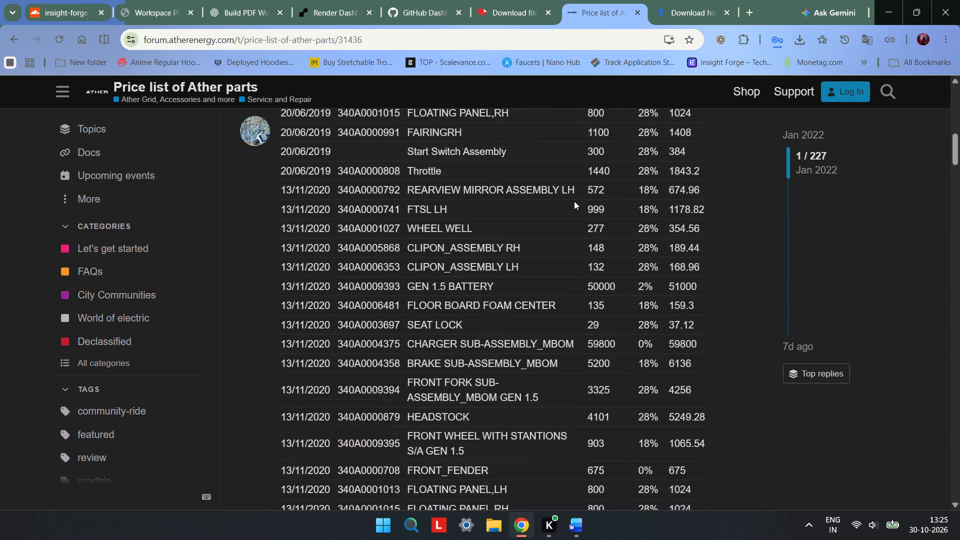
{"action": "scroll", "coordinate": [574, 199], "scroll_direction": "down", "scroll_amount": 13}
{"action": "scroll", "coordinate": [573, 197], "scroll_direction": "down", "scroll_amount": 9}
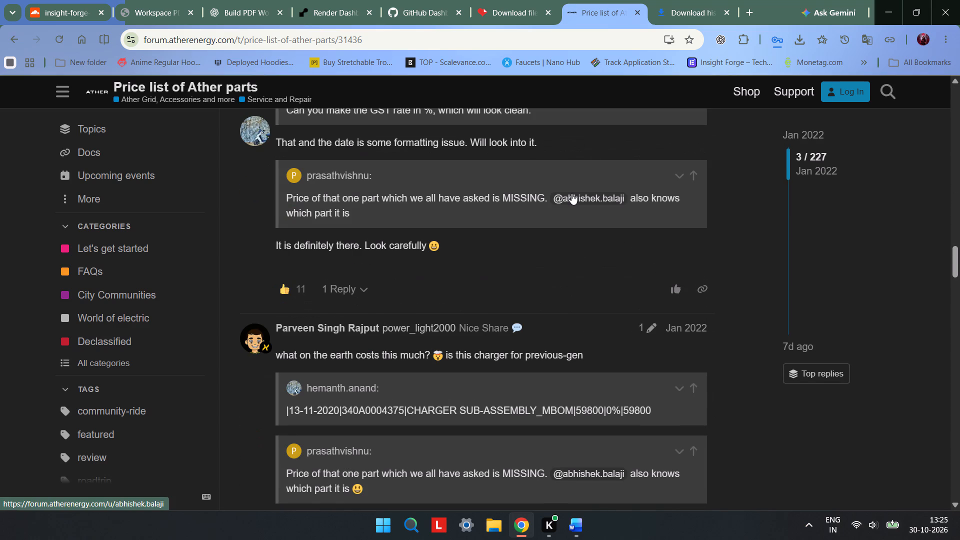
{"action": "scroll", "coordinate": [571, 193], "scroll_direction": "down", "scroll_amount": 4}
{"action": "scroll", "coordinate": [571, 193], "scroll_direction": "up", "scroll_amount": 15}
{"action": "scroll", "coordinate": [571, 191], "scroll_direction": "up", "scroll_amount": 6}
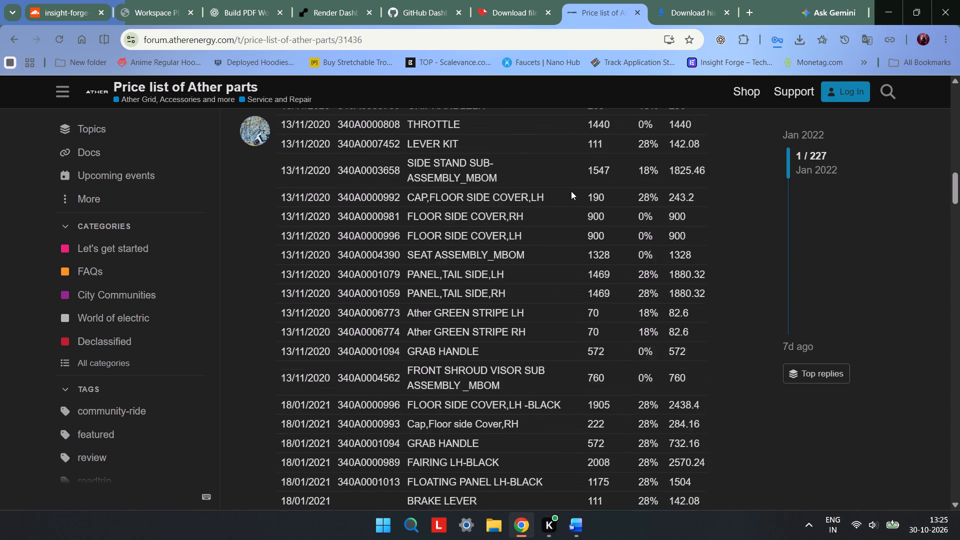
{"action": "scroll", "coordinate": [571, 191], "scroll_direction": "down", "scroll_amount": 2}
{"action": "scroll", "coordinate": [571, 191], "scroll_direction": "up", "scroll_amount": 7}
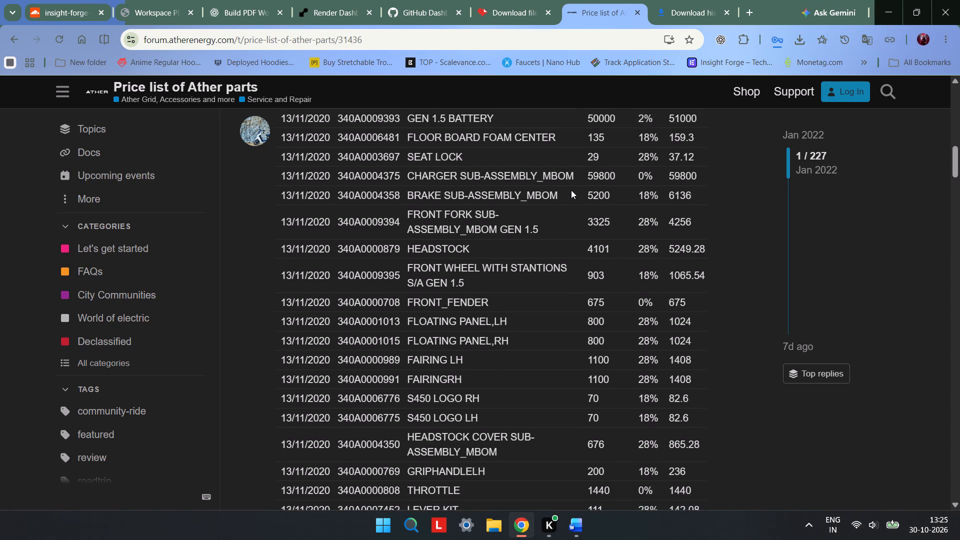
{"action": "scroll", "coordinate": [571, 190], "scroll_direction": "up", "scroll_amount": 9}
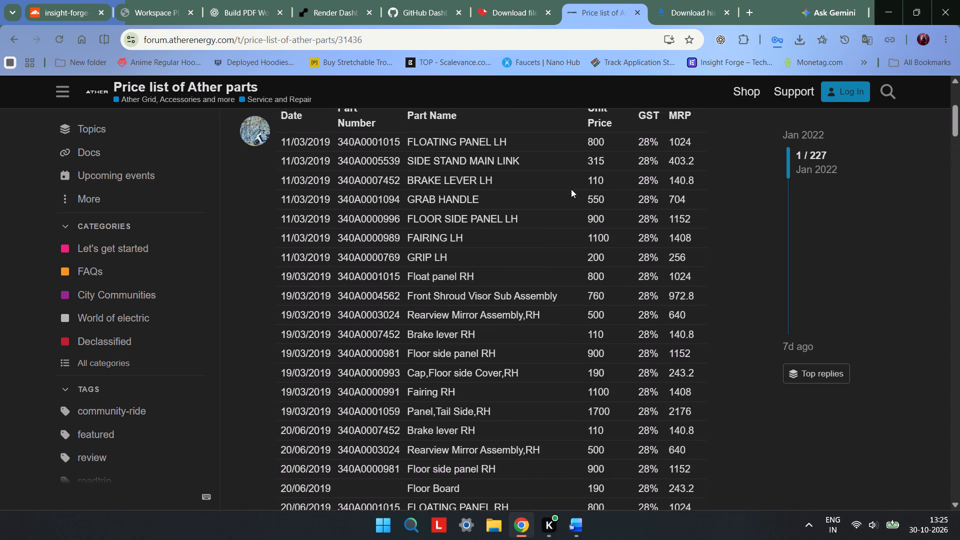
{"action": "scroll", "coordinate": [571, 189], "scroll_direction": "up", "scroll_amount": 1}
{"action": "scroll", "coordinate": [571, 189], "scroll_direction": "down", "scroll_amount": 13}
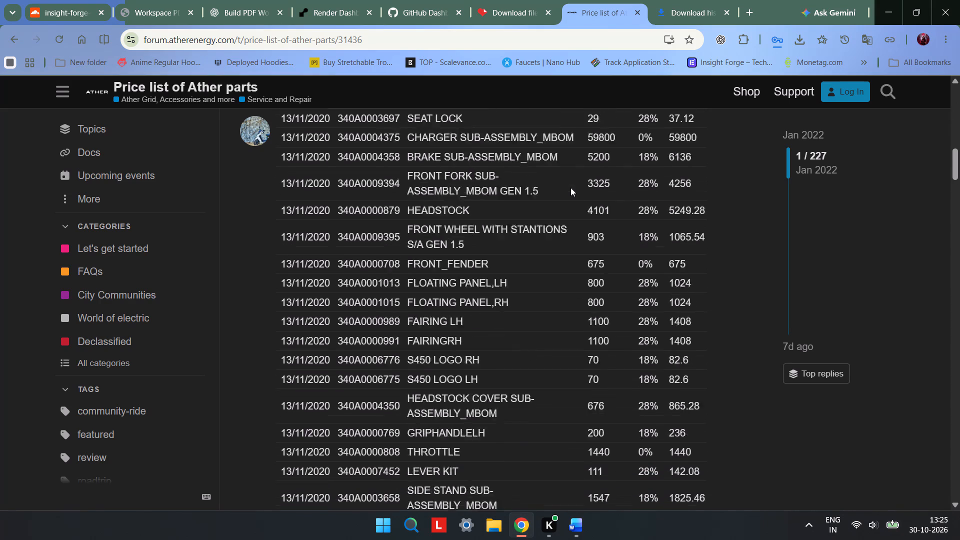
{"action": "scroll", "coordinate": [570, 187], "scroll_direction": "down", "scroll_amount": 6}
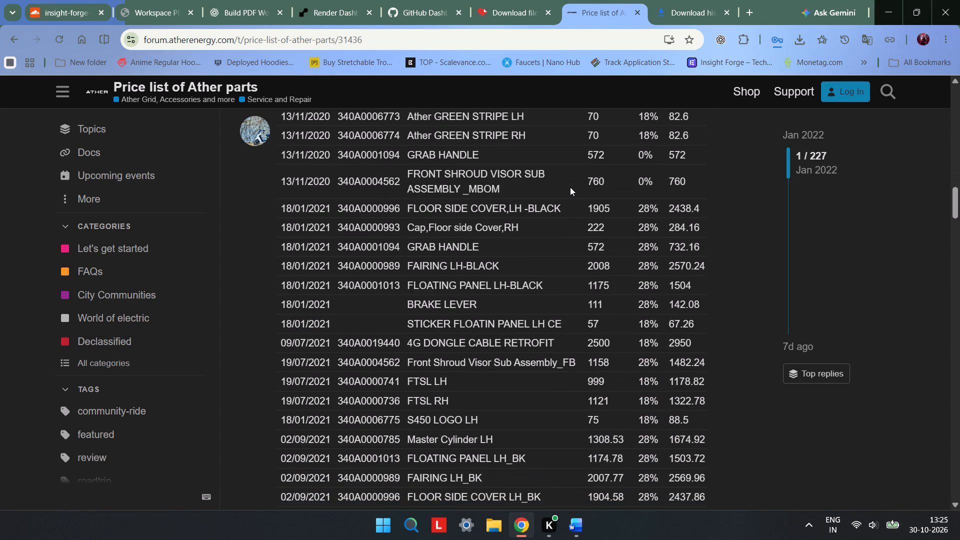
{"action": "scroll", "coordinate": [570, 187], "scroll_direction": "down", "scroll_amount": 7}
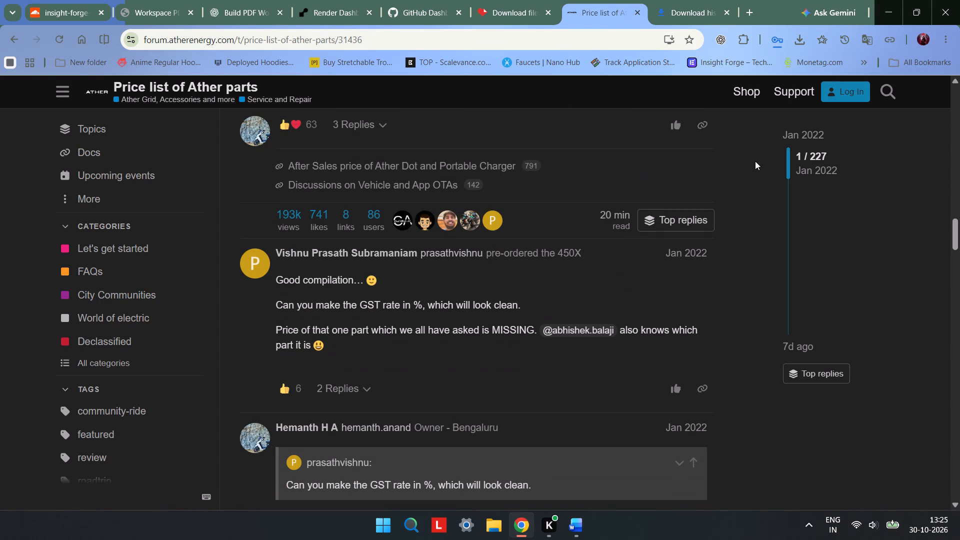
Jump ahead in the "Price list of Ather parts" thread to the January 2025 posts and read them for headlamp part details.
{"action": "left_click_drag", "start_coordinate": [790, 169], "coordinate": [788, 261]}
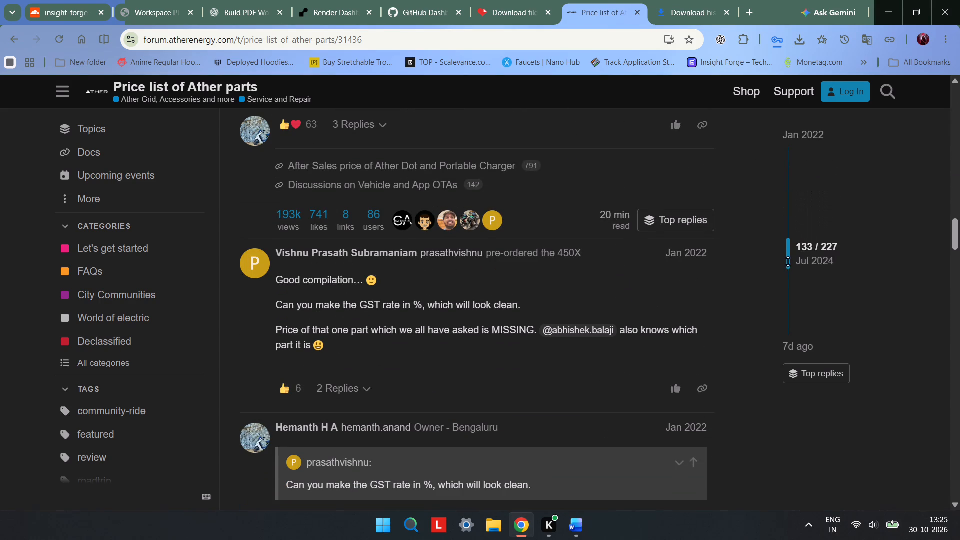
{"action": "left_click_drag", "start_coordinate": [788, 261], "coordinate": [797, 296]}
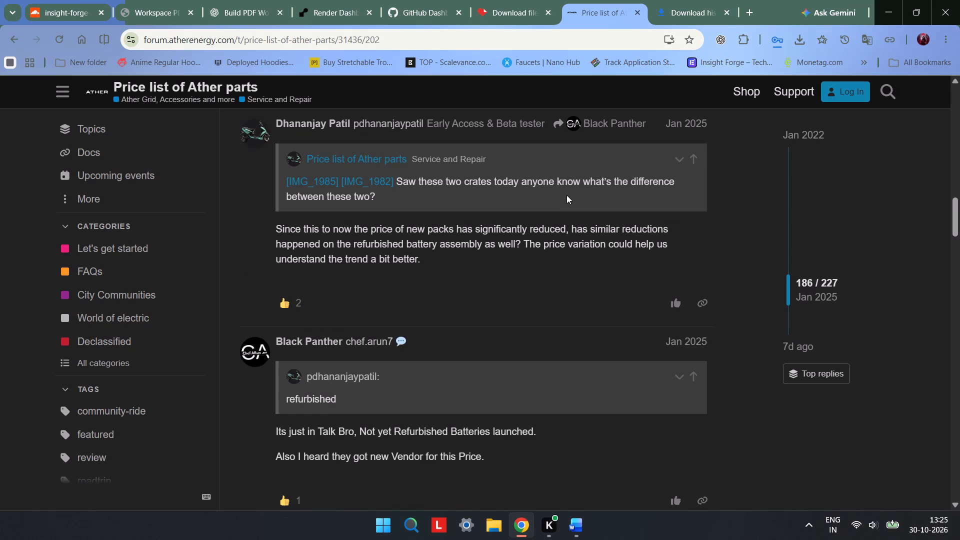
{"action": "scroll", "coordinate": [563, 192], "scroll_direction": "up", "scroll_amount": 15}
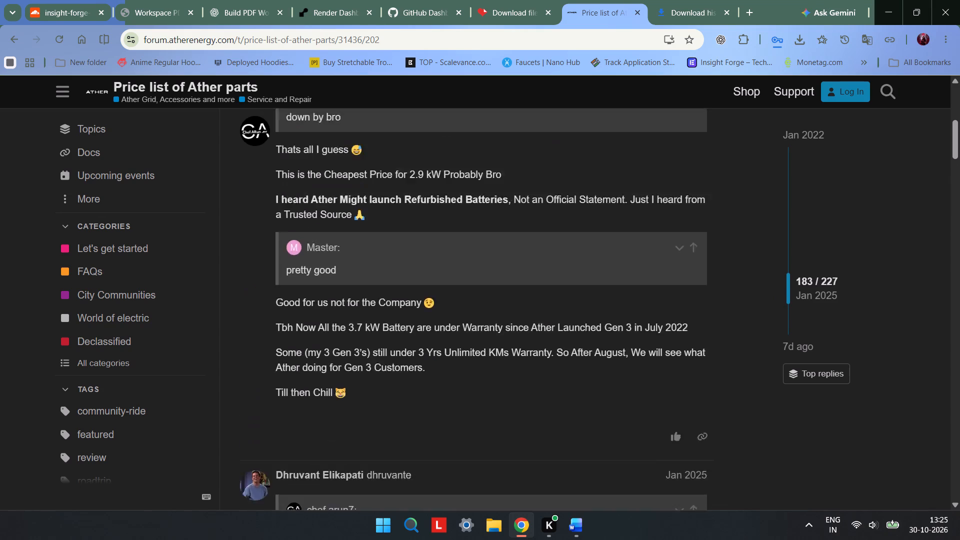
{"action": "scroll", "coordinate": [563, 190], "scroll_direction": "up", "scroll_amount": 4}
{"action": "scroll", "coordinate": [125, 330], "scroll_direction": "down", "scroll_amount": 5}
{"action": "scroll", "coordinate": [117, 279], "scroll_direction": "up", "scroll_amount": 2}
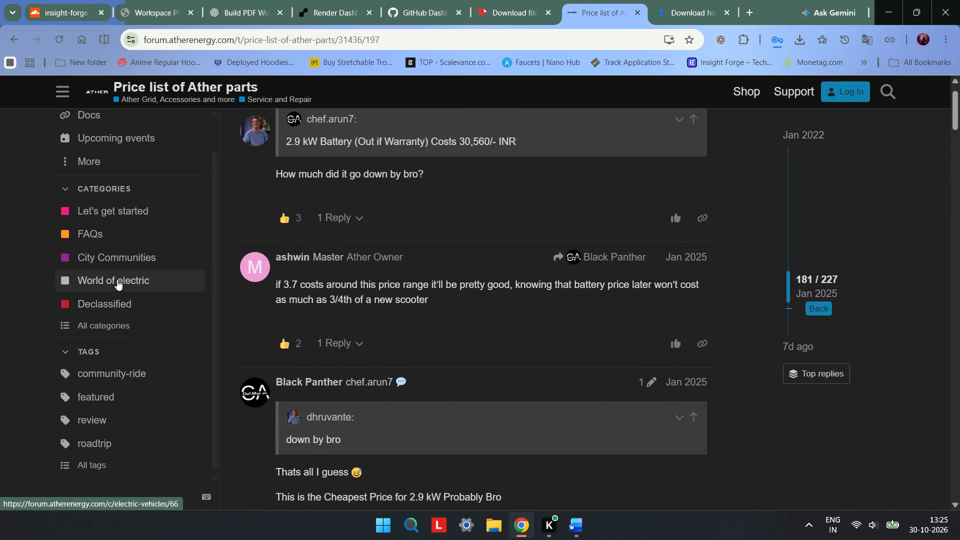
{"action": "scroll", "coordinate": [117, 279], "scroll_direction": "up", "scroll_amount": 4}
Open the Ather forum's all-categories page, search the forum for "headlight assembly", and look through the page.
{"action": "left_click", "coordinate": [93, 355]}
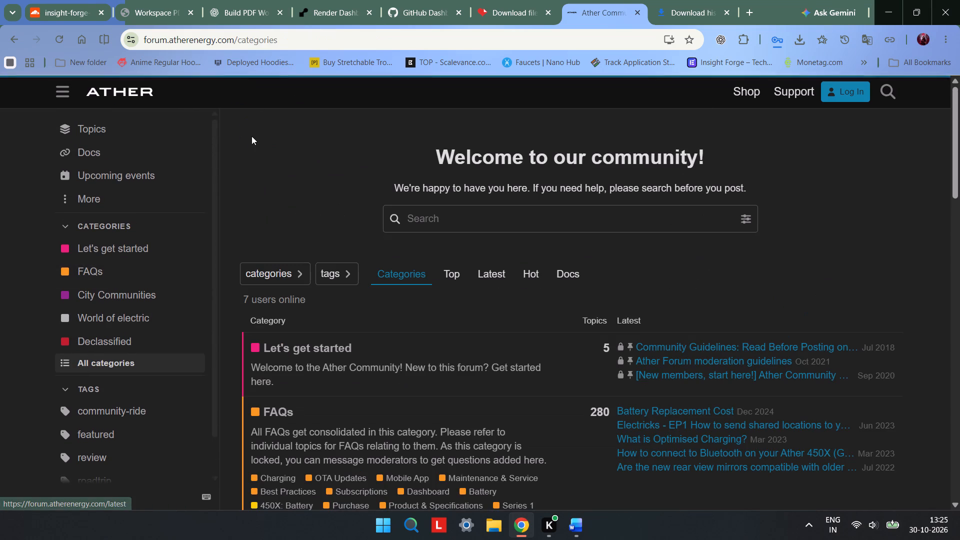
{"action": "left_click", "coordinate": [467, 212]}
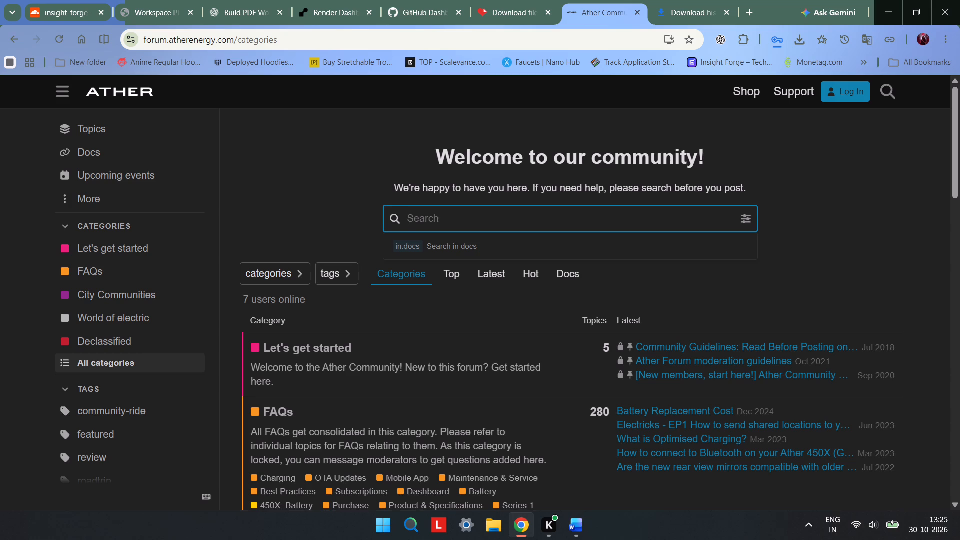
{"action": "type", "text": "head"}
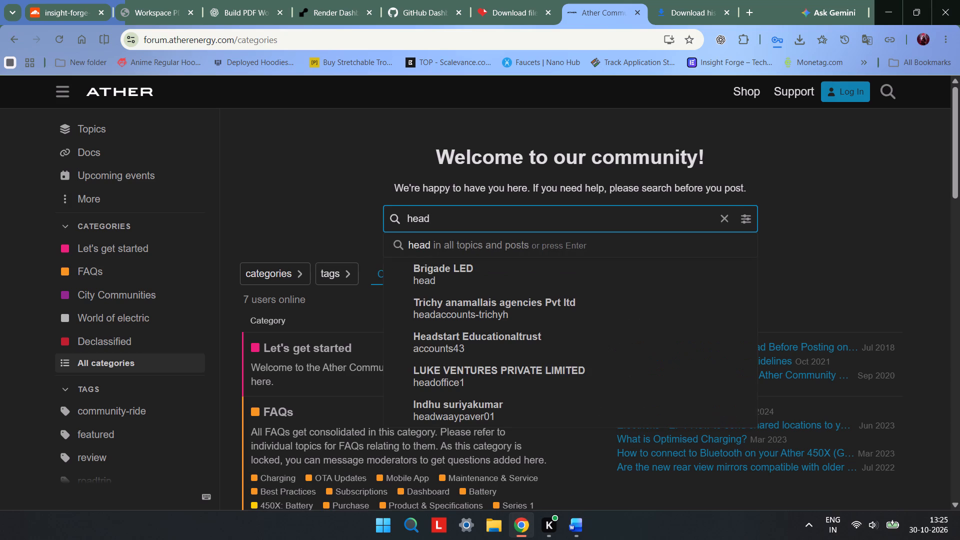
{"action": "type", "text": "lamp"}
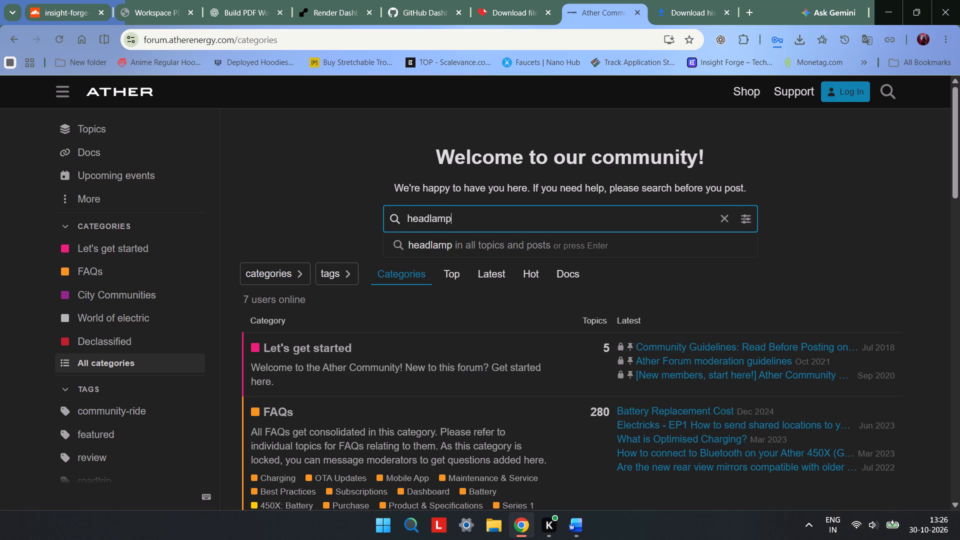
{"action": "key", "text": "space"}
{"action": "key", "text": "BackSpace"}
{"action": "key", "text": "BackSpace"}
{"action": "key", "text": "BackSpace"}
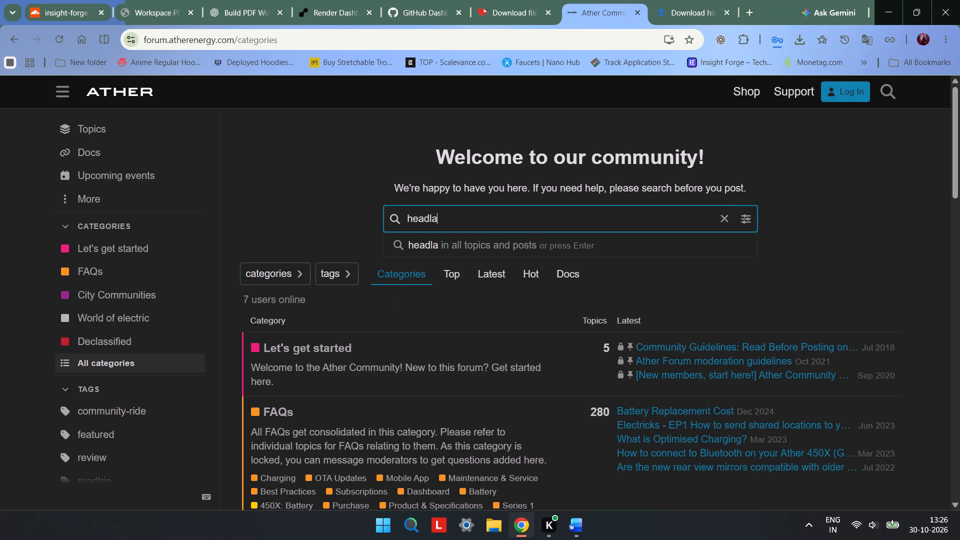
{"action": "key", "text": "BackSpace"}
{"action": "type", "text": "ight"}
{"action": "key", "text": "Return"}
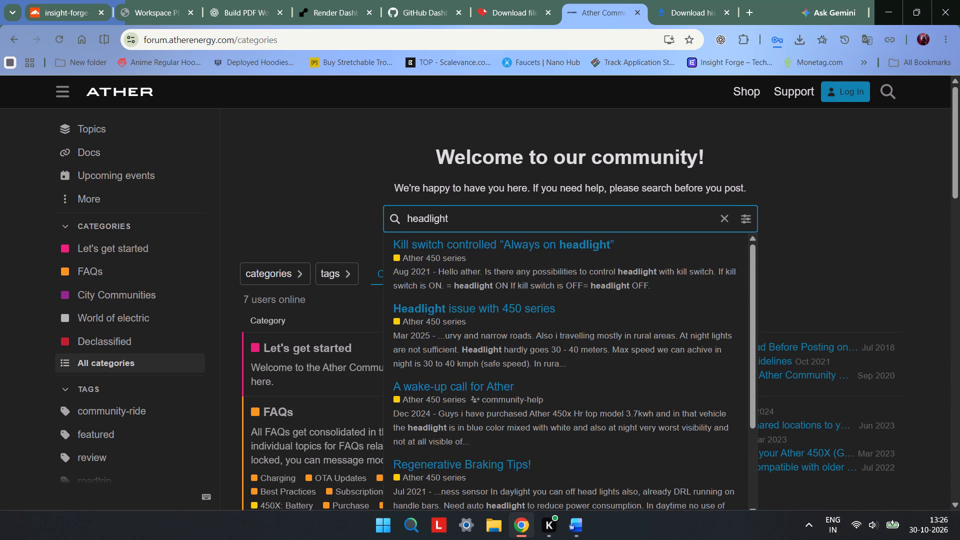
{"action": "key", "text": "space"}
{"action": "type", "text": "assembly"}
{"action": "key", "text": "Return"}
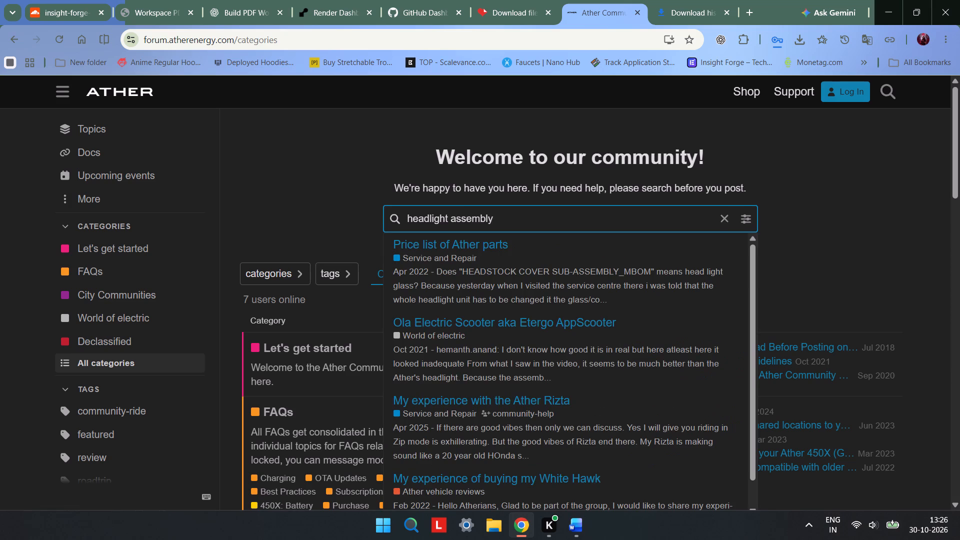
{"action": "scroll", "coordinate": [510, 211], "scroll_direction": "down", "scroll_amount": 18}
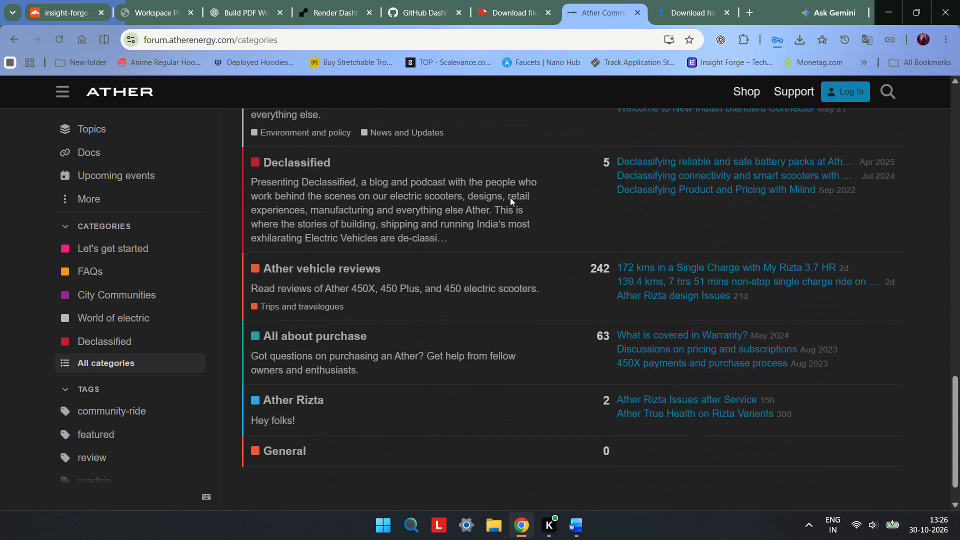
{"action": "scroll", "coordinate": [510, 197], "scroll_direction": "down", "scroll_amount": 13}
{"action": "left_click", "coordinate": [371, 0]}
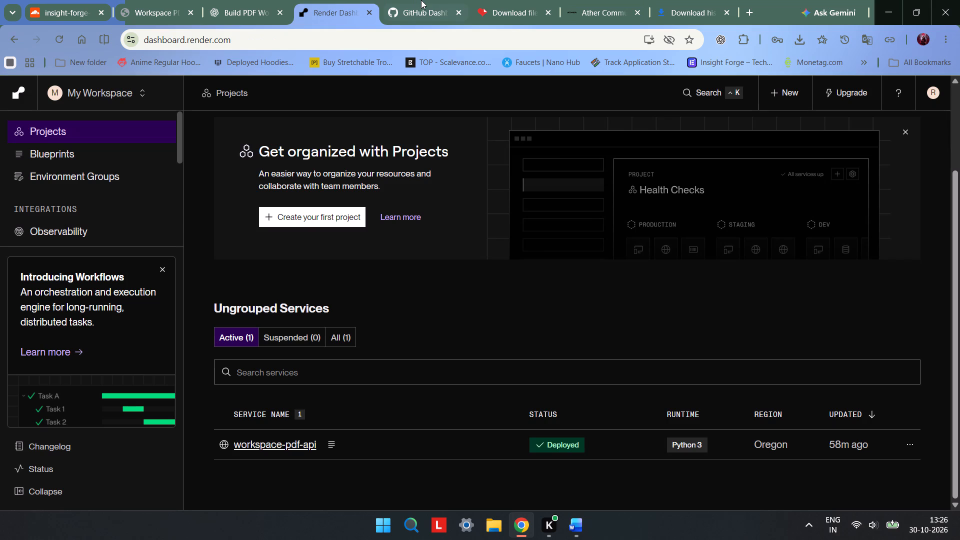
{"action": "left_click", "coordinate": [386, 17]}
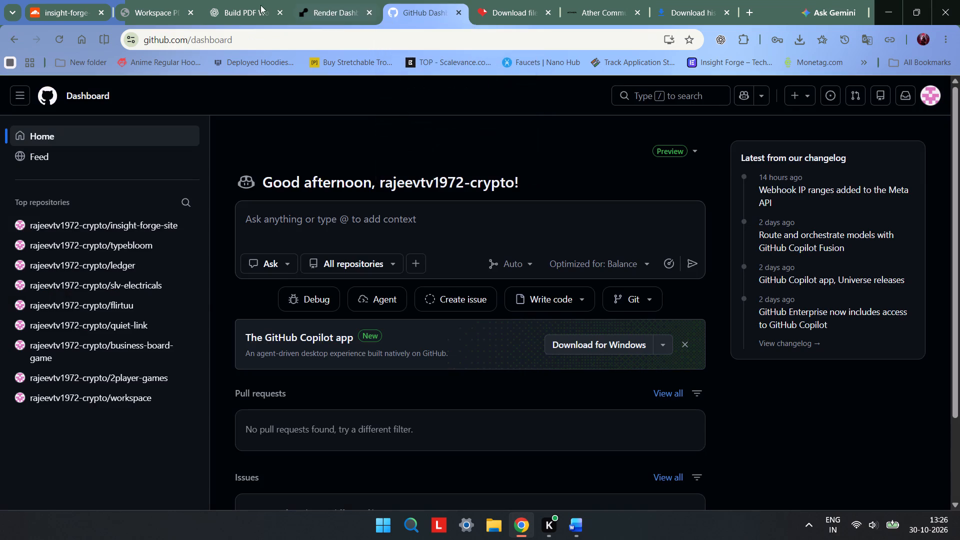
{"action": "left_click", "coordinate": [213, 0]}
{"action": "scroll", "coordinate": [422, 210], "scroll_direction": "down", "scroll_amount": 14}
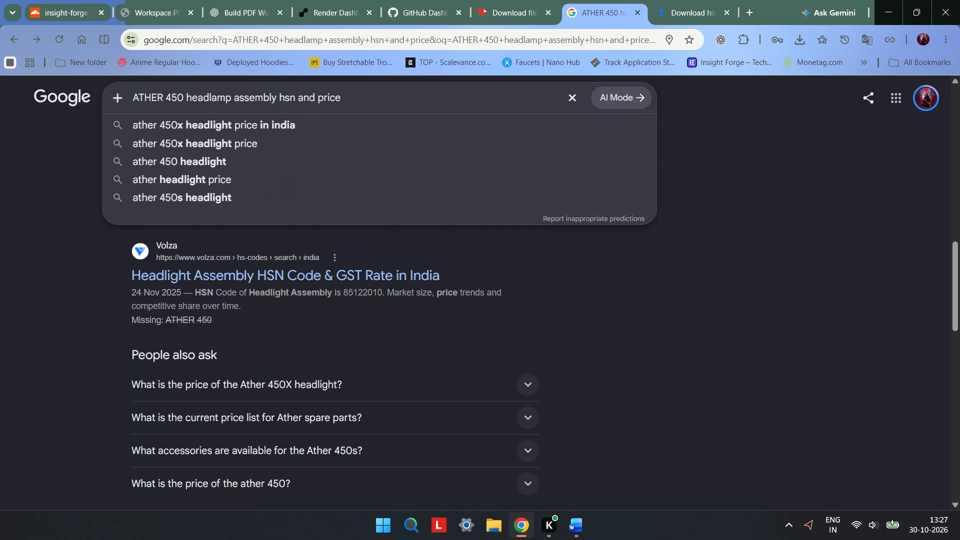
{"action": "key", "text": "space"}
{"action": "type", "text": "apex"}
{"action": "key", "text": "Return"}
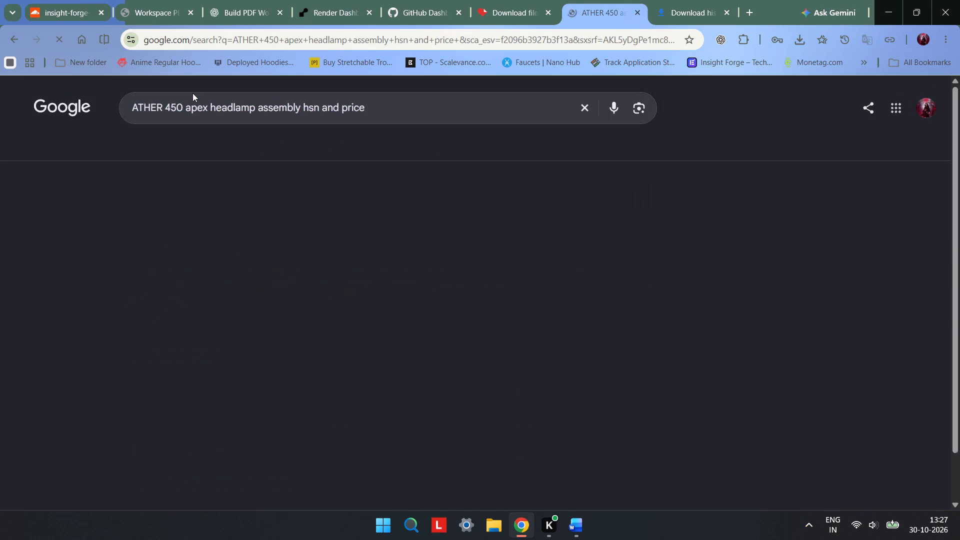
{"action": "scroll", "coordinate": [221, 152], "scroll_direction": "down", "scroll_amount": 5}
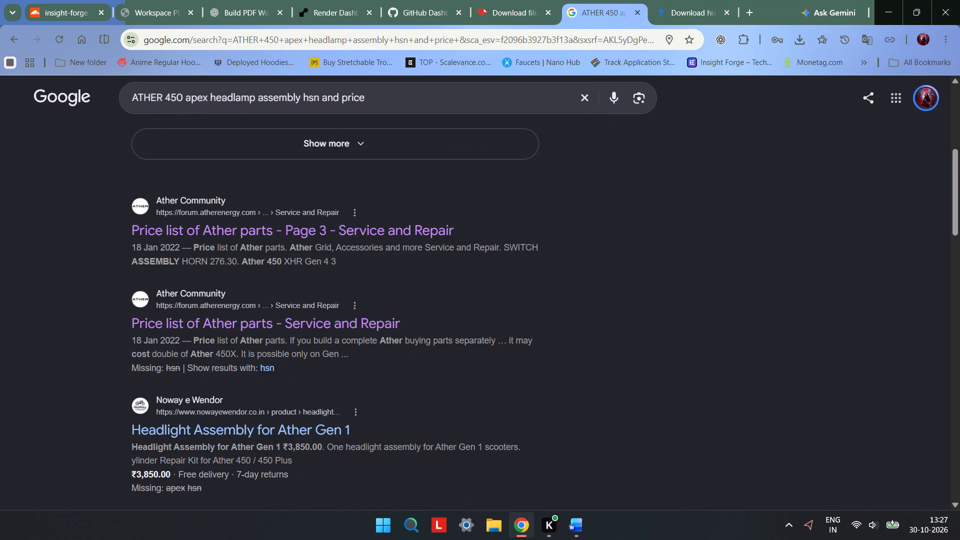
{"action": "scroll", "coordinate": [261, 247], "scroll_direction": "down", "scroll_amount": 13}
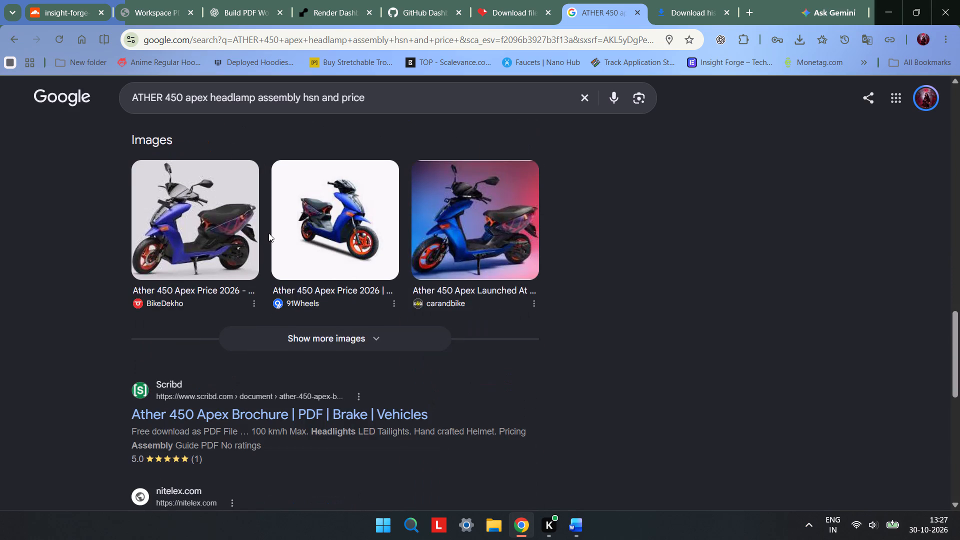
{"action": "scroll", "coordinate": [269, 232], "scroll_direction": "down", "scroll_amount": 6}
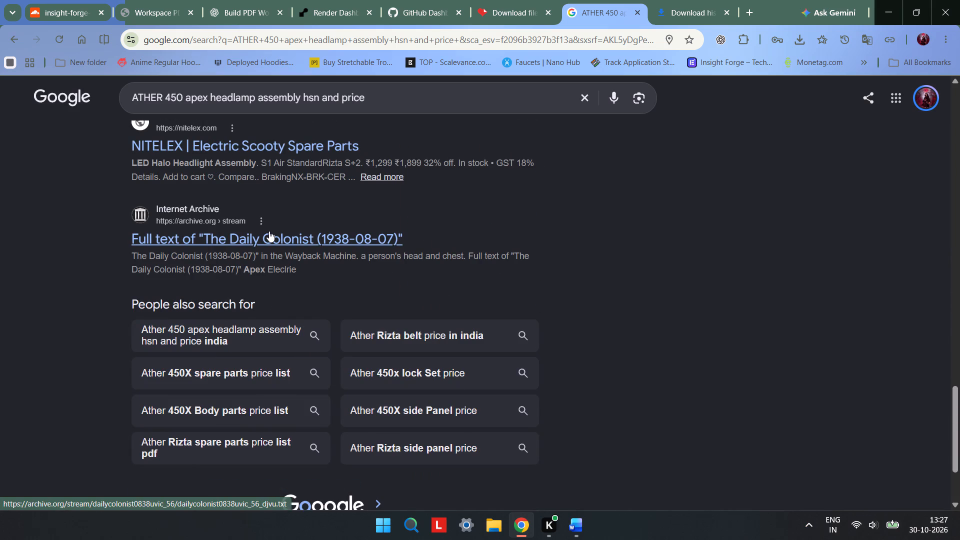
Expand the AI Overview for the headlamp assembly search and examine its HSN code and price details.
{"action": "scroll", "coordinate": [269, 230], "scroll_direction": "down", "scroll_amount": 8}
{"action": "scroll", "coordinate": [269, 229], "scroll_direction": "up", "scroll_amount": 17}
{"action": "scroll", "coordinate": [270, 228], "scroll_direction": "down", "scroll_amount": 1}
{"action": "scroll", "coordinate": [270, 228], "scroll_direction": "up", "scroll_amount": 16}
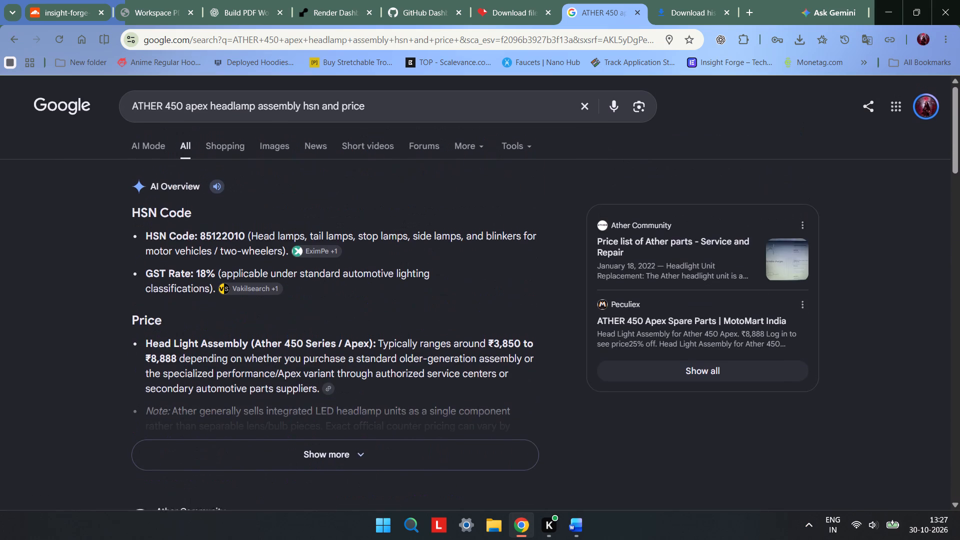
{"action": "left_click", "coordinate": [262, 441]}
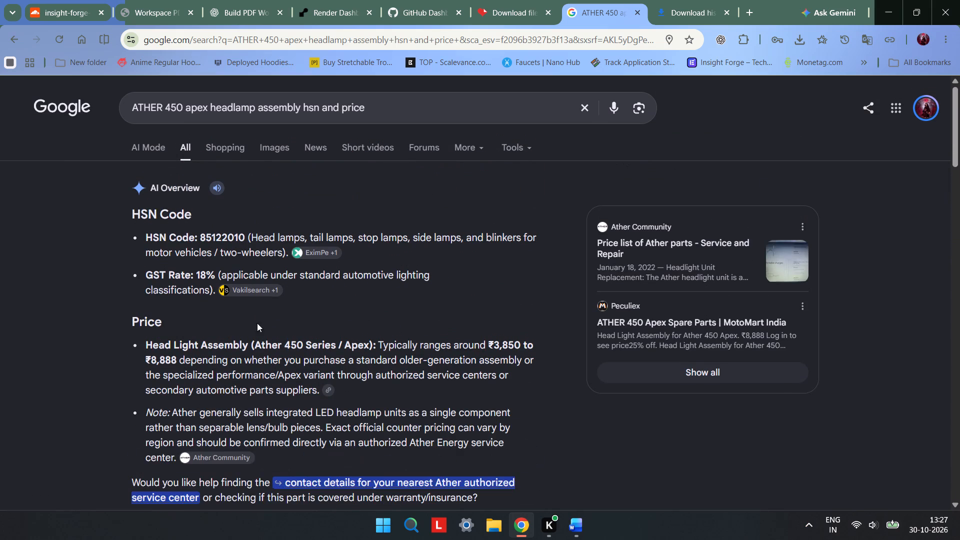
{"action": "scroll", "coordinate": [258, 278], "scroll_direction": "down", "scroll_amount": 3}
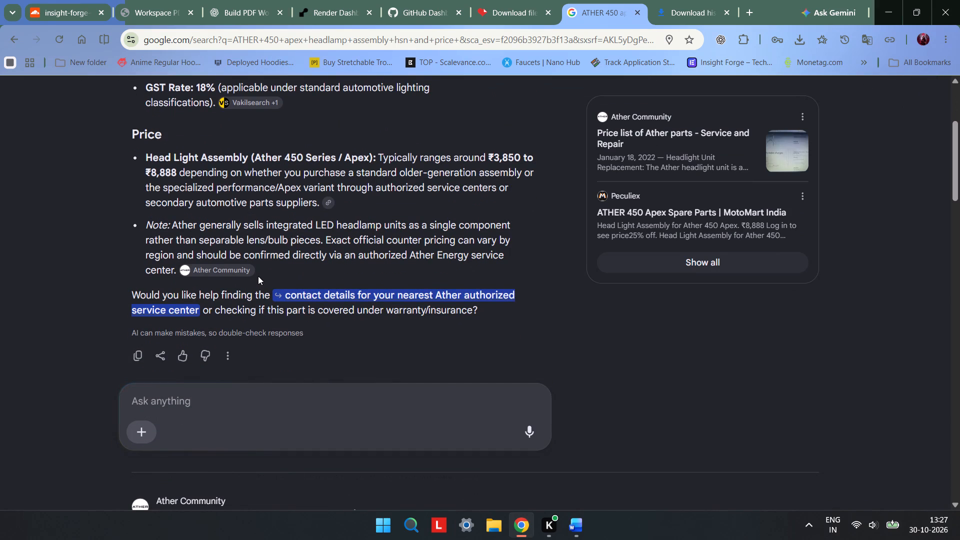
{"action": "scroll", "coordinate": [258, 275], "scroll_direction": "up", "scroll_amount": 5}
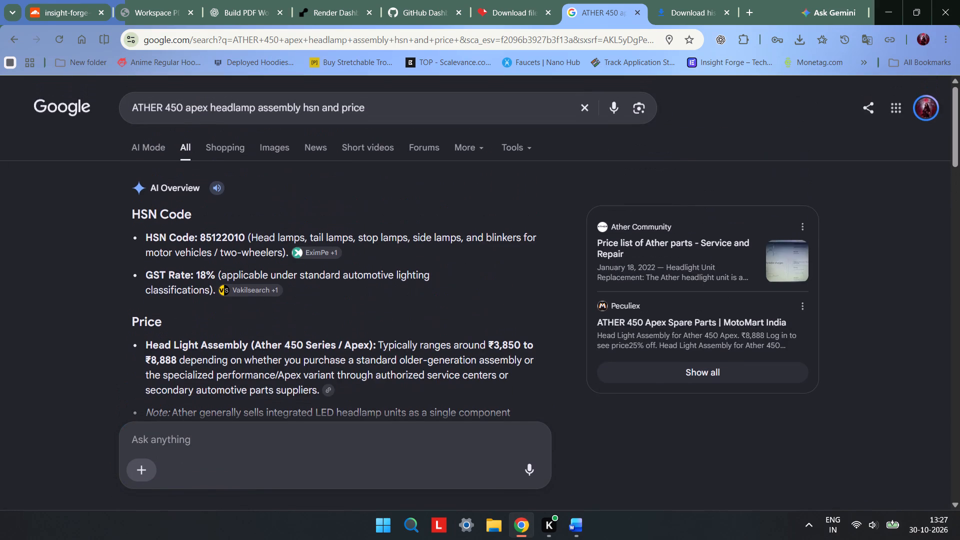
{"action": "scroll", "coordinate": [258, 275], "scroll_direction": "up", "scroll_amount": 2}
Copy HSN code 85122010 from the AI Overview into row 3's HSN cell of the Word invoice's Part table, below two blank lines.
{"action": "left_click_drag", "start_coordinate": [200, 238], "coordinate": [242, 237]}
{"action": "key", "text": "ctrl+c"}
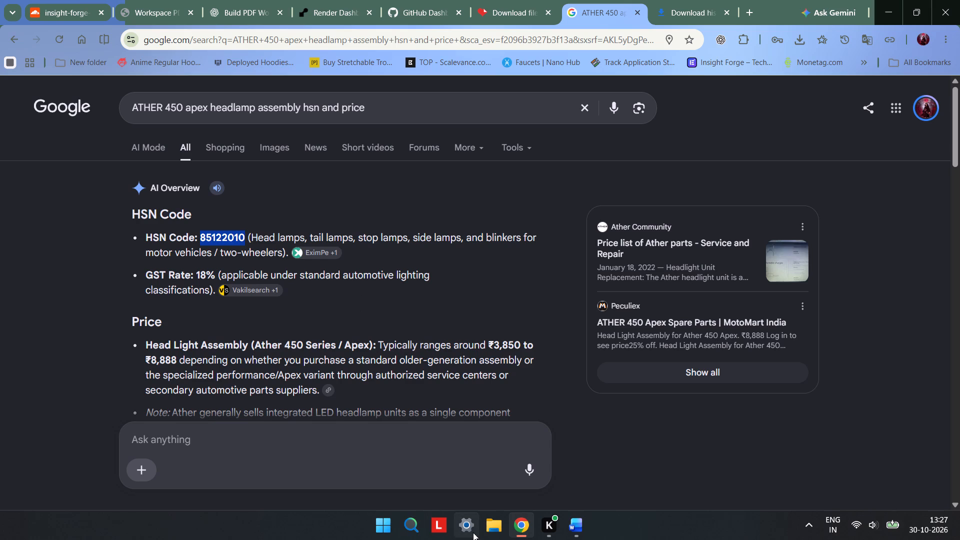
{"action": "left_click", "coordinate": [574, 522]}
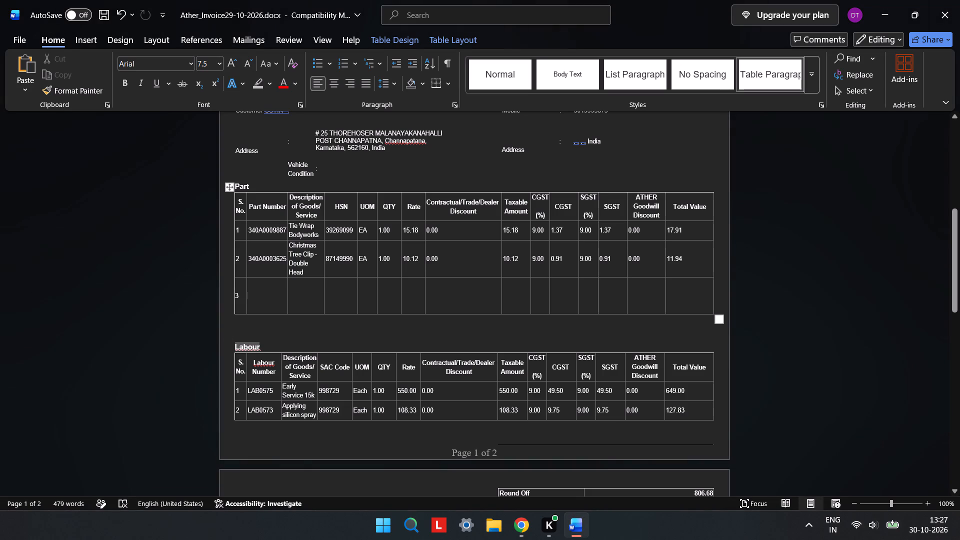
{"action": "left_click", "coordinate": [339, 294]}
{"action": "key", "text": "Return"}
{"action": "key", "text": "Return"}
{"action": "key", "text": "ctrl+v"}
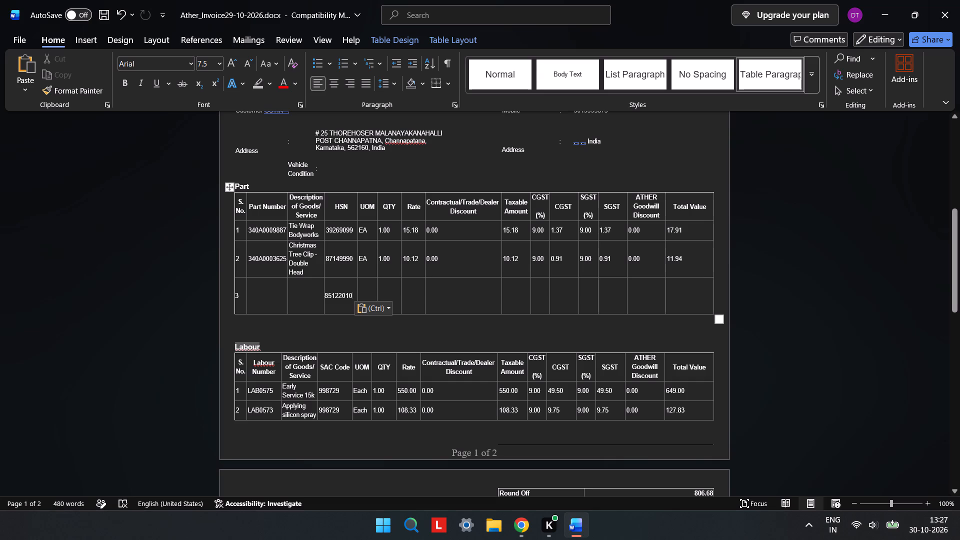
Fill in row 3 of the Part table with UOM EA and QTY 1.00, each placed below two blank lines.
{"action": "left_click", "coordinate": [364, 290]}
{"action": "key", "text": "Return"}
{"action": "key", "text": "Return"}
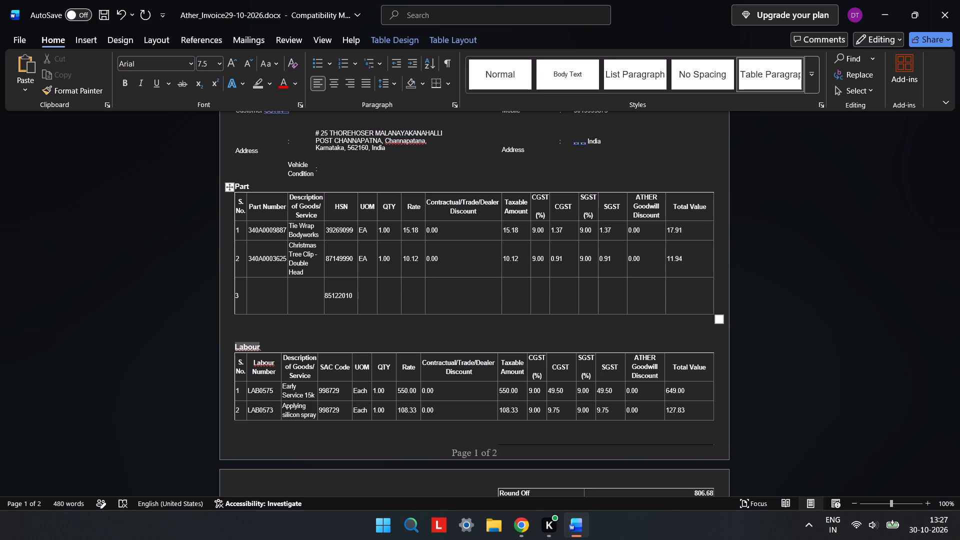
{"action": "type", "text": "EA"}
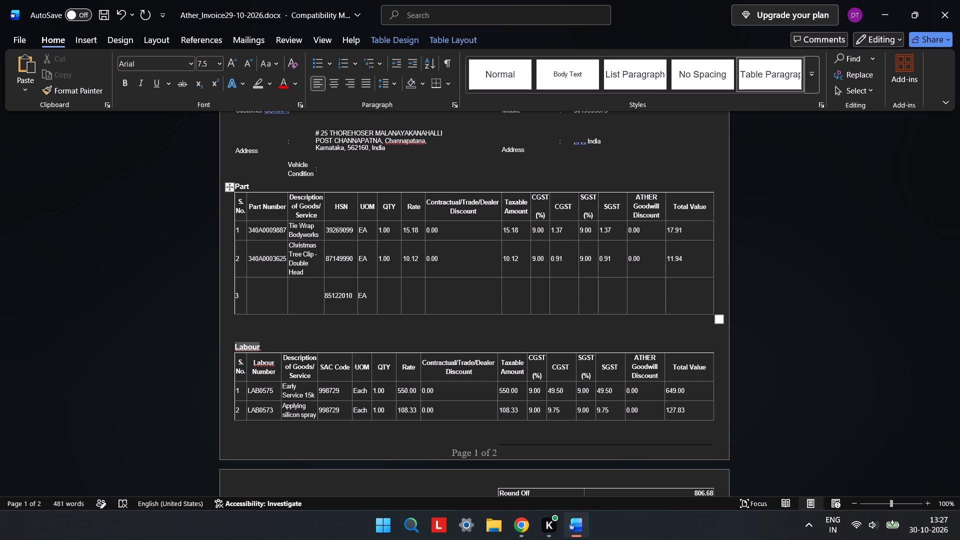
{"action": "left_click", "coordinate": [387, 292]}
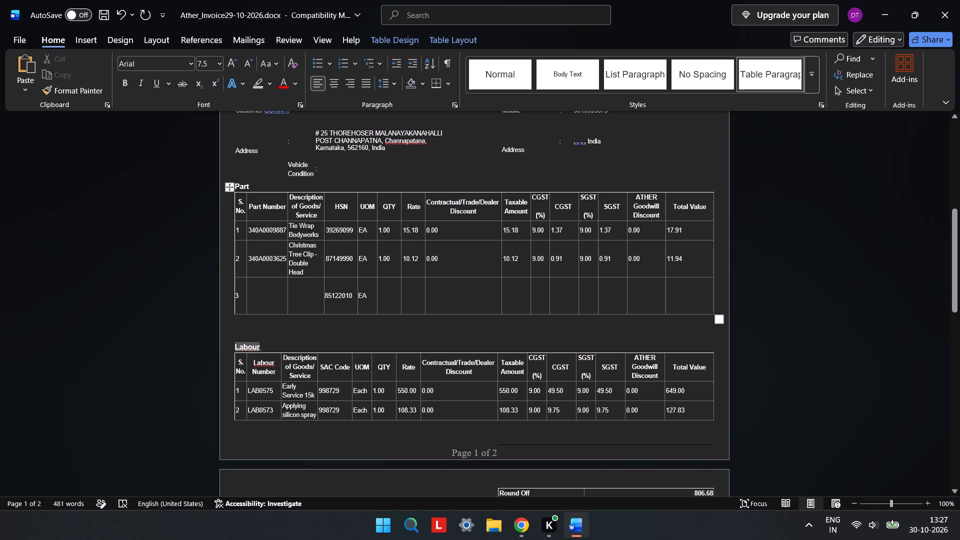
{"action": "key", "text": "Return"}
{"action": "key", "text": "Return"}
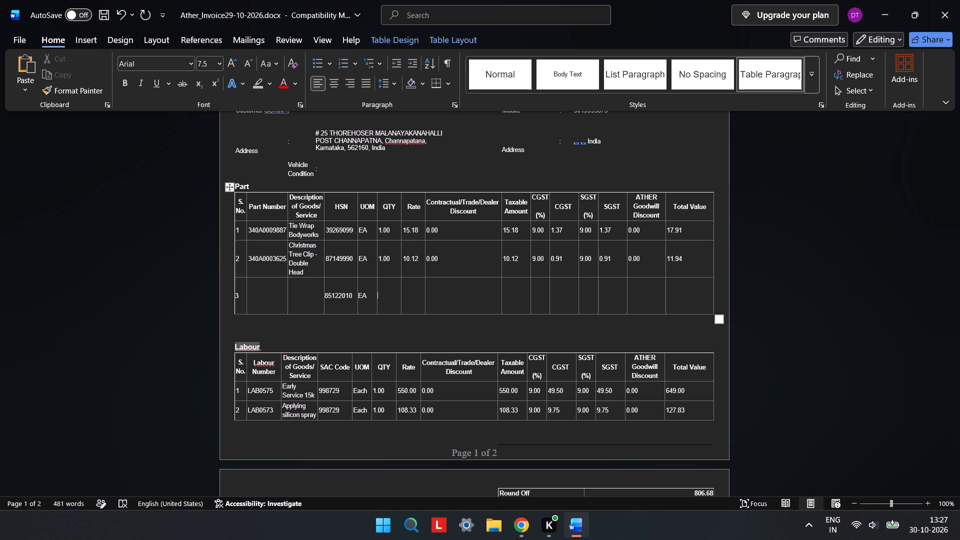
{"action": "type", "text": "1.00"}
Add two blank lines in row 3's Rate cell to align its entry position with the row's other values.
{"action": "left_click", "coordinate": [406, 292]}
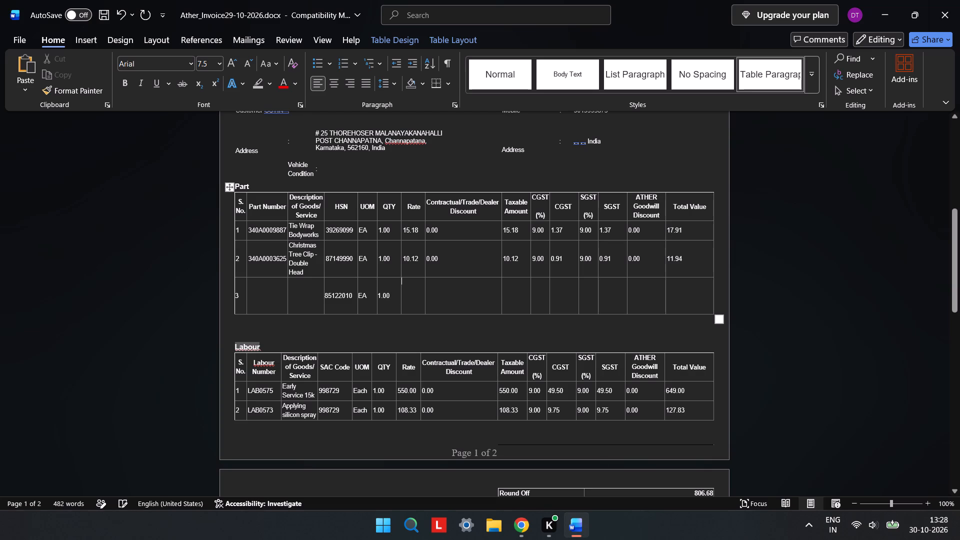
{"action": "key", "text": "Return"}
{"action": "key", "text": "Return"}
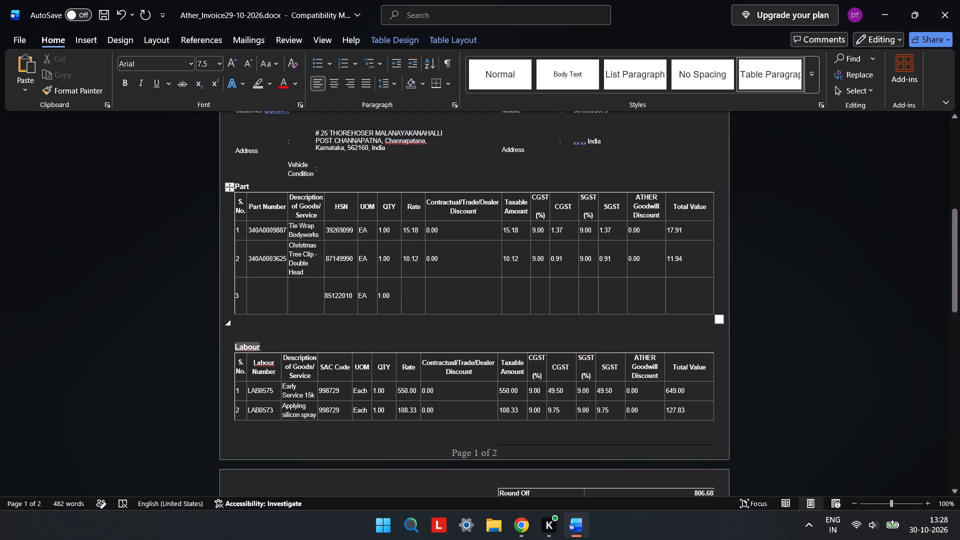
In Chrome's search results, read the answer on the Ather 450X headlight price and open its Scribd Ather 450X Spare Parts Price List.
{"action": "left_click", "coordinate": [508, 521]}
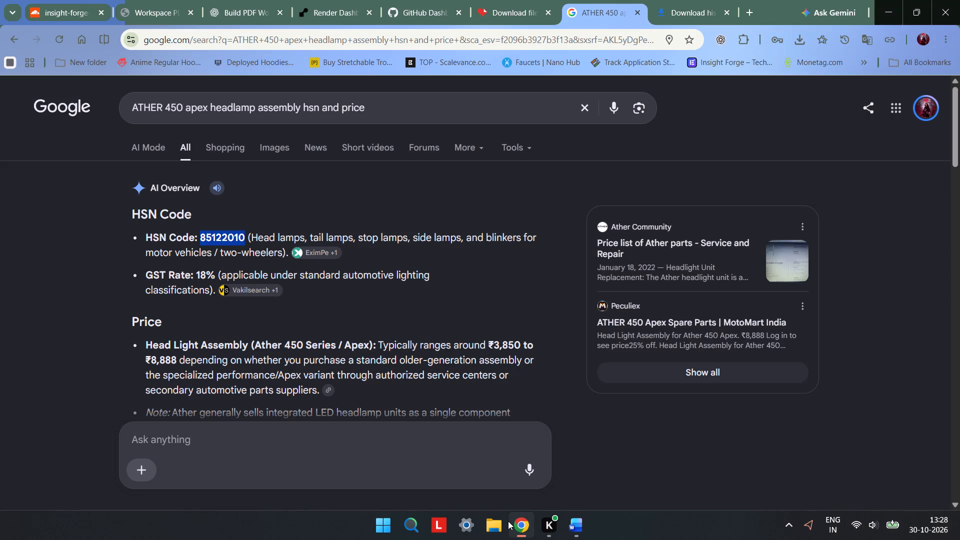
{"action": "scroll", "coordinate": [515, 341], "scroll_direction": "down", "scroll_amount": 10}
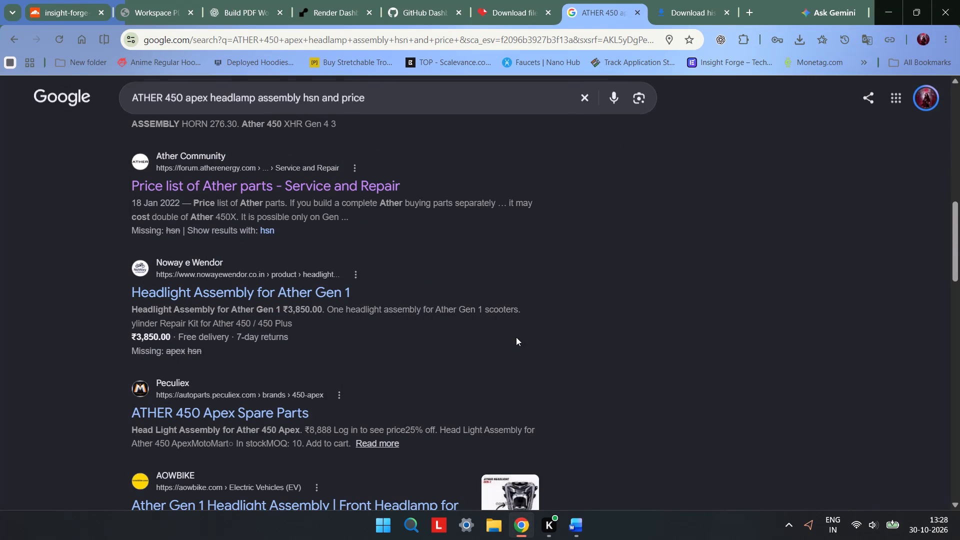
{"action": "scroll", "coordinate": [516, 336], "scroll_direction": "down", "scroll_amount": 5}
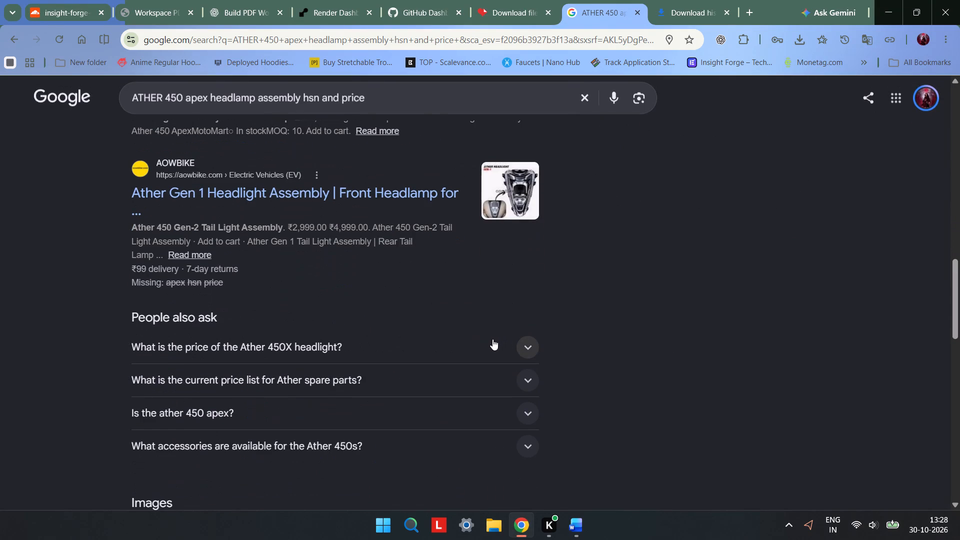
{"action": "left_click", "coordinate": [492, 339]}
{"action": "scroll", "coordinate": [501, 341], "scroll_direction": "down", "scroll_amount": 2}
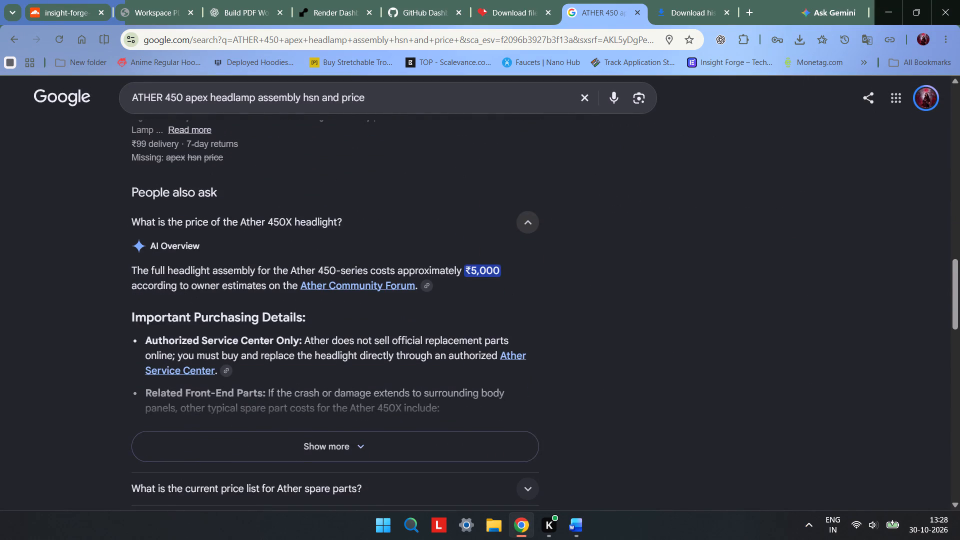
{"action": "scroll", "coordinate": [500, 341], "scroll_direction": "down", "scroll_amount": 2}
{"action": "left_click", "coordinate": [459, 305]}
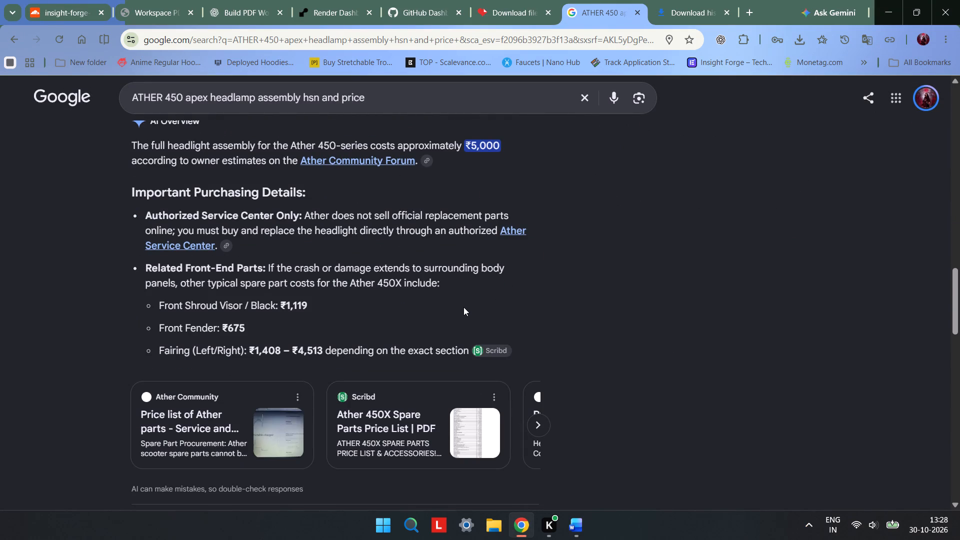
{"action": "scroll", "coordinate": [463, 307], "scroll_direction": "down", "scroll_amount": 1}
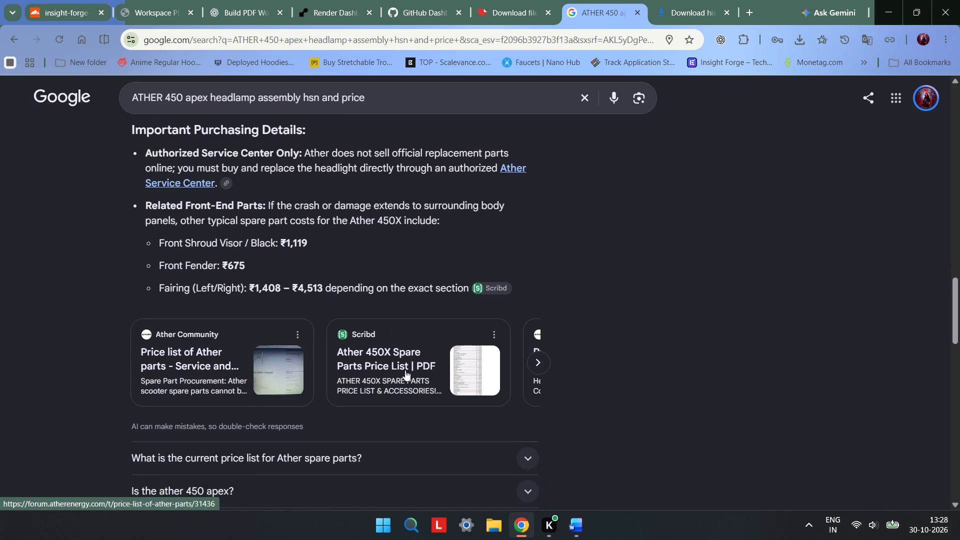
{"action": "left_click", "coordinate": [453, 365]}
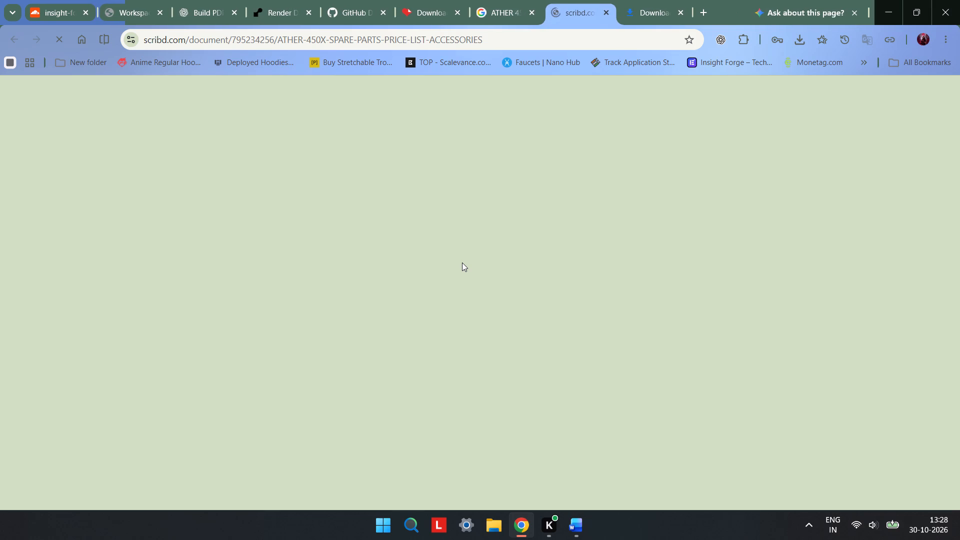
Back in the Google results, read the answer on the current price list for Ather spare parts and open its Ather Store link.
{"action": "left_click", "coordinate": [494, 18]}
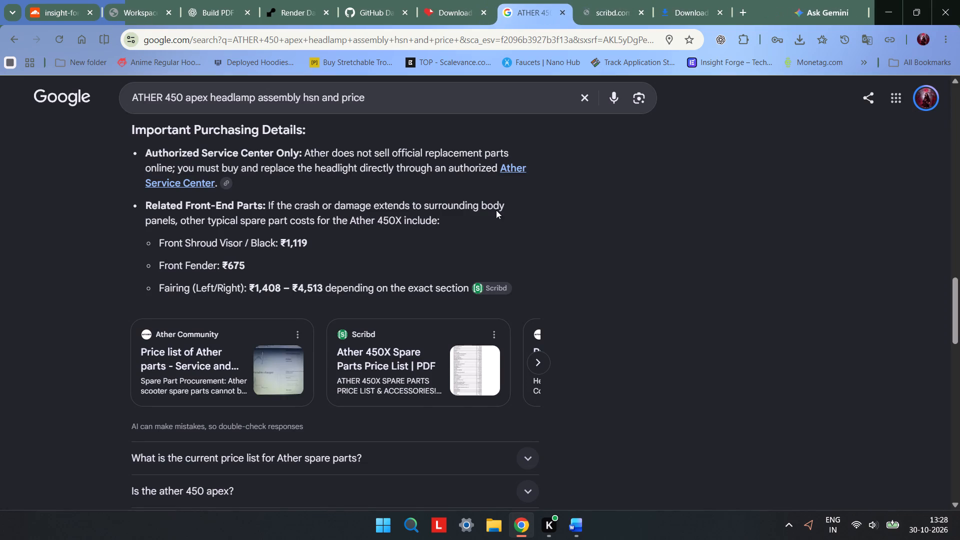
{"action": "scroll", "coordinate": [423, 381], "scroll_direction": "down", "scroll_amount": 1}
{"action": "left_click", "coordinate": [532, 294]}
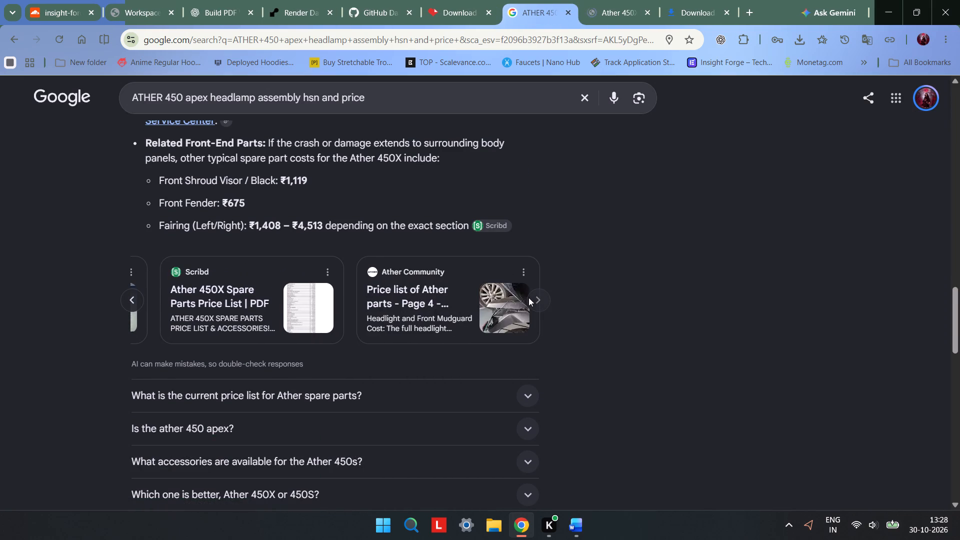
{"action": "scroll", "coordinate": [434, 359], "scroll_direction": "down", "scroll_amount": 3}
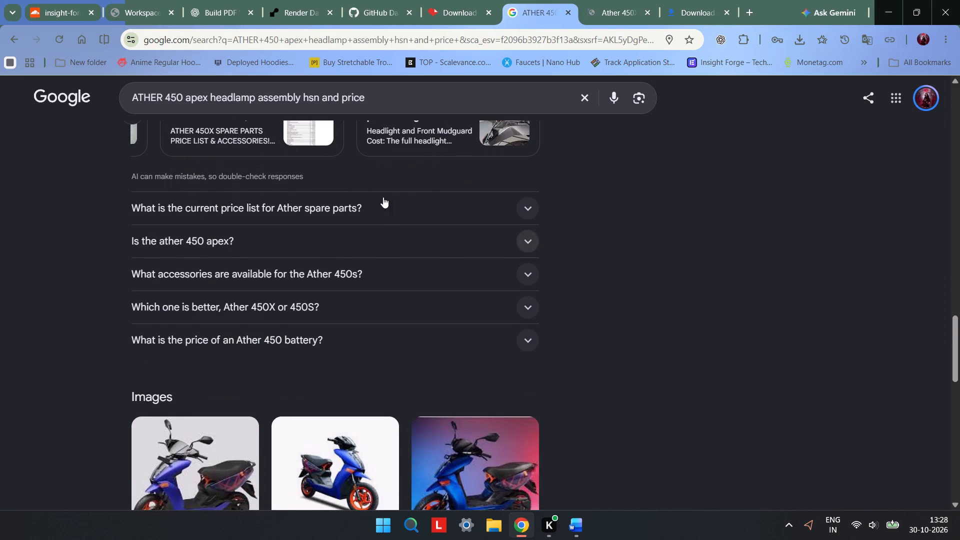
{"action": "left_click", "coordinate": [380, 205]}
{"action": "scroll", "coordinate": [337, 312], "scroll_direction": "down", "scroll_amount": 1}
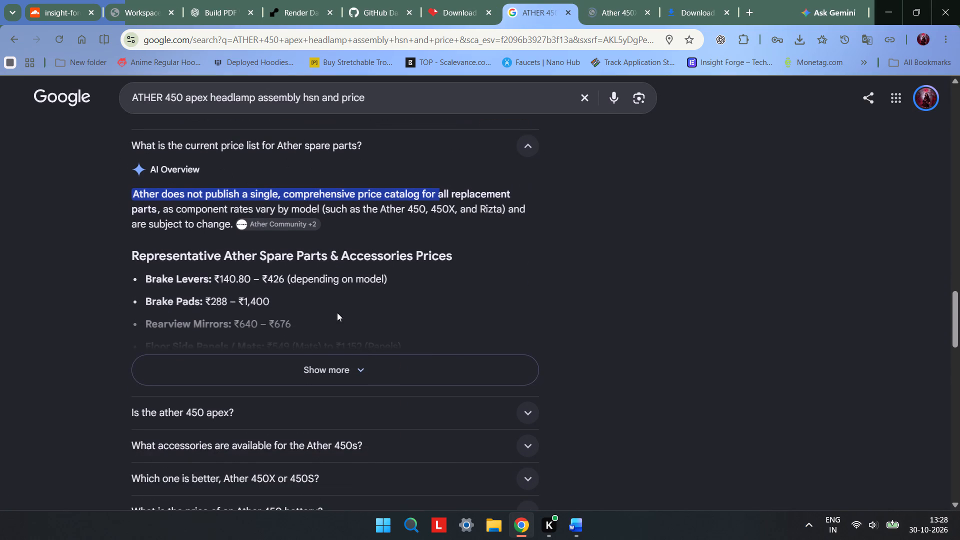
{"action": "scroll", "coordinate": [336, 312], "scroll_direction": "down", "scroll_amount": 1}
{"action": "left_click", "coordinate": [336, 312]}
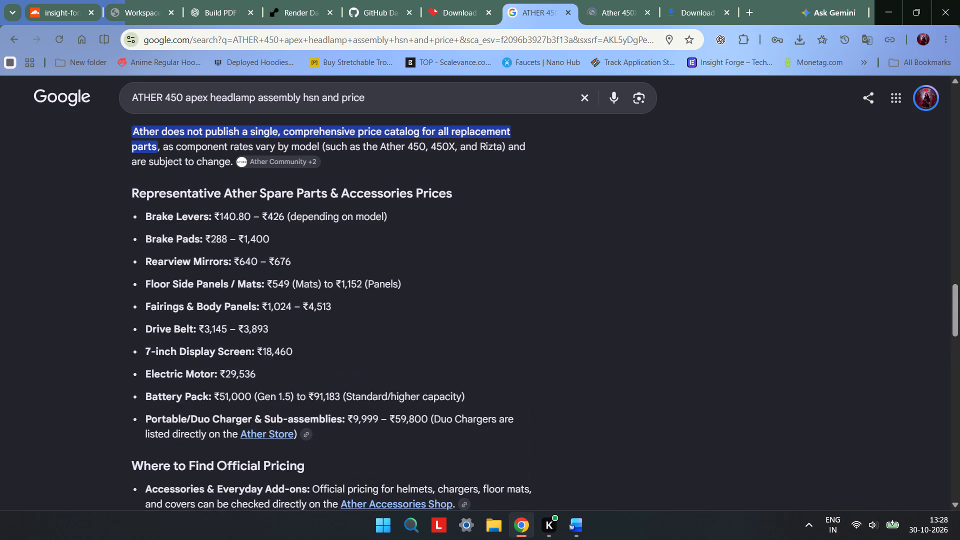
{"action": "scroll", "coordinate": [316, 305], "scroll_direction": "down", "scroll_amount": 1}
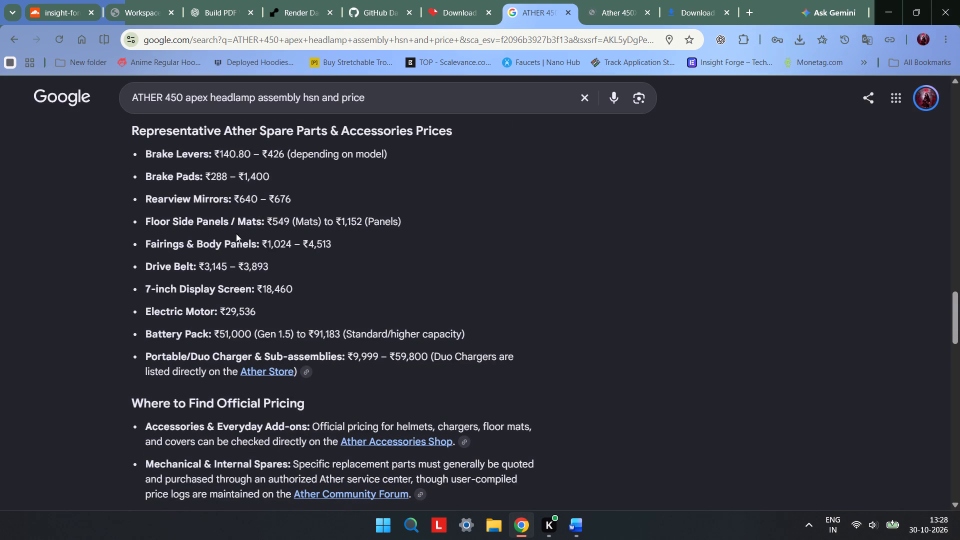
{"action": "scroll", "coordinate": [209, 253], "scroll_direction": "down", "scroll_amount": 1}
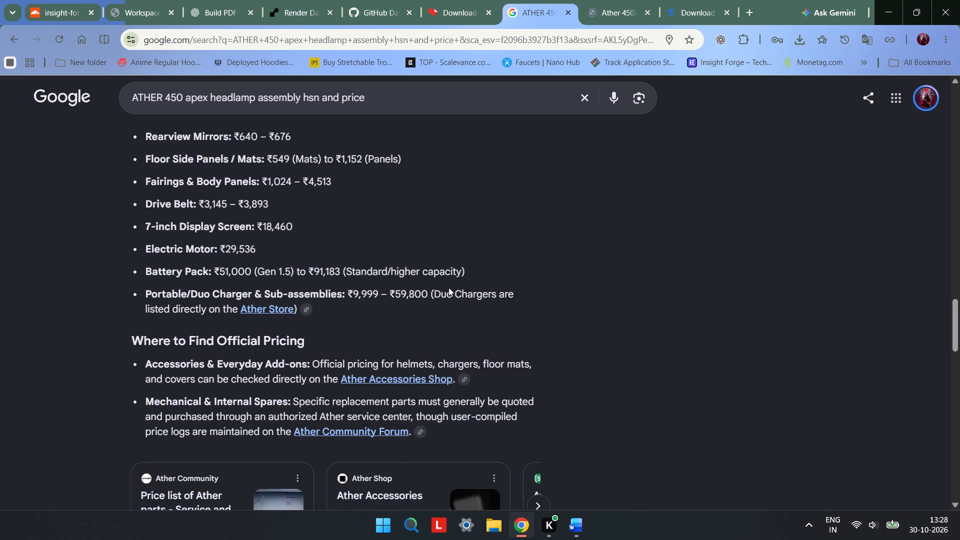
{"action": "scroll", "coordinate": [439, 287], "scroll_direction": "down", "scroll_amount": 1}
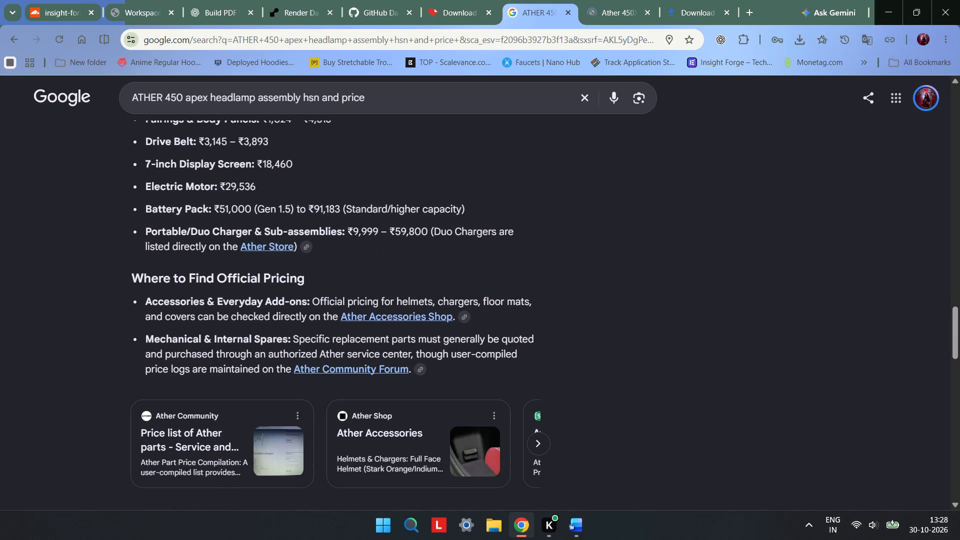
{"action": "scroll", "coordinate": [151, 308], "scroll_direction": "down", "scroll_amount": 6}
{"action": "scroll", "coordinate": [151, 305], "scroll_direction": "up", "scroll_amount": 5}
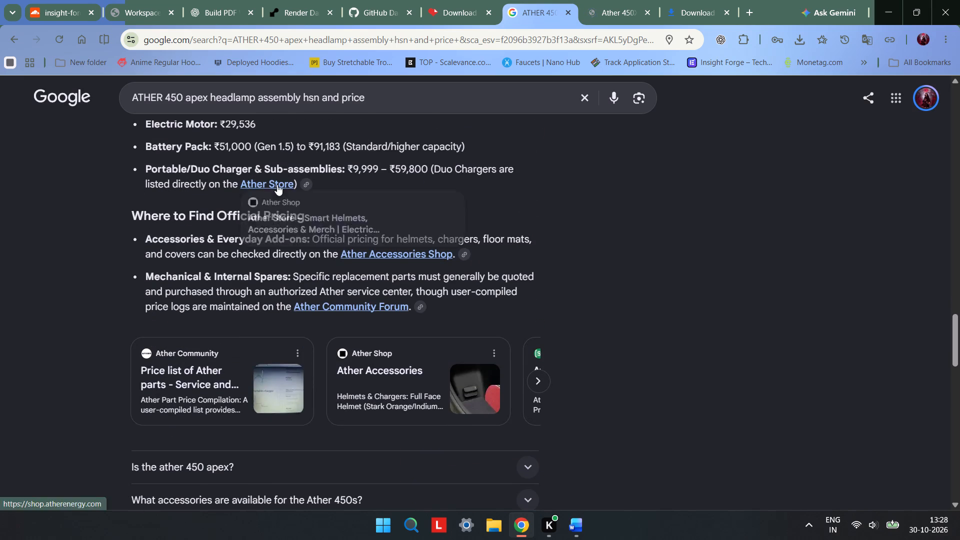
{"action": "left_click", "coordinate": [277, 184]}
Close the Download history page.
{"action": "left_click", "coordinate": [711, 9]}
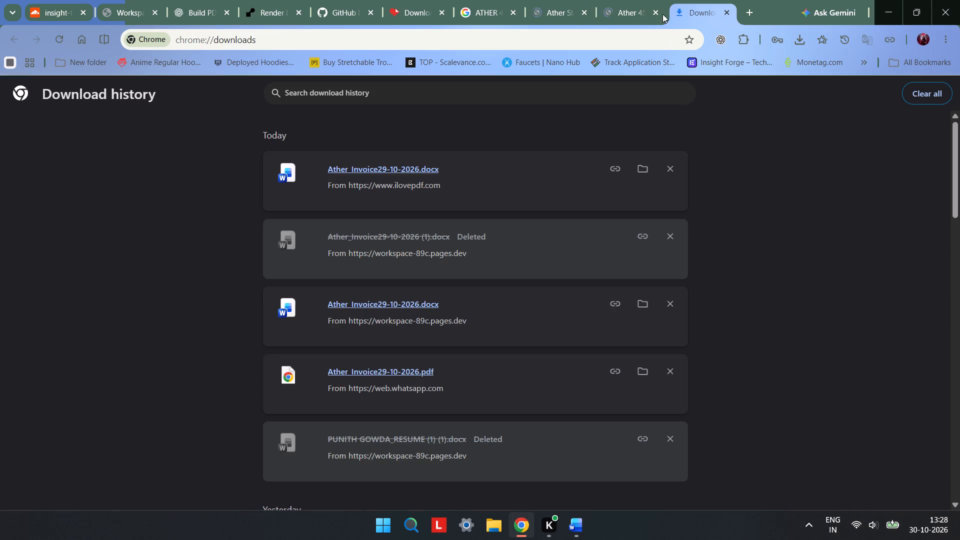
{"action": "left_click", "coordinate": [635, 12]}
{"action": "left_click", "coordinate": [721, 14]}
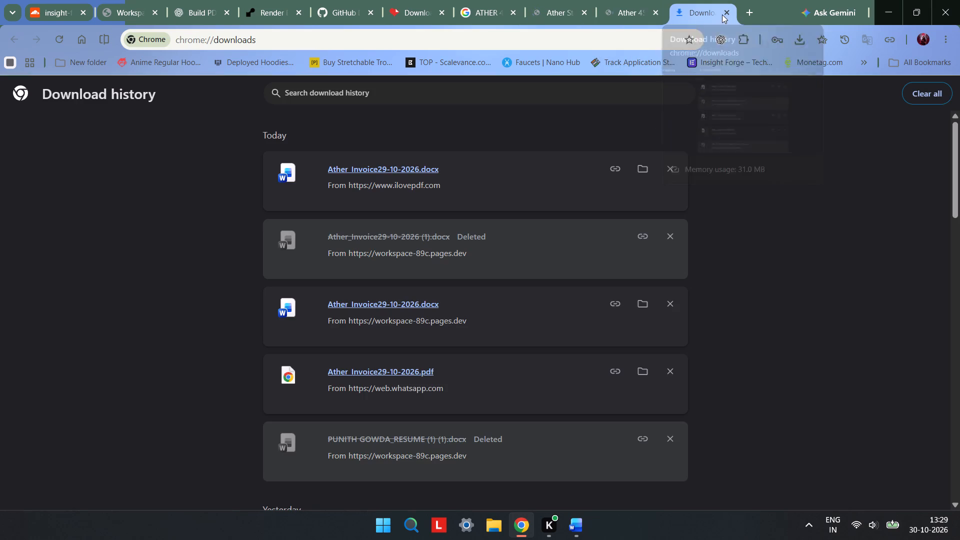
Close the Download history page.
{"action": "left_click", "coordinate": [721, 12]}
{"action": "left_click", "coordinate": [726, 12]}
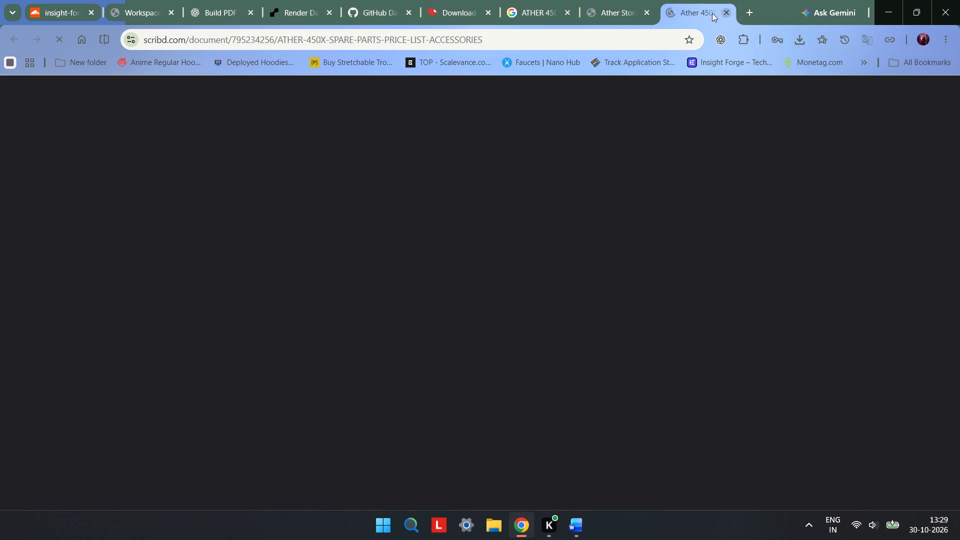
Switch to the Ather Store home page and look through the Bestsellers products and their prices.
{"action": "left_click", "coordinate": [599, 9]}
{"action": "scroll", "coordinate": [302, 307], "scroll_direction": "down", "scroll_amount": 4}
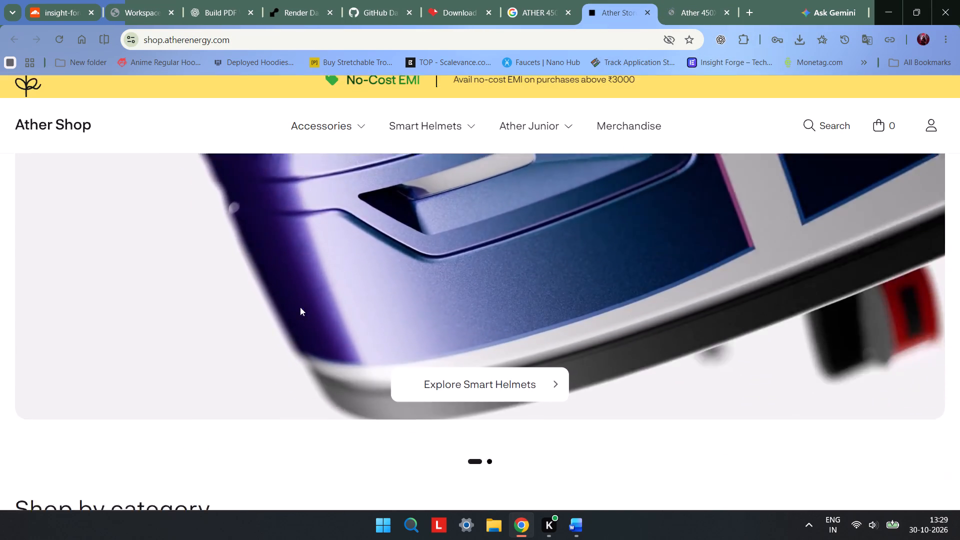
{"action": "scroll", "coordinate": [300, 307], "scroll_direction": "down", "scroll_amount": 17}
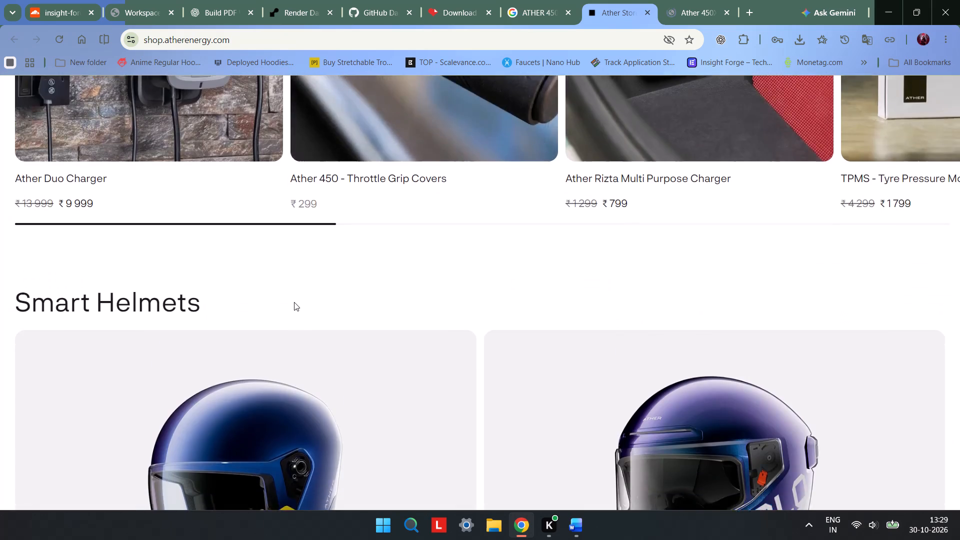
{"action": "scroll", "coordinate": [294, 302], "scroll_direction": "down", "scroll_amount": 1}
{"action": "scroll", "coordinate": [294, 302], "scroll_direction": "up", "scroll_amount": 5}
{"action": "scroll", "coordinate": [638, 341], "scroll_direction": "up", "scroll_amount": 3}
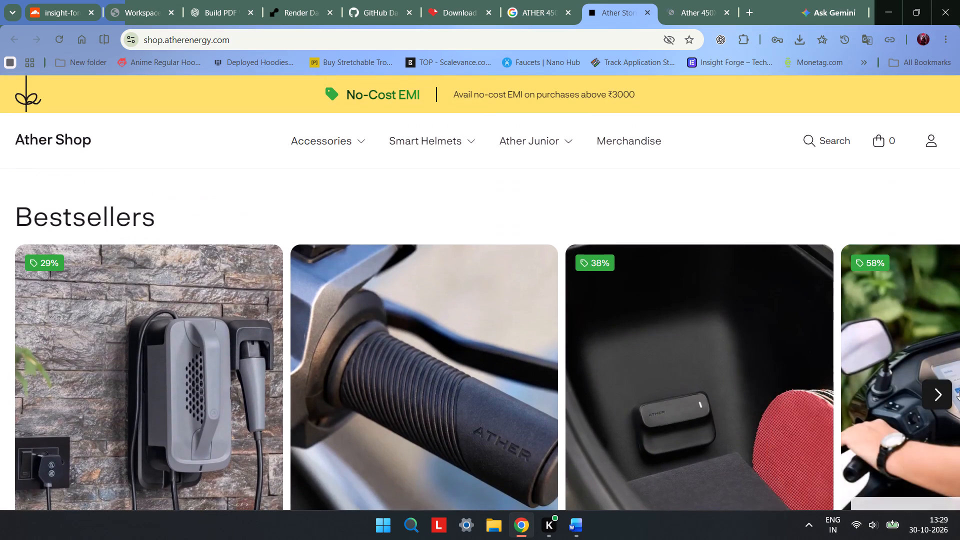
{"action": "left_click", "coordinate": [937, 390]}
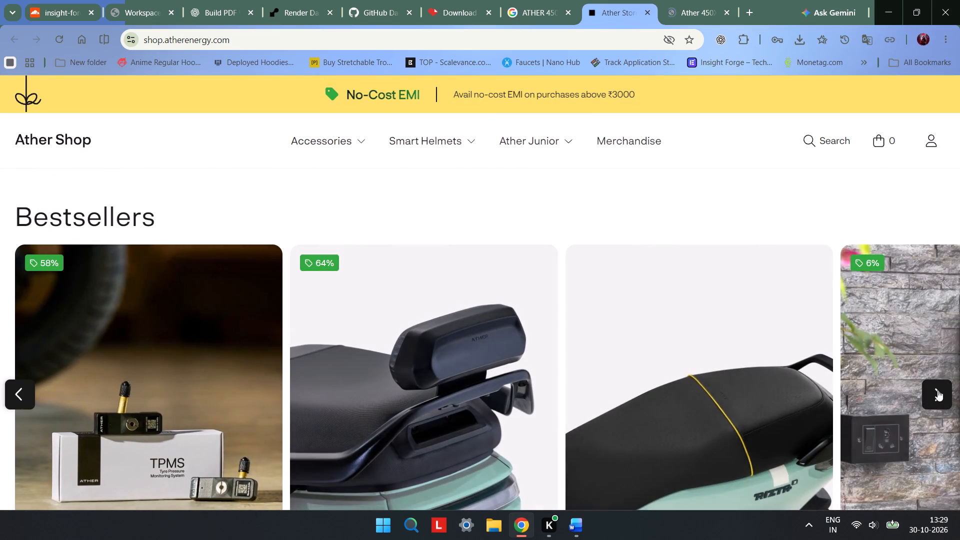
{"action": "left_click", "coordinate": [937, 390]}
{"action": "scroll", "coordinate": [936, 390], "scroll_direction": "down", "scroll_amount": 2}
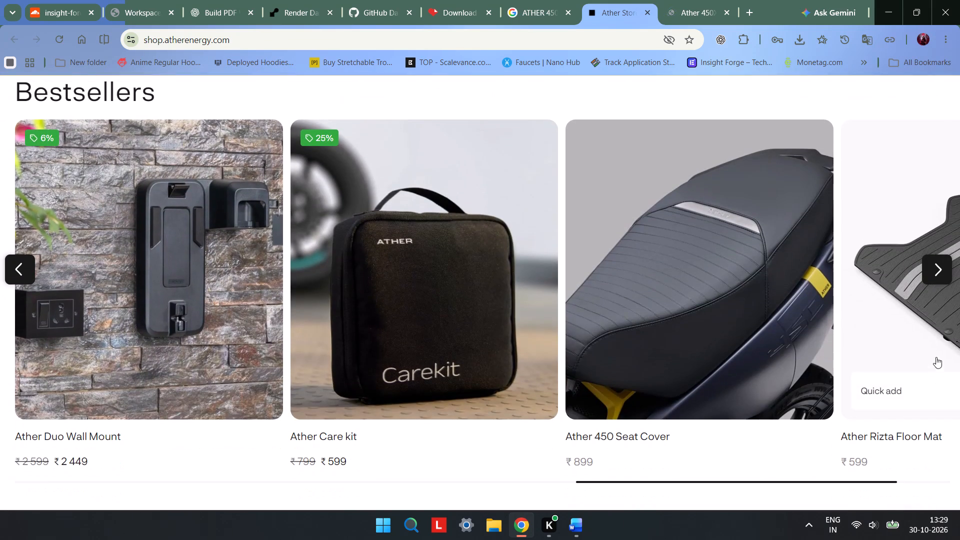
{"action": "left_click", "coordinate": [939, 268]}
{"action": "scroll", "coordinate": [423, 410], "scroll_direction": "down", "scroll_amount": 3}
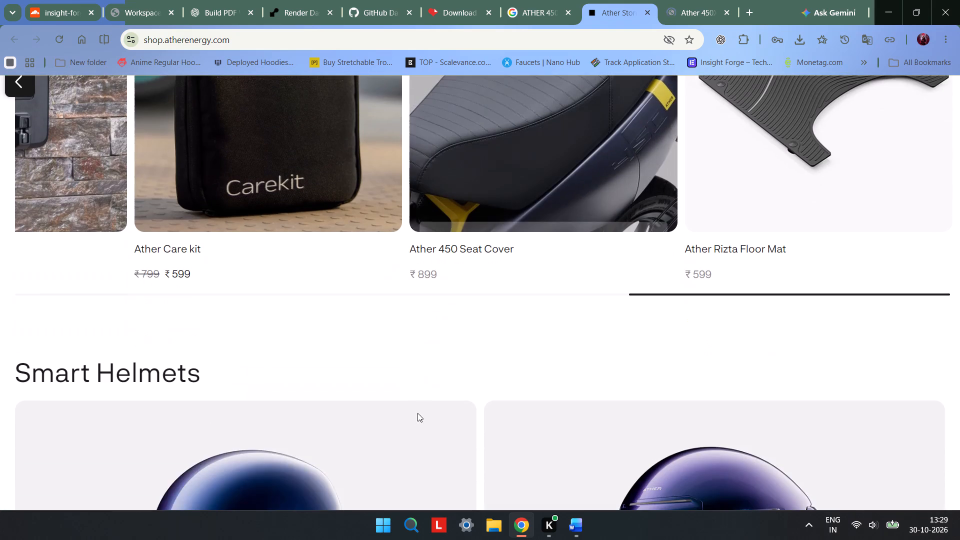
Examine the Smart Helmets, Junior Helmets and accessories sections of the Ather Store home page.
{"action": "scroll", "coordinate": [416, 413], "scroll_direction": "down", "scroll_amount": 7}
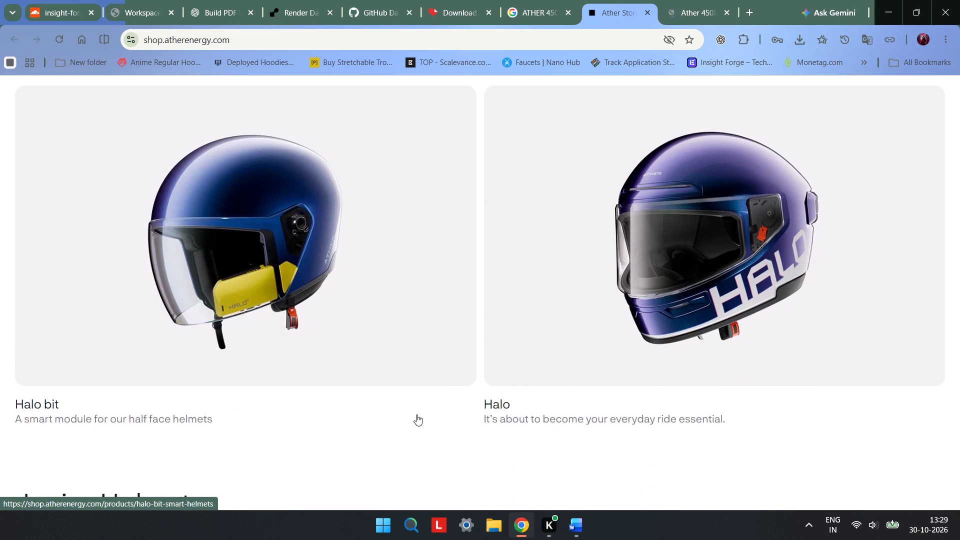
{"action": "scroll", "coordinate": [416, 414], "scroll_direction": "down", "scroll_amount": 8}
{"action": "scroll", "coordinate": [414, 417], "scroll_direction": "up", "scroll_amount": 8}
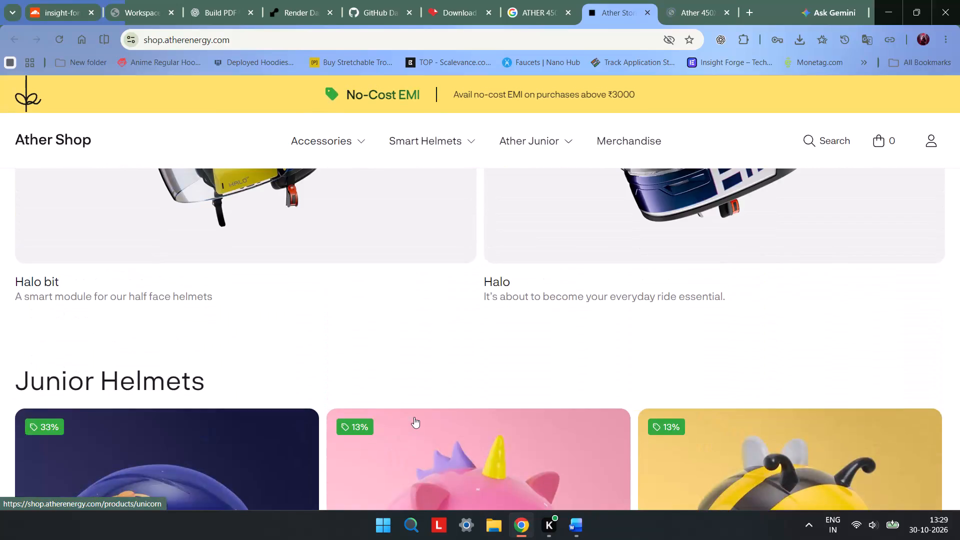
{"action": "scroll", "coordinate": [414, 417], "scroll_direction": "up", "scroll_amount": 5}
{"action": "scroll", "coordinate": [414, 417], "scroll_direction": "down", "scroll_amount": 16}
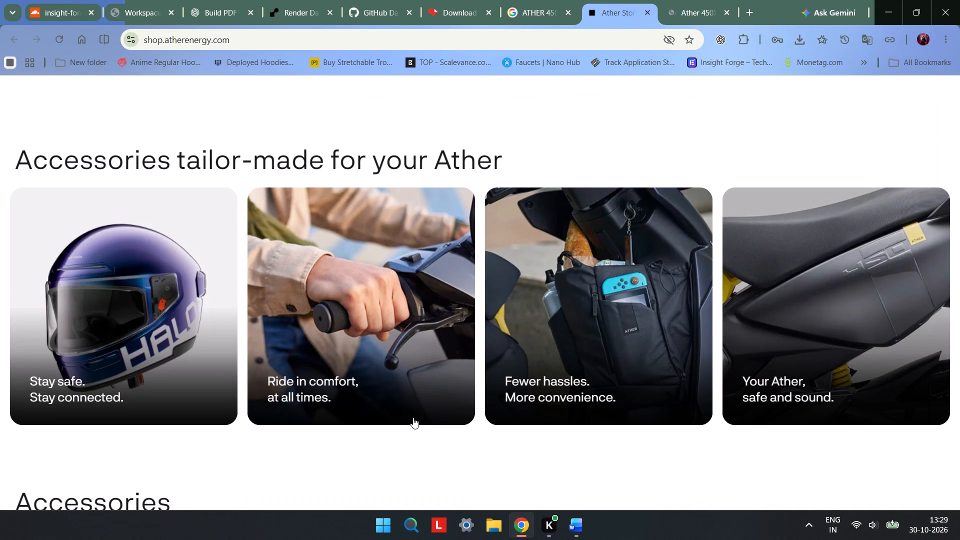
{"action": "scroll", "coordinate": [413, 417], "scroll_direction": "down", "scroll_amount": 10}
{"action": "scroll", "coordinate": [412, 417], "scroll_direction": "up", "scroll_amount": 12}
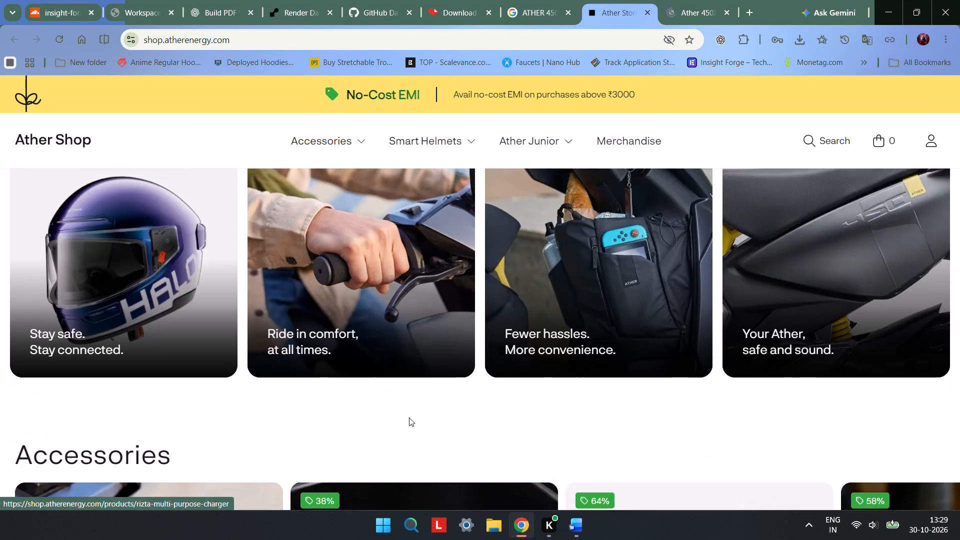
{"action": "scroll", "coordinate": [409, 417], "scroll_direction": "up", "scroll_amount": 6}
{"action": "scroll", "coordinate": [409, 417], "scroll_direction": "down", "scroll_amount": 3}
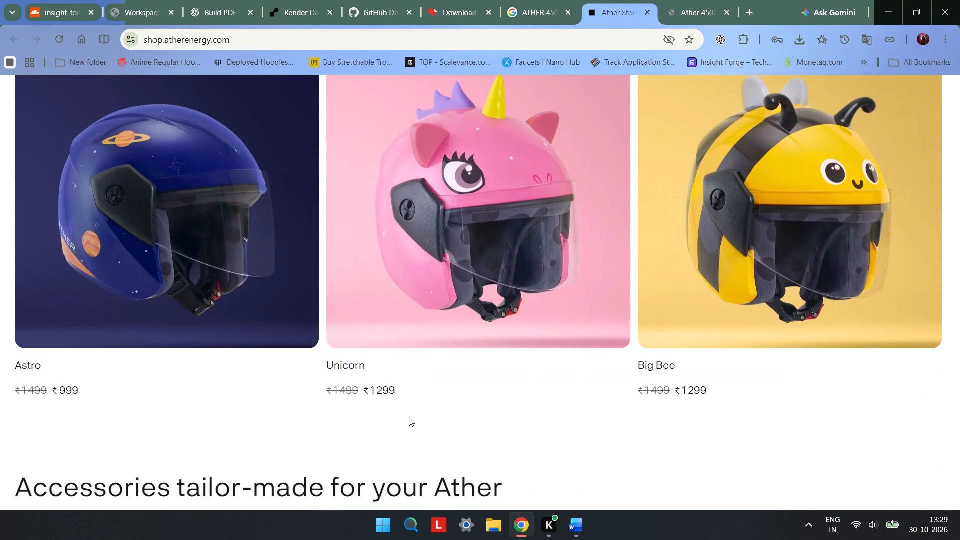
{"action": "scroll", "coordinate": [409, 417], "scroll_direction": "up", "scroll_amount": 7}
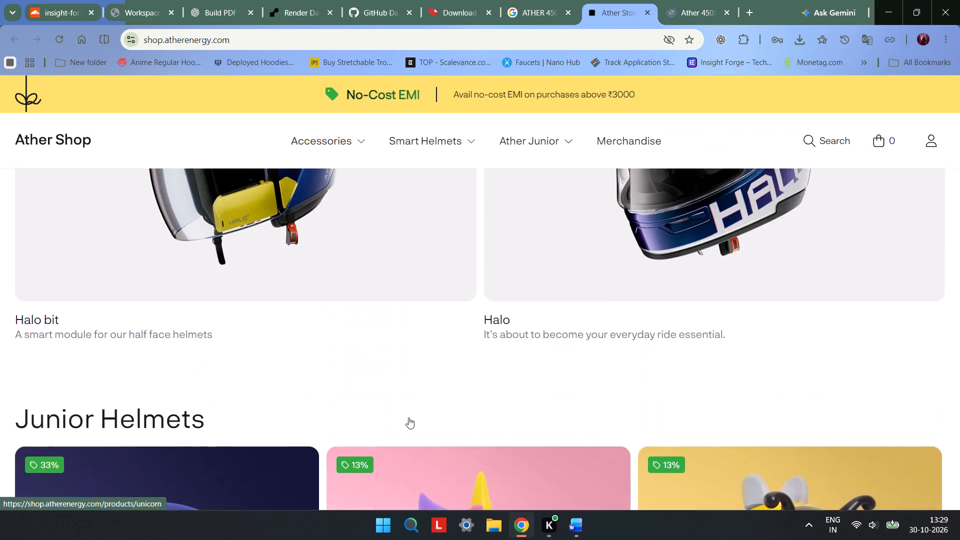
{"action": "scroll", "coordinate": [408, 417], "scroll_direction": "up", "scroll_amount": 3}
{"action": "scroll", "coordinate": [395, 414], "scroll_direction": "down", "scroll_amount": 3}
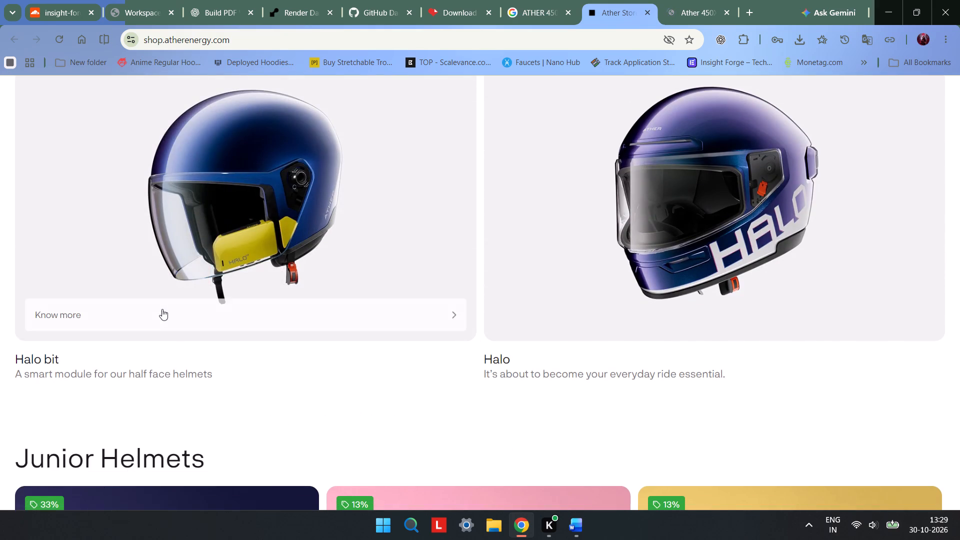
Open the Halo bit smart helmet product page, choose the Halo bit variant and examine its details.
{"action": "left_click", "coordinate": [162, 309]}
{"action": "scroll", "coordinate": [589, 303], "scroll_direction": "down", "scroll_amount": 5}
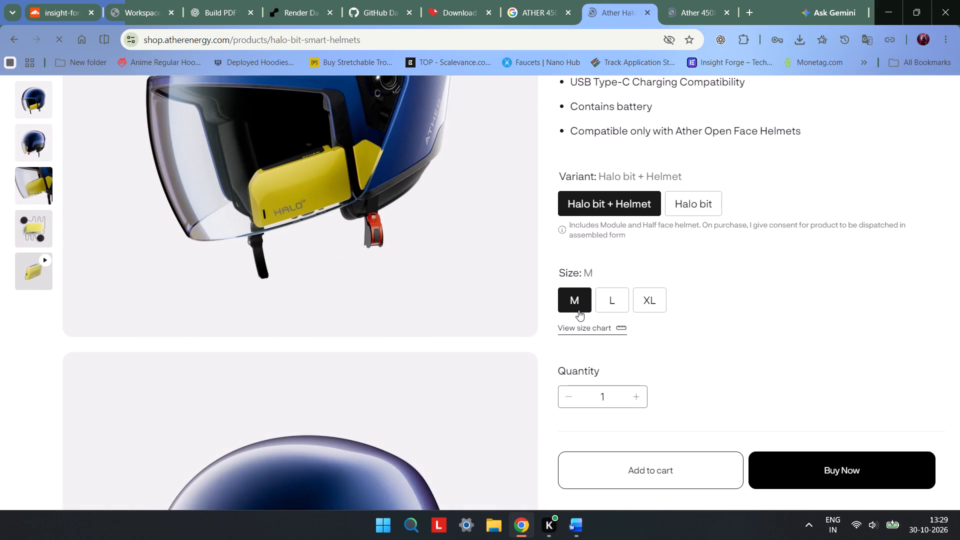
{"action": "scroll", "coordinate": [566, 317], "scroll_direction": "down", "scroll_amount": 1}
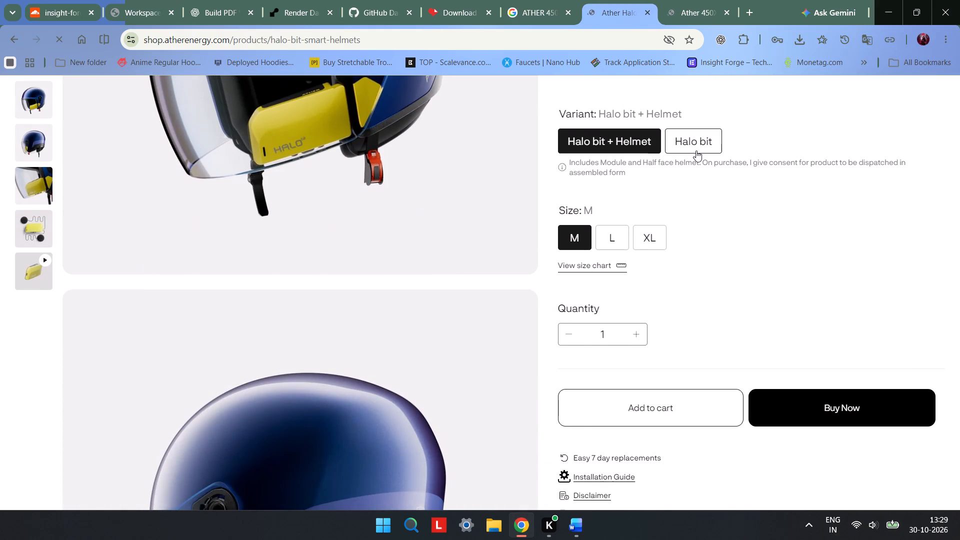
{"action": "left_click", "coordinate": [696, 150]}
{"action": "scroll", "coordinate": [604, 309], "scroll_direction": "down", "scroll_amount": 1}
{"action": "scroll", "coordinate": [583, 330], "scroll_direction": "up", "scroll_amount": 10}
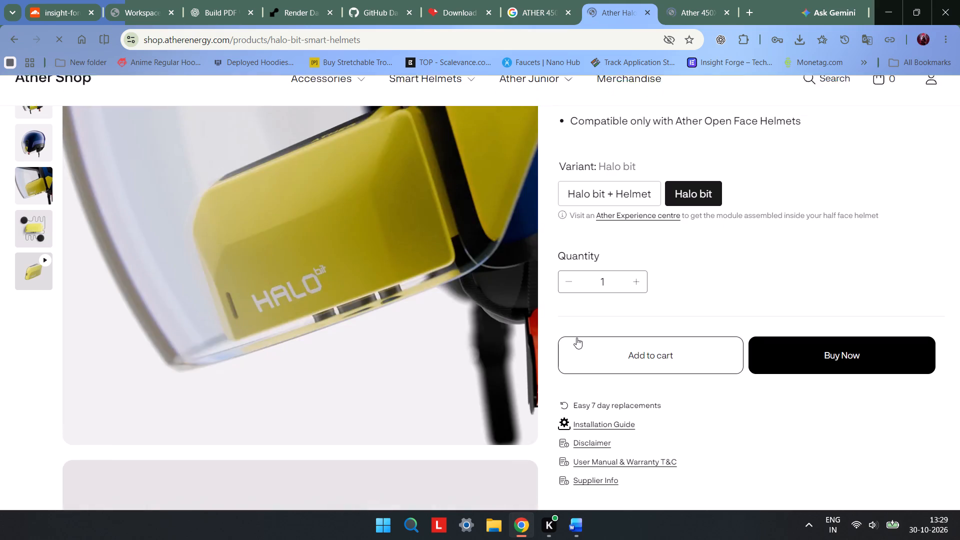
{"action": "scroll", "coordinate": [576, 337], "scroll_direction": "up", "scroll_amount": 11}
{"action": "scroll", "coordinate": [575, 338], "scroll_direction": "down", "scroll_amount": 6}
{"action": "scroll", "coordinate": [574, 338], "scroll_direction": "up", "scroll_amount": 2}
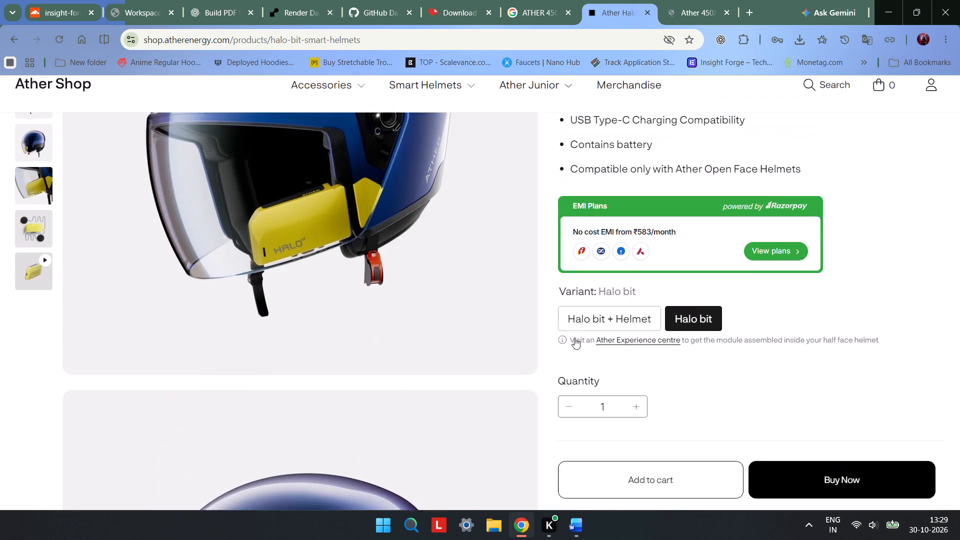
View the Halo bit's EMI plans, including the price breakdown of HDFC Bank's 6-EMI credit card option, and close them.
{"action": "left_click", "coordinate": [774, 272]}
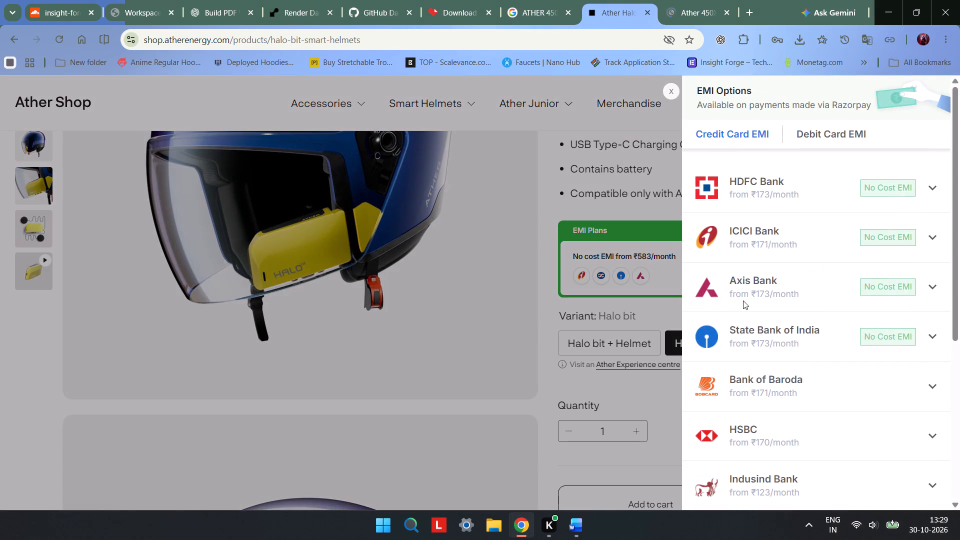
{"action": "left_click", "coordinate": [836, 186]}
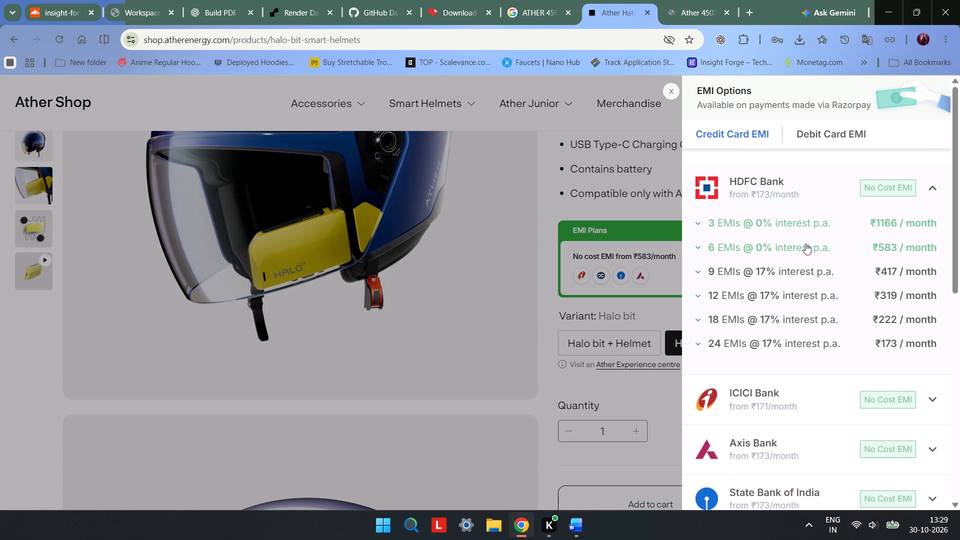
{"action": "left_click", "coordinate": [805, 243]}
{"action": "scroll", "coordinate": [772, 302], "scroll_direction": "down", "scroll_amount": 1}
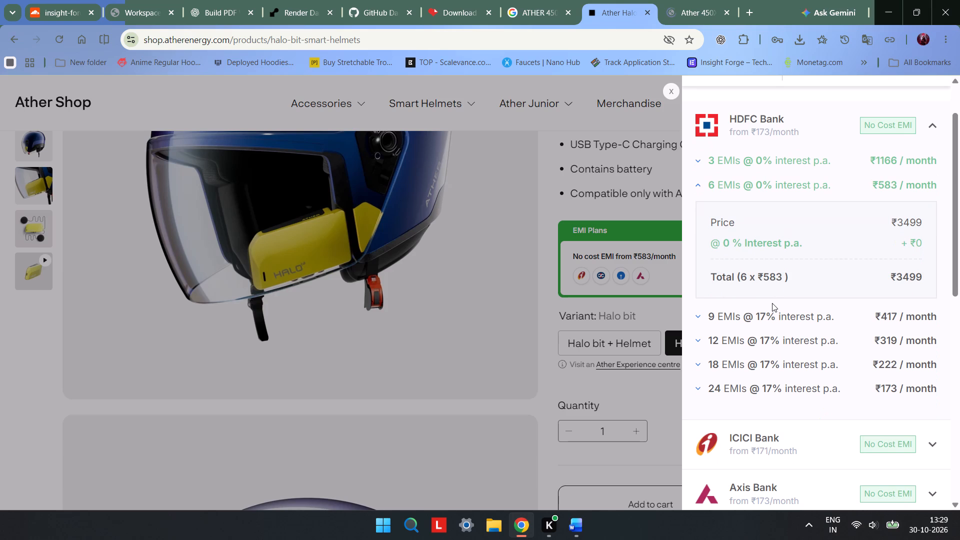
{"action": "left_click", "coordinate": [600, 304]}
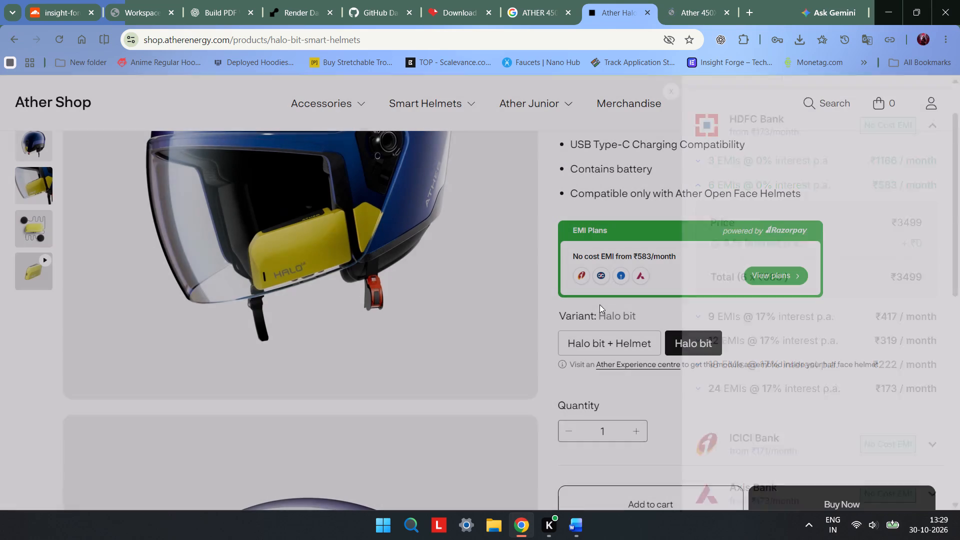
{"action": "left_click", "coordinate": [763, 273]}
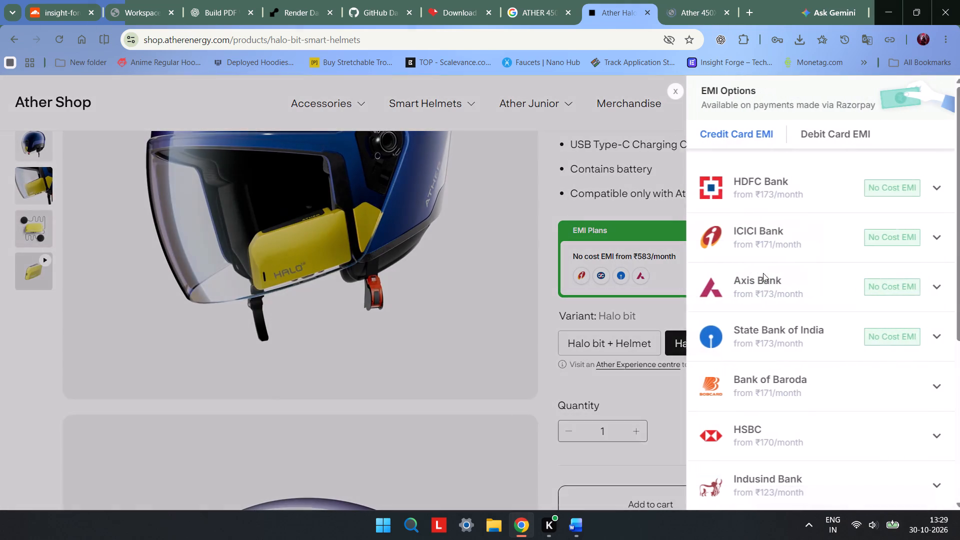
{"action": "left_click", "coordinate": [628, 248]}
Recheck the product price, and view the EMI plans of ICICI Bank and HDFC Bank, including HDFC's 6-EMI and 3-EMI breakdowns.
{"action": "scroll", "coordinate": [625, 250], "scroll_direction": "up", "scroll_amount": 3}
{"action": "scroll", "coordinate": [624, 251], "scroll_direction": "down", "scroll_amount": 4}
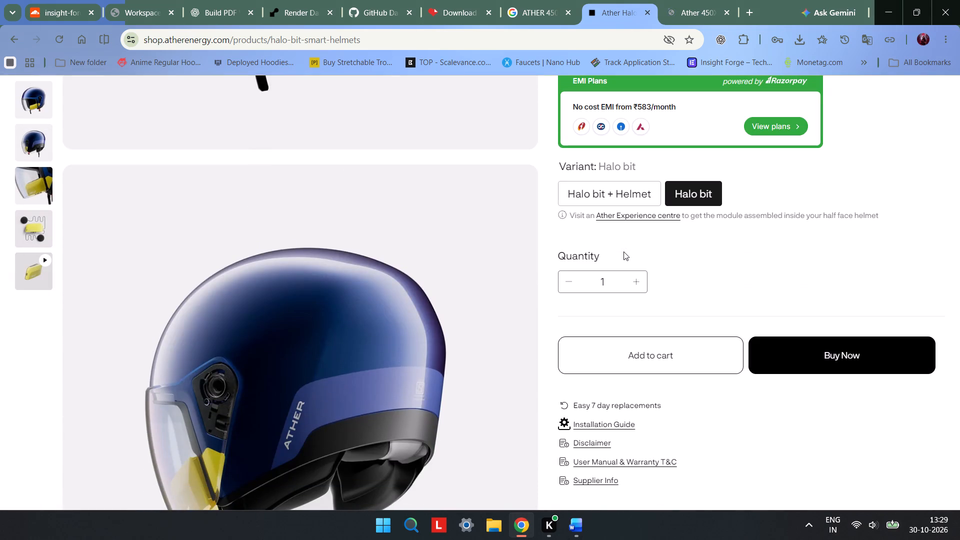
{"action": "scroll", "coordinate": [623, 252], "scroll_direction": "down", "scroll_amount": 6}
{"action": "scroll", "coordinate": [623, 252], "scroll_direction": "up", "scroll_amount": 20}
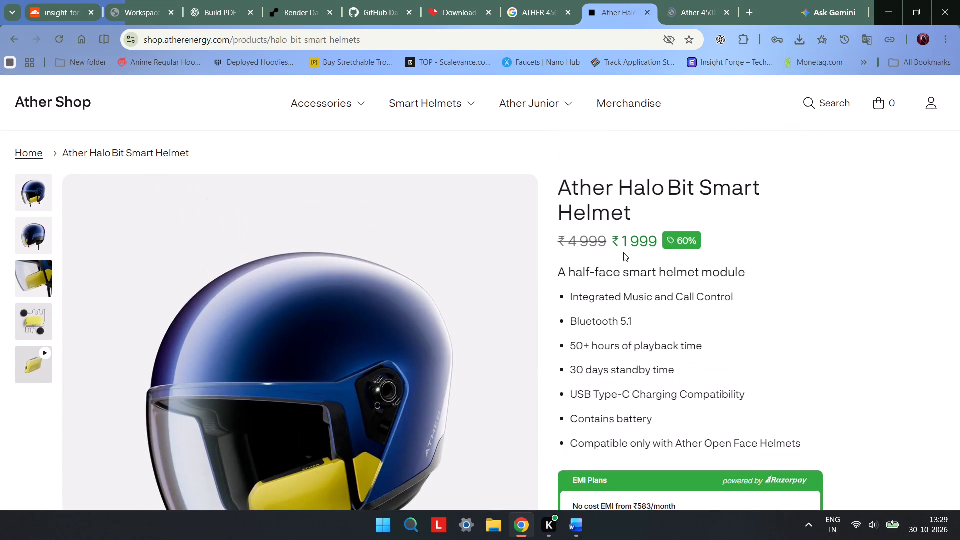
{"action": "scroll", "coordinate": [623, 253], "scroll_direction": "down", "scroll_amount": 6}
{"action": "scroll", "coordinate": [623, 253], "scroll_direction": "up", "scroll_amount": 2}
{"action": "left_click", "coordinate": [784, 274]}
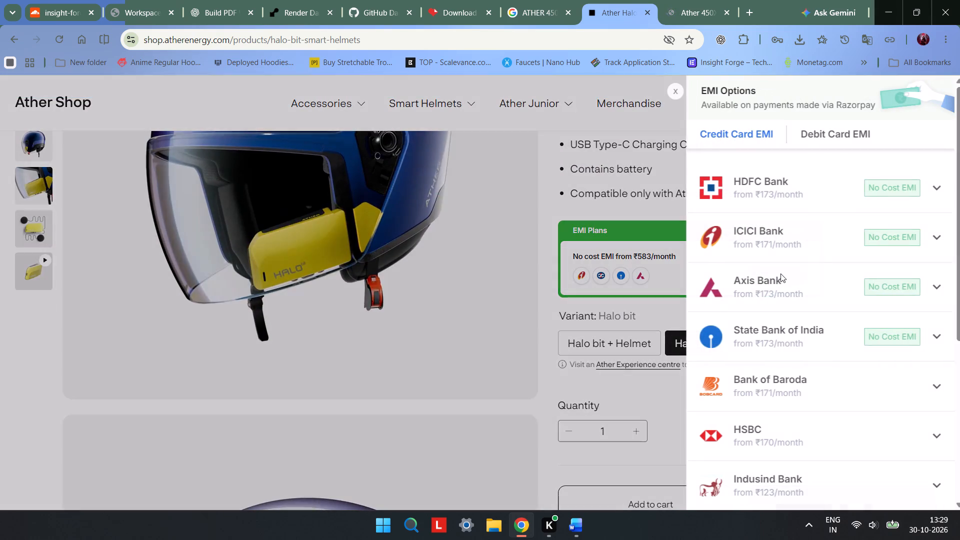
{"action": "left_click", "coordinate": [776, 250]}
{"action": "left_click", "coordinate": [764, 235]}
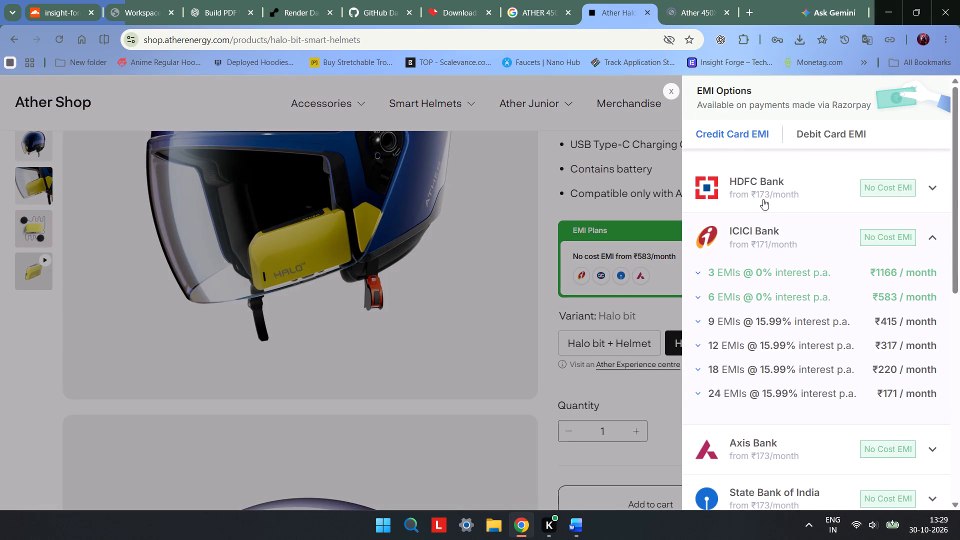
{"action": "left_click", "coordinate": [763, 198]}
{"action": "left_click", "coordinate": [752, 248]}
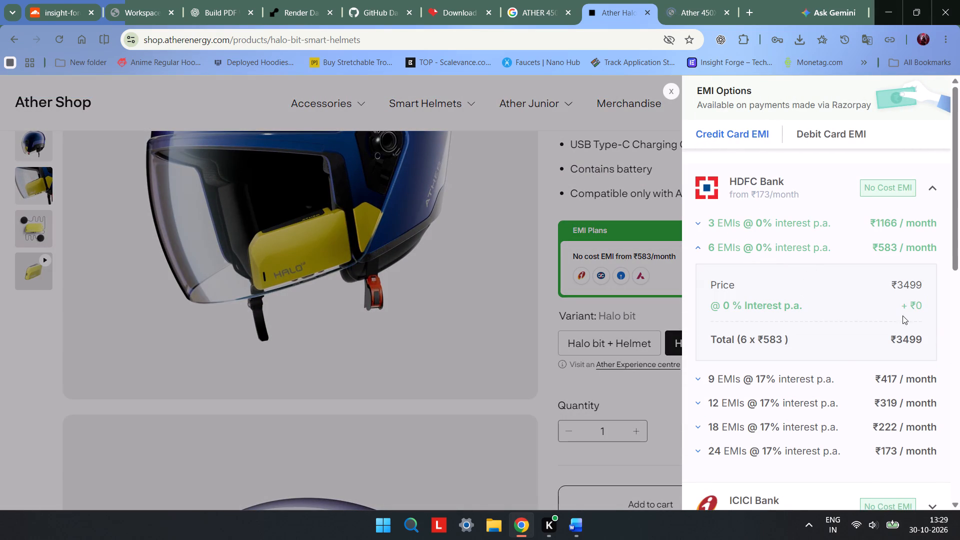
{"action": "left_click", "coordinate": [771, 220]}
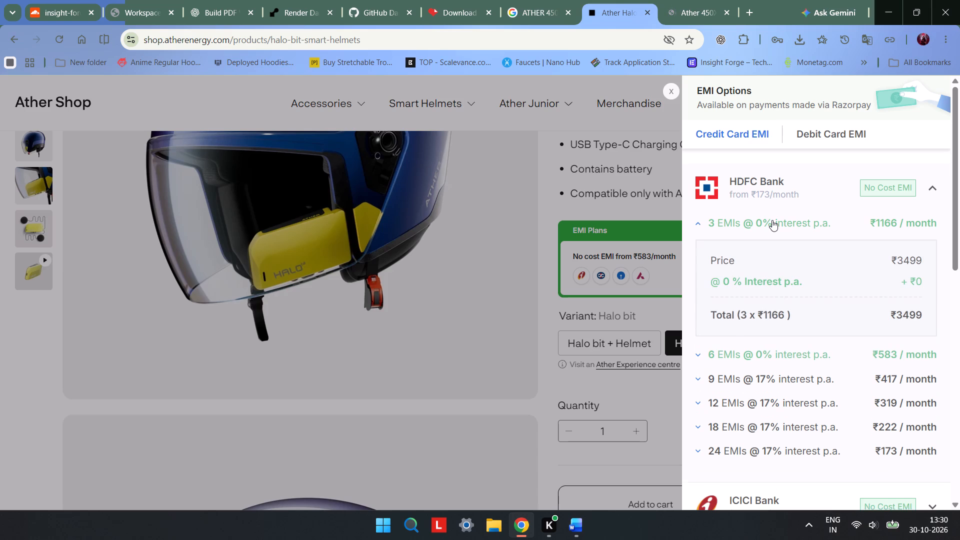
{"action": "left_click", "coordinate": [572, 168]}
Select the Halo bit + Helmet variant in size L on the product page.
{"action": "scroll", "coordinate": [631, 186], "scroll_direction": "up", "scroll_amount": 6}
{"action": "scroll", "coordinate": [636, 269], "scroll_direction": "down", "scroll_amount": 6}
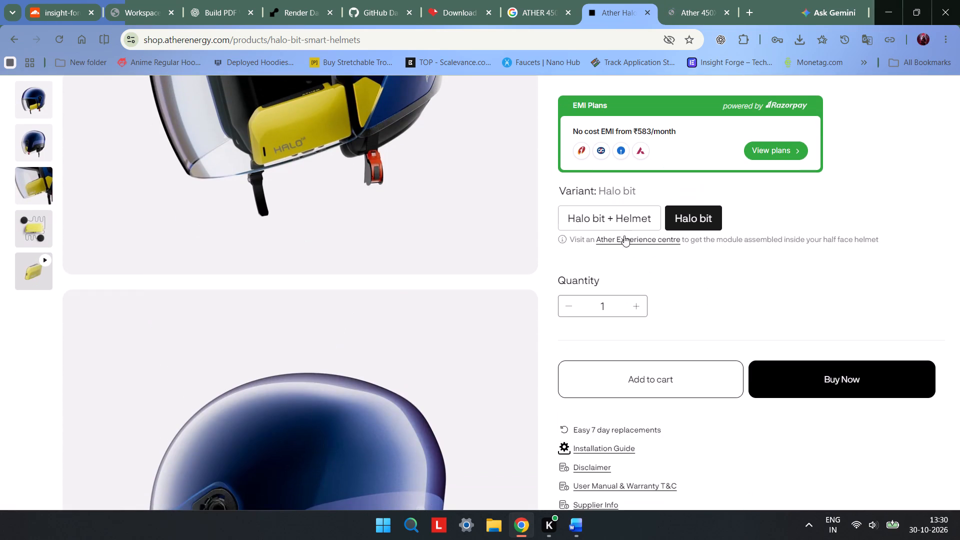
{"action": "left_click", "coordinate": [624, 218]}
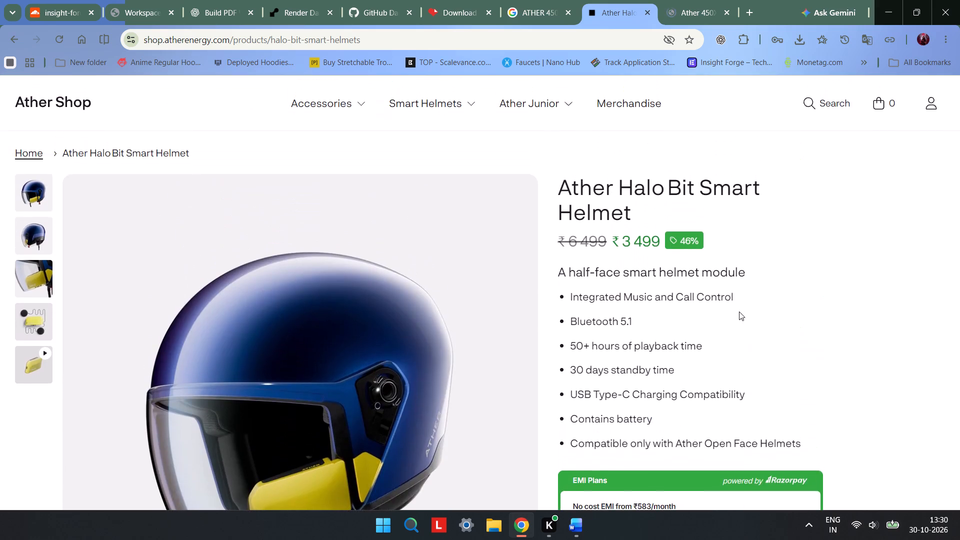
{"action": "scroll", "coordinate": [734, 317], "scroll_direction": "down", "scroll_amount": 4}
{"action": "left_click", "coordinate": [607, 432]}
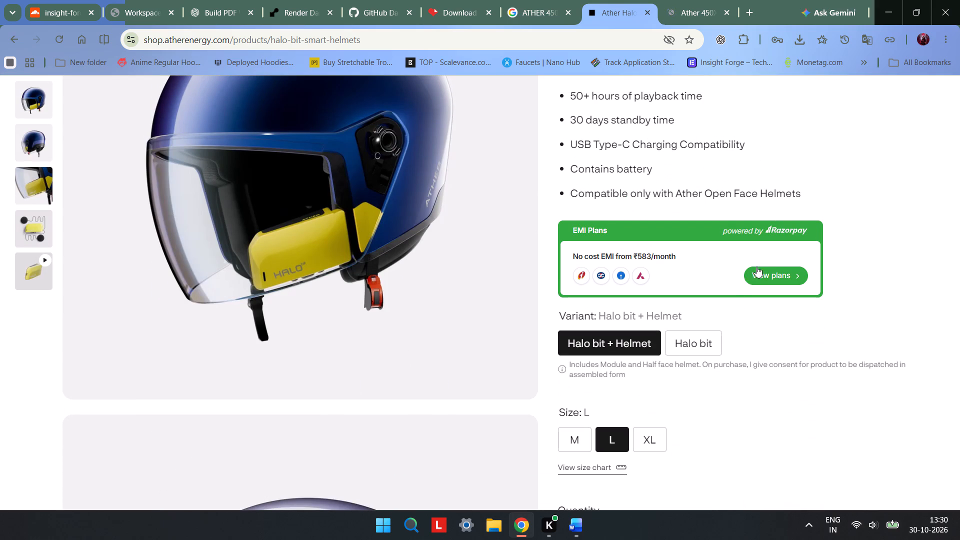
View the EMI plans for the selected variant and read the price breakdown of HDFC Bank's 6-EMI option.
{"action": "left_click", "coordinate": [757, 267]}
{"action": "left_click", "coordinate": [792, 183]}
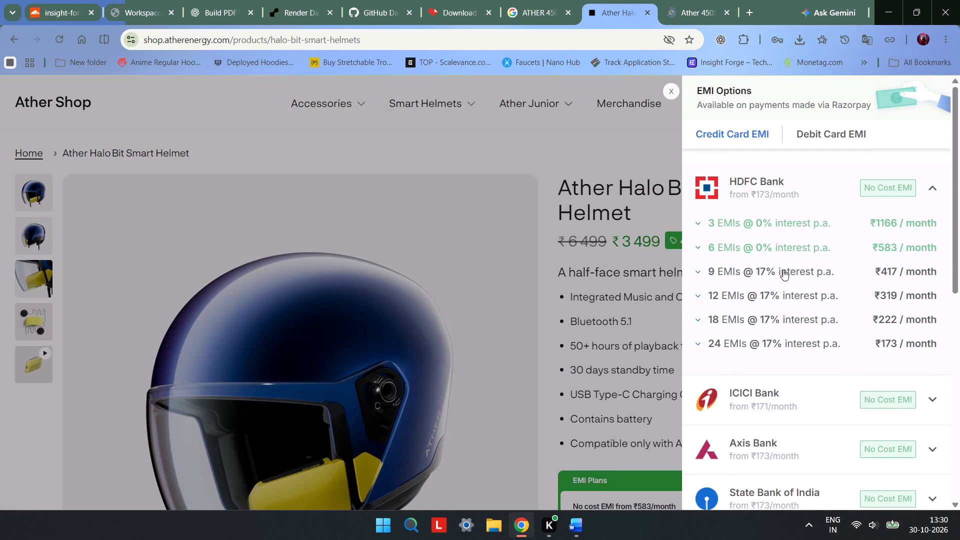
{"action": "left_click", "coordinate": [771, 241]}
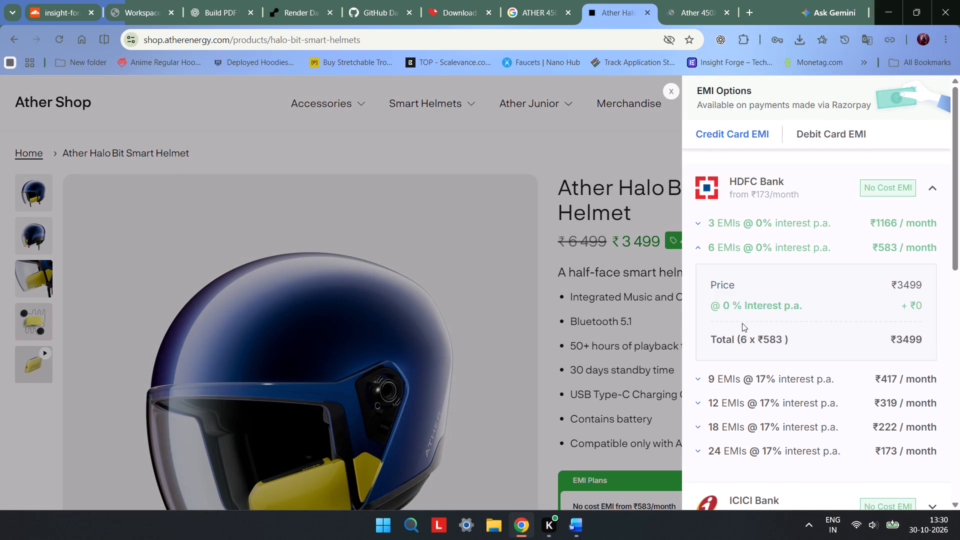
{"action": "scroll", "coordinate": [622, 332], "scroll_direction": "down", "scroll_amount": 11}
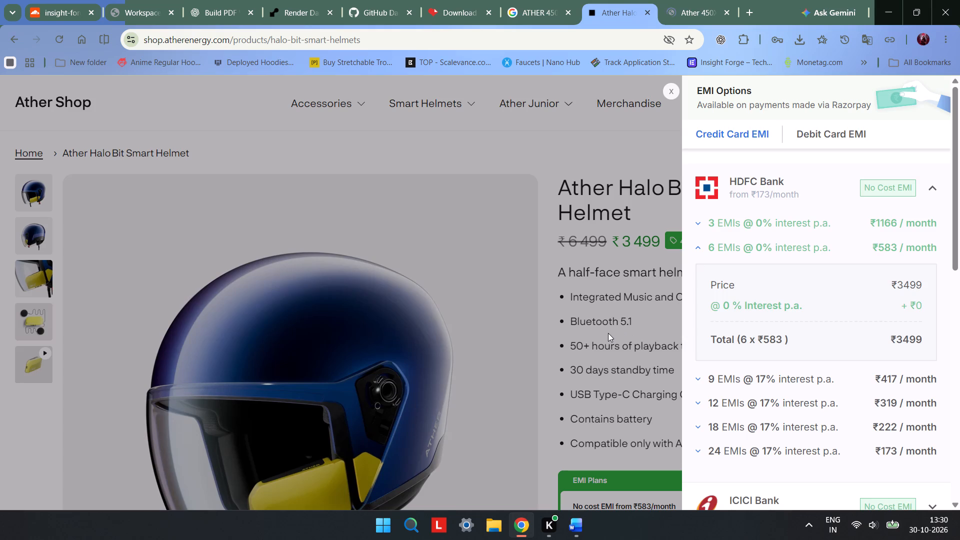
Close the EMI plans and examine the Halo bit product page's images, purchase options and price.
{"action": "left_click", "coordinate": [608, 333]}
{"action": "scroll", "coordinate": [295, 477], "scroll_direction": "down", "scroll_amount": 6}
{"action": "scroll", "coordinate": [384, 315], "scroll_direction": "down", "scroll_amount": 5}
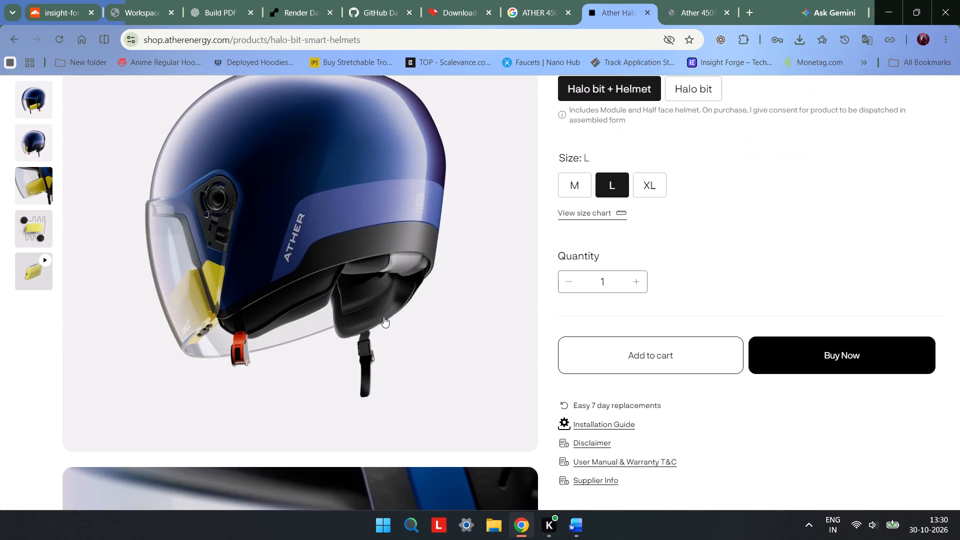
{"action": "scroll", "coordinate": [380, 320], "scroll_direction": "down", "scroll_amount": 19}
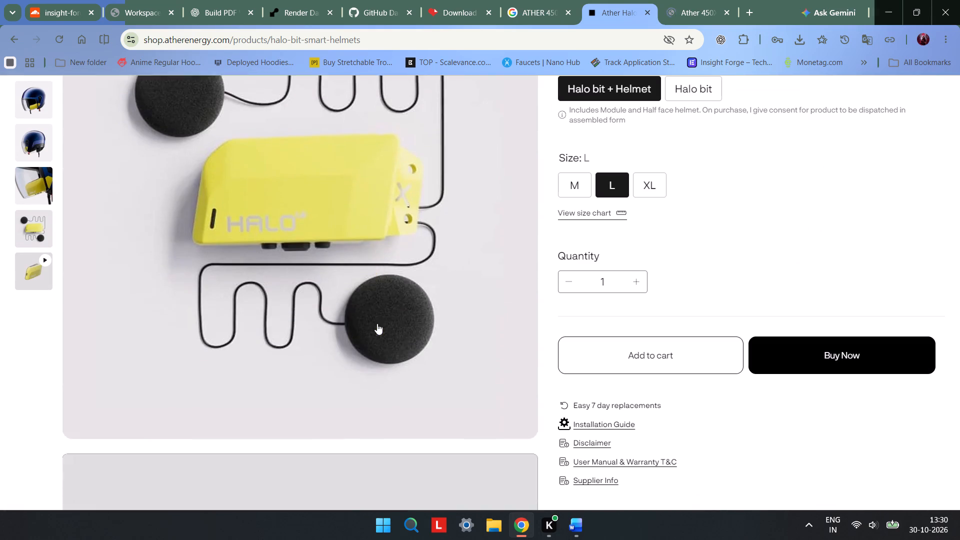
{"action": "scroll", "coordinate": [377, 323], "scroll_direction": "down", "scroll_amount": 8}
{"action": "scroll", "coordinate": [375, 325], "scroll_direction": "up", "scroll_amount": 5}
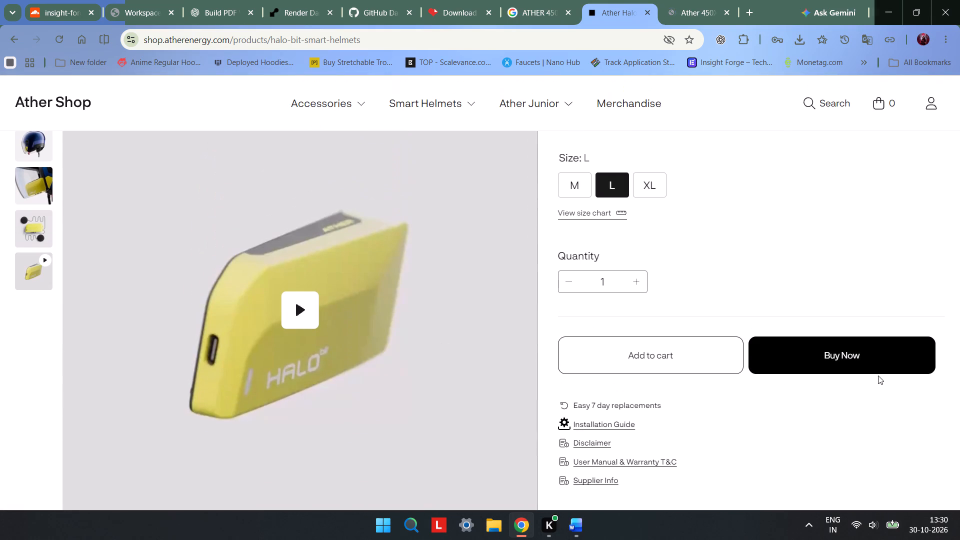
{"action": "scroll", "coordinate": [742, 377], "scroll_direction": "up", "scroll_amount": 20}
{"action": "scroll", "coordinate": [742, 377], "scroll_direction": "up", "scroll_amount": 1}
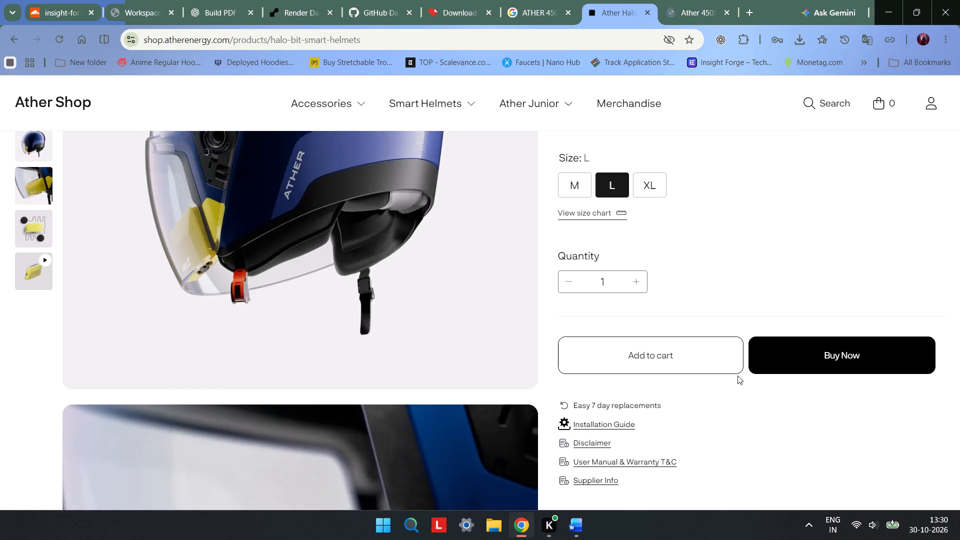
{"action": "scroll", "coordinate": [737, 374], "scroll_direction": "up", "scroll_amount": 14}
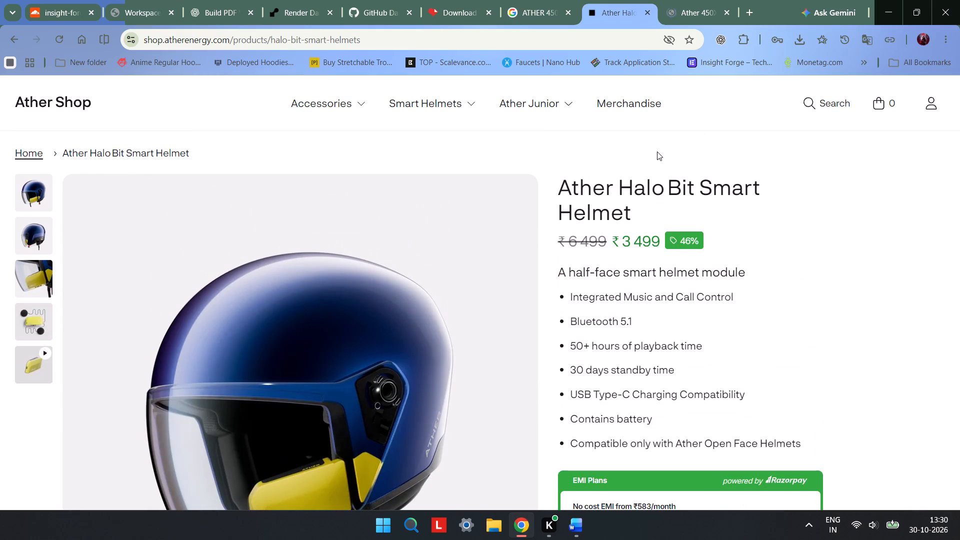
Open the Scribd tab with the Ather 450X spare parts price list and close it.
{"action": "left_click", "coordinate": [702, 11]}
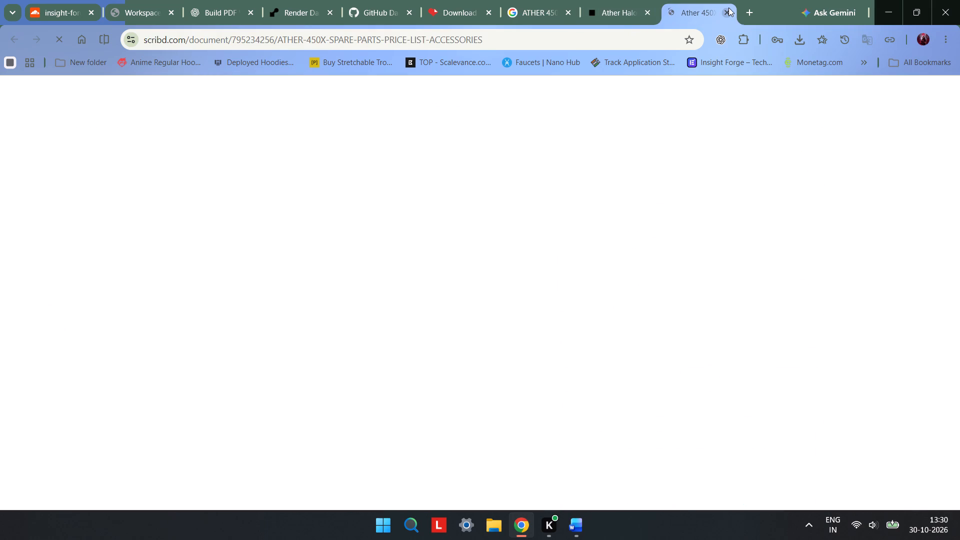
{"action": "left_click", "coordinate": [728, 7]}
Return to the Google results for the headlamp assembly and examine the related question on the Ather front suspension assembly's price.
{"action": "left_click", "coordinate": [466, 10]}
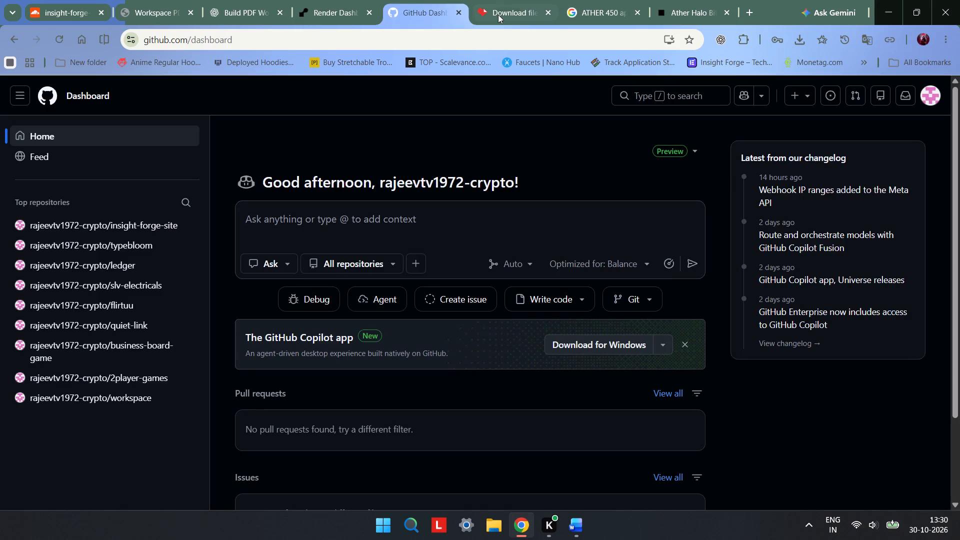
{"action": "left_click", "coordinate": [502, 14]}
{"action": "left_click", "coordinate": [604, 3]}
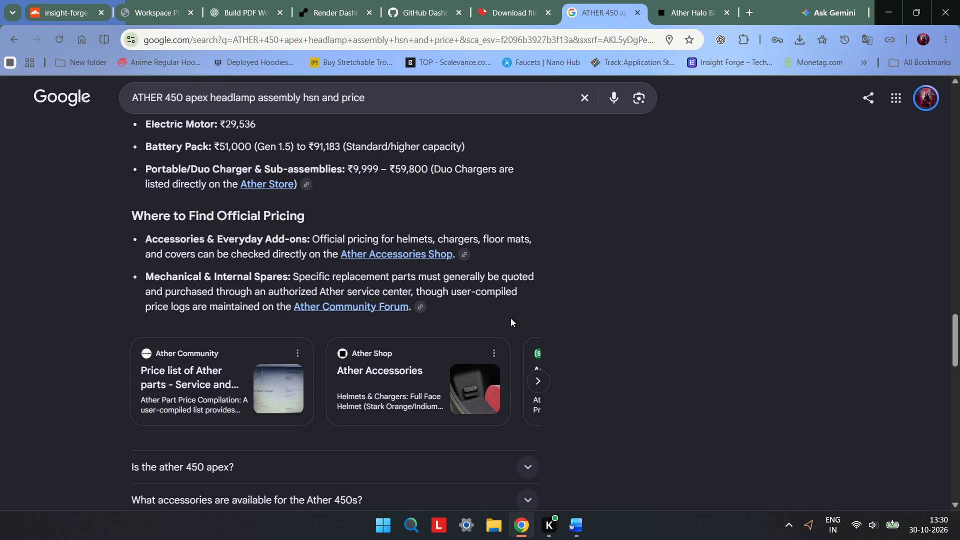
{"action": "scroll", "coordinate": [553, 328], "scroll_direction": "down", "scroll_amount": 5}
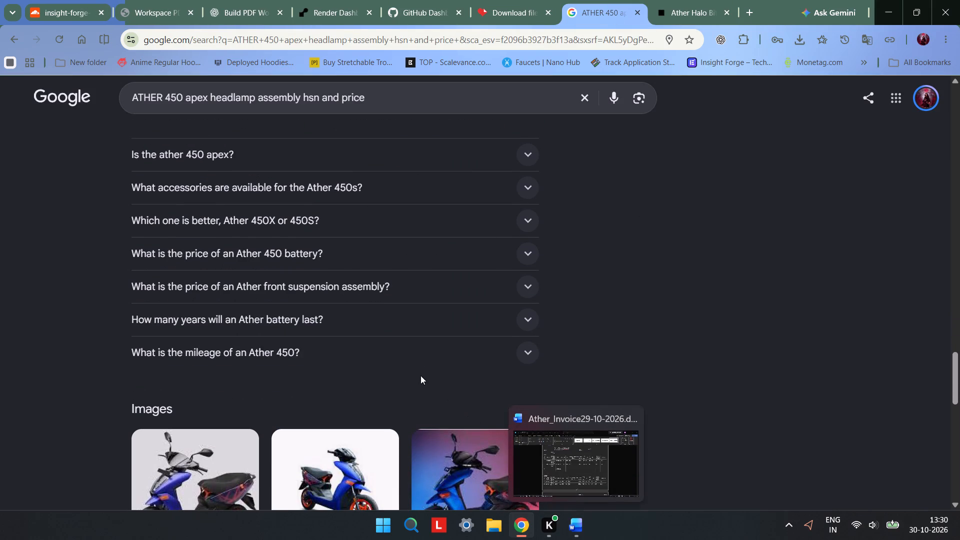
{"action": "left_click", "coordinate": [411, 291]}
{"action": "scroll", "coordinate": [411, 324], "scroll_direction": "down", "scroll_amount": 2}
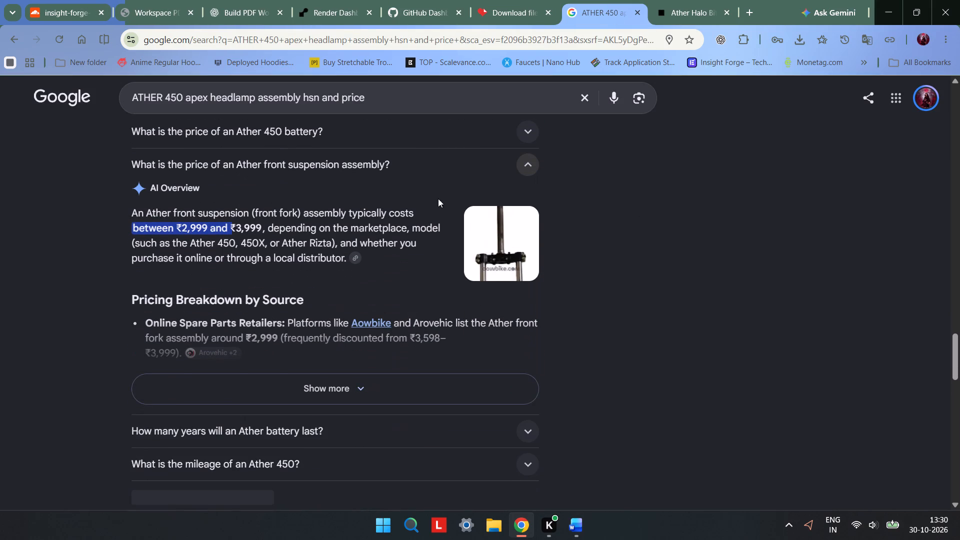
{"action": "left_click", "coordinate": [488, 148]}
{"action": "left_click", "coordinate": [517, 151]}
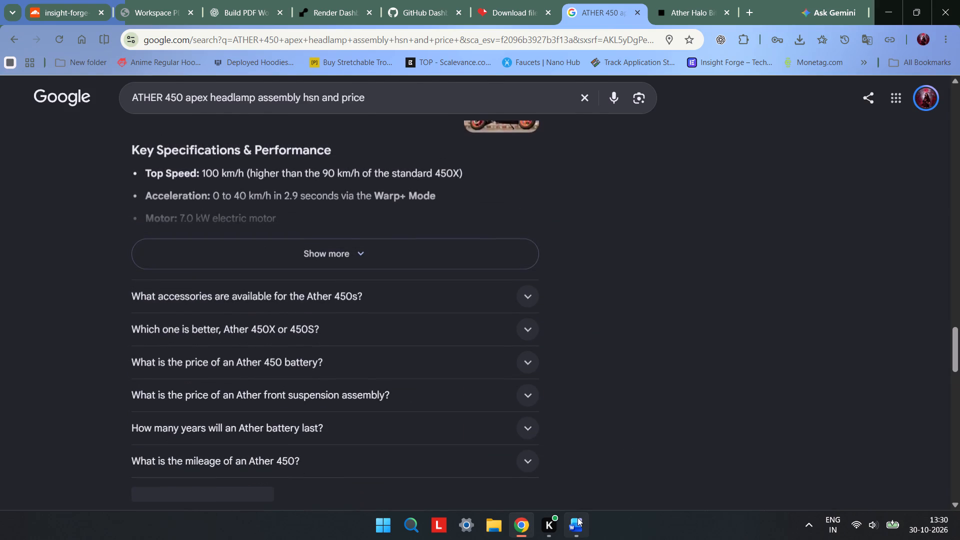
Switch to the Word invoice, enter 0.00 as row 3's Contractual/Trade/Dealer Discount on the third line, and add two blank lines in Taxable Amount.
{"action": "left_click", "coordinate": [577, 517]}
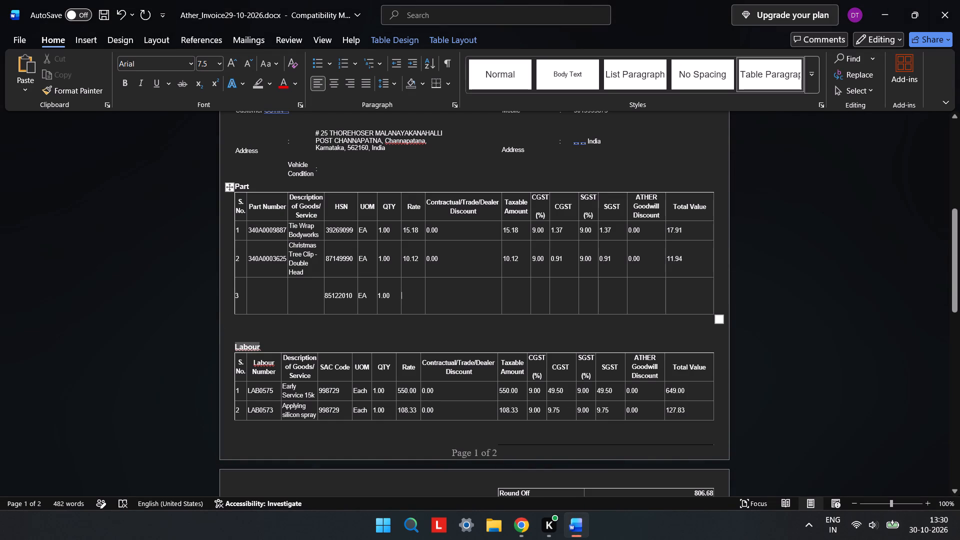
{"action": "left_click", "coordinate": [433, 301]}
{"action": "key", "text": "Return"}
{"action": "key", "text": "Return"}
{"action": "type", "text": "0.00"}
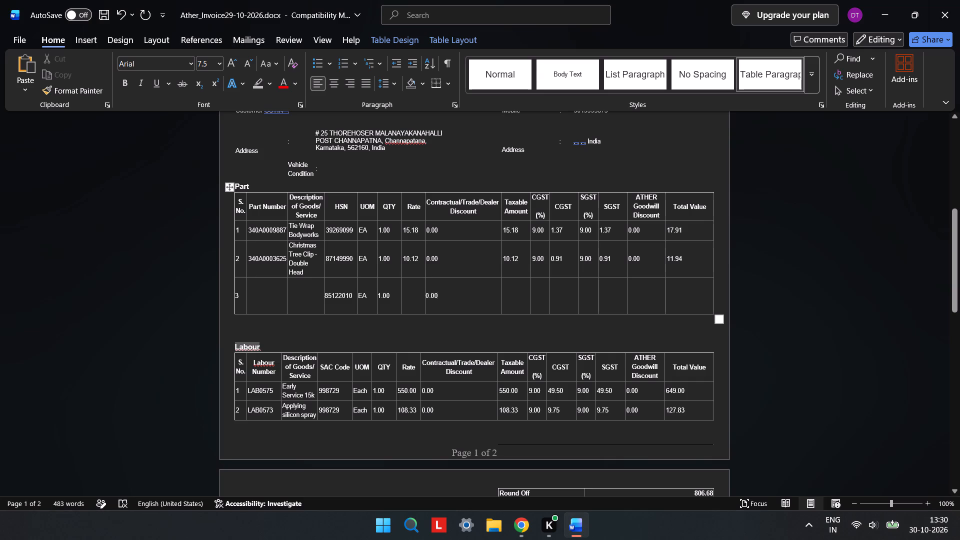
{"action": "left_click", "coordinate": [510, 288]}
{"action": "key", "text": "Return"}
{"action": "key", "text": "Return"}
Enter 9.00 for both CGST (%) and SGST (%) on the third line of row 3's cells, adding two blank lines in the CGST amount cell.
{"action": "left_click", "coordinate": [539, 293]}
{"action": "key", "text": "Return"}
{"action": "key", "text": "Return"}
{"action": "type", "text": "9.00"}
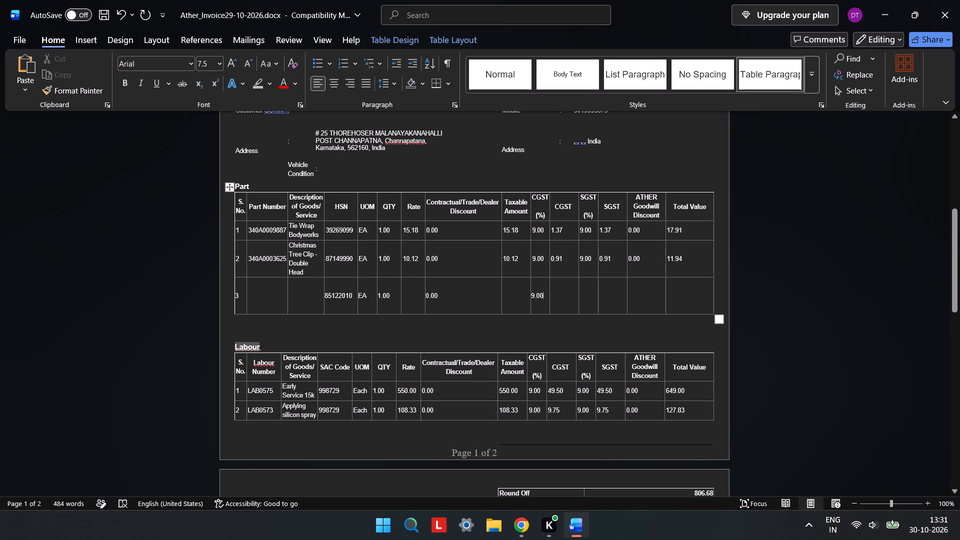
{"action": "left_click", "coordinate": [558, 294]}
{"action": "key", "text": "Return"}
{"action": "key", "text": "Return"}
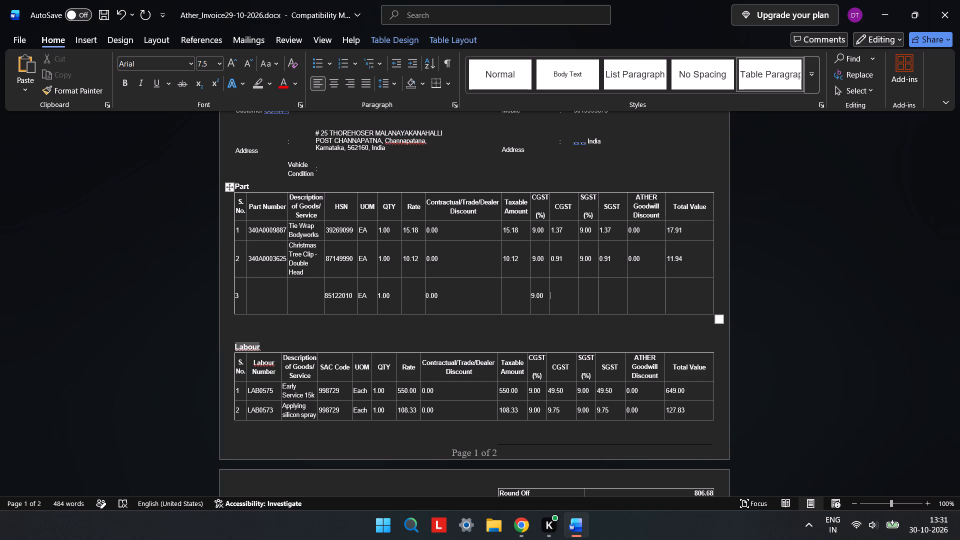
{"action": "left_click", "coordinate": [593, 296]}
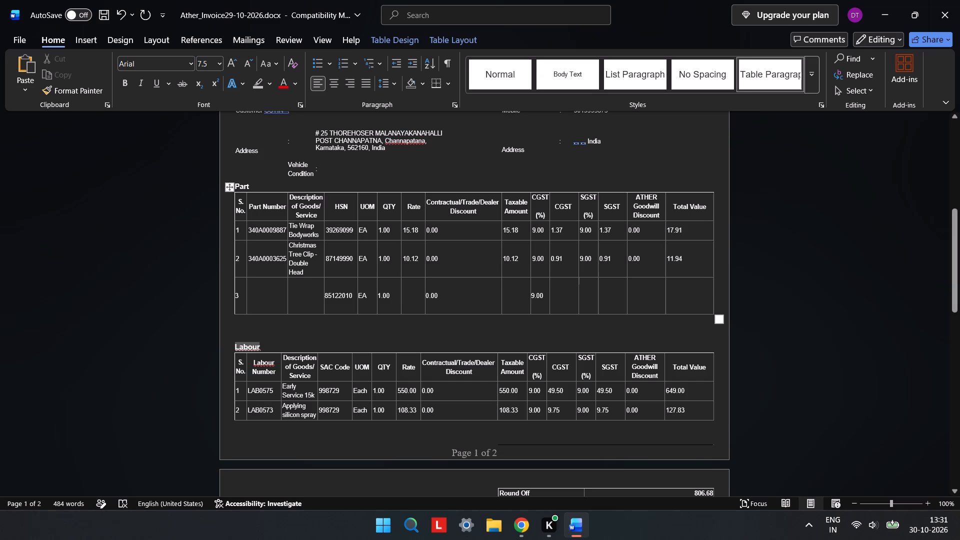
{"action": "key", "text": "Return"}
{"action": "key", "text": "Return"}
{"action": "type", "text": "9.00"}
Enter 0.00 as row 3's ATHER Goodwill Discount on the cell's third line, and add two blank lines in Total Value.
{"action": "left_click", "coordinate": [637, 296]}
{"action": "key", "text": "Return"}
{"action": "key", "text": "Return"}
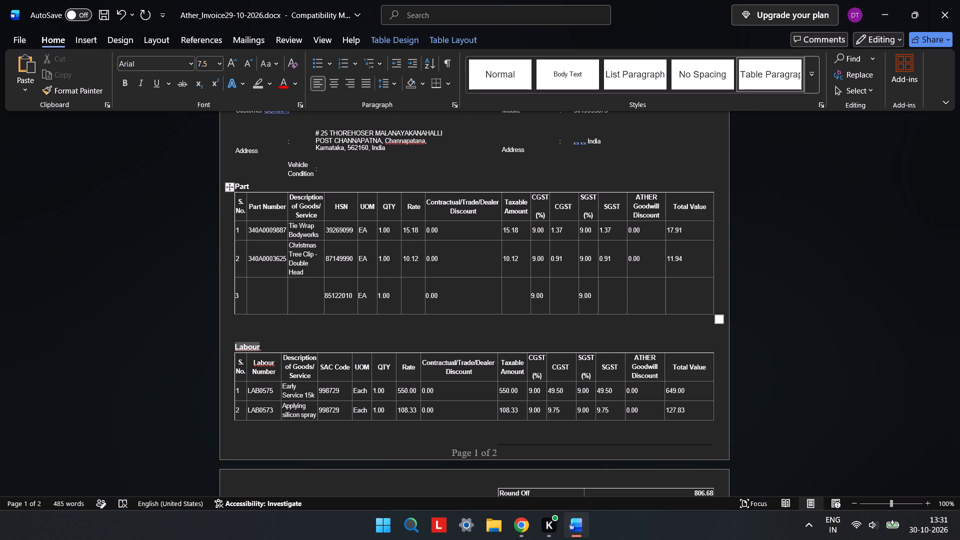
{"action": "type", "text": "0.00"}
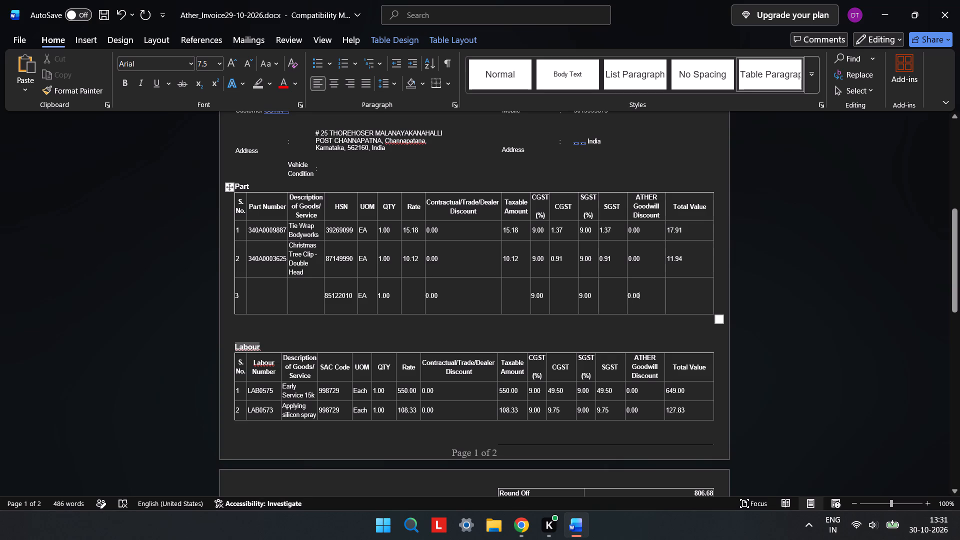
{"action": "left_click", "coordinate": [673, 294]}
{"action": "key", "text": "Return"}
{"action": "key", "text": "Return"}
Examine the rest of the invoice, from the Labour table through the totals, payment details and Terms & Conditions.
{"action": "scroll", "coordinate": [671, 297], "scroll_direction": "down", "scroll_amount": 1}
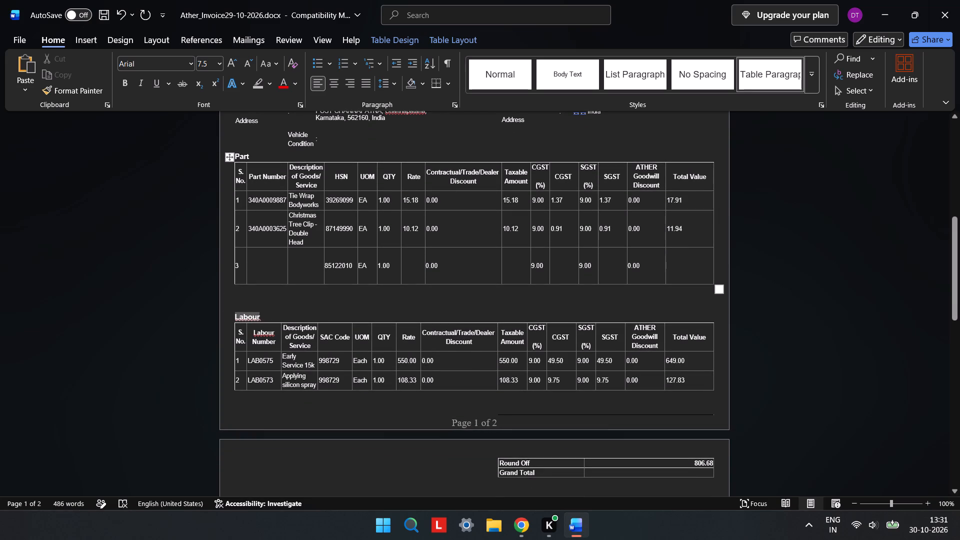
{"action": "scroll", "coordinate": [592, 394], "scroll_direction": "down", "scroll_amount": 4}
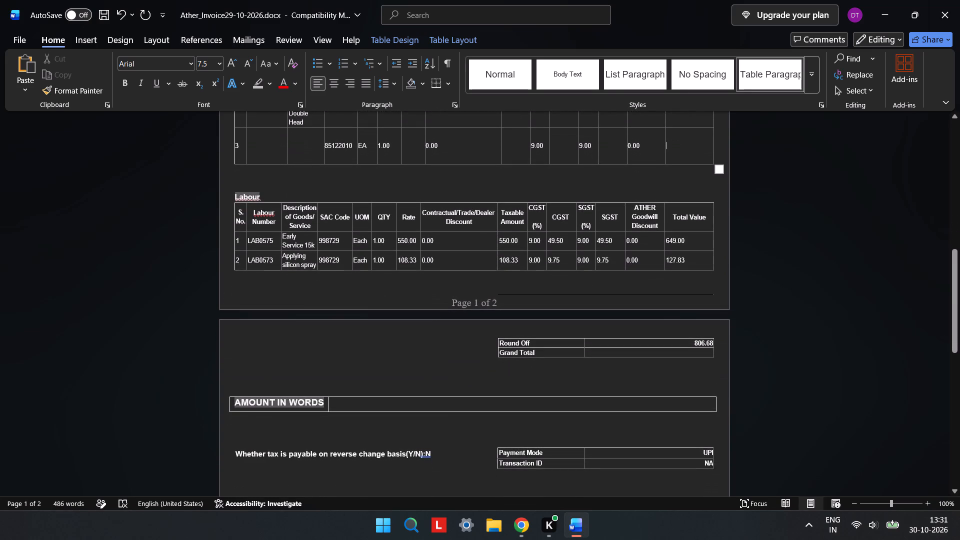
{"action": "scroll", "coordinate": [592, 395], "scroll_direction": "down", "scroll_amount": 14}
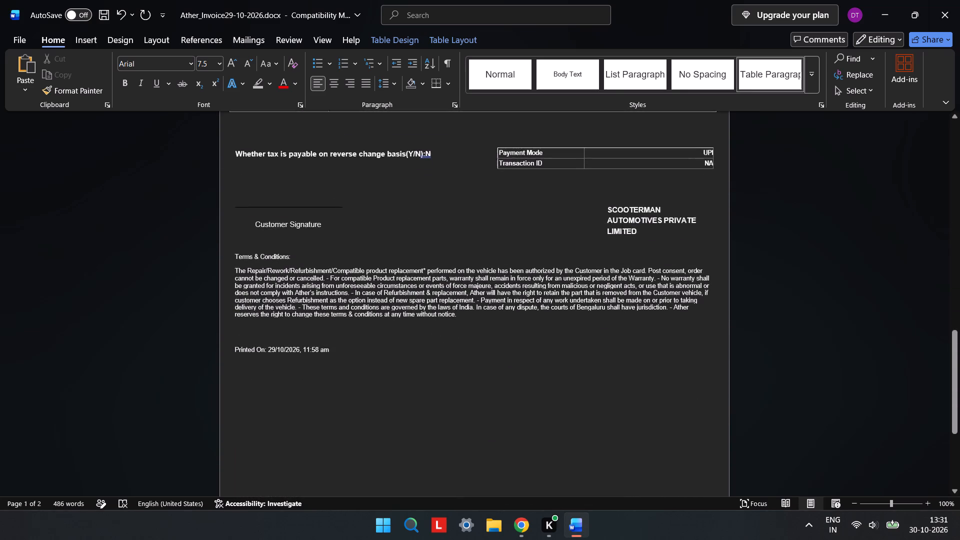
{"action": "scroll", "coordinate": [589, 397], "scroll_direction": "down", "scroll_amount": 13}
Switch to Chrome and search Google for "ather 450x headlight price".
{"action": "left_click", "coordinate": [511, 519]}
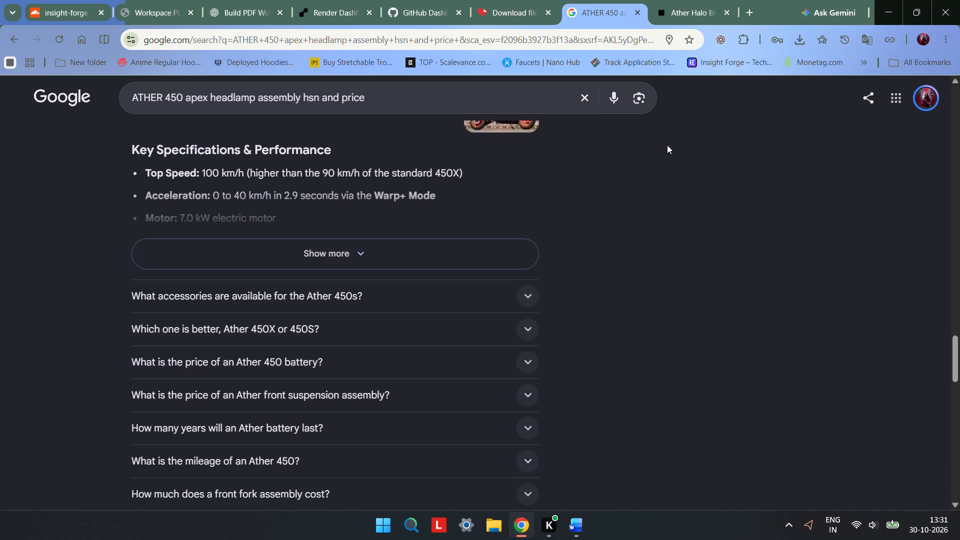
{"action": "left_click", "coordinate": [587, 91]}
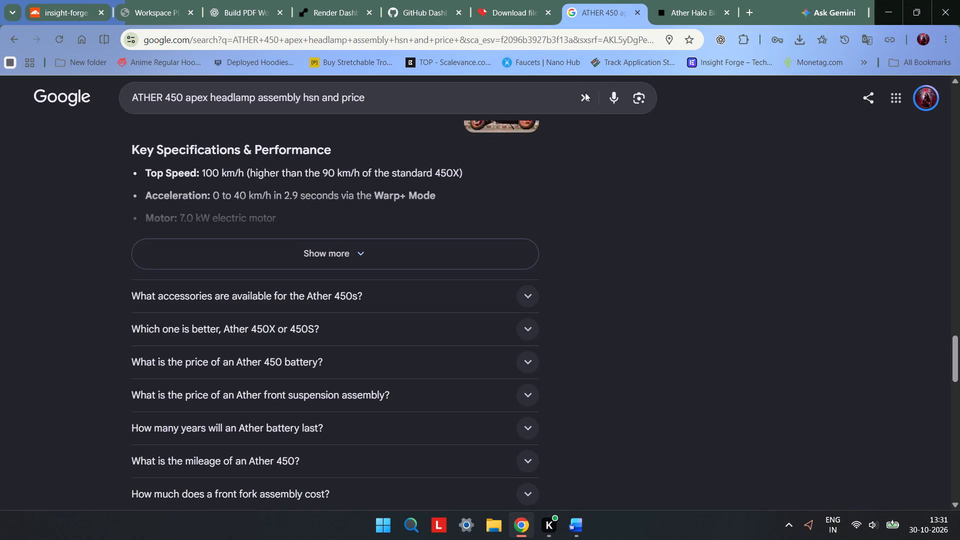
{"action": "left_click", "coordinate": [581, 94]}
{"action": "left_click", "coordinate": [555, 96]}
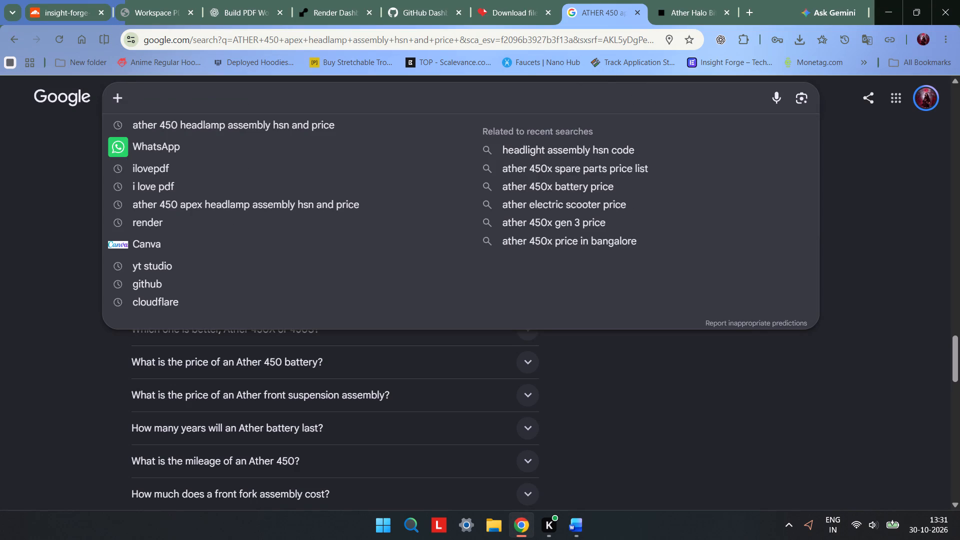
{"action": "type", "text": "ATHER 450"}
{"action": "key", "text": "space"}
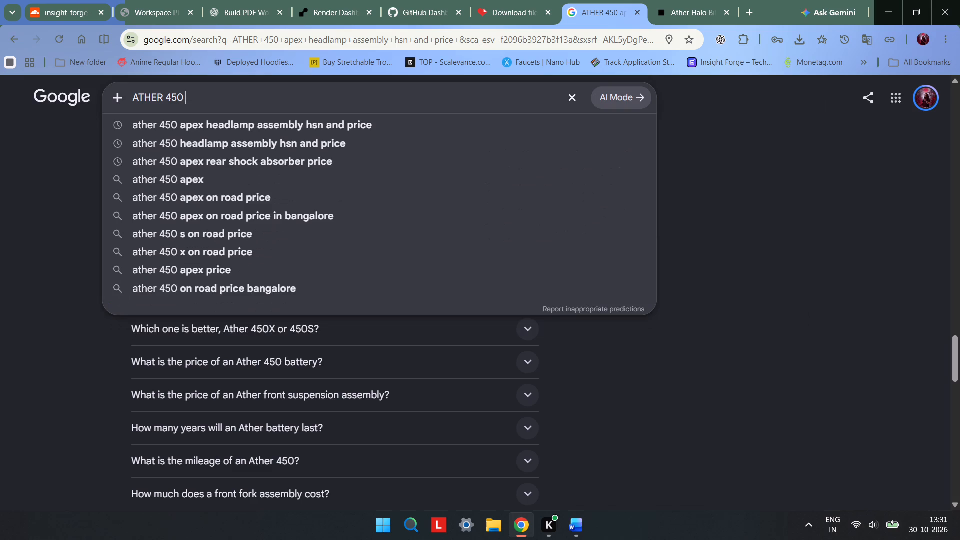
{"action": "key", "text": "BackSpace"}
{"action": "type", "text": "X HEADLI"}
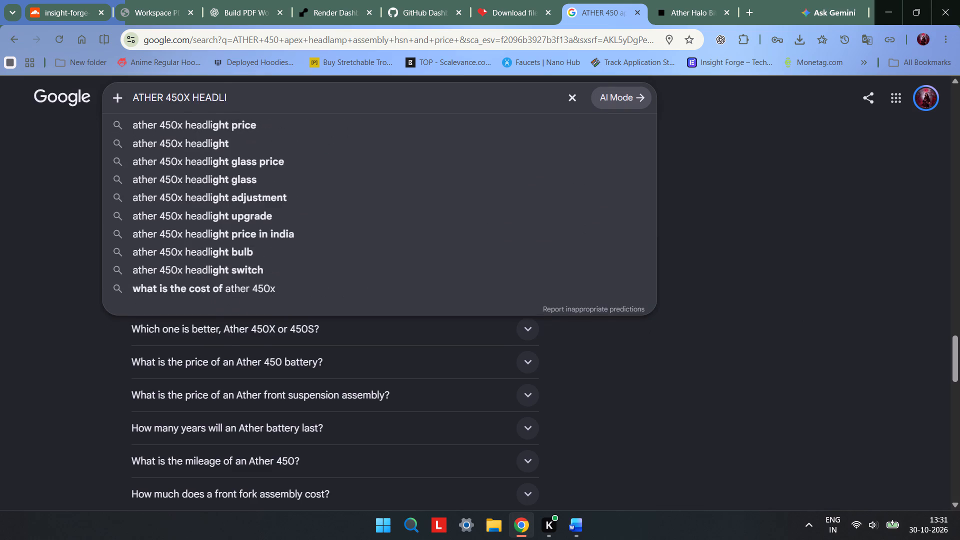
{"action": "left_click", "coordinate": [526, 122]}
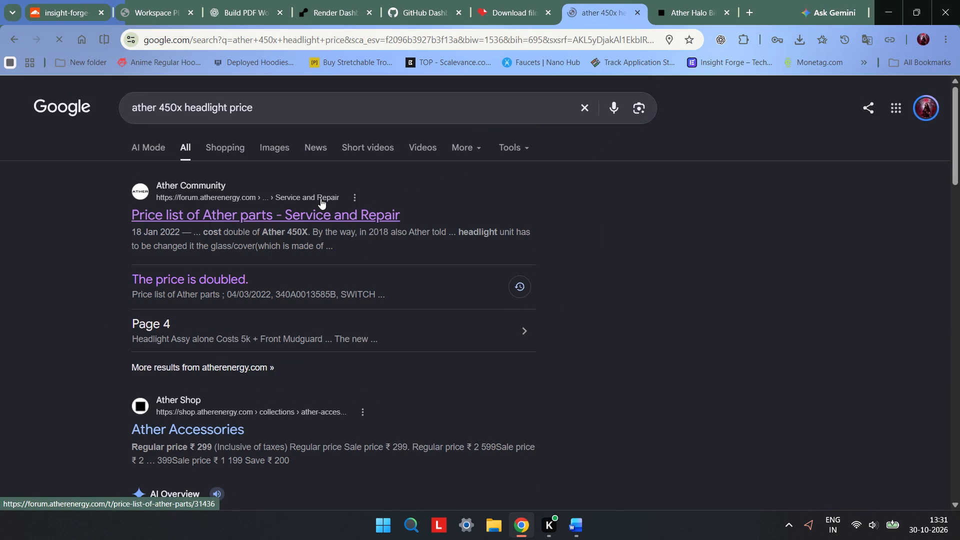
Open the Ather Shop's Ather Accessories page from the search results.
{"action": "scroll", "coordinate": [303, 257], "scroll_direction": "down", "scroll_amount": 2}
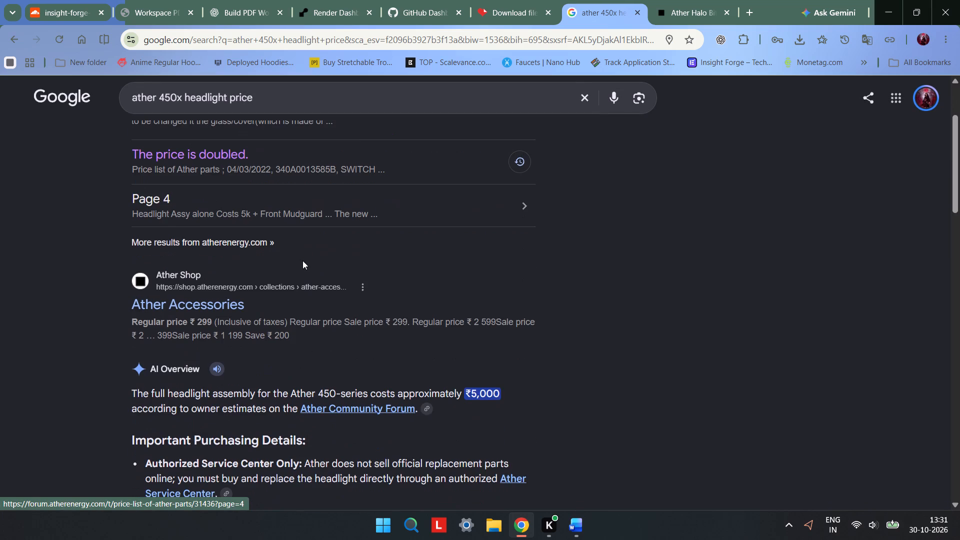
{"action": "left_click", "coordinate": [220, 306]}
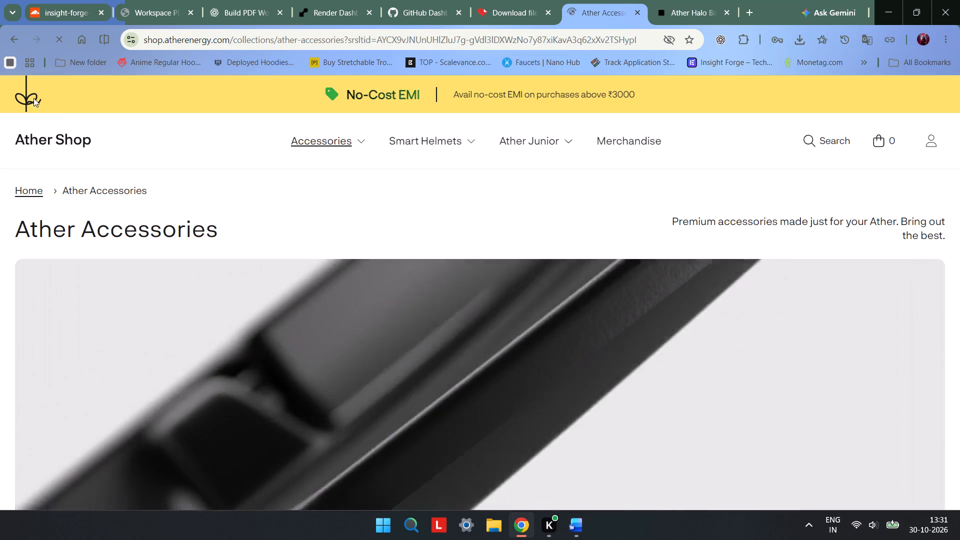
Return to the Google results and open the Ather Community page "Price list of Ather parts" from the image results.
{"action": "left_click", "coordinate": [12, 39]}
{"action": "scroll", "coordinate": [196, 420], "scroll_direction": "down", "scroll_amount": 3}
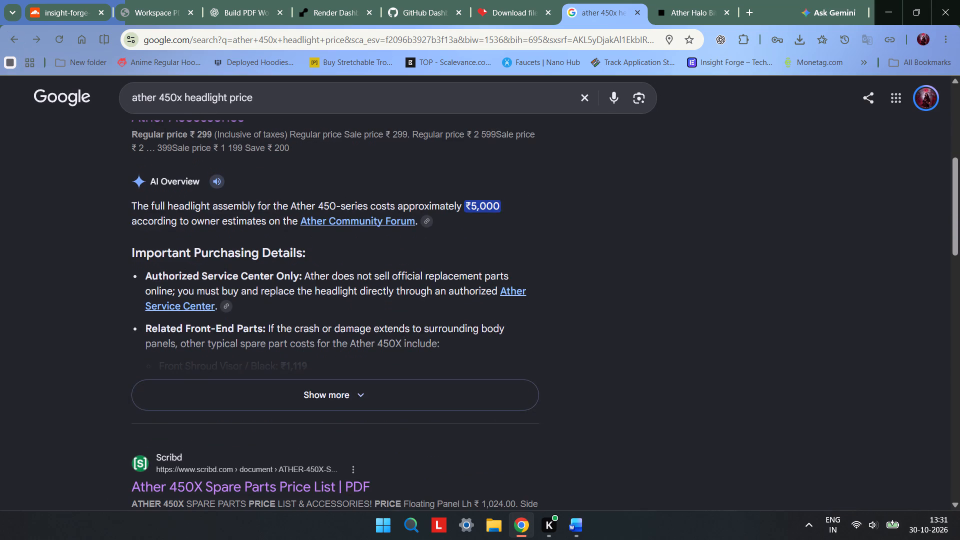
{"action": "scroll", "coordinate": [193, 379], "scroll_direction": "down", "scroll_amount": 3}
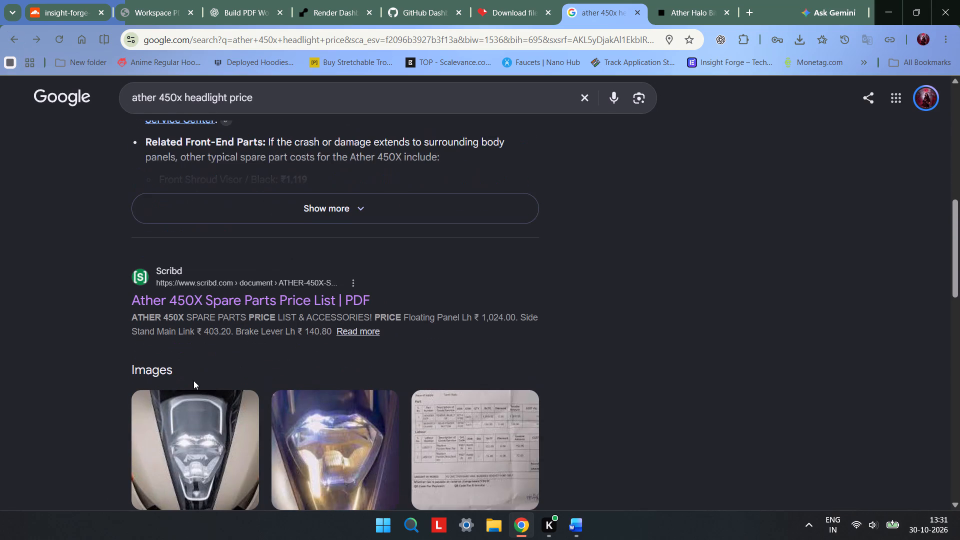
{"action": "scroll", "coordinate": [193, 380], "scroll_direction": "down", "scroll_amount": 3}
{"action": "left_click", "coordinate": [510, 284]}
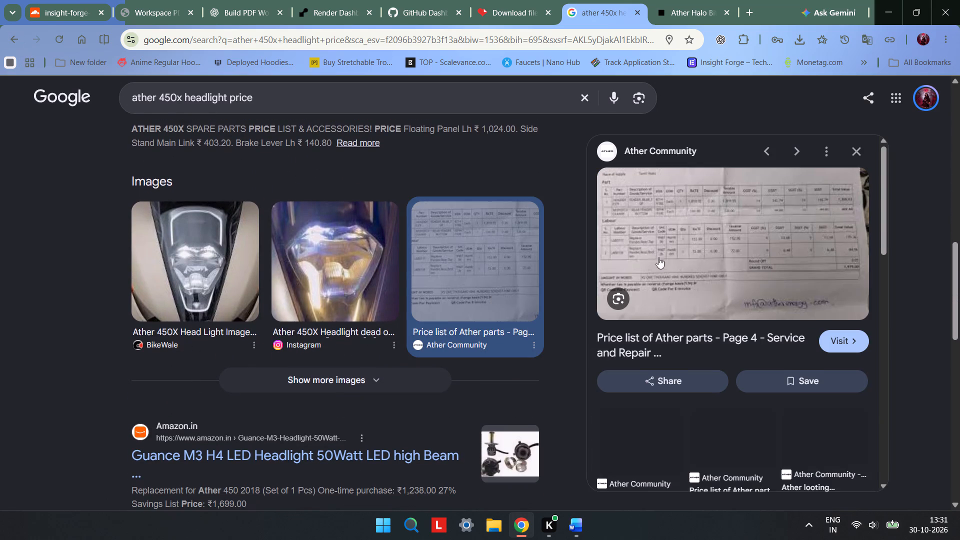
{"action": "scroll", "coordinate": [633, 245], "scroll_direction": "up", "scroll_amount": 7}
{"action": "double_click", "coordinate": [633, 244]}
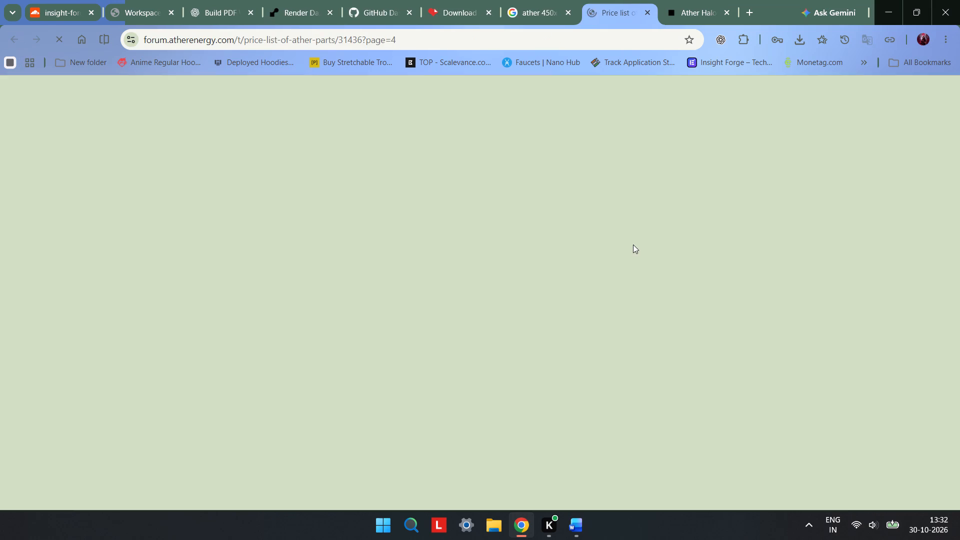
Examine the forum's parts price table, including its tax and total amount columns, for the headlamp assembly entry.
{"action": "scroll", "coordinate": [514, 201], "scroll_direction": "up", "scroll_amount": 5}
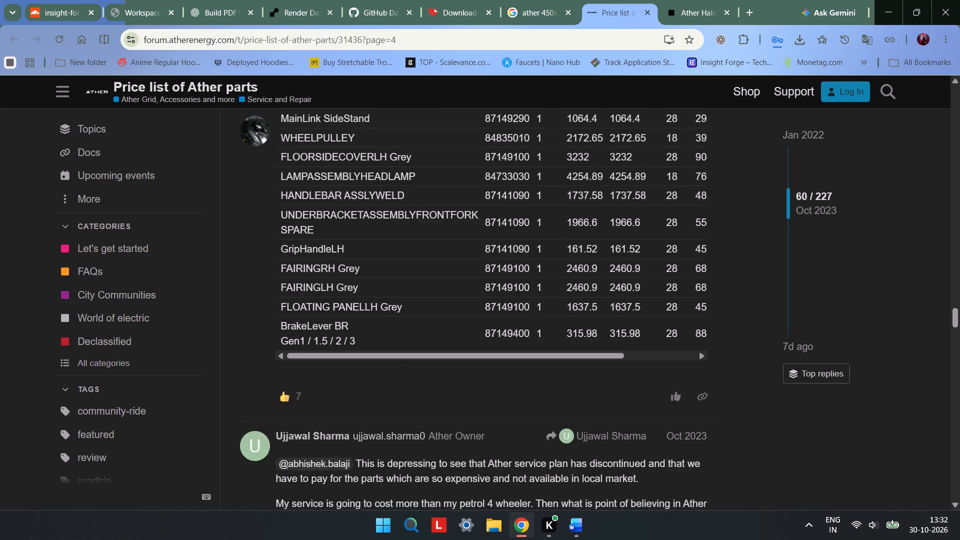
{"action": "scroll", "coordinate": [514, 201], "scroll_direction": "up", "scroll_amount": 4}
{"action": "scroll", "coordinate": [514, 201], "scroll_direction": "down", "scroll_amount": 2}
{"action": "left_click_drag", "start_coordinate": [493, 209], "coordinate": [484, 211]}
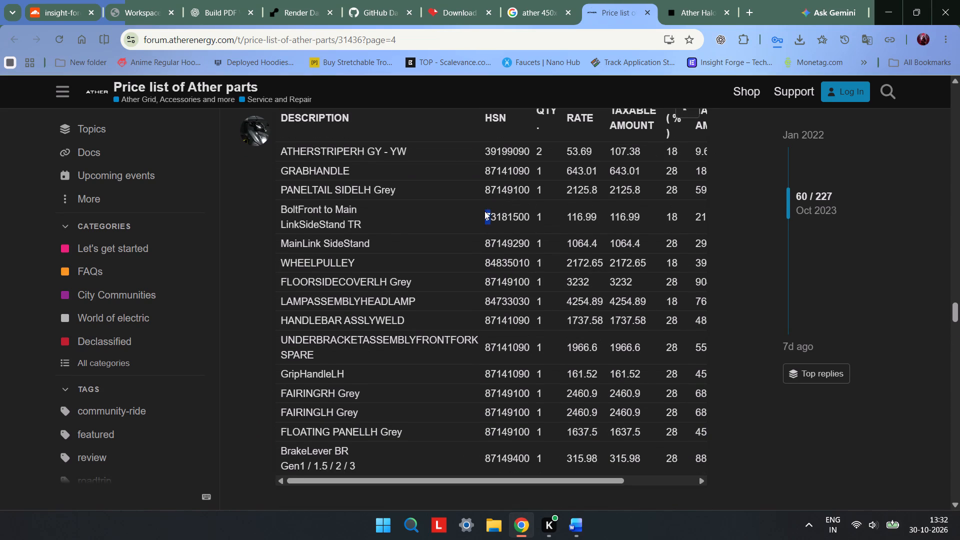
{"action": "left_click_drag", "start_coordinate": [484, 211], "coordinate": [473, 214]}
{"action": "left_click", "coordinate": [411, 368]}
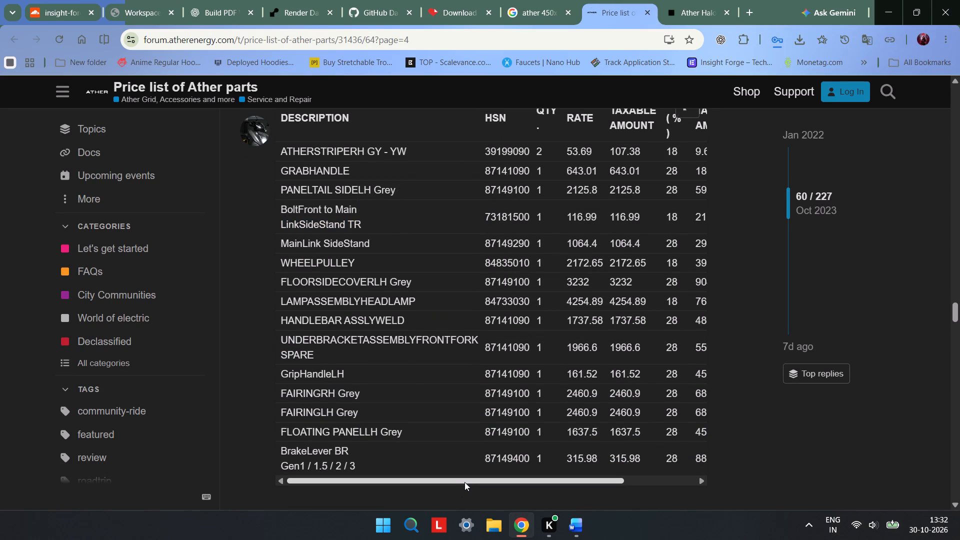
{"action": "left_click_drag", "start_coordinate": [461, 477], "coordinate": [543, 495]}
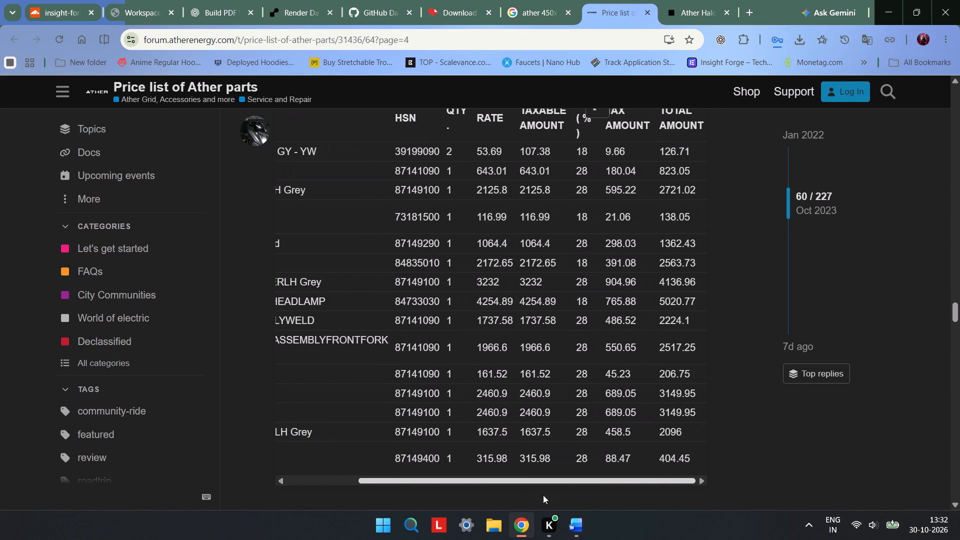
{"action": "left_click_drag", "start_coordinate": [543, 495], "coordinate": [426, 489]}
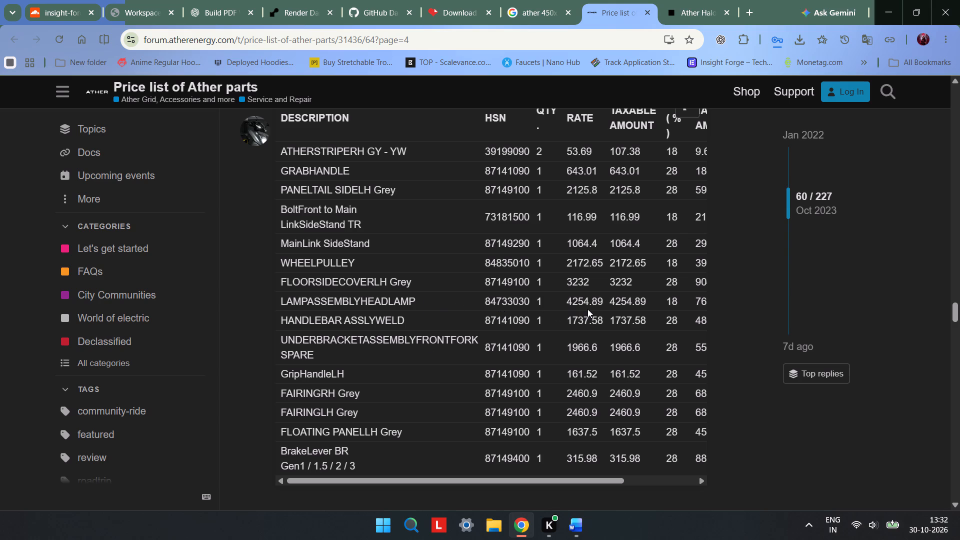
Copy LAMPASSEMBLYHEADLAMP from the forum price table into row 3's Description cell of the Word invoice's Part table.
{"action": "left_click_drag", "start_coordinate": [426, 296], "coordinate": [424, 296]}
{"action": "left_click_drag", "start_coordinate": [424, 296], "coordinate": [275, 302]}
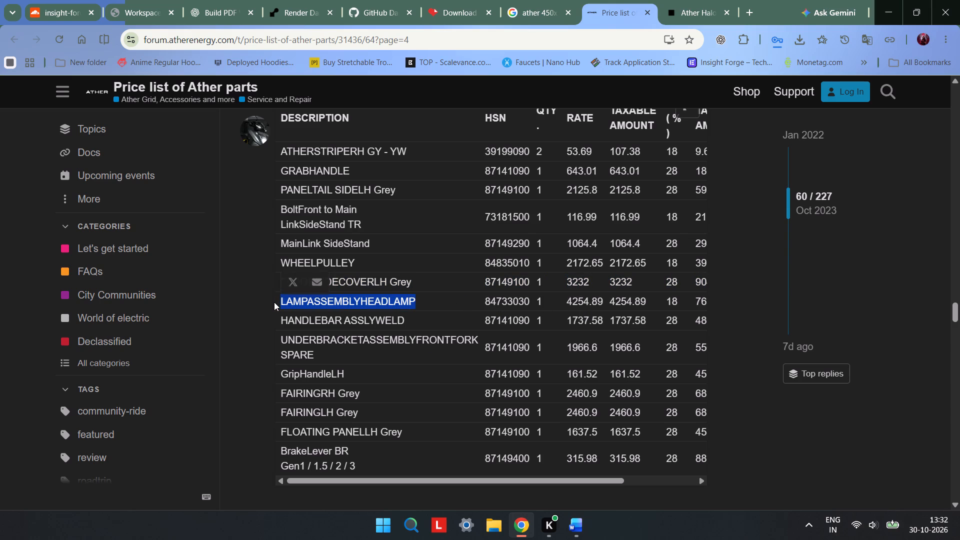
{"action": "key", "text": "ctrl+c"}
{"action": "left_click", "coordinate": [571, 539]}
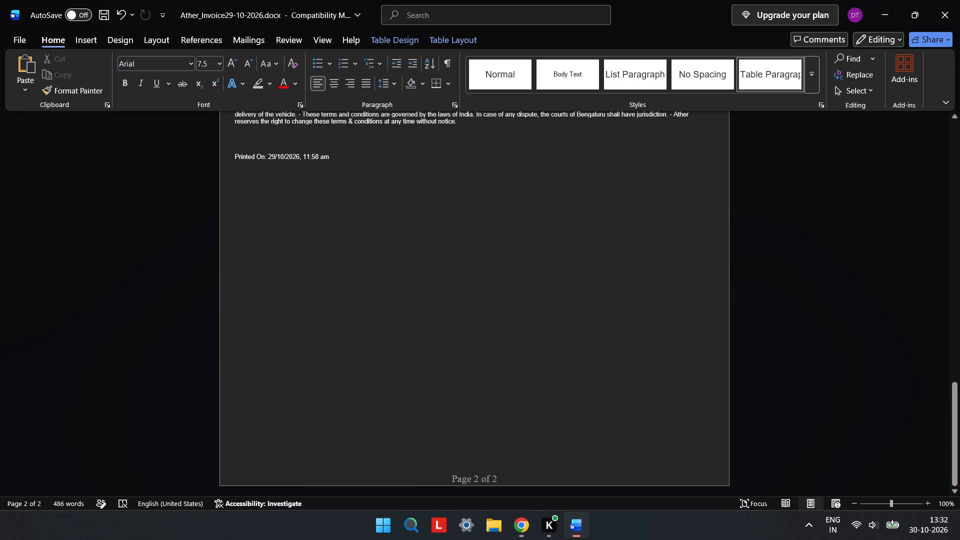
{"action": "scroll", "coordinate": [316, 214], "scroll_direction": "up", "scroll_amount": 17}
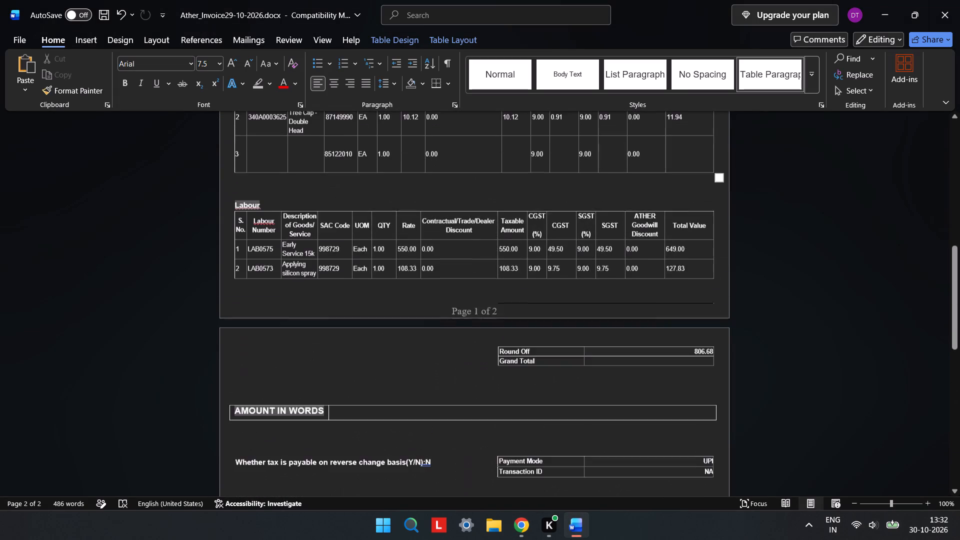
{"action": "scroll", "coordinate": [300, 227], "scroll_direction": "up", "scroll_amount": 2}
{"action": "left_click", "coordinate": [298, 221]}
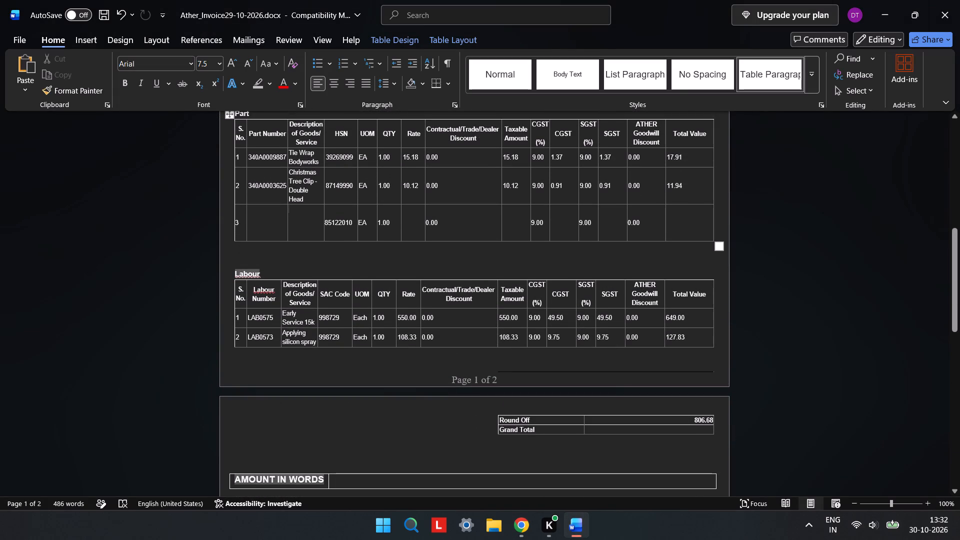
{"action": "key", "text": "ctrl+v"}
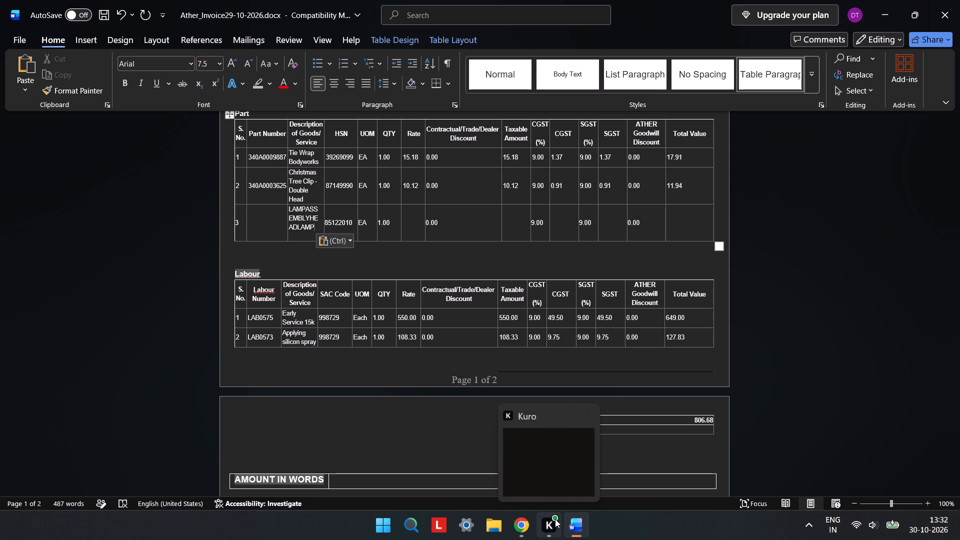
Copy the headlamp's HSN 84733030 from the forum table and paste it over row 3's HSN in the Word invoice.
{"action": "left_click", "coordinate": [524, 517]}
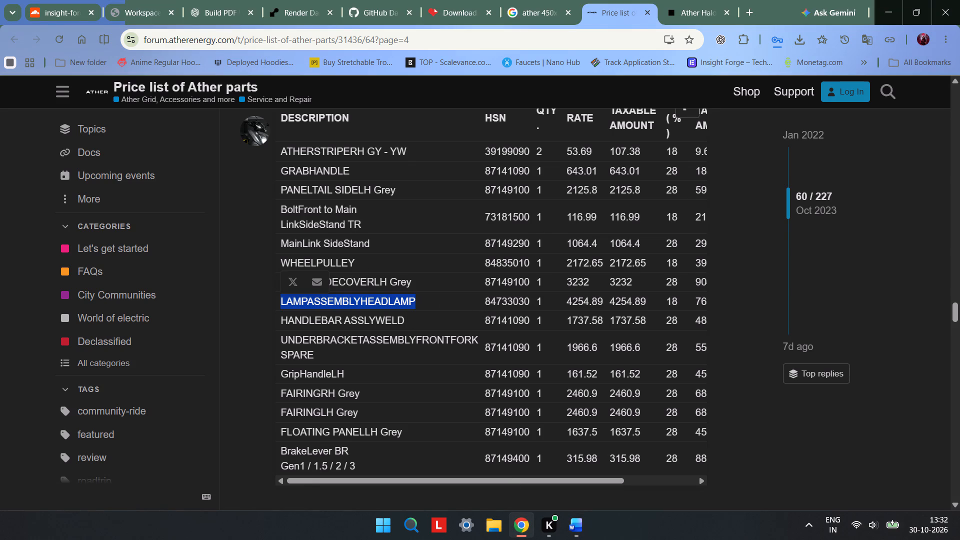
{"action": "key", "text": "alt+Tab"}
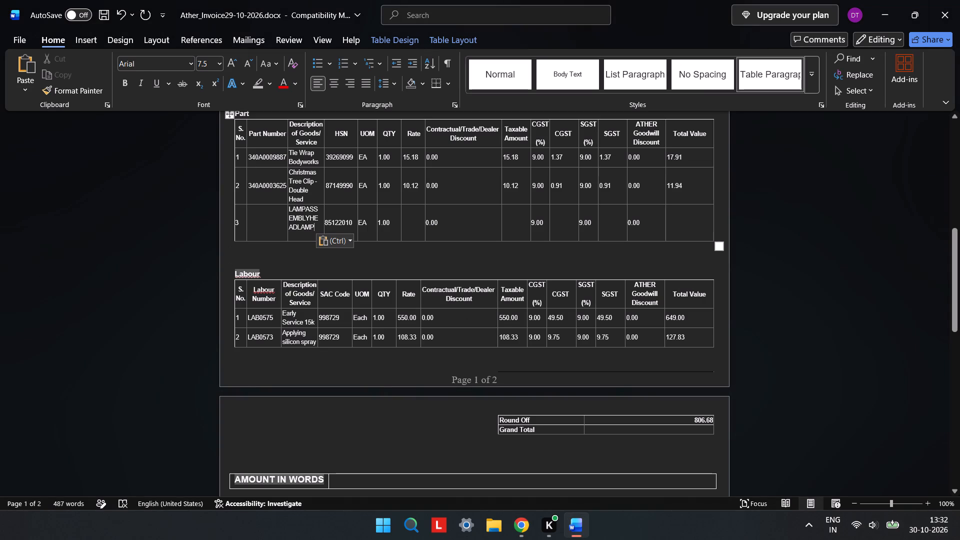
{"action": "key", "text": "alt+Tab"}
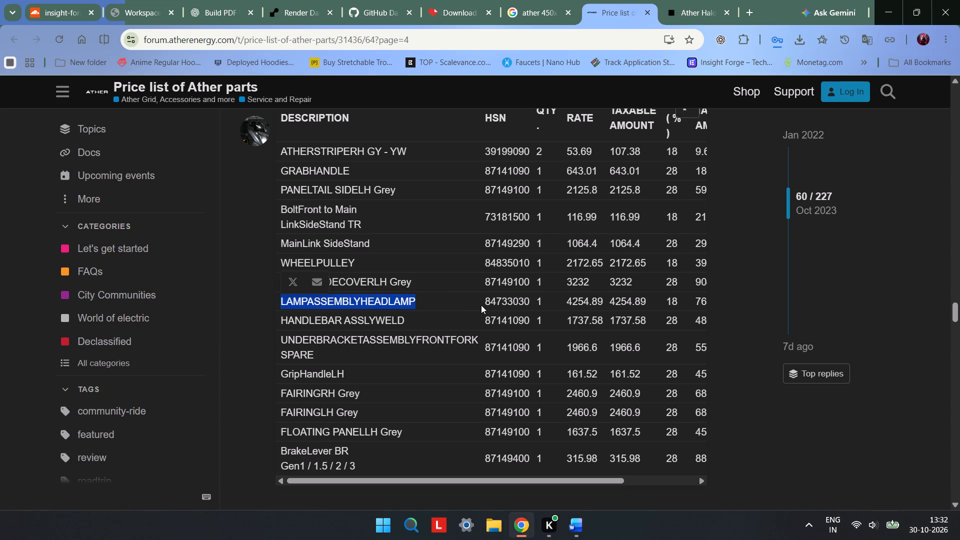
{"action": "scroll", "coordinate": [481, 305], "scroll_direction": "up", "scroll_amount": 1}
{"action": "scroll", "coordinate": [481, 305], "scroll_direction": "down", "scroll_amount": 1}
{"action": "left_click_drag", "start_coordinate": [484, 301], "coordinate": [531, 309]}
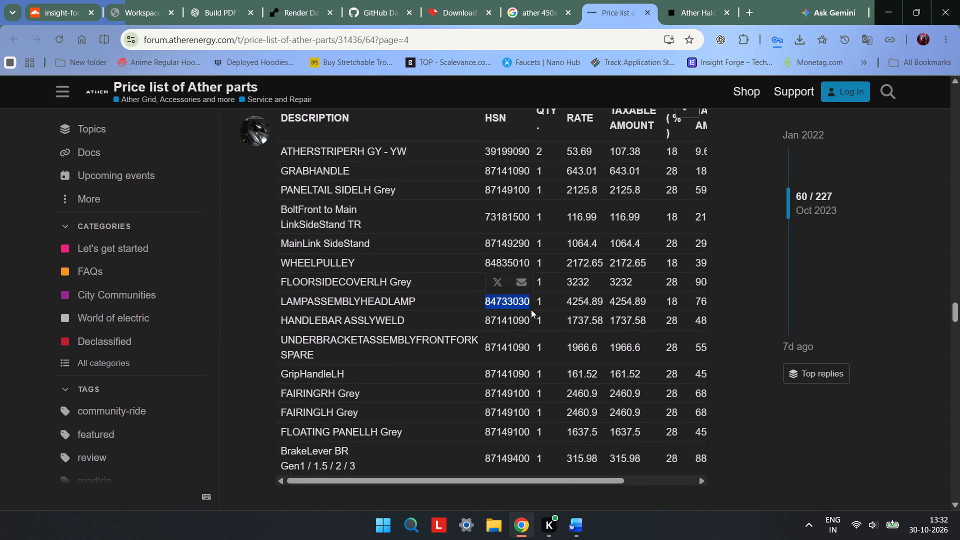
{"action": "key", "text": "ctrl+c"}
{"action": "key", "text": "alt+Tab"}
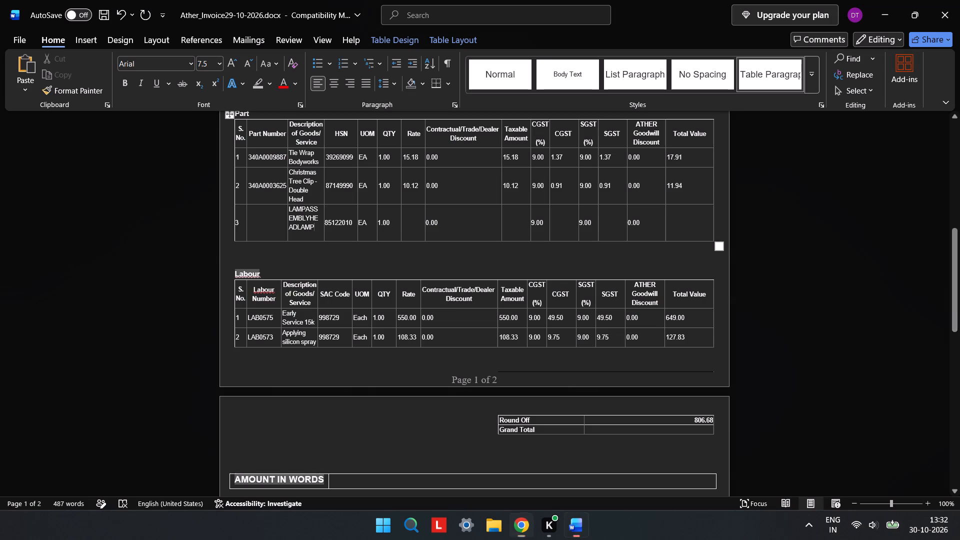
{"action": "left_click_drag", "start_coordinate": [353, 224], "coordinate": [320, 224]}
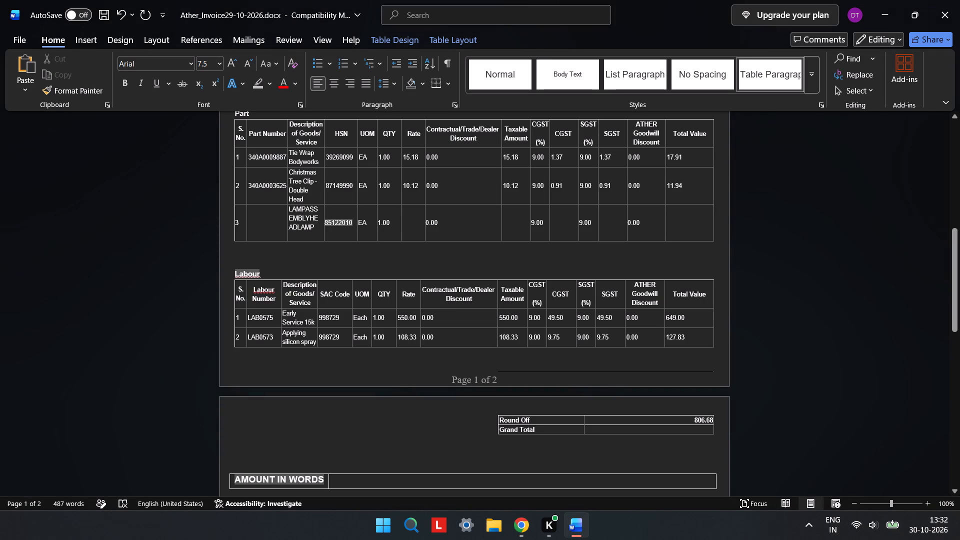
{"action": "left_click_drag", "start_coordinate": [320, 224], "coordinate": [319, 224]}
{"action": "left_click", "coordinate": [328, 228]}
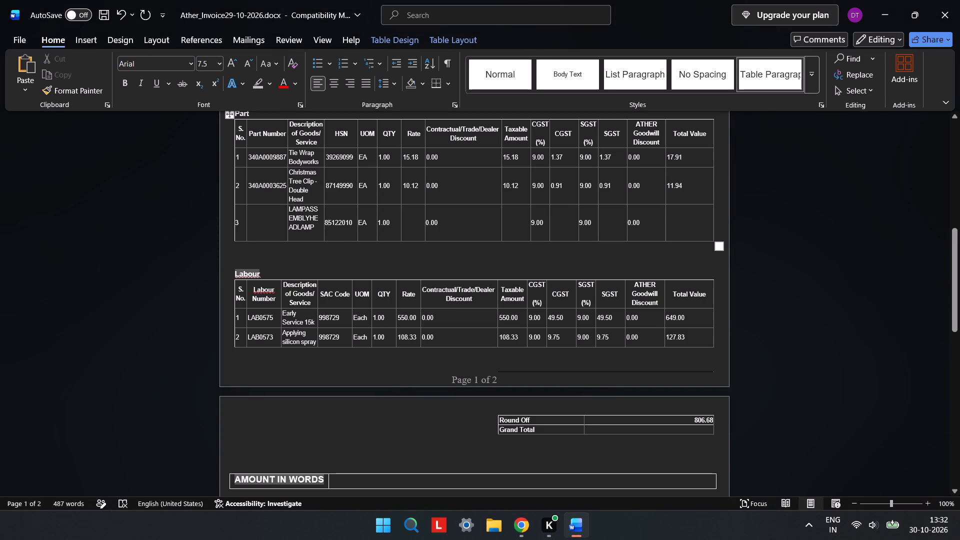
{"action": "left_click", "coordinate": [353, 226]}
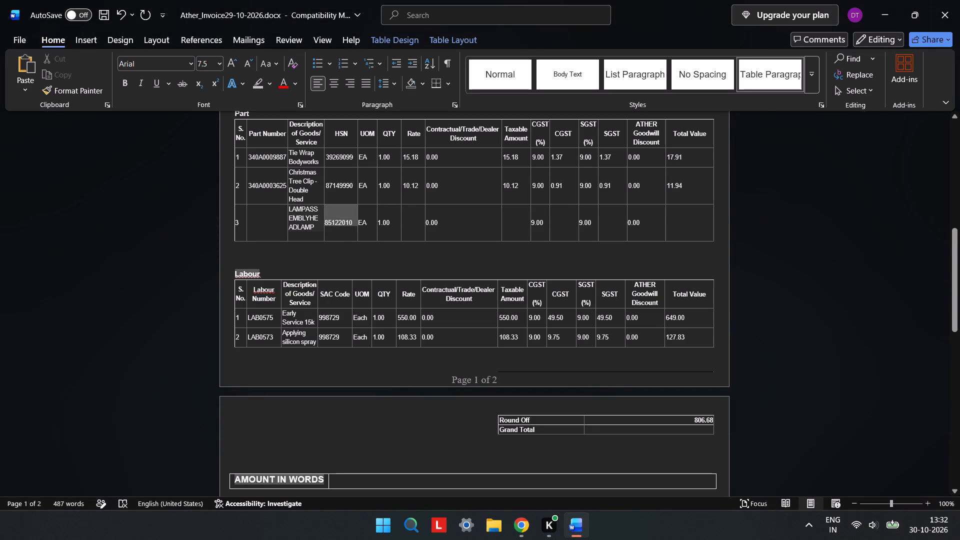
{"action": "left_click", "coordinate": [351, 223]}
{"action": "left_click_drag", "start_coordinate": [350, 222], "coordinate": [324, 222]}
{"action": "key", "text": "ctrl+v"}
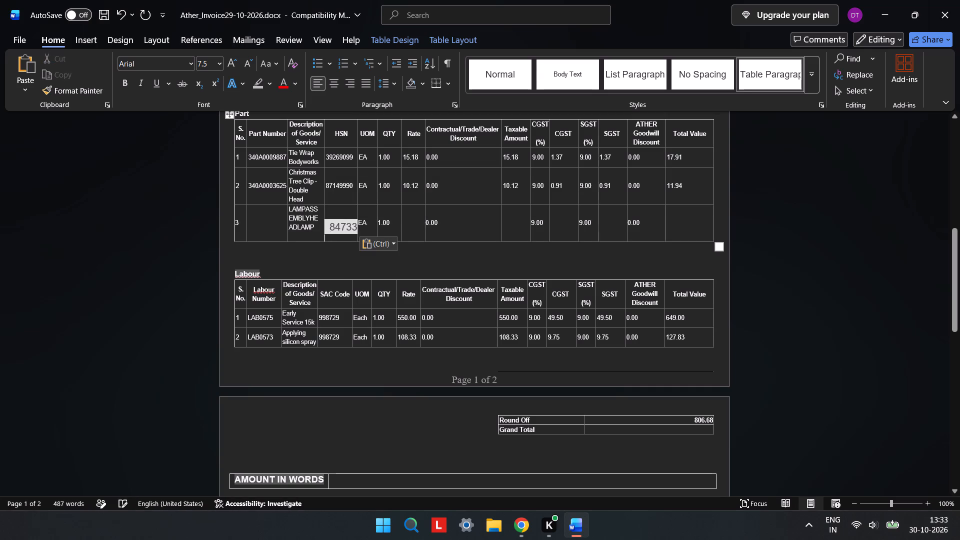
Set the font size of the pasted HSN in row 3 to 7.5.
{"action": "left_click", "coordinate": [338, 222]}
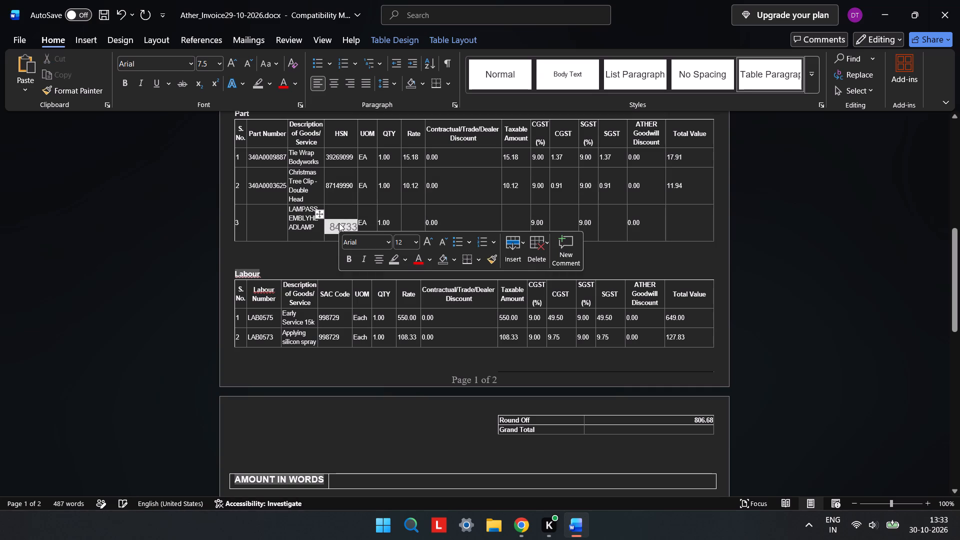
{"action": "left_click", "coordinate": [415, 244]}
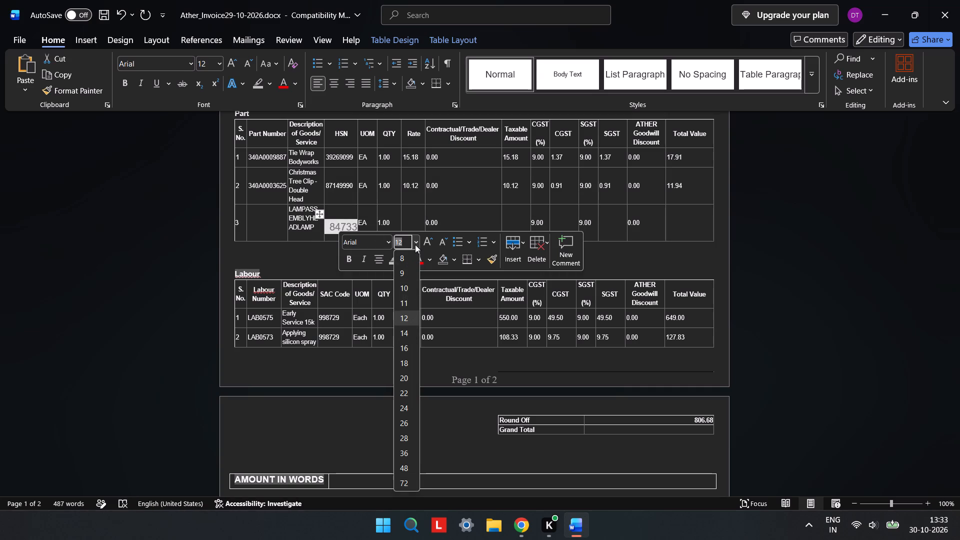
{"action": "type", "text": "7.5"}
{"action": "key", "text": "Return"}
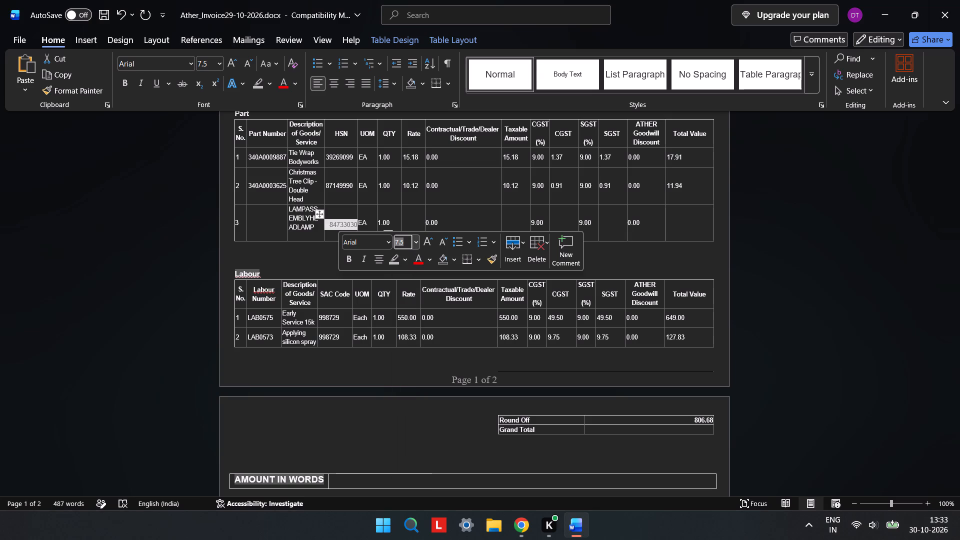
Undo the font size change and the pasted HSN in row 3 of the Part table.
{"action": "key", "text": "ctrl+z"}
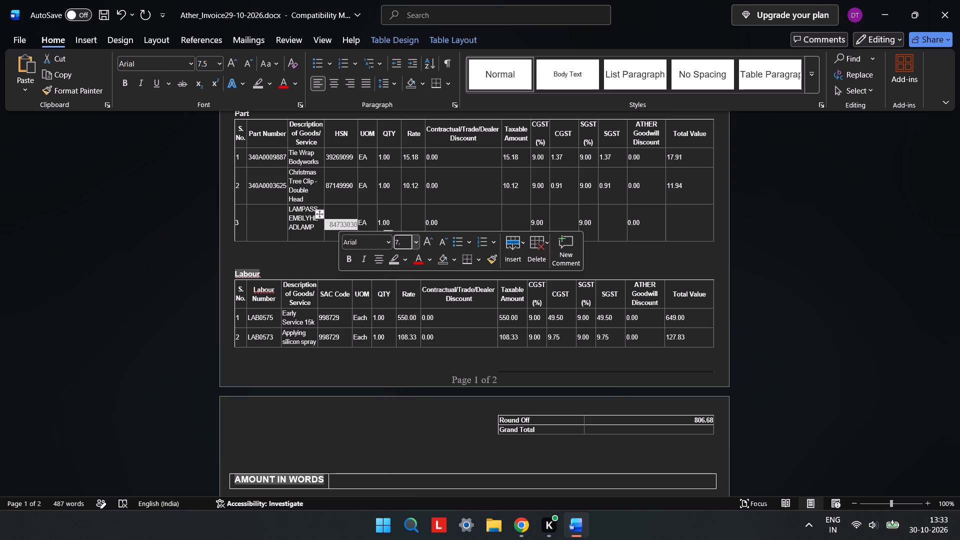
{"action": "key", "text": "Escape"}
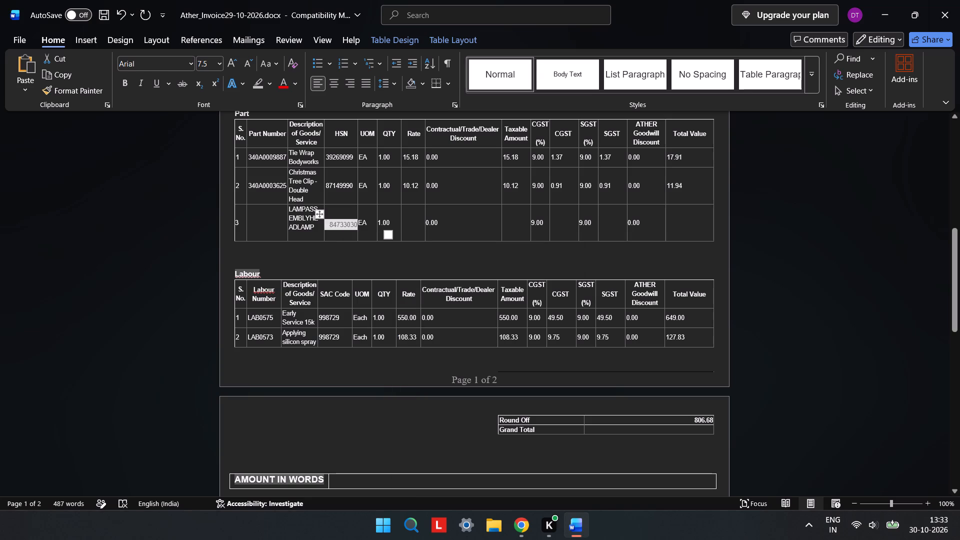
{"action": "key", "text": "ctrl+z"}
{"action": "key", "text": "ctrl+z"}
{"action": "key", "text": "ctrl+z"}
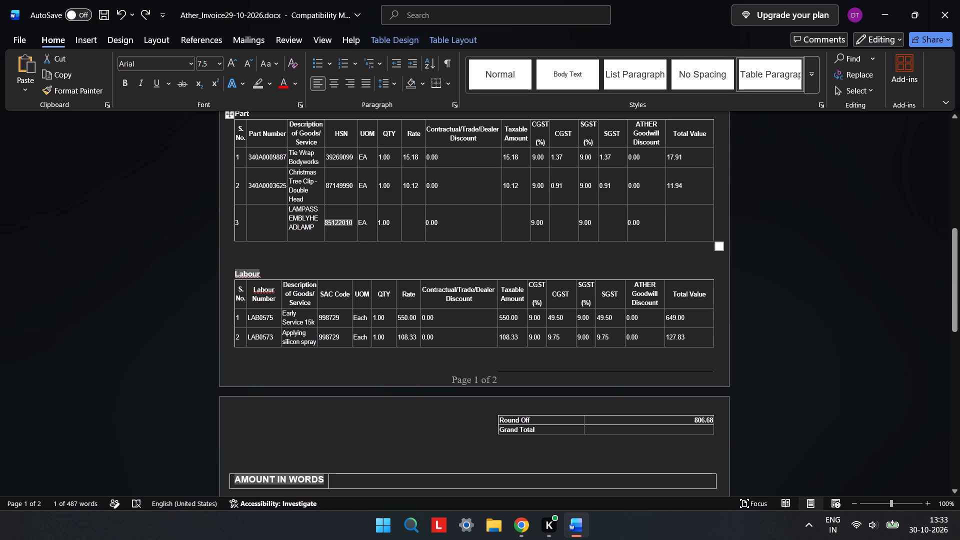
Replace the HSN in row 3 of the Word invoice's Part table with the headlamp's 84733030 from the forum price list.
{"action": "key", "text": "BackSpace"}
{"action": "key", "text": "alt+Tab"}
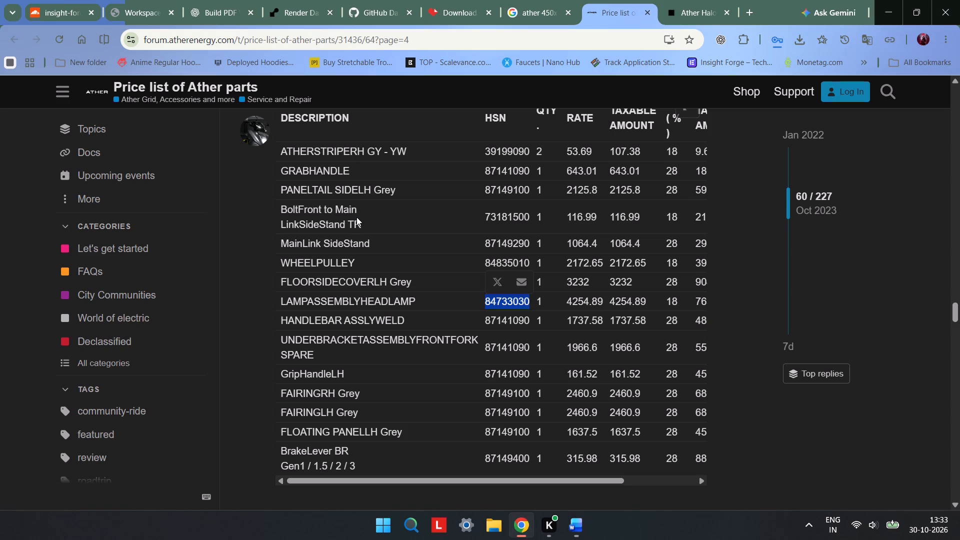
{"action": "left_click", "coordinate": [458, 306]}
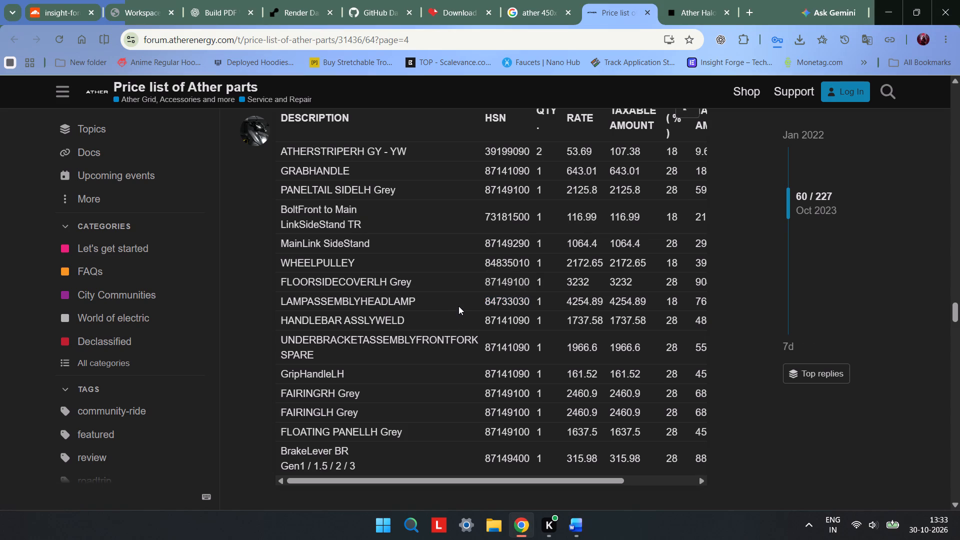
{"action": "key", "text": "alt+Tab"}
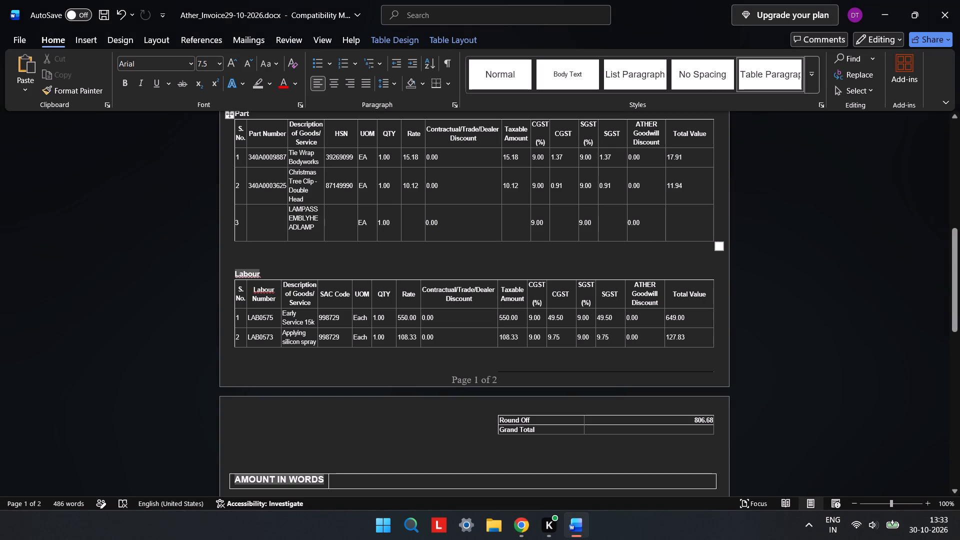
{"action": "type", "text": "847"}
{"action": "key", "text": "alt+Tab"}
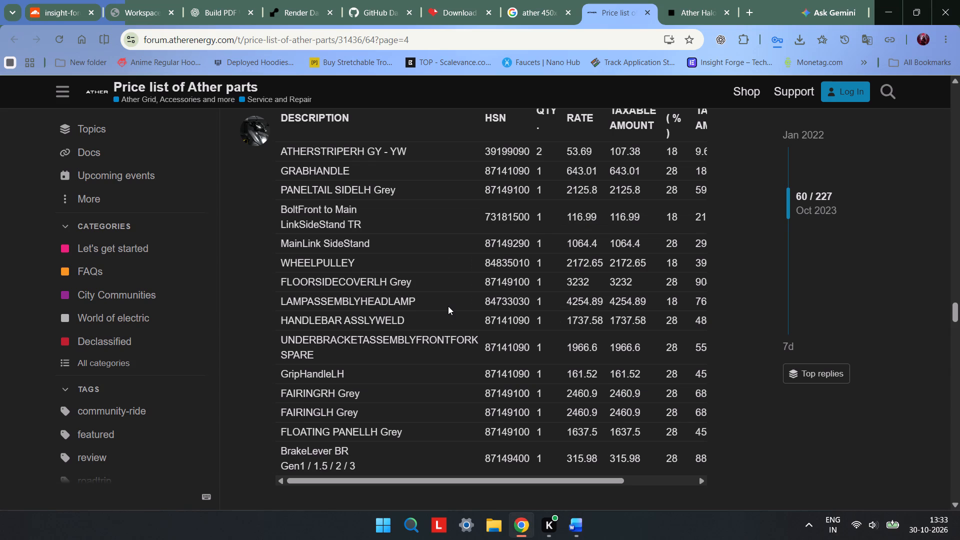
{"action": "key", "text": "alt+Tab"}
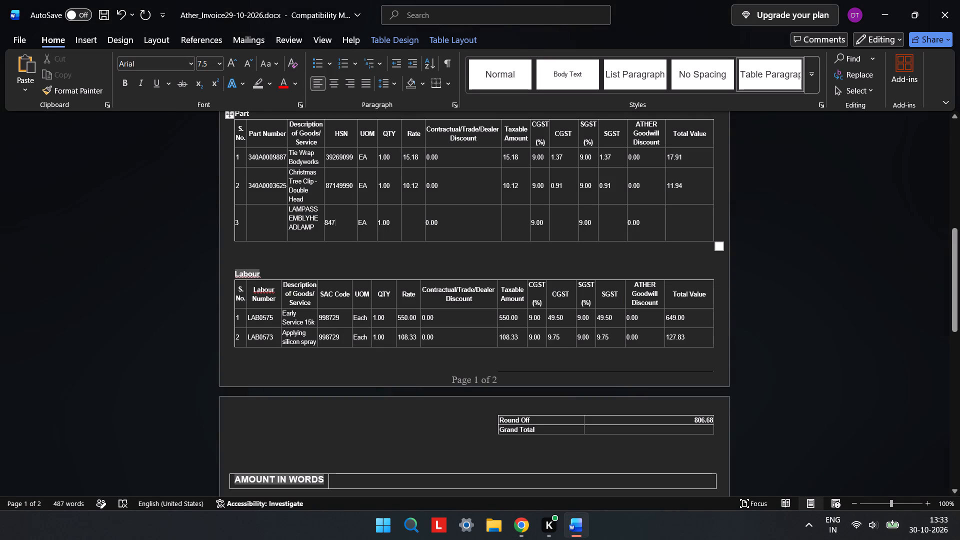
{"action": "key", "text": "alt+Tab"}
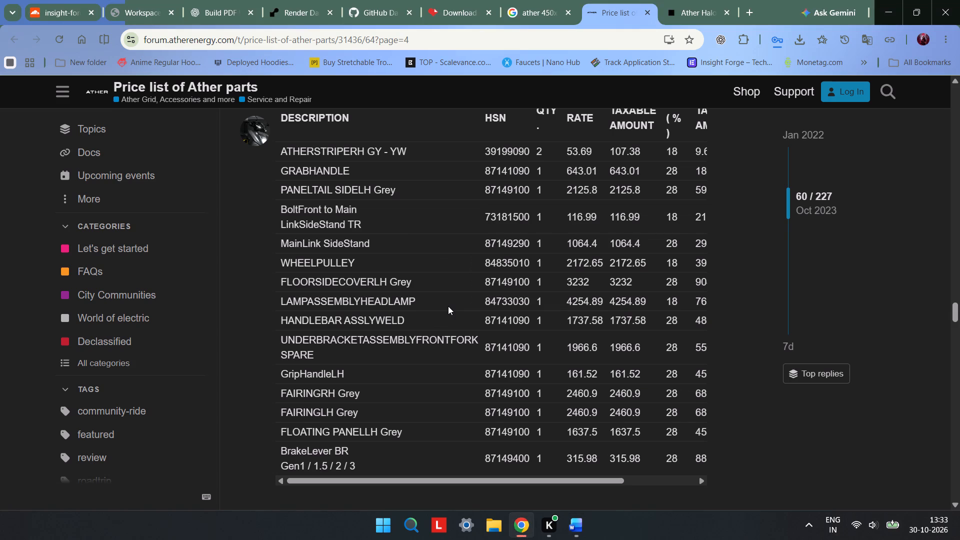
{"action": "key", "text": "alt+Tab"}
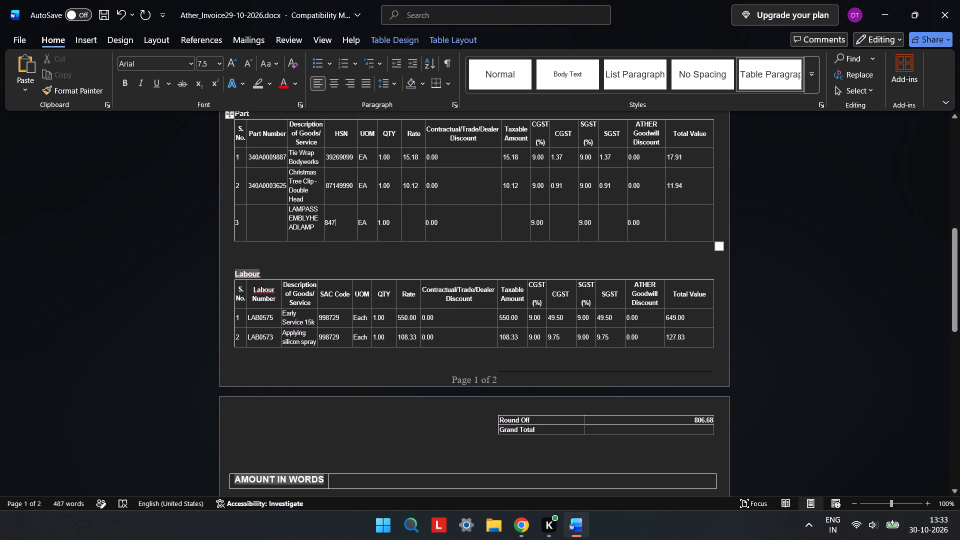
{"action": "type", "text": "33030"}
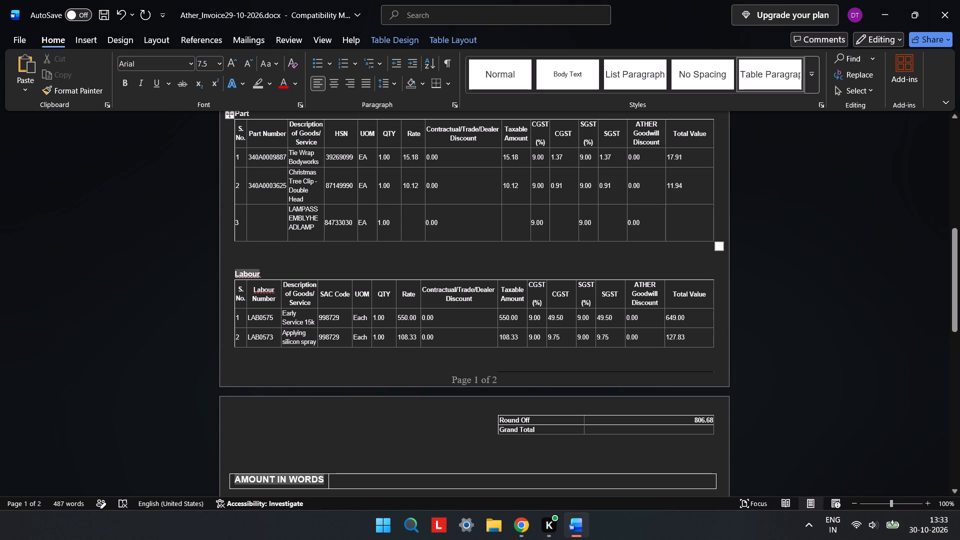
Enter the headlamp's rate from the forum price list, 4254.89, in row 3's Rate cell of the Word invoice.
{"action": "left_click", "coordinate": [411, 220]}
{"action": "key", "text": "alt+Tab"}
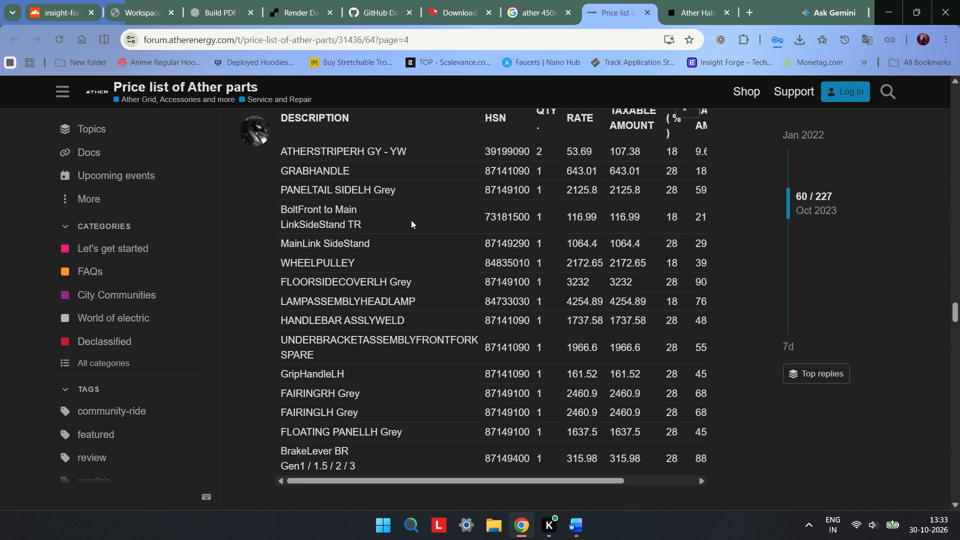
{"action": "left_click_drag", "start_coordinate": [615, 476], "coordinate": [637, 476]}
{"action": "left_click_drag", "start_coordinate": [613, 483], "coordinate": [661, 484]}
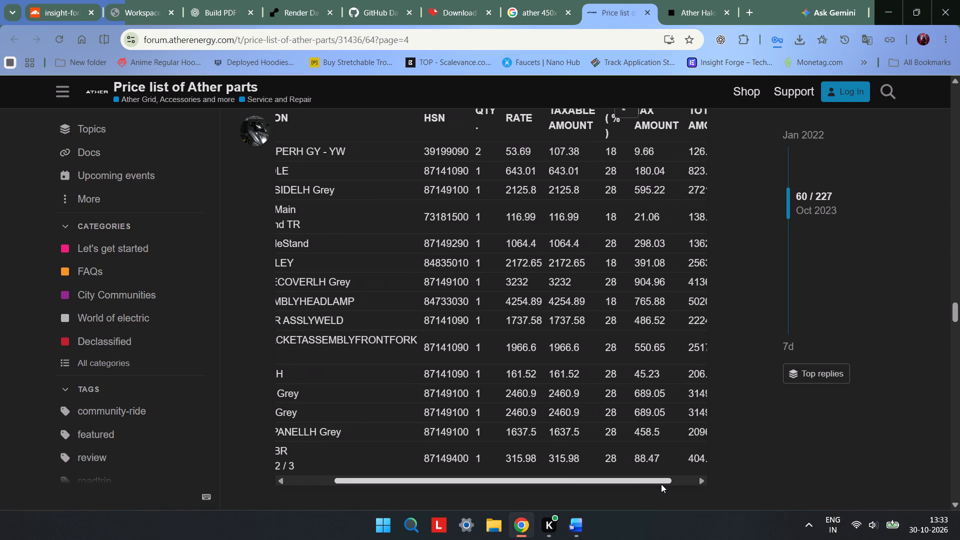
{"action": "left_click_drag", "start_coordinate": [661, 484], "coordinate": [718, 485]}
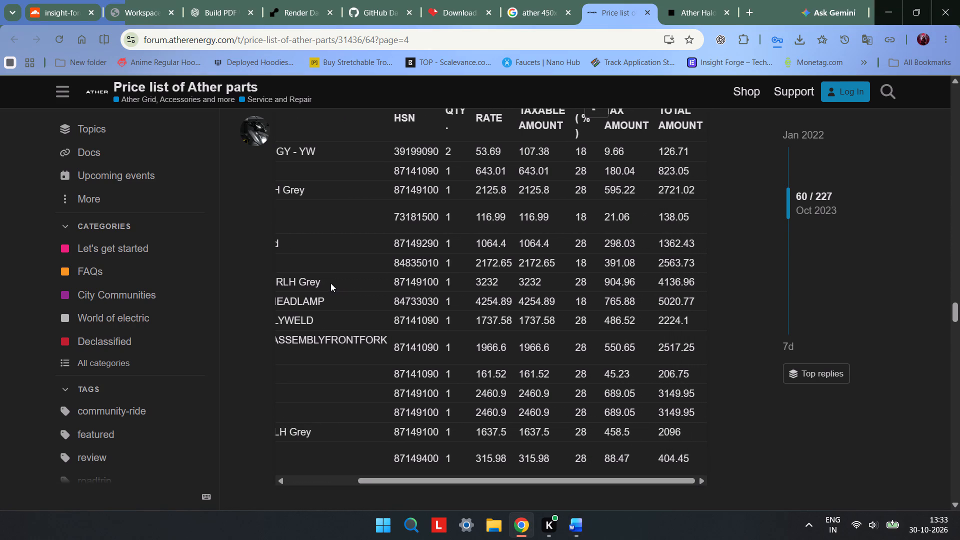
{"action": "left_click_drag", "start_coordinate": [334, 295], "coordinate": [693, 301]}
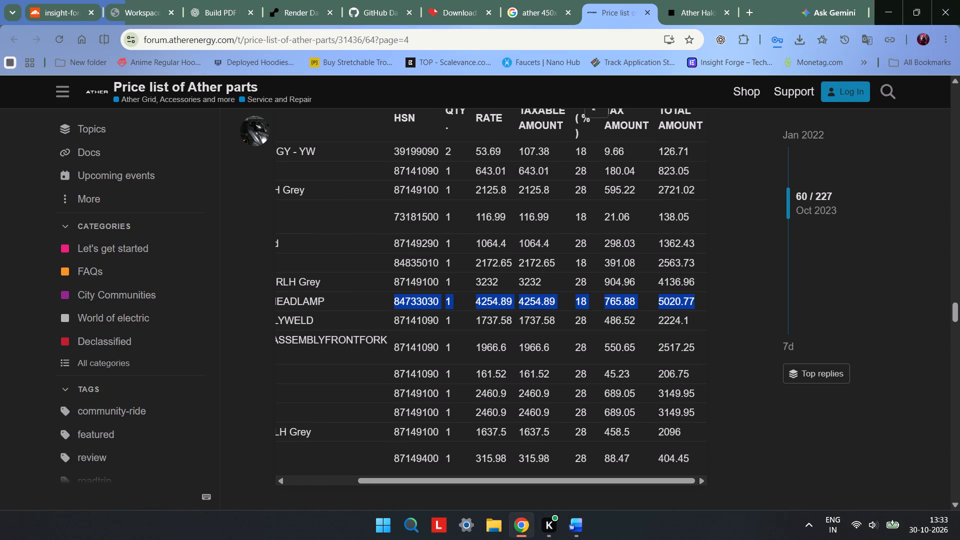
{"action": "left_click_drag", "start_coordinate": [693, 301], "coordinate": [705, 303]}
{"action": "key", "text": "alt+Tab"}
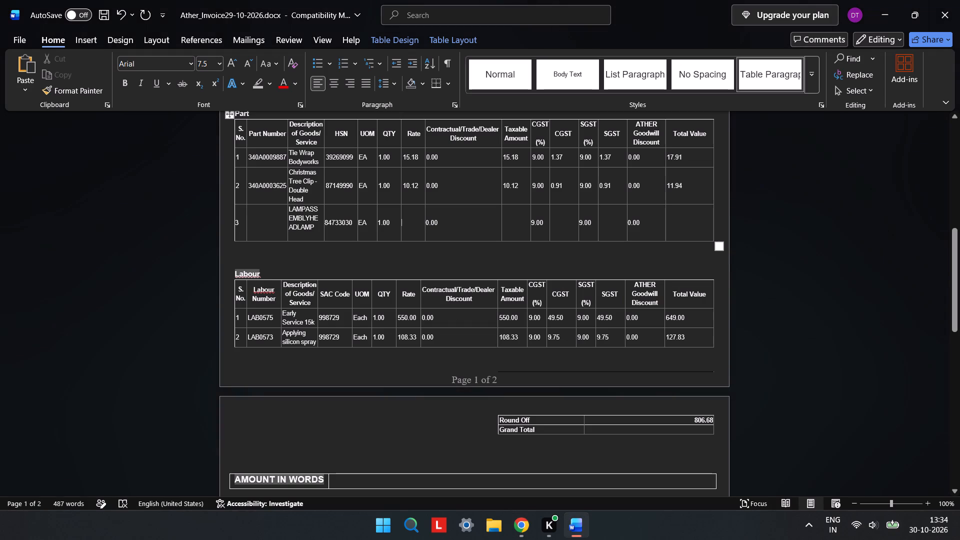
{"action": "type", "text": "4251"}
{"action": "key", "text": "BackSpace"}
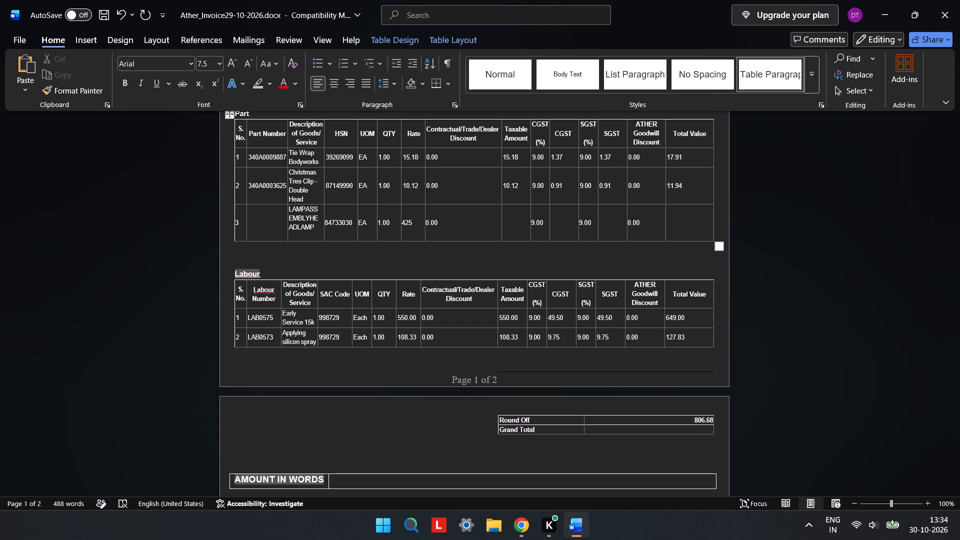
{"action": "key", "text": "4"}
{"action": "key", "text": "period"}
{"action": "key", "text": "alt+Tab"}
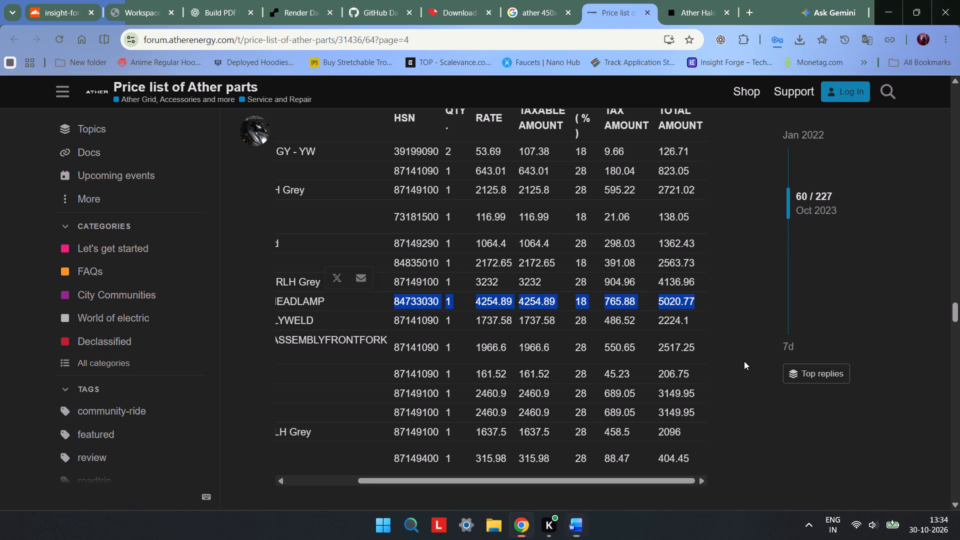
{"action": "key", "text": "alt+Tab"}
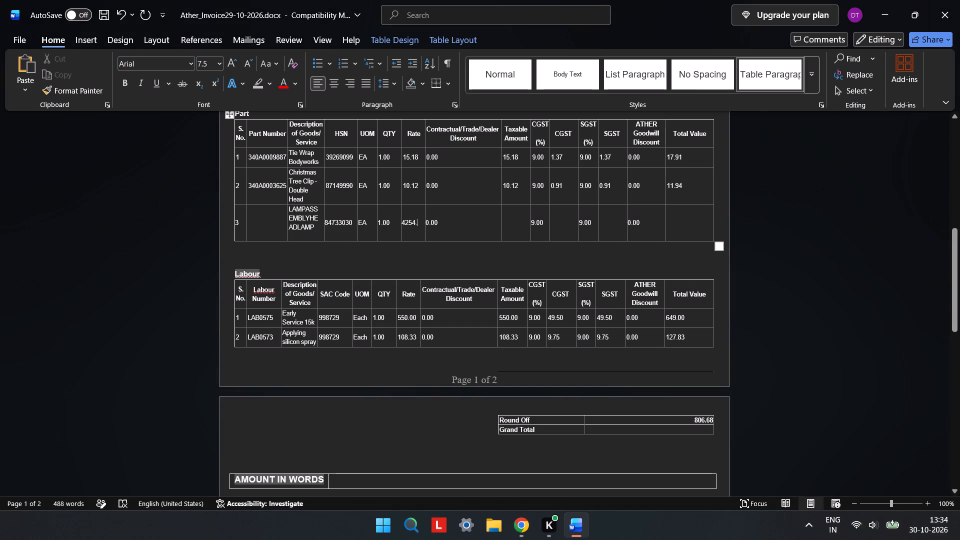
{"action": "type", "text": "89"}
{"action": "key", "text": "alt+q"}
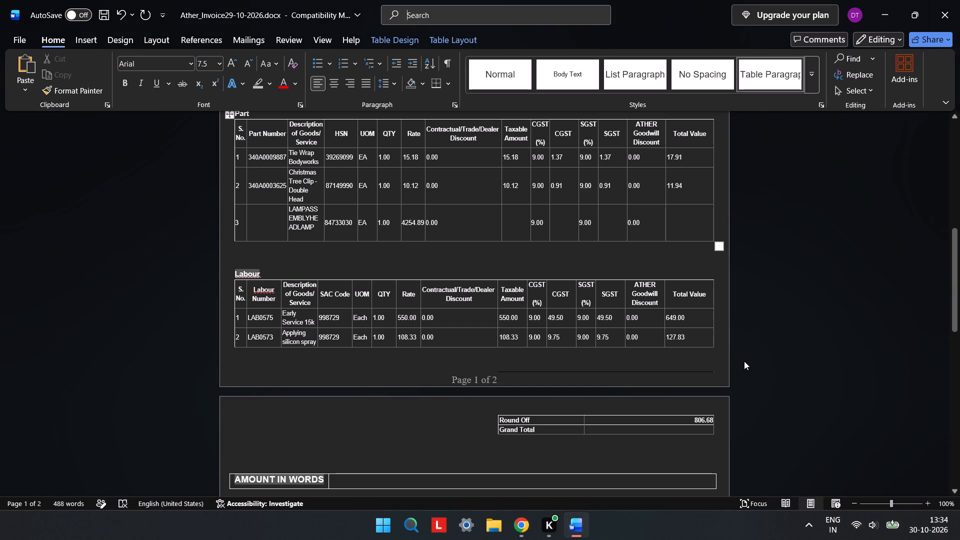
Enter the headlamp's taxable amount from the forum price list, 4254.89, in row 3's Taxable Amount cell of the Word invoice.
{"action": "key", "text": "alt+Tab"}
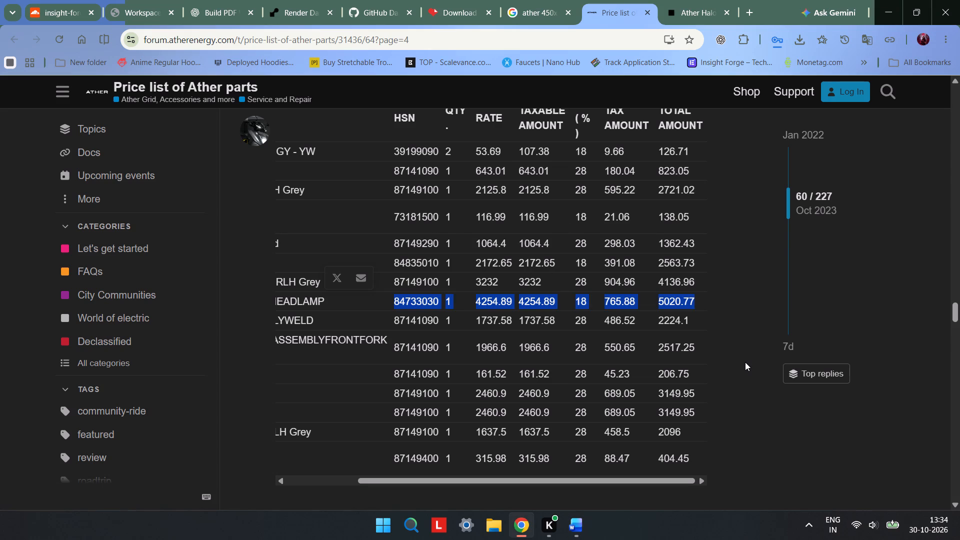
{"action": "key", "text": "alt+Tab"}
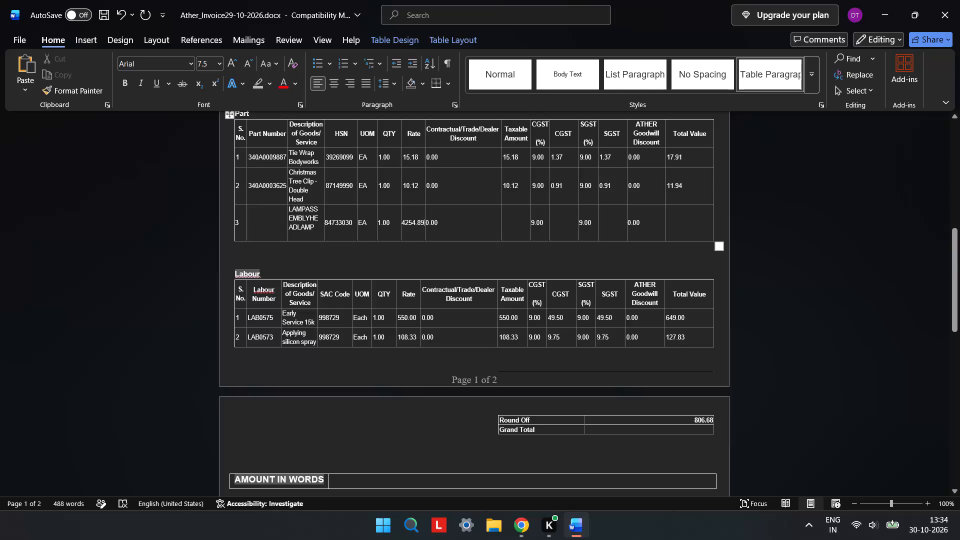
{"action": "left_click", "coordinate": [506, 222]}
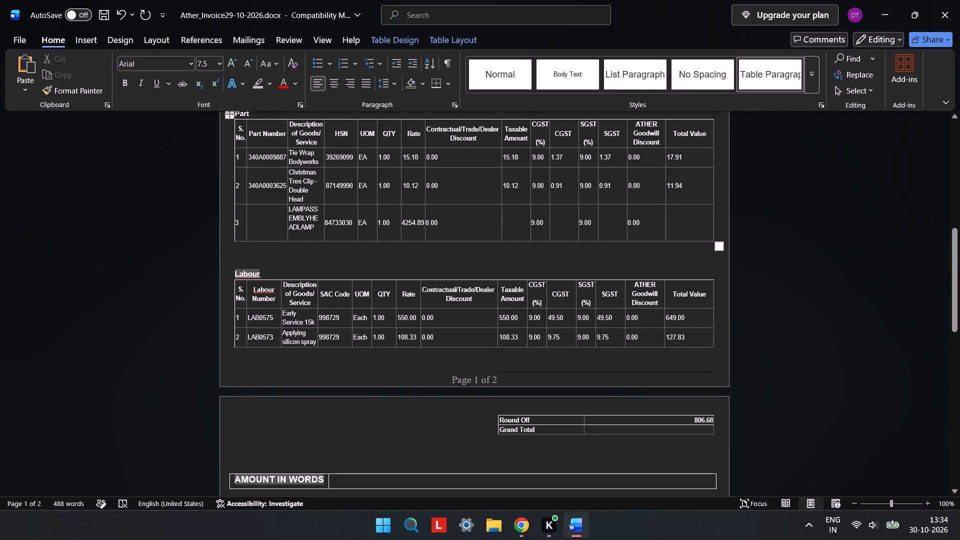
{"action": "type", "text": "42"}
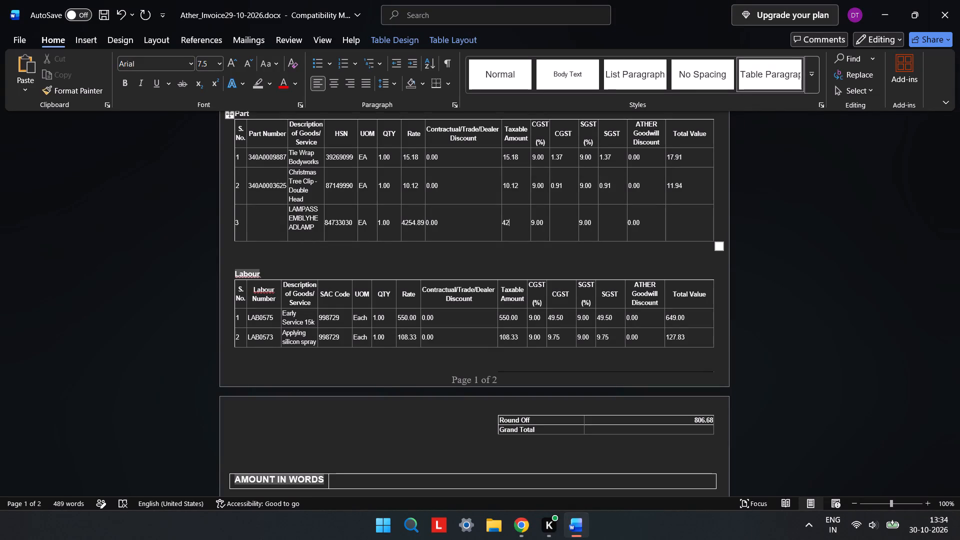
{"action": "key", "text": "5"}
{"action": "key", "text": "4"}
{"action": "type", "text": ".89"}
Open Calculator and compute 9% of the headlamp's taxable amount, 4254.89.
{"action": "key", "text": "alt+Tab"}
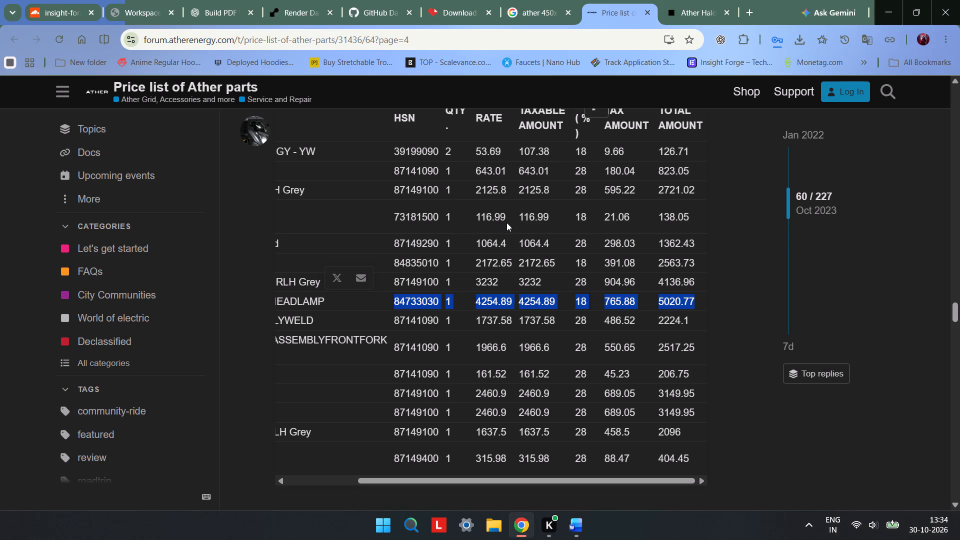
{"action": "key", "text": "alt+Tab"}
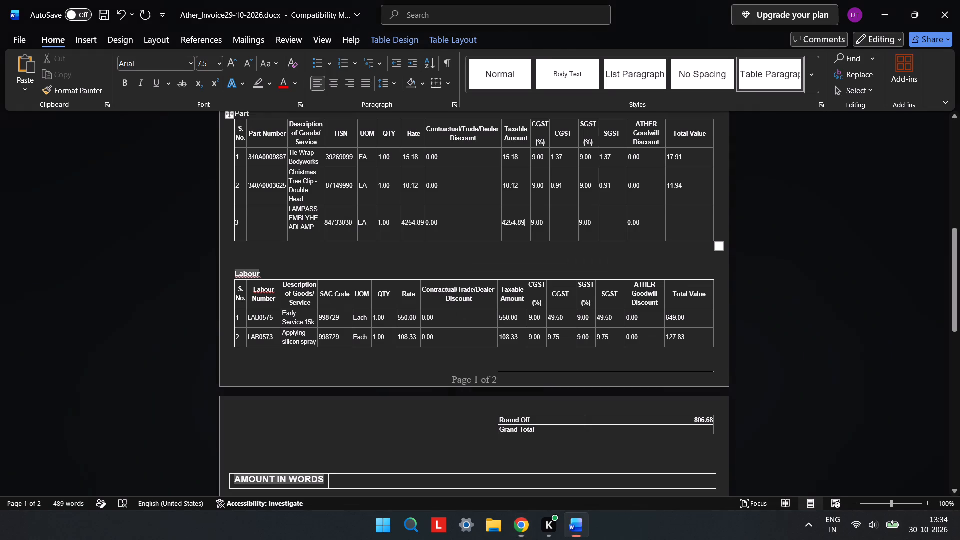
{"action": "left_click", "coordinate": [553, 225]}
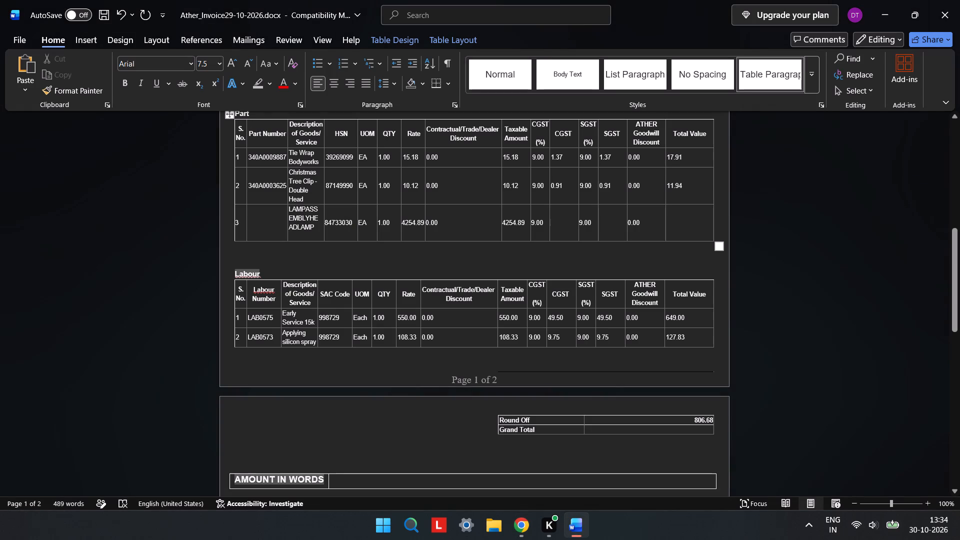
{"action": "type", "text": "CAL"}
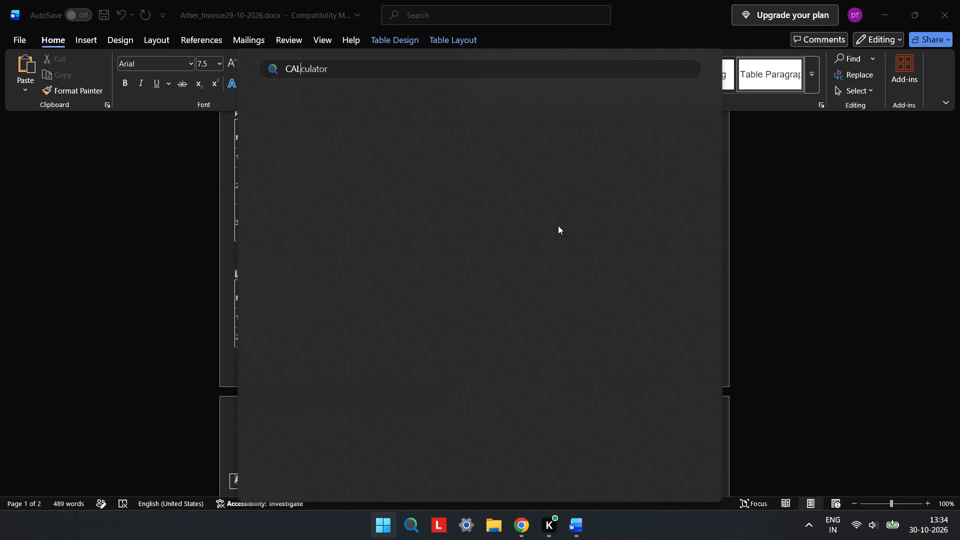
{"action": "left_click", "coordinate": [376, 167]}
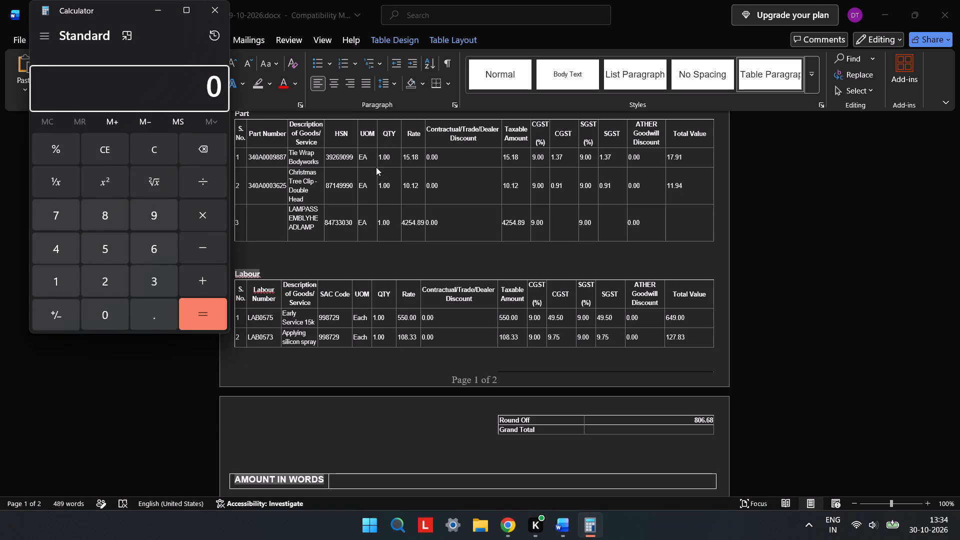
{"action": "type", "text": "42"}
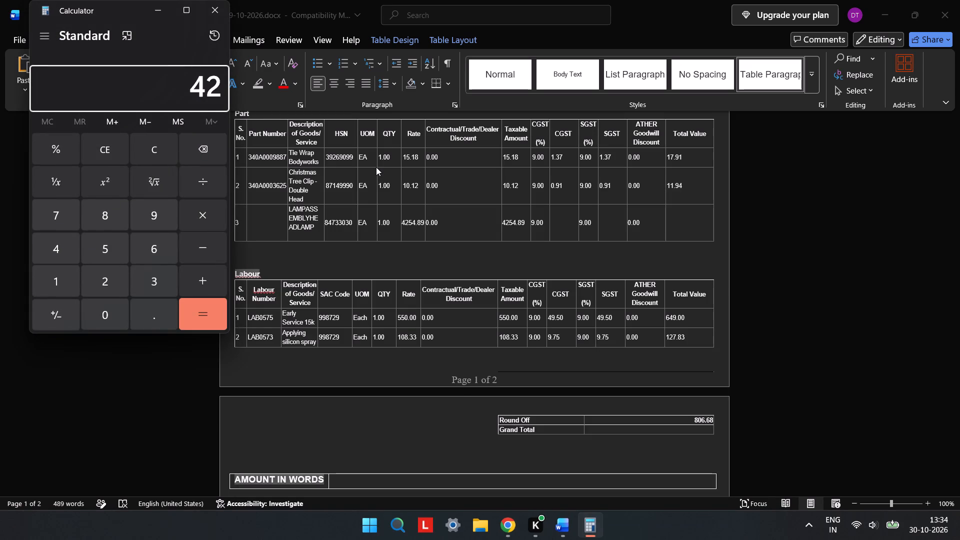
{"action": "key", "text": "5"}
{"action": "type", "text": "4.89*"}
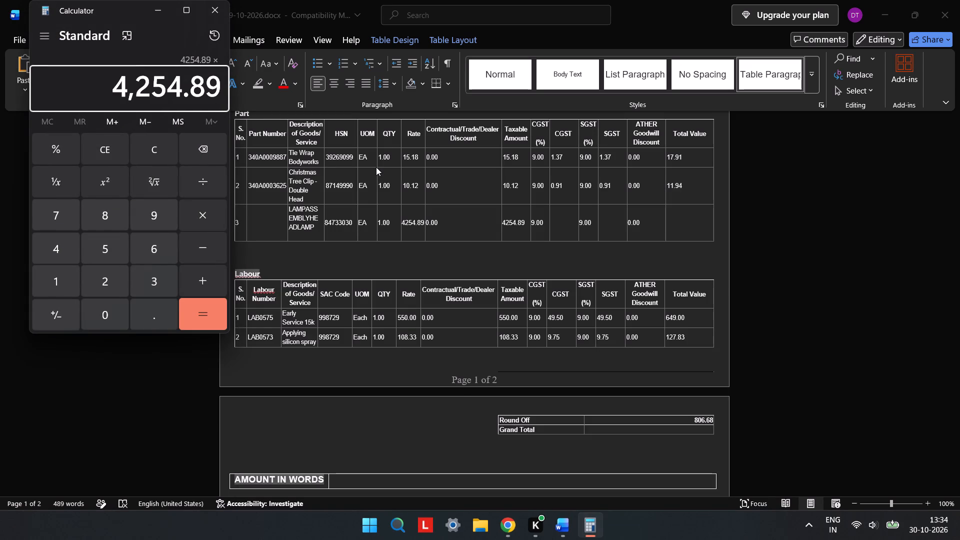
{"action": "key", "text": "9"}
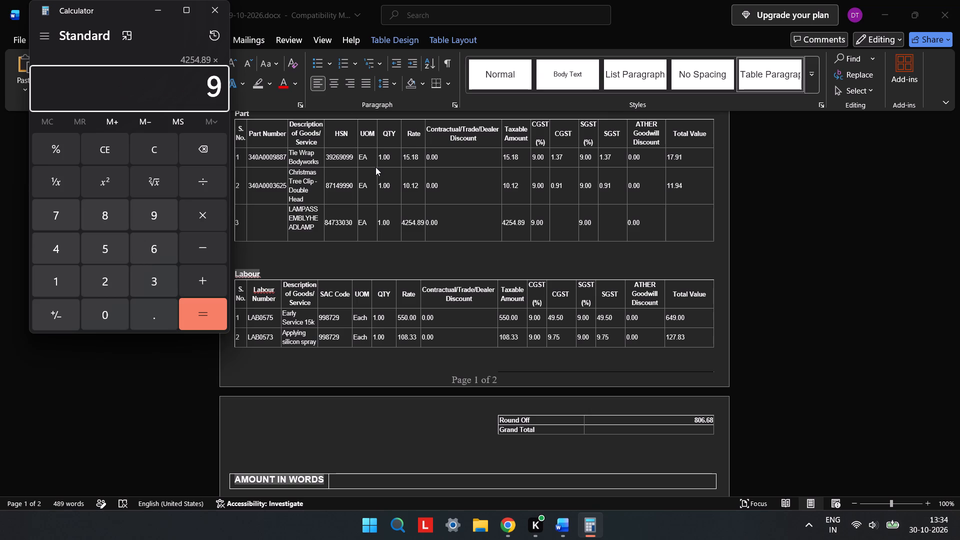
{"action": "left_click", "coordinate": [52, 160]}
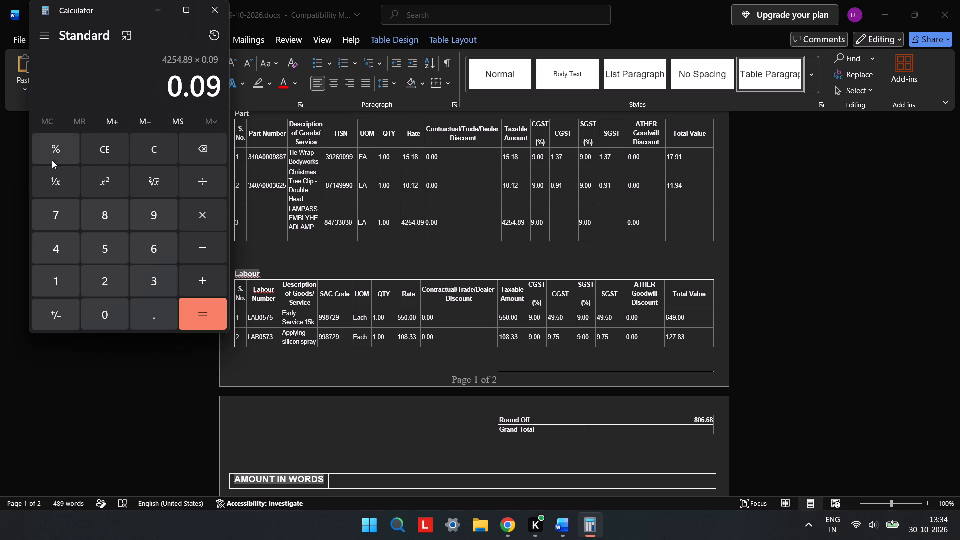
{"action": "left_click", "coordinate": [193, 319]}
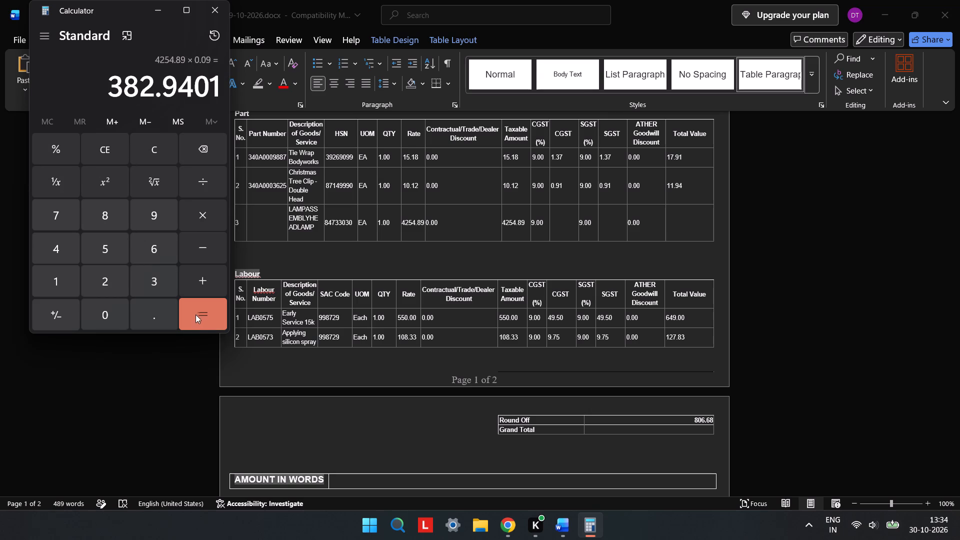
Enter the calculated tax, 382.94, in row 3's CGST cell of the Word invoice's Part table.
{"action": "left_click", "coordinate": [558, 215]}
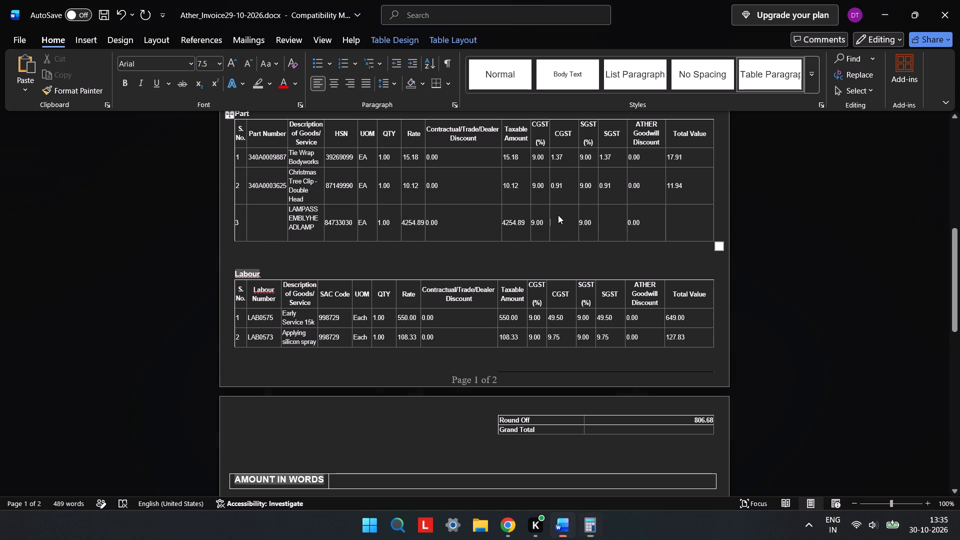
{"action": "left_click", "coordinate": [588, 538]}
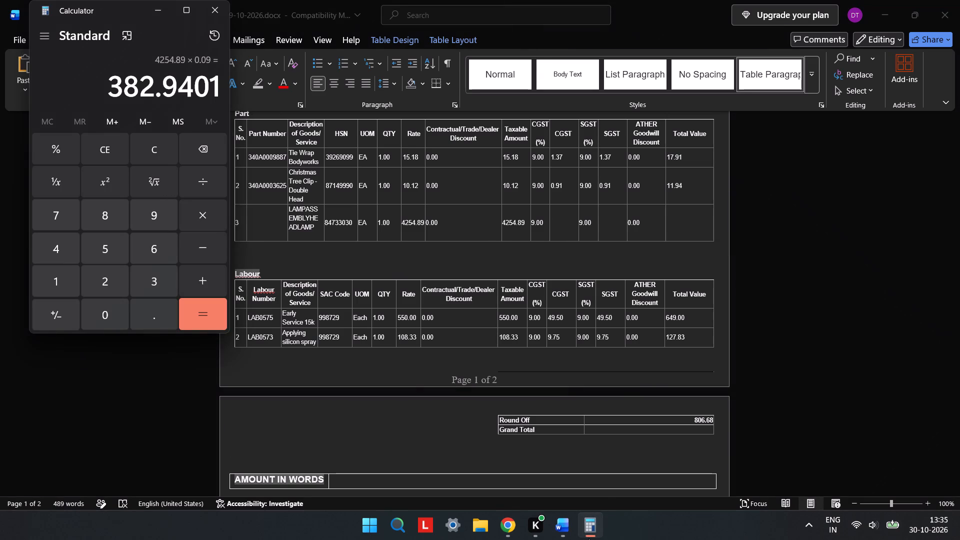
{"action": "left_click", "coordinate": [559, 215]}
{"action": "type", "text": "382"}
{"action": "type", "text": "94"}
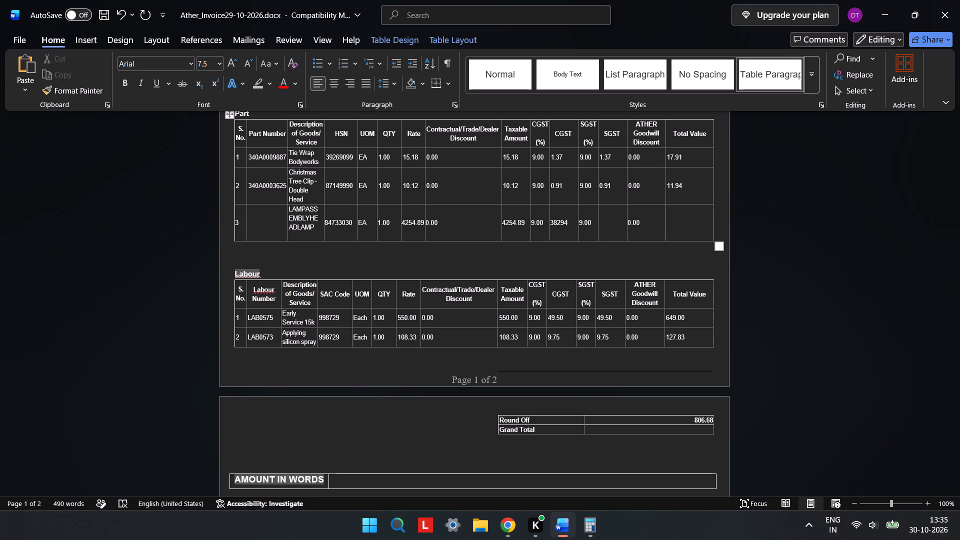
{"action": "key", "text": "BackSpace"}
{"action": "key", "text": "BackSpace"}
{"action": "type", "text": ".94"}
Enter the same tax amount, 382.94, in row 3's SGST cell of the Part table.
{"action": "left_click", "coordinate": [605, 220]}
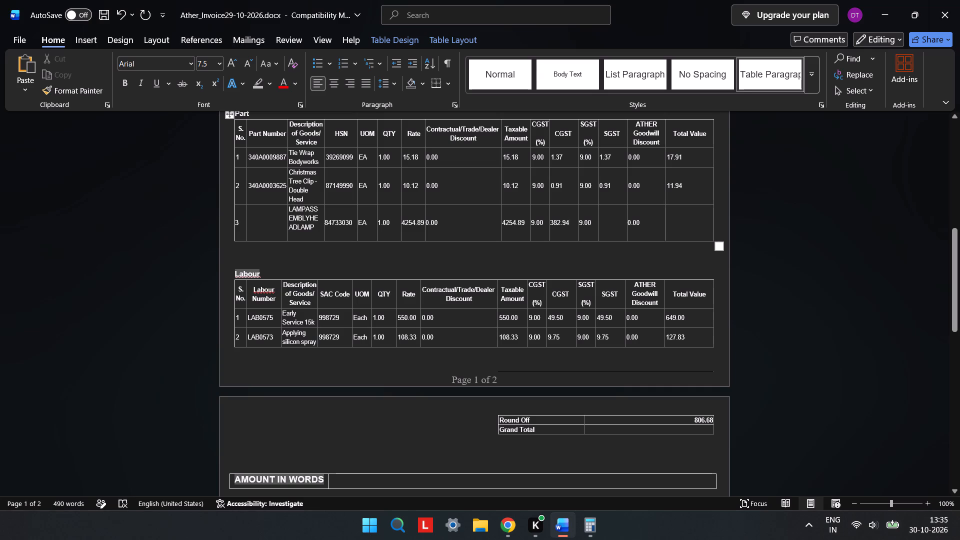
{"action": "key", "text": "Return"}
{"action": "key", "text": "Return"}
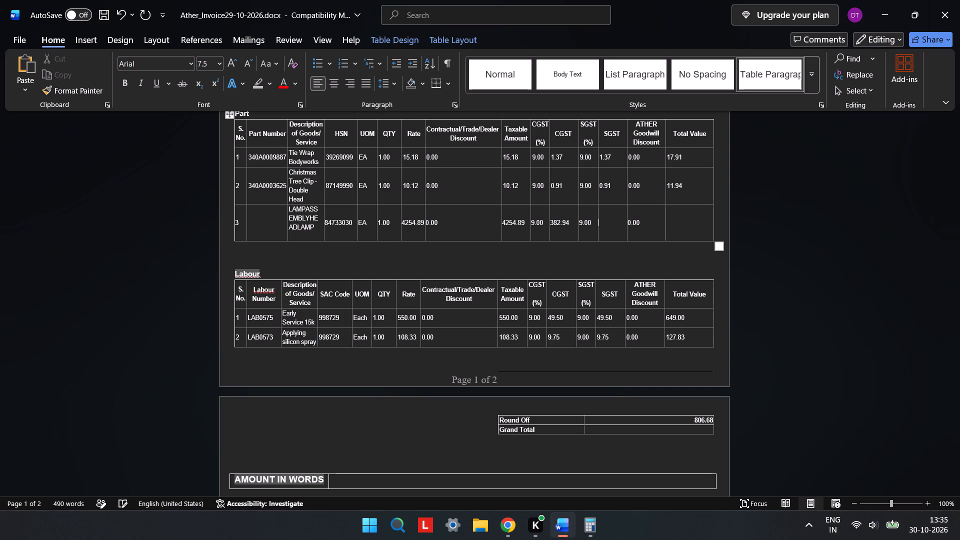
{"action": "type", "text": "382"}
{"action": "type", "text": ".94"}
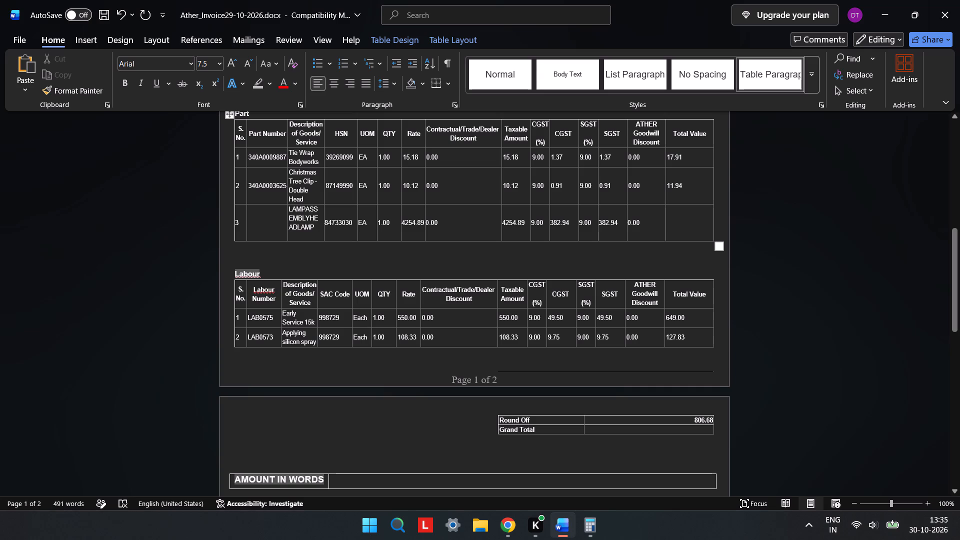
Compute the headlamp's total value in Calculator by adding 4254.89, the CGST of 382.94 and the SGST of 382.94.
{"action": "left_click", "coordinate": [672, 219]}
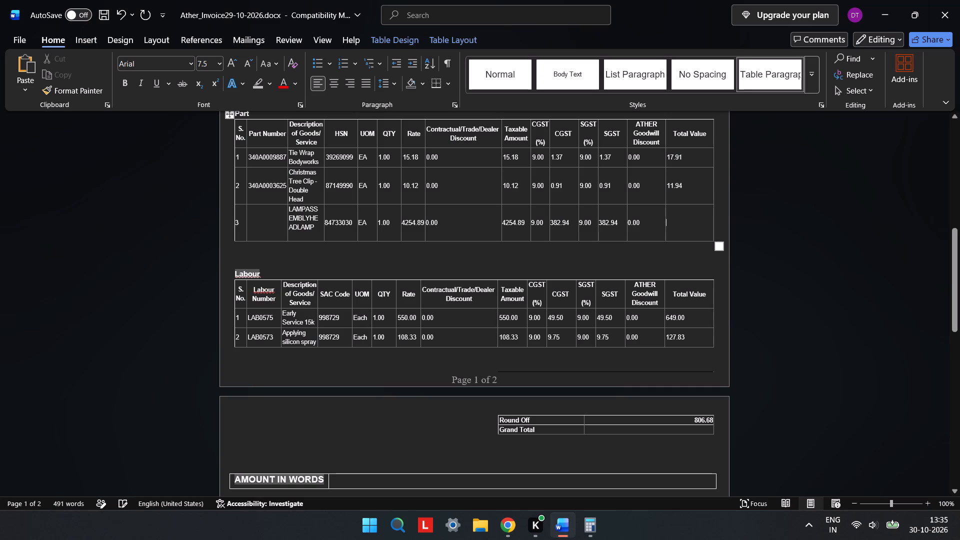
{"action": "left_click", "coordinate": [578, 539]}
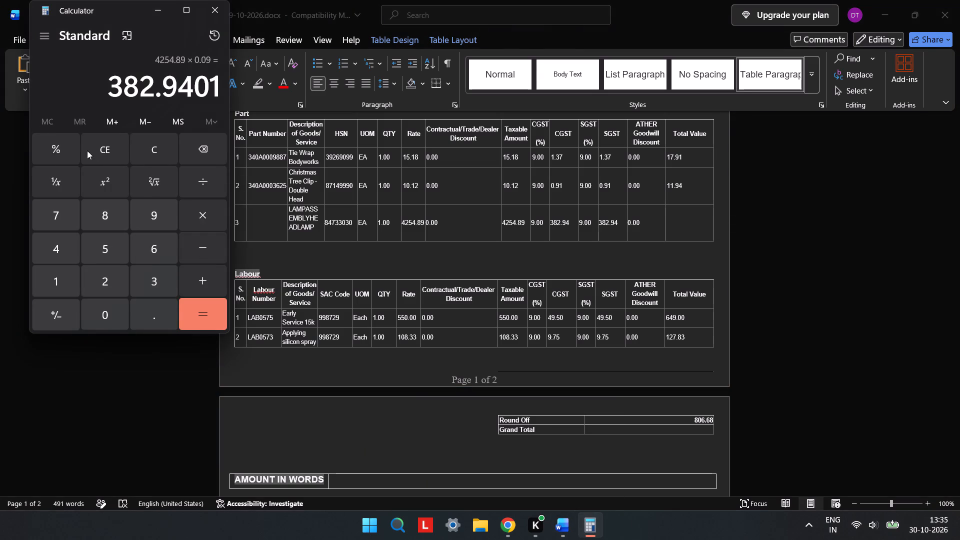
{"action": "left_click", "coordinate": [97, 150]}
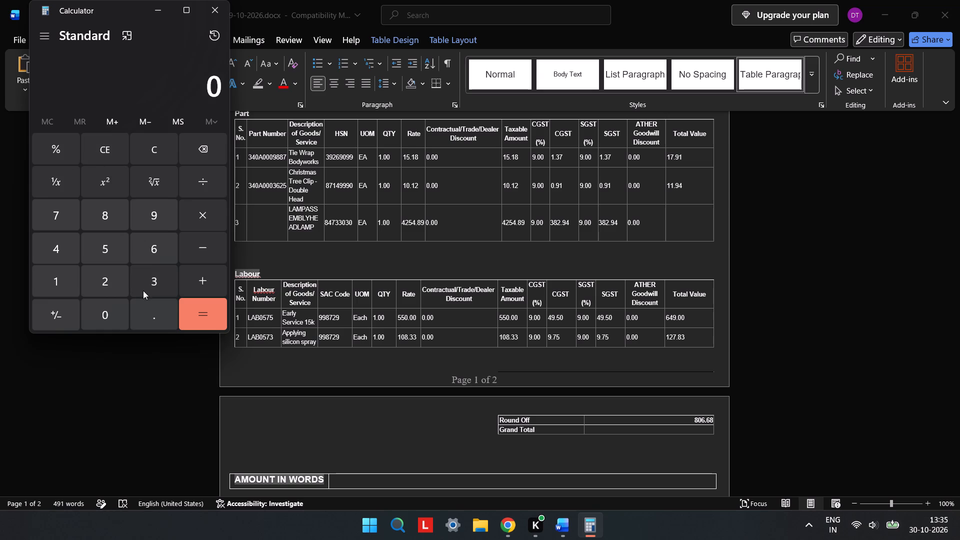
{"action": "left_click", "coordinate": [66, 248]}
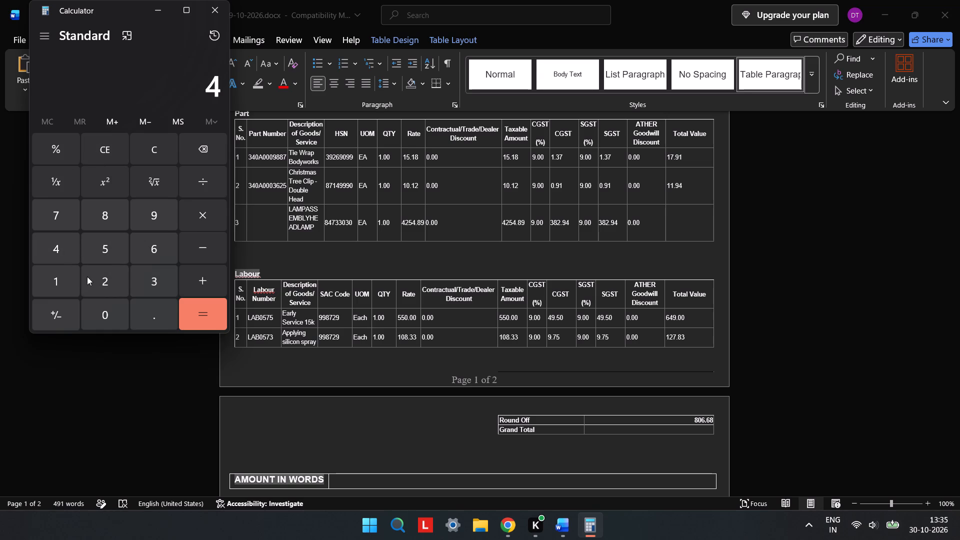
{"action": "left_click", "coordinate": [87, 280]}
{"action": "left_click", "coordinate": [92, 247]}
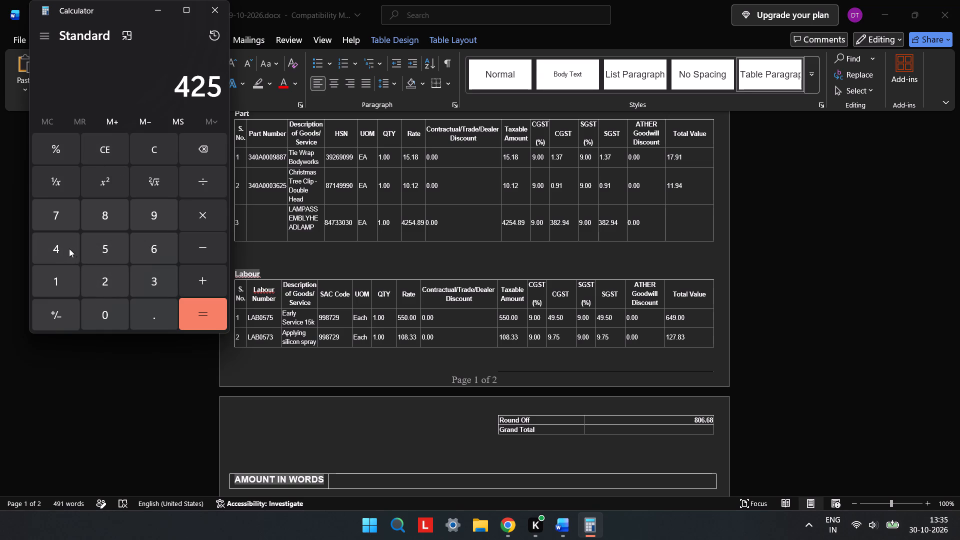
{"action": "left_click", "coordinate": [67, 248]}
{"action": "left_click", "coordinate": [144, 318]}
{"action": "left_click", "coordinate": [103, 206]}
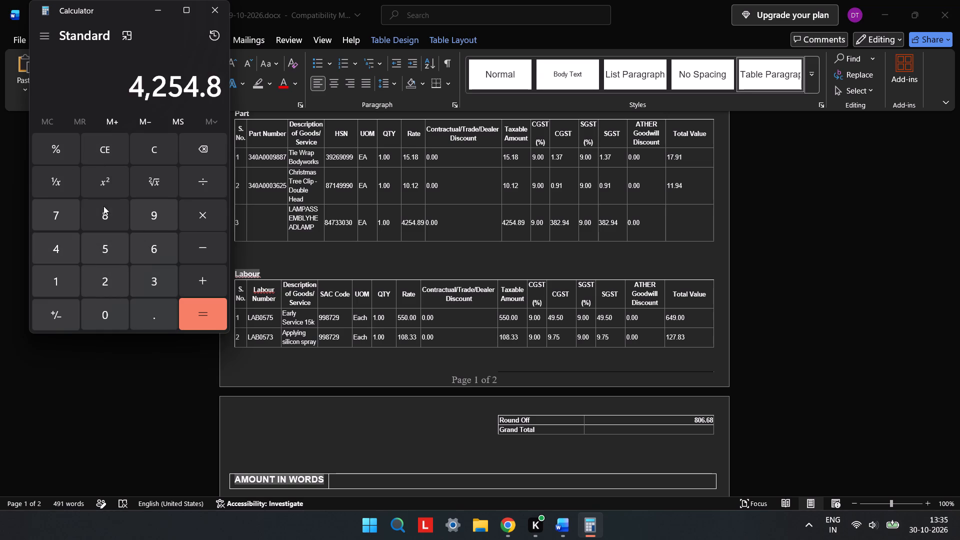
{"action": "left_click", "coordinate": [152, 225]}
{"action": "left_click", "coordinate": [204, 274]}
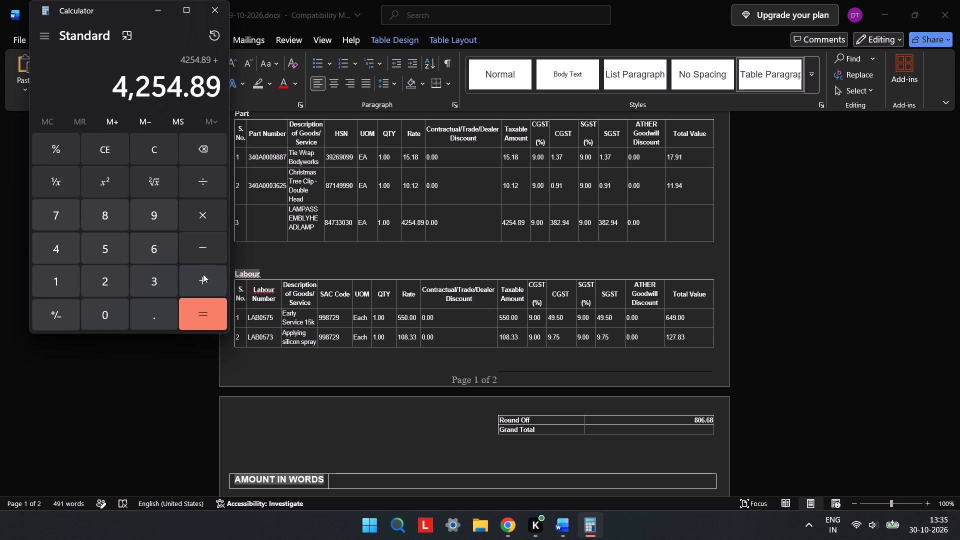
{"action": "left_click", "coordinate": [148, 277]}
{"action": "left_click", "coordinate": [115, 214]}
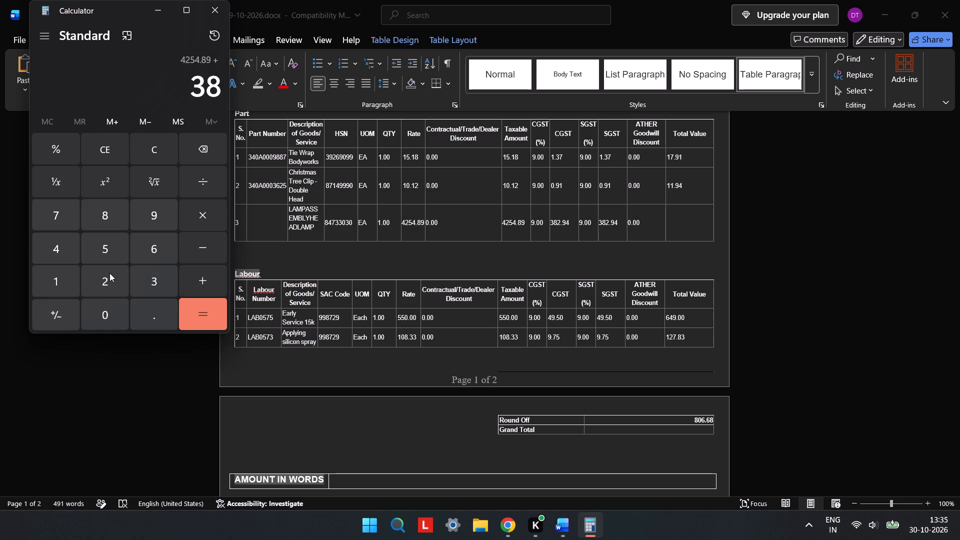
{"action": "left_click", "coordinate": [109, 273]}
{"action": "left_click", "coordinate": [149, 329]}
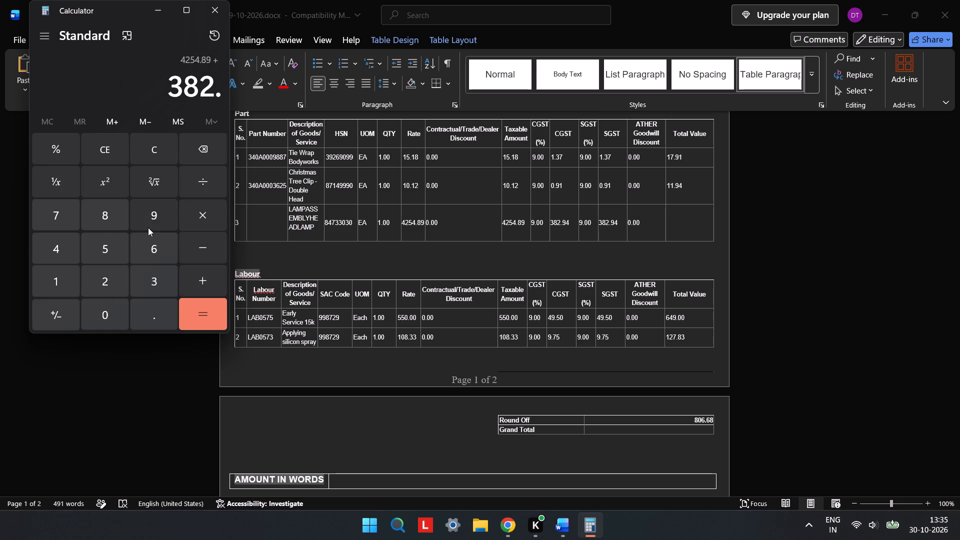
{"action": "left_click", "coordinate": [148, 227]}
{"action": "left_click", "coordinate": [67, 240]}
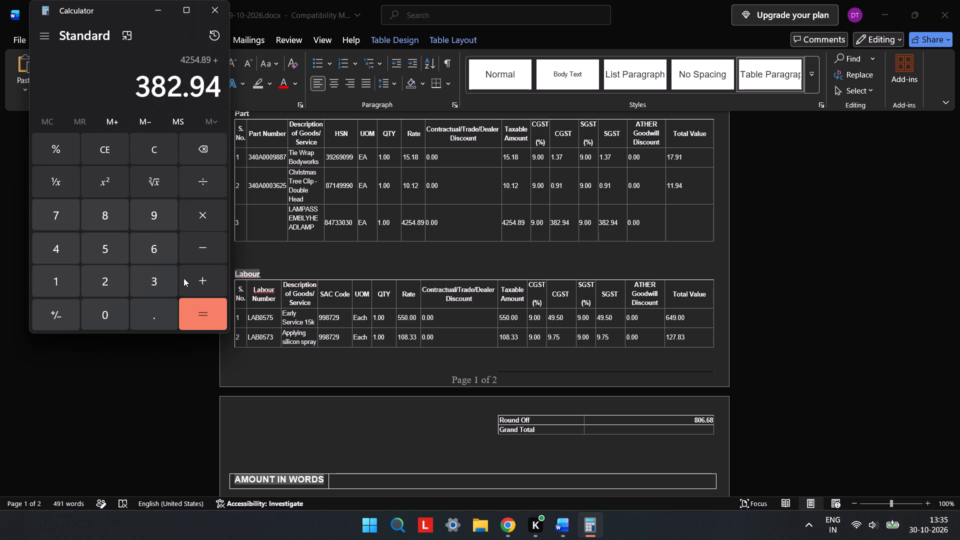
{"action": "left_click", "coordinate": [195, 275]}
{"action": "left_click", "coordinate": [167, 268]}
{"action": "left_click", "coordinate": [117, 216]}
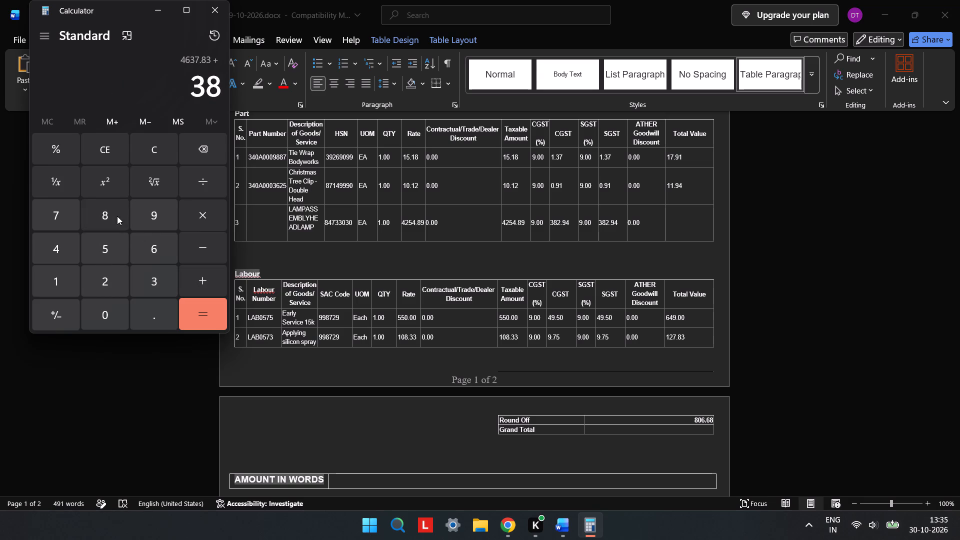
{"action": "left_click", "coordinate": [116, 278]}
{"action": "left_click", "coordinate": [141, 327]}
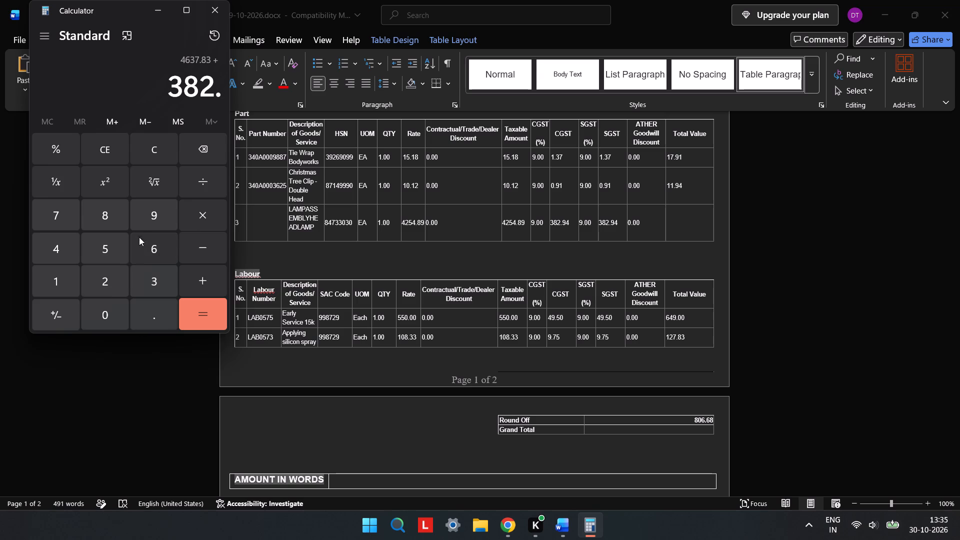
{"action": "left_click", "coordinate": [144, 216]}
{"action": "left_click", "coordinate": [61, 241]}
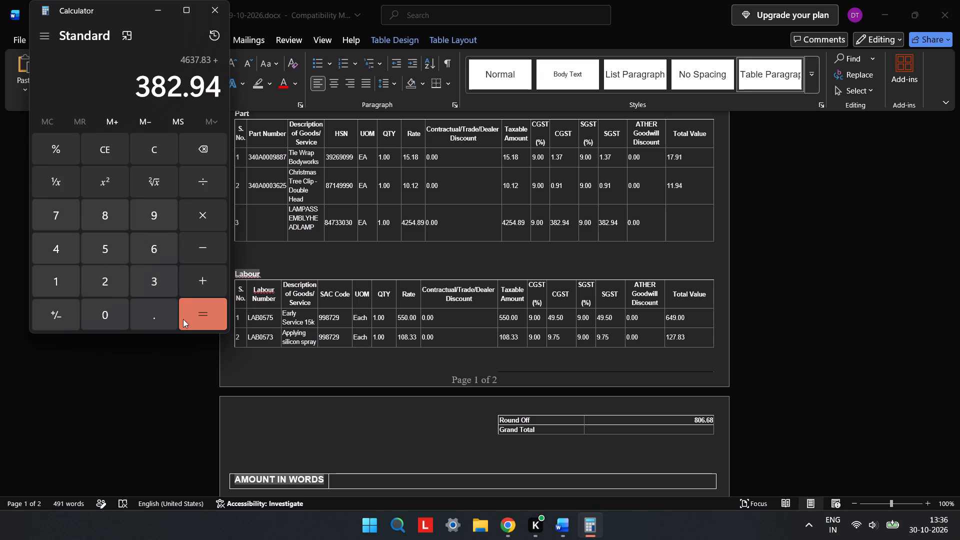
{"action": "left_click", "coordinate": [196, 321]}
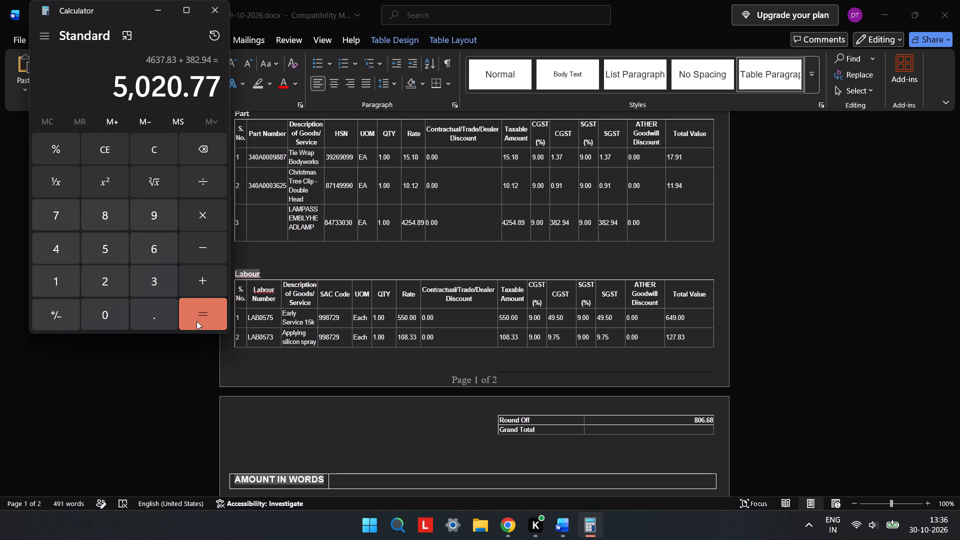
Enter the calculated total, 5020.77, in row 3's Total Value cell of the Word invoice's Part table.
{"action": "left_click", "coordinate": [674, 222]}
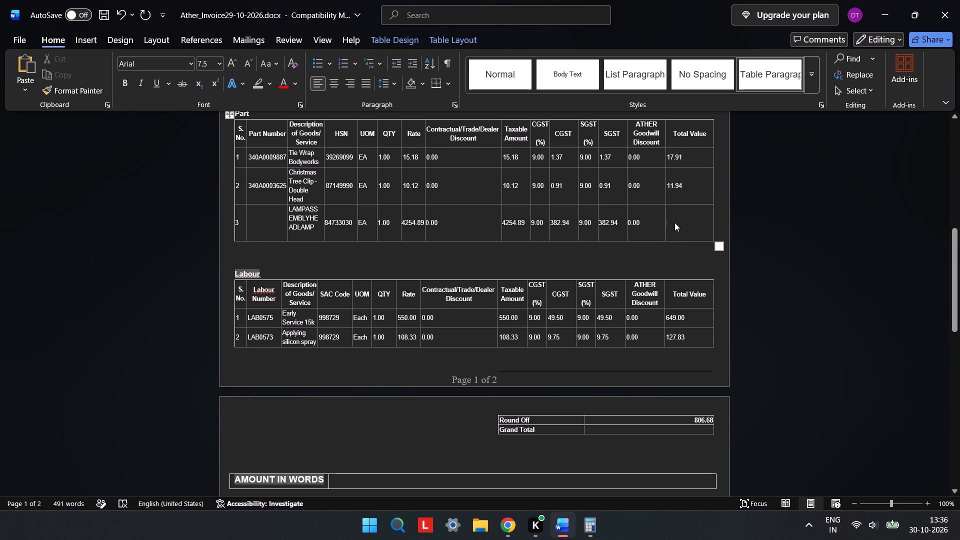
{"action": "type", "text": "5020"}
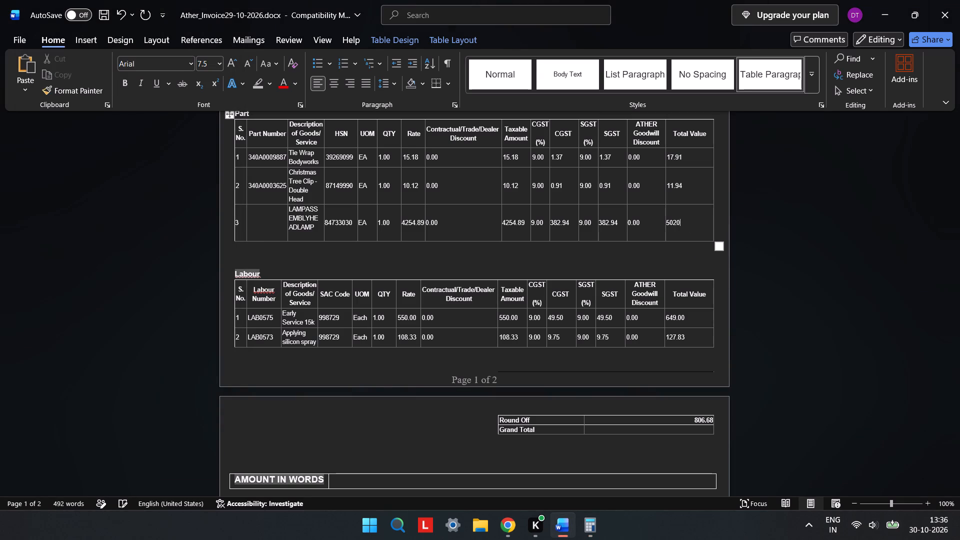
{"action": "key", "text": "period"}
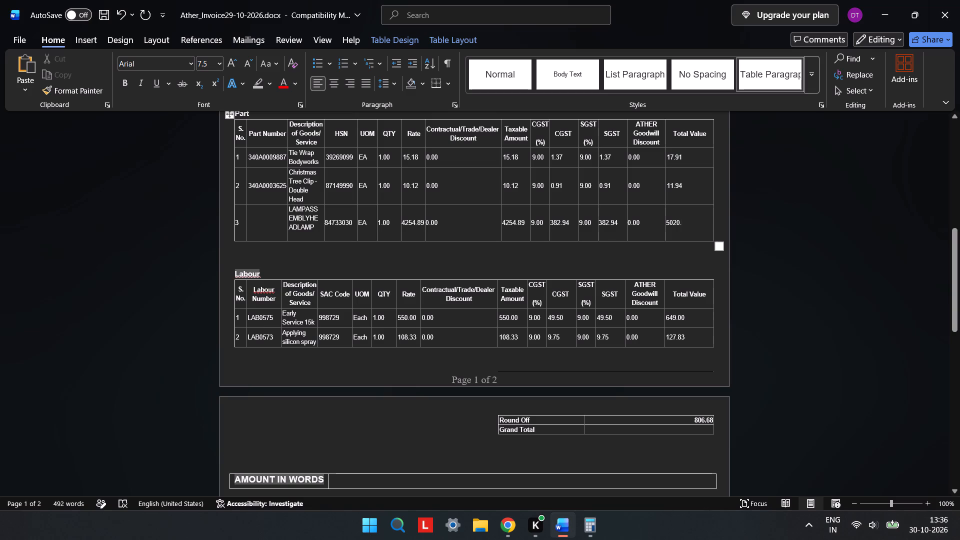
{"action": "left_click", "coordinate": [579, 527]}
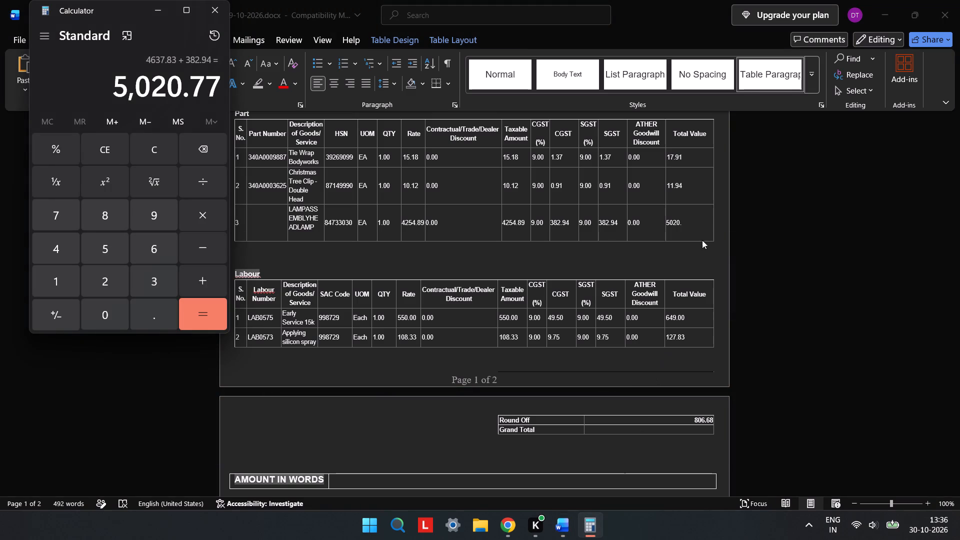
{"action": "left_click", "coordinate": [690, 222]}
{"action": "type", "text": "77"}
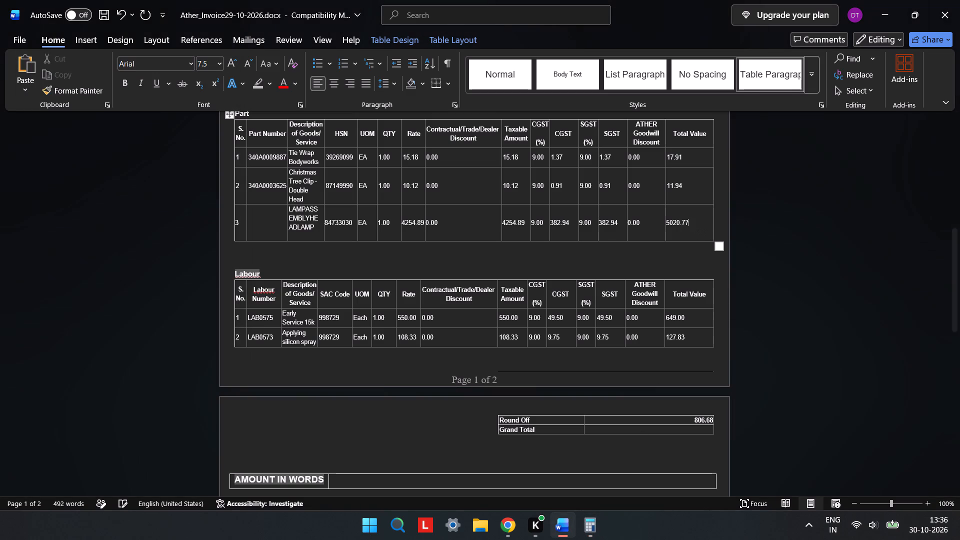
{"action": "scroll", "coordinate": [690, 236], "scroll_direction": "down", "scroll_amount": 2}
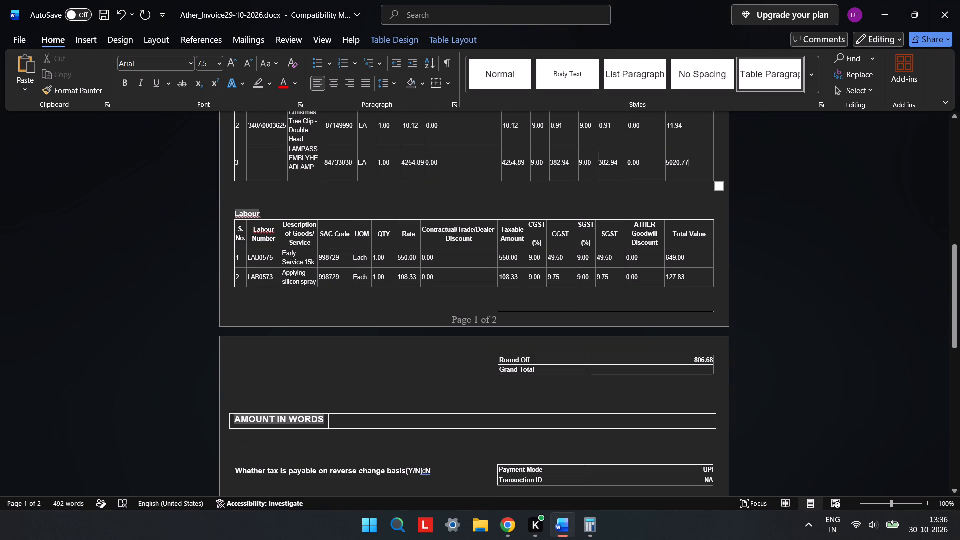
{"action": "scroll", "coordinate": [680, 291], "scroll_direction": "up", "scroll_amount": 2}
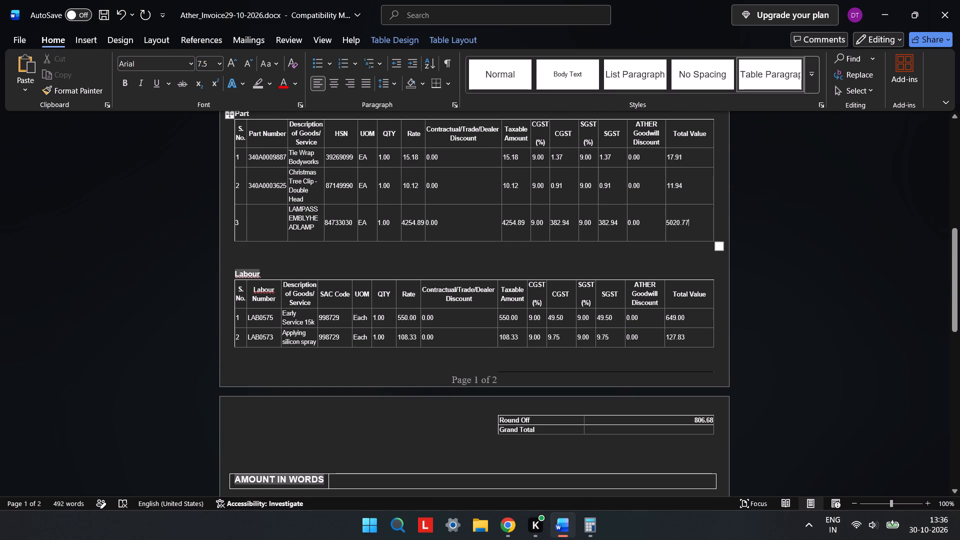
From row 3's empty Part Number cell, switch to Chrome and examine the LAMPASSEMBLYHEADLAMP row across all columns of the forum's price table.
{"action": "left_click", "coordinate": [267, 218]}
{"action": "key", "text": "Return"}
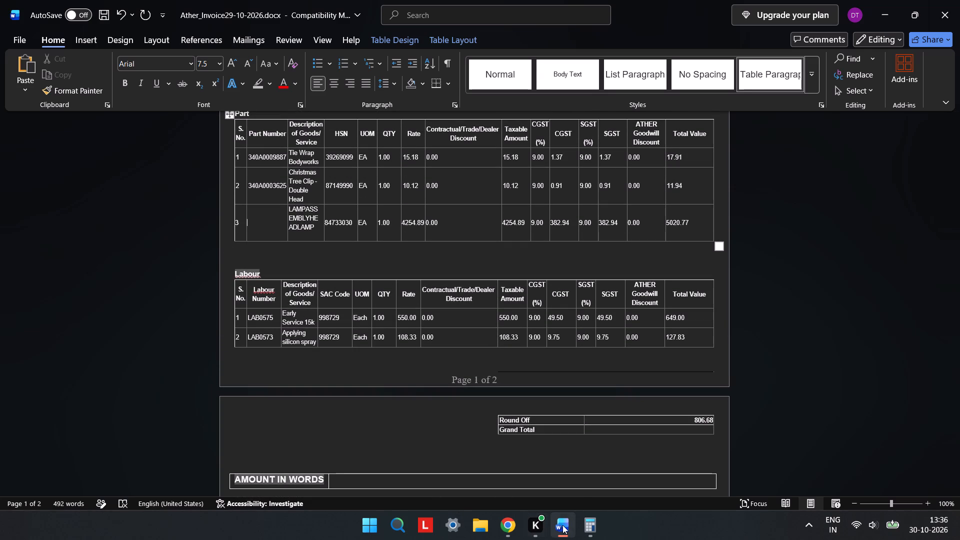
{"action": "left_click", "coordinate": [509, 525]}
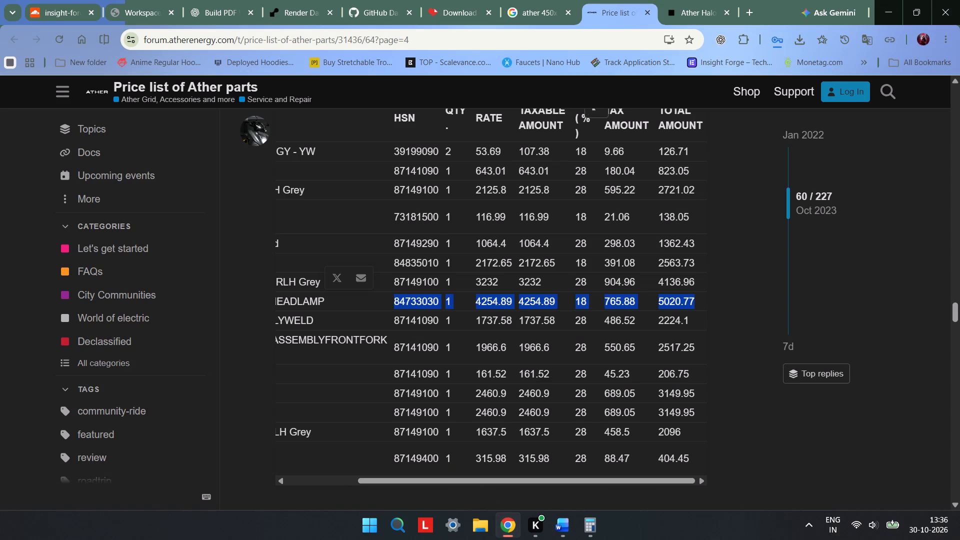
{"action": "scroll", "coordinate": [318, 343], "scroll_direction": "up", "scroll_amount": 6}
{"action": "scroll", "coordinate": [318, 343], "scroll_direction": "down", "scroll_amount": 8}
{"action": "left_click_drag", "start_coordinate": [417, 357], "coordinate": [414, 357]}
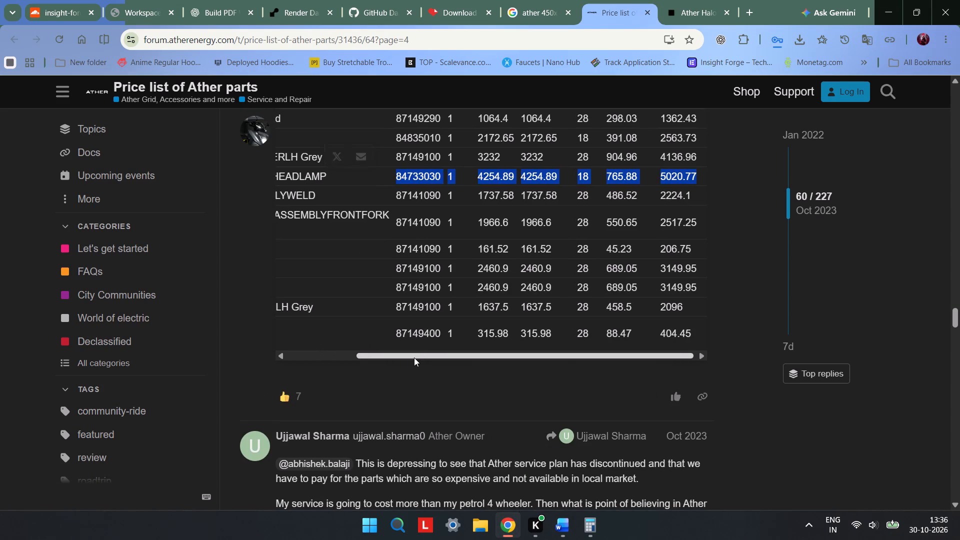
{"action": "left_click_drag", "start_coordinate": [414, 357], "coordinate": [315, 358]}
{"action": "scroll", "coordinate": [327, 293], "scroll_direction": "up", "scroll_amount": 4}
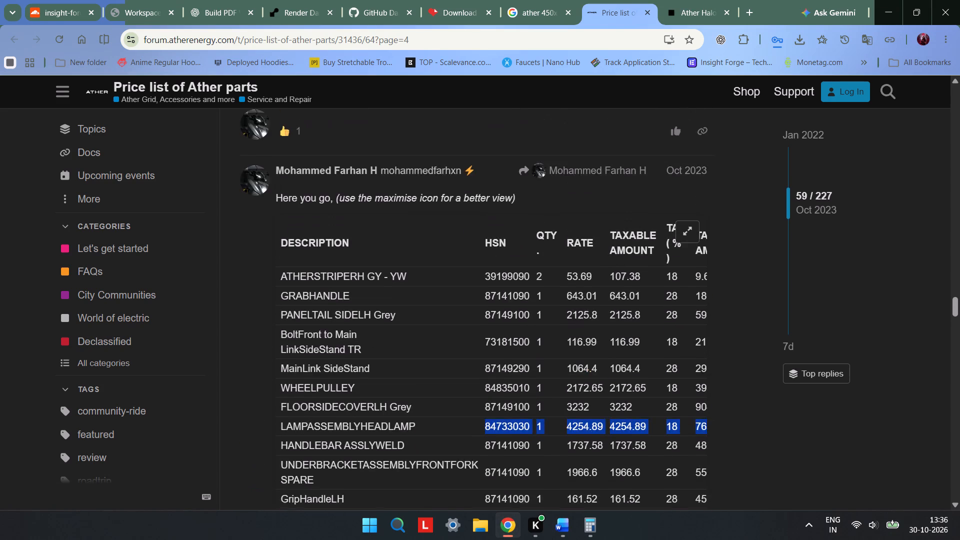
{"action": "scroll", "coordinate": [327, 293], "scroll_direction": "down", "scroll_amount": 4}
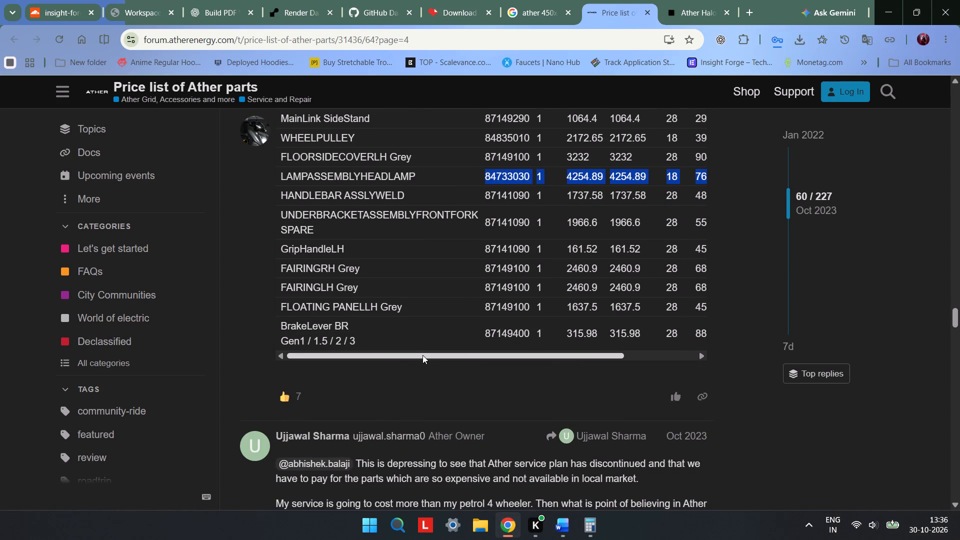
{"action": "left_click_drag", "start_coordinate": [422, 354], "coordinate": [554, 360]}
{"action": "scroll", "coordinate": [544, 364], "scroll_direction": "up", "scroll_amount": 3}
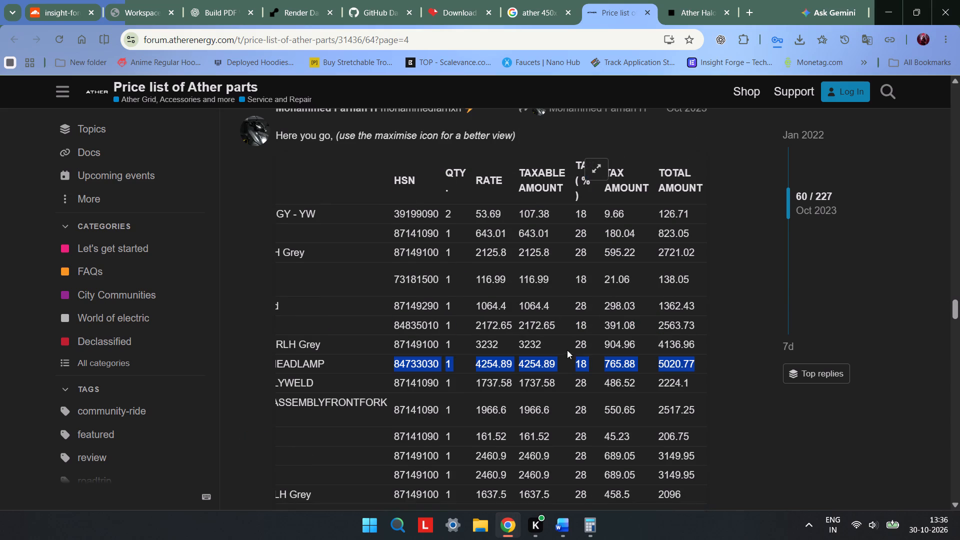
{"action": "left_click", "coordinate": [772, 150]}
{"action": "scroll", "coordinate": [736, 295], "scroll_direction": "down", "scroll_amount": 6}
{"action": "scroll", "coordinate": [736, 295], "scroll_direction": "up", "scroll_amount": 6}
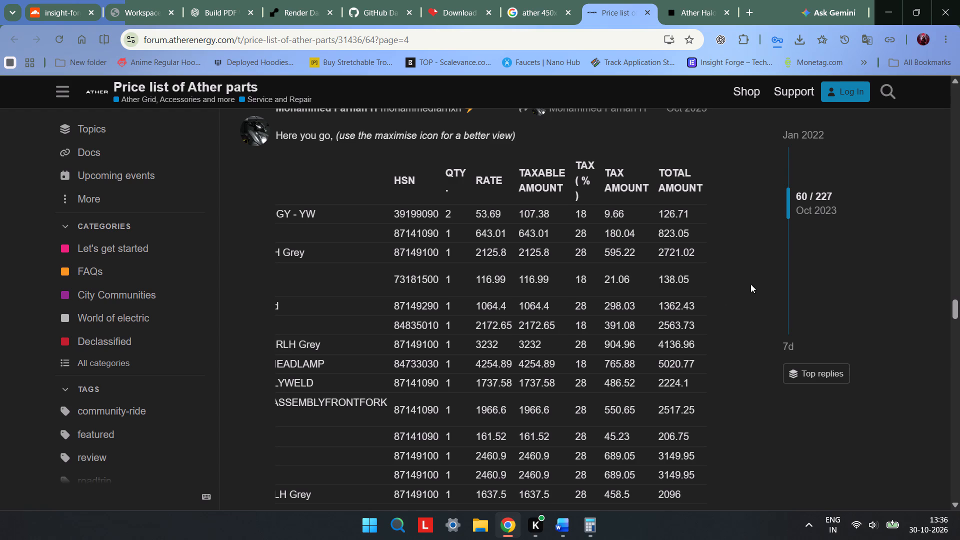
Look through other posts in the Ather parts price topic, examining the posted invoice images, including those from February 2024, for part codes.
{"action": "left_click_drag", "start_coordinate": [786, 205], "coordinate": [784, 311]}
{"action": "left_click_drag", "start_coordinate": [785, 310], "coordinate": [786, 296]}
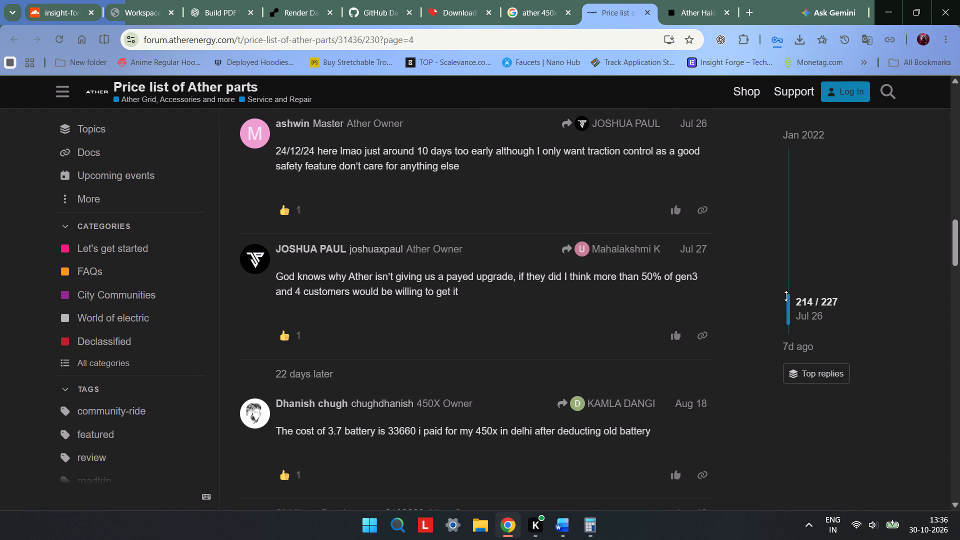
{"action": "left_click_drag", "start_coordinate": [786, 296], "coordinate": [785, 292]}
{"action": "left_click_drag", "start_coordinate": [790, 310], "coordinate": [786, 260]}
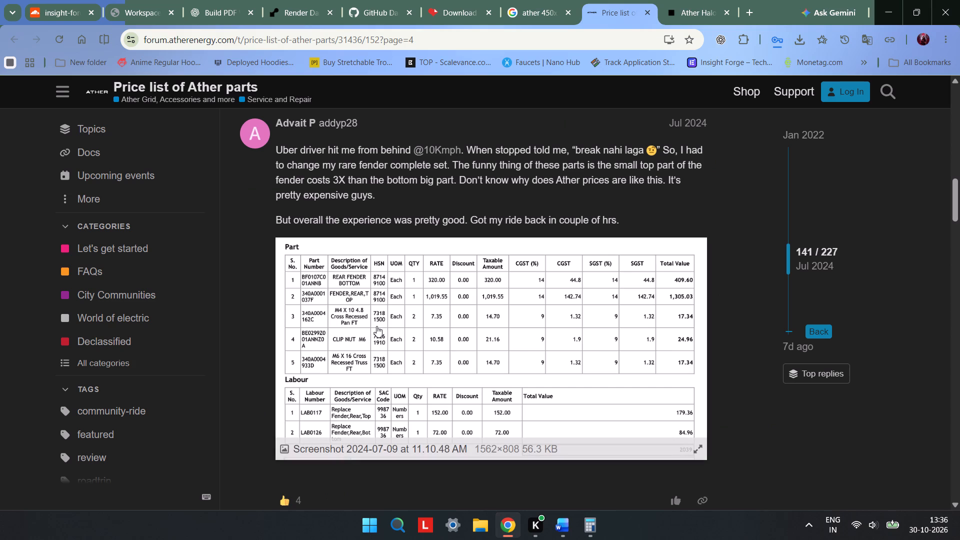
{"action": "scroll", "coordinate": [368, 356], "scroll_direction": "down", "scroll_amount": 1}
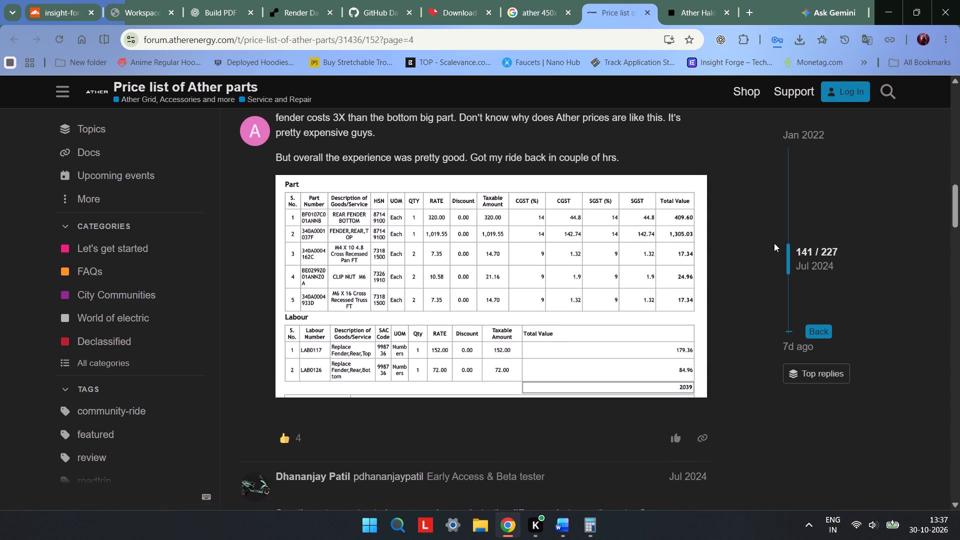
{"action": "left_click", "coordinate": [787, 254]}
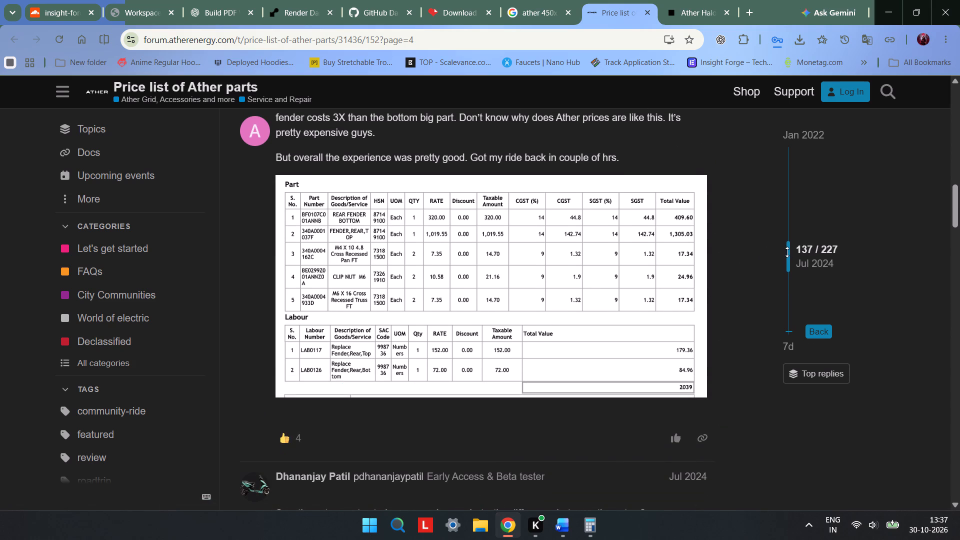
{"action": "left_click", "coordinate": [787, 252]}
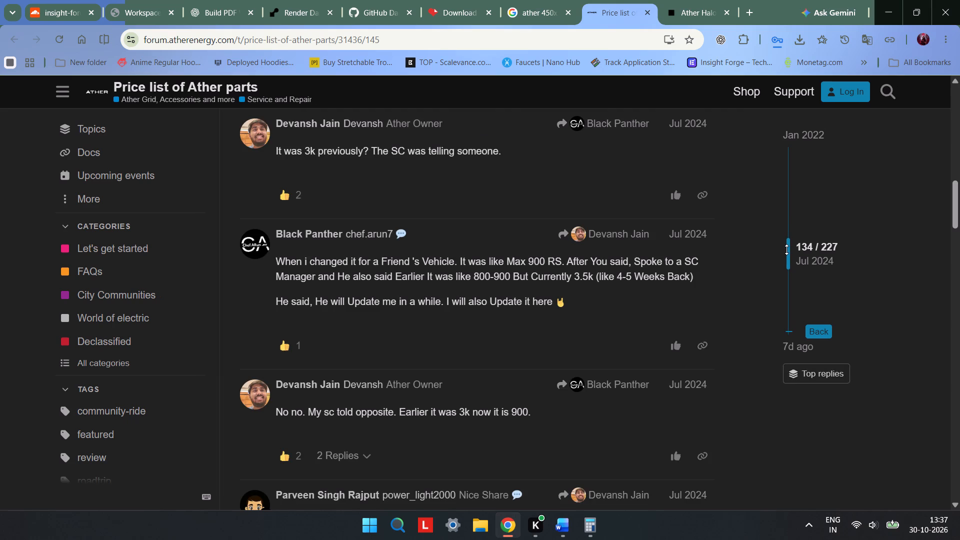
{"action": "left_click", "coordinate": [786, 249]}
{"action": "left_click_drag", "start_coordinate": [786, 248], "coordinate": [786, 238]}
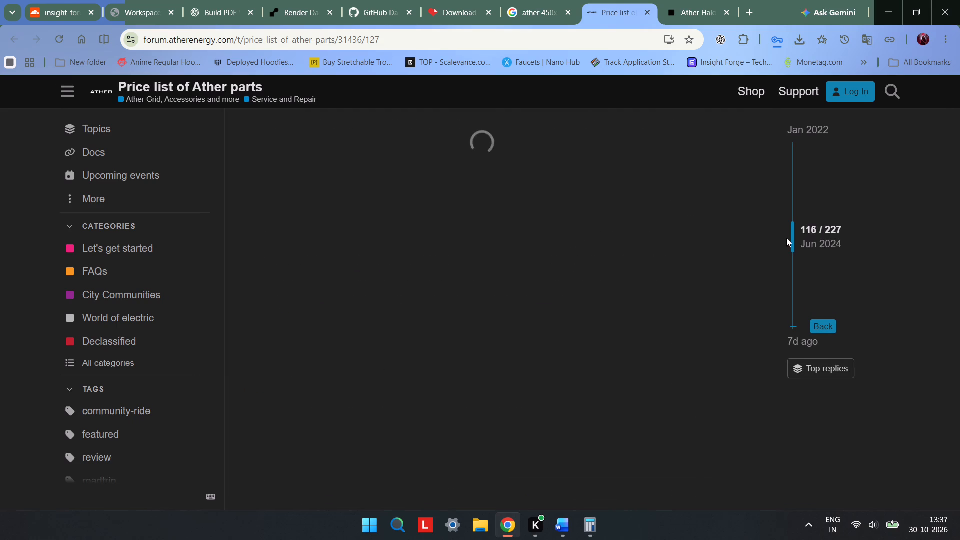
{"action": "left_click", "coordinate": [786, 238]}
{"action": "left_click_drag", "start_coordinate": [786, 235], "coordinate": [787, 230]}
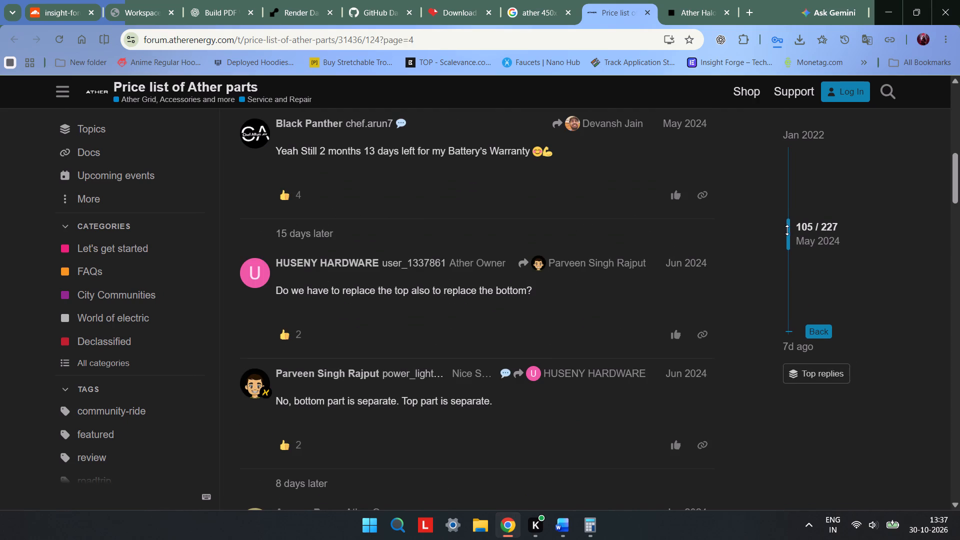
{"action": "left_click_drag", "start_coordinate": [787, 230], "coordinate": [787, 225]}
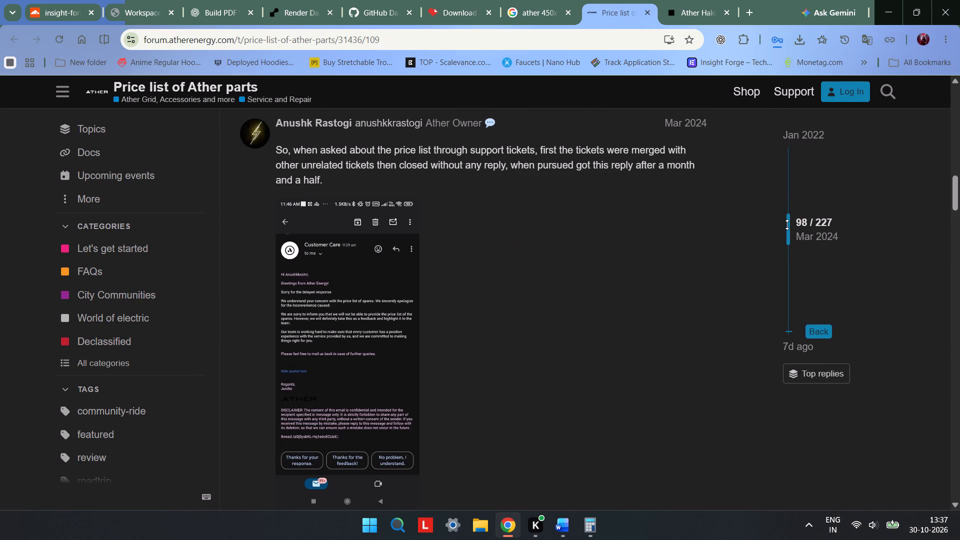
{"action": "left_click", "coordinate": [787, 224]}
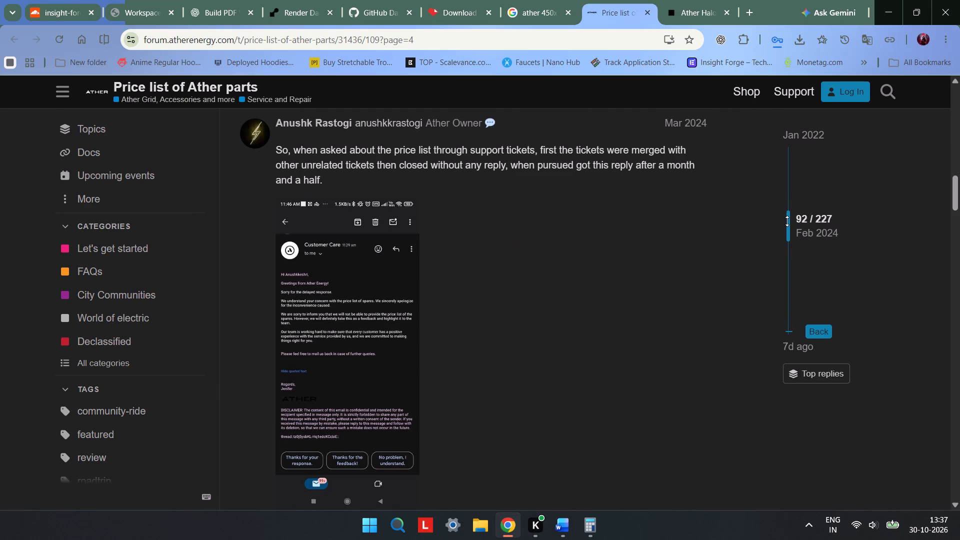
{"action": "left_click_drag", "start_coordinate": [787, 221], "coordinate": [787, 214]}
{"action": "scroll", "coordinate": [621, 322], "scroll_direction": "down", "scroll_amount": 4}
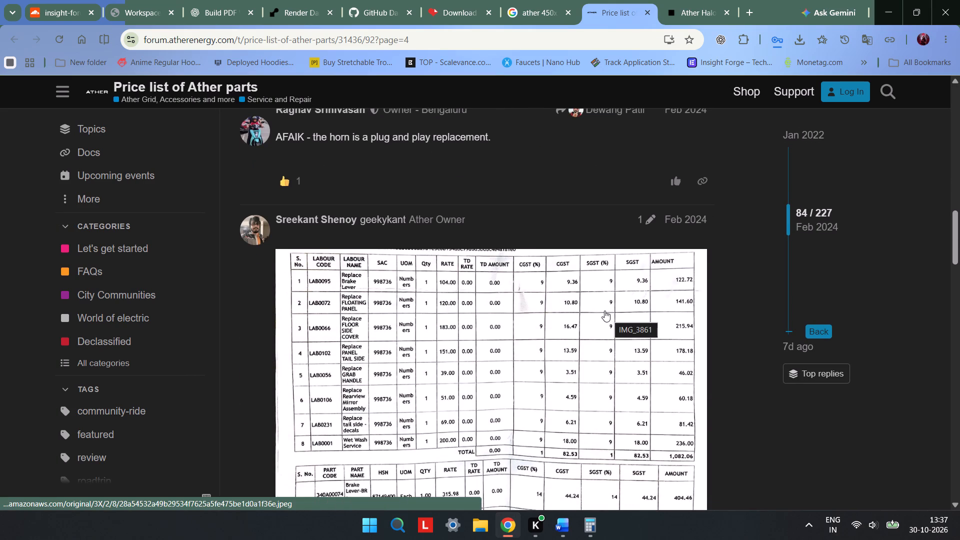
{"action": "scroll", "coordinate": [604, 310], "scroll_direction": "down", "scroll_amount": 2}
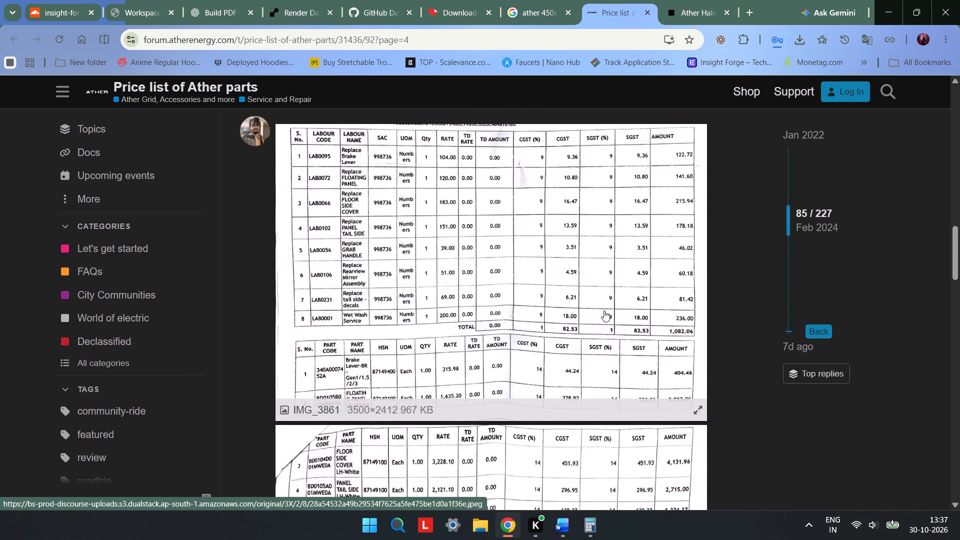
{"action": "scroll", "coordinate": [604, 310], "scroll_direction": "down", "scroll_amount": 5}
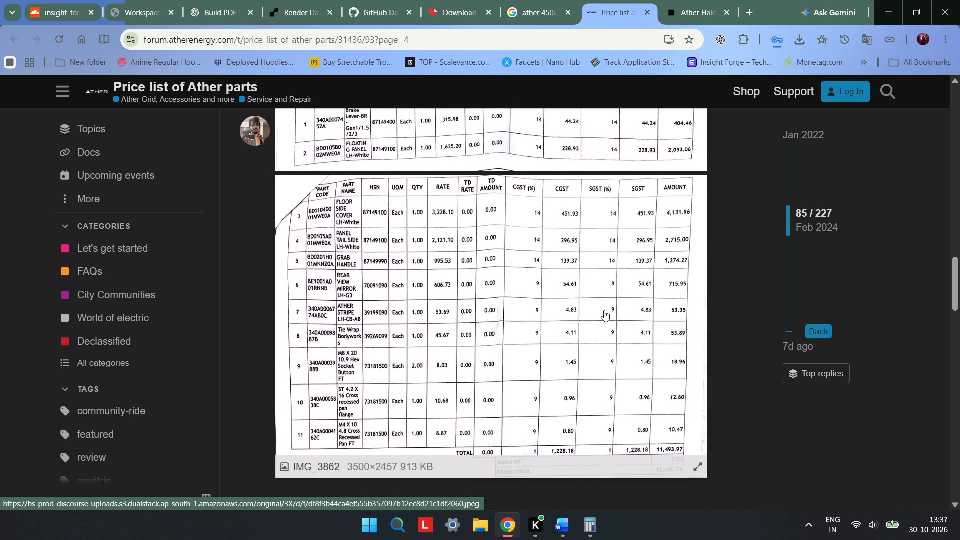
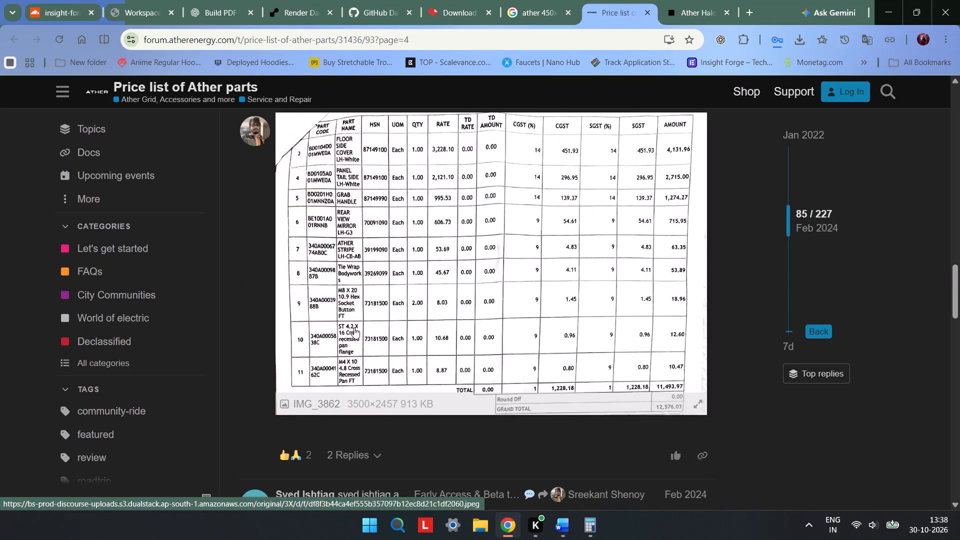
Examine the February 2024 post's two invoice images, checking both the labour and part tables for a headlamp part code.
{"action": "scroll", "coordinate": [355, 332], "scroll_direction": "down", "scroll_amount": 3}
{"action": "scroll", "coordinate": [355, 332], "scroll_direction": "up", "scroll_amount": 4}
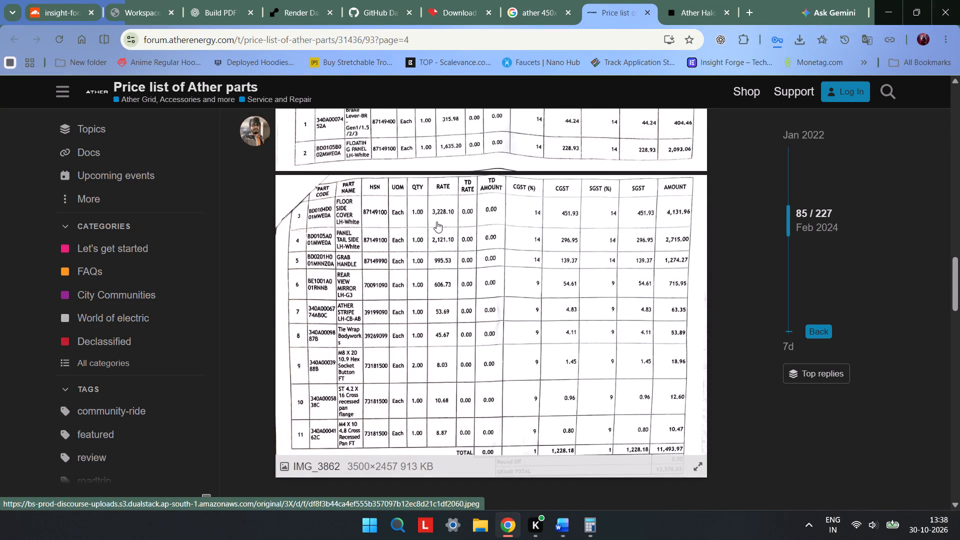
{"action": "scroll", "coordinate": [412, 260], "scroll_direction": "up", "scroll_amount": 2}
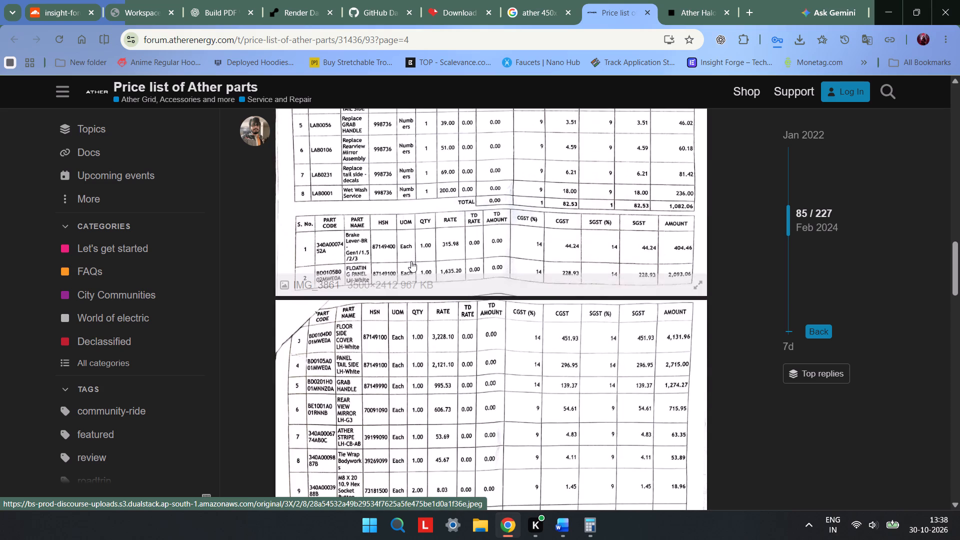
{"action": "scroll", "coordinate": [411, 261], "scroll_direction": "up", "scroll_amount": 2}
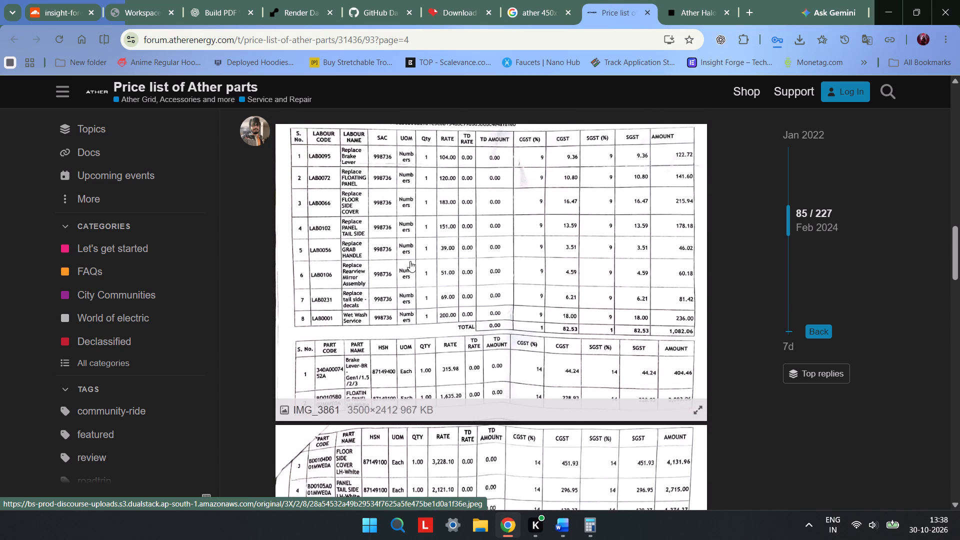
{"action": "scroll", "coordinate": [410, 261], "scroll_direction": "up", "scroll_amount": 1}
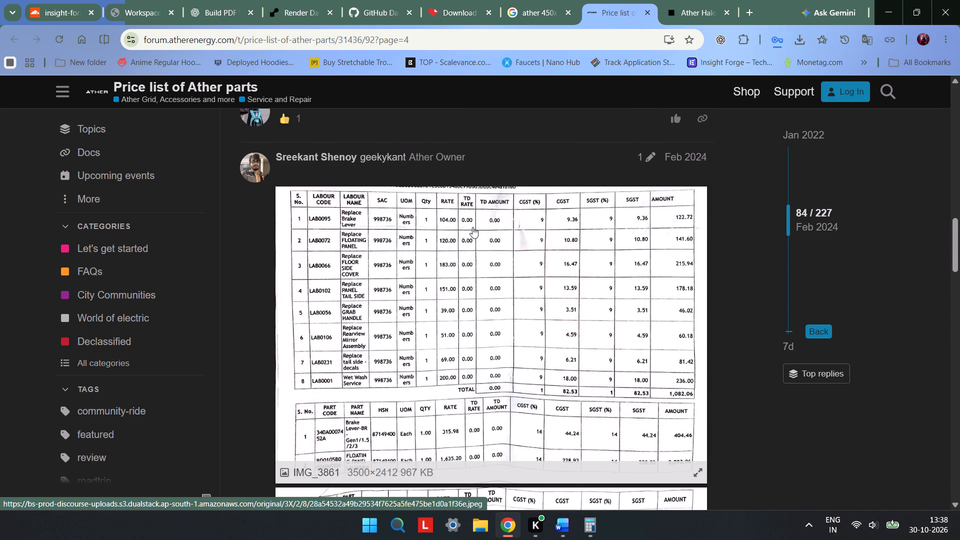
{"action": "scroll", "coordinate": [668, 251], "scroll_direction": "down", "scroll_amount": 3}
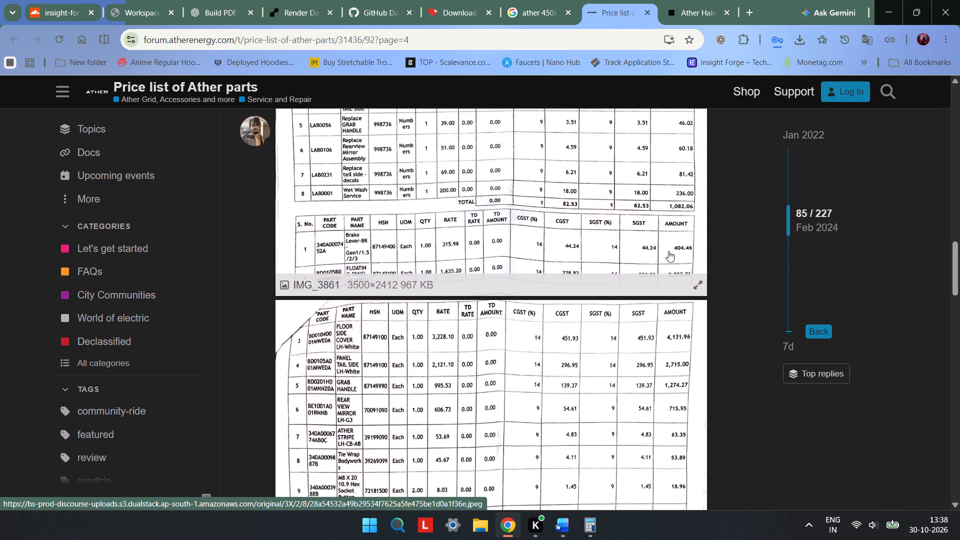
{"action": "scroll", "coordinate": [669, 251], "scroll_direction": "down", "scroll_amount": 3}
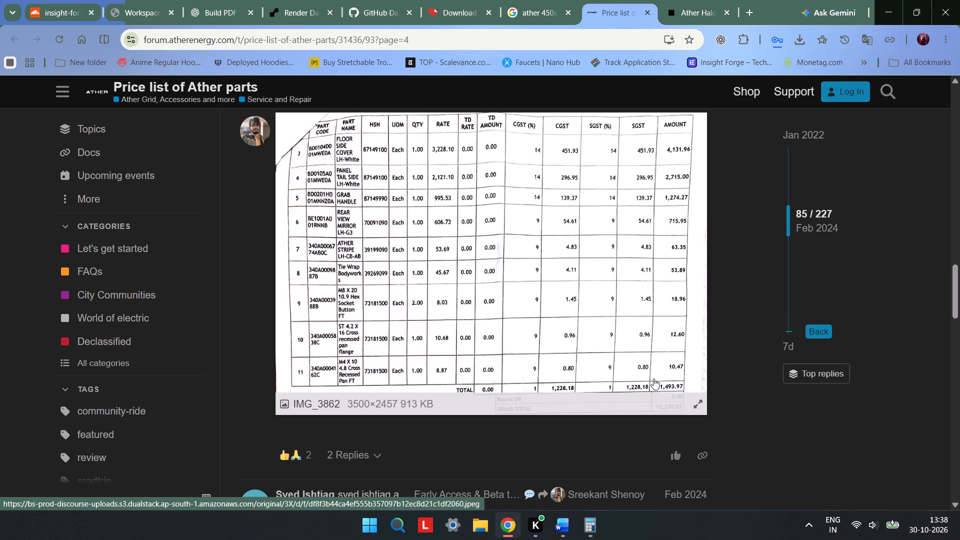
{"action": "scroll", "coordinate": [519, 354], "scroll_direction": "down", "scroll_amount": 4}
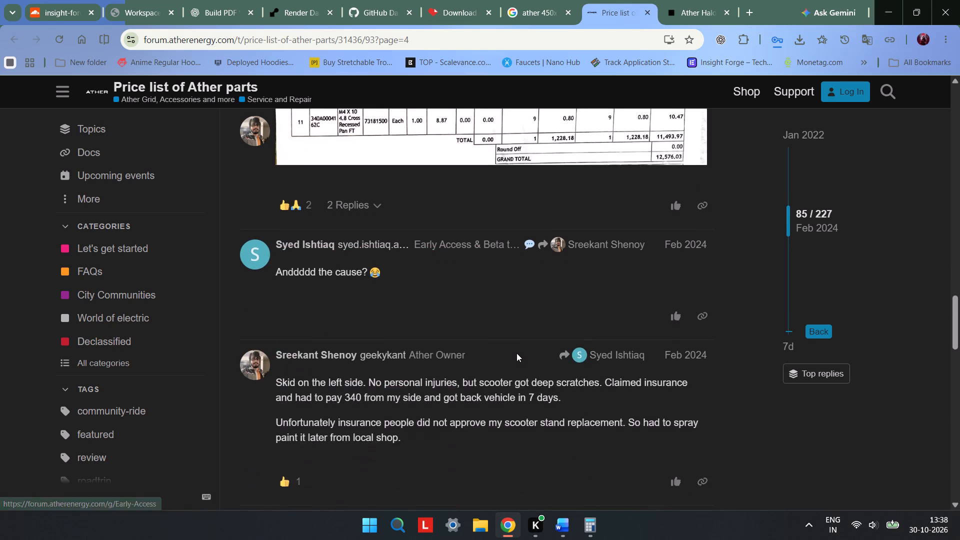
Look through the following posts up to the March 2024 motor pulley invoice image and examine its part codes.
{"action": "scroll", "coordinate": [516, 353], "scroll_direction": "down", "scroll_amount": 16}
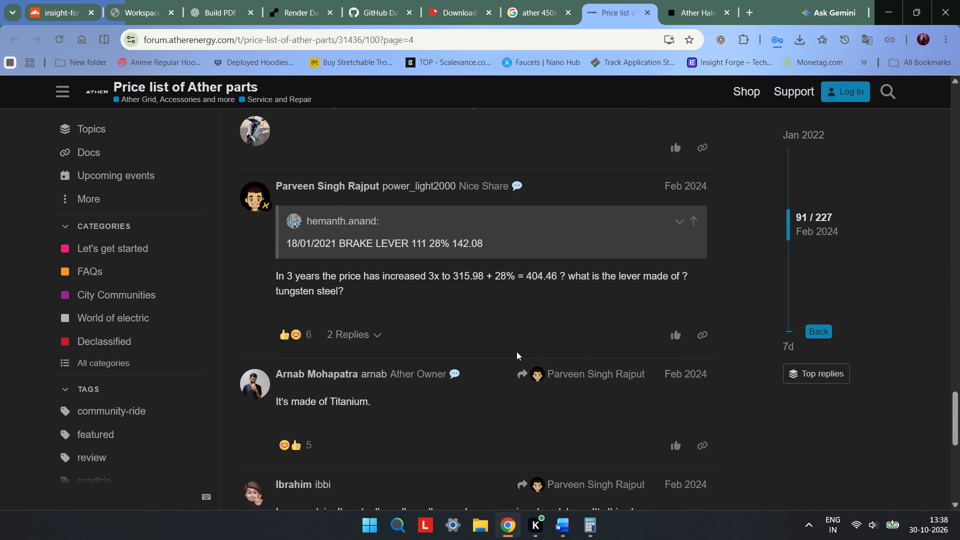
{"action": "scroll", "coordinate": [516, 351], "scroll_direction": "down", "scroll_amount": 17}
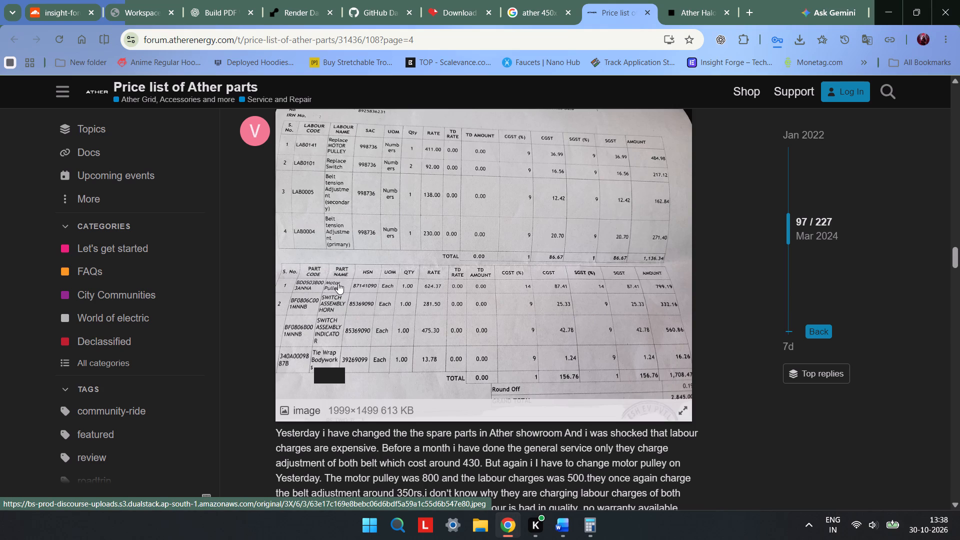
{"action": "scroll", "coordinate": [338, 283], "scroll_direction": "down", "scroll_amount": 2}
{"action": "scroll", "coordinate": [338, 283], "scroll_direction": "up", "scroll_amount": 2}
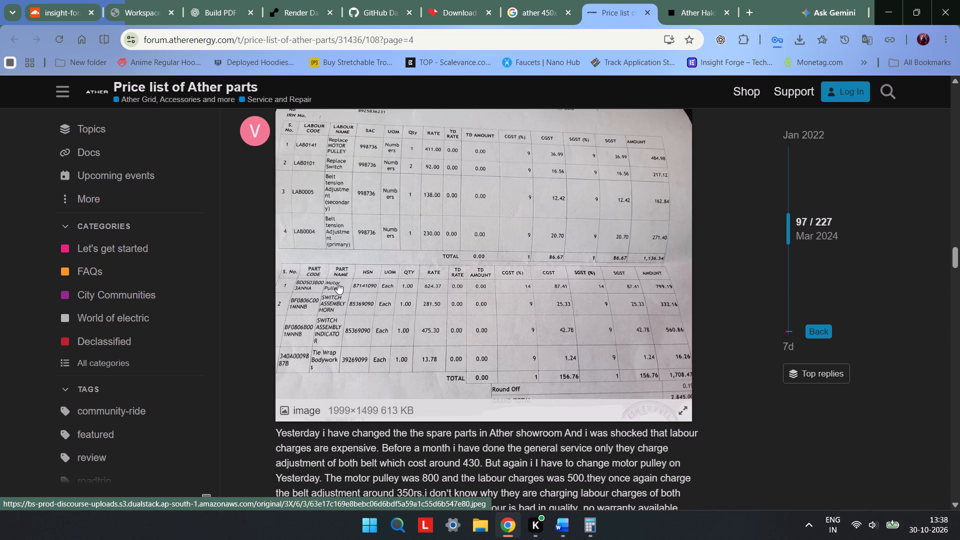
{"action": "scroll", "coordinate": [337, 283], "scroll_direction": "down", "scroll_amount": 2}
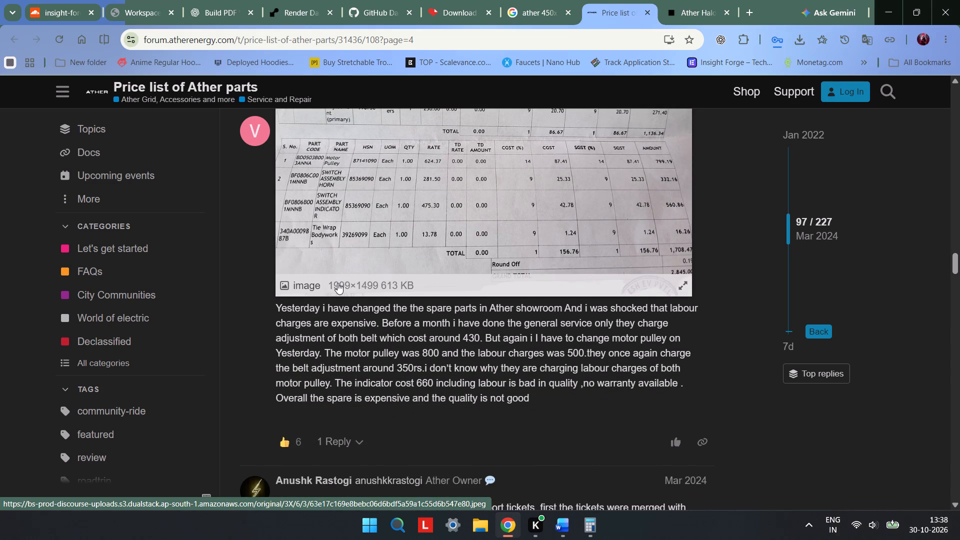
Look through the topic's March to July 2024 posts and examine the rear fender invoice's Part and Labour tables.
{"action": "scroll", "coordinate": [337, 283], "scroll_direction": "down", "scroll_amount": 10}
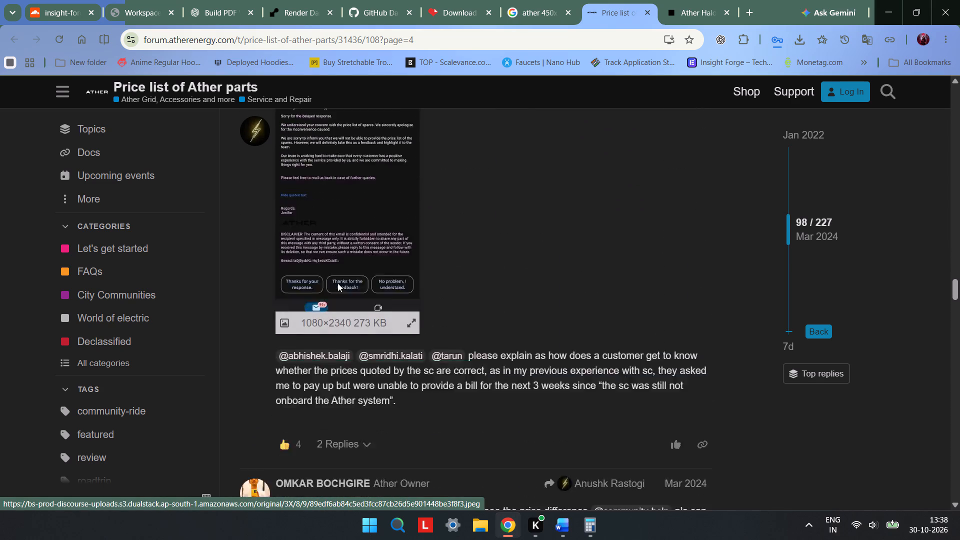
{"action": "scroll", "coordinate": [337, 283], "scroll_direction": "down", "scroll_amount": 19}
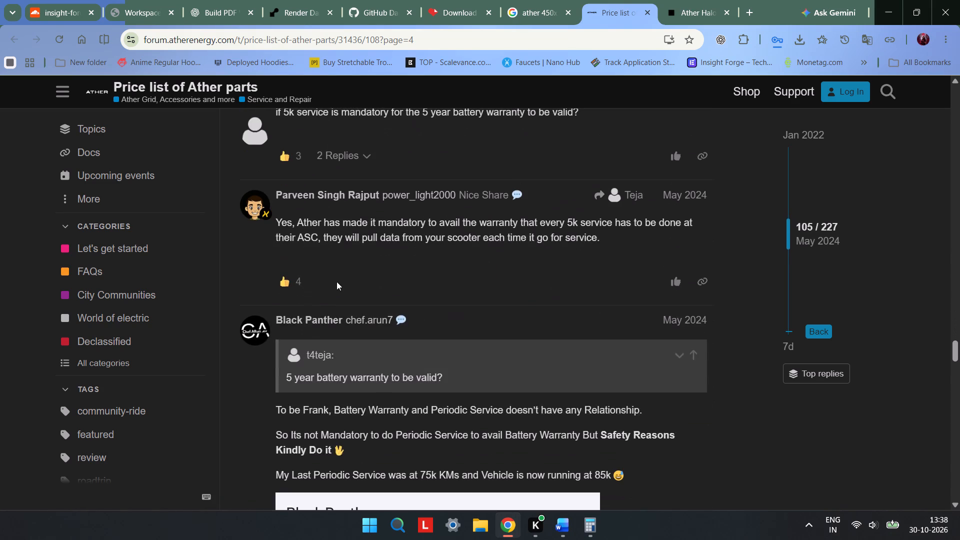
{"action": "scroll", "coordinate": [336, 281], "scroll_direction": "down", "scroll_amount": 9}
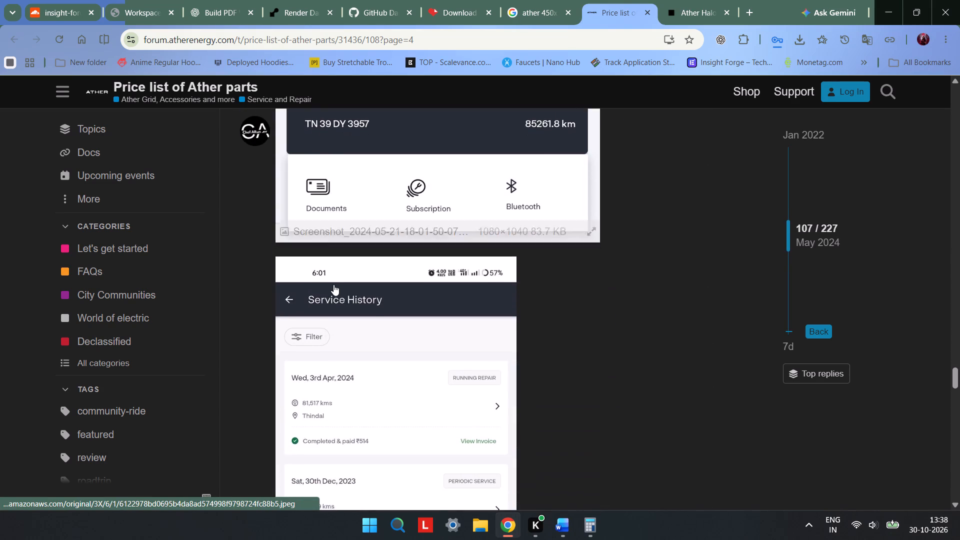
{"action": "scroll", "coordinate": [333, 284], "scroll_direction": "down", "scroll_amount": 10}
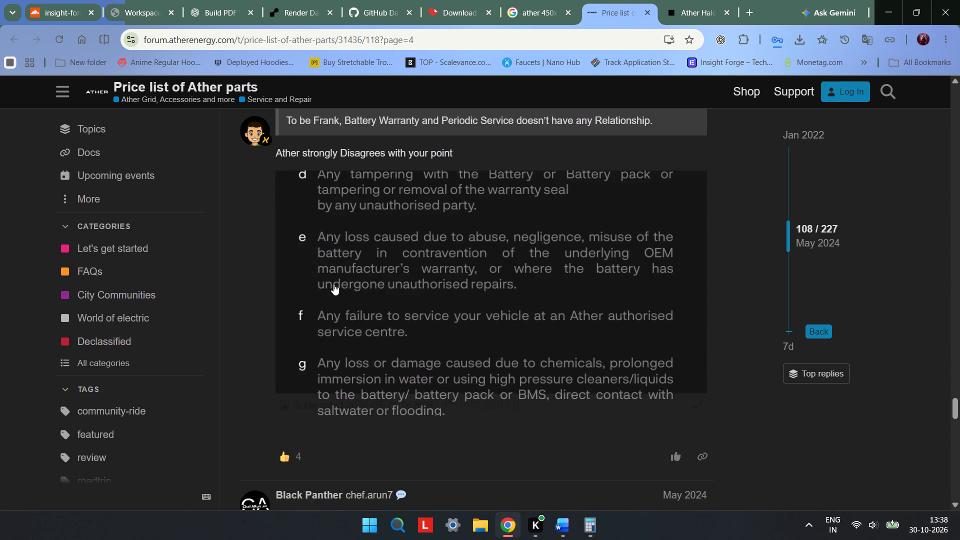
{"action": "scroll", "coordinate": [333, 284], "scroll_direction": "down", "scroll_amount": 14}
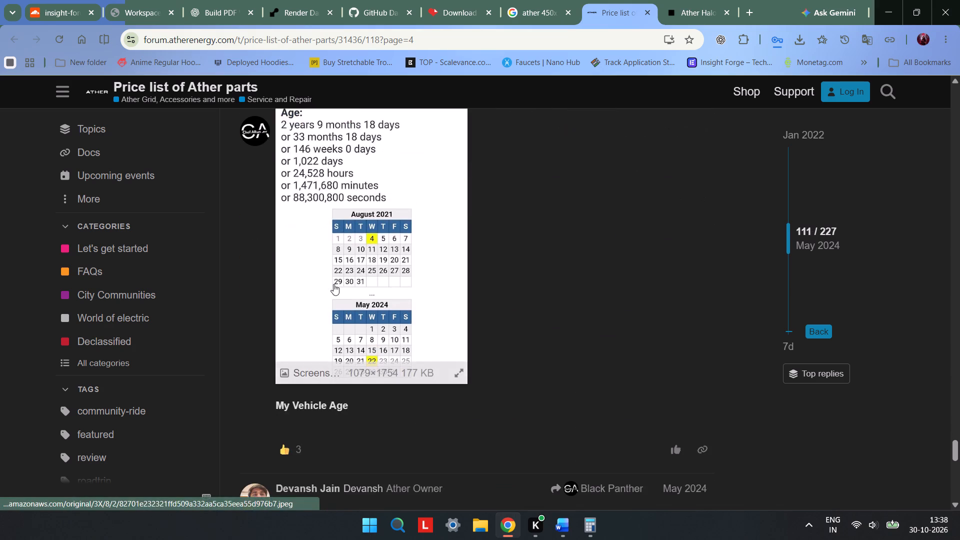
{"action": "scroll", "coordinate": [333, 284], "scroll_direction": "down", "scroll_amount": 15}
{"action": "scroll", "coordinate": [333, 284], "scroll_direction": "down", "scroll_amount": 17}
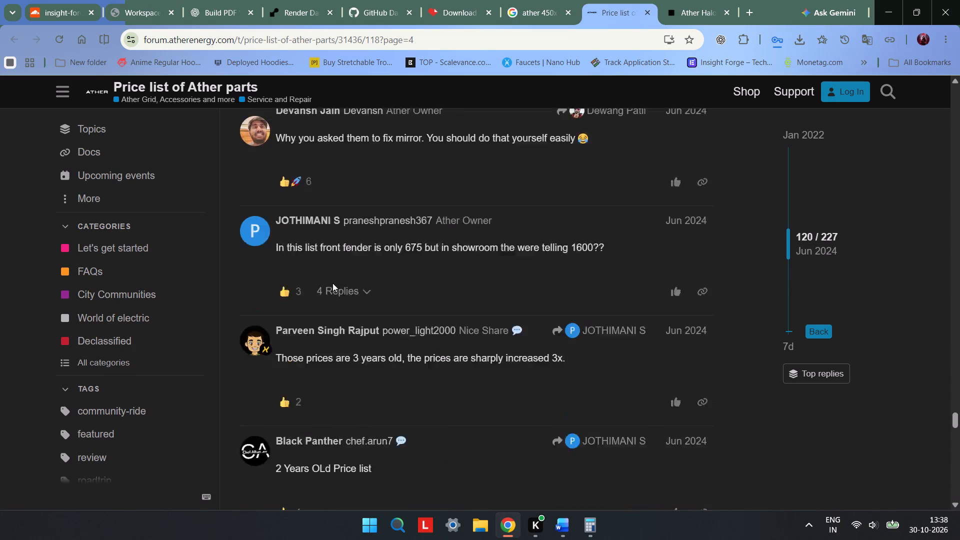
{"action": "scroll", "coordinate": [332, 283], "scroll_direction": "down", "scroll_amount": 17}
{"action": "scroll", "coordinate": [332, 281], "scroll_direction": "down", "scroll_amount": 10}
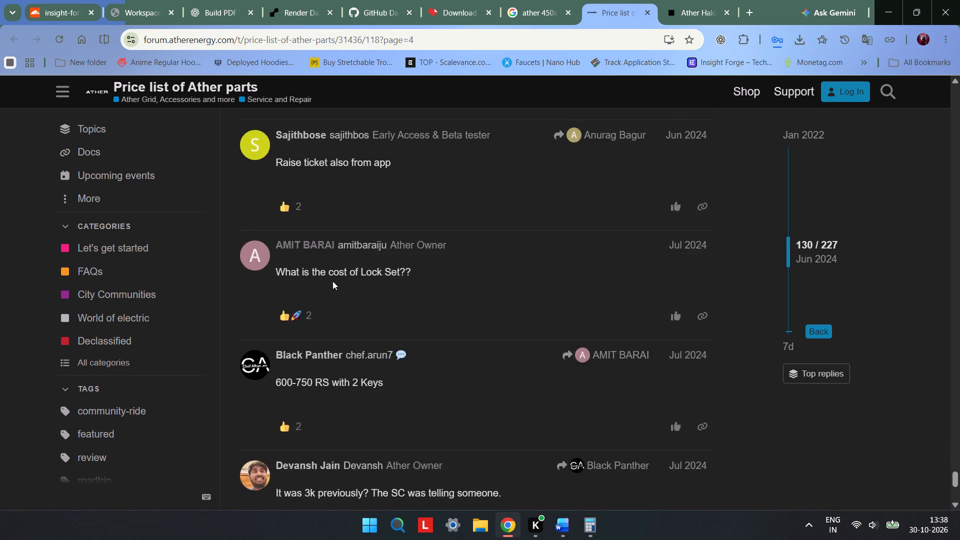
{"action": "scroll", "coordinate": [332, 281], "scroll_direction": "down", "scroll_amount": 6}
{"action": "scroll", "coordinate": [332, 281], "scroll_direction": "up", "scroll_amount": 1}
{"action": "scroll", "coordinate": [332, 280], "scroll_direction": "down", "scroll_amount": 15}
{"action": "scroll", "coordinate": [332, 280], "scroll_direction": "down", "scroll_amount": 8}
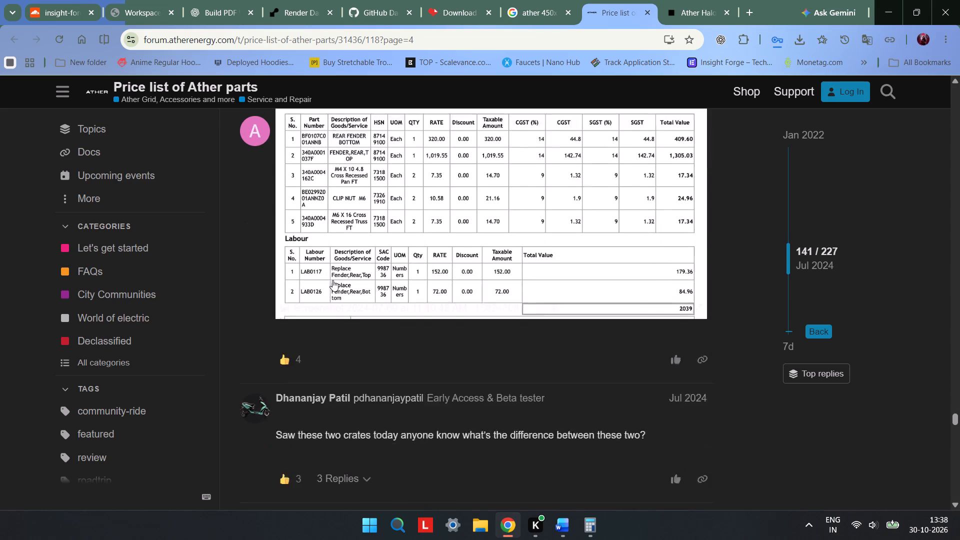
{"action": "scroll", "coordinate": [332, 280], "scroll_direction": "up", "scroll_amount": 2}
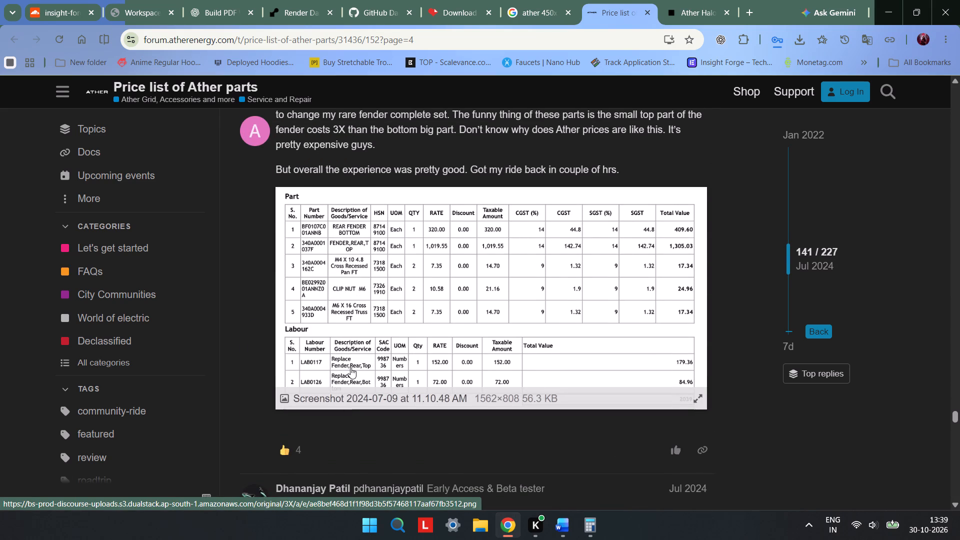
{"action": "scroll", "coordinate": [350, 367], "scroll_direction": "down", "scroll_amount": 1}
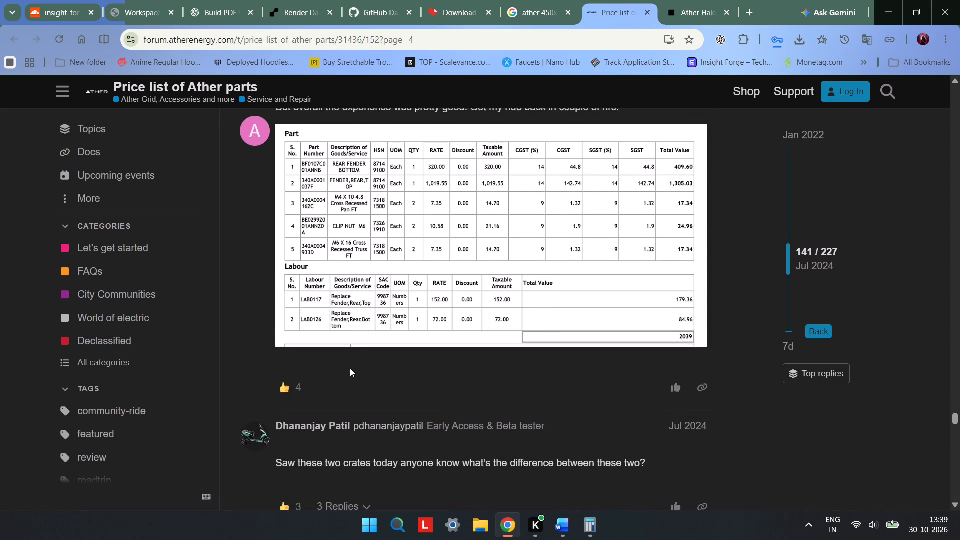
{"action": "scroll", "coordinate": [350, 368], "scroll_direction": "down", "scroll_amount": 1}
{"action": "scroll", "coordinate": [348, 368], "scroll_direction": "up", "scroll_amount": 1}
{"action": "scroll", "coordinate": [344, 370], "scroll_direction": "down", "scroll_amount": 3}
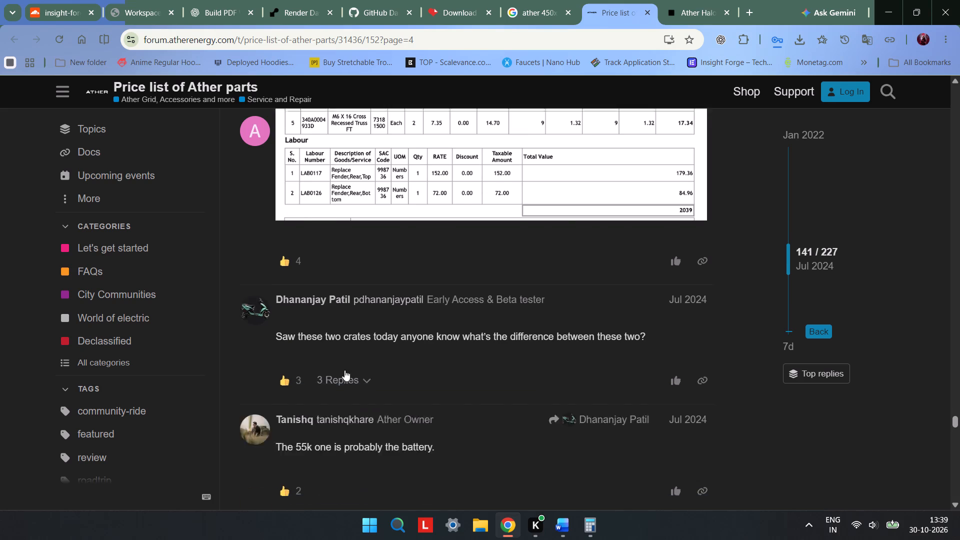
Look through the October 2024 to January 2025 posts, examining the secondary belt and mirror invoice and the handwritten service bills.
{"action": "scroll", "coordinate": [344, 370], "scroll_direction": "down", "scroll_amount": 7}
{"action": "scroll", "coordinate": [334, 331], "scroll_direction": "down", "scroll_amount": 2}
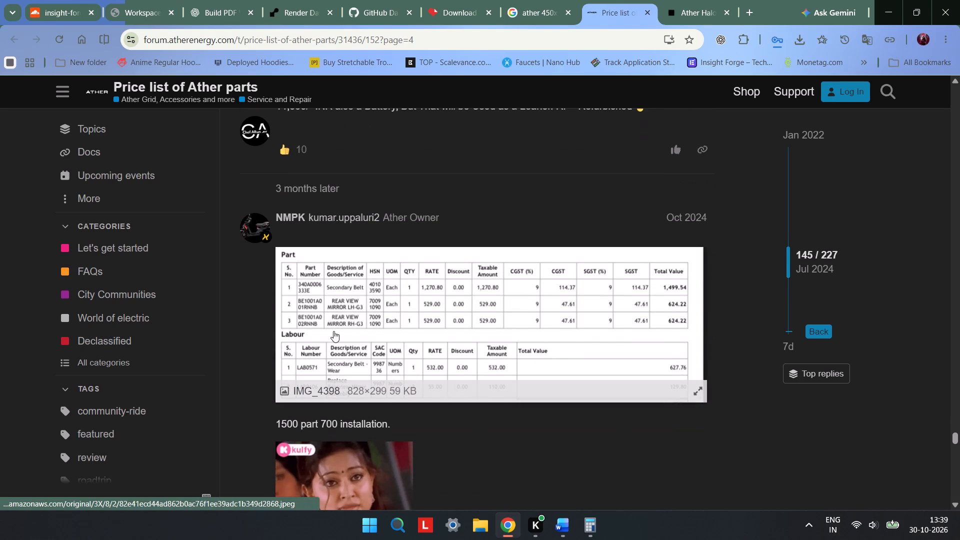
{"action": "scroll", "coordinate": [332, 335], "scroll_direction": "down", "scroll_amount": 3}
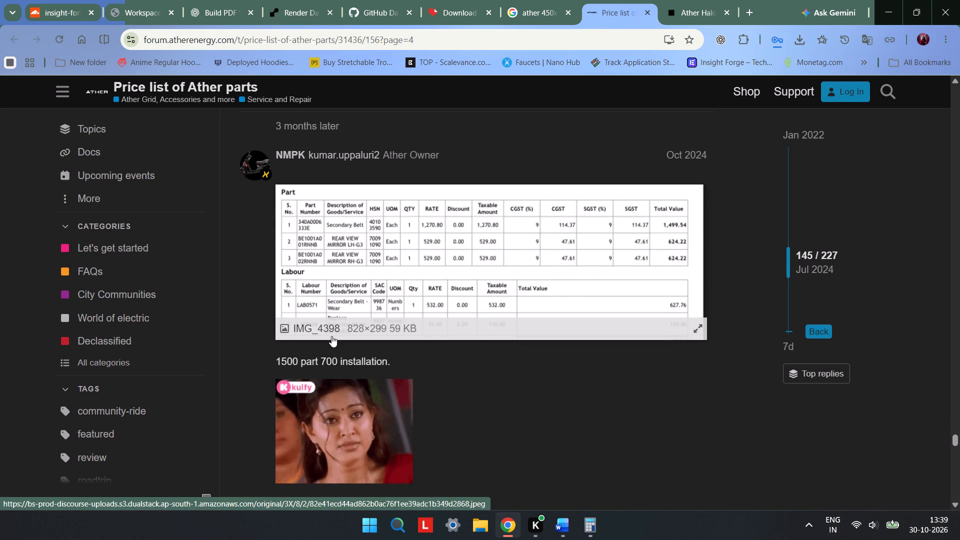
{"action": "scroll", "coordinate": [331, 336], "scroll_direction": "down", "scroll_amount": 20}
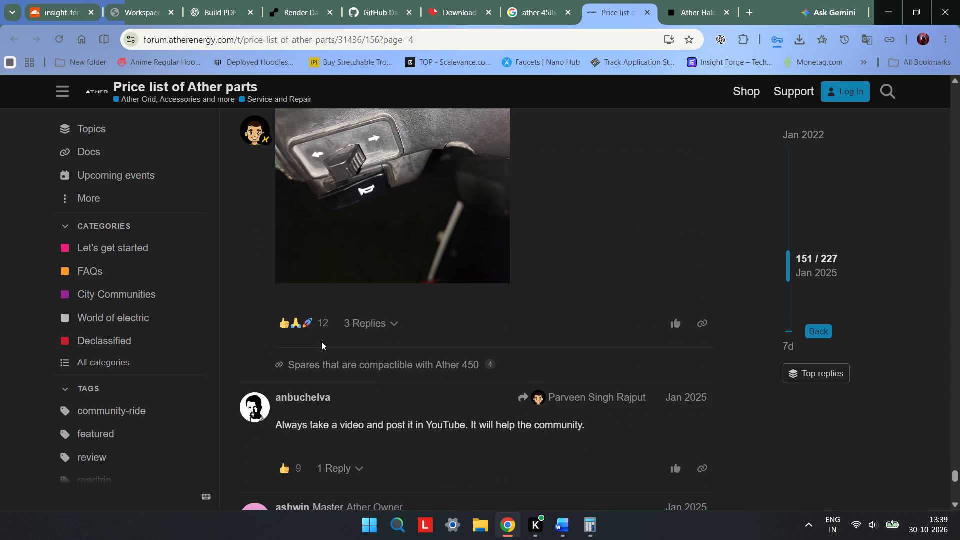
{"action": "scroll", "coordinate": [315, 354], "scroll_direction": "down", "scroll_amount": 13}
{"action": "scroll", "coordinate": [310, 362], "scroll_direction": "down", "scroll_amount": 8}
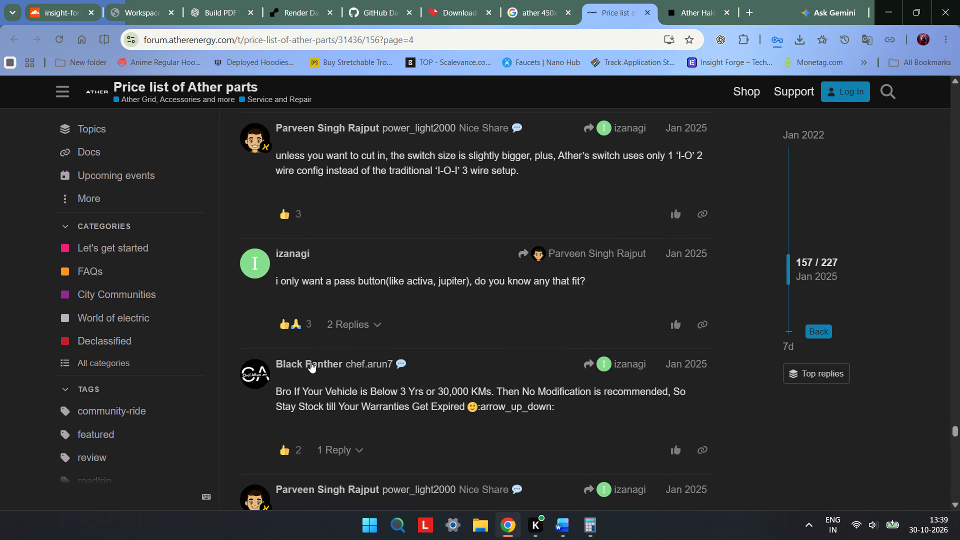
{"action": "scroll", "coordinate": [310, 362], "scroll_direction": "down", "scroll_amount": 14}
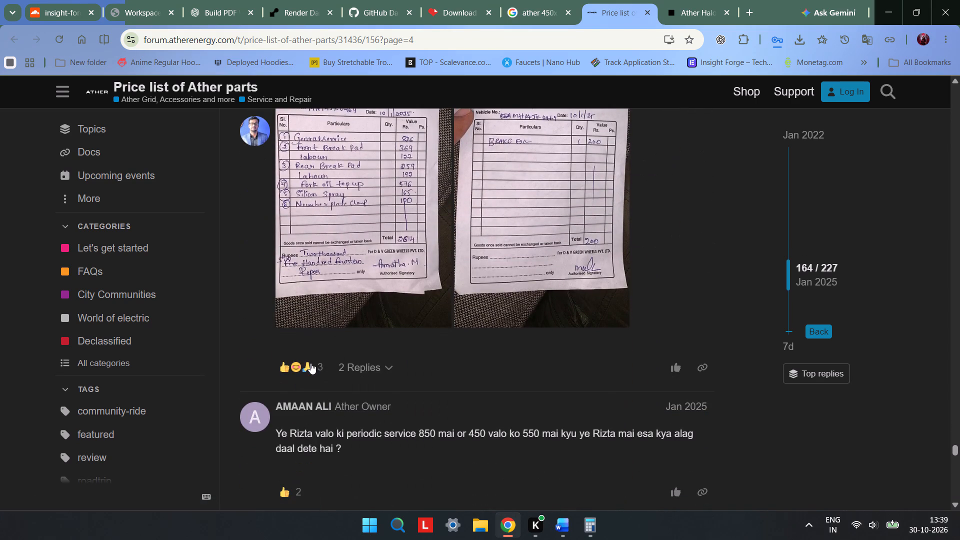
Look through the January 2025 posts following the handwritten service bills, including the battery price discussion, for a headlamp part number.
{"action": "scroll", "coordinate": [310, 363], "scroll_direction": "down", "scroll_amount": 13}
{"action": "scroll", "coordinate": [304, 372], "scroll_direction": "down", "scroll_amount": 8}
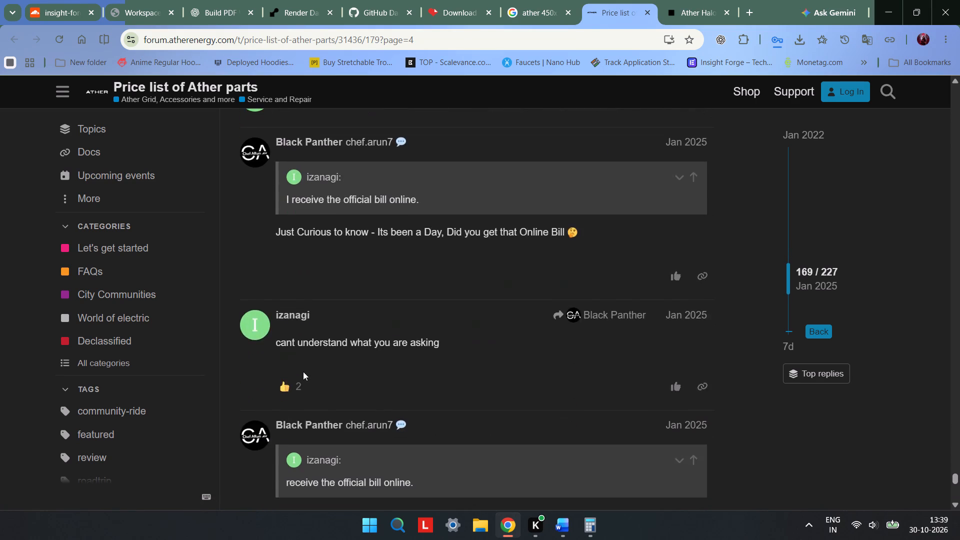
{"action": "scroll", "coordinate": [302, 372], "scroll_direction": "down", "scroll_amount": 18}
{"action": "scroll", "coordinate": [292, 366], "scroll_direction": "down", "scroll_amount": 6}
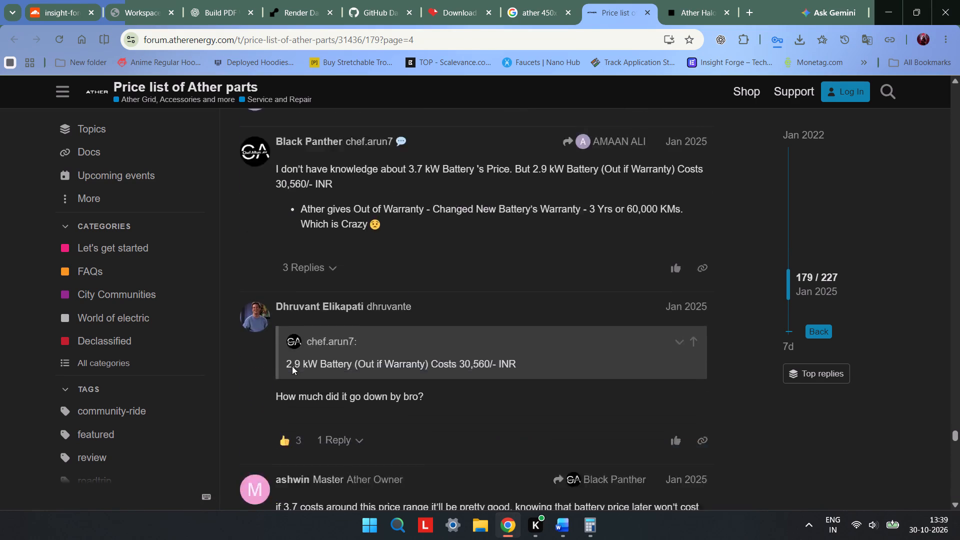
{"action": "scroll", "coordinate": [292, 366], "scroll_direction": "down", "scroll_amount": 16}
{"action": "scroll", "coordinate": [288, 370], "scroll_direction": "down", "scroll_amount": 9}
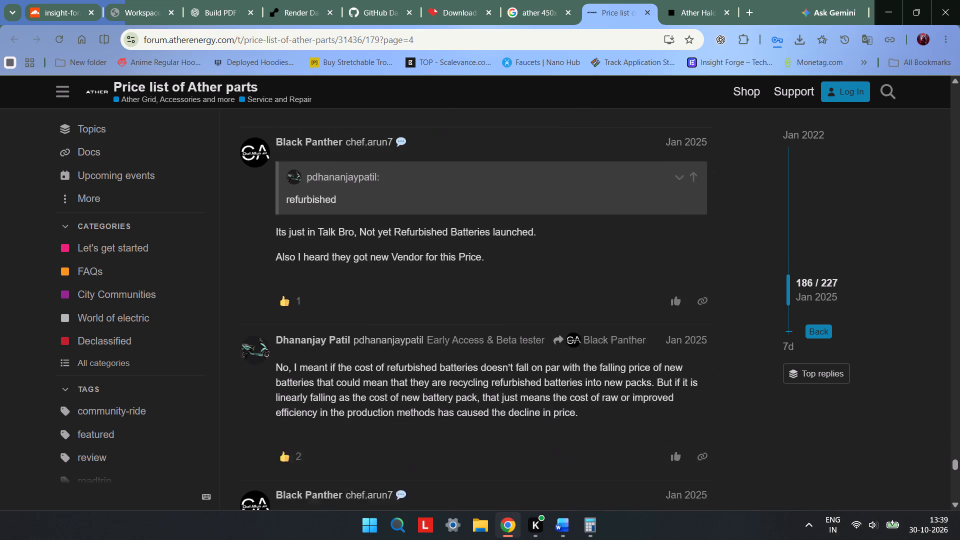
Continue through the topic to the stealth blue floating panel invoice and examine its Part and Labour tables.
{"action": "scroll", "coordinate": [286, 371], "scroll_direction": "down", "scroll_amount": 19}
{"action": "scroll", "coordinate": [284, 372], "scroll_direction": "down", "scroll_amount": 10}
{"action": "scroll", "coordinate": [282, 363], "scroll_direction": "down", "scroll_amount": 12}
{"action": "scroll", "coordinate": [282, 355], "scroll_direction": "up", "scroll_amount": 3}
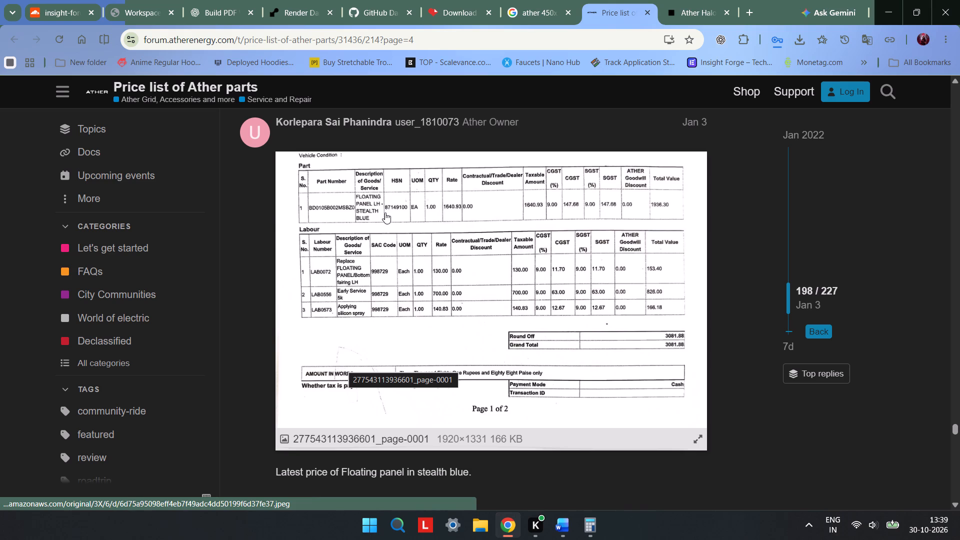
{"action": "scroll", "coordinate": [385, 216], "scroll_direction": "down", "scroll_amount": 1}
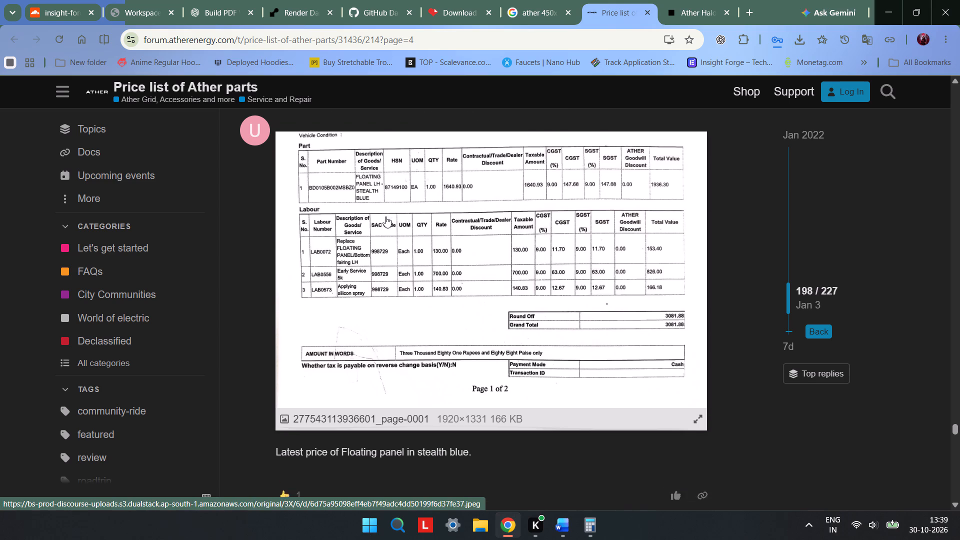
{"action": "scroll", "coordinate": [384, 223], "scroll_direction": "down", "scroll_amount": 4}
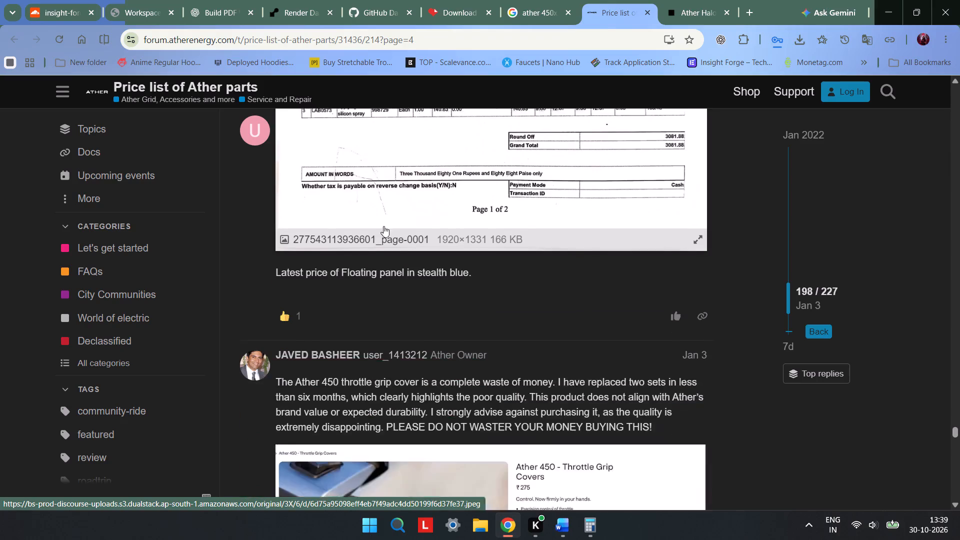
Look through the remaining posts to the end of the topic for any invoice listing a headlamp part number.
{"action": "scroll", "coordinate": [383, 226], "scroll_direction": "down", "scroll_amount": 13}
{"action": "scroll", "coordinate": [375, 226], "scroll_direction": "down", "scroll_amount": 10}
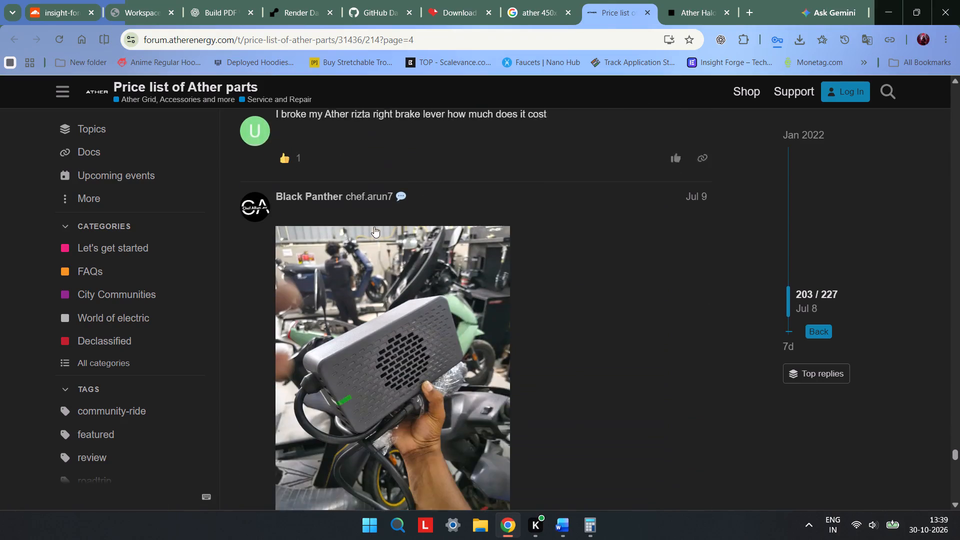
{"action": "scroll", "coordinate": [373, 228], "scroll_direction": "down", "scroll_amount": 19}
{"action": "scroll", "coordinate": [364, 241], "scroll_direction": "down", "scroll_amount": 12}
{"action": "scroll", "coordinate": [362, 239], "scroll_direction": "down", "scroll_amount": 19}
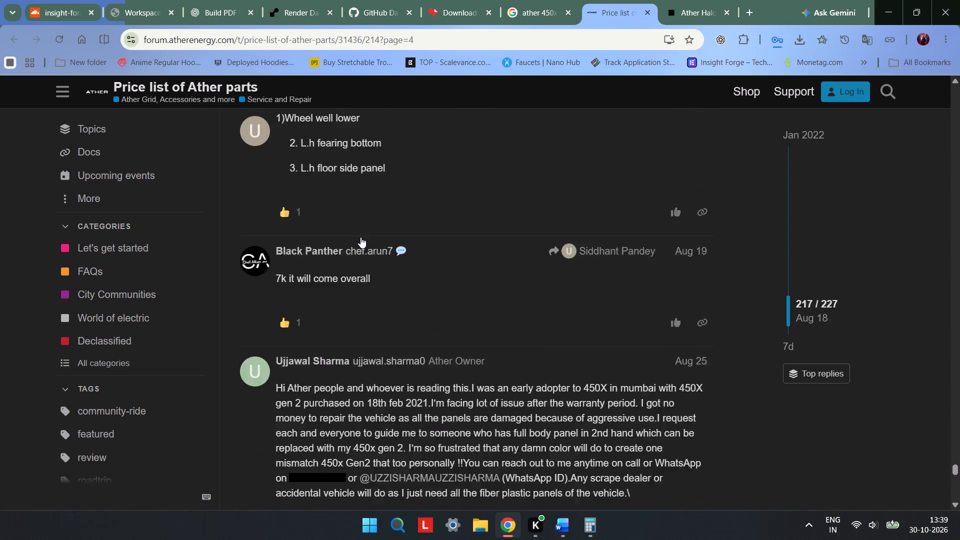
{"action": "scroll", "coordinate": [358, 233], "scroll_direction": "down", "scroll_amount": 17}
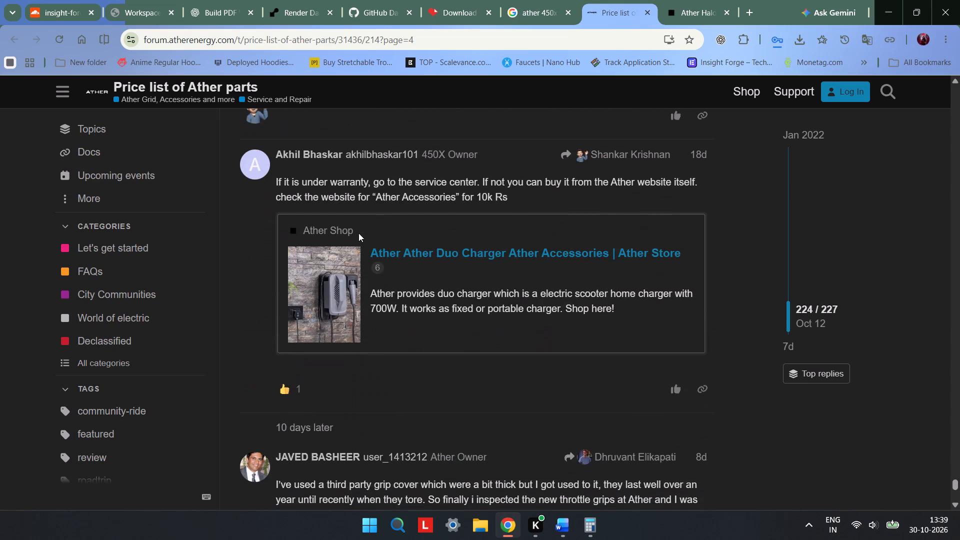
{"action": "scroll", "coordinate": [357, 242], "scroll_direction": "down", "scroll_amount": 18}
{"action": "scroll", "coordinate": [357, 249], "scroll_direction": "down", "scroll_amount": 11}
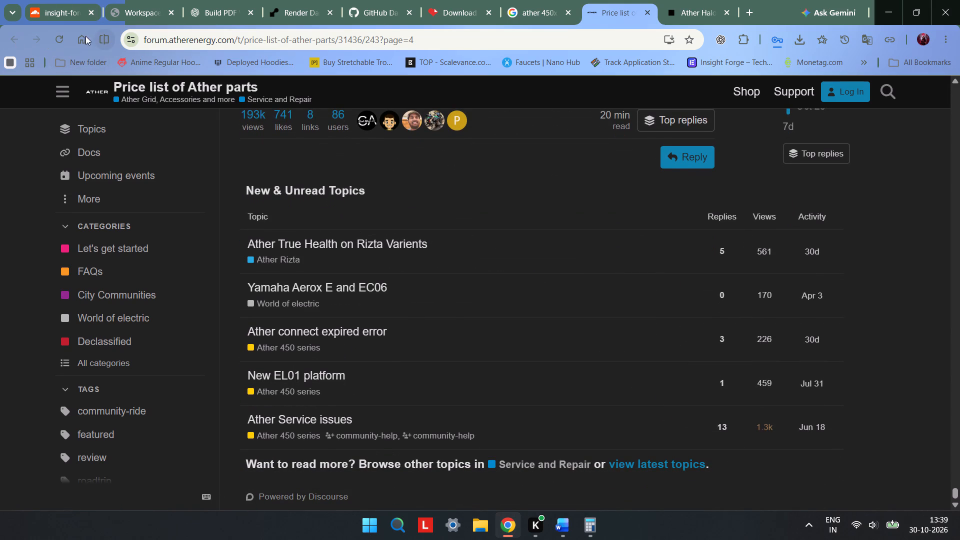
Reopen the parts price topic from the "ather 450x headlight price" image result and find the October 2023 parts table.
{"action": "left_click", "coordinate": [680, 12]}
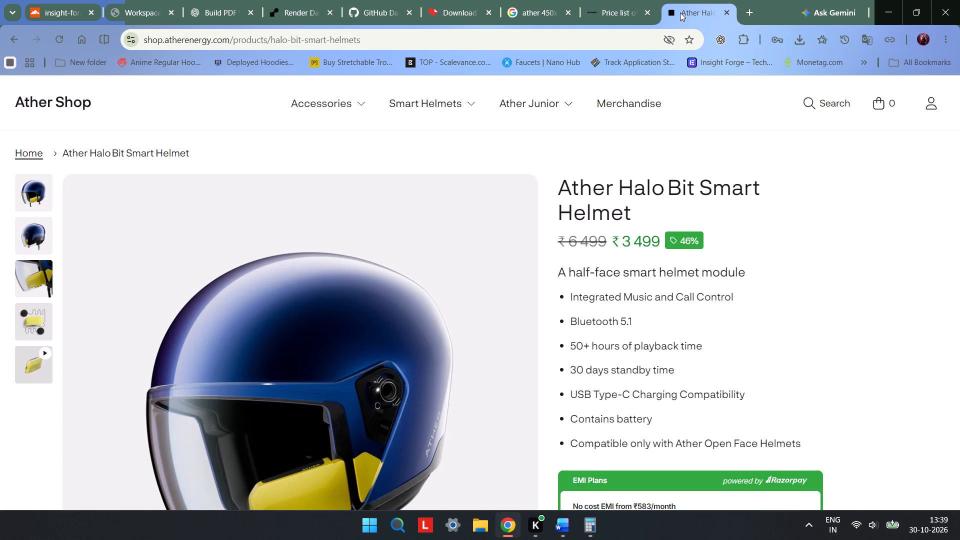
{"action": "left_click", "coordinate": [551, 2]}
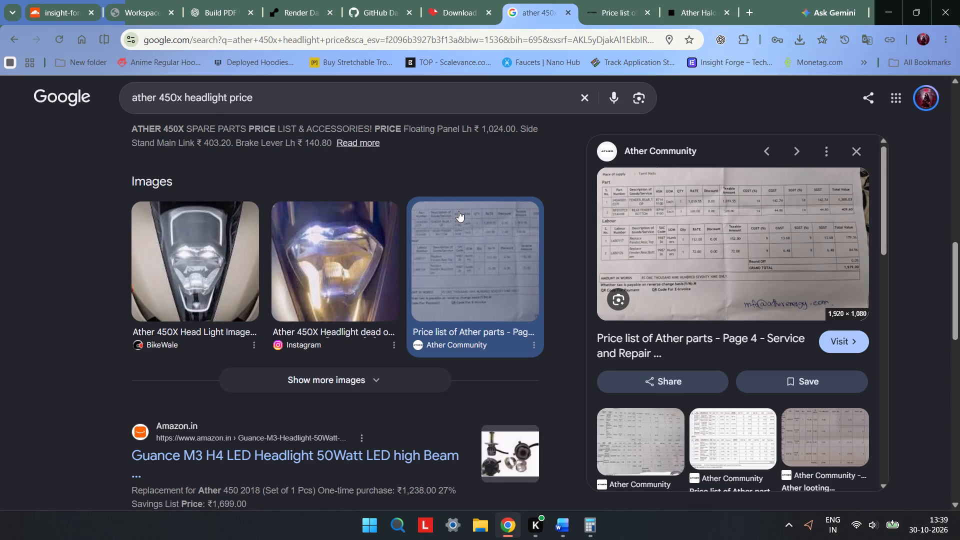
{"action": "left_click", "coordinate": [727, 244]}
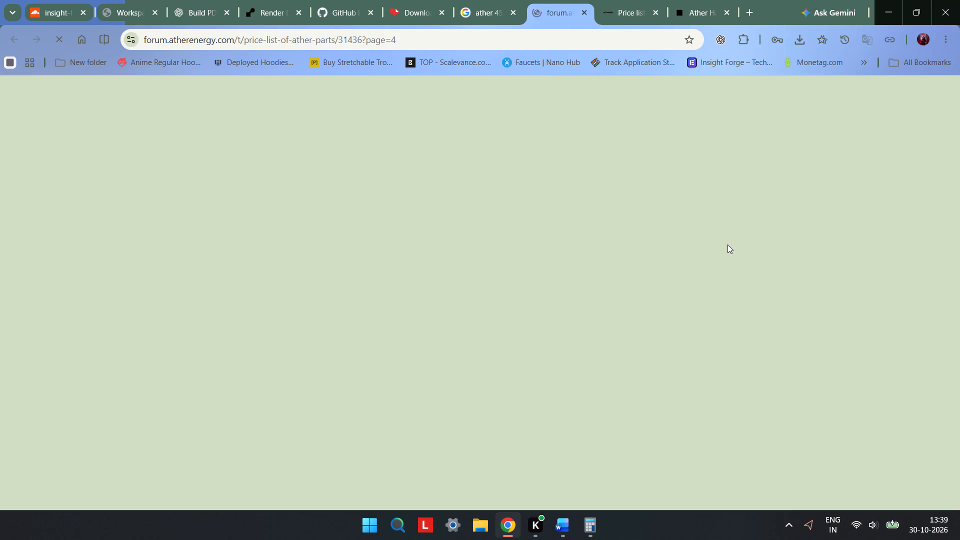
{"action": "scroll", "coordinate": [528, 238], "scroll_direction": "up", "scroll_amount": 1}
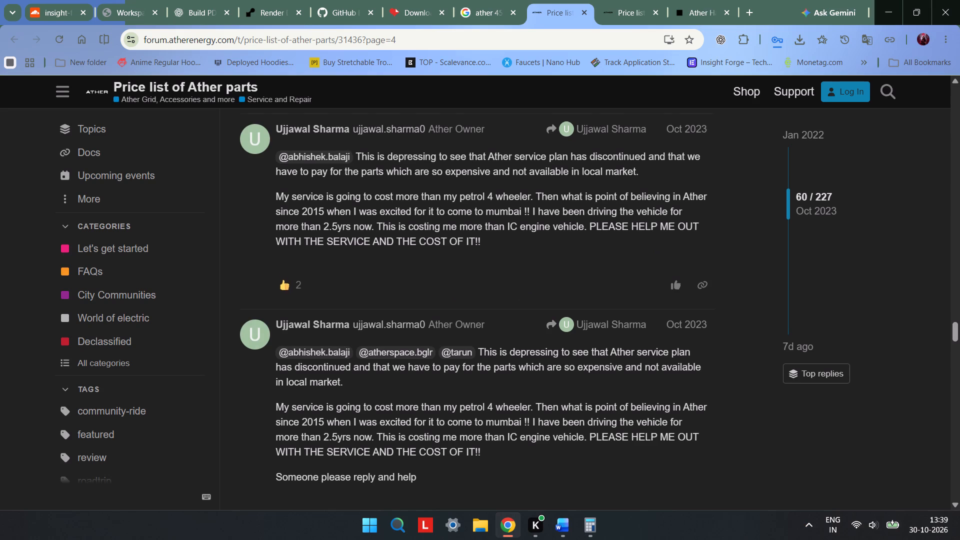
{"action": "scroll", "coordinate": [527, 239], "scroll_direction": "up", "scroll_amount": 7}
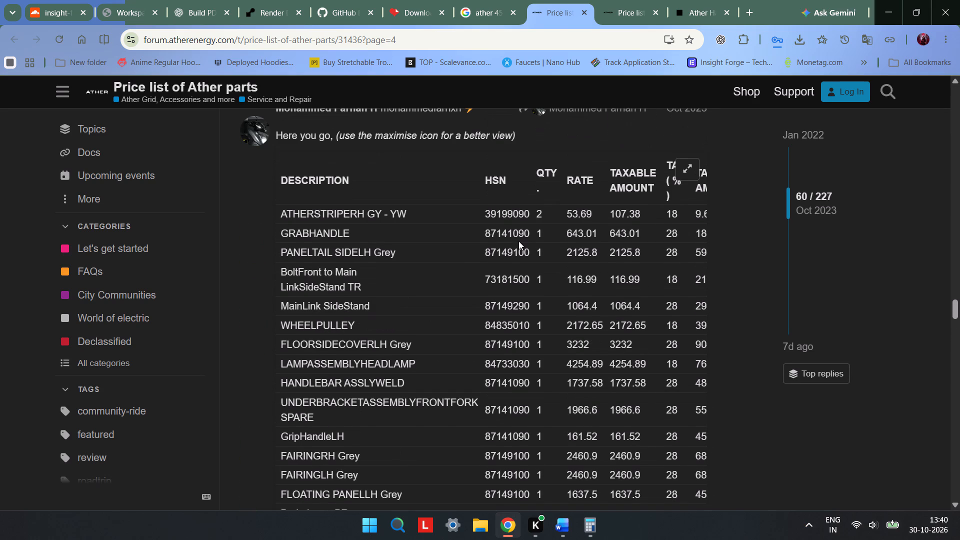
Examine the October 2023 parts table, checking the LAMPASSEMBLYHEADLAMP row and its columns for a part number.
{"action": "scroll", "coordinate": [509, 278], "scroll_direction": "down", "scroll_amount": 2}
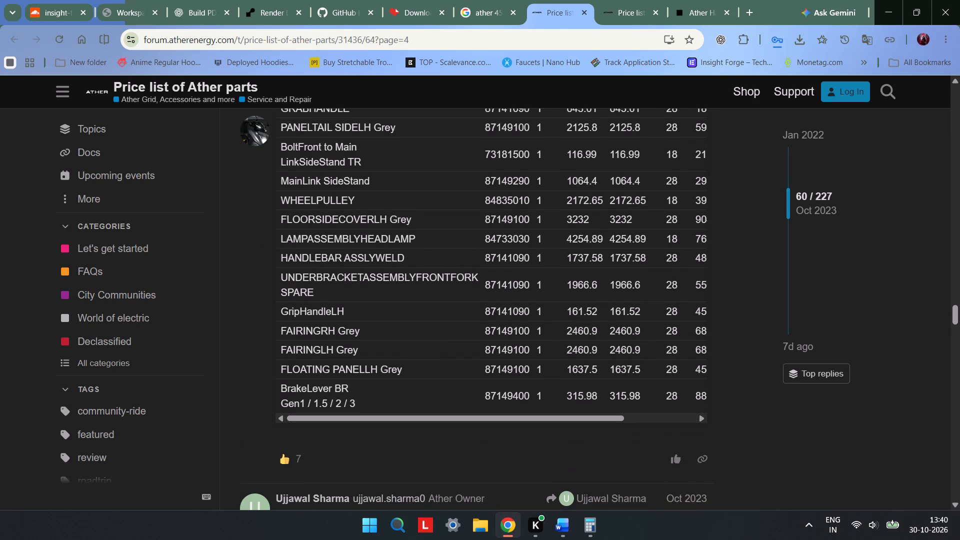
{"action": "scroll", "coordinate": [505, 289], "scroll_direction": "up", "scroll_amount": 1}
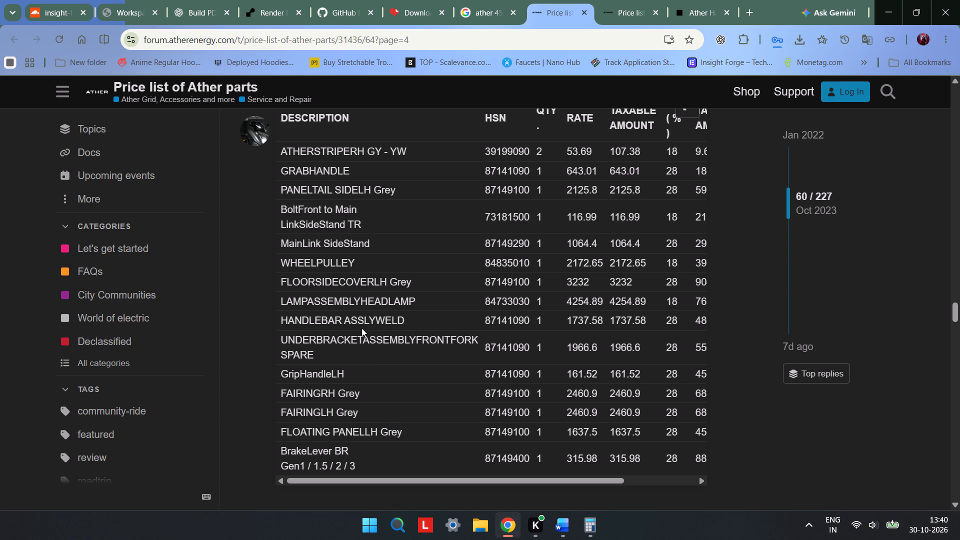
{"action": "scroll", "coordinate": [354, 300], "scroll_direction": "up", "scroll_amount": 1}
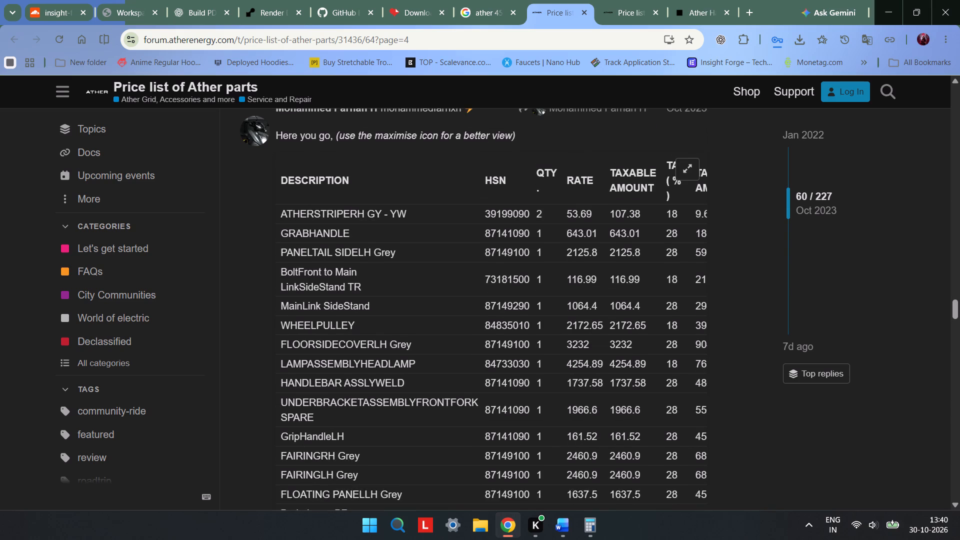
{"action": "scroll", "coordinate": [354, 300], "scroll_direction": "down", "scroll_amount": 2}
{"action": "scroll", "coordinate": [354, 300], "scroll_direction": "up", "scroll_amount": 1}
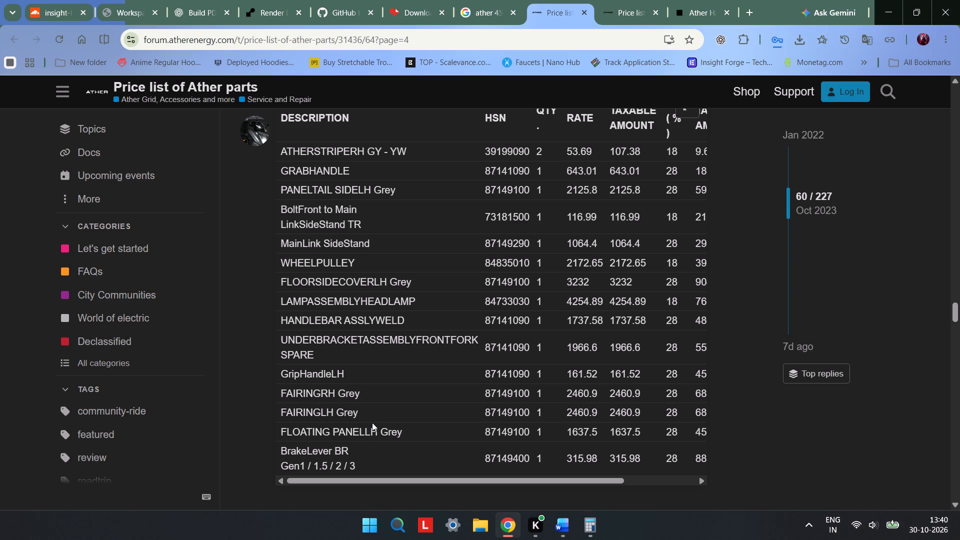
{"action": "scroll", "coordinate": [365, 423], "scroll_direction": "up", "scroll_amount": 1}
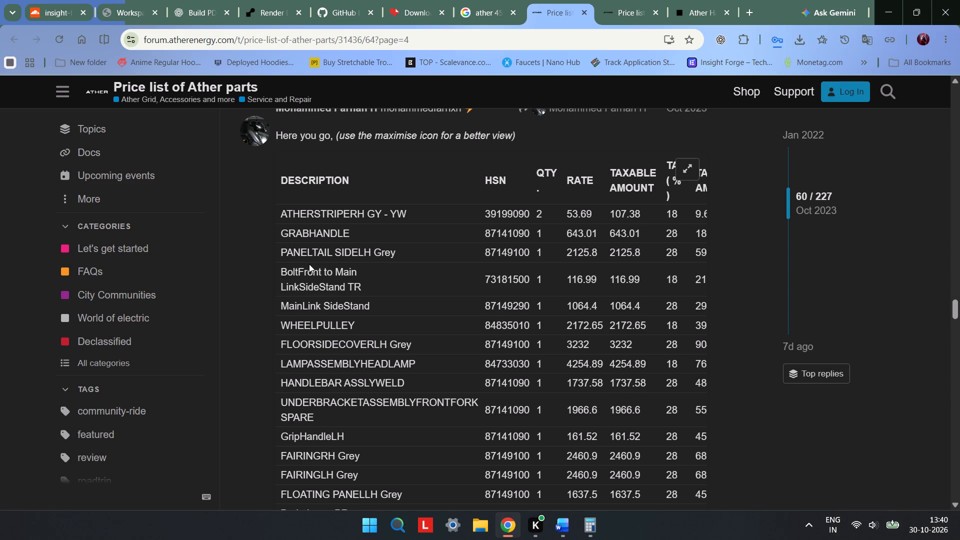
{"action": "scroll", "coordinate": [372, 265], "scroll_direction": "down", "scroll_amount": 3}
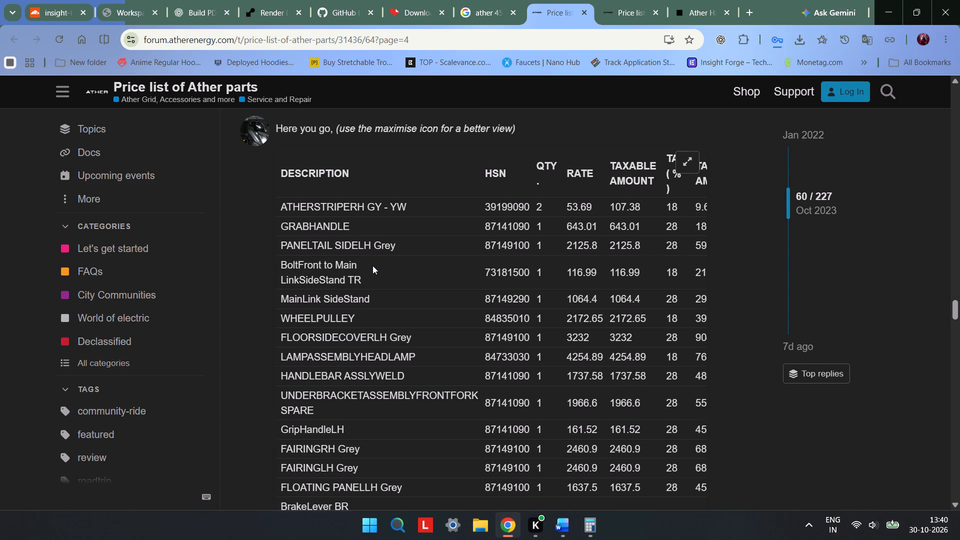
{"action": "scroll", "coordinate": [372, 265], "scroll_direction": "down", "scroll_amount": 4}
{"action": "scroll", "coordinate": [372, 263], "scroll_direction": "up", "scroll_amount": 5}
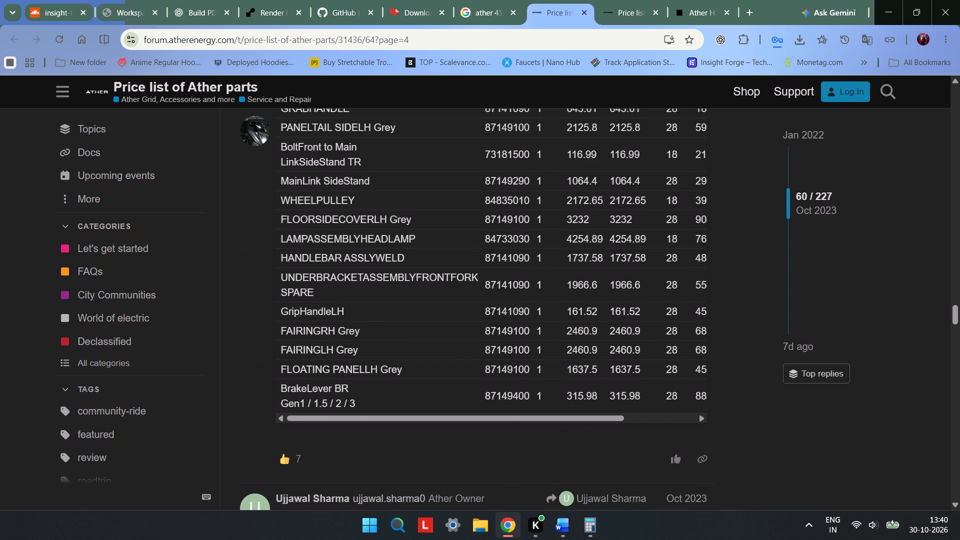
{"action": "scroll", "coordinate": [381, 284], "scroll_direction": "up", "scroll_amount": 3}
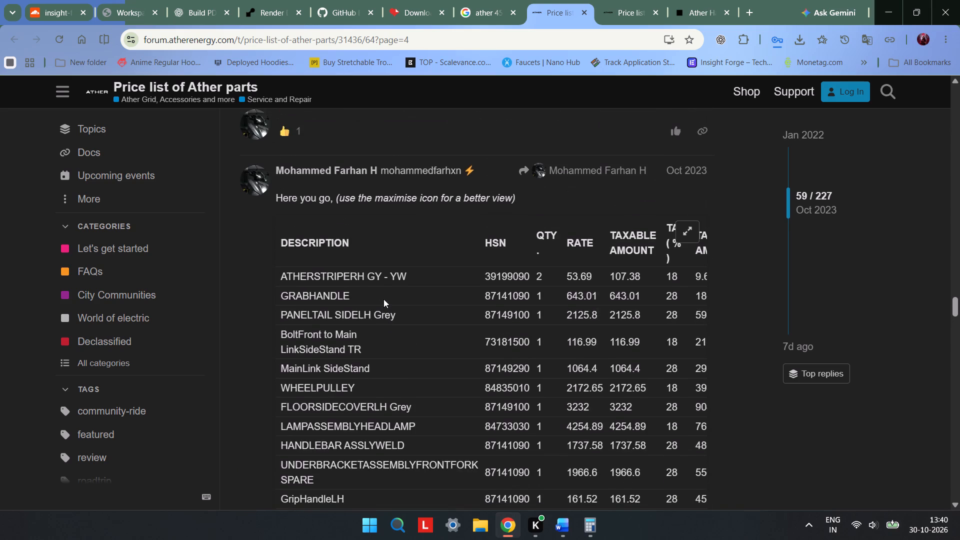
{"action": "scroll", "coordinate": [383, 299], "scroll_direction": "down", "scroll_amount": 1}
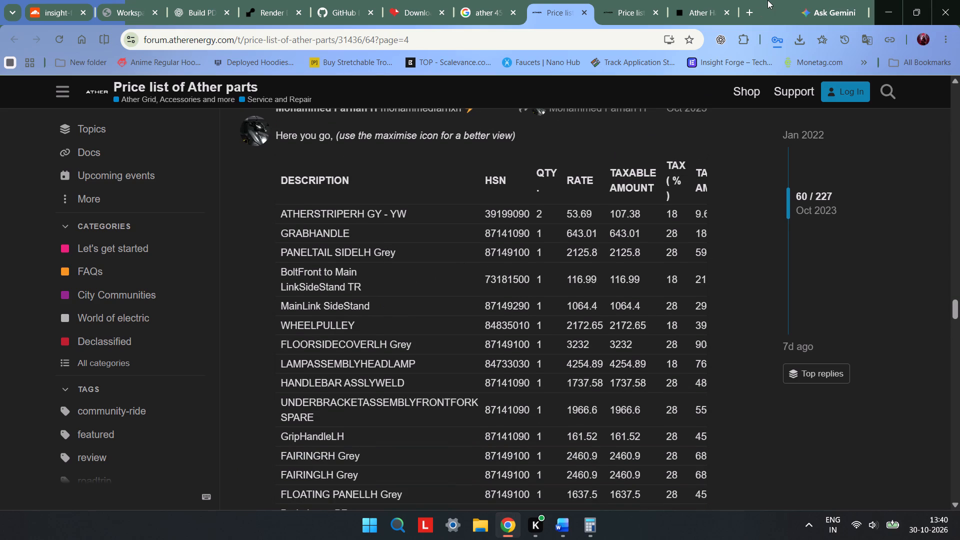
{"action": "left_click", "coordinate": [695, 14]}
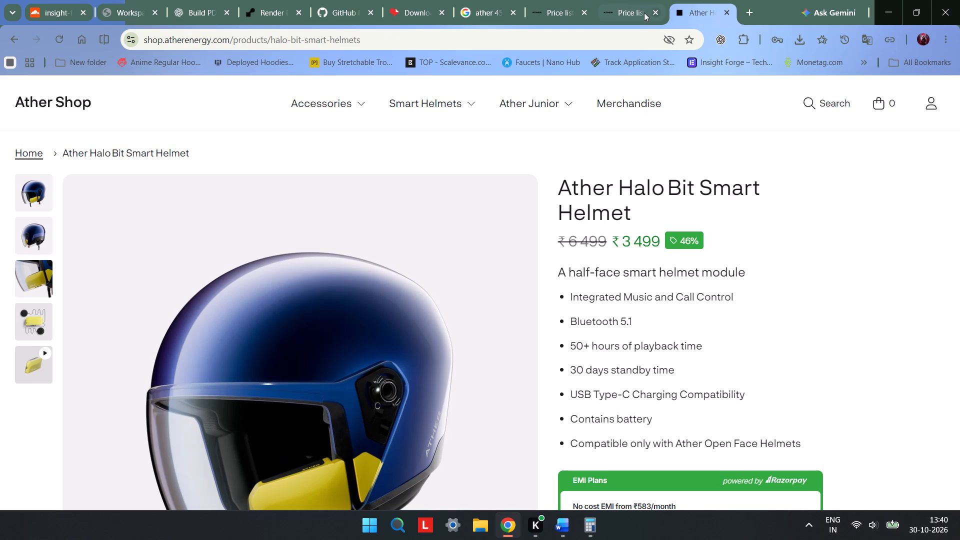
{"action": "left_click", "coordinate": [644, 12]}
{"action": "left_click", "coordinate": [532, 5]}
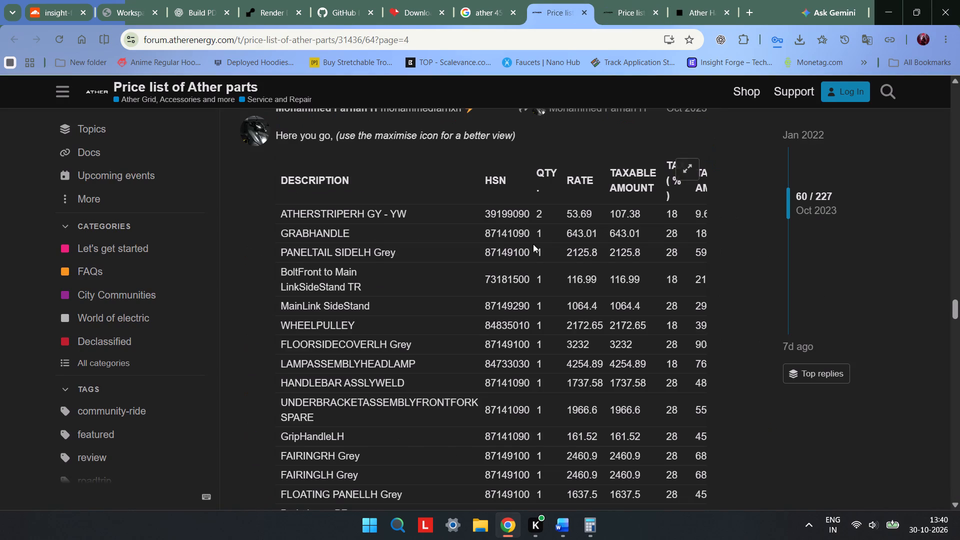
Open the February 2024 rear fender invoice image at full size and examine the part number format in its Part table.
{"action": "scroll", "coordinate": [496, 241], "scroll_direction": "down", "scroll_amount": 6}
{"action": "scroll", "coordinate": [495, 241], "scroll_direction": "down", "scroll_amount": 20}
{"action": "scroll", "coordinate": [495, 241], "scroll_direction": "down", "scroll_amount": 11}
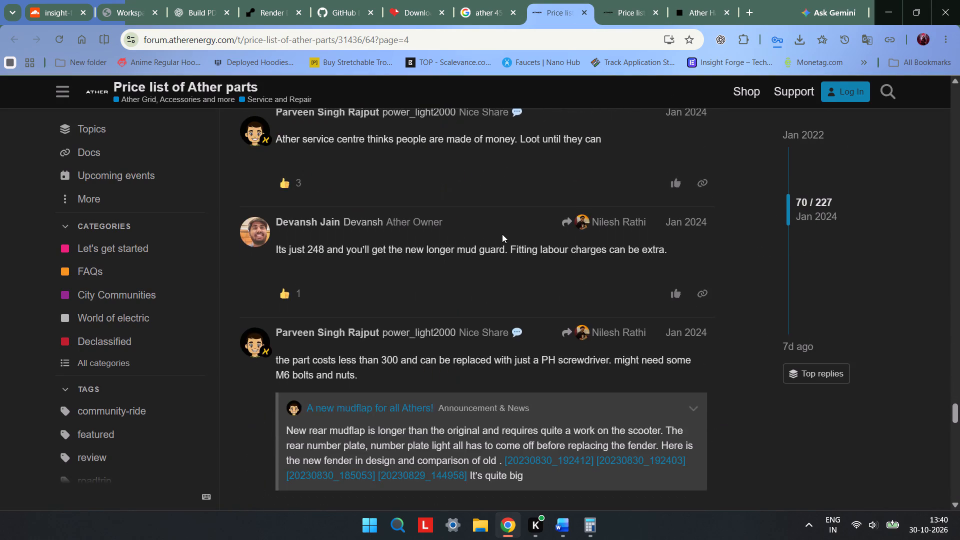
{"action": "scroll", "coordinate": [502, 234], "scroll_direction": "down", "scroll_amount": 18}
{"action": "scroll", "coordinate": [502, 234], "scroll_direction": "up", "scroll_amount": 9}
{"action": "left_click", "coordinate": [367, 259]}
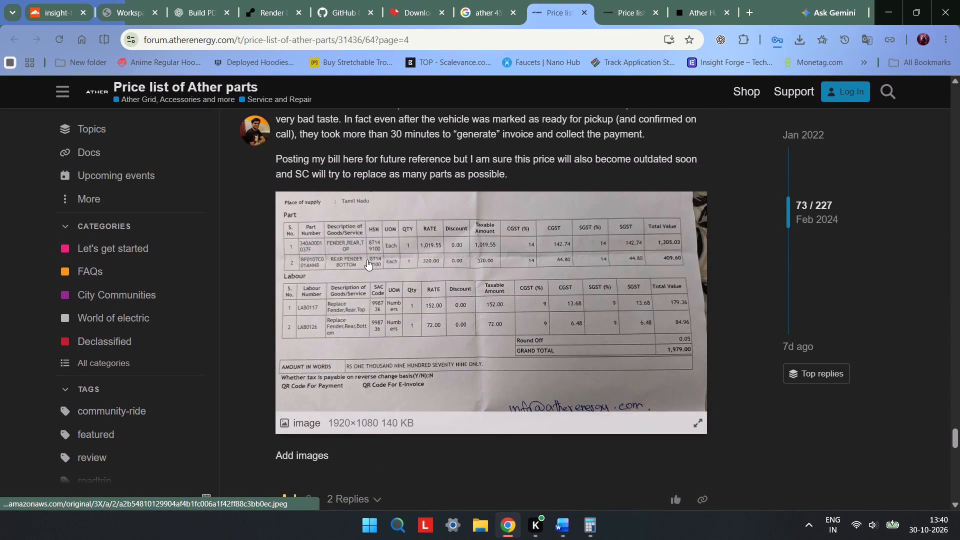
{"action": "scroll", "coordinate": [180, 211], "scroll_direction": "up", "scroll_amount": 6}
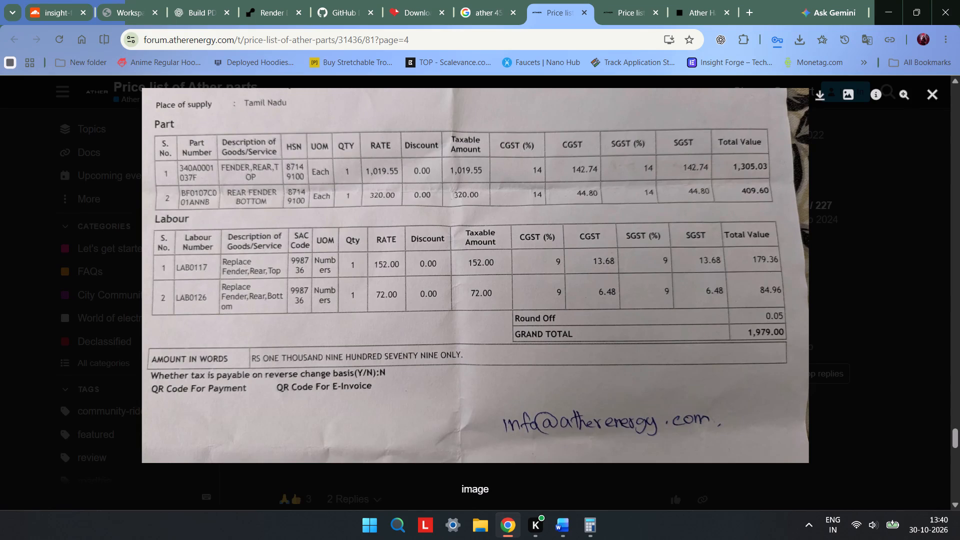
{"action": "double_click", "coordinate": [204, 203]}
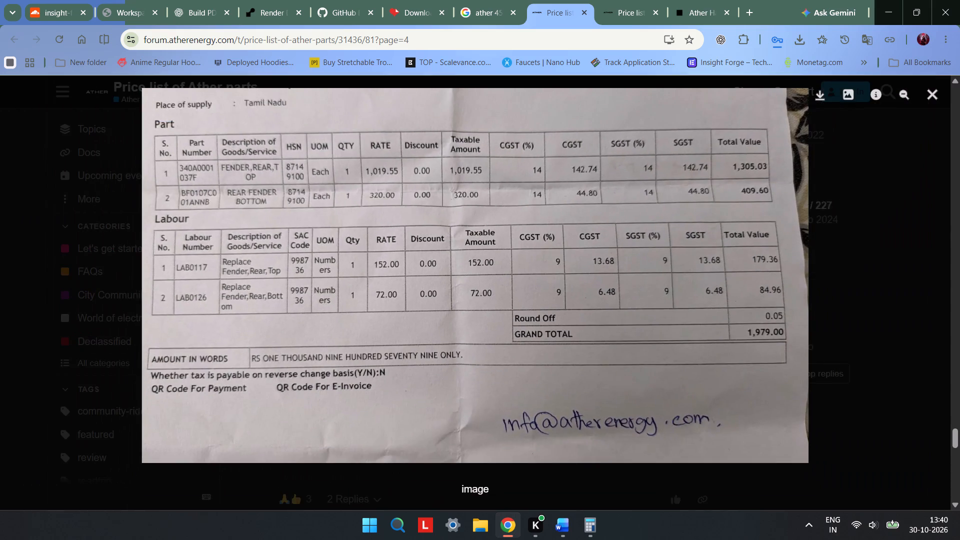
{"action": "double_click", "coordinate": [204, 203]}
{"action": "double_click", "coordinate": [204, 203]}
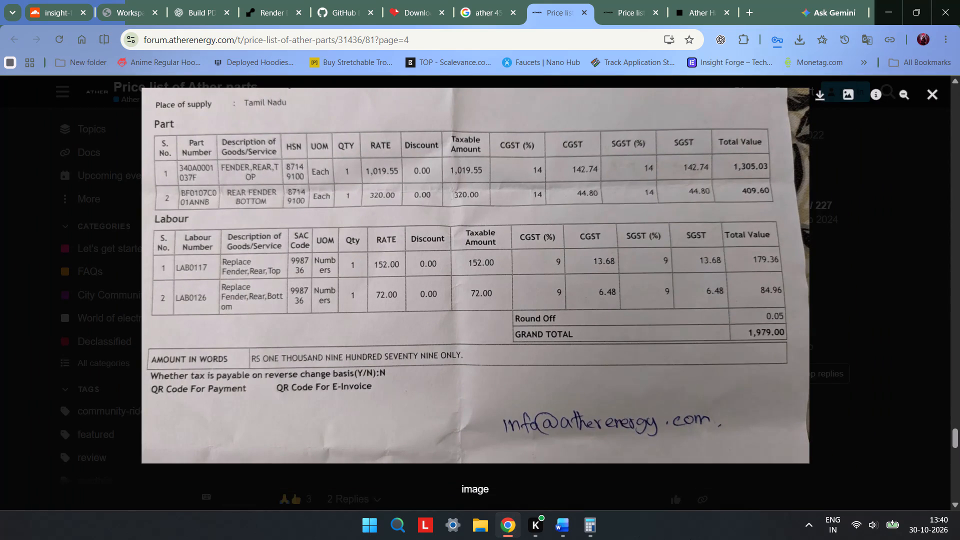
Switch to the Ather invoice document in Word.
{"action": "left_click", "coordinate": [592, 518]}
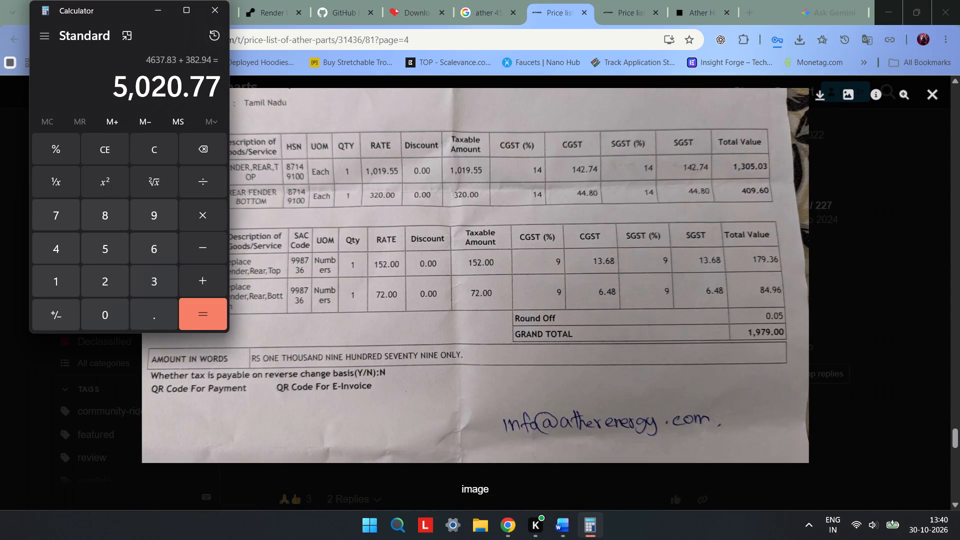
{"action": "left_click", "coordinate": [562, 528]}
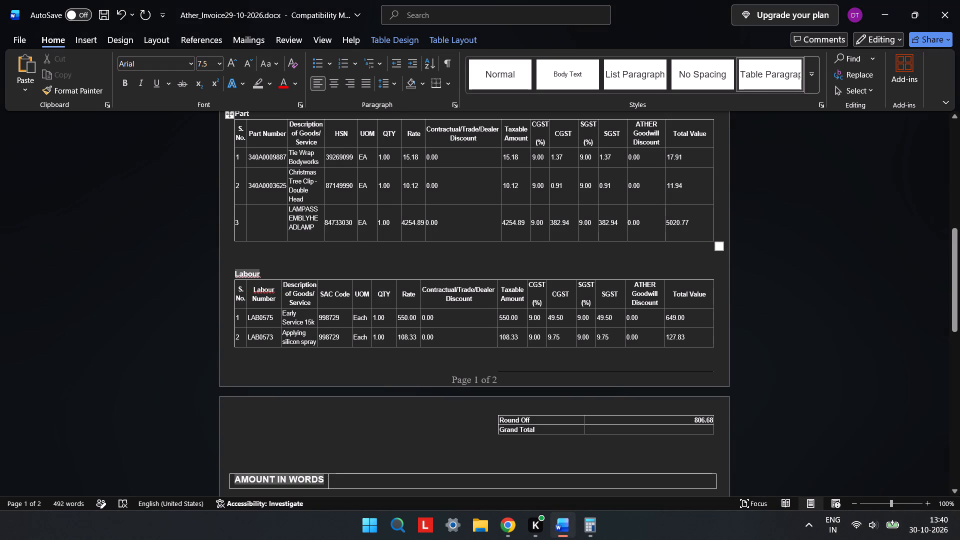
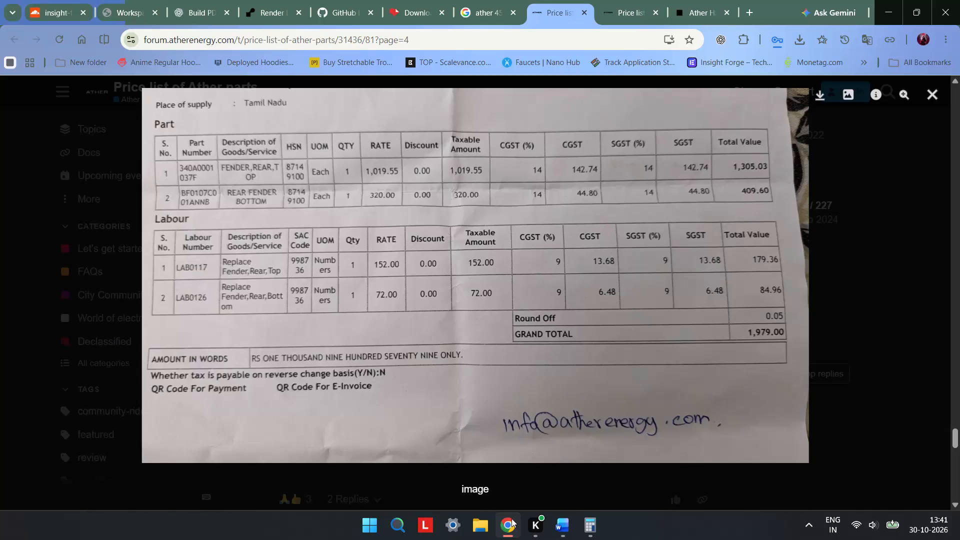
Close the enlarged invoice image and search Google in a new tab for "ATHER 450X HEADLIGHT PART NUMBER".
{"action": "left_click", "coordinate": [927, 91]}
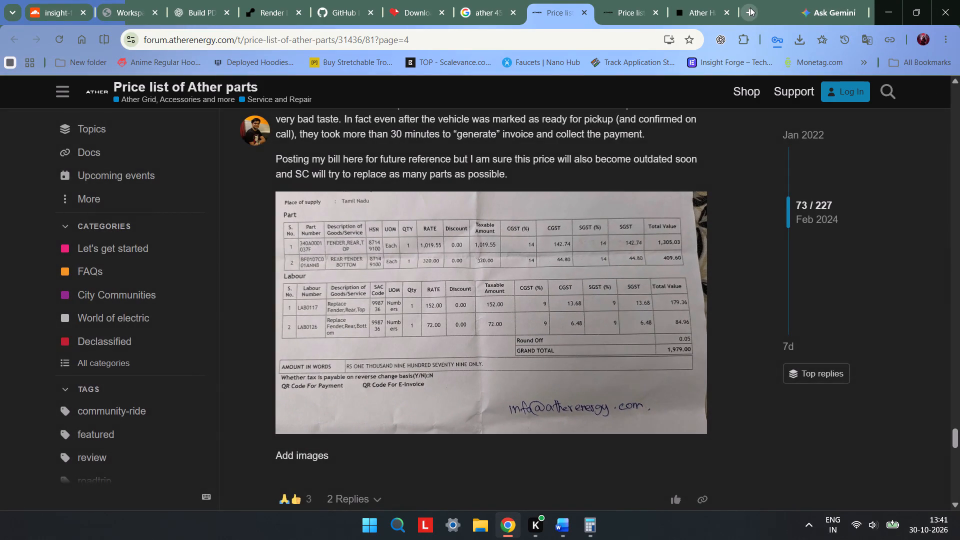
{"action": "left_click", "coordinate": [750, 7]}
{"action": "left_click", "coordinate": [462, 270]}
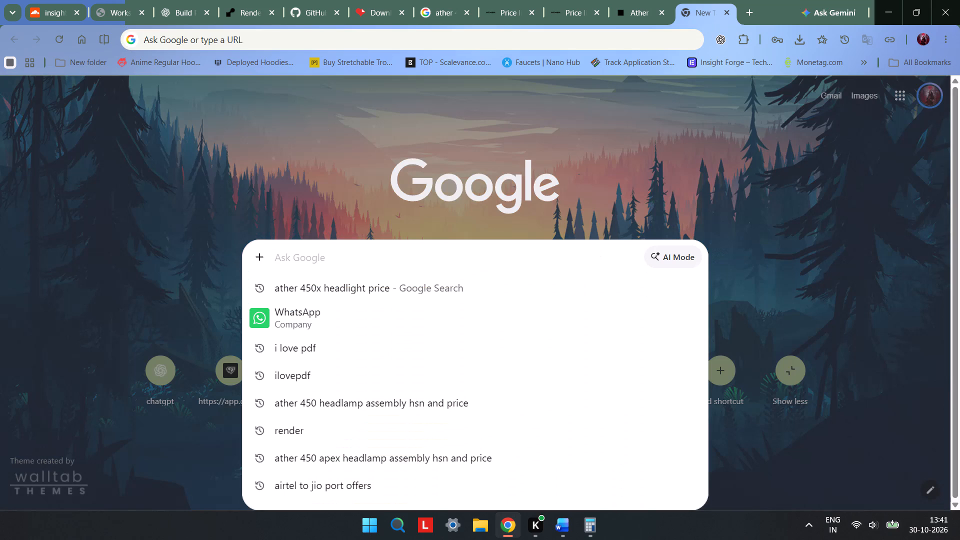
{"action": "type", "text": "ATG3E"}
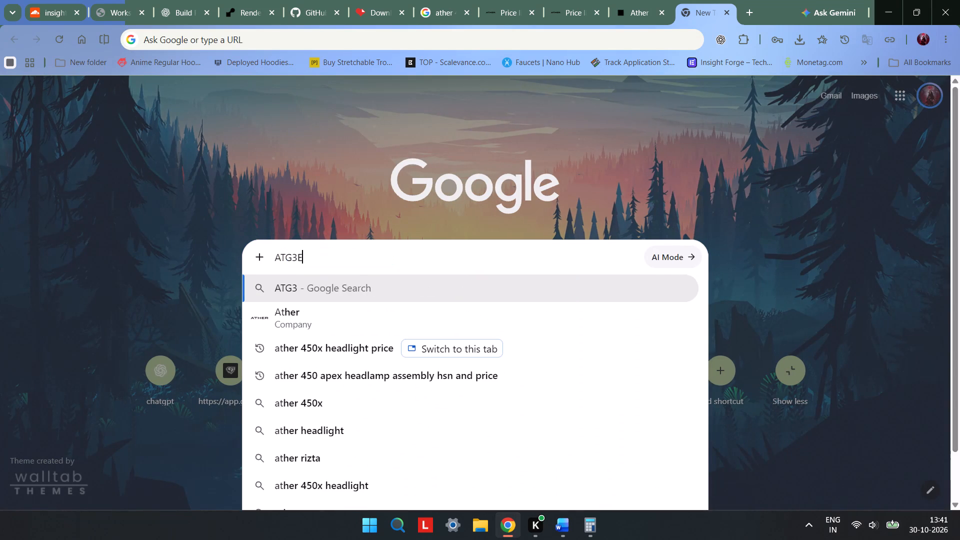
{"action": "key", "text": "BackSpace"}
{"action": "key", "text": "BackSpace"}
{"action": "key", "text": "BackSpace"}
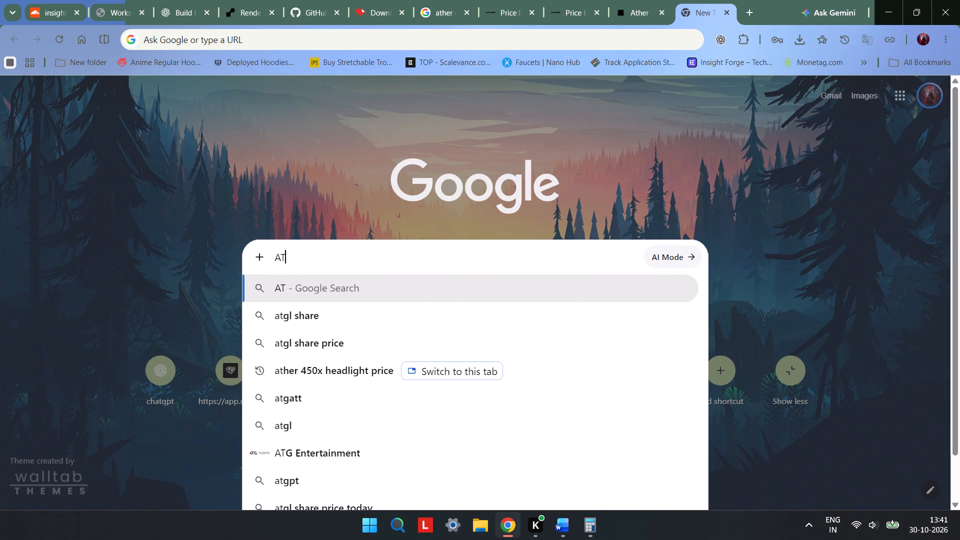
{"action": "type", "text": "HER"}
{"action": "key", "text": "space"}
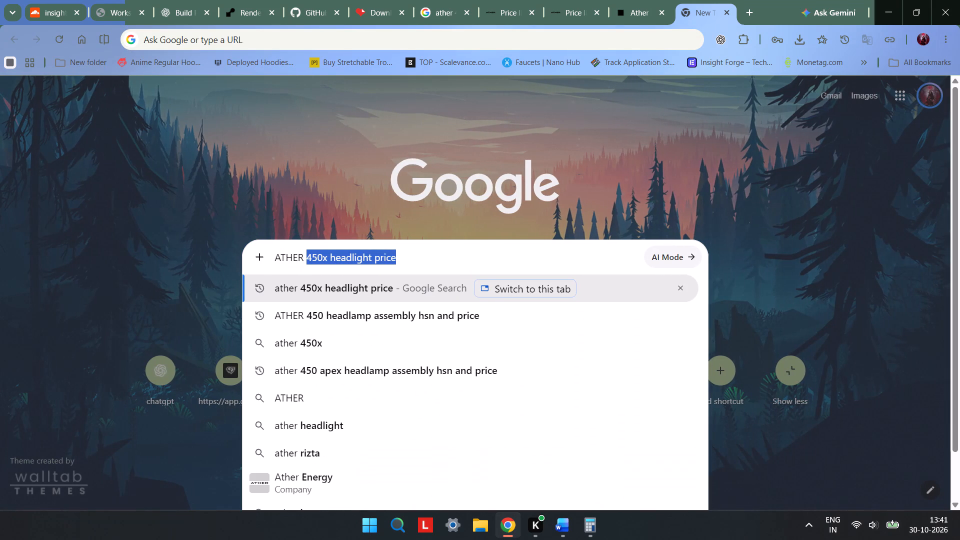
{"action": "type", "text": "450"}
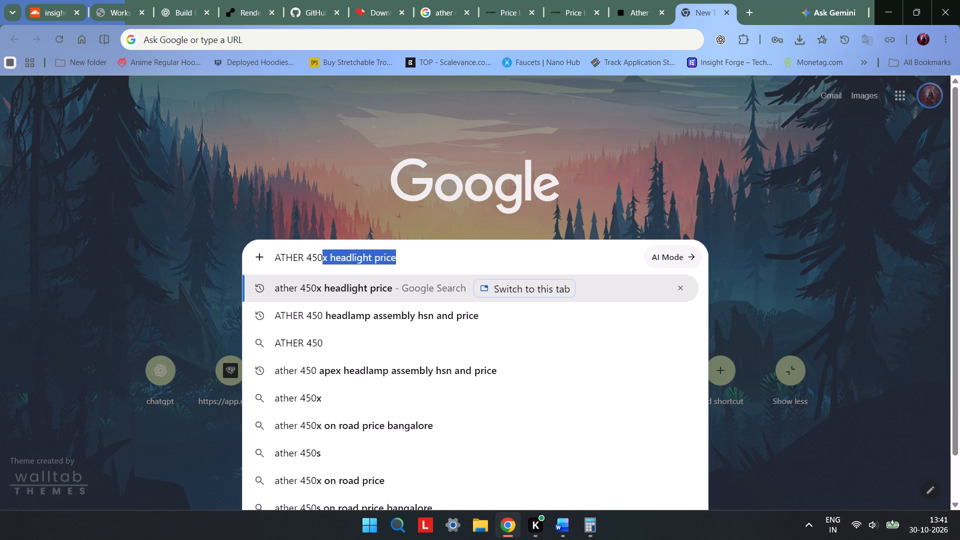
{"action": "type", "text": "X HEADLIU"}
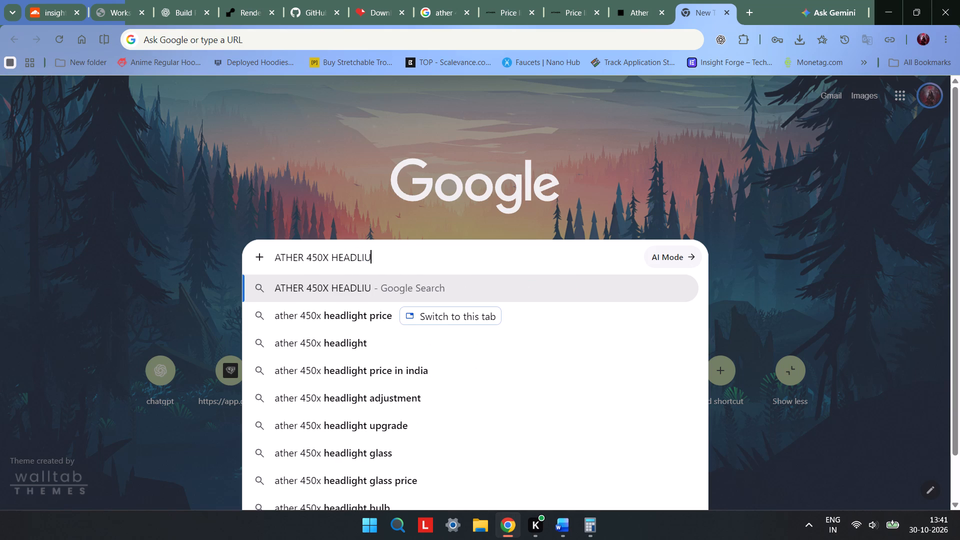
{"action": "key", "text": "BackSpace"}
{"action": "type", "text": "GHT PART NO"}
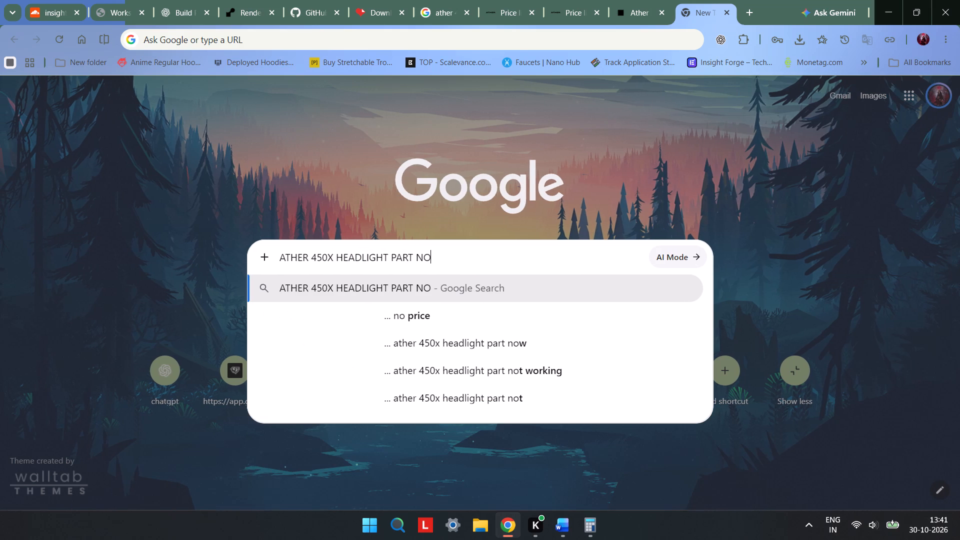
{"action": "key", "text": "BackSpace"}
{"action": "key", "text": "BackSpace"}
{"action": "type", "text": "NUMBER"}
{"action": "key", "text": "Return"}
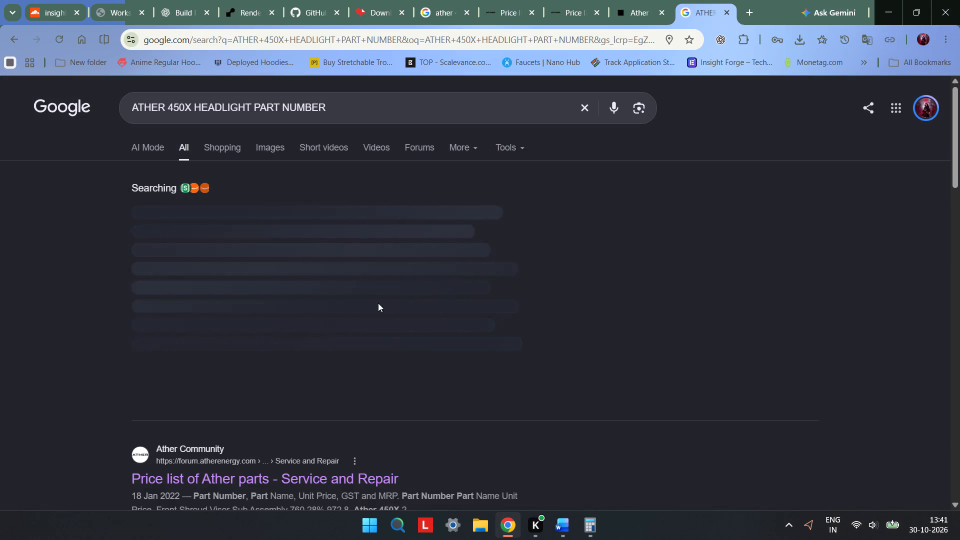
Examine the AI overview, web results and AOWBIKE Gen 1 headlight image preview for a headlamp part number.
{"action": "left_click", "coordinate": [303, 397]}
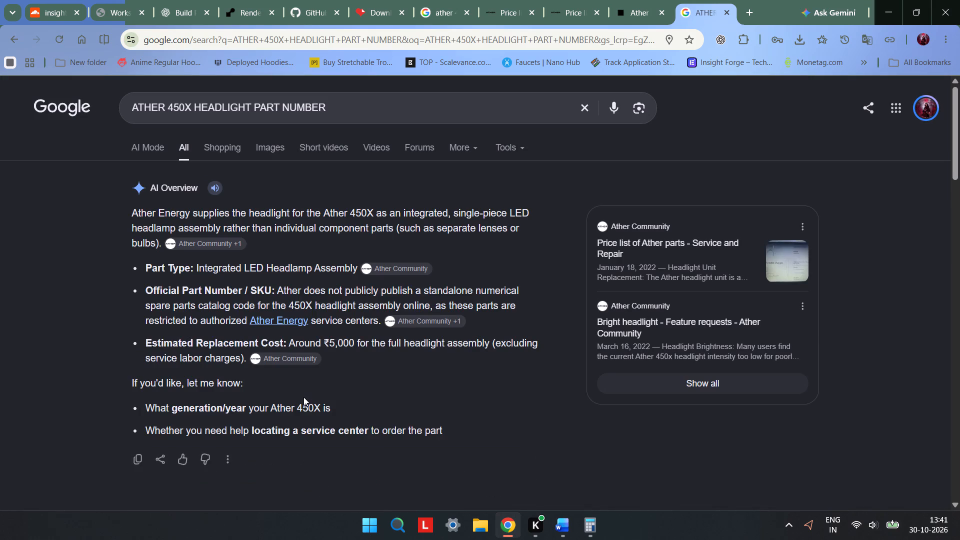
{"action": "scroll", "coordinate": [303, 393], "scroll_direction": "down", "scroll_amount": 1}
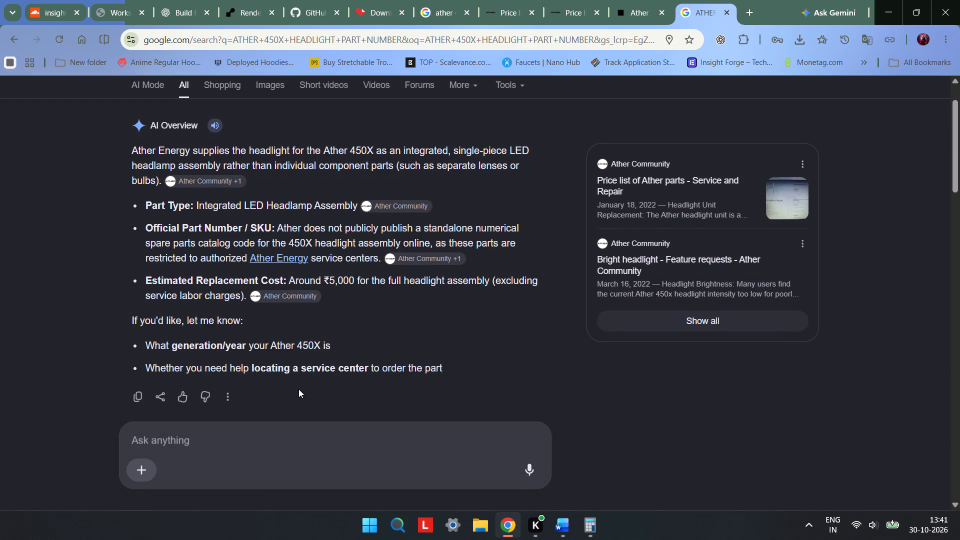
{"action": "scroll", "coordinate": [298, 389], "scroll_direction": "down", "scroll_amount": 12}
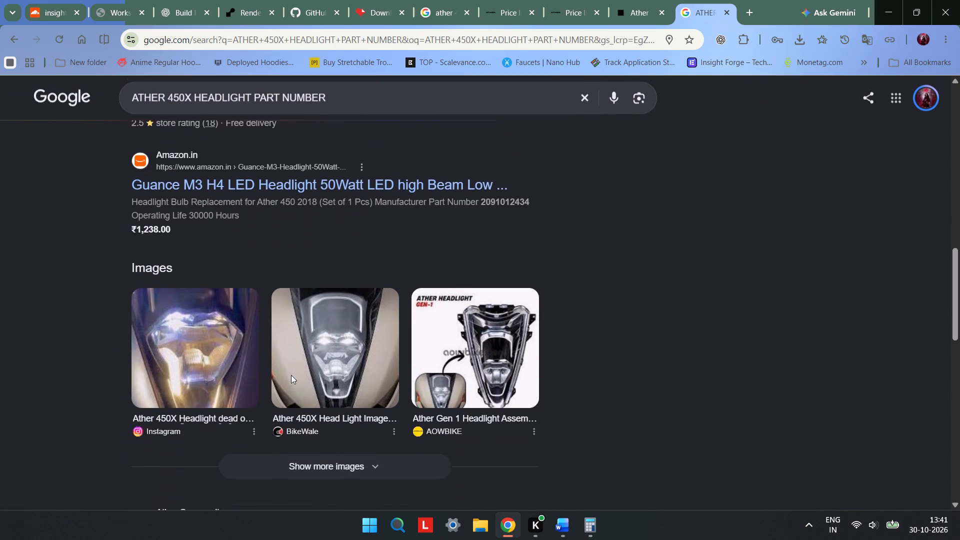
{"action": "scroll", "coordinate": [291, 375], "scroll_direction": "down", "scroll_amount": 1}
{"action": "left_click", "coordinate": [458, 239]}
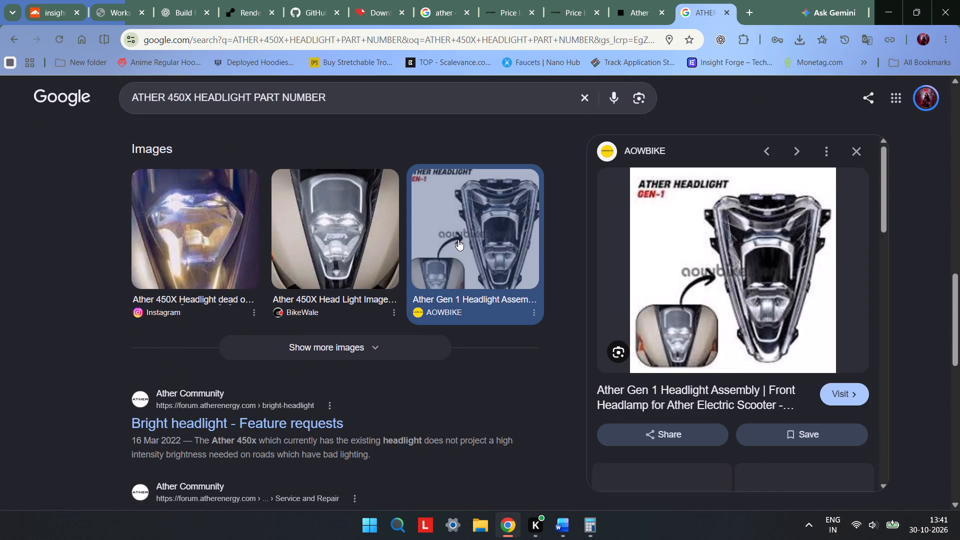
{"action": "scroll", "coordinate": [696, 307], "scroll_direction": "up", "scroll_amount": 3}
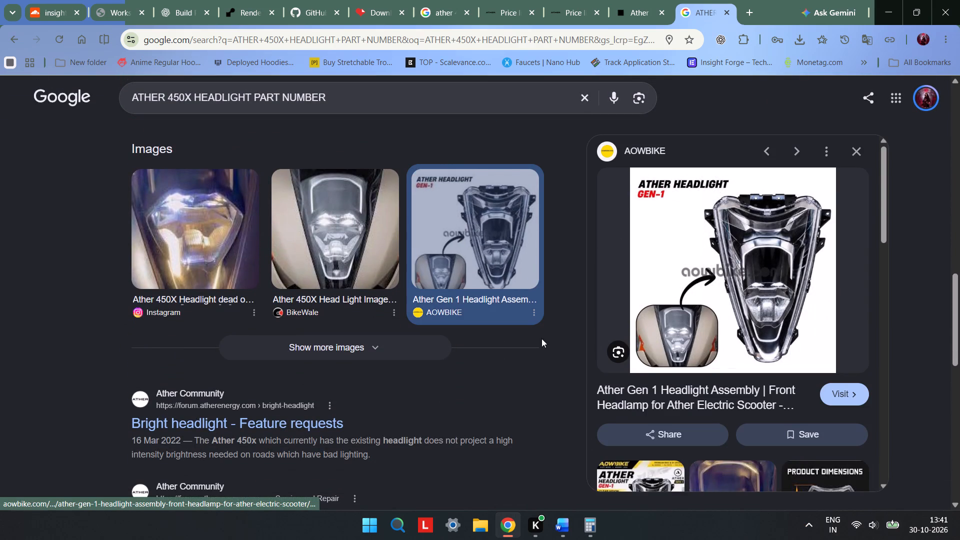
{"action": "scroll", "coordinate": [354, 349], "scroll_direction": "down", "scroll_amount": 4}
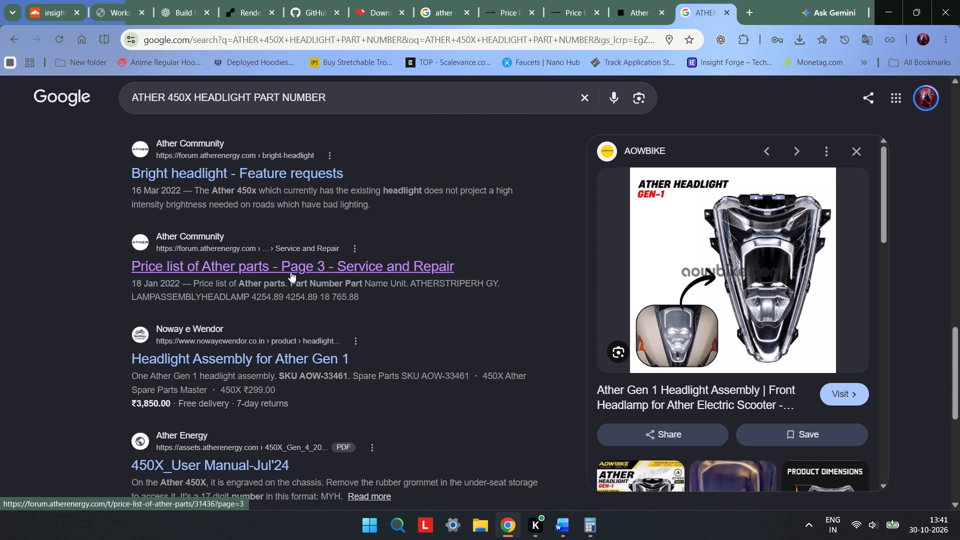
Open the "Price list of Ather parts - Page 3" result and examine the May 2023 Part Number table for a headlamp entry.
{"action": "left_click", "coordinate": [290, 271]}
{"action": "scroll", "coordinate": [287, 278], "scroll_direction": "down", "scroll_amount": 7}
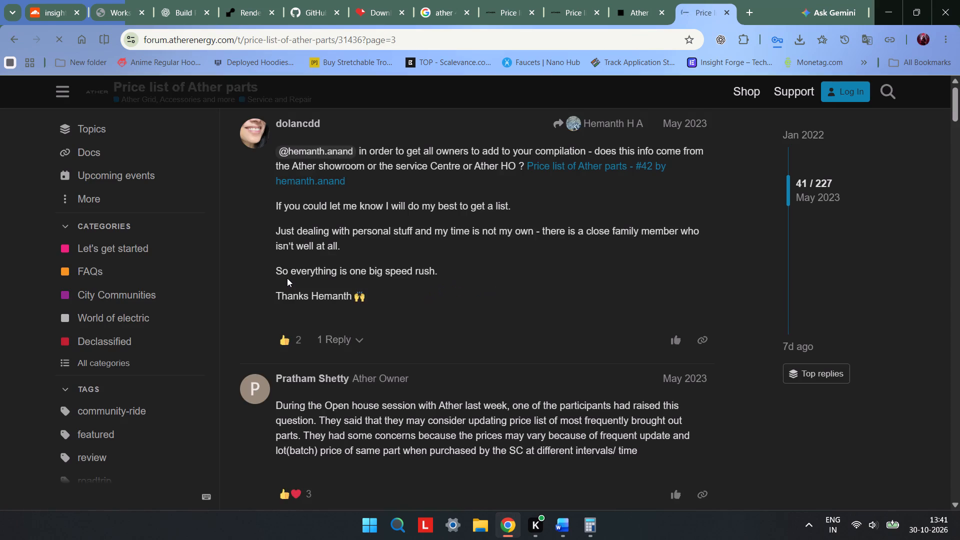
{"action": "scroll", "coordinate": [287, 278], "scroll_direction": "down", "scroll_amount": 9}
{"action": "scroll", "coordinate": [286, 277], "scroll_direction": "down", "scroll_amount": 17}
{"action": "scroll", "coordinate": [285, 278], "scroll_direction": "up", "scroll_amount": 1}
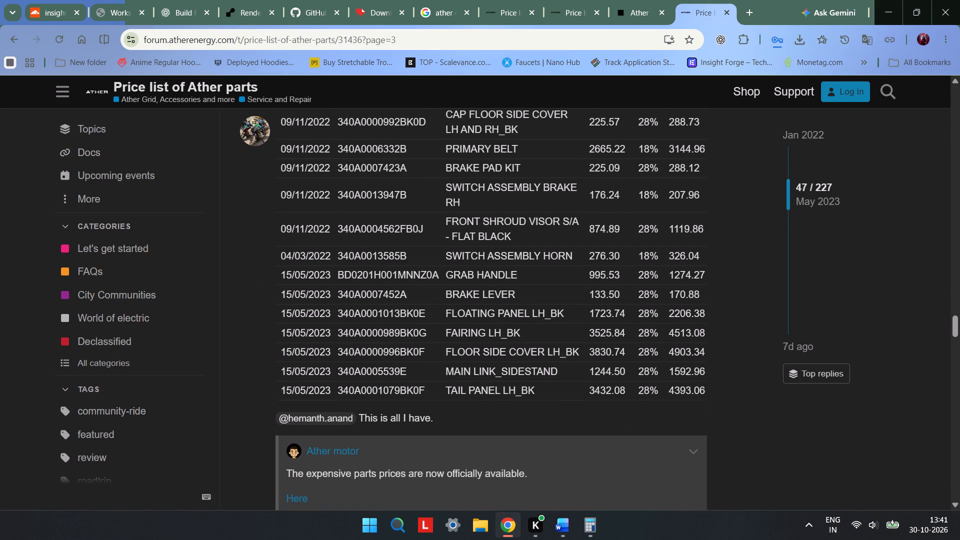
{"action": "scroll", "coordinate": [285, 278], "scroll_direction": "up", "scroll_amount": 3}
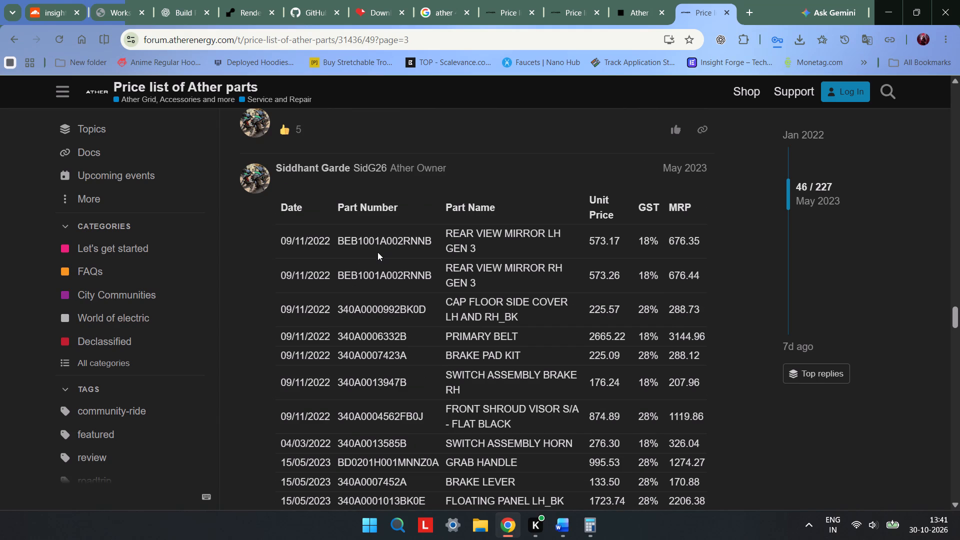
{"action": "scroll", "coordinate": [377, 253], "scroll_direction": "down", "scroll_amount": 4}
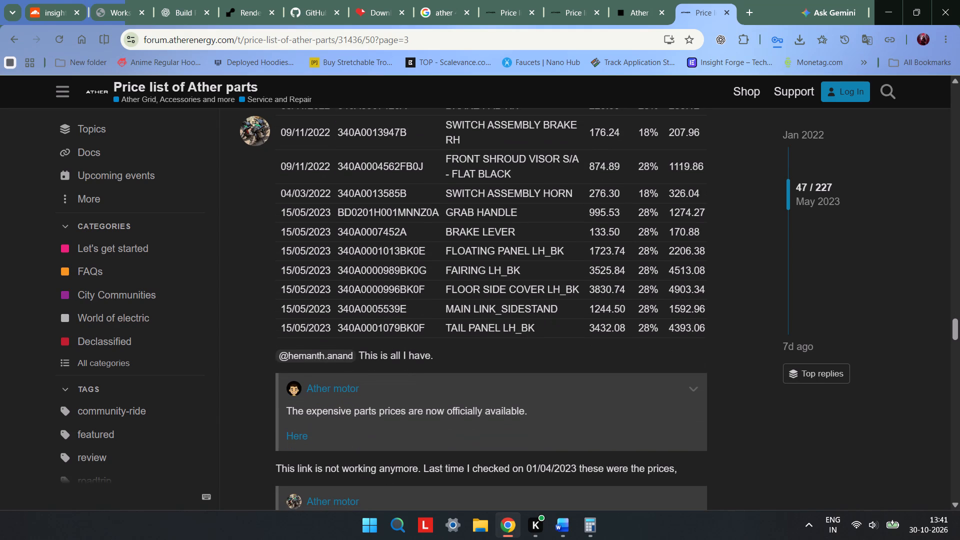
{"action": "scroll", "coordinate": [398, 271], "scroll_direction": "up", "scroll_amount": 2}
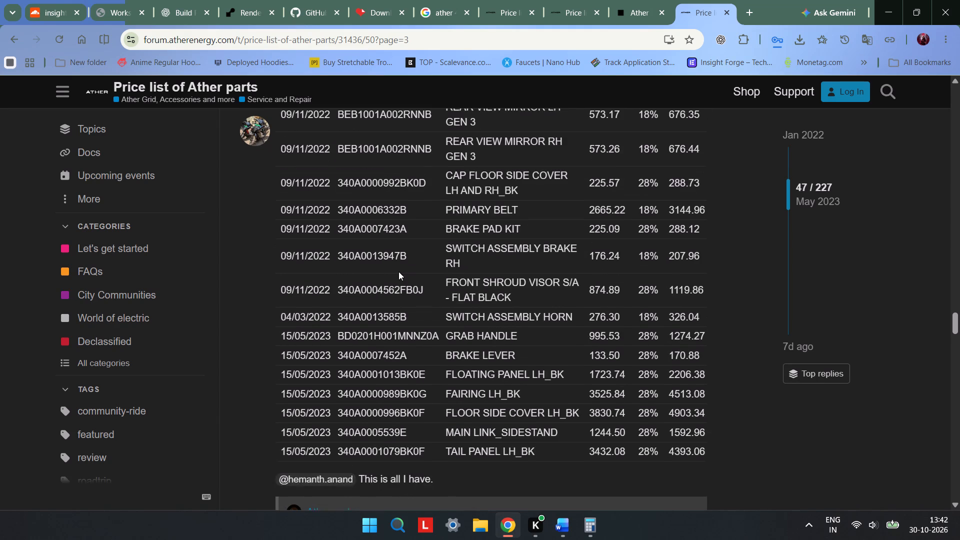
{"action": "scroll", "coordinate": [398, 271], "scroll_direction": "up", "scroll_amount": 1}
{"action": "scroll", "coordinate": [398, 271], "scroll_direction": "down", "scroll_amount": 4}
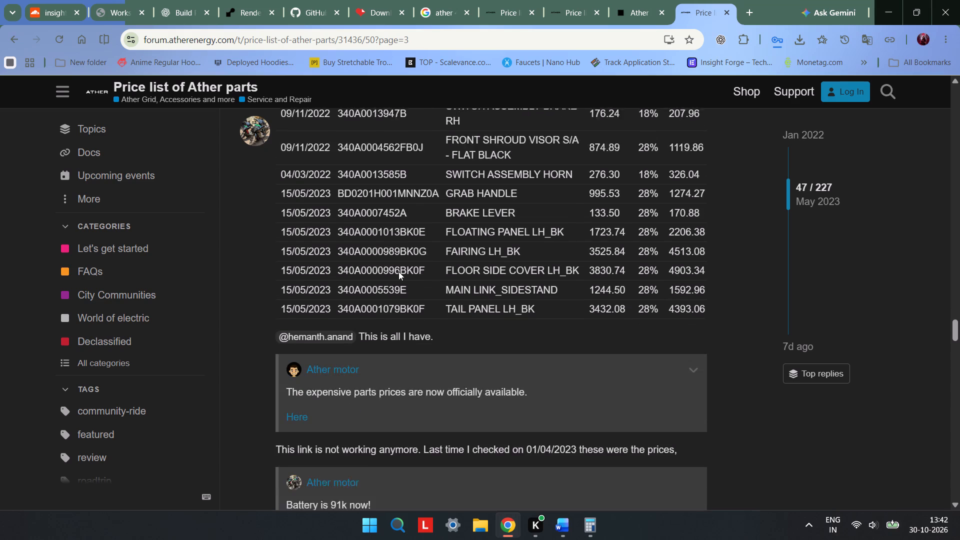
Examine the June 2023 parts table and the October 2023 invoice image further along the topic for a headlamp part number.
{"action": "scroll", "coordinate": [398, 271], "scroll_direction": "down", "scroll_amount": 9}
{"action": "scroll", "coordinate": [398, 271], "scroll_direction": "up", "scroll_amount": 4}
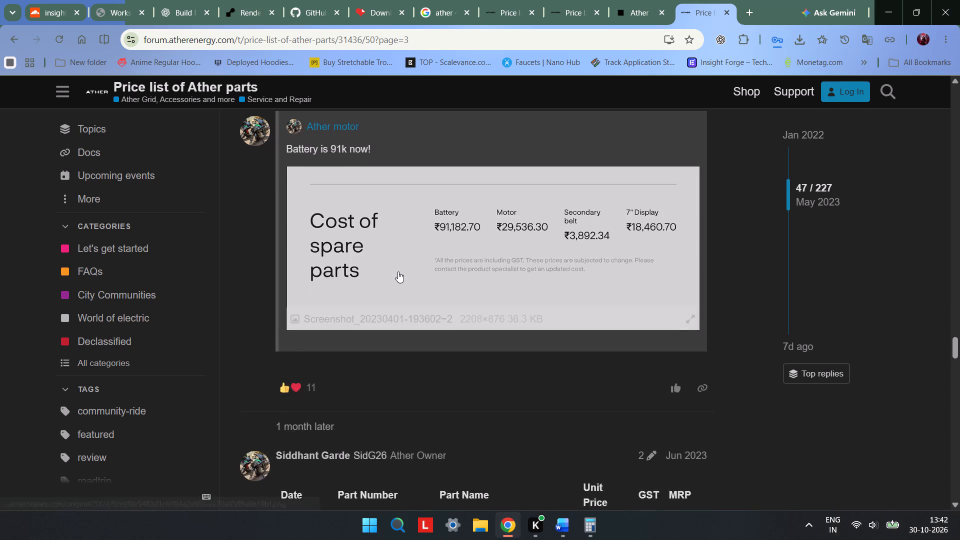
{"action": "scroll", "coordinate": [398, 271], "scroll_direction": "down", "scroll_amount": 4}
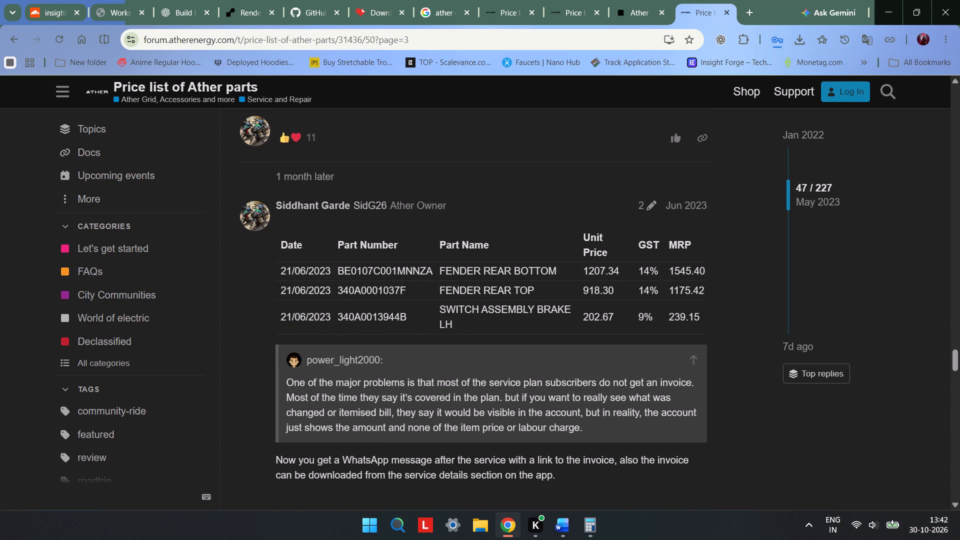
{"action": "scroll", "coordinate": [396, 271], "scroll_direction": "down", "scroll_amount": 2}
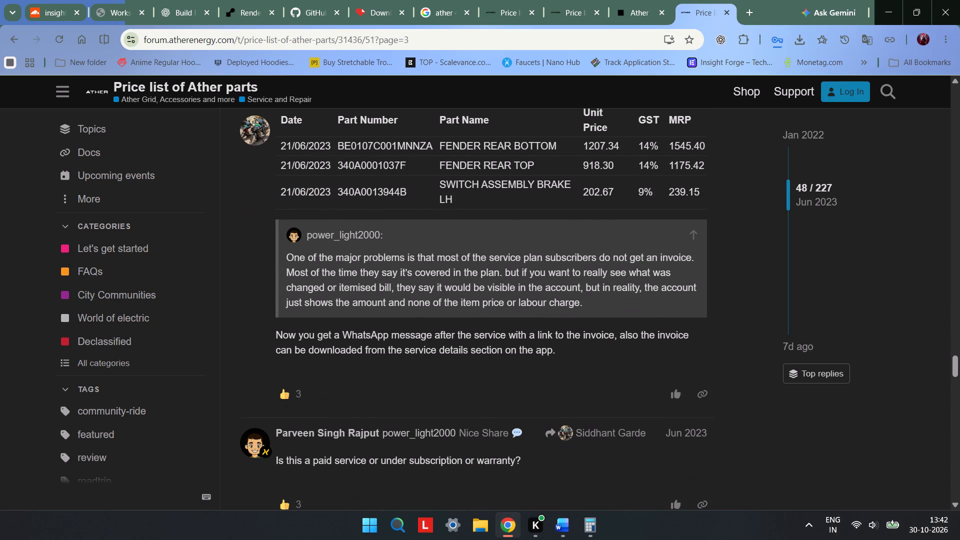
{"action": "scroll", "coordinate": [393, 275], "scroll_direction": "down", "scroll_amount": 19}
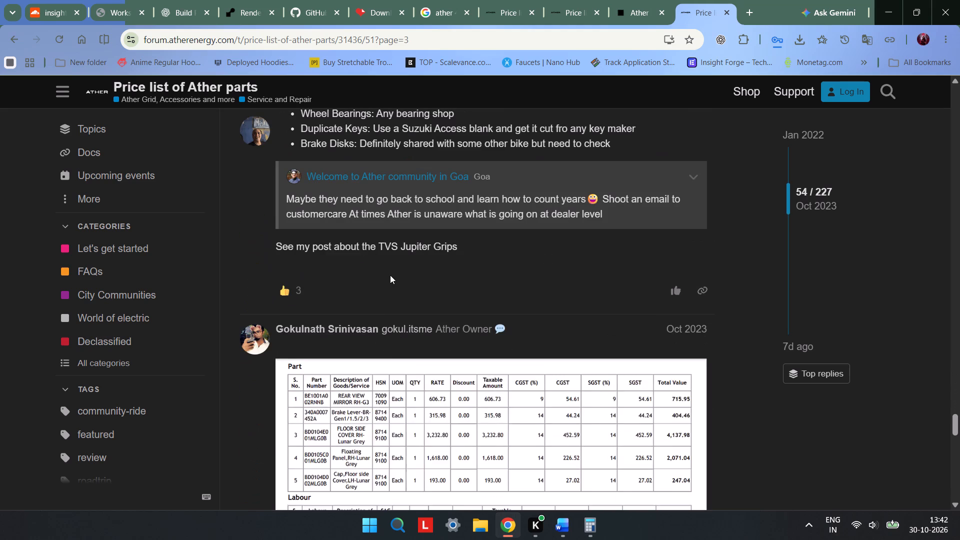
{"action": "scroll", "coordinate": [390, 275], "scroll_direction": "down", "scroll_amount": 3}
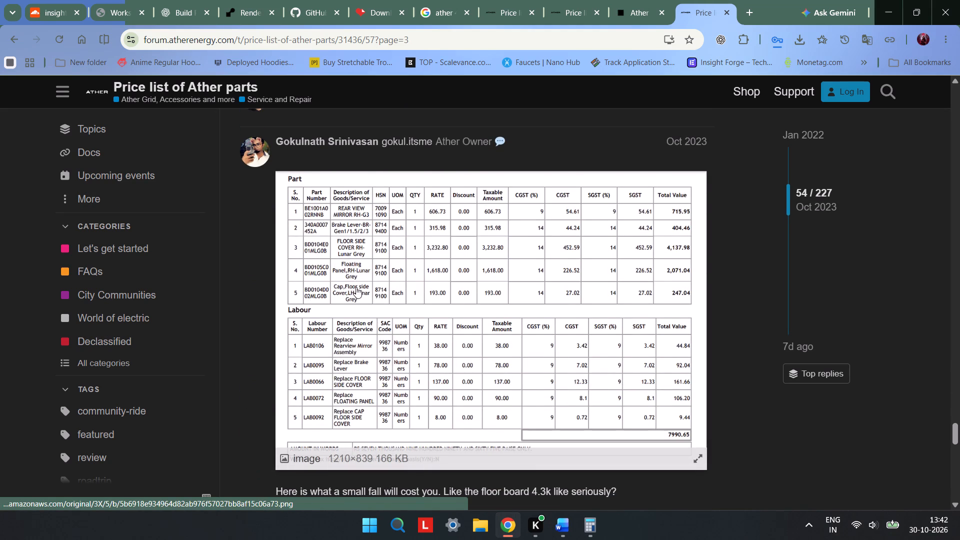
{"action": "scroll", "coordinate": [357, 316], "scroll_direction": "down", "scroll_amount": 1}
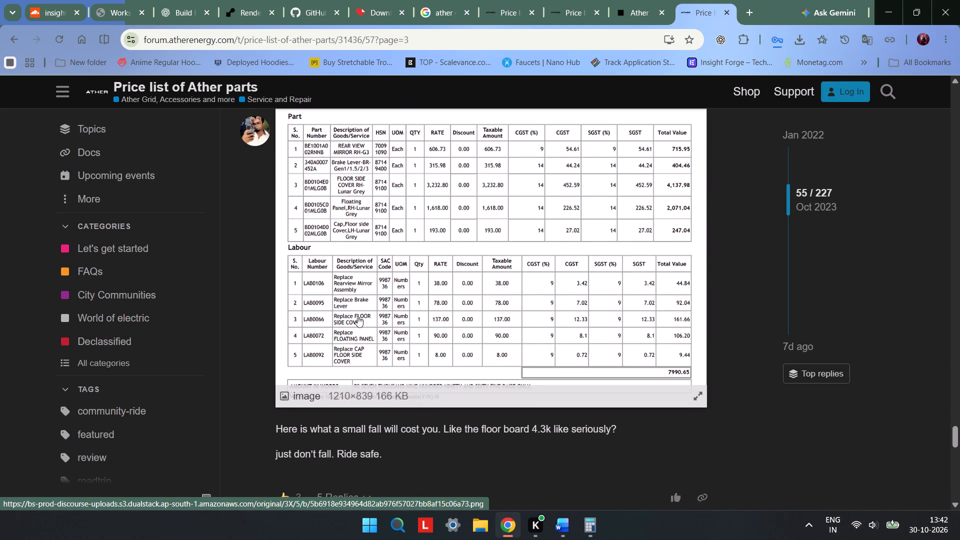
Find the October 2023 parts table in the topic and check its LAMPASSEMBLYHEADLAMP row.
{"action": "scroll", "coordinate": [357, 317], "scroll_direction": "down", "scroll_amount": 17}
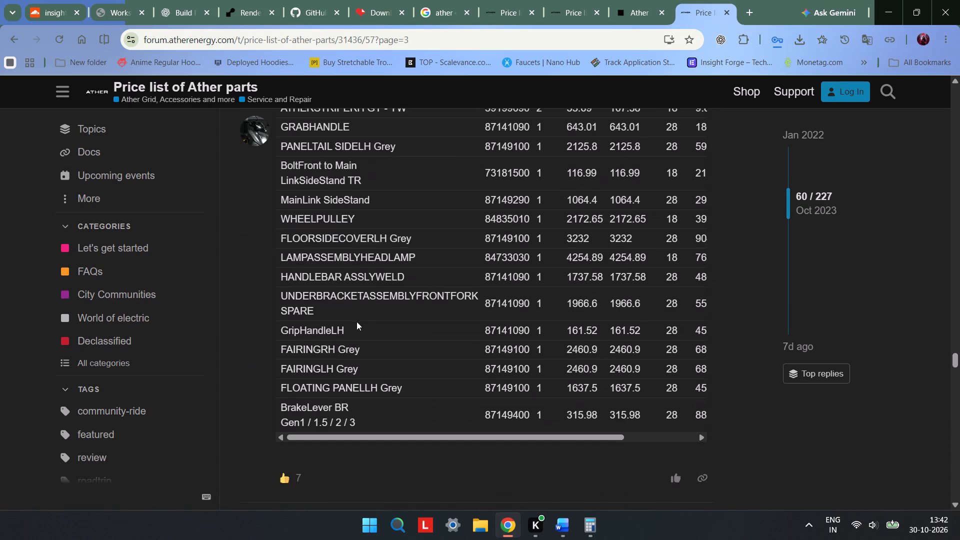
{"action": "scroll", "coordinate": [356, 322], "scroll_direction": "up", "scroll_amount": 2}
{"action": "scroll", "coordinate": [356, 322], "scroll_direction": "down", "scroll_amount": 2}
{"action": "scroll", "coordinate": [354, 264], "scroll_direction": "up", "scroll_amount": 1}
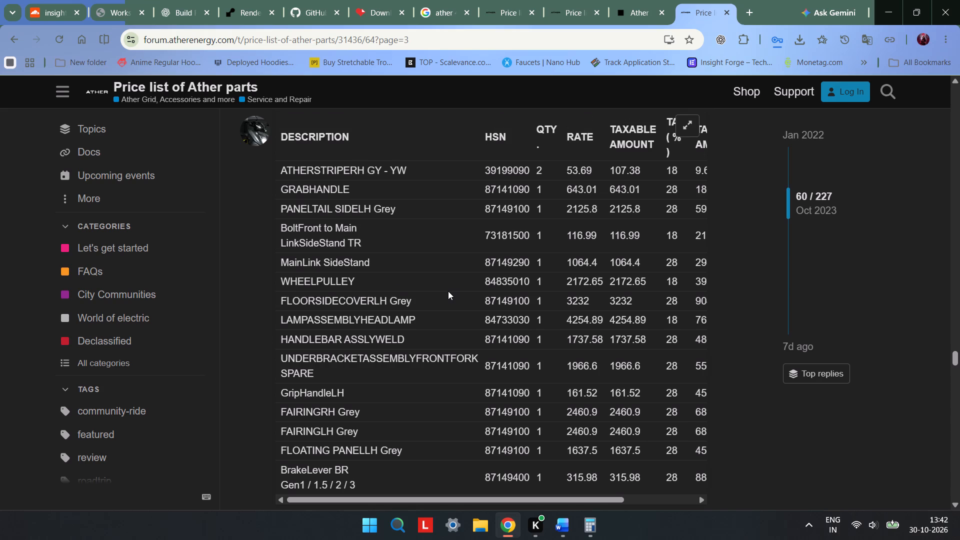
{"action": "scroll", "coordinate": [446, 296], "scroll_direction": "down", "scroll_amount": 5}
{"action": "scroll", "coordinate": [446, 296], "scroll_direction": "up", "scroll_amount": 3}
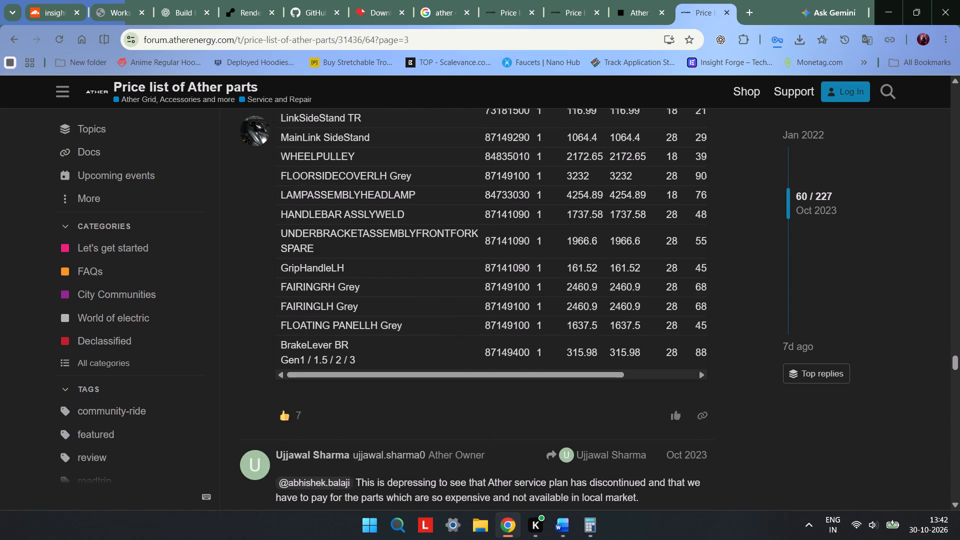
{"action": "scroll", "coordinate": [488, 209], "scroll_direction": "up", "scroll_amount": 2}
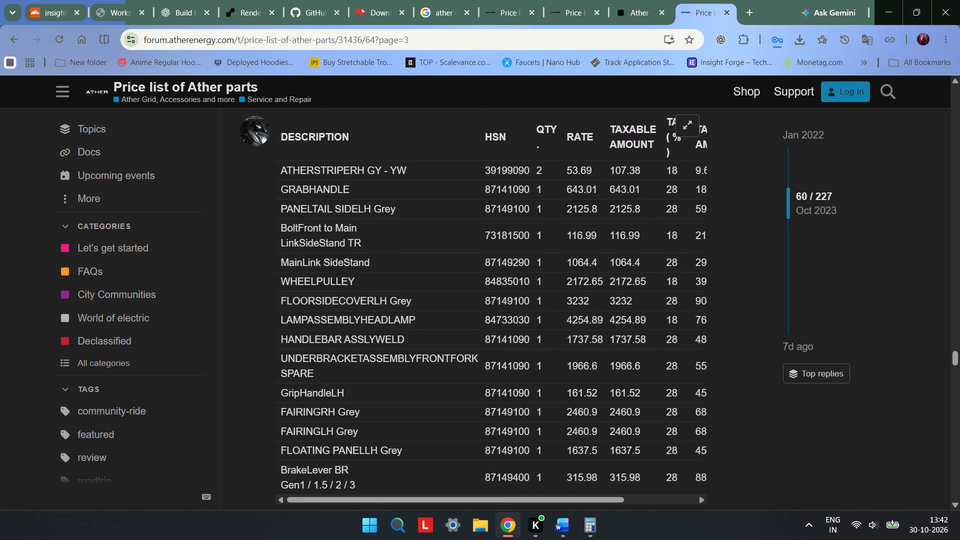
Expand the October 2023 parts table to its full view and examine all its columns for a part number.
{"action": "left_click", "coordinate": [686, 131]}
{"action": "scroll", "coordinate": [465, 195], "scroll_direction": "down", "scroll_amount": 3}
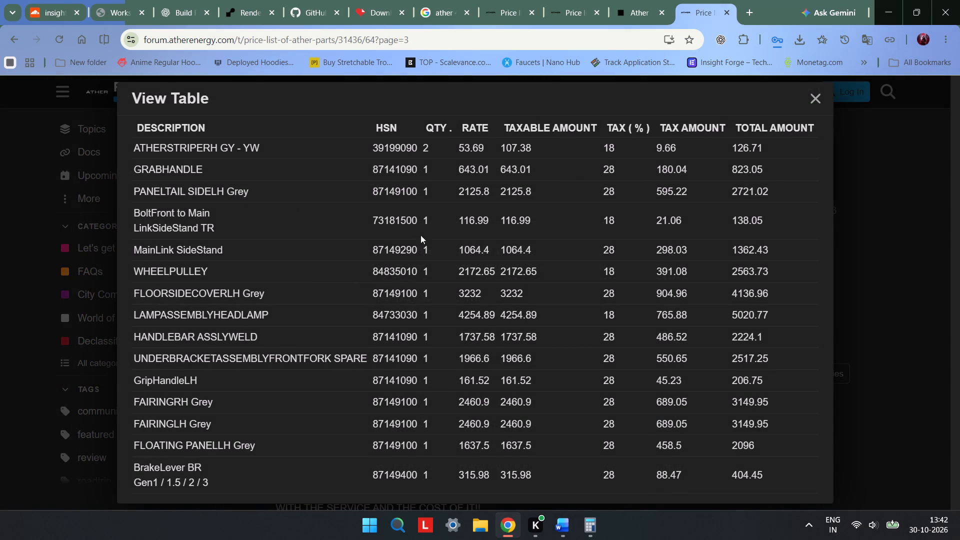
{"action": "scroll", "coordinate": [420, 235], "scroll_direction": "down", "scroll_amount": 2}
{"action": "scroll", "coordinate": [473, 452], "scroll_direction": "down", "scroll_amount": 4}
{"action": "scroll", "coordinate": [673, 443], "scroll_direction": "up", "scroll_amount": 7}
Close the expanded table, browse the topic's later posts, and enlarge the February 2024 invoice image to examine its Part table.
{"action": "left_click", "coordinate": [816, 103]}
{"action": "scroll", "coordinate": [537, 340], "scroll_direction": "down", "scroll_amount": 11}
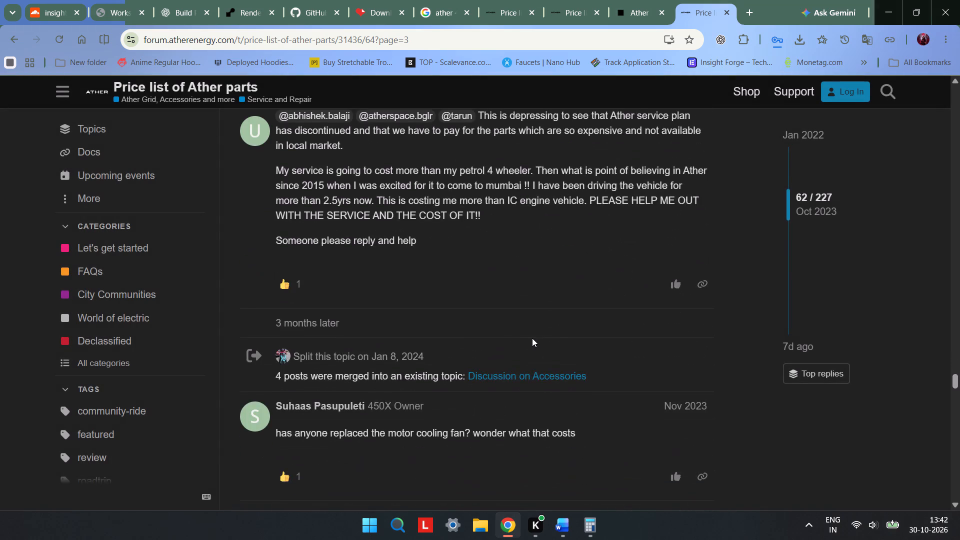
{"action": "scroll", "coordinate": [532, 338], "scroll_direction": "down", "scroll_amount": 17}
{"action": "scroll", "coordinate": [531, 338], "scroll_direction": "down", "scroll_amount": 8}
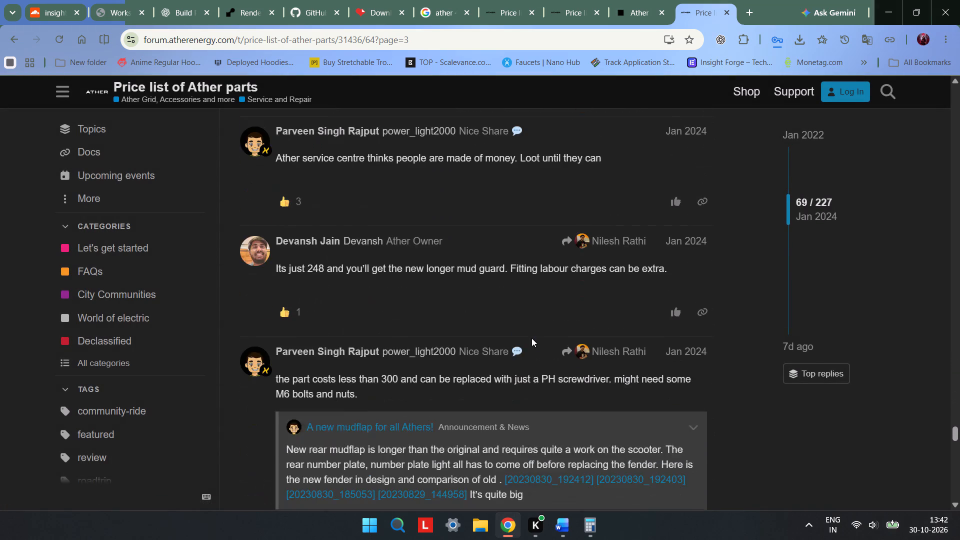
{"action": "scroll", "coordinate": [531, 338], "scroll_direction": "down", "scroll_amount": 9}
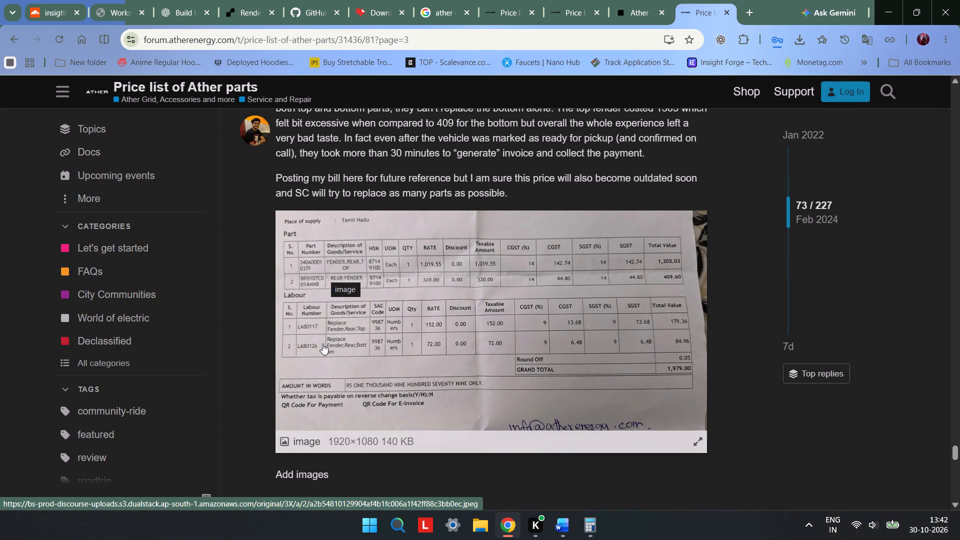
{"action": "left_click", "coordinate": [311, 262]}
{"action": "scroll", "coordinate": [174, 176], "scroll_direction": "up", "scroll_amount": 4}
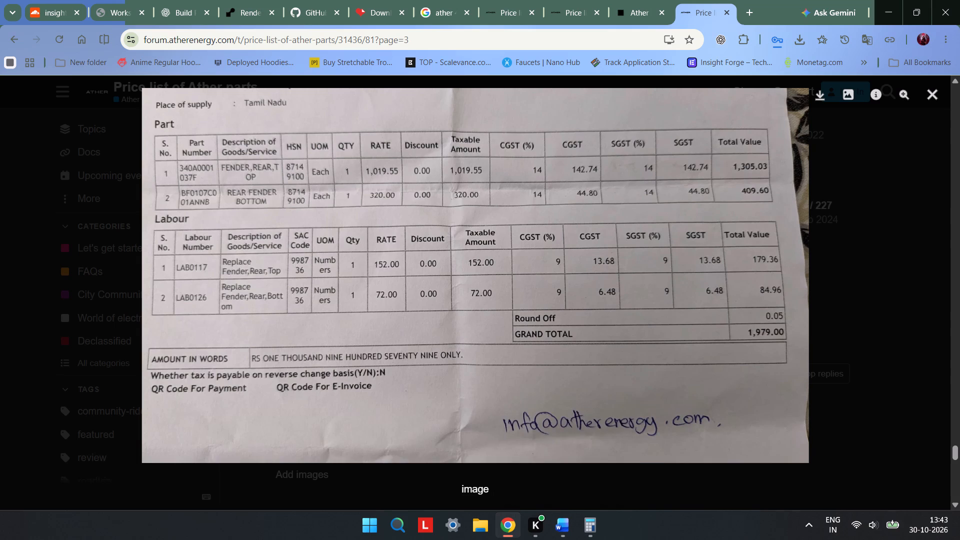
Search Google in a new tab for "ATHER 450 APEX HEADLIGHT PART NUMBER".
{"action": "left_click", "coordinate": [749, 13]}
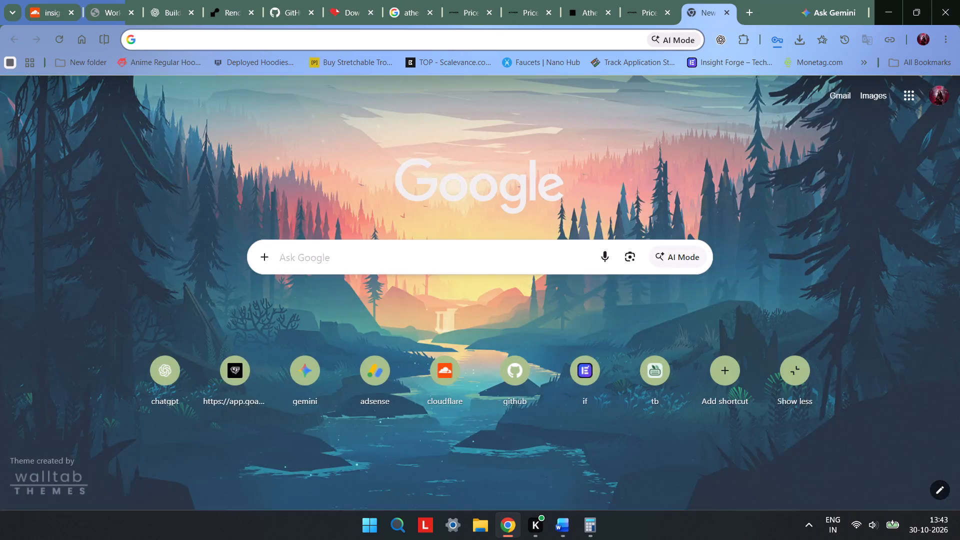
{"action": "left_click", "coordinate": [439, 272]}
{"action": "type", "text": "ATHER 450"}
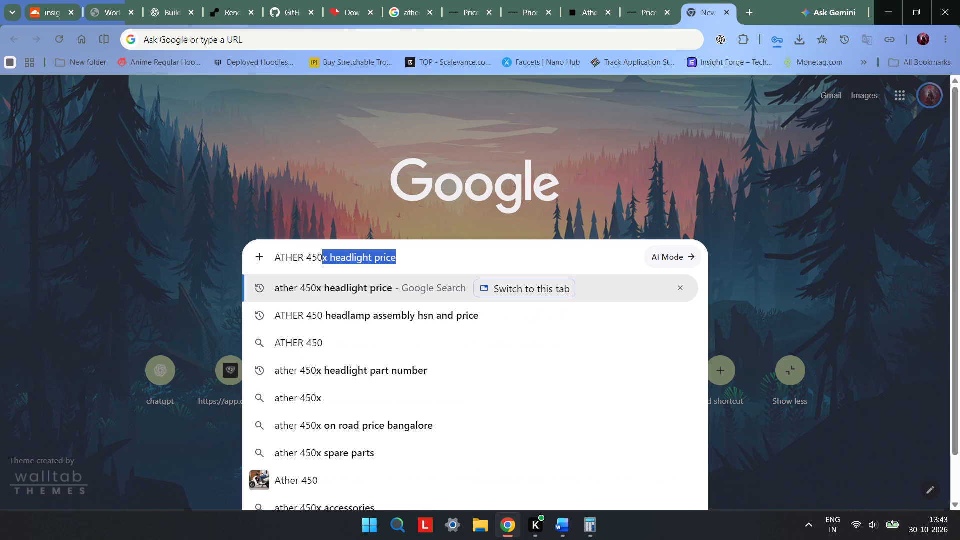
{"action": "key", "text": "space"}
{"action": "type", "text": "APEX"}
{"action": "key", "text": "space"}
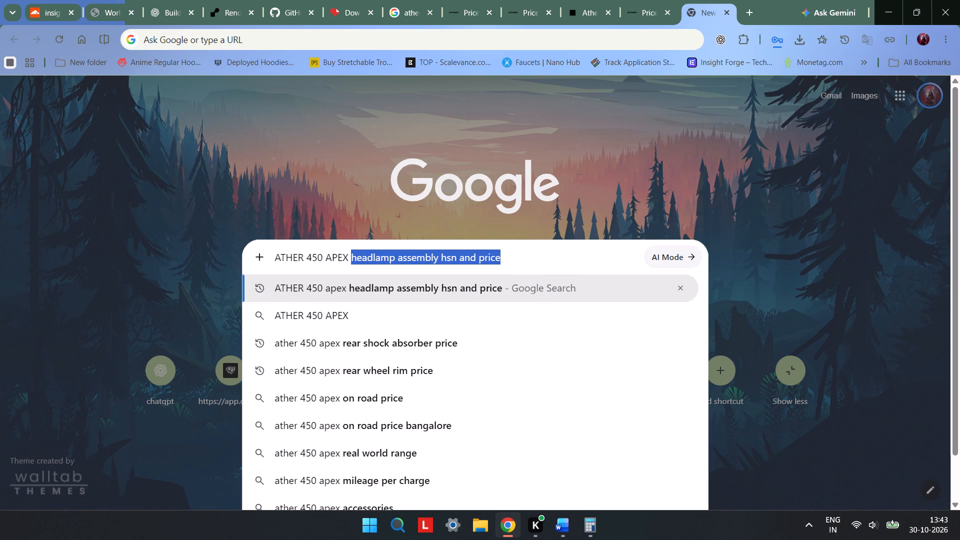
{"action": "type", "text": "HEADLIGHT PART NUMBER"}
{"action": "key", "text": "Return"}
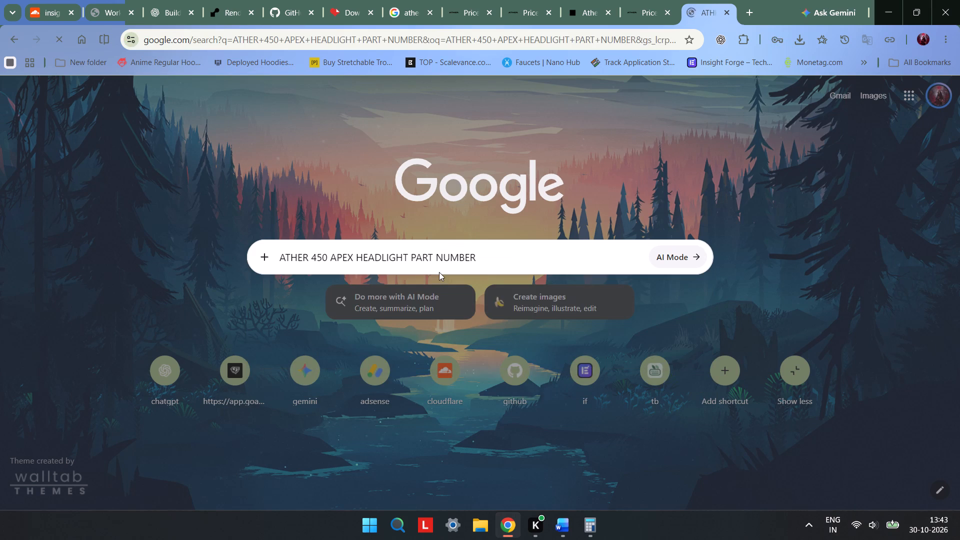
Examine the AI Overview and the search results for a source giving the 450 Apex headlight part number.
{"action": "scroll", "coordinate": [273, 364], "scroll_direction": "down", "scroll_amount": 3}
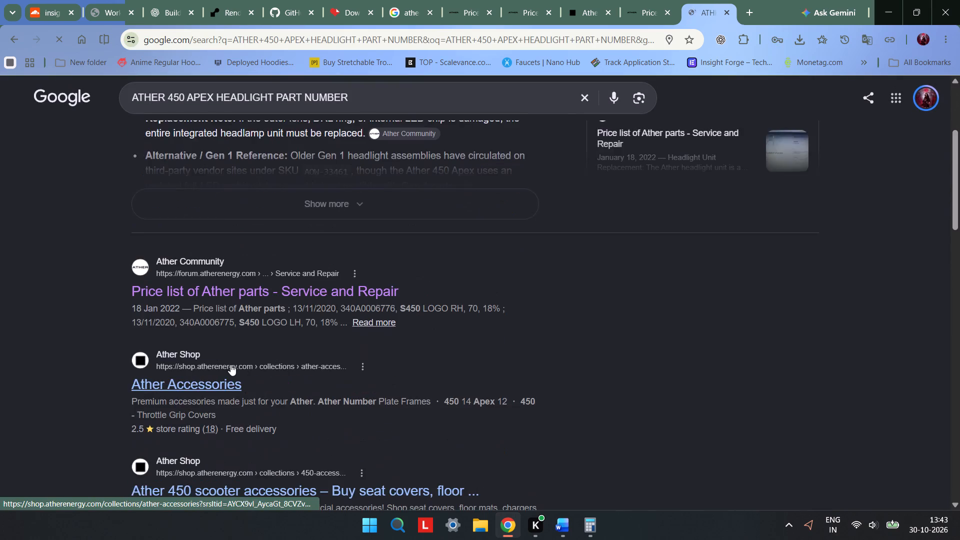
{"action": "scroll", "coordinate": [230, 364], "scroll_direction": "up", "scroll_amount": 2}
{"action": "left_click", "coordinate": [262, 320]}
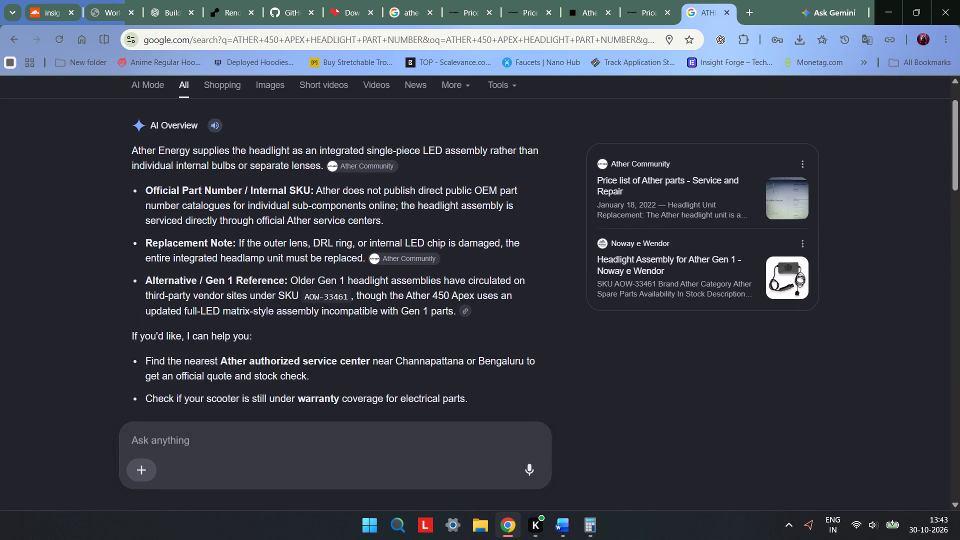
{"action": "scroll", "coordinate": [414, 241], "scroll_direction": "down", "scroll_amount": 5}
{"action": "scroll", "coordinate": [369, 259], "scroll_direction": "down", "scroll_amount": 3}
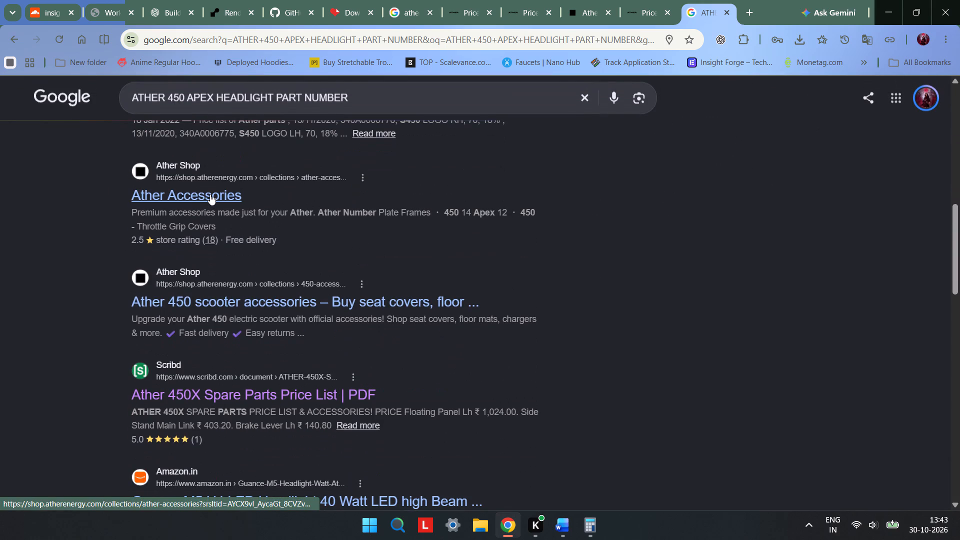
{"action": "scroll", "coordinate": [210, 194], "scroll_direction": "down", "scroll_amount": 6}
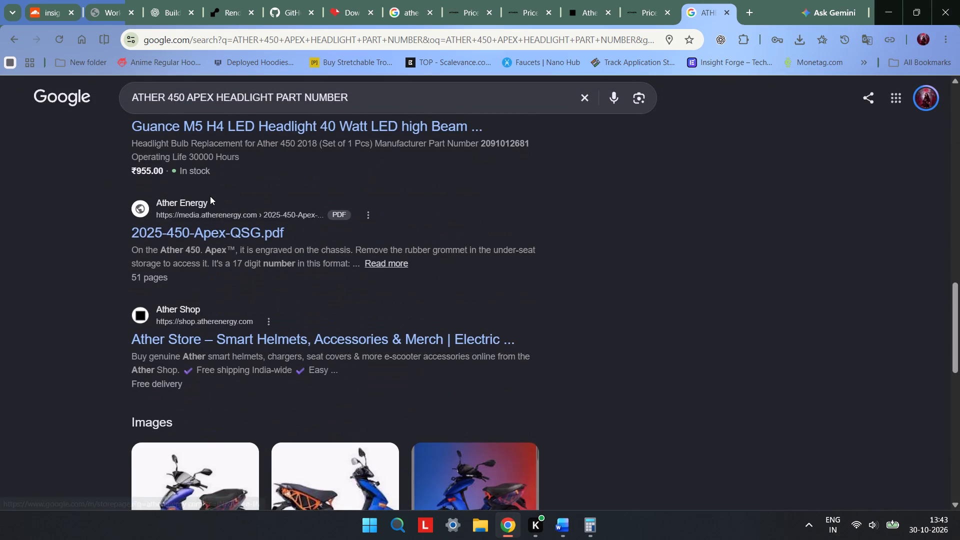
{"action": "scroll", "coordinate": [210, 196], "scroll_direction": "up", "scroll_amount": 7}
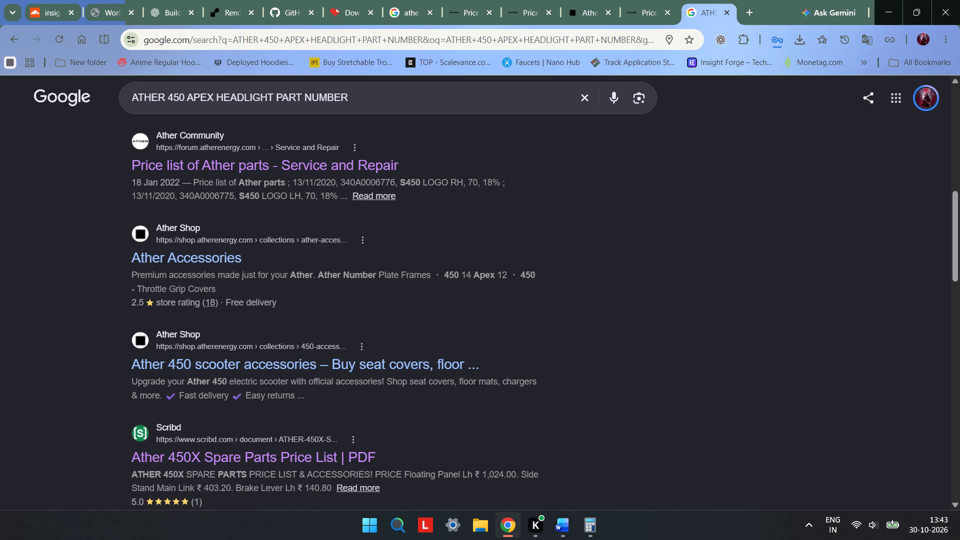
Open the "Price list of Ather parts - Service and Repair" result and examine the first post's parts table for a headlamp entry.
{"action": "left_click", "coordinate": [357, 167]}
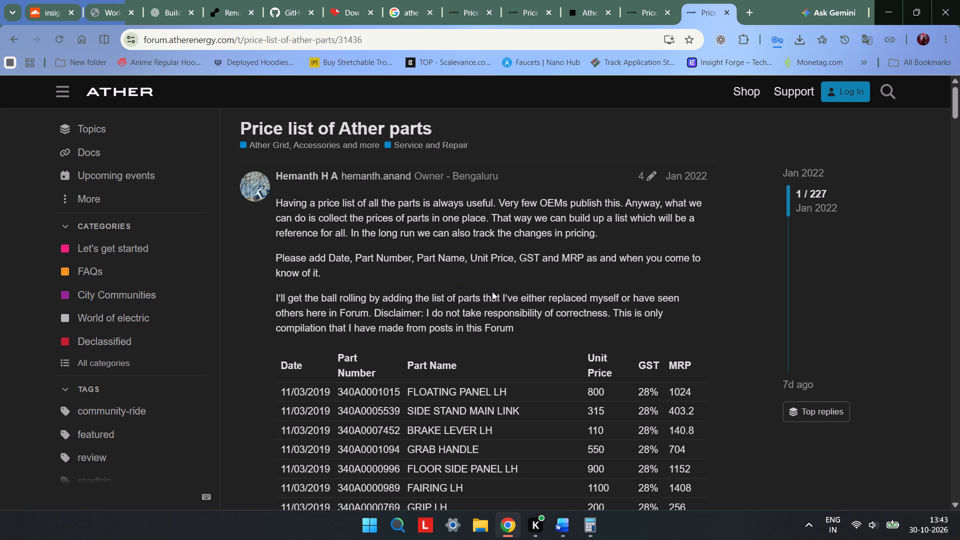
{"action": "scroll", "coordinate": [491, 290], "scroll_direction": "down", "scroll_amount": 9}
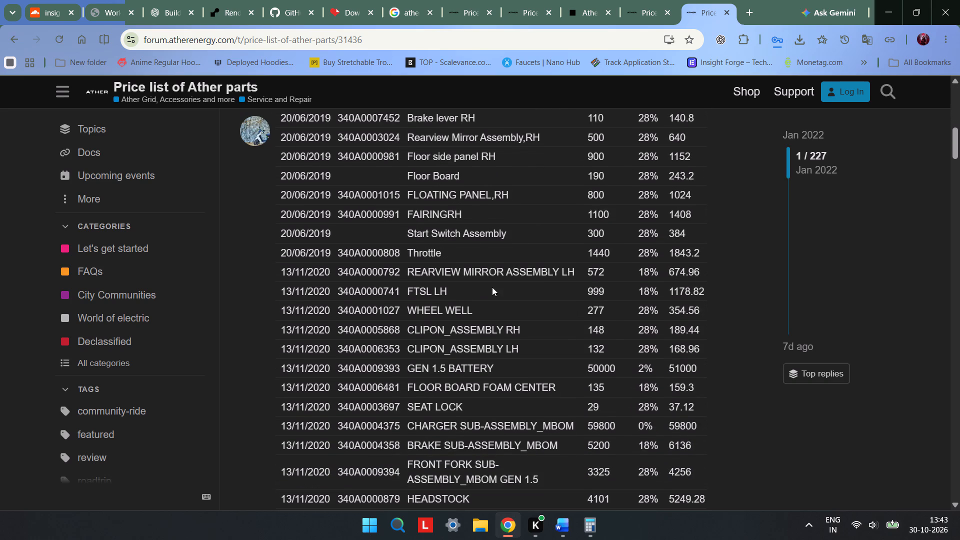
{"action": "scroll", "coordinate": [492, 287], "scroll_direction": "down", "scroll_amount": 4}
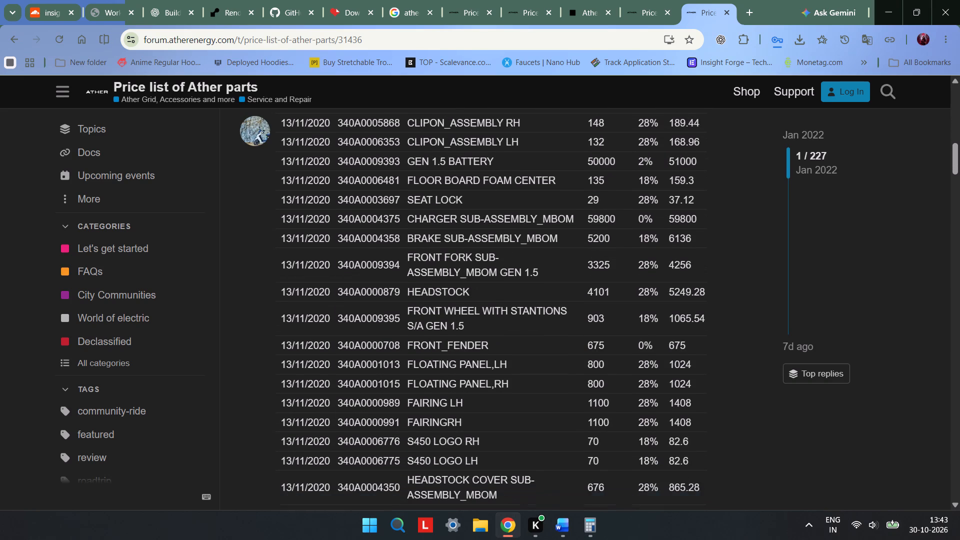
{"action": "scroll", "coordinate": [492, 287], "scroll_direction": "down", "scroll_amount": 2}
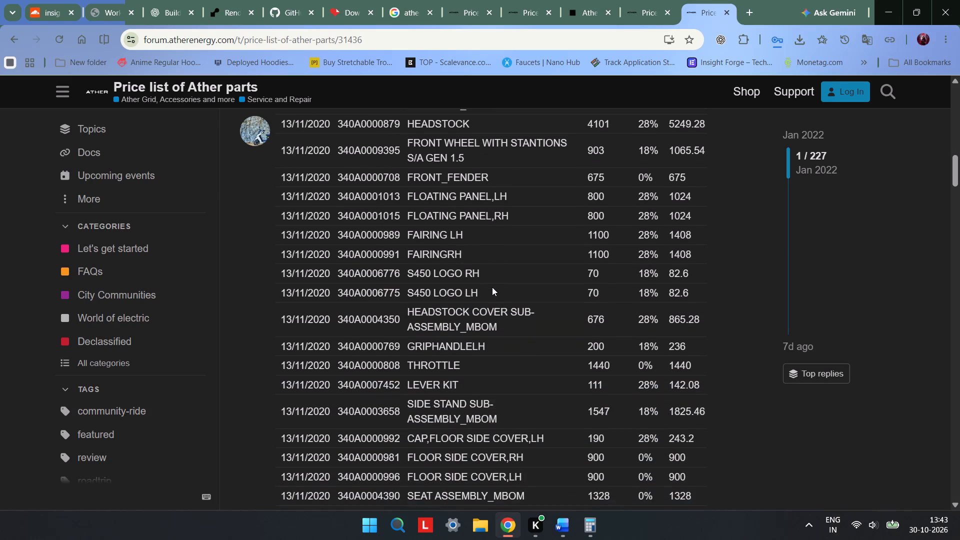
{"action": "scroll", "coordinate": [492, 287], "scroll_direction": "down", "scroll_amount": 3}
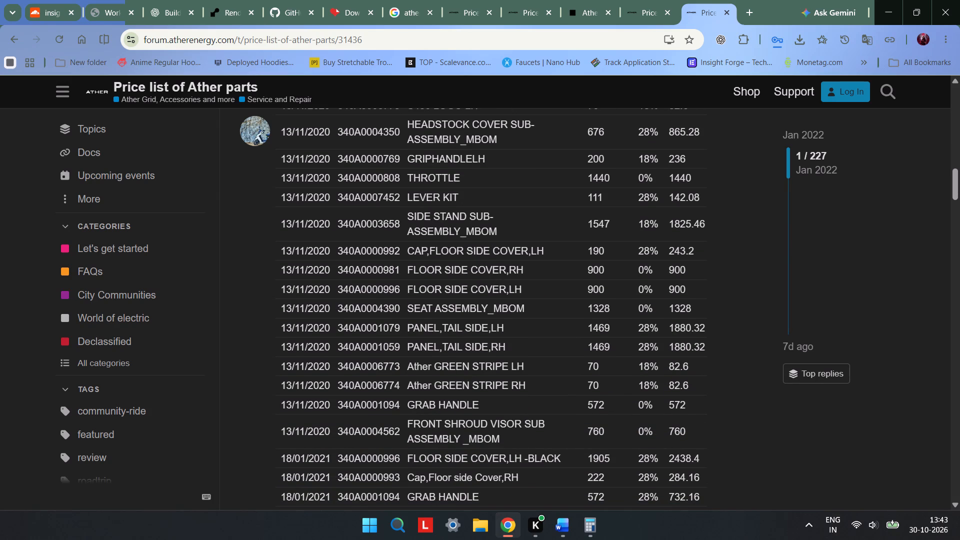
{"action": "scroll", "coordinate": [453, 228], "scroll_direction": "down", "scroll_amount": 2}
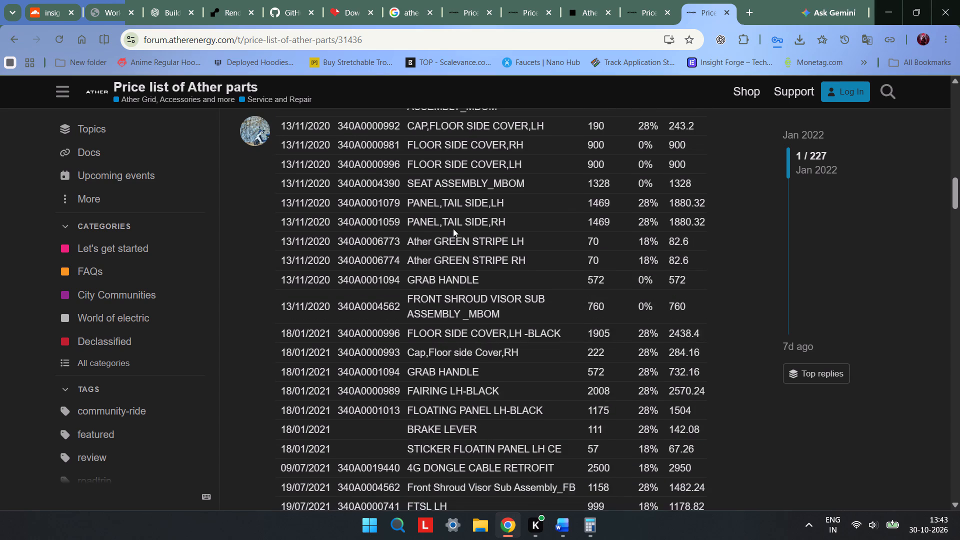
{"action": "scroll", "coordinate": [453, 228], "scroll_direction": "down", "scroll_amount": 3}
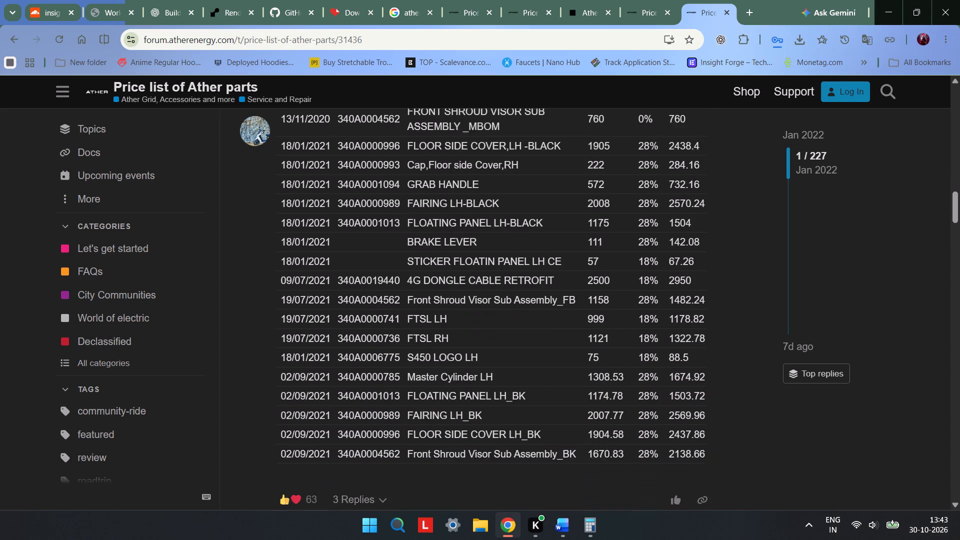
{"action": "scroll", "coordinate": [453, 228], "scroll_direction": "down", "scroll_amount": 3}
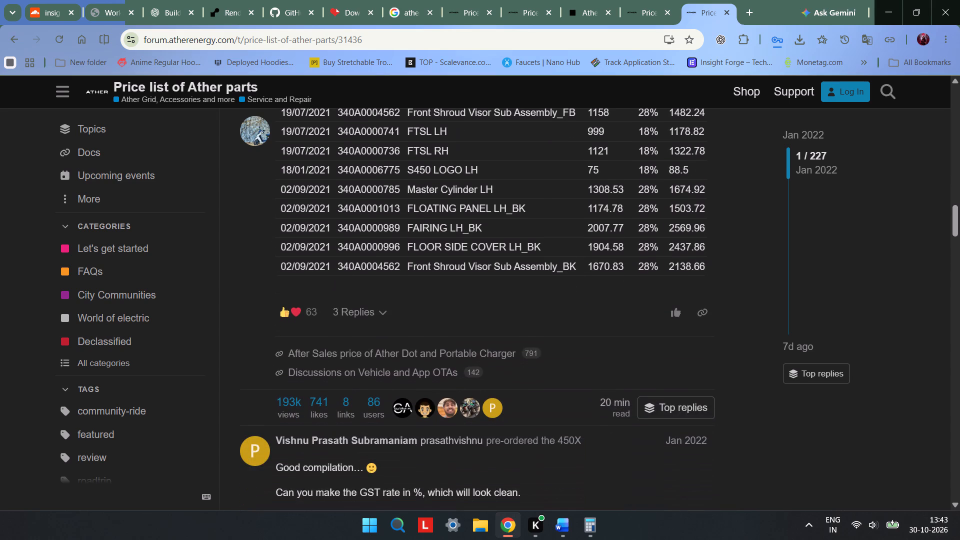
Recheck the first post's parts table back up to its earliest 2019 rows for a headlamp part name and number.
{"action": "scroll", "coordinate": [453, 228], "scroll_direction": "up", "scroll_amount": 13}
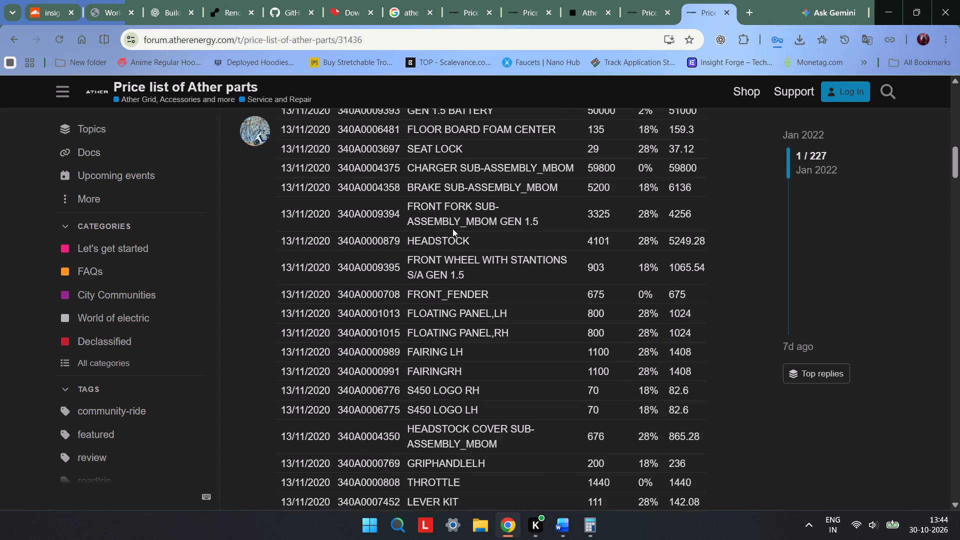
{"action": "scroll", "coordinate": [452, 228], "scroll_direction": "up", "scroll_amount": 2}
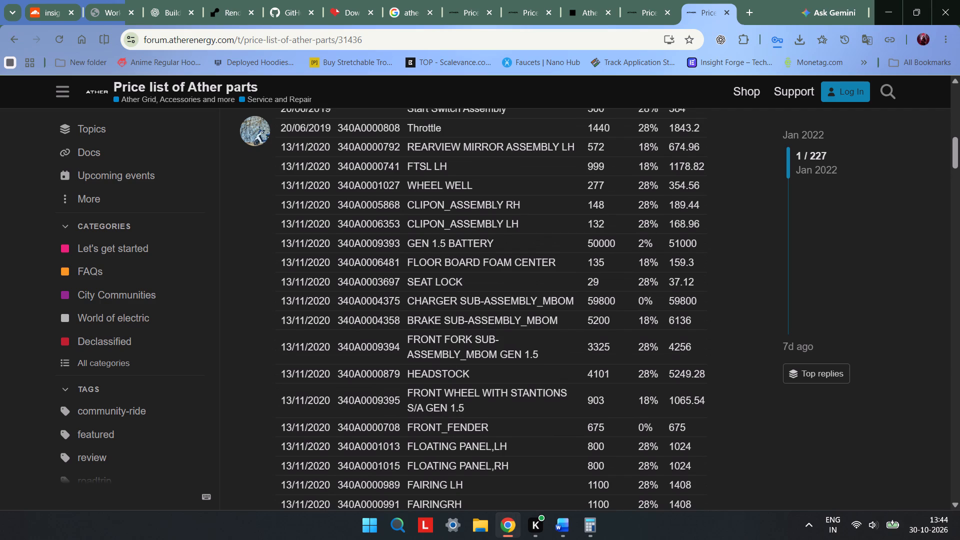
{"action": "scroll", "coordinate": [452, 228], "scroll_direction": "up", "scroll_amount": 5}
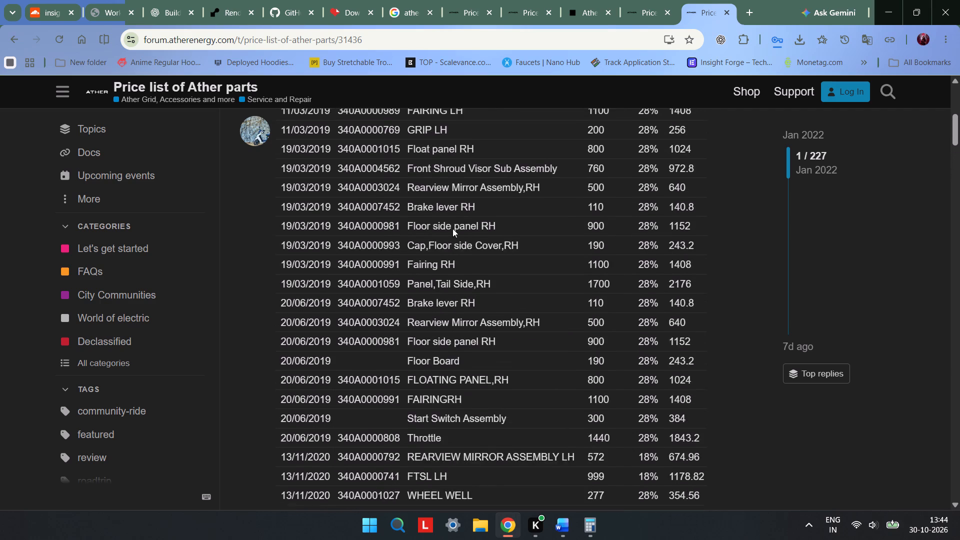
{"action": "scroll", "coordinate": [452, 228], "scroll_direction": "up", "scroll_amount": 3}
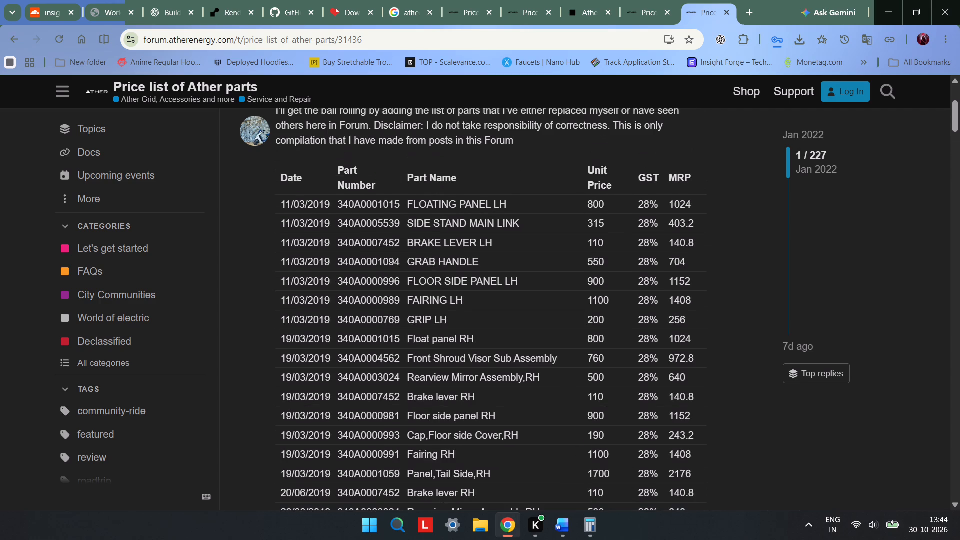
{"action": "scroll", "coordinate": [452, 229], "scroll_direction": "down", "scroll_amount": 3}
{"action": "scroll", "coordinate": [452, 229], "scroll_direction": "up", "scroll_amount": 2}
{"action": "scroll", "coordinate": [452, 229], "scroll_direction": "down", "scroll_amount": 7}
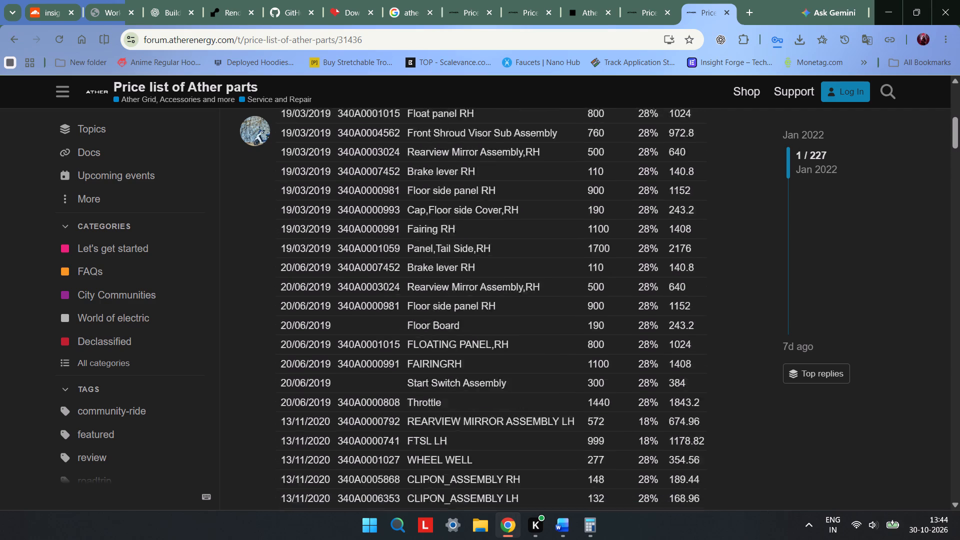
Examine the January 2022 replies below the first post's parts table for any mention of a headlamp part number.
{"action": "scroll", "coordinate": [452, 229], "scroll_direction": "down", "scroll_amount": 16}
{"action": "scroll", "coordinate": [448, 229], "scroll_direction": "down", "scroll_amount": 12}
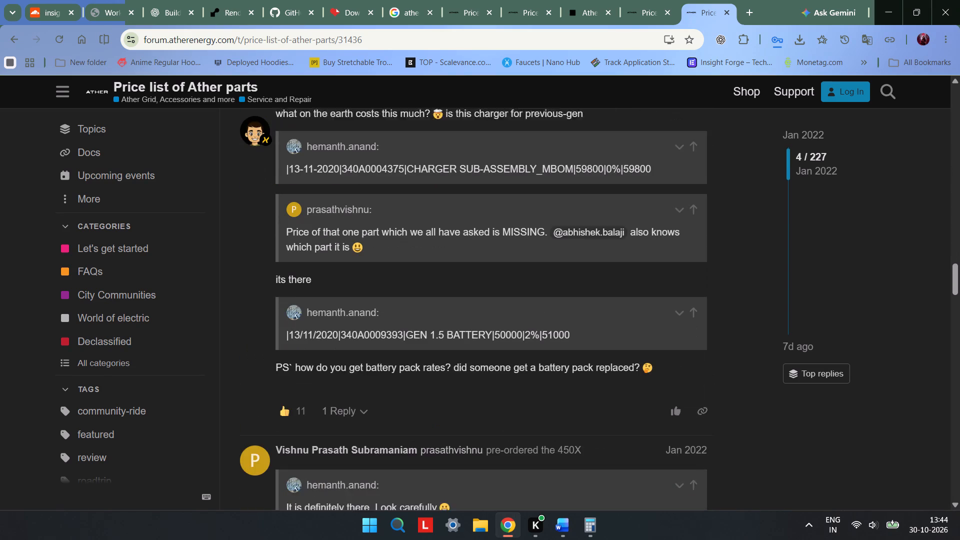
{"action": "scroll", "coordinate": [448, 229], "scroll_direction": "down", "scroll_amount": 12}
{"action": "scroll", "coordinate": [447, 229], "scroll_direction": "up", "scroll_amount": 10}
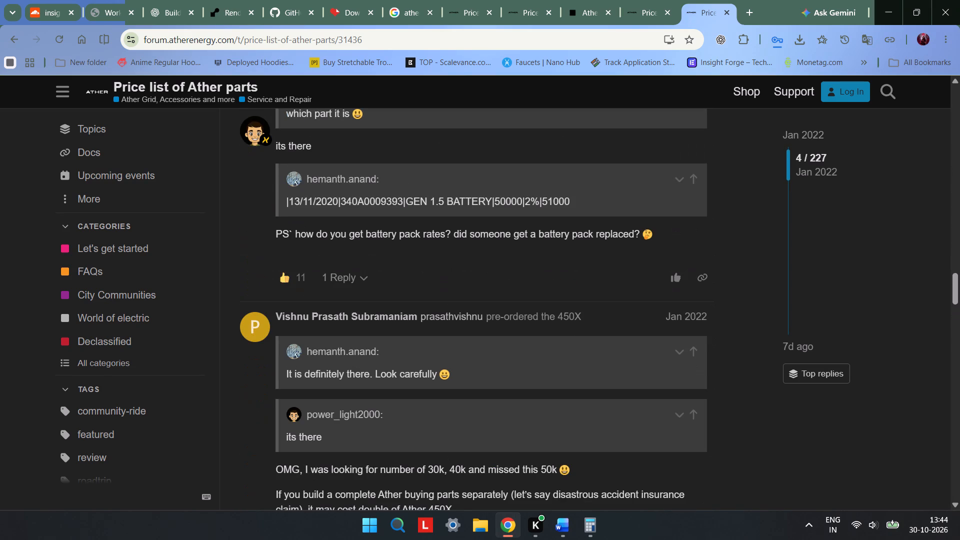
{"action": "scroll", "coordinate": [446, 229], "scroll_direction": "up", "scroll_amount": 5}
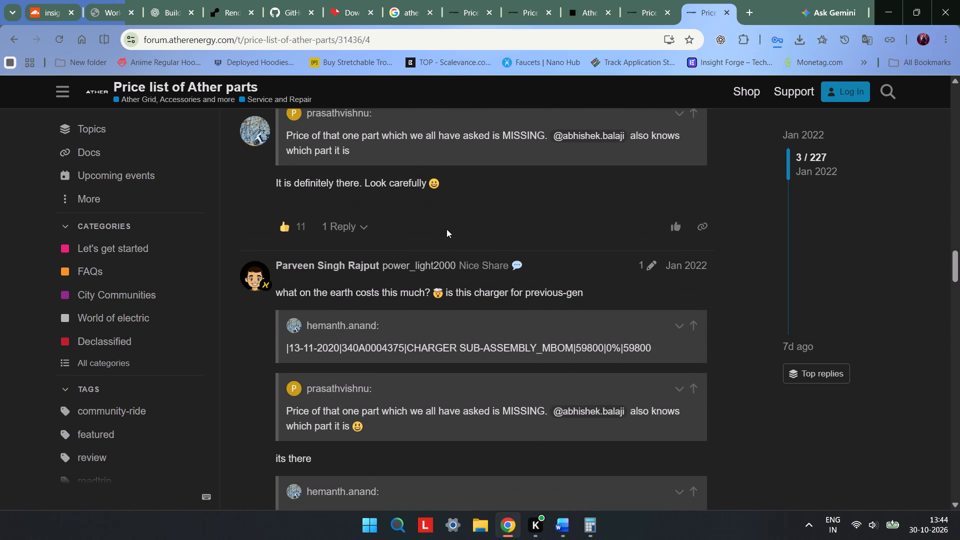
{"action": "scroll", "coordinate": [446, 229], "scroll_direction": "down", "scroll_amount": 1}
{"action": "scroll", "coordinate": [446, 229], "scroll_direction": "up", "scroll_amount": 3}
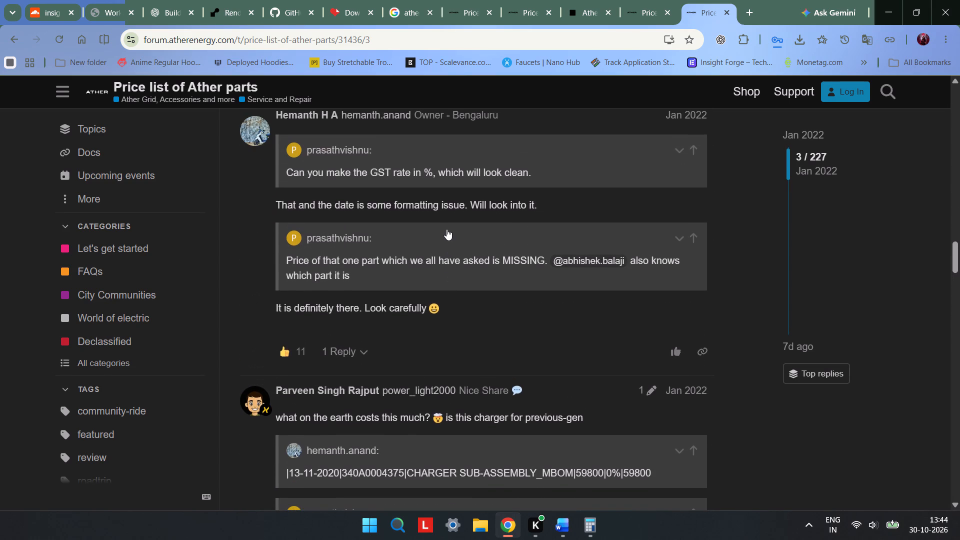
{"action": "scroll", "coordinate": [446, 229], "scroll_direction": "up", "scroll_amount": 4}
{"action": "scroll", "coordinate": [446, 229], "scroll_direction": "down", "scroll_amount": 18}
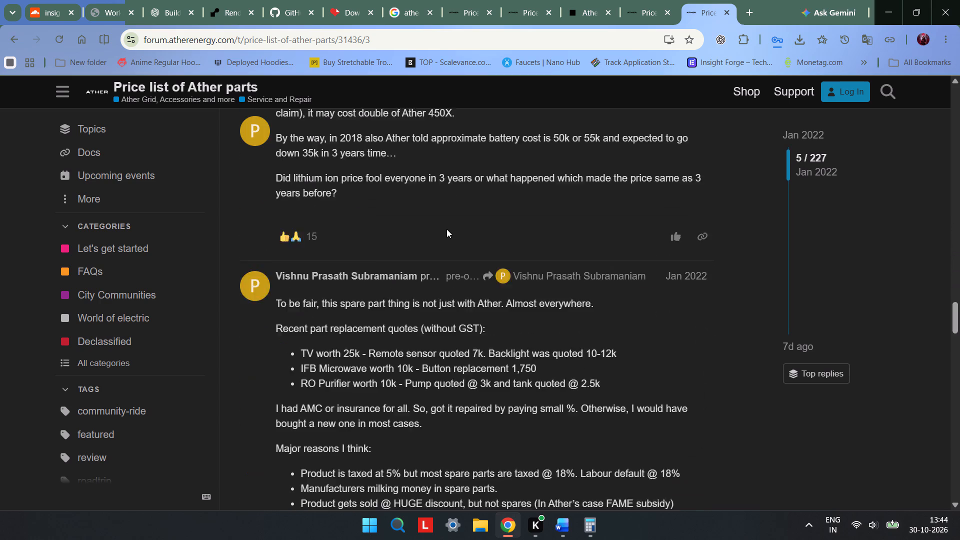
Search the topic's replies from early 2022 through early 2023 for a headlight assembly part number.
{"action": "scroll", "coordinate": [446, 229], "scroll_direction": "down", "scroll_amount": 11}
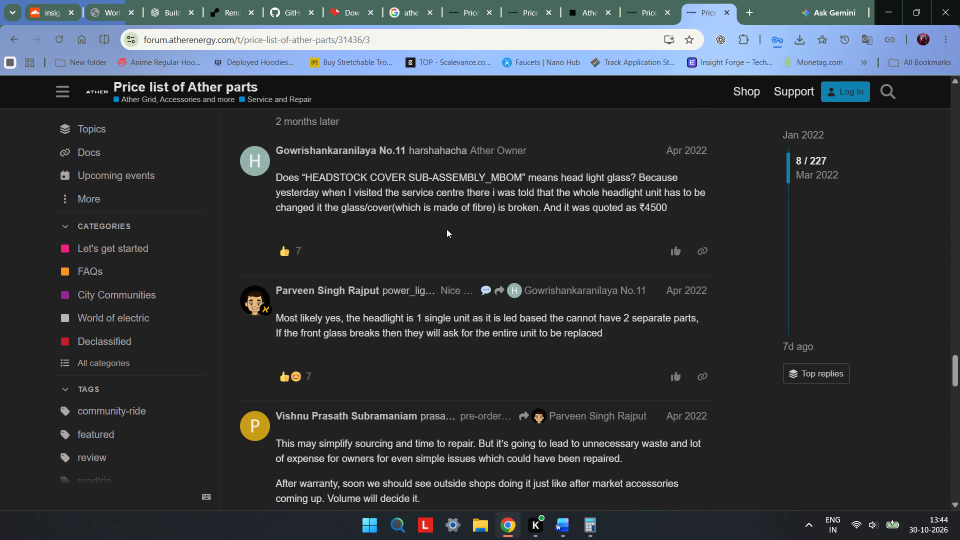
{"action": "scroll", "coordinate": [446, 229], "scroll_direction": "down", "scroll_amount": 9}
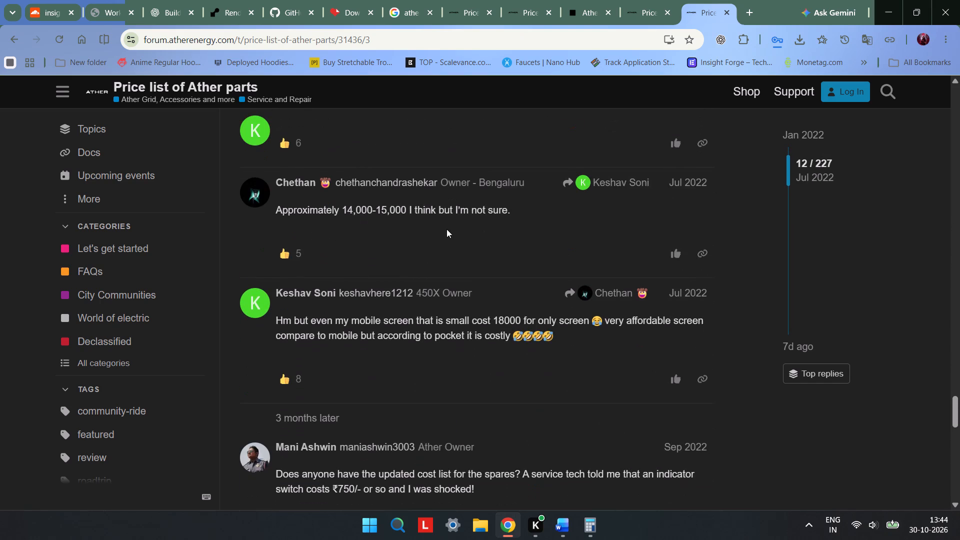
{"action": "scroll", "coordinate": [446, 229], "scroll_direction": "down", "scroll_amount": 15}
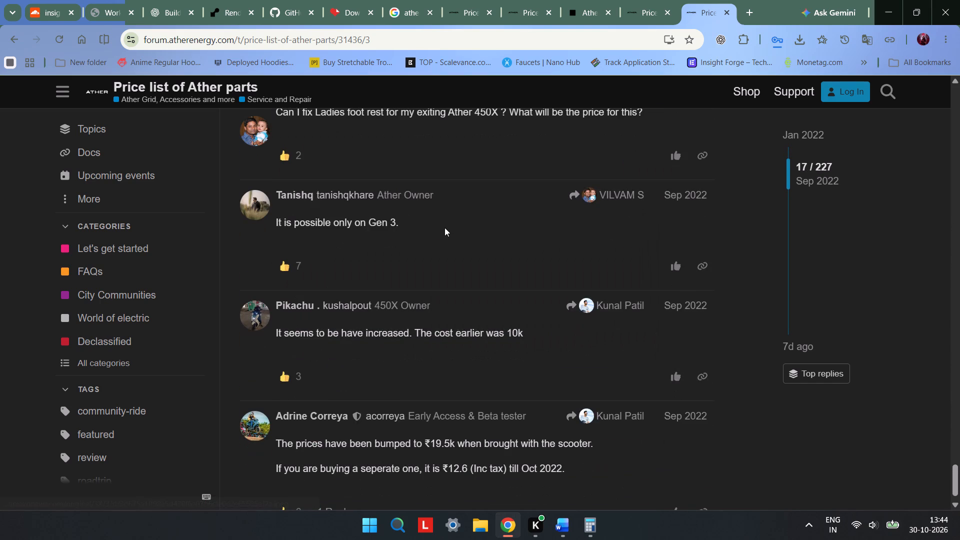
{"action": "scroll", "coordinate": [428, 240], "scroll_direction": "down", "scroll_amount": 9}
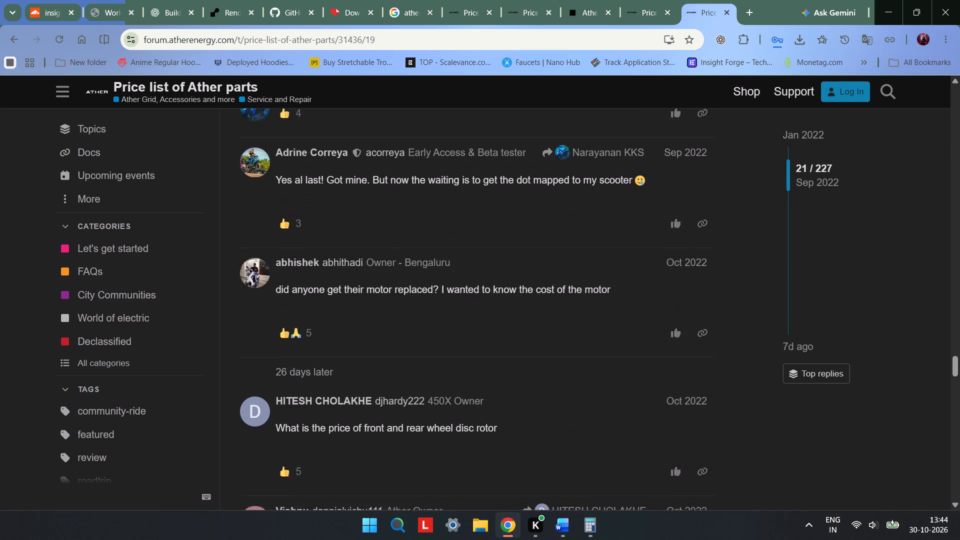
{"action": "scroll", "coordinate": [402, 246], "scroll_direction": "down", "scroll_amount": 18}
{"action": "scroll", "coordinate": [407, 257], "scroll_direction": "down", "scroll_amount": 5}
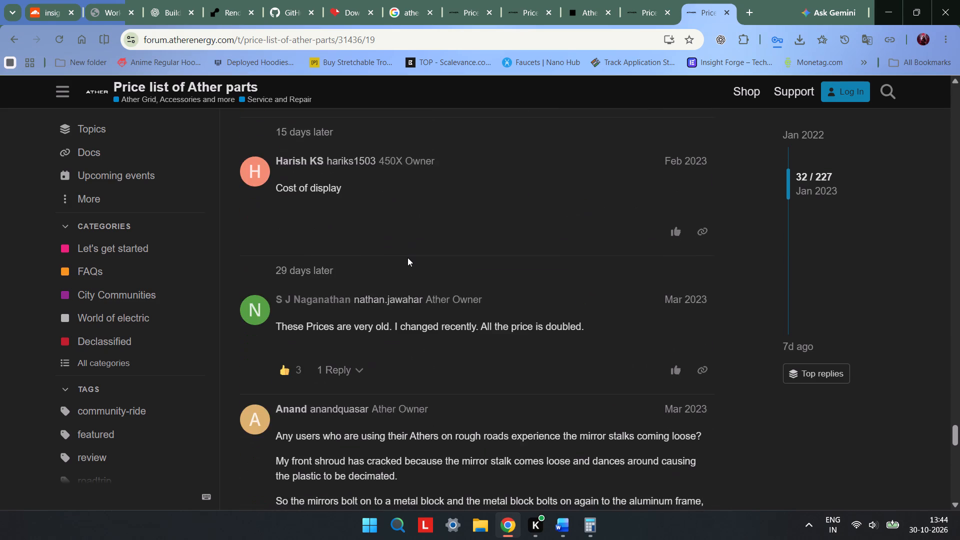
Search the topic's replies from February to May 2023 for a headlamp part number or a newer price list.
{"action": "scroll", "coordinate": [407, 257], "scroll_direction": "down", "scroll_amount": 16}
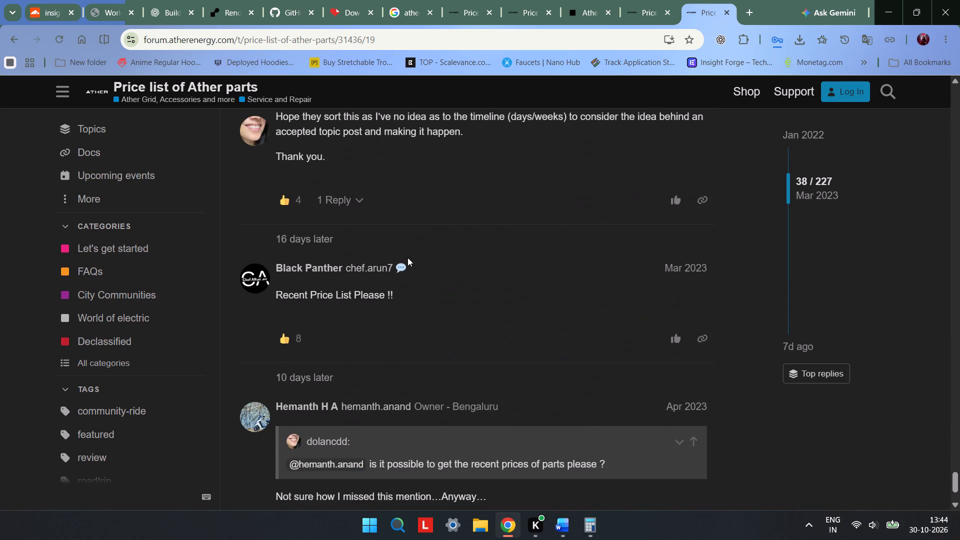
{"action": "scroll", "coordinate": [407, 257], "scroll_direction": "down", "scroll_amount": 16}
{"action": "scroll", "coordinate": [407, 257], "scroll_direction": "down", "scroll_amount": 17}
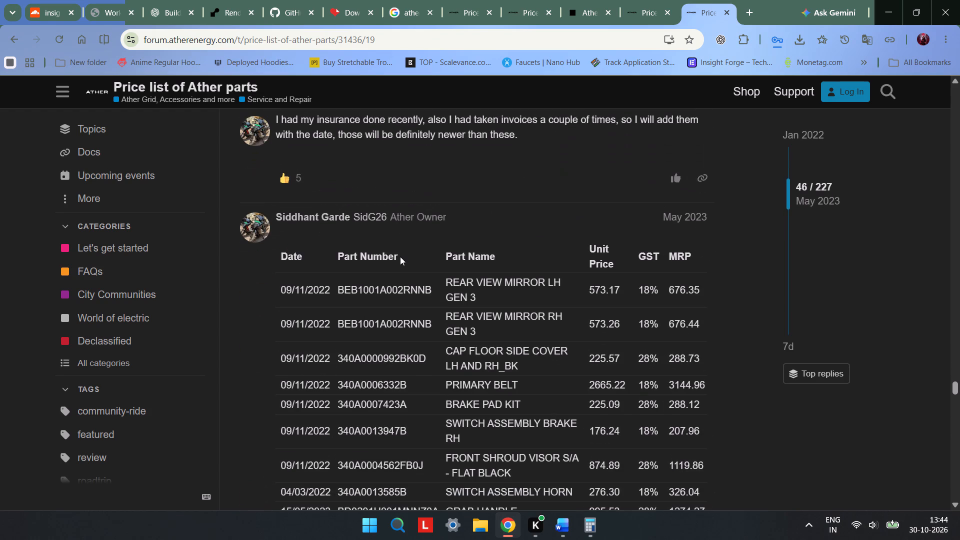
Examine the May and June 2023 replies' parts tables and the spare-parts cost image for a headlamp entry.
{"action": "scroll", "coordinate": [400, 256], "scroll_direction": "down", "scroll_amount": 3}
{"action": "scroll", "coordinate": [400, 256], "scroll_direction": "up", "scroll_amount": 1}
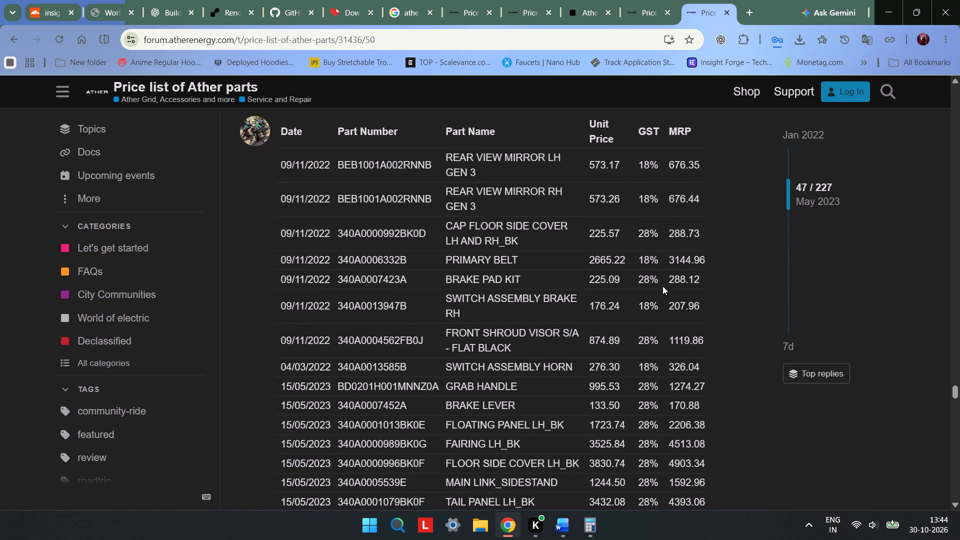
{"action": "scroll", "coordinate": [530, 313], "scroll_direction": "down", "scroll_amount": 3}
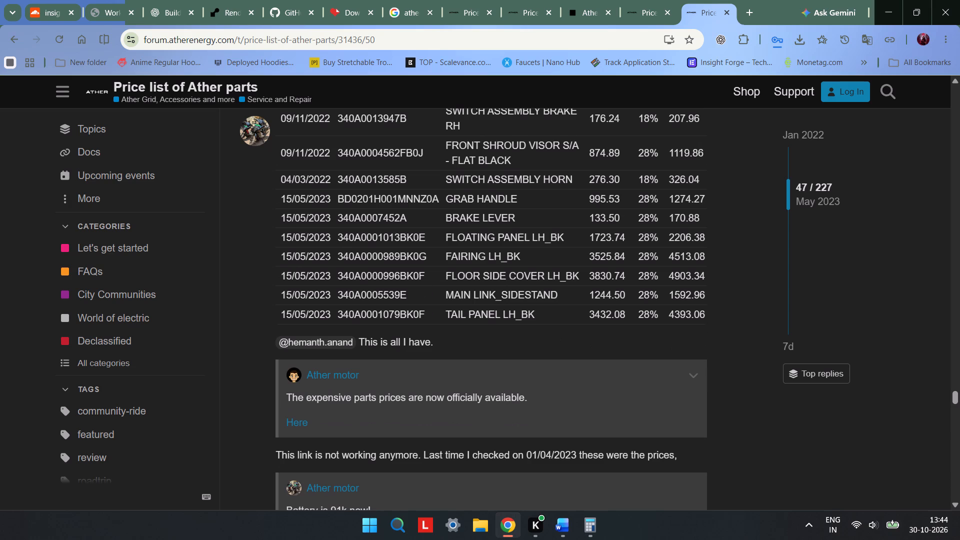
{"action": "scroll", "coordinate": [504, 330], "scroll_direction": "down", "scroll_amount": 4}
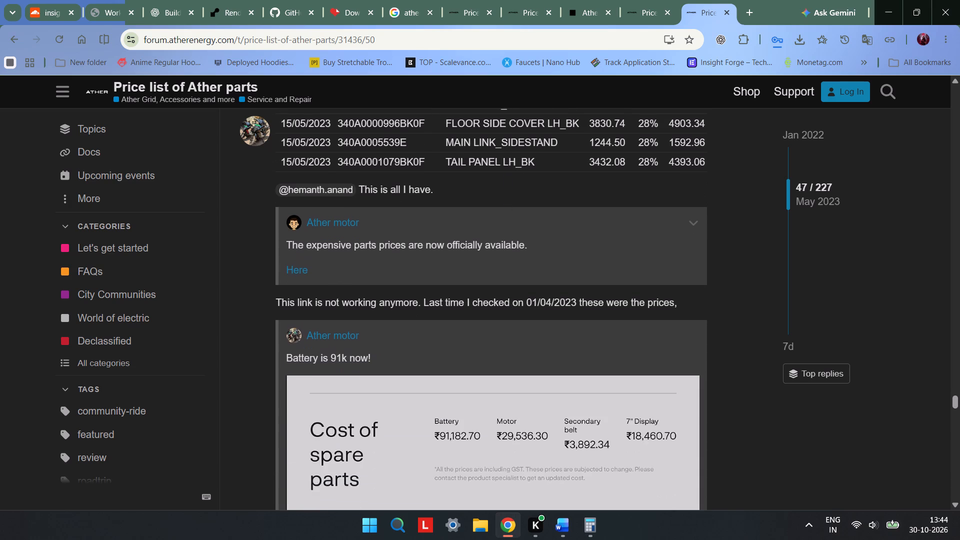
{"action": "scroll", "coordinate": [503, 326], "scroll_direction": "down", "scroll_amount": 4}
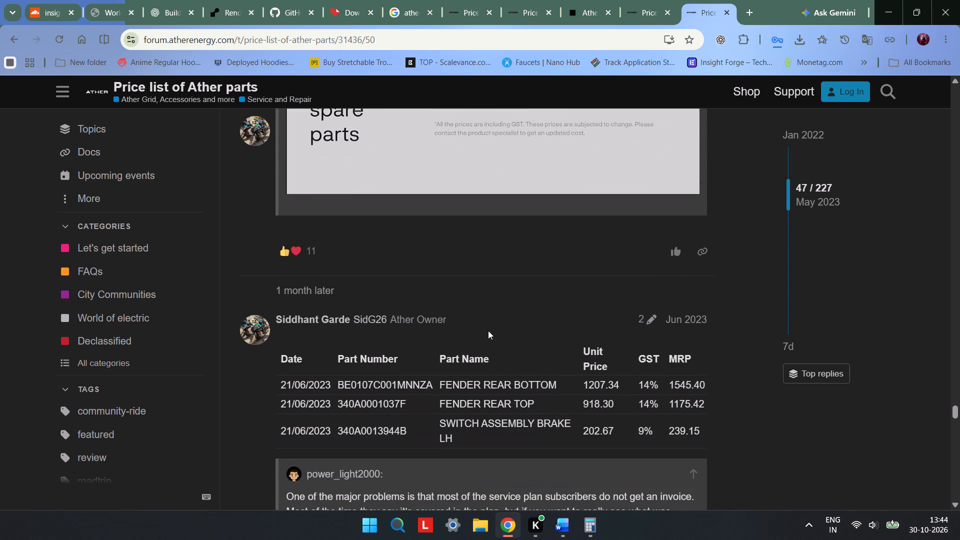
{"action": "scroll", "coordinate": [488, 326], "scroll_direction": "down", "scroll_amount": 3}
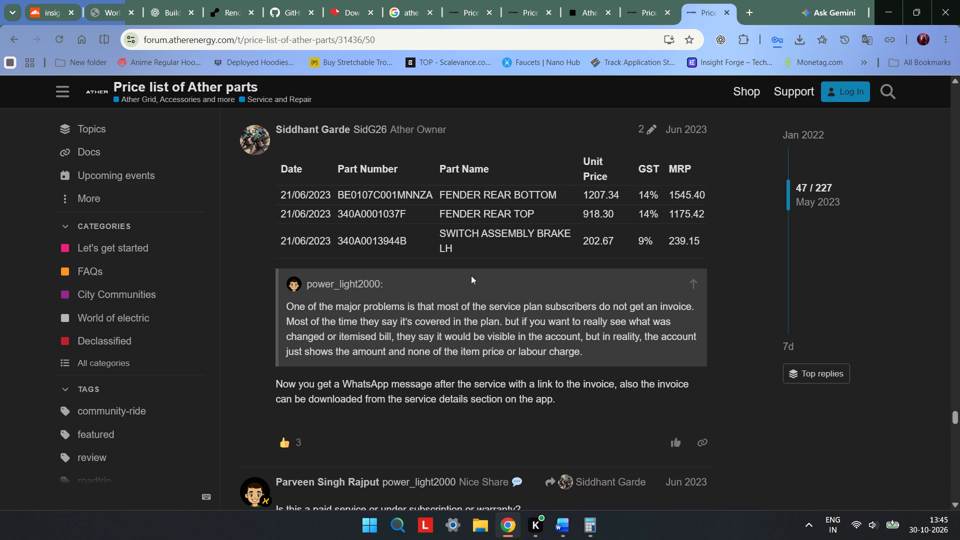
Search the replies from June to October 2023, including the posted service invoice image, for a headlamp part number.
{"action": "scroll", "coordinate": [482, 114], "scroll_direction": "down", "scroll_amount": 5}
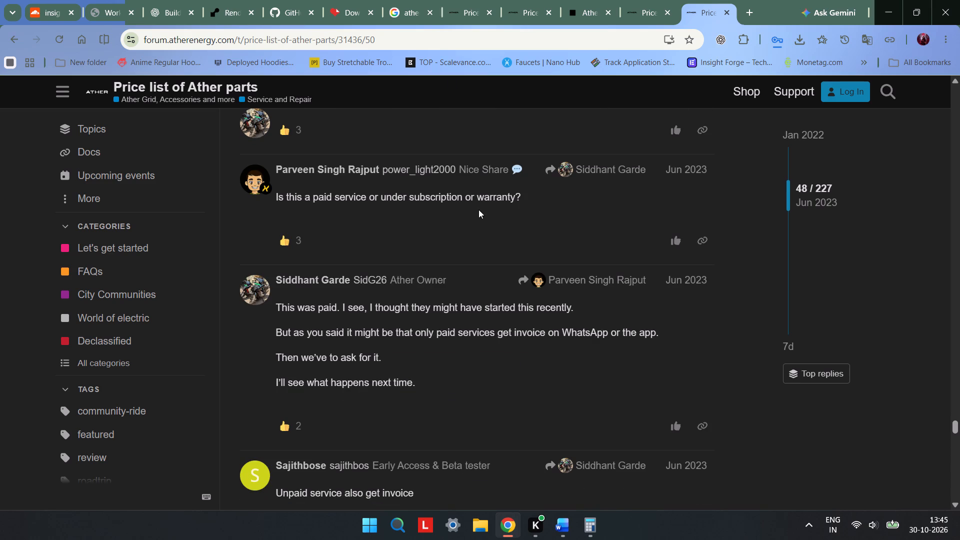
{"action": "scroll", "coordinate": [549, 250], "scroll_direction": "down", "scroll_amount": 11}
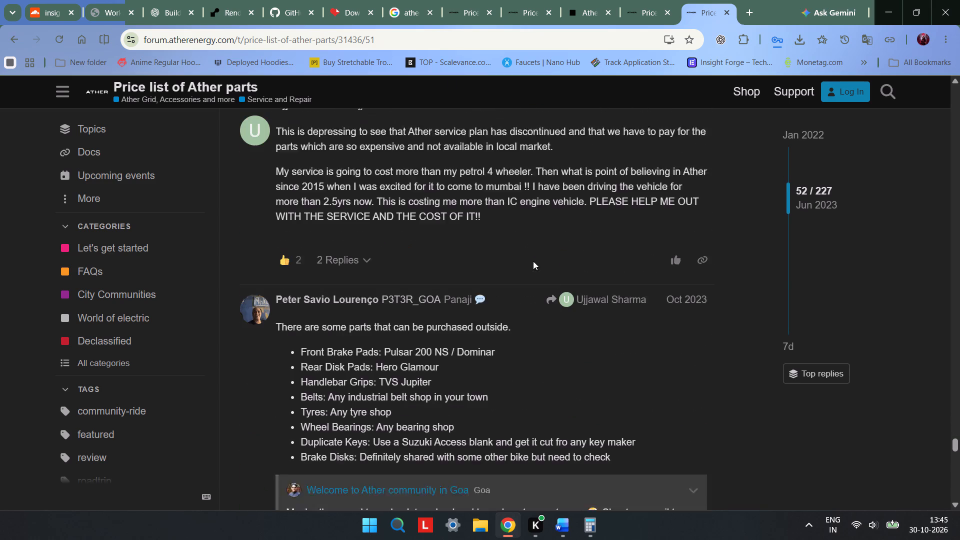
{"action": "scroll", "coordinate": [495, 270], "scroll_direction": "down", "scroll_amount": 7}
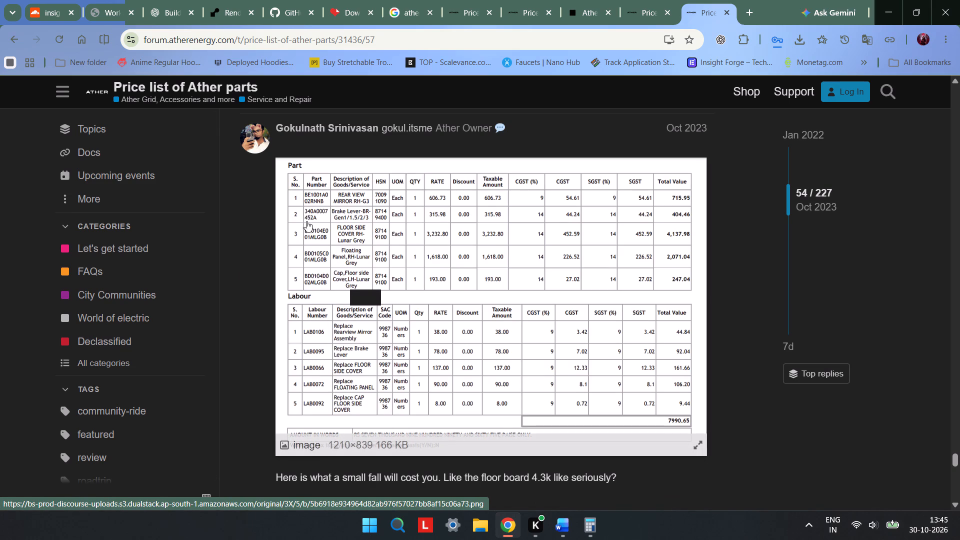
Examine all columns of the October 2023 reply's price table for the LAMPASSEMBLYHEADLAMP row's part number.
{"action": "scroll", "coordinate": [343, 299], "scroll_direction": "down", "scroll_amount": 12}
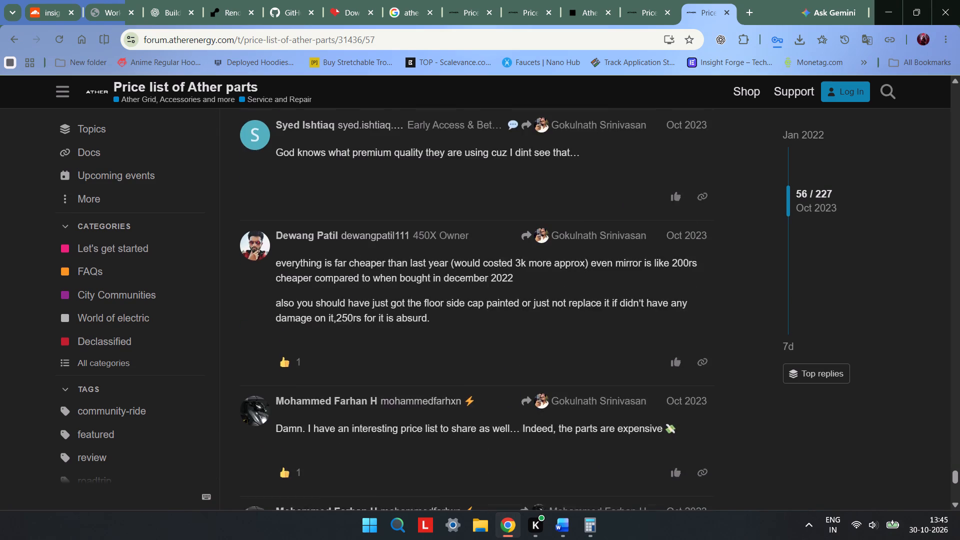
{"action": "scroll", "coordinate": [344, 301], "scroll_direction": "down", "scroll_amount": 4}
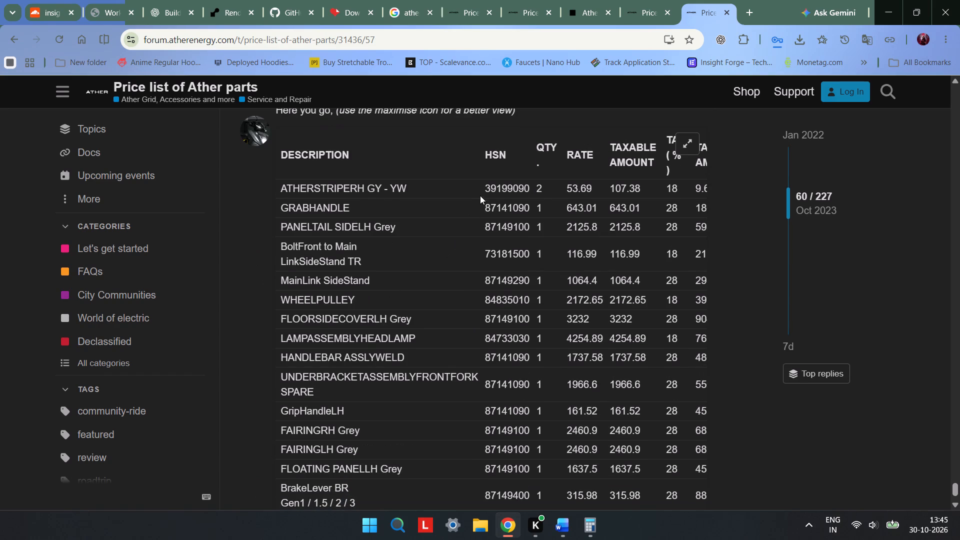
{"action": "left_click_drag", "start_coordinate": [520, 183], "coordinate": [488, 211]}
{"action": "left_click", "coordinate": [360, 224]}
{"action": "scroll", "coordinate": [360, 224], "scroll_direction": "down", "scroll_amount": 1}
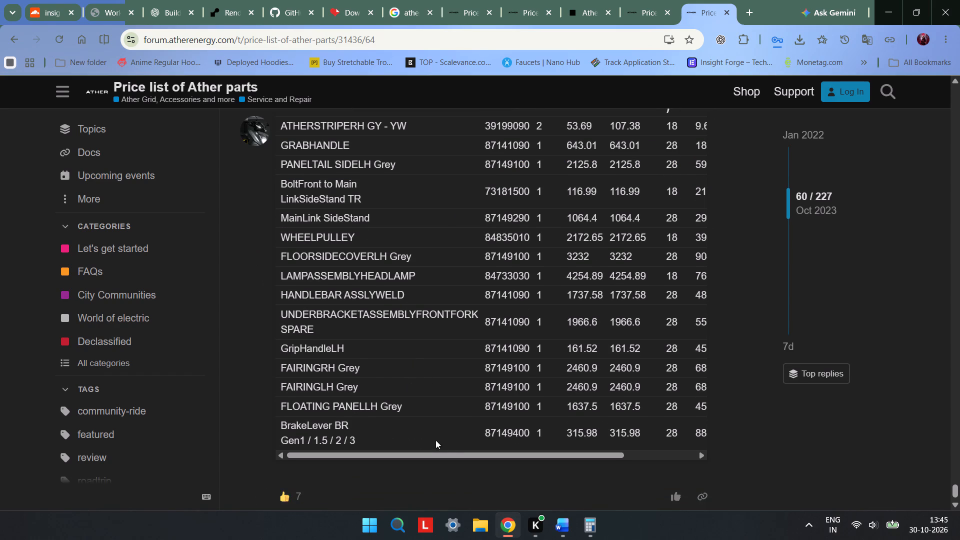
{"action": "left_click_drag", "start_coordinate": [439, 454], "coordinate": [411, 475]}
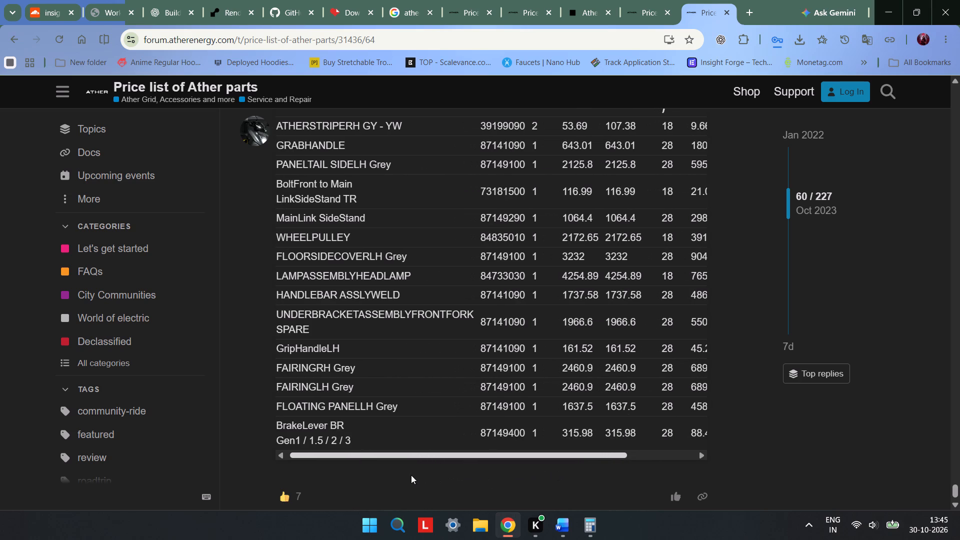
{"action": "left_click_drag", "start_coordinate": [411, 475], "coordinate": [405, 475]}
{"action": "left_click_drag", "start_coordinate": [405, 475], "coordinate": [409, 476]}
{"action": "left_click_drag", "start_coordinate": [409, 476], "coordinate": [558, 485]}
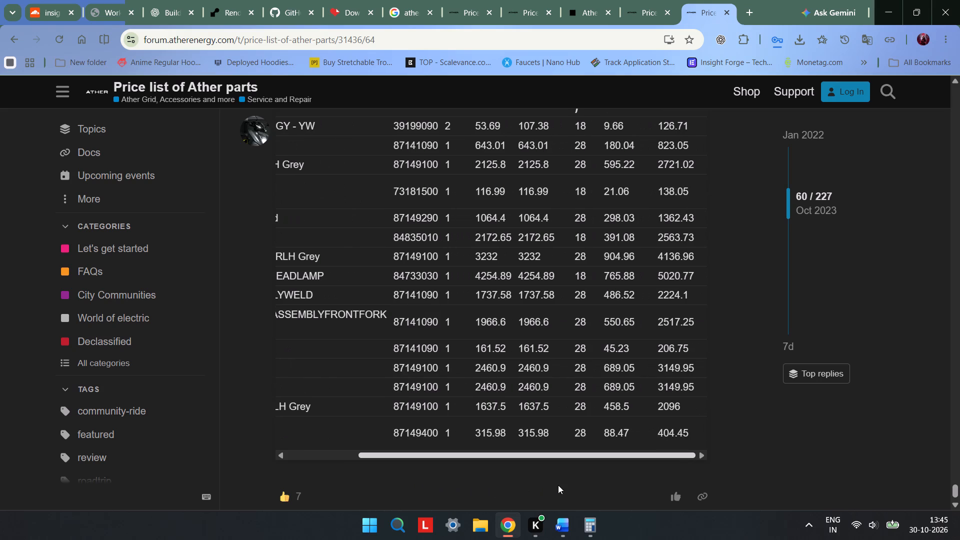
{"action": "left_click_drag", "start_coordinate": [558, 485], "coordinate": [575, 483]}
{"action": "left_click_drag", "start_coordinate": [575, 483], "coordinate": [385, 475]}
{"action": "scroll", "coordinate": [537, 466], "scroll_direction": "down", "scroll_amount": 4}
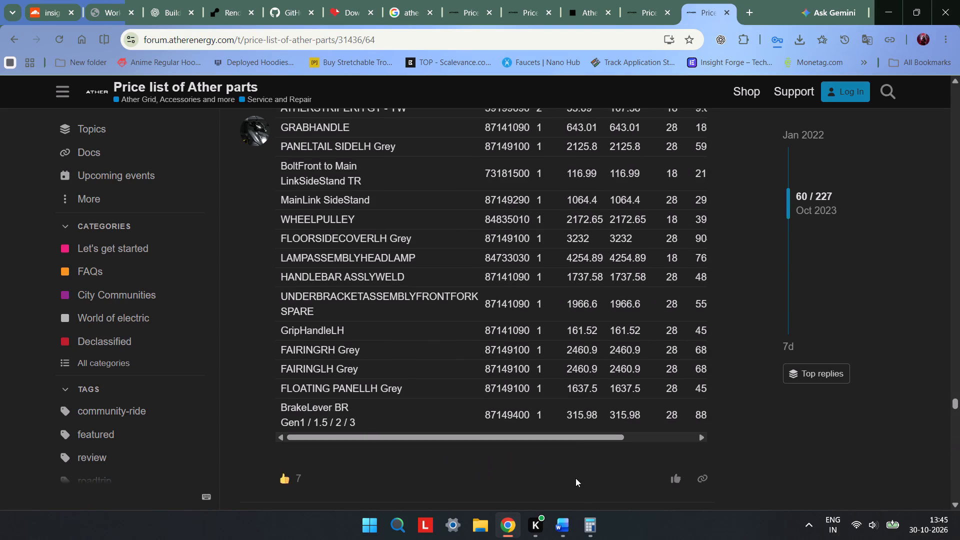
Switch to the Ather invoice in Word to check the third Part row against the forum's headlamp entry, and return to Chrome.
{"action": "left_click", "coordinate": [571, 522]}
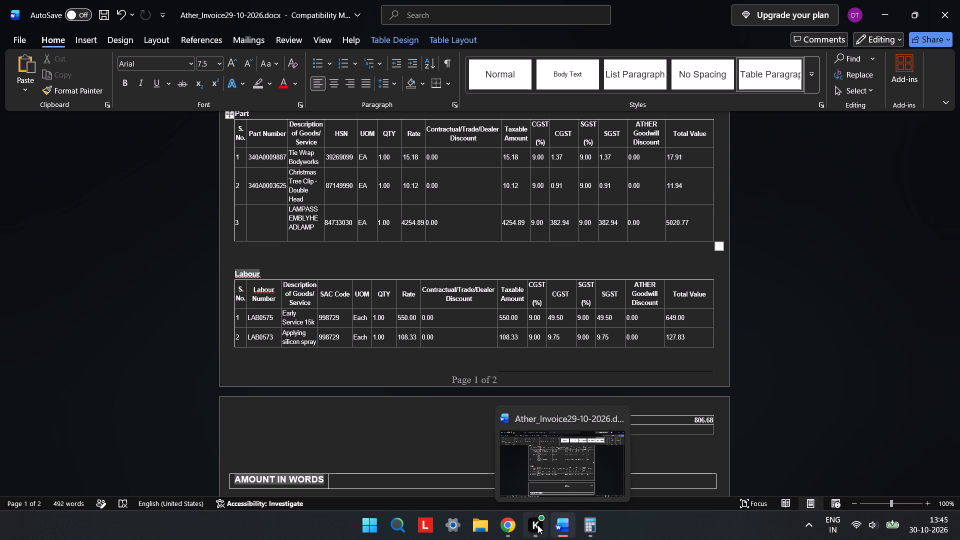
{"action": "left_click", "coordinate": [495, 522]}
Continue through the replies to the February 2024 rear fender invoice photo and enlarge it to examine its part numbers.
{"action": "scroll", "coordinate": [399, 341], "scroll_direction": "down", "scroll_amount": 5}
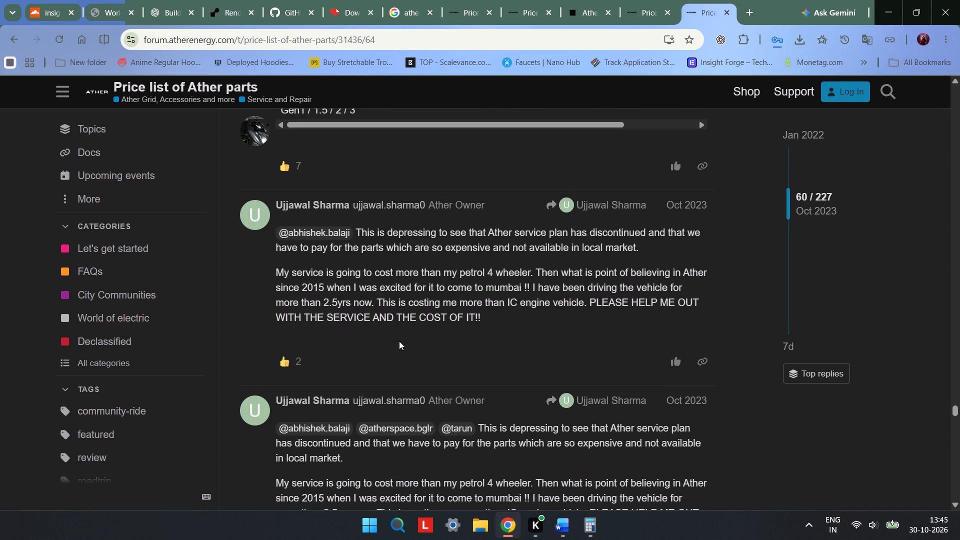
{"action": "scroll", "coordinate": [399, 341], "scroll_direction": "down", "scroll_amount": 16}
{"action": "scroll", "coordinate": [399, 341], "scroll_direction": "down", "scroll_amount": 6}
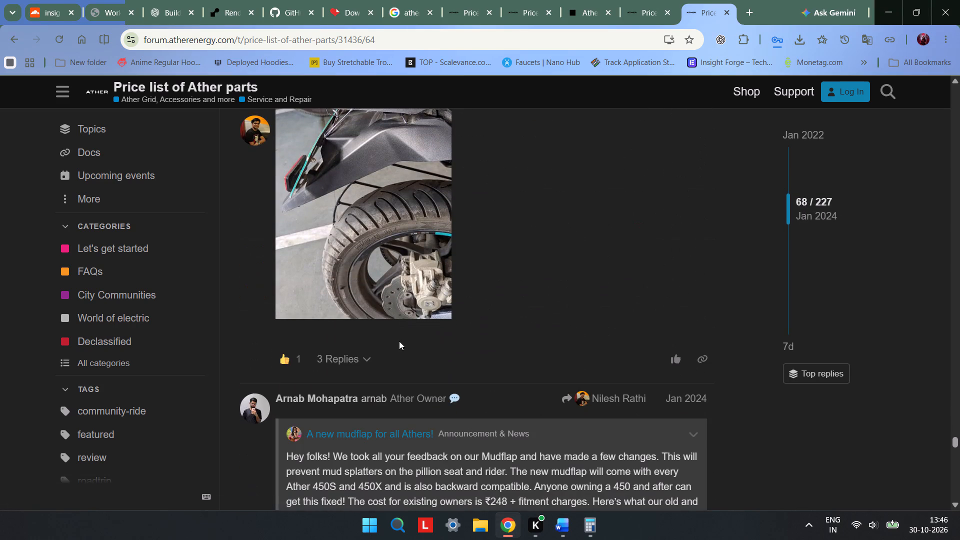
{"action": "scroll", "coordinate": [399, 341], "scroll_direction": "down", "scroll_amount": 19}
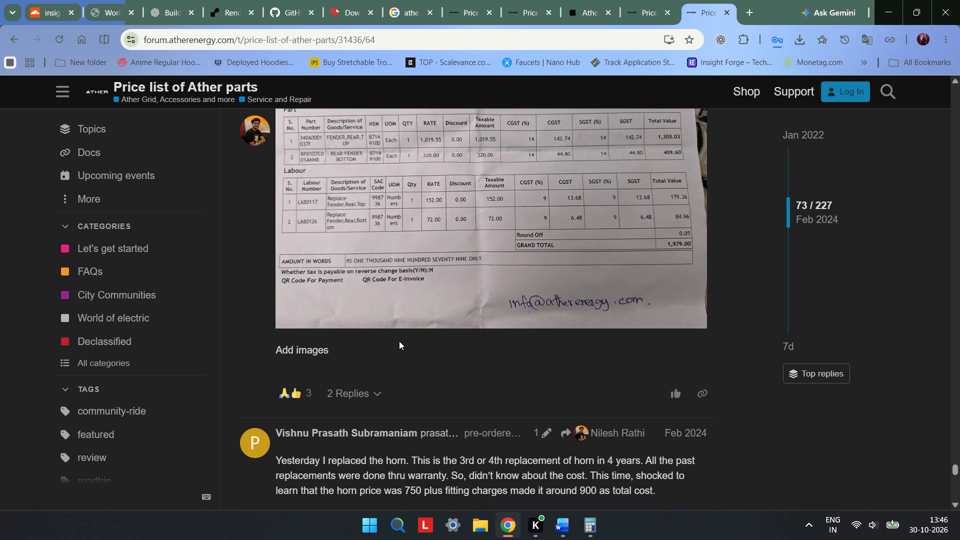
{"action": "scroll", "coordinate": [399, 341], "scroll_direction": "up", "scroll_amount": 3}
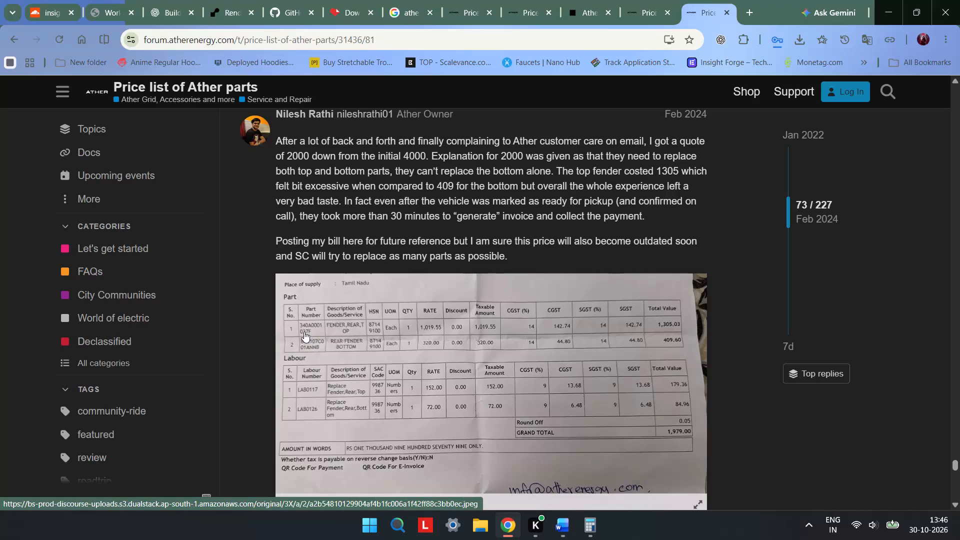
{"action": "left_click", "coordinate": [304, 330]}
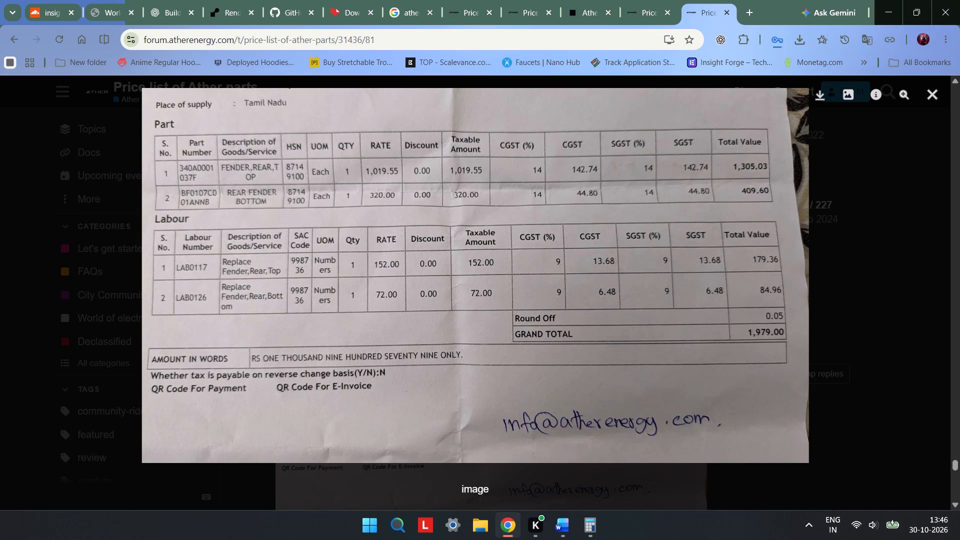
{"action": "left_click", "coordinate": [923, 89]}
Leave the rear fender invoice and continue through the February 2024 replies to the photographed labour and parts tables.
{"action": "scroll", "coordinate": [647, 263], "scroll_direction": "down", "scroll_amount": 11}
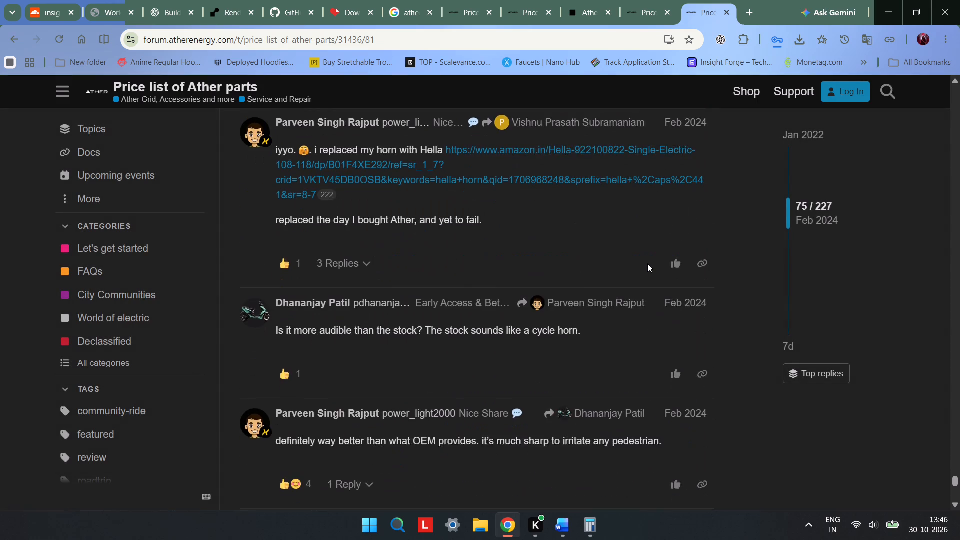
{"action": "scroll", "coordinate": [647, 263], "scroll_direction": "down", "scroll_amount": 15}
{"action": "scroll", "coordinate": [582, 301], "scroll_direction": "down", "scroll_amount": 3}
{"action": "scroll", "coordinate": [527, 251], "scroll_direction": "down", "scroll_amount": 3}
{"action": "scroll", "coordinate": [535, 197], "scroll_direction": "down", "scroll_amount": 4}
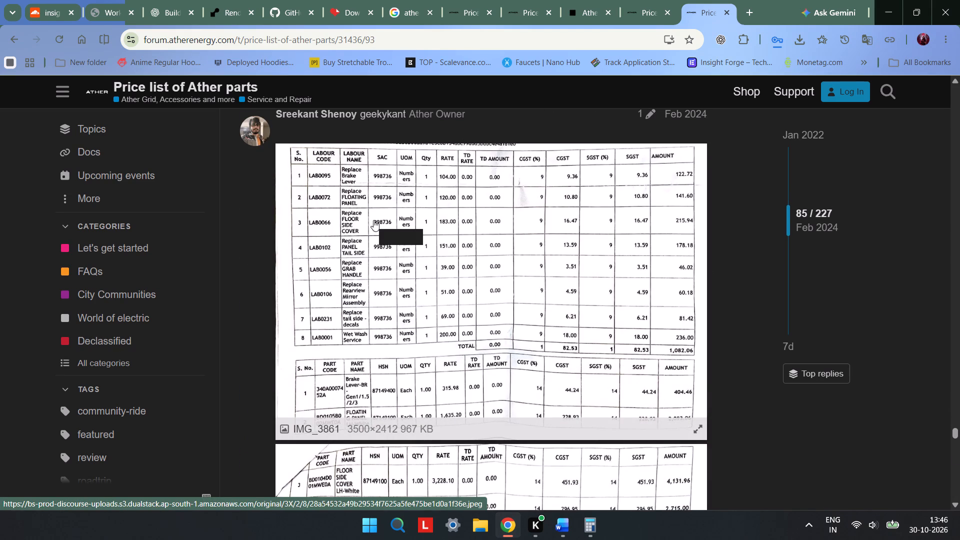
Examine the part codes and names in images IMG_3861 and IMG_3862, enlarging IMG_3862.
{"action": "scroll", "coordinate": [361, 293], "scroll_direction": "down", "scroll_amount": 1}
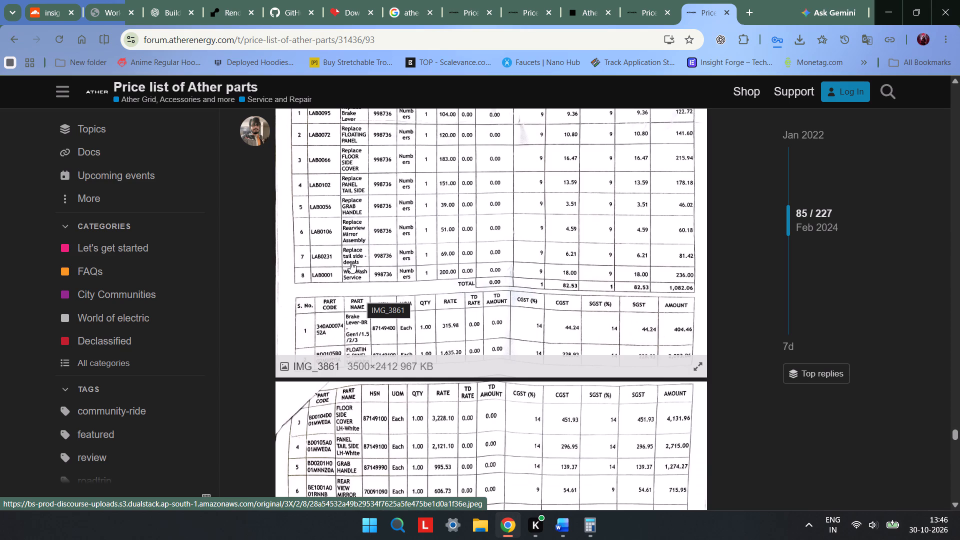
{"action": "scroll", "coordinate": [350, 262], "scroll_direction": "up", "scroll_amount": 1}
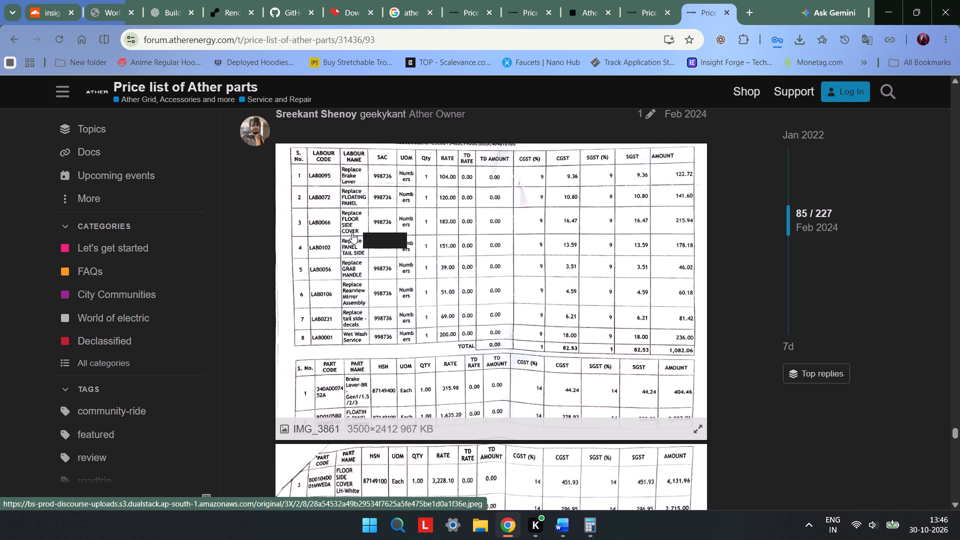
{"action": "scroll", "coordinate": [351, 232], "scroll_direction": "down", "scroll_amount": 1}
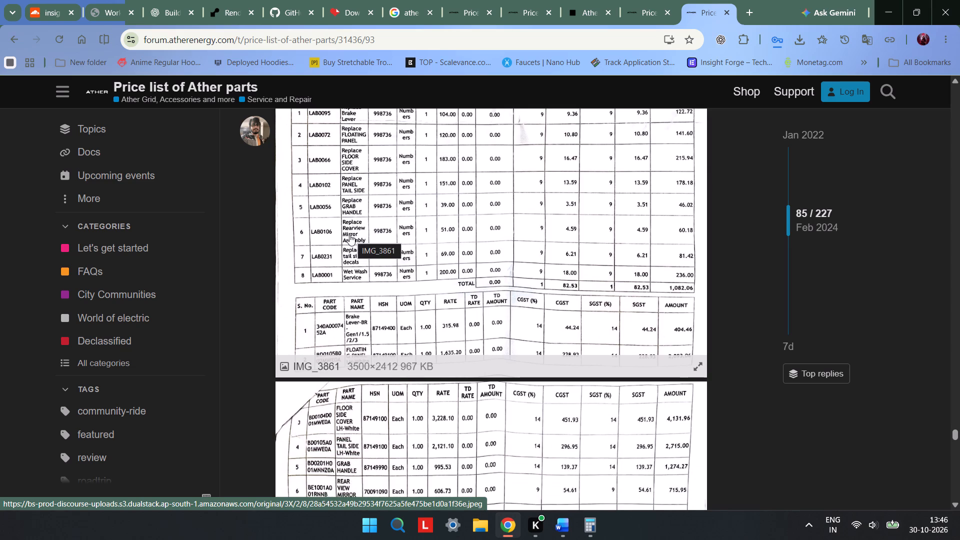
{"action": "scroll", "coordinate": [314, 256], "scroll_direction": "down", "scroll_amount": 1}
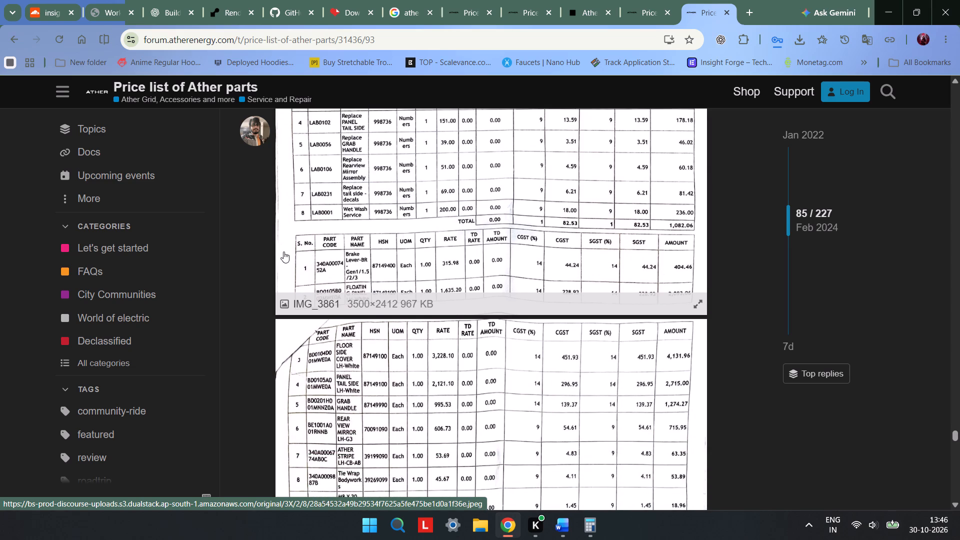
{"action": "scroll", "coordinate": [292, 277], "scroll_direction": "down", "scroll_amount": 1}
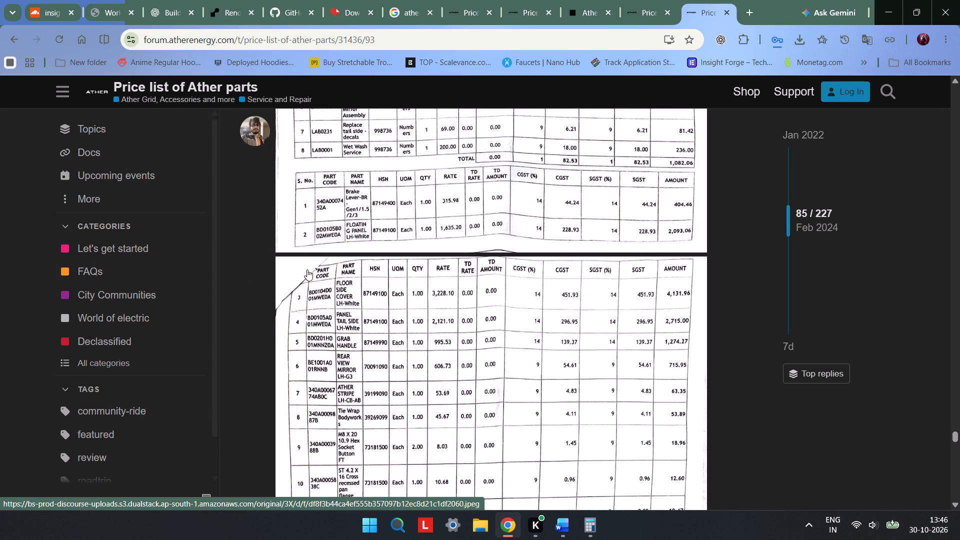
{"action": "scroll", "coordinate": [373, 297], "scroll_direction": "down", "scroll_amount": 2}
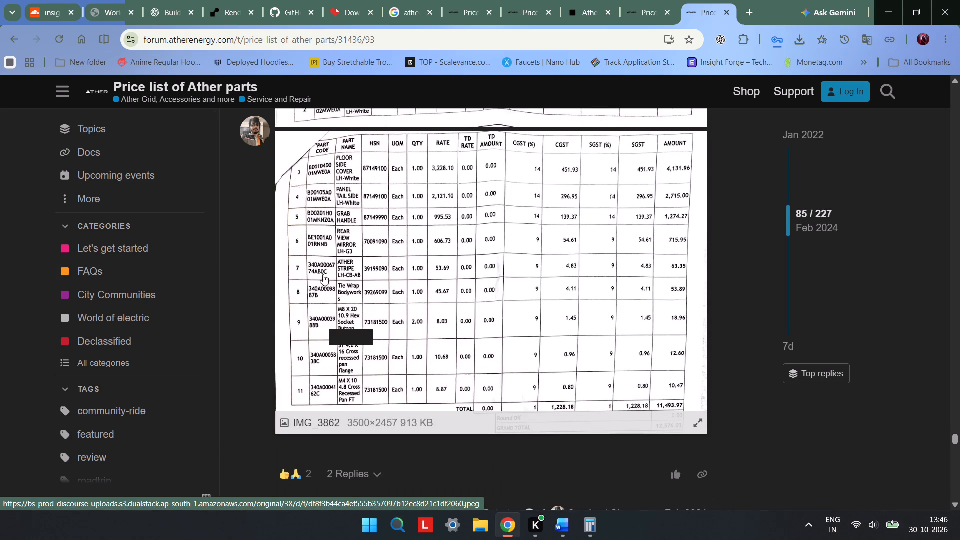
{"action": "left_click", "coordinate": [323, 196]}
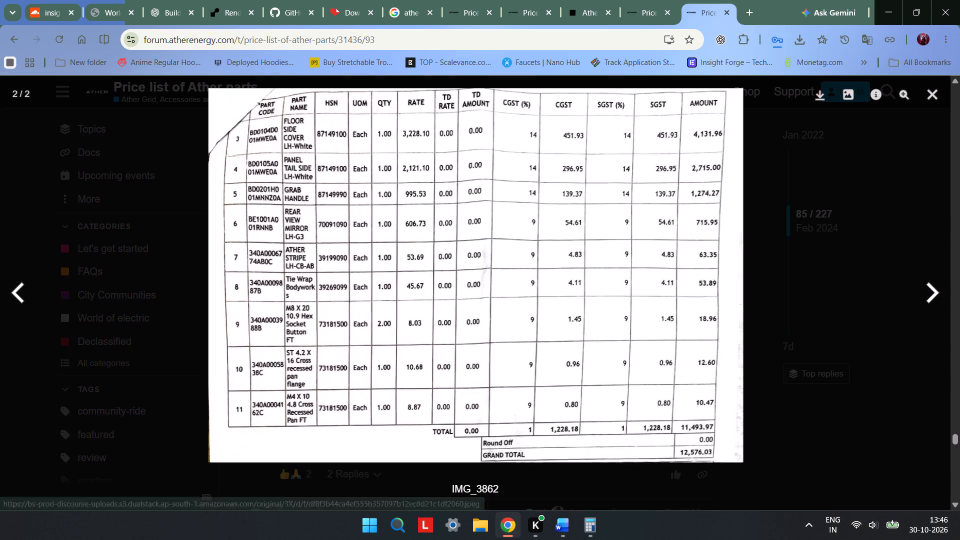
{"action": "scroll", "coordinate": [277, 361], "scroll_direction": "up", "scroll_amount": 8}
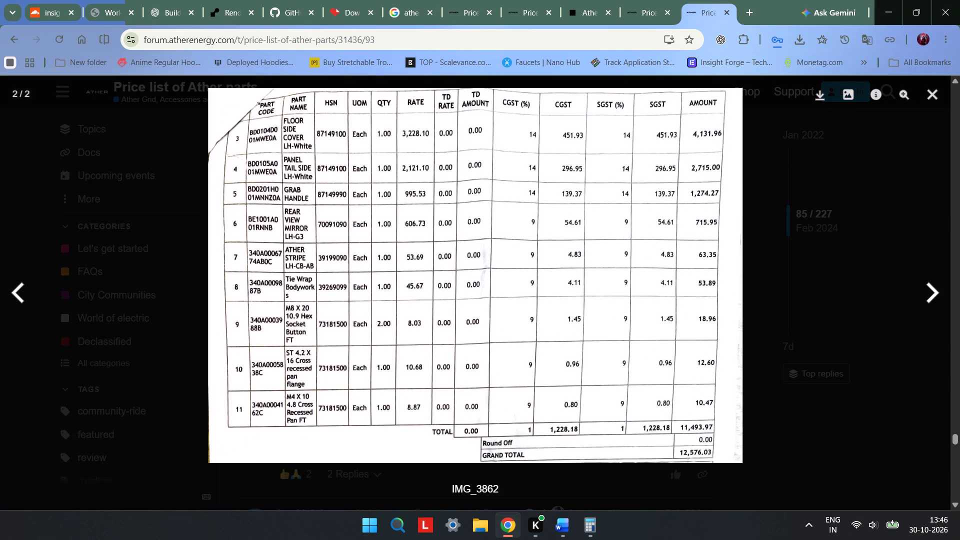
{"action": "scroll", "coordinate": [270, 381], "scroll_direction": "up", "scroll_amount": 4}
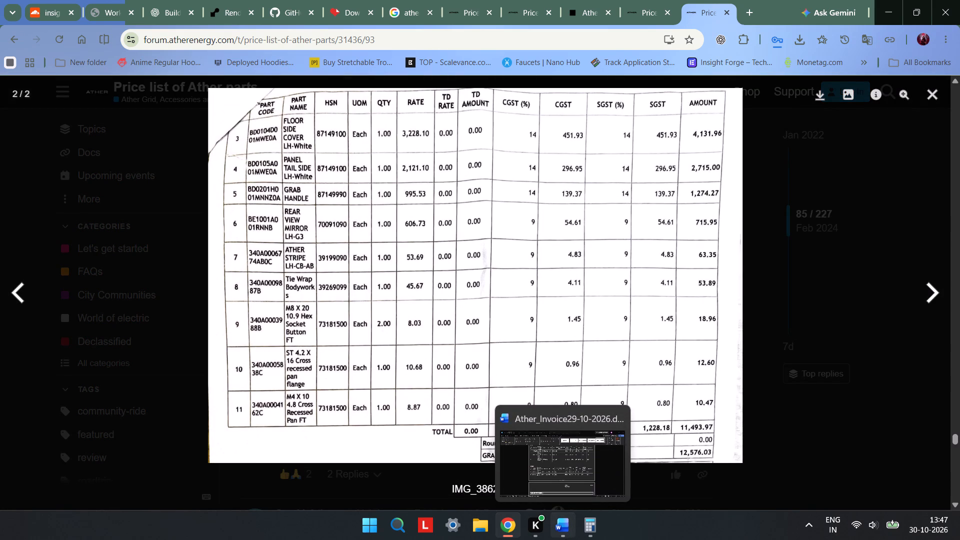
Switch to the Ather invoice in Word and enter the prefix 340A as the headlamp row's part number.
{"action": "left_click", "coordinate": [565, 539]}
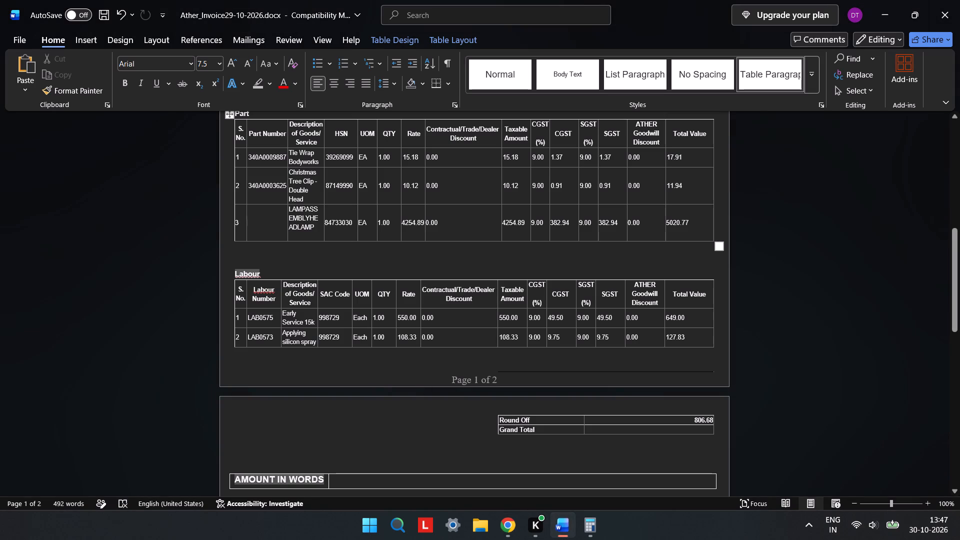
{"action": "type", "text": "340"}
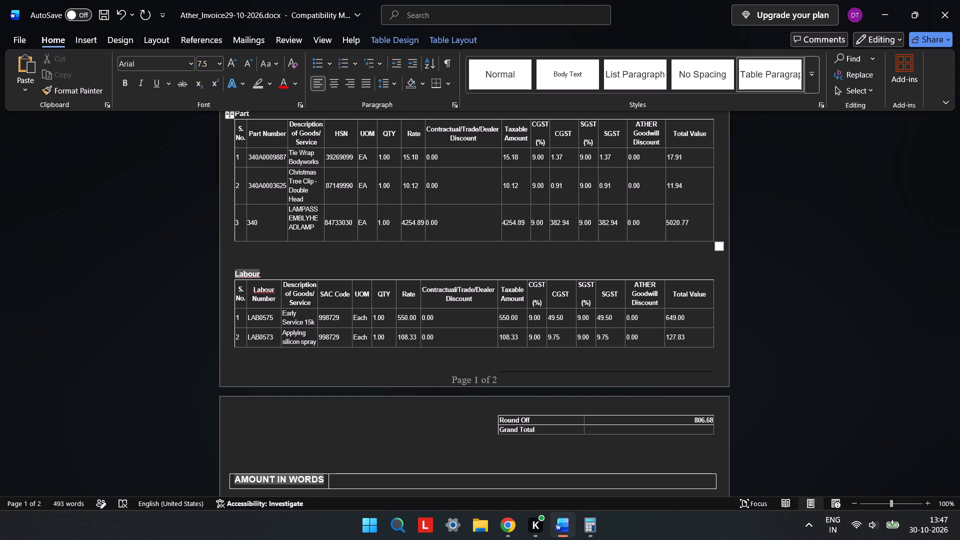
{"action": "key", "text": "a"}
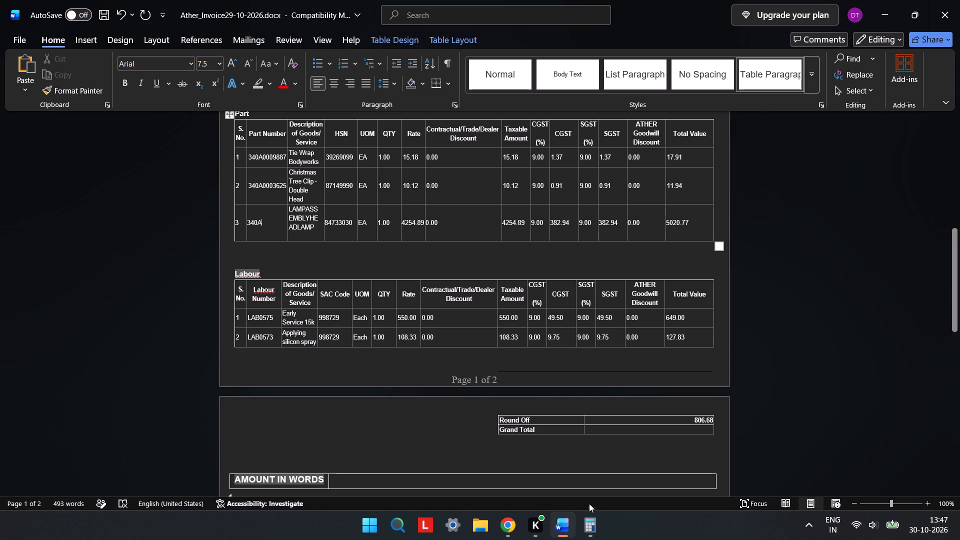
Return to Chrome, close the enlarged image and compare the part codes across IMG_3861 and IMG_3862.
{"action": "left_click", "coordinate": [501, 532]}
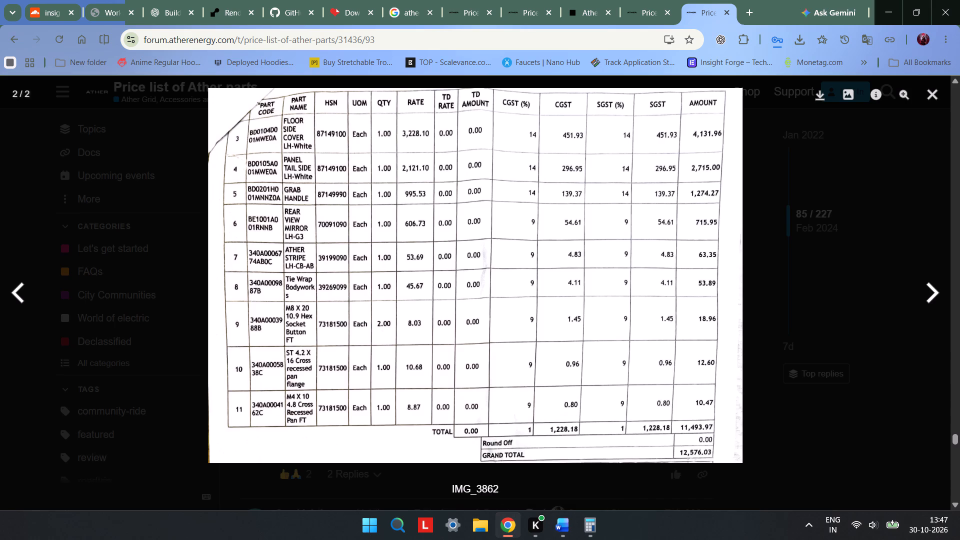
{"action": "scroll", "coordinate": [354, 247], "scroll_direction": "up", "scroll_amount": 4}
{"action": "double_click", "coordinate": [651, 242]}
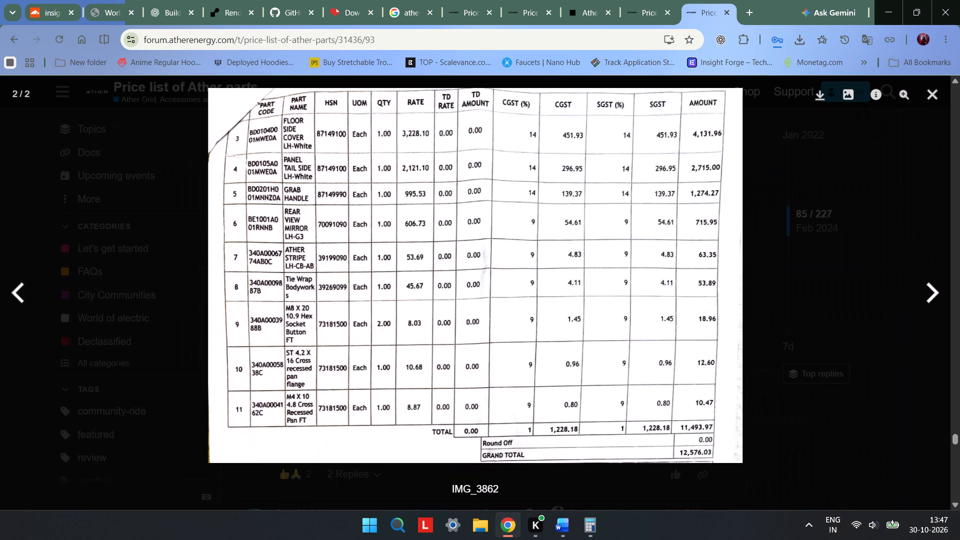
{"action": "left_click", "coordinate": [934, 86]}
{"action": "scroll", "coordinate": [514, 201], "scroll_direction": "up", "scroll_amount": 2}
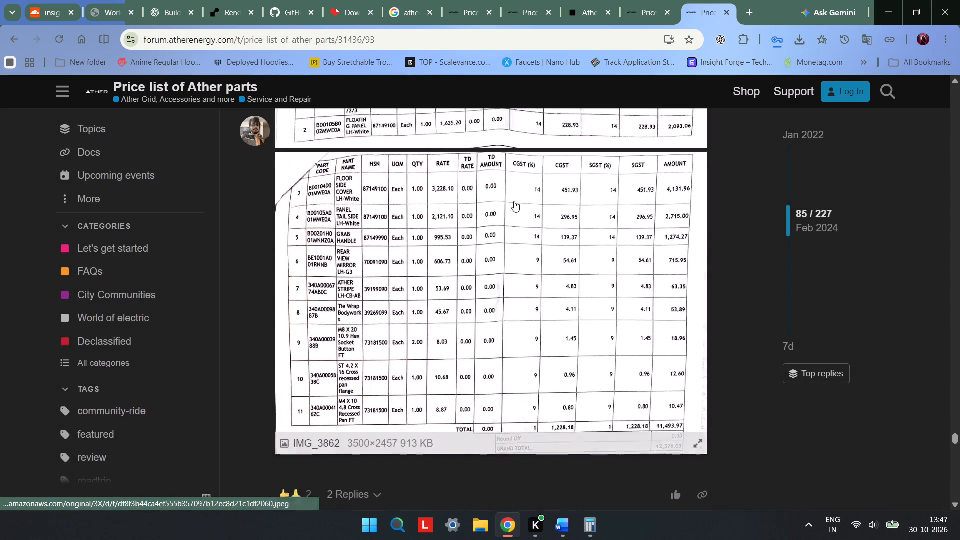
{"action": "scroll", "coordinate": [514, 201], "scroll_direction": "up", "scroll_amount": 3}
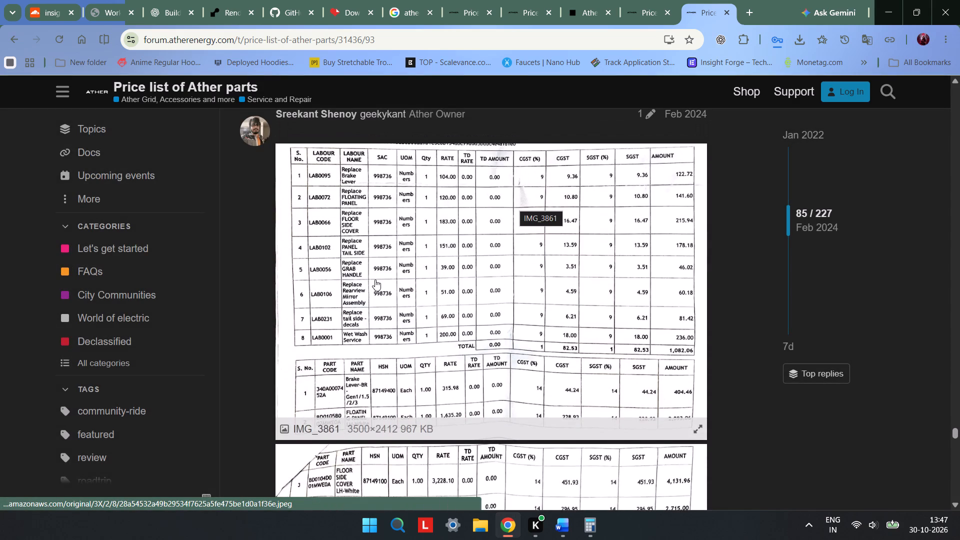
{"action": "scroll", "coordinate": [375, 280], "scroll_direction": "down", "scroll_amount": 2}
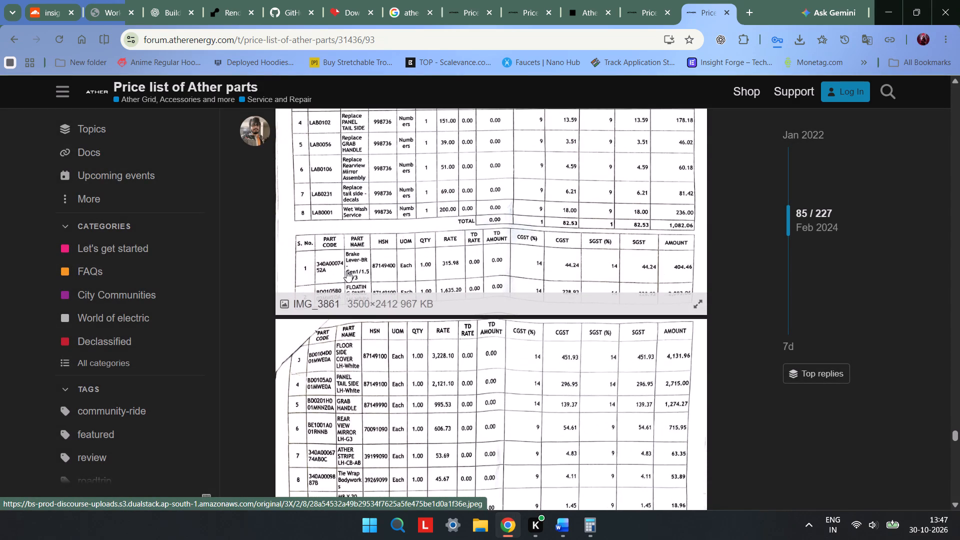
{"action": "scroll", "coordinate": [374, 381], "scroll_direction": "down", "scroll_amount": 2}
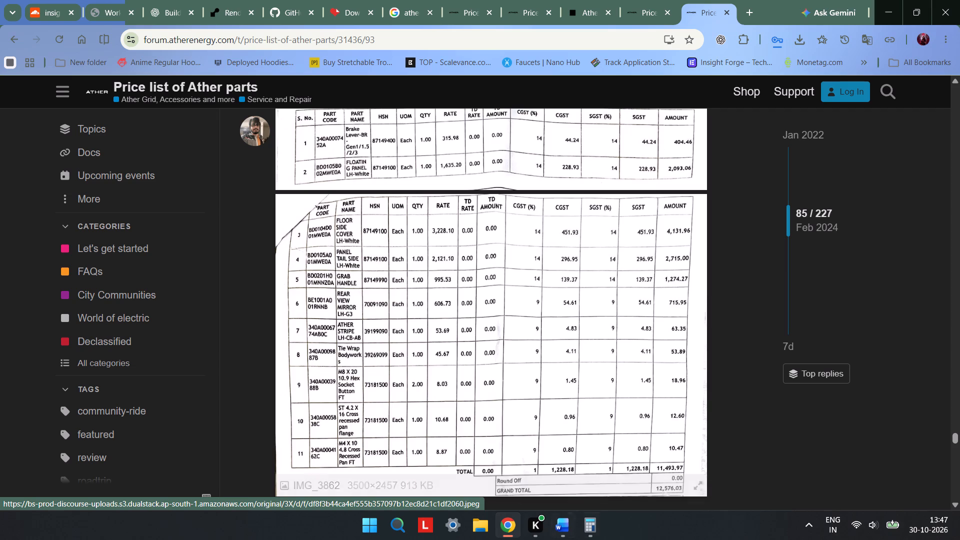
Complete the headlamp row's part number in Word as 340A0006788B, consulting the forum's part codes in Chrome midway.
{"action": "left_click", "coordinate": [566, 521]}
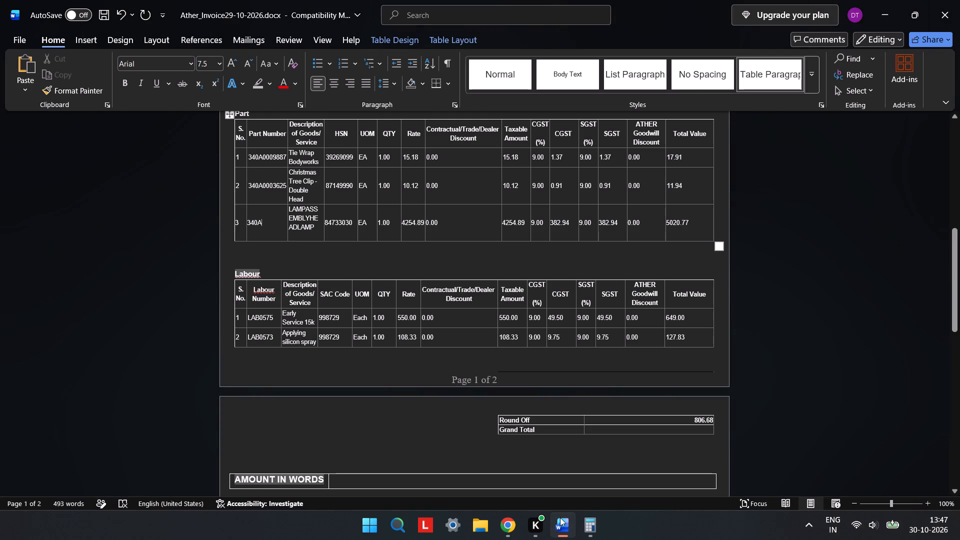
{"action": "type", "text": "00067"}
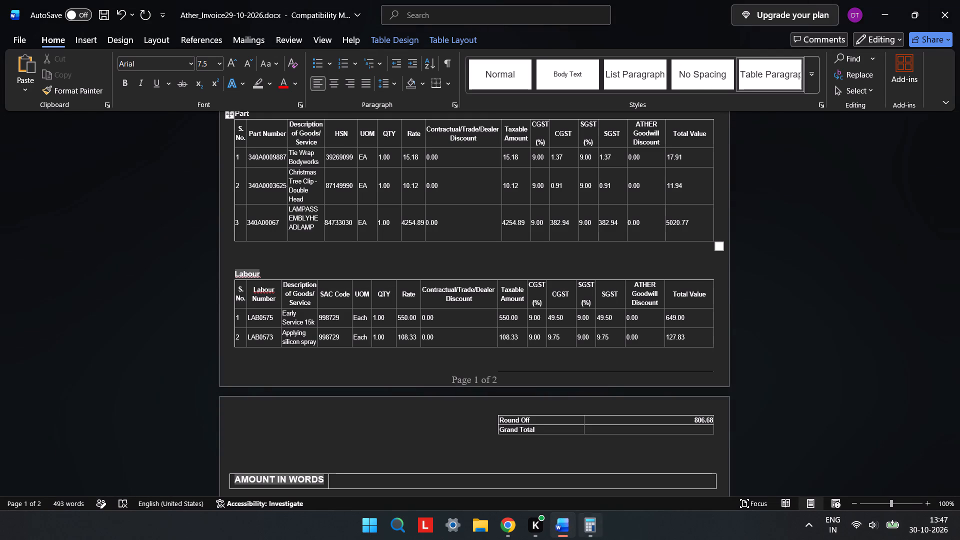
{"action": "left_click", "coordinate": [506, 529]}
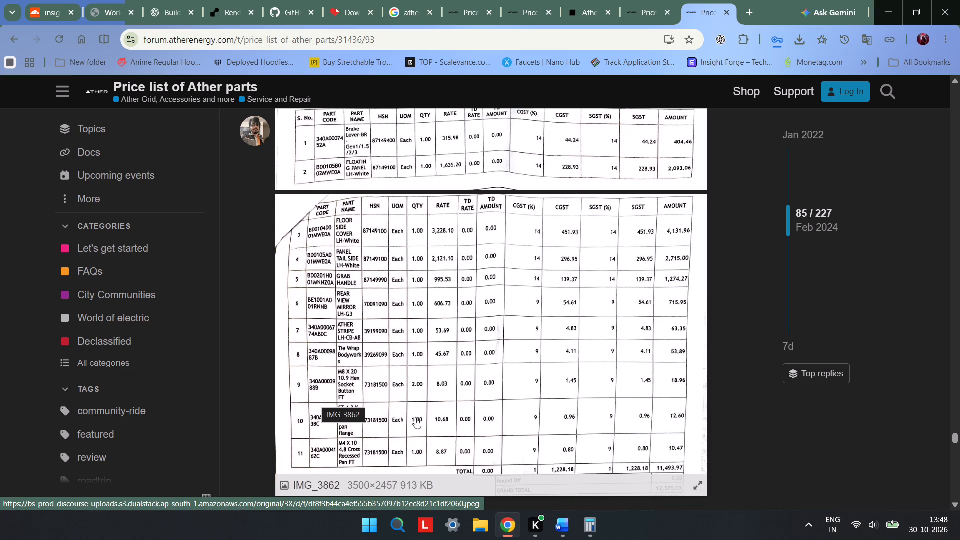
{"action": "left_click", "coordinate": [570, 523]}
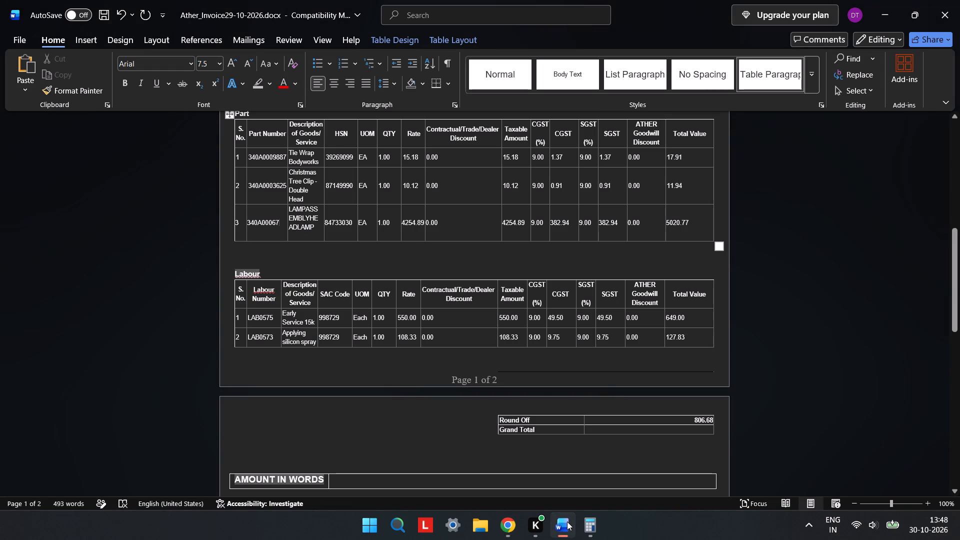
{"action": "type", "text": "88"}
{"action": "key", "text": "b"}
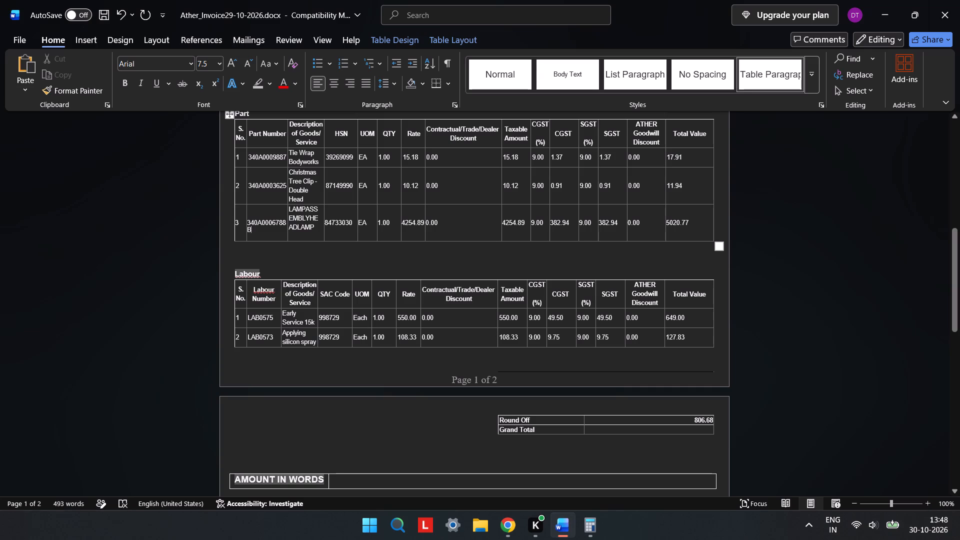
Insert an empty row below the headlamp row in the Part table and reduce its height.
{"action": "left_click", "coordinate": [481, 236]}
{"action": "right_click", "coordinate": [476, 230]}
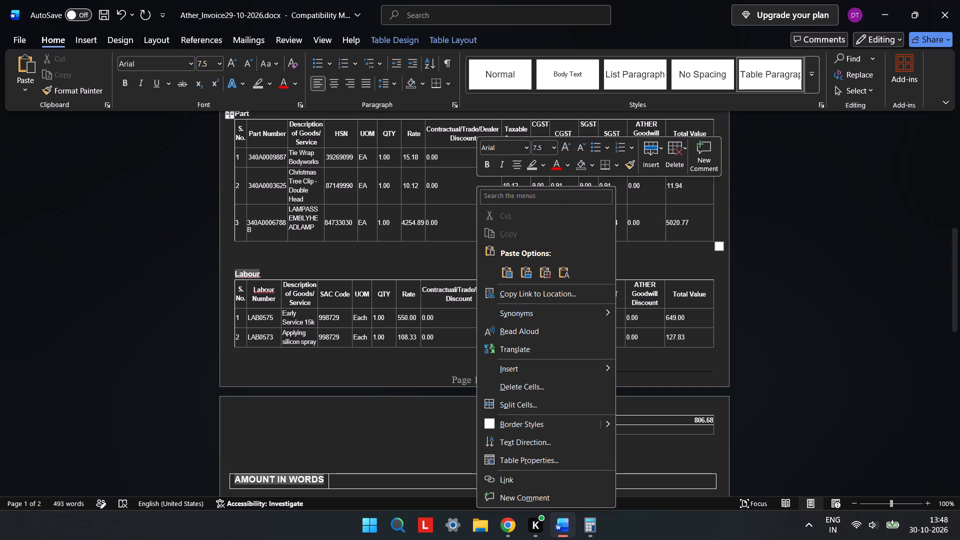
{"action": "left_click", "coordinate": [652, 147]}
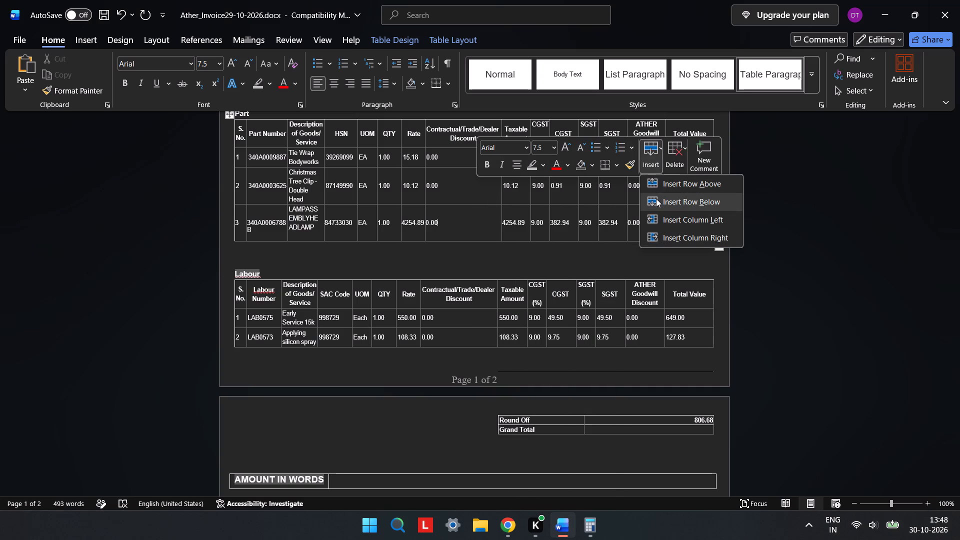
{"action": "left_click", "coordinate": [656, 199]}
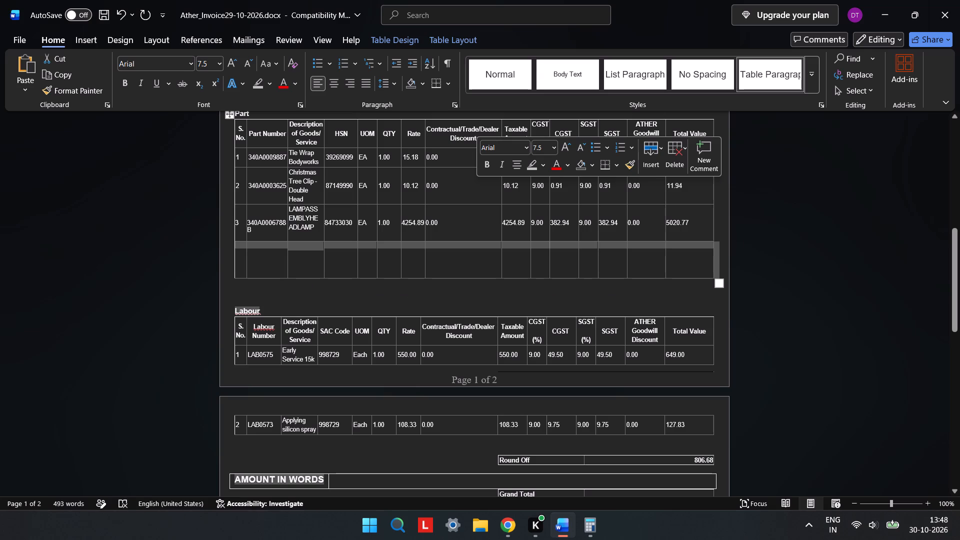
{"action": "left_click_drag", "start_coordinate": [258, 278], "coordinate": [259, 268]}
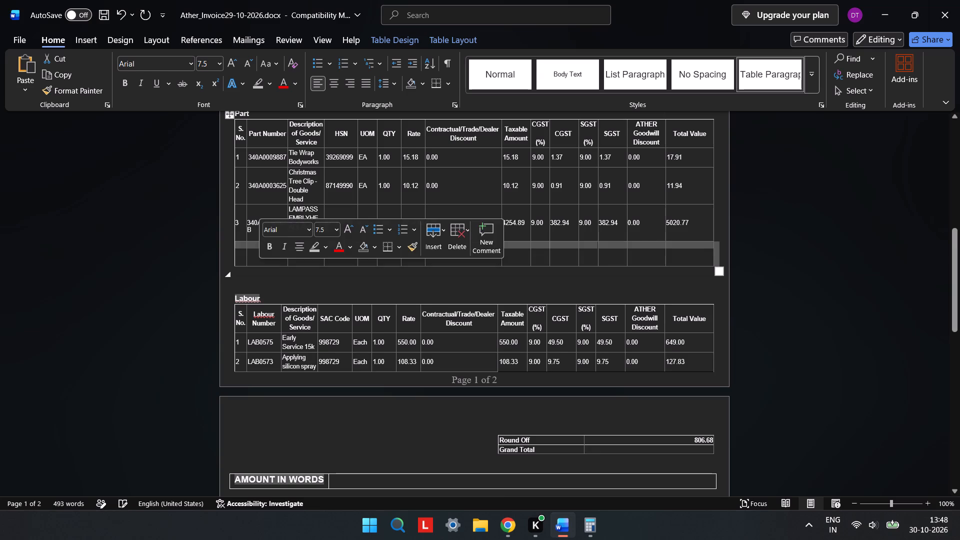
{"action": "left_click", "coordinate": [281, 275]}
Shift the Part table's Description/HSN and Part Number/Description column borders to widen the Part Number column, fitting 340A0006788B on one line.
{"action": "left_click", "coordinate": [272, 234]}
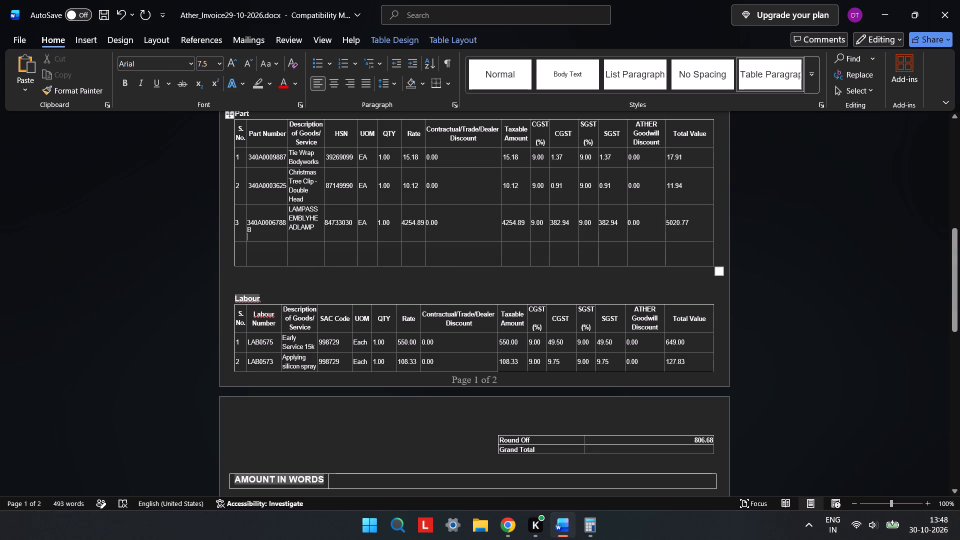
{"action": "left_click", "coordinate": [270, 229]}
{"action": "left_click", "coordinate": [324, 127]}
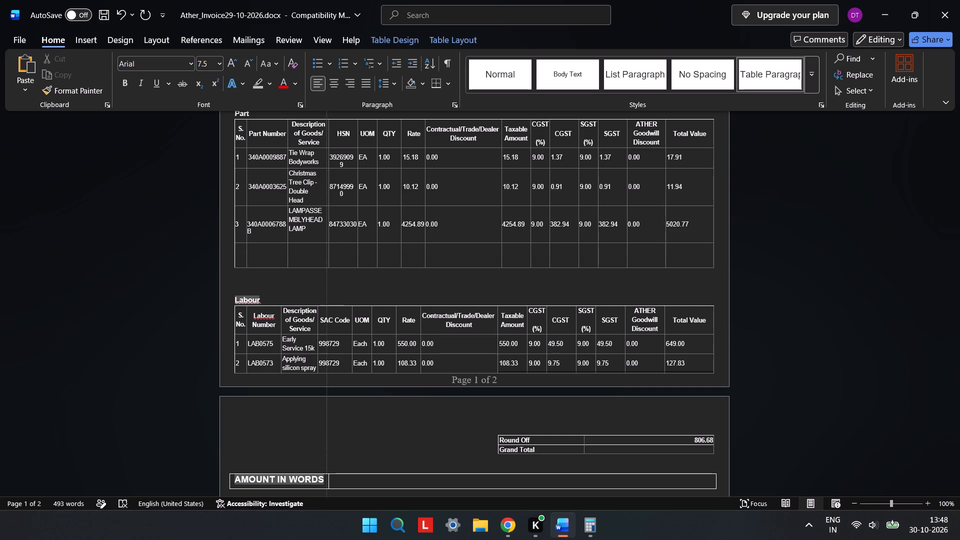
{"action": "left_click", "coordinate": [287, 126]}
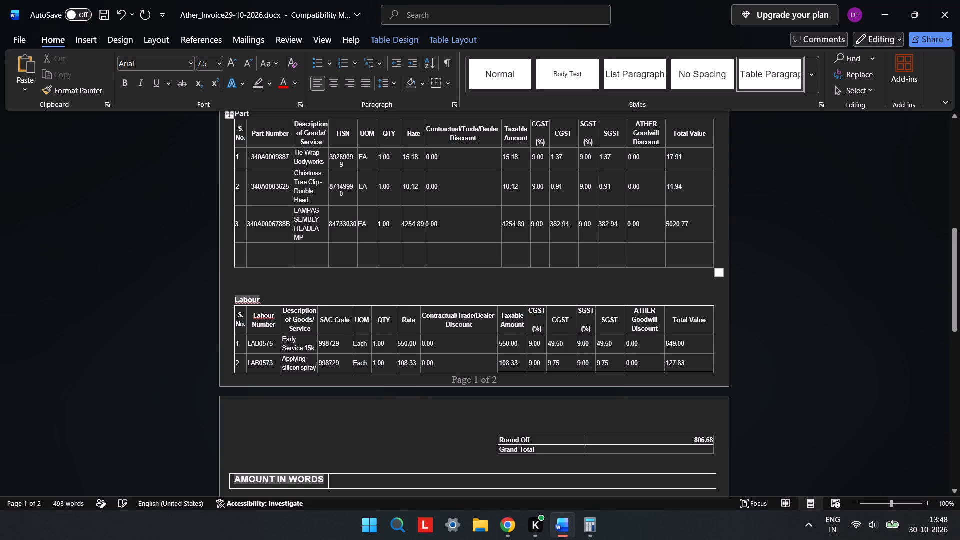
Number the new fourth row of the Part table 4 and add a blank line in its Part Number cell for vertical alignment.
{"action": "left_click", "coordinate": [268, 254]}
{"action": "left_click", "coordinate": [240, 248]}
{"action": "key", "text": "Return"}
{"action": "key", "text": "Return"}
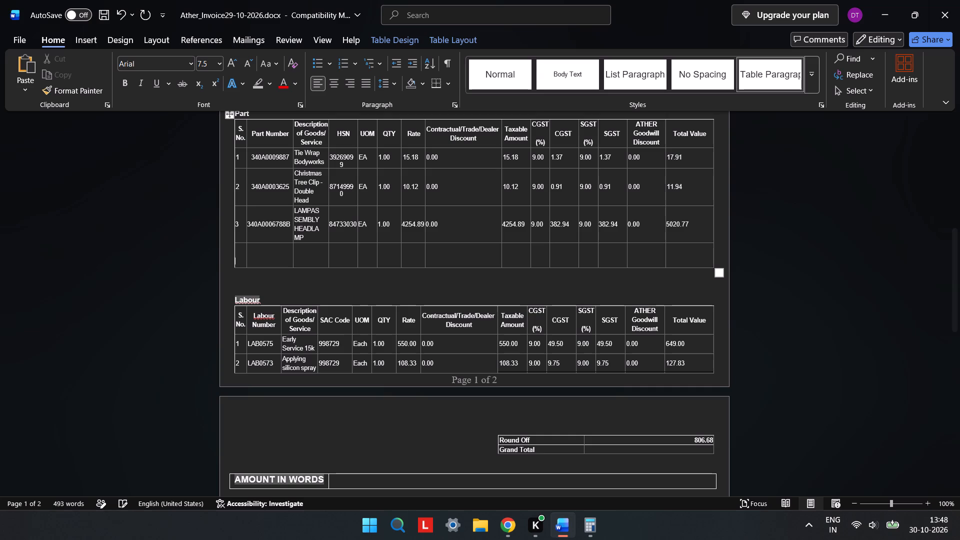
{"action": "key", "text": "BackSpace"}
{"action": "key", "text": "4"}
{"action": "left_click", "coordinate": [256, 252]}
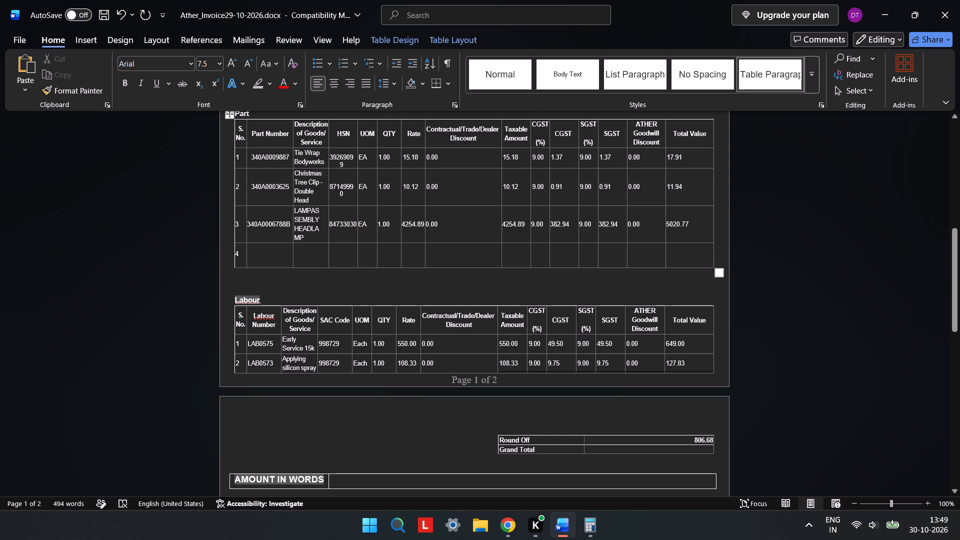
{"action": "key", "text": "Return"}
Left-align the part numbers 340A0003625 and 340A0009887 in rows 2 and 1 of the Part table, matching the headlamp row.
{"action": "left_click", "coordinate": [249, 184]}
{"action": "key", "text": "BackSpace"}
{"action": "key", "text": "Up"}
{"action": "key", "text": "Up"}
{"action": "key", "text": "Up"}
{"action": "key", "text": "BackSpace"}
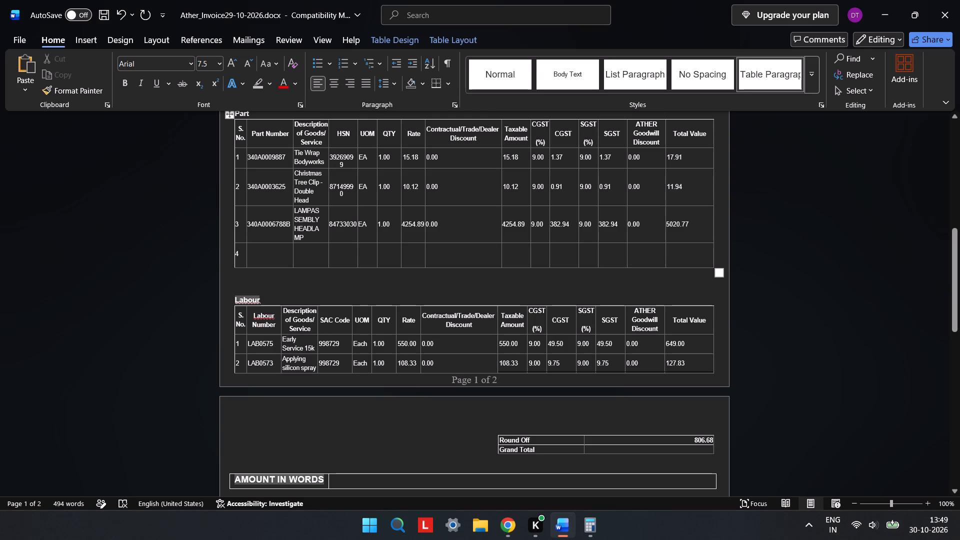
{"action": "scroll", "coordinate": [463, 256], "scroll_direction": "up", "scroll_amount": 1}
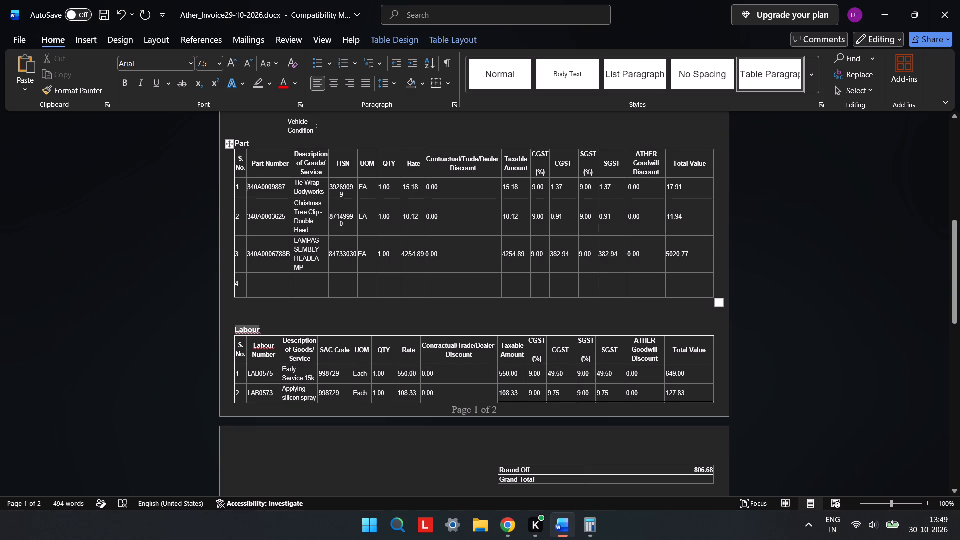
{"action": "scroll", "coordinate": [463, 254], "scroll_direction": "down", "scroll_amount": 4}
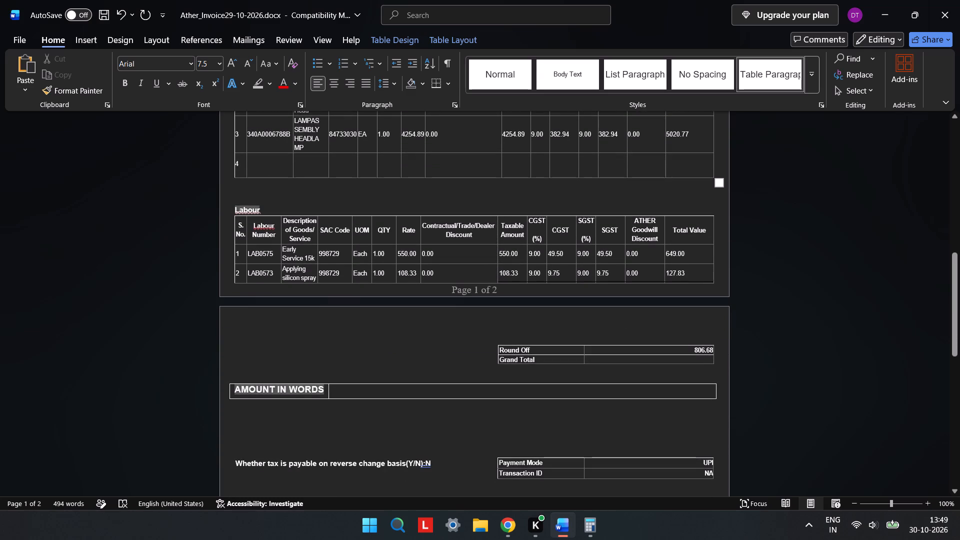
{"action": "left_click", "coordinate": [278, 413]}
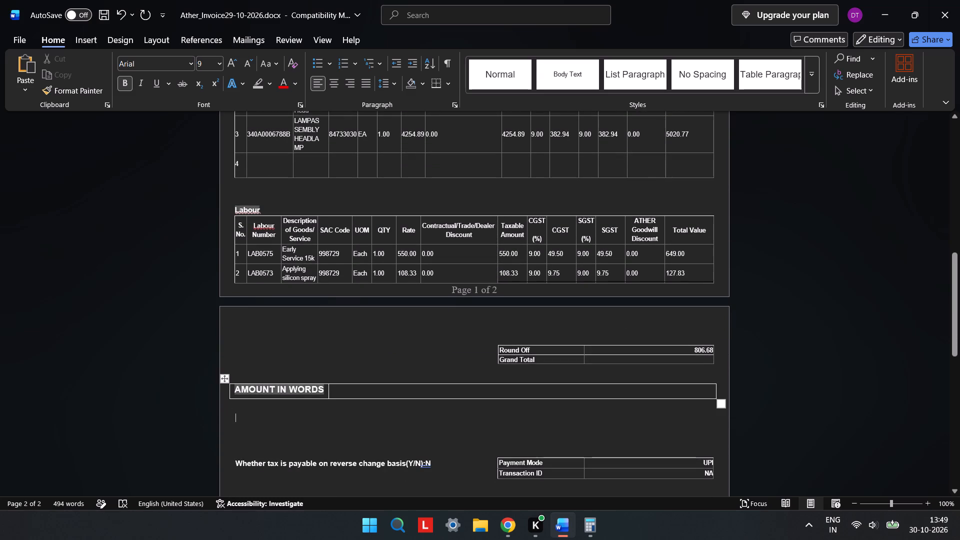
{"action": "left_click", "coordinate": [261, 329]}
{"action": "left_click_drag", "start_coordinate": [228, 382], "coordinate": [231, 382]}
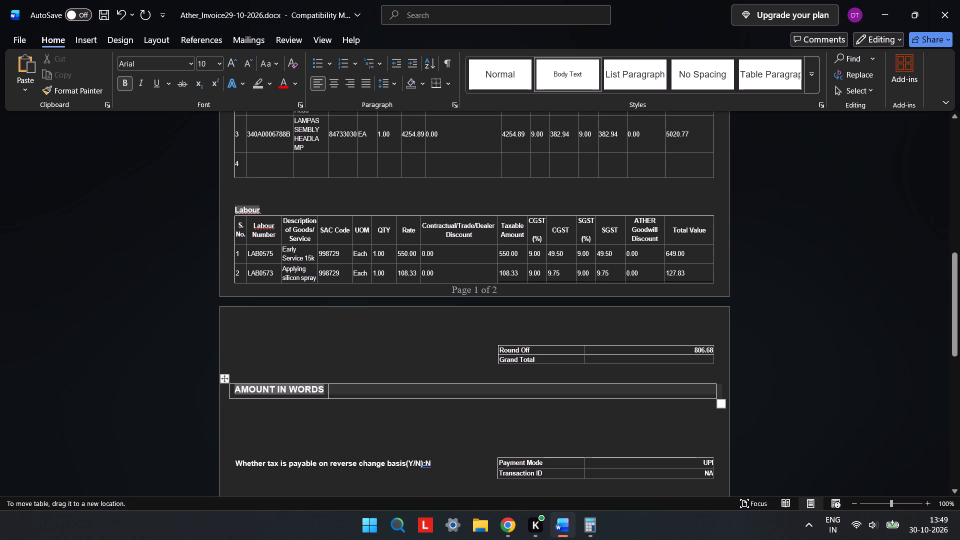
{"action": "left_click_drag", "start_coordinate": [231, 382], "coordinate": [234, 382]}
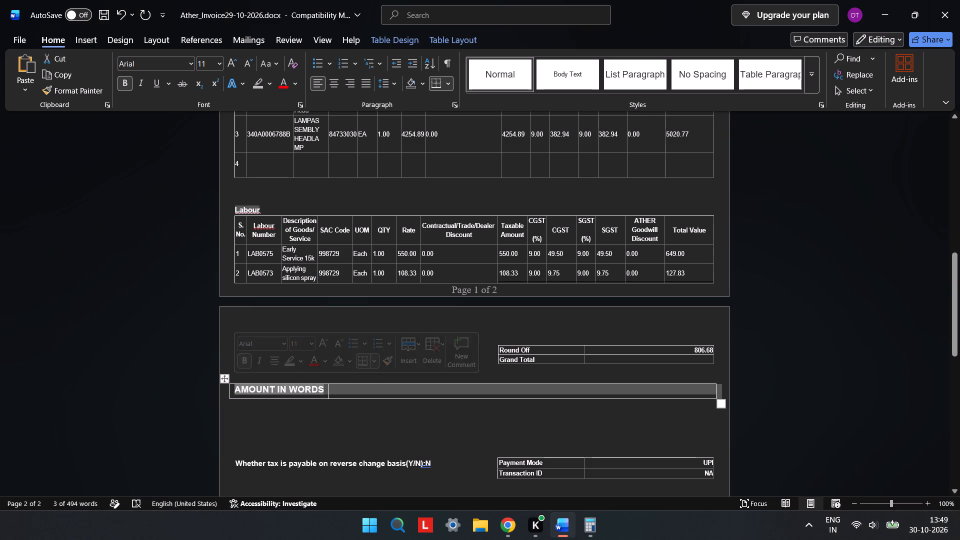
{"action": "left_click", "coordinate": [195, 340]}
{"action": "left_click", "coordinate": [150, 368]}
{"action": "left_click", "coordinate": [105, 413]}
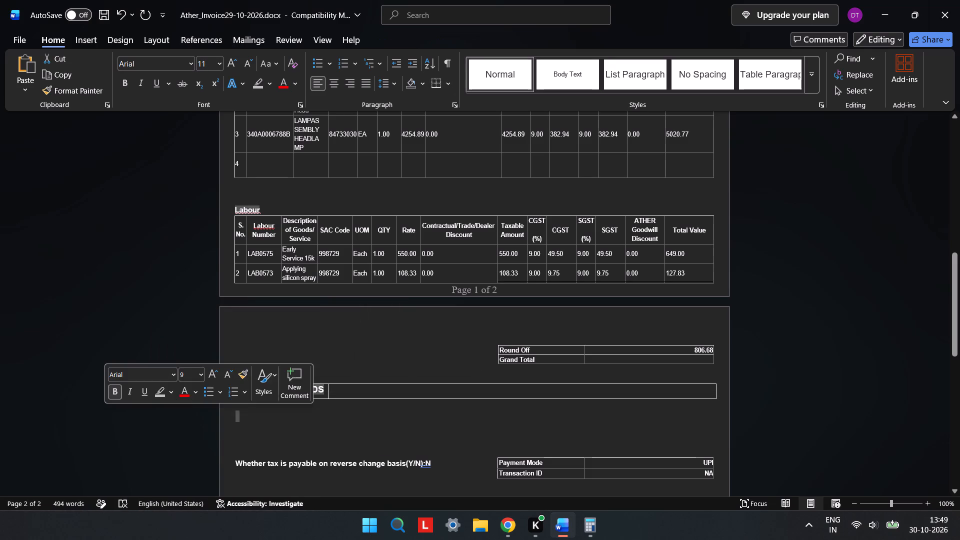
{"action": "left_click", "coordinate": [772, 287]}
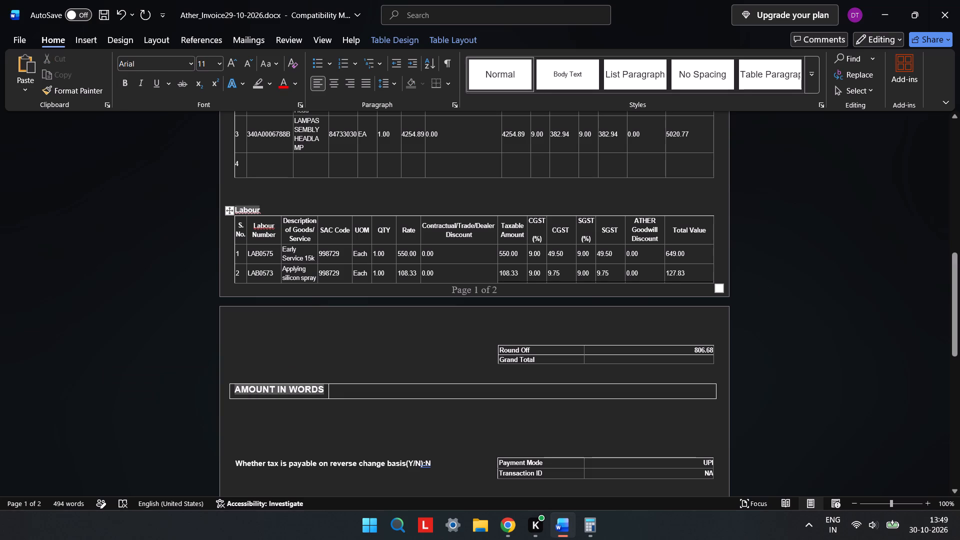
Align the AMOUNT IN WORDS box's left border with the tables above and shift its inner divider so the label fits on one line.
{"action": "left_click_drag", "start_coordinate": [228, 393], "coordinate": [229, 393]}
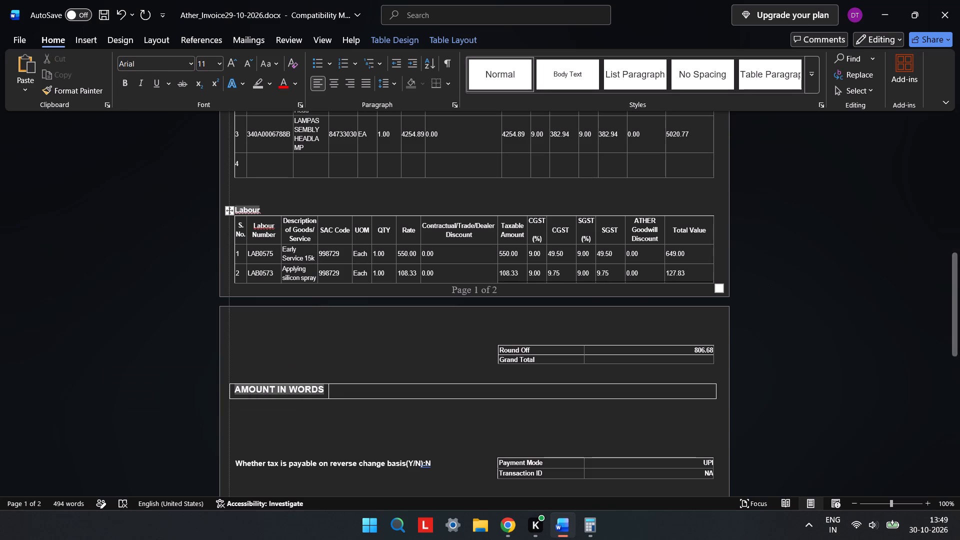
{"action": "left_click_drag", "start_coordinate": [229, 393], "coordinate": [239, 392]}
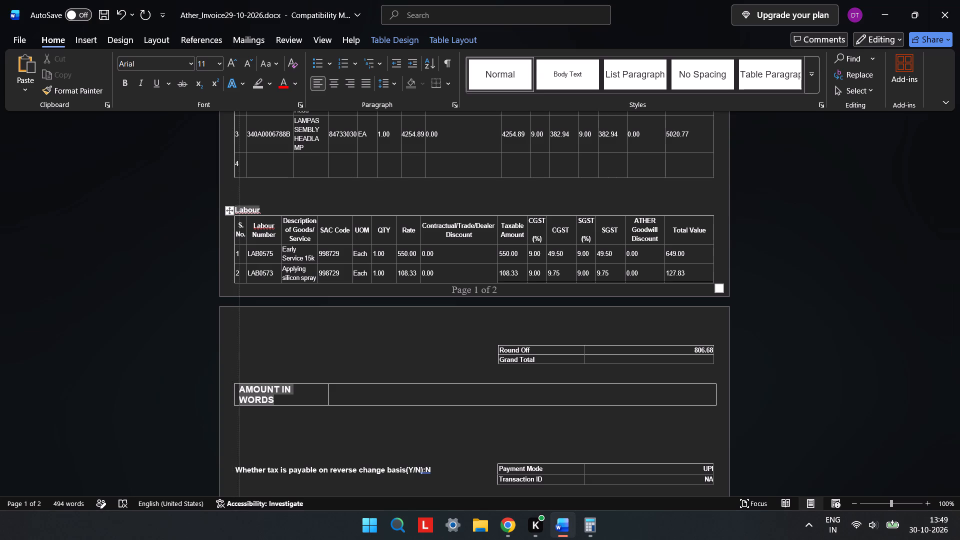
{"action": "left_click_drag", "start_coordinate": [239, 392], "coordinate": [234, 391]}
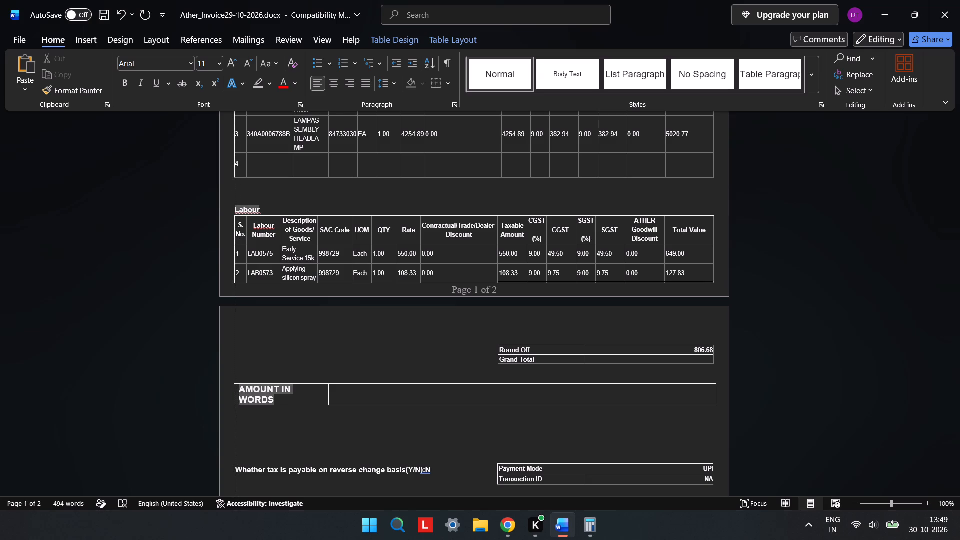
{"action": "left_click_drag", "start_coordinate": [234, 391], "coordinate": [233, 391]}
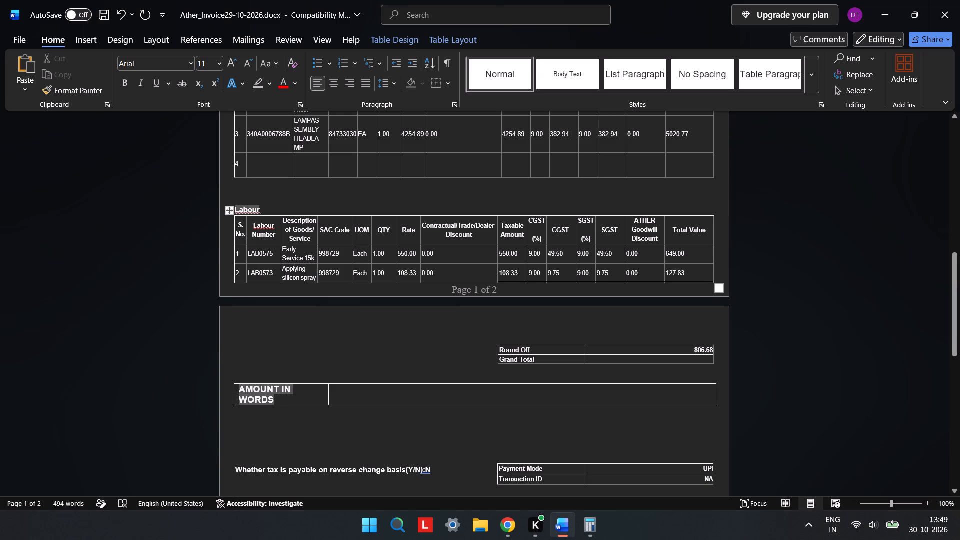
{"action": "left_click_drag", "start_coordinate": [327, 394], "coordinate": [332, 394]}
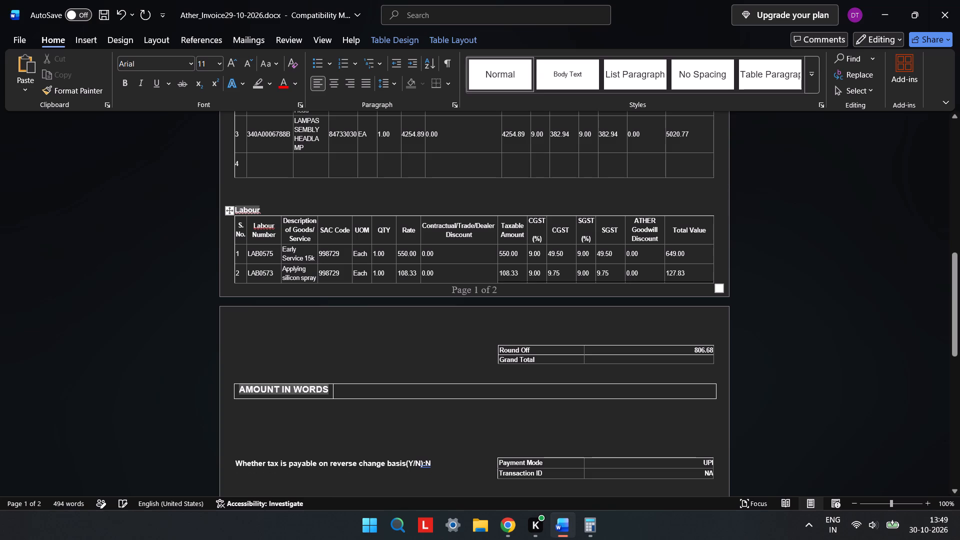
{"action": "left_click", "coordinate": [849, 349]}
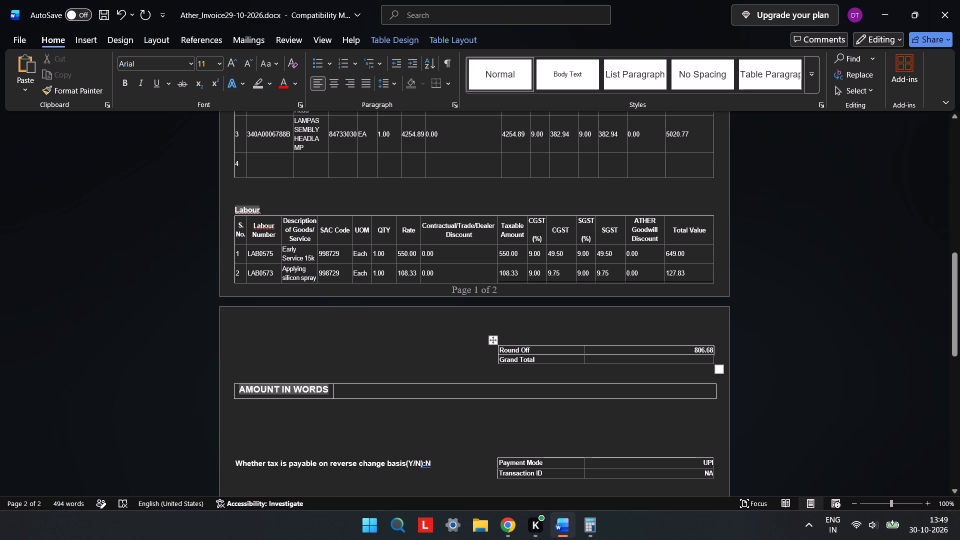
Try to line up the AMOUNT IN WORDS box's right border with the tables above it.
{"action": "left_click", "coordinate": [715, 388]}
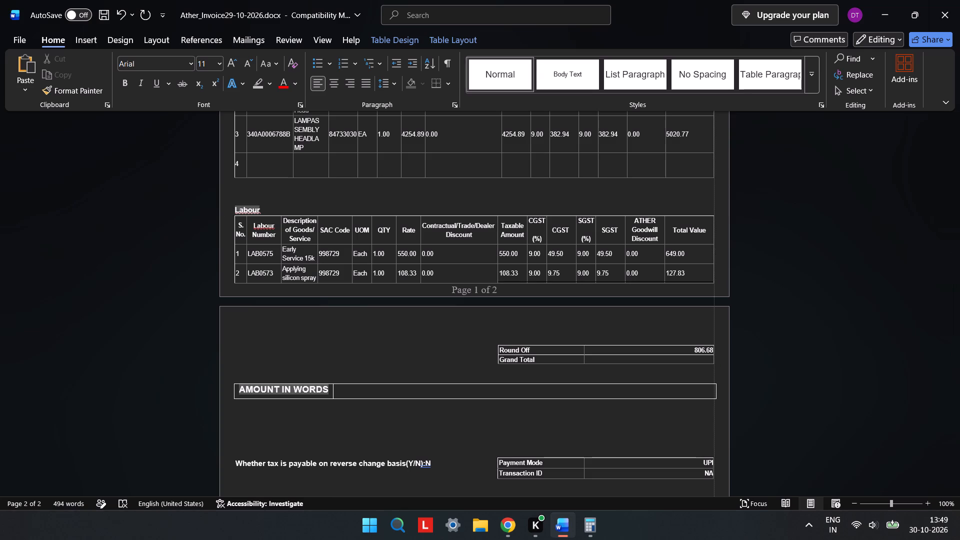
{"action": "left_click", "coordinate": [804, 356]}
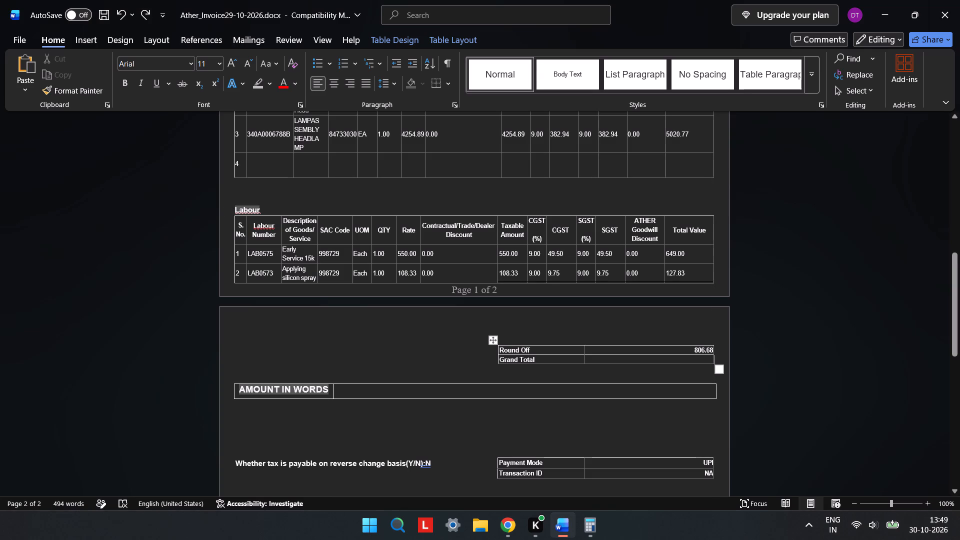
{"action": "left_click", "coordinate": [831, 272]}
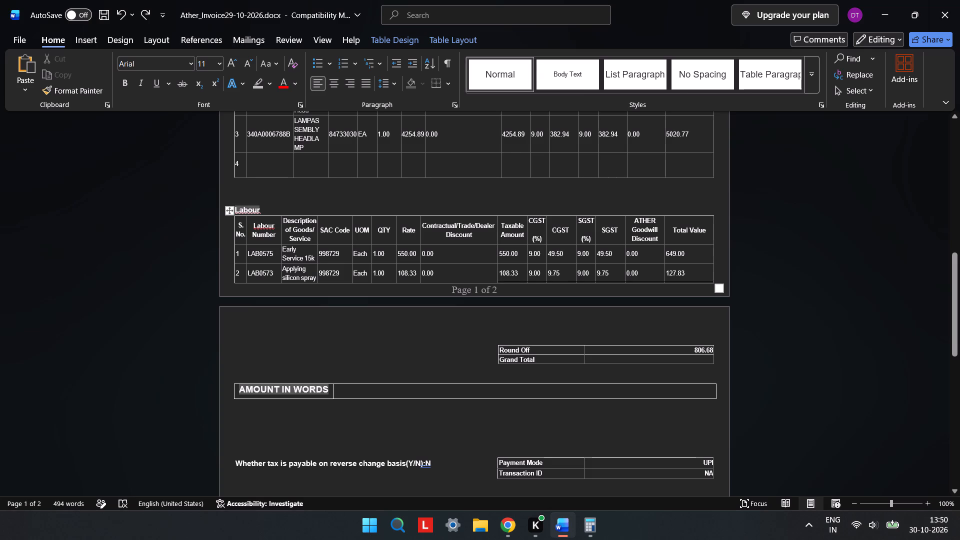
Enter part number 340A0007423 in the fourth row of the Part table.
{"action": "scroll", "coordinate": [826, 273], "scroll_direction": "up", "scroll_amount": 1}
{"action": "scroll", "coordinate": [590, 178], "scroll_direction": "up", "scroll_amount": 1}
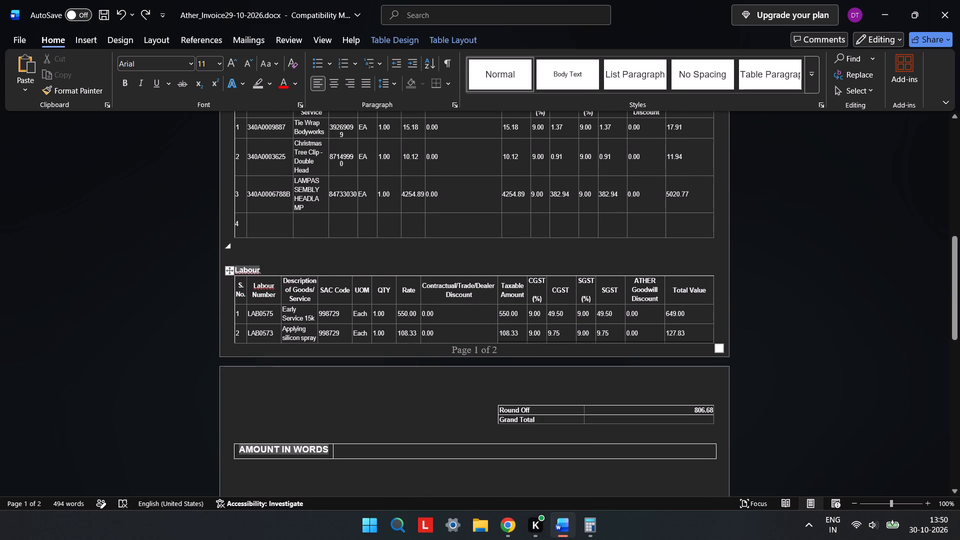
{"action": "left_click", "coordinate": [266, 224]}
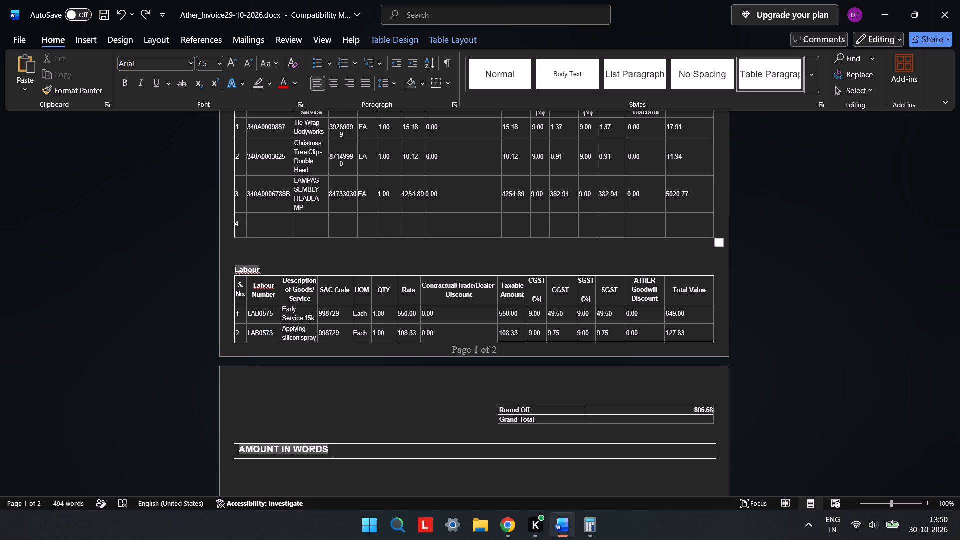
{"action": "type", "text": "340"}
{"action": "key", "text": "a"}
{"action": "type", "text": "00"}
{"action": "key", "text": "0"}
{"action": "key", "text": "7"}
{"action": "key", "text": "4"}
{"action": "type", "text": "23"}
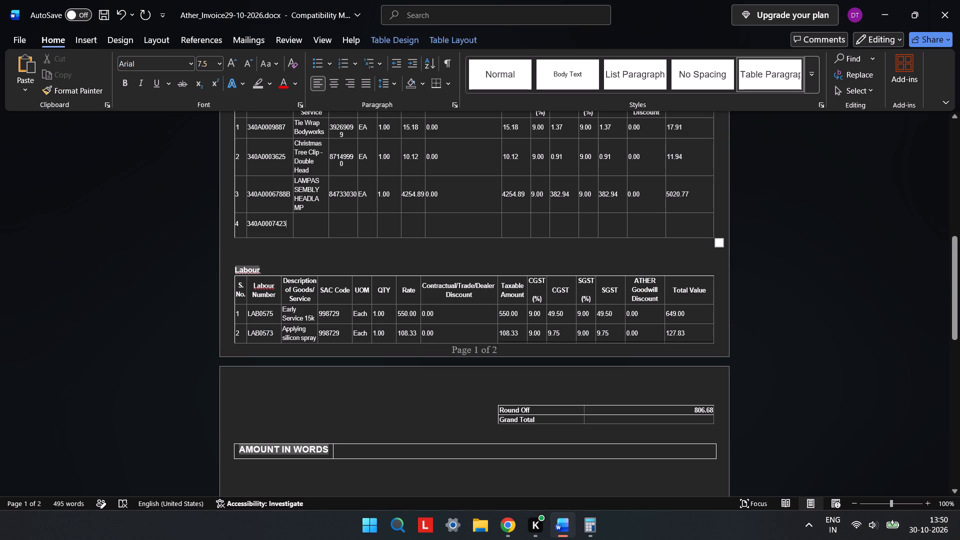
Nudge the column dividers around CGST and SGST in the Part table to give the tax values more room.
{"action": "left_click", "coordinate": [302, 223]}
{"action": "scroll", "coordinate": [357, 191], "scroll_direction": "up", "scroll_amount": 2}
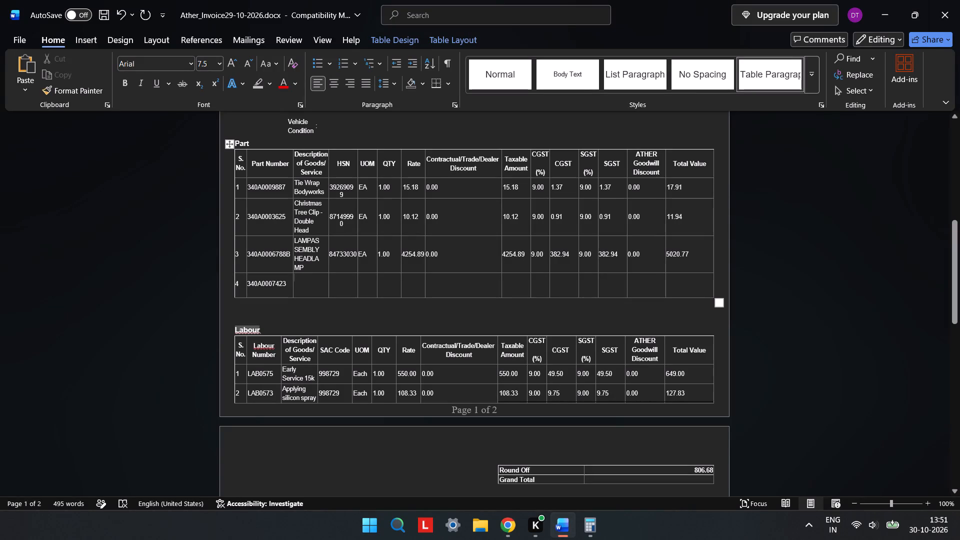
{"action": "left_click", "coordinate": [627, 185]}
{"action": "left_click", "coordinate": [596, 175]}
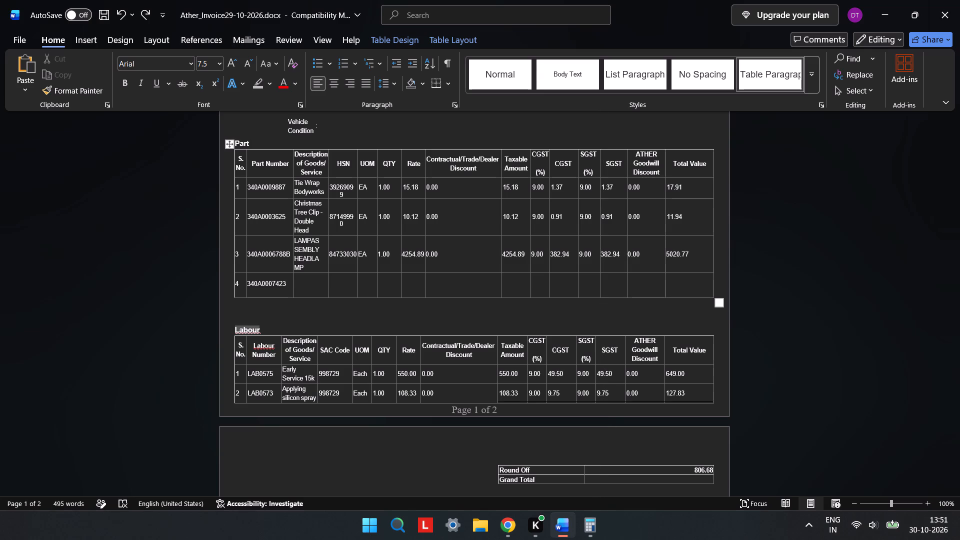
{"action": "left_click", "coordinate": [578, 177]}
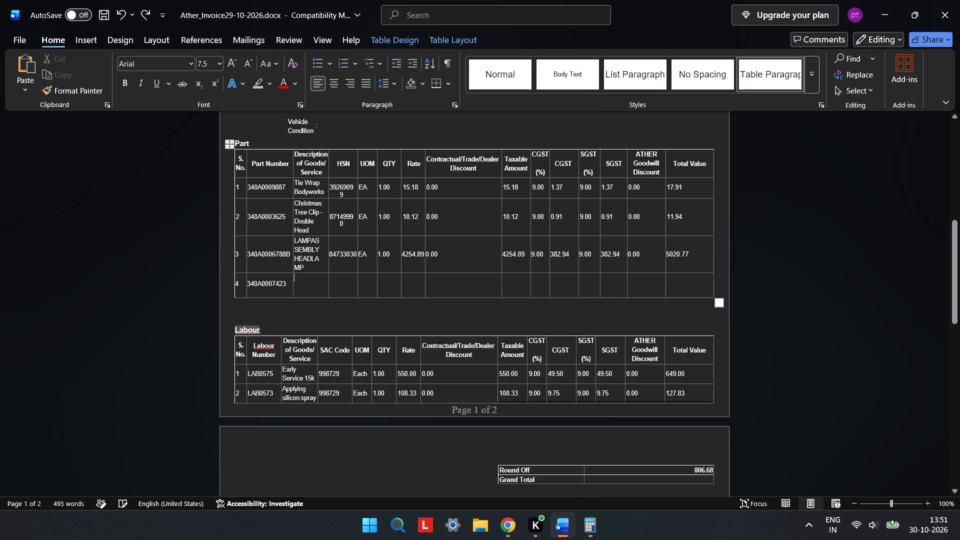
{"action": "left_click", "coordinate": [549, 183]}
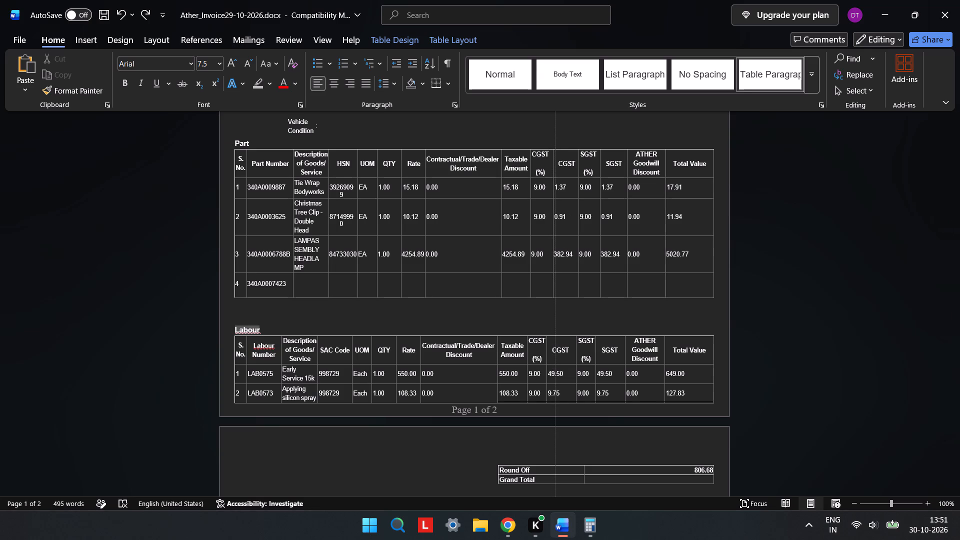
{"action": "left_click", "coordinate": [530, 184]}
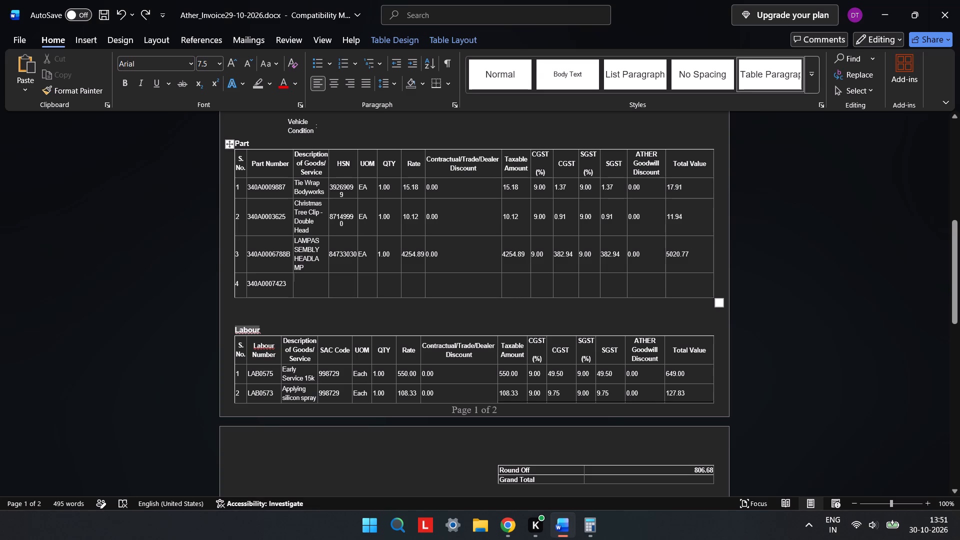
Widen the Description of Goods/Service and HSN columns of the Part table so each HSN code fits on one line.
{"action": "left_click", "coordinate": [328, 166]}
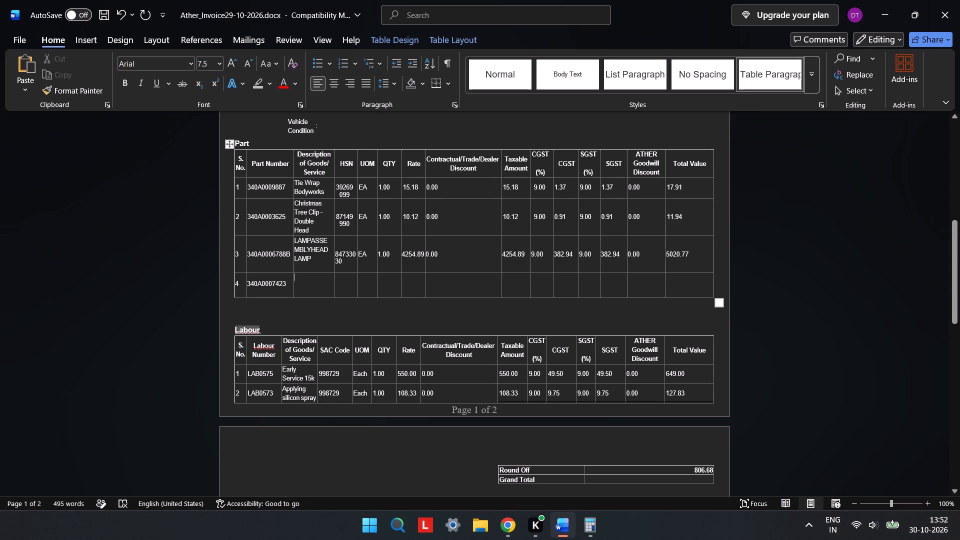
{"action": "left_click_drag", "start_coordinate": [356, 174], "coordinate": [362, 175]}
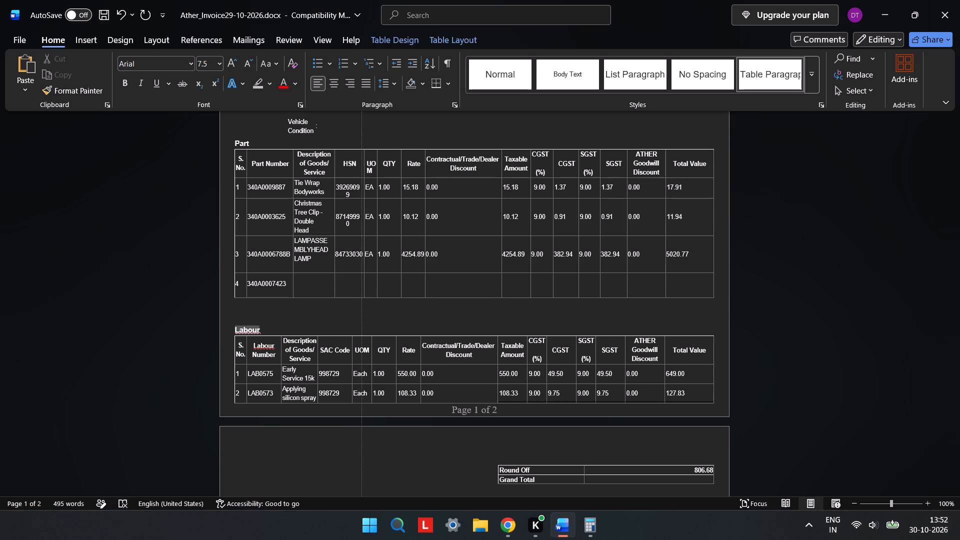
{"action": "left_click_drag", "start_coordinate": [362, 175], "coordinate": [369, 177]}
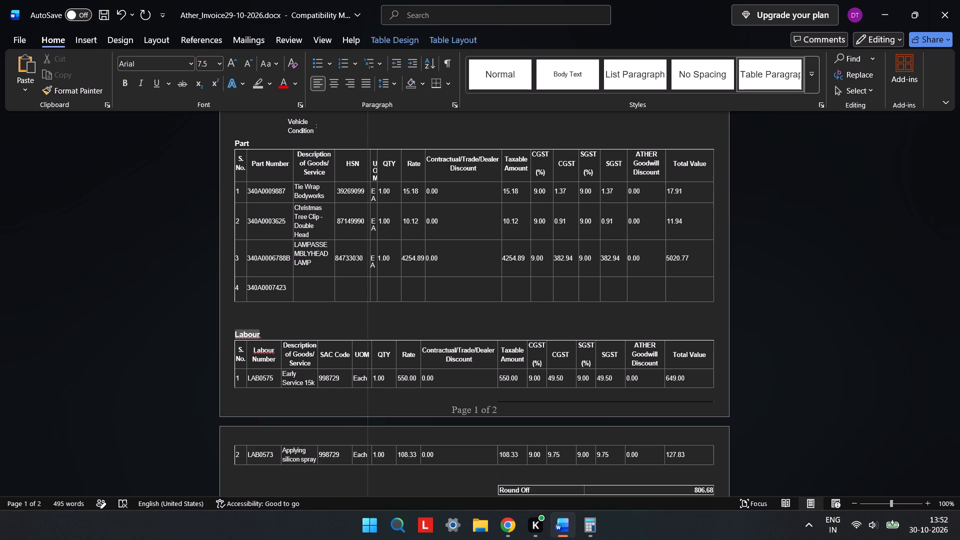
{"action": "left_click_drag", "start_coordinate": [369, 177], "coordinate": [369, 178]}
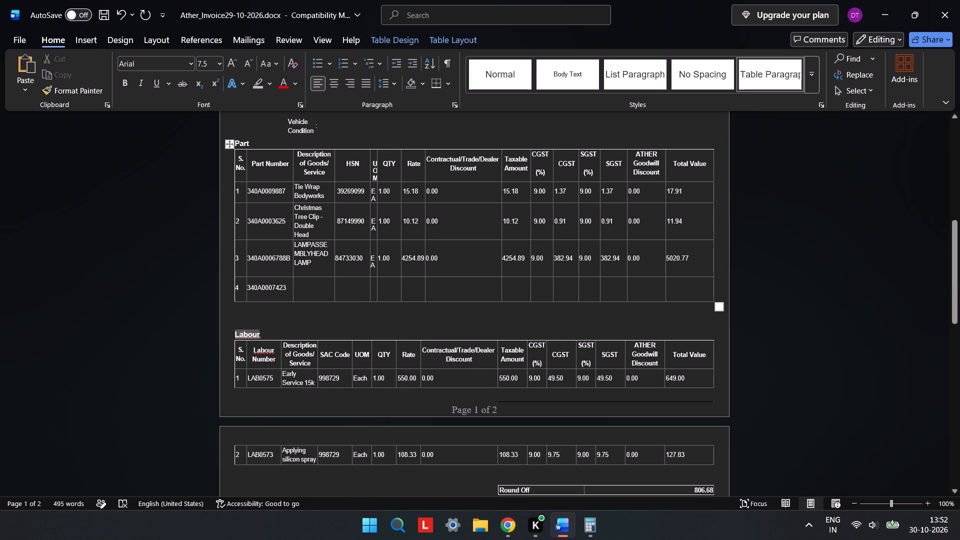
Shift the UOM, QTY and Rate column dividers of the Part table so their headings and values fit on one line.
{"action": "left_click_drag", "start_coordinate": [376, 177], "coordinate": [382, 176]}
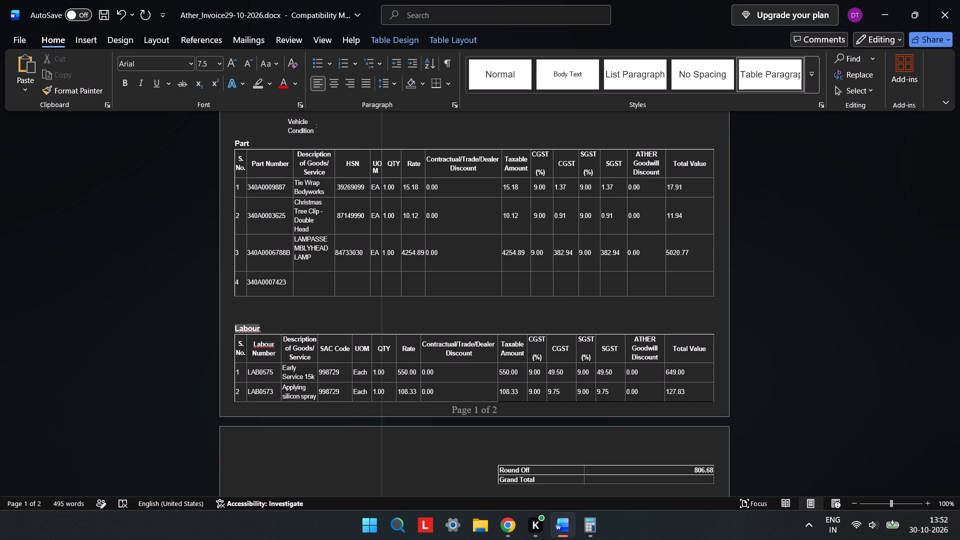
{"action": "left_click_drag", "start_coordinate": [382, 176], "coordinate": [386, 177]}
{"action": "left_click_drag", "start_coordinate": [400, 179], "coordinate": [408, 181]}
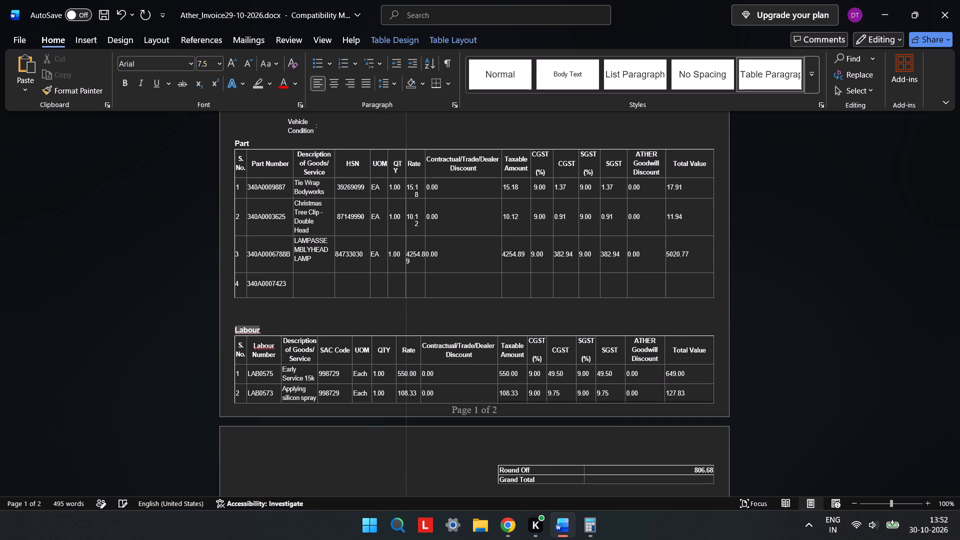
{"action": "left_click_drag", "start_coordinate": [408, 181], "coordinate": [410, 181]}
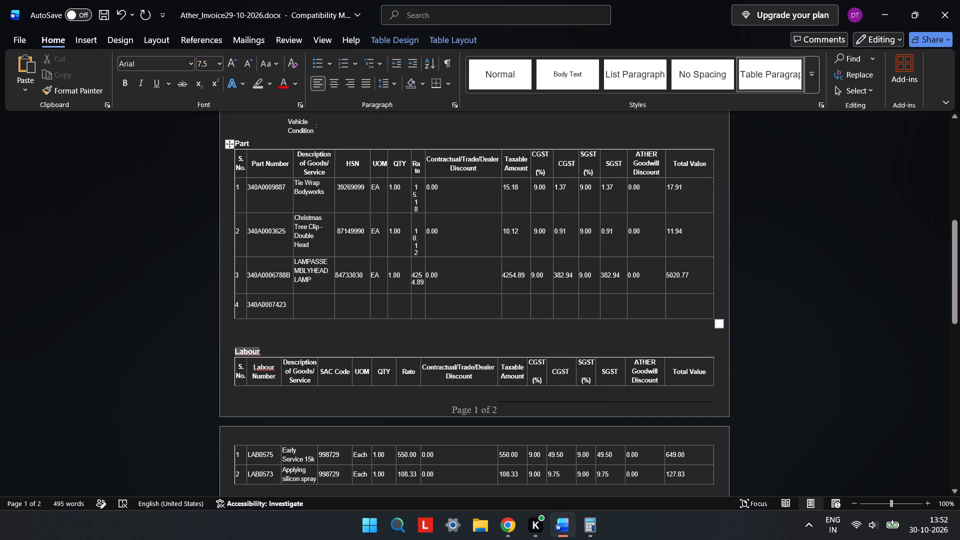
{"action": "left_click_drag", "start_coordinate": [424, 183], "coordinate": [431, 185]}
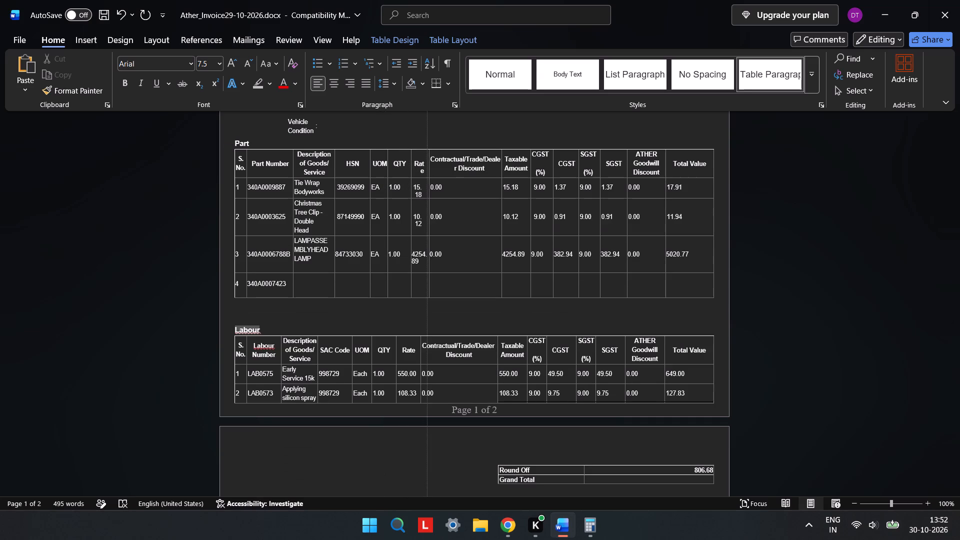
{"action": "left_click_drag", "start_coordinate": [431, 185], "coordinate": [434, 186]}
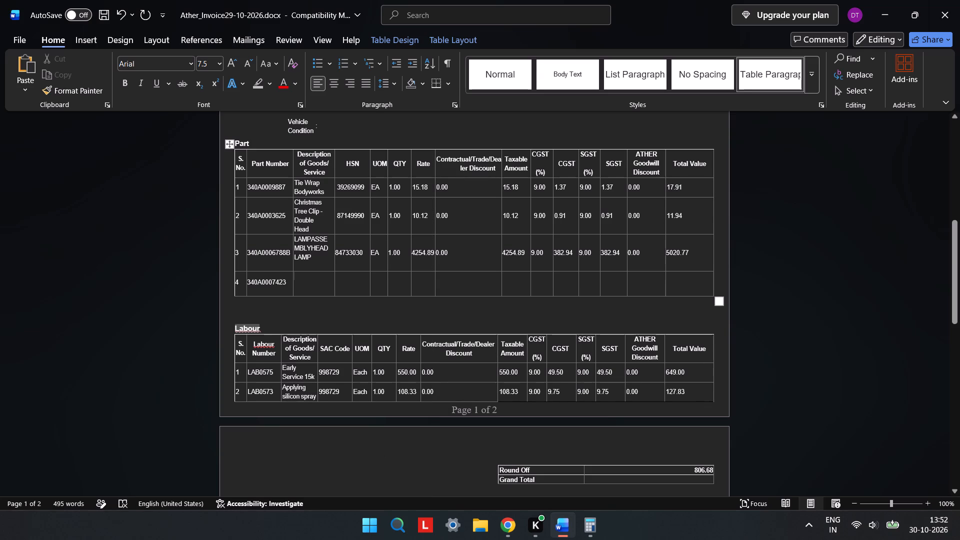
Break the Part table's Contractual/Trade/Dealer Discount heading after "Trade/" so the word Dealer stays whole on the second line.
{"action": "left_click", "coordinate": [489, 156]}
{"action": "left_click", "coordinate": [490, 156]}
{"action": "key", "text": "Return"}
{"action": "key", "text": "BackSpace"}
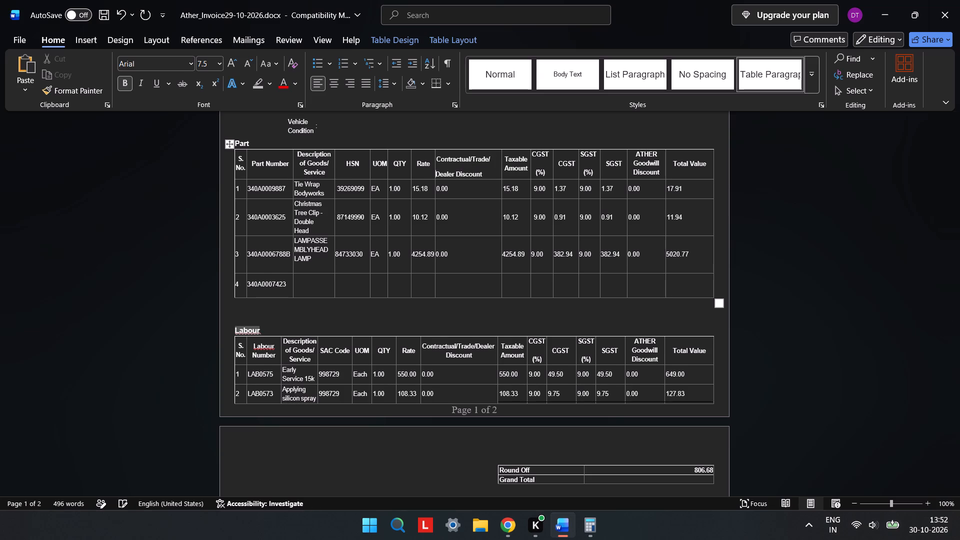
{"action": "key", "text": "BackSpace"}
{"action": "key", "text": "space"}
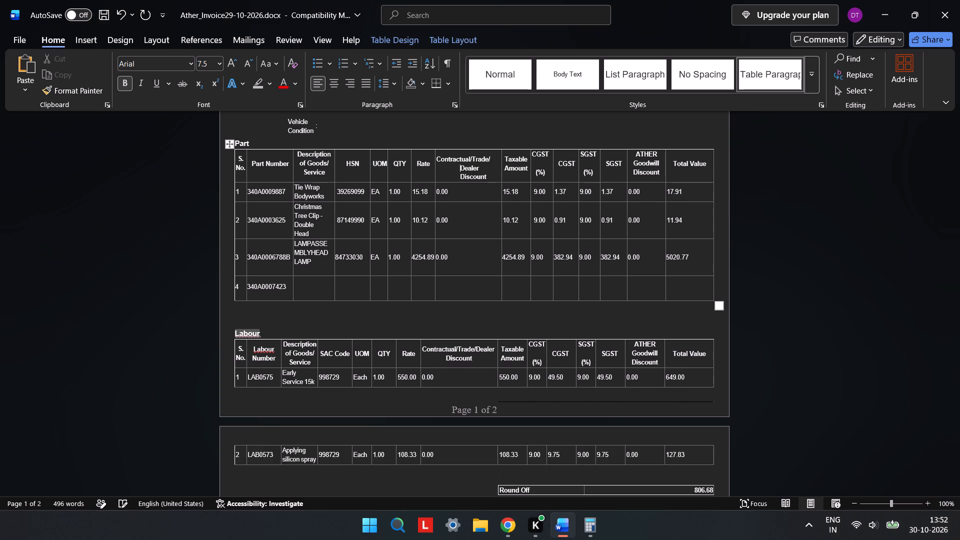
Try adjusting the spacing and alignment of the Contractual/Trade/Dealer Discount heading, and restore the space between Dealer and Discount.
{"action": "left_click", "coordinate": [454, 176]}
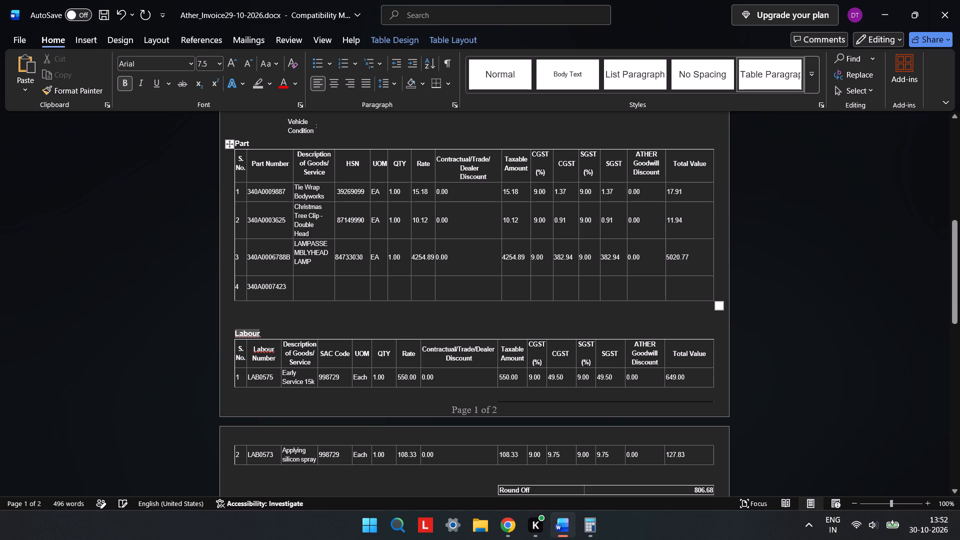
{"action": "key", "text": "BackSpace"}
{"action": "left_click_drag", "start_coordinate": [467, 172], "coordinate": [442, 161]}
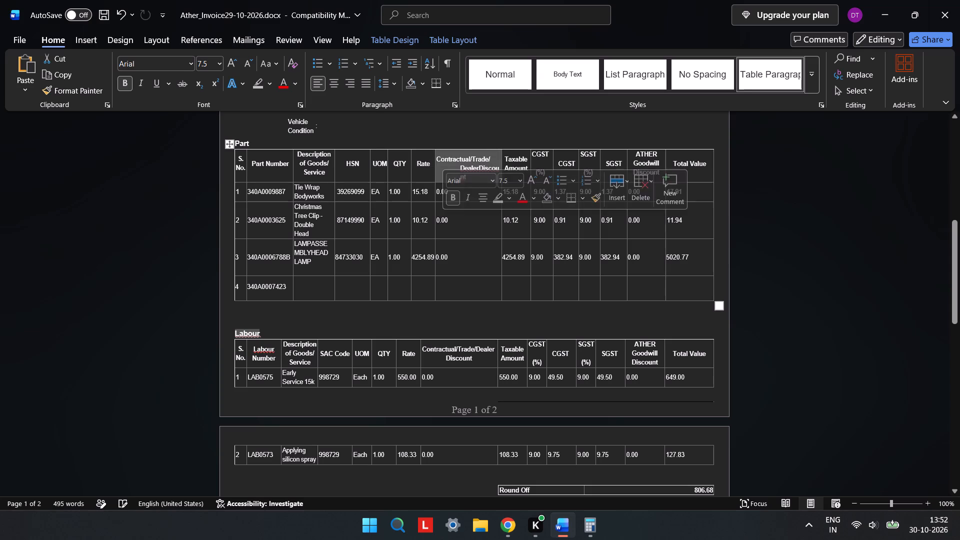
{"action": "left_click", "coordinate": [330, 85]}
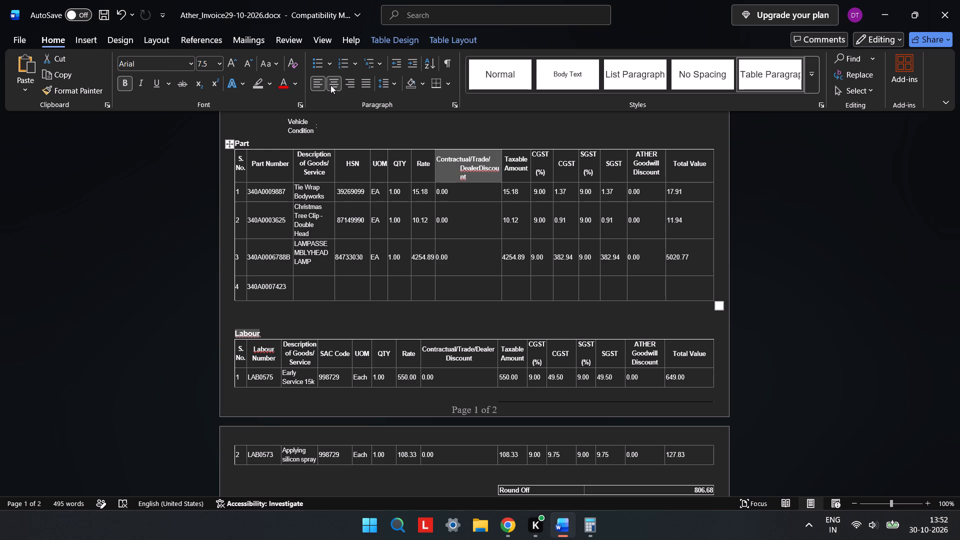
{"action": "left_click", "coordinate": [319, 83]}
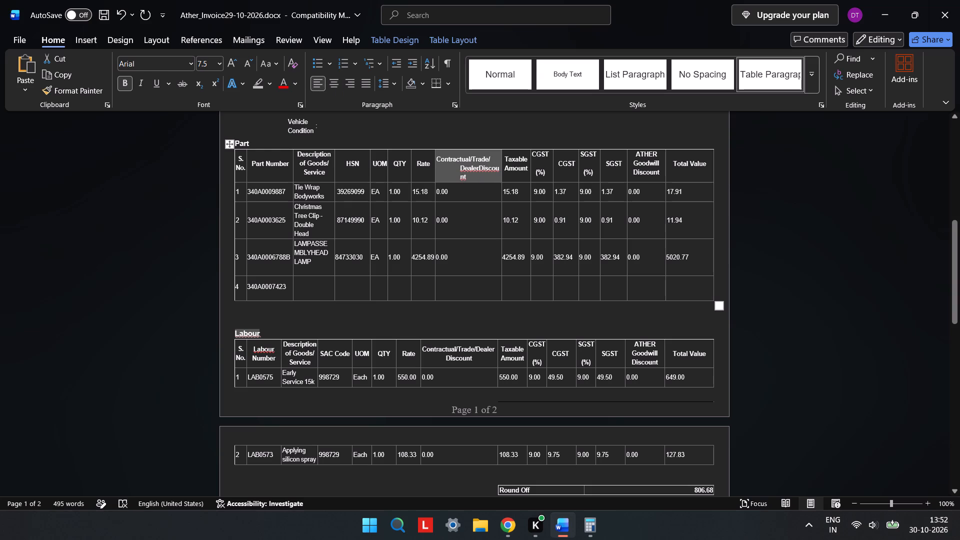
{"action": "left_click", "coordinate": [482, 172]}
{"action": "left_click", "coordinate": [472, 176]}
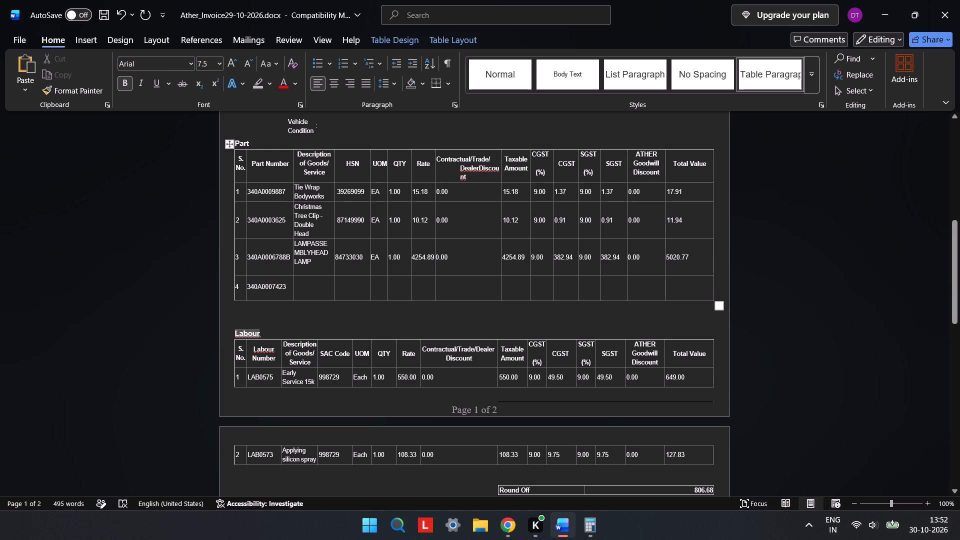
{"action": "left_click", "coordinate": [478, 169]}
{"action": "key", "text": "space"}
Enter "Brake Pad Kit-Rear Brake-Gen1/1.5/2/3" as the Description of Goods/Service in row four of the Part table.
{"action": "scroll", "coordinate": [432, 210], "scroll_direction": "down", "scroll_amount": 2}
{"action": "scroll", "coordinate": [338, 237], "scroll_direction": "down", "scroll_amount": 2}
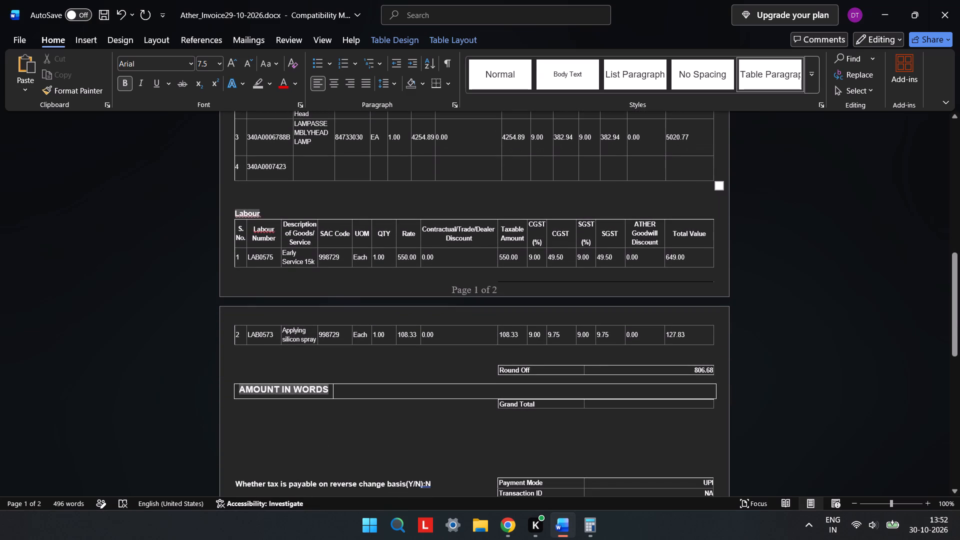
{"action": "scroll", "coordinate": [337, 237], "scroll_direction": "up", "scroll_amount": 3}
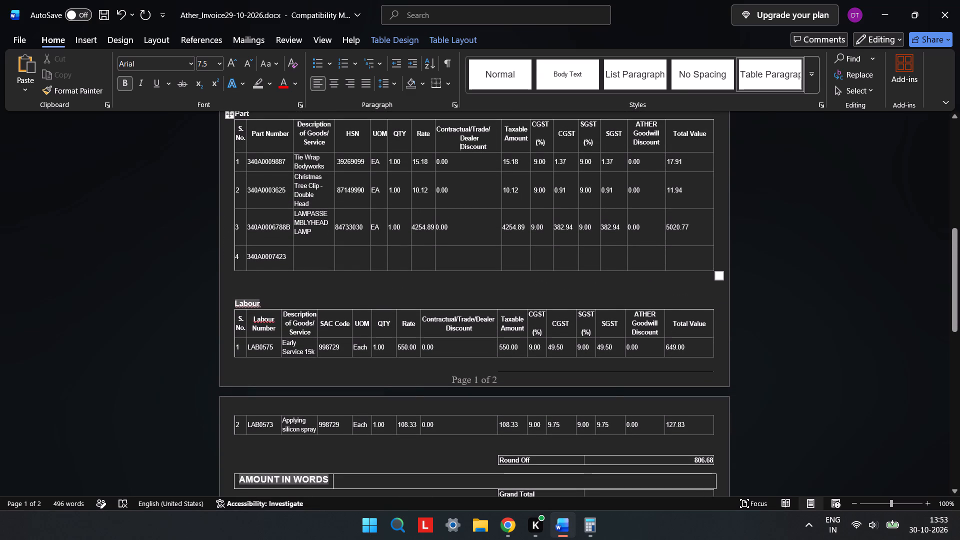
{"action": "left_click", "coordinate": [301, 257]}
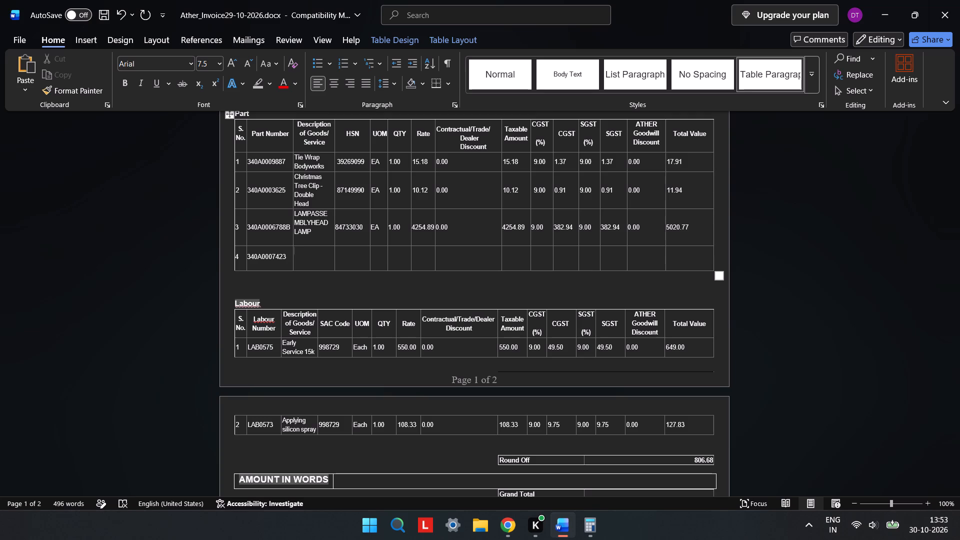
{"action": "type", "text": "rake"}
{"action": "key", "text": "space"}
{"action": "type", "text": "pad"}
{"action": "key", "text": "space"}
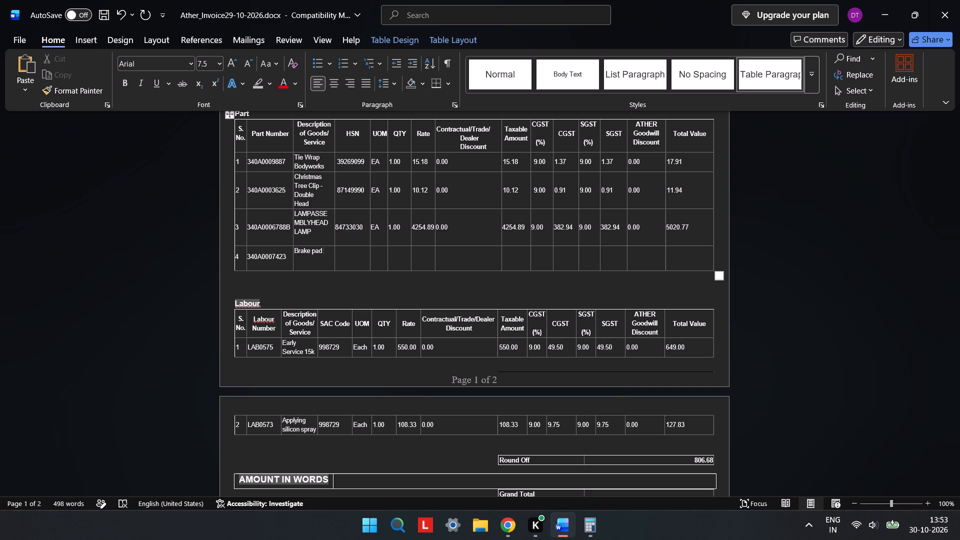
{"action": "key", "text": "BackSpace"}
{"action": "key", "text": "BackSpace"}
{"action": "key", "text": "BackSpace"}
{"action": "key", "text": "BackSpace"}
{"action": "type", "text": "ad"}
{"action": "key", "text": "space"}
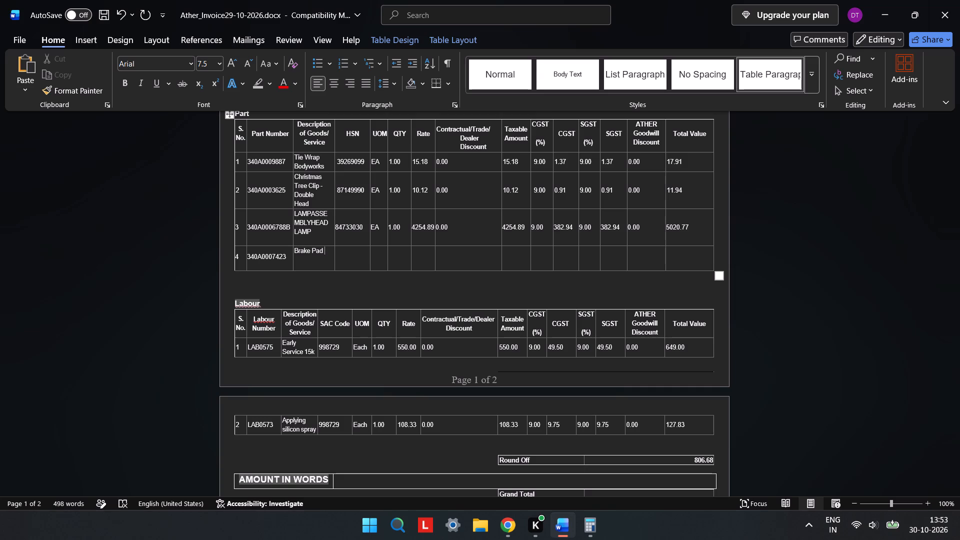
{"action": "key", "text": "shift+l"}
{"action": "key", "text": "BackSpace"}
{"action": "type", "text": "Ki"}
{"action": "key", "text": "t"}
{"action": "key", "text": "minus"}
{"action": "type", "text": "Rear"}
{"action": "key", "text": "space"}
{"action": "type", "text": "b"}
{"action": "key", "text": "BackSpace"}
{"action": "type", "text": "Bra"}
{"action": "type", "text": "ke"}
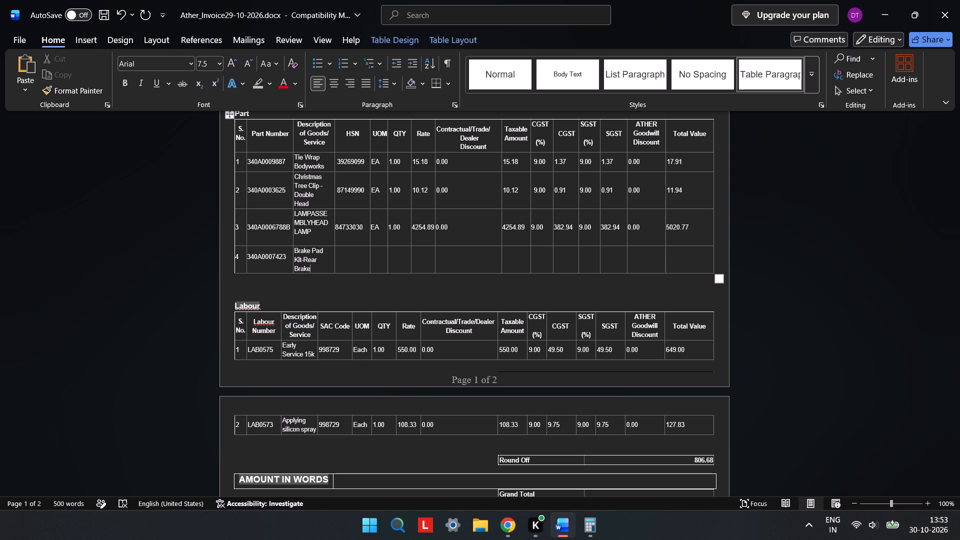
{"action": "key", "text": "minus"}
{"action": "type", "text": "Gen"}
{"action": "type", "text": "1/"}
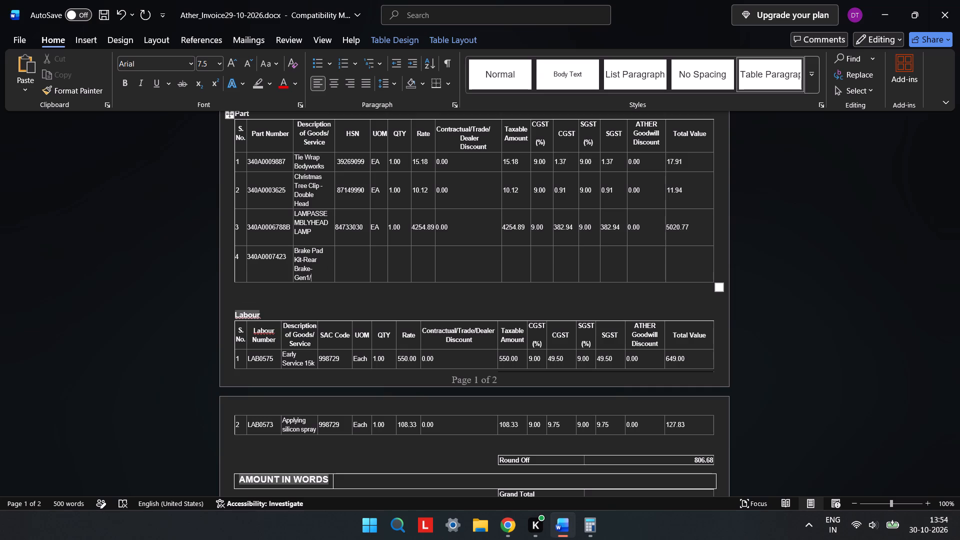
{"action": "type", "text": "1."}
{"action": "key", "text": "5"}
{"action": "type", "text": "/2/3"}
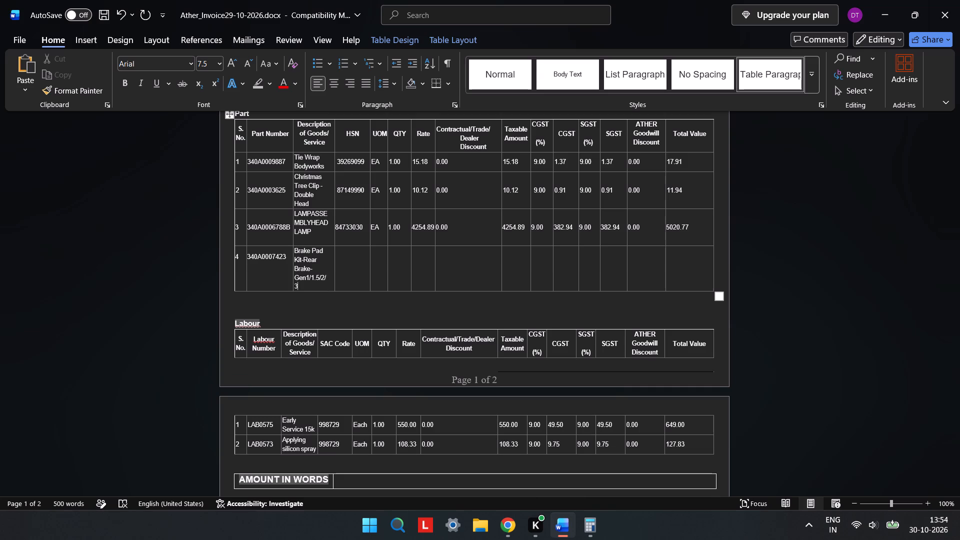
Enter HSN code 87149400 in row four of the Part table, below two line breaks so it sits mid-cell.
{"action": "left_click", "coordinate": [343, 263]}
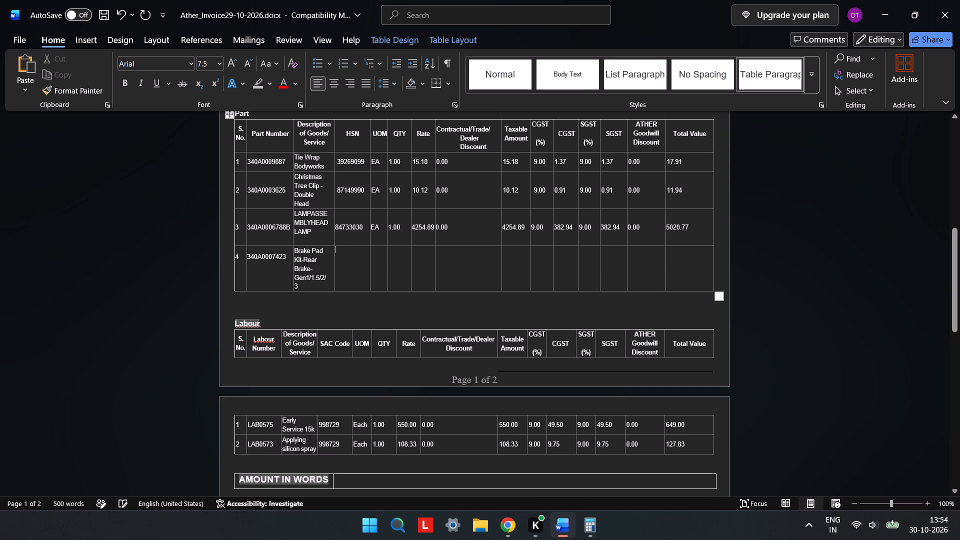
{"action": "key", "text": "Return"}
{"action": "key", "text": "Return"}
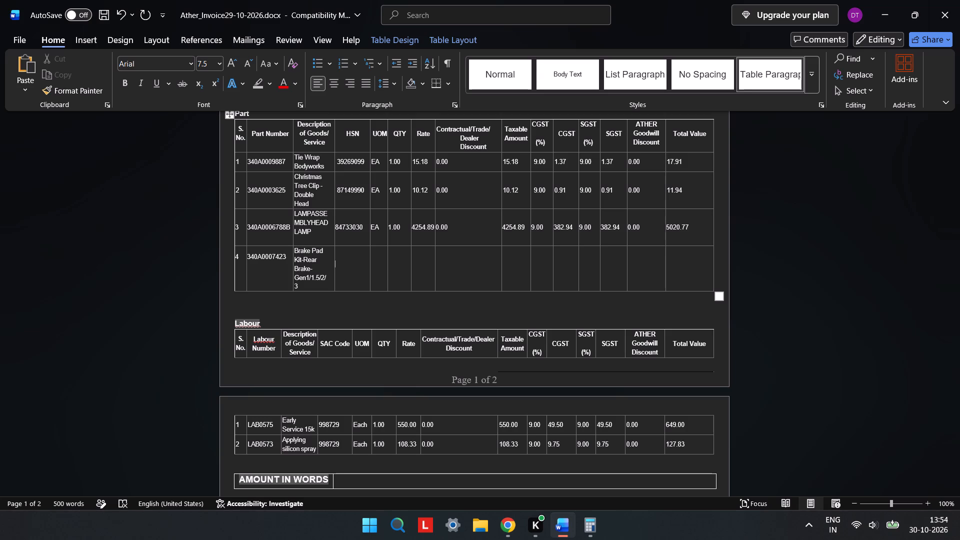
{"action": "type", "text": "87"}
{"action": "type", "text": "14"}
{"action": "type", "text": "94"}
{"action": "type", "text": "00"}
Fill row four's UOM with EA and its QTY with 1.00, each below two line breaks.
{"action": "left_click", "coordinate": [376, 268]}
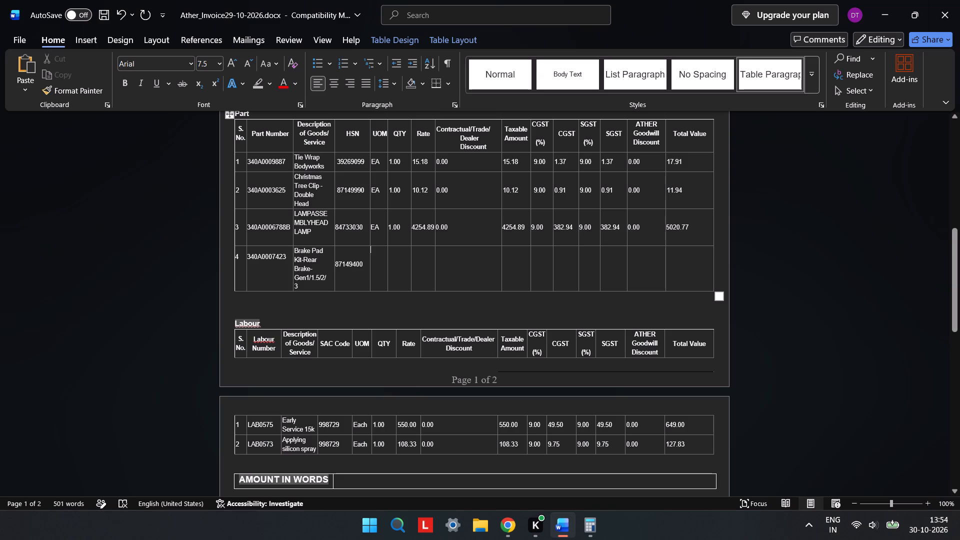
{"action": "key", "text": "Return"}
{"action": "key", "text": "Return"}
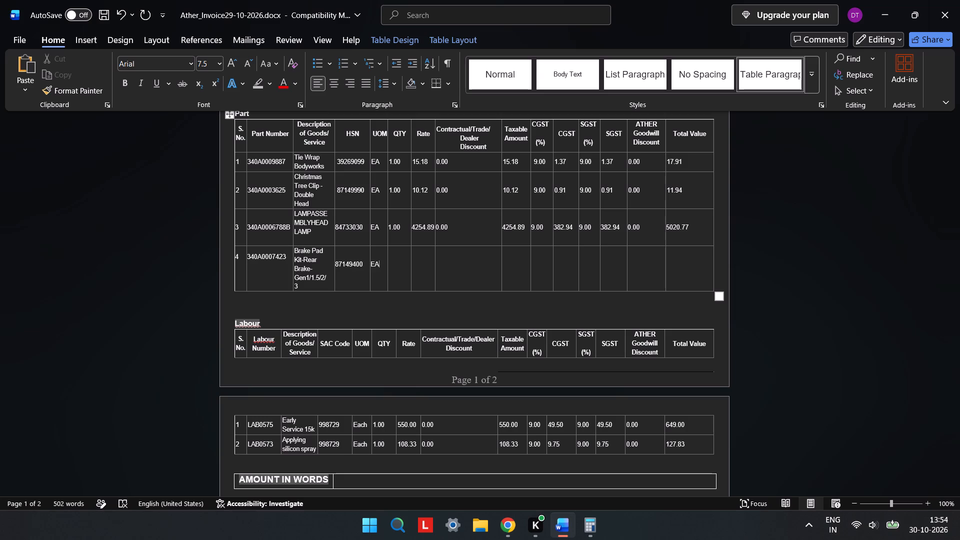
{"action": "key", "text": "Right"}
{"action": "key", "text": "Return"}
{"action": "key", "text": "Return"}
{"action": "type", "text": "1.00"}
Fill row four's Rate with 202.80 and its Contractual/Trade/Dealer Discount with 0.00, each below two line breaks.
{"action": "key", "text": "Right"}
{"action": "key", "text": "Return"}
{"action": "key", "text": "Return"}
{"action": "type", "text": "202."}
{"action": "type", "text": "80"}
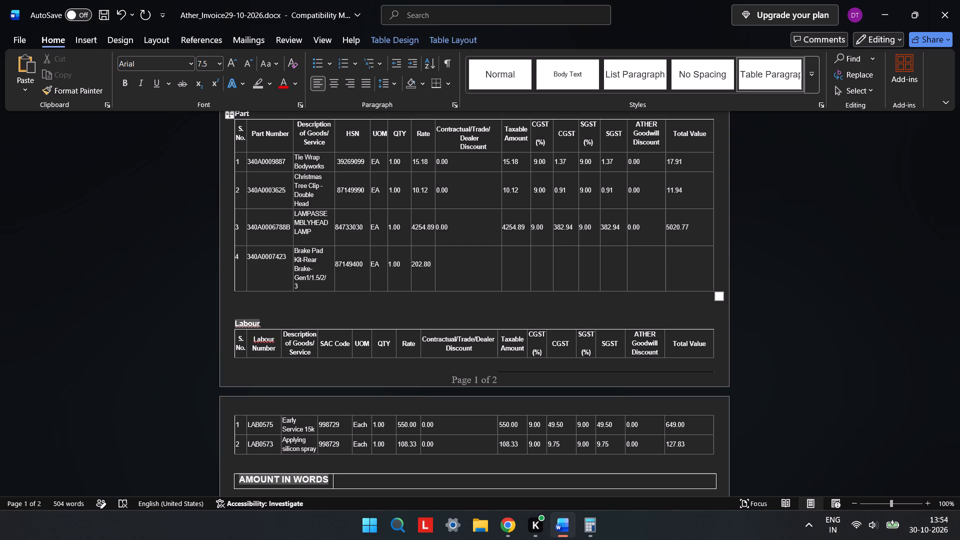
{"action": "key", "text": "Right"}
{"action": "key", "text": "Return"}
{"action": "key", "text": "Return"}
{"action": "type", "text": "0.00"}
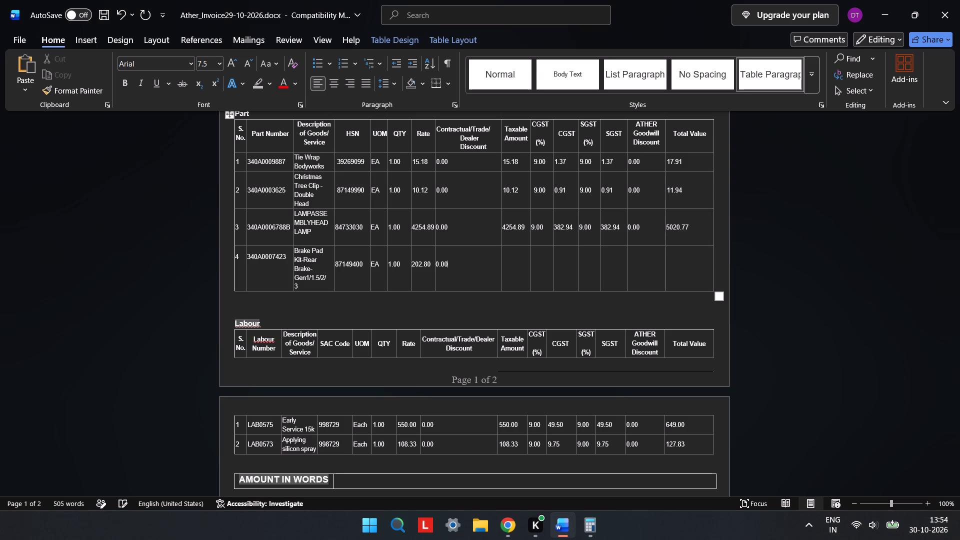
Enter 202.80 as row four's Taxable Amount in the Part table, below two line breaks.
{"action": "key", "text": "Right"}
{"action": "key", "text": "Return"}
{"action": "key", "text": "Return"}
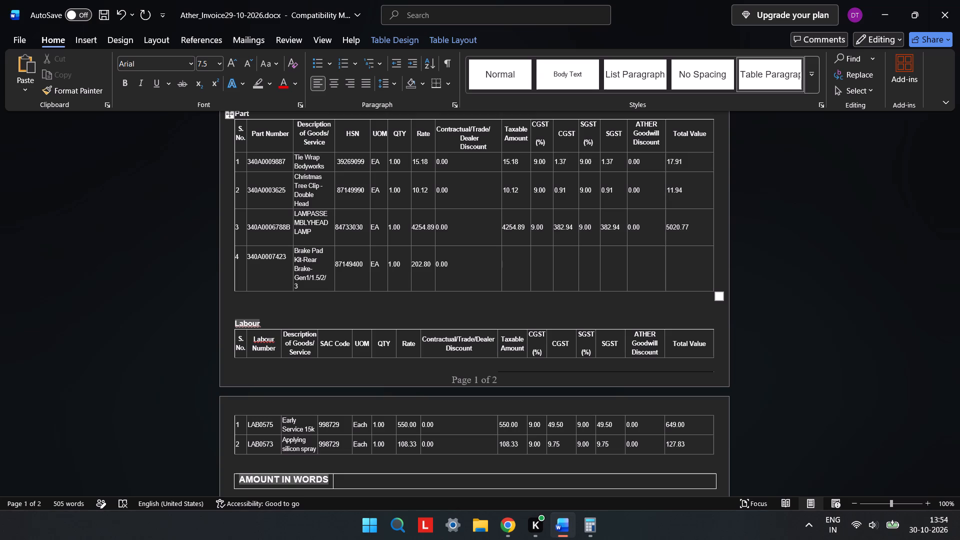
{"action": "type", "text": "202."}
{"action": "type", "text": "80"}
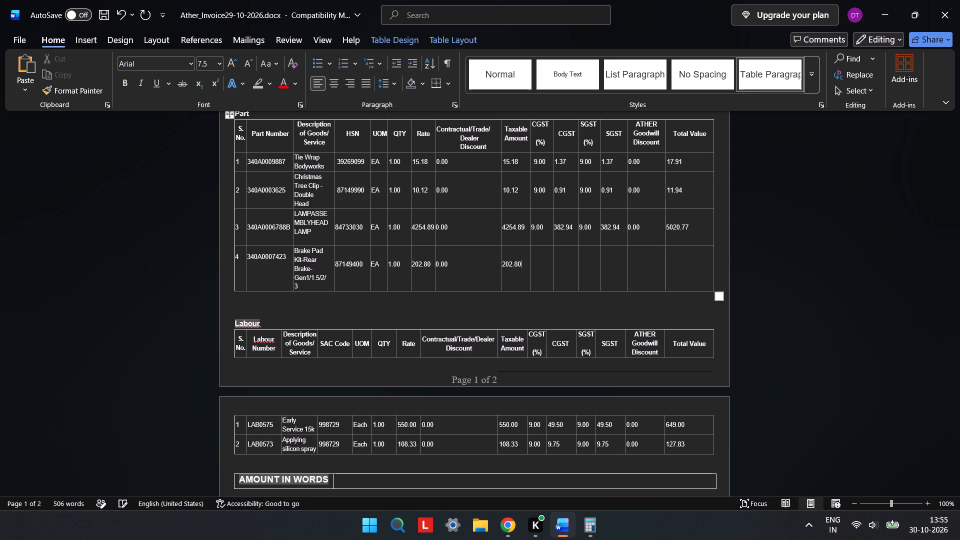
Fill row four's CGST (%) with 9.00 and its CGST with 18.25, each below two line breaks.
{"action": "key", "text": "Right"}
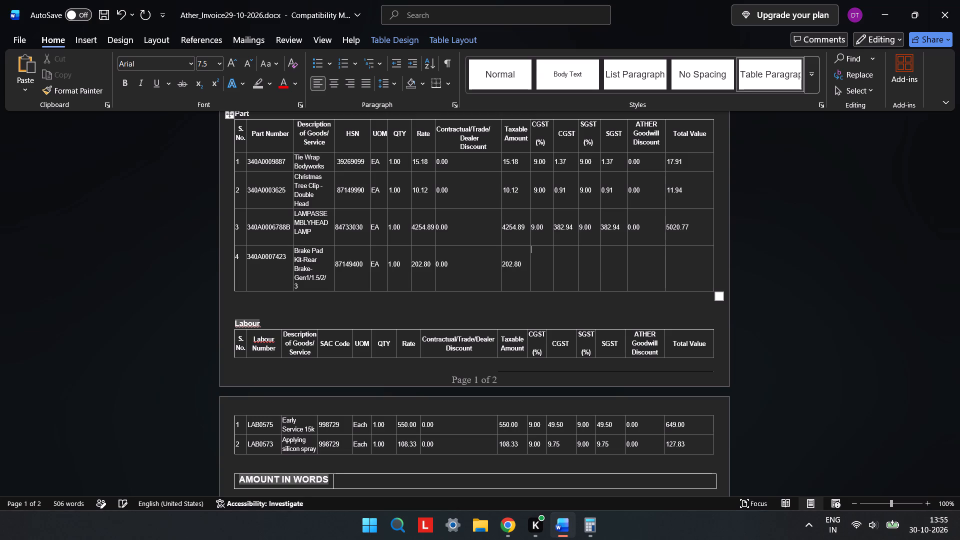
{"action": "key", "text": "Return"}
{"action": "key", "text": "Return"}
{"action": "type", "text": "9.00"}
{"action": "key", "text": "Right"}
{"action": "key", "text": "Return"}
{"action": "key", "text": "Return"}
{"action": "type", "text": "18"}
{"action": "type", "text": ".25"}
Fill row four's SGST (%) with 9.00 and its SGST with 18.25, each below two line breaks.
{"action": "key", "text": "Right"}
{"action": "key", "text": "Return"}
{"action": "key", "text": "Return"}
{"action": "type", "text": "9.00"}
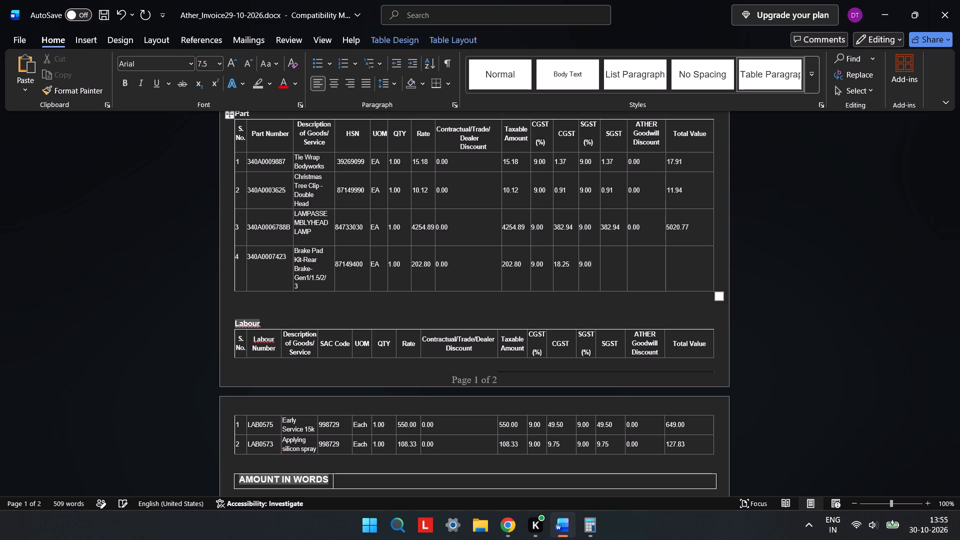
{"action": "key", "text": "Right"}
{"action": "key", "text": "Return"}
{"action": "key", "text": "Return"}
{"action": "type", "text": "18."}
{"action": "type", "text": "25"}
Fill row four's ATHER Goodwill Discount with 0.00 and its Total Value with 239.30, each below two line breaks.
{"action": "key", "text": "Right"}
{"action": "key", "text": "Return"}
{"action": "key", "text": "Return"}
{"action": "key", "text": "period"}
{"action": "key", "text": "backslash"}
{"action": "key", "text": "BackSpace"}
{"action": "key", "text": "BackSpace"}
{"action": "type", "text": "0.00"}
{"action": "key", "text": "Right"}
{"action": "key", "text": "Return"}
{"action": "key", "text": "Return"}
{"action": "type", "text": "239"}
{"action": "type", "text": ".30"}
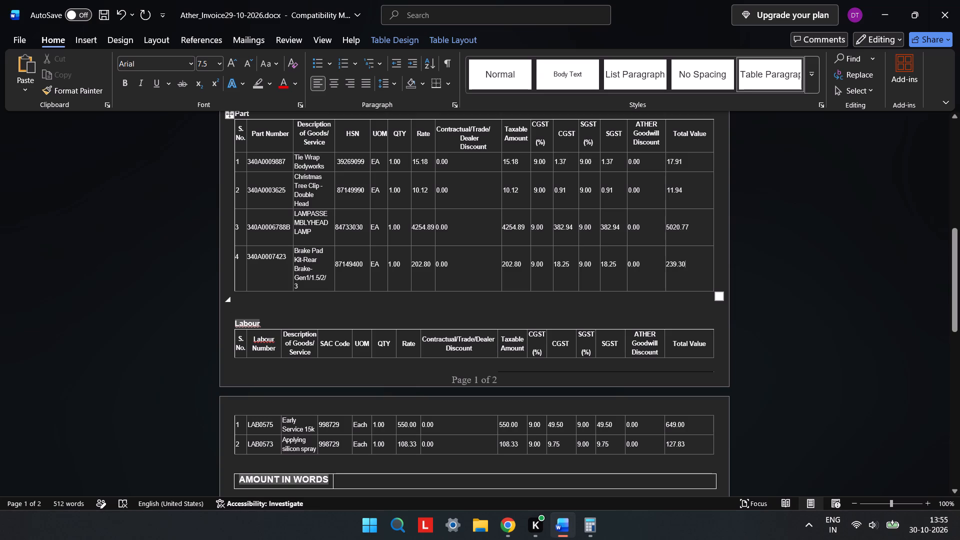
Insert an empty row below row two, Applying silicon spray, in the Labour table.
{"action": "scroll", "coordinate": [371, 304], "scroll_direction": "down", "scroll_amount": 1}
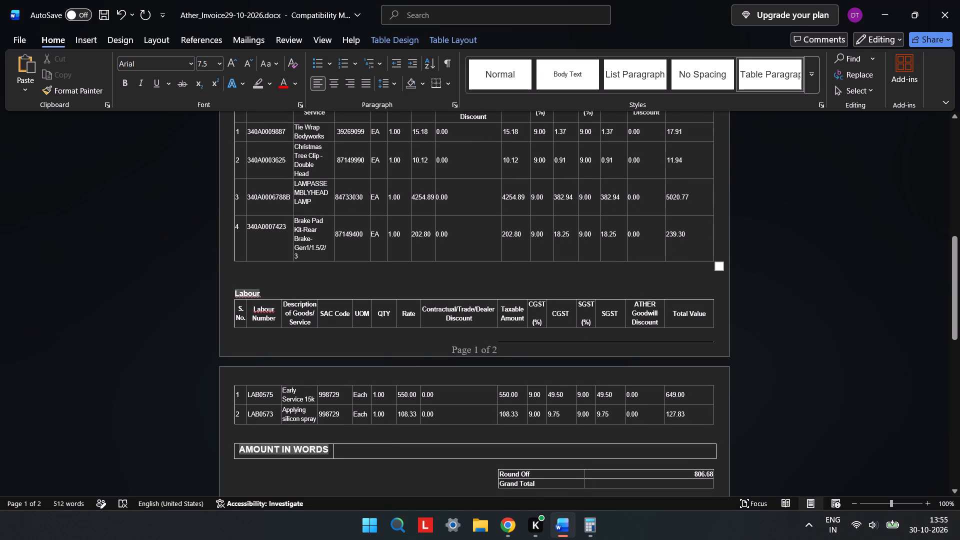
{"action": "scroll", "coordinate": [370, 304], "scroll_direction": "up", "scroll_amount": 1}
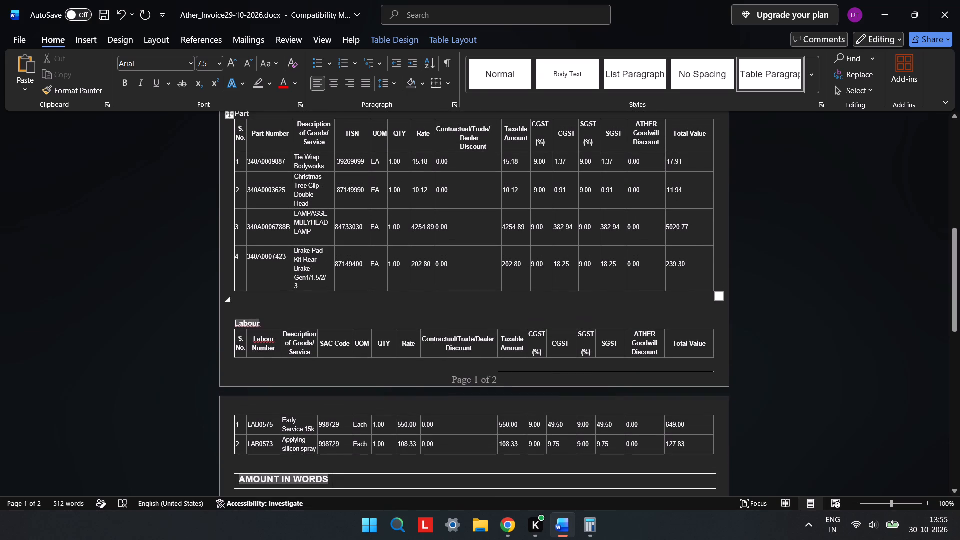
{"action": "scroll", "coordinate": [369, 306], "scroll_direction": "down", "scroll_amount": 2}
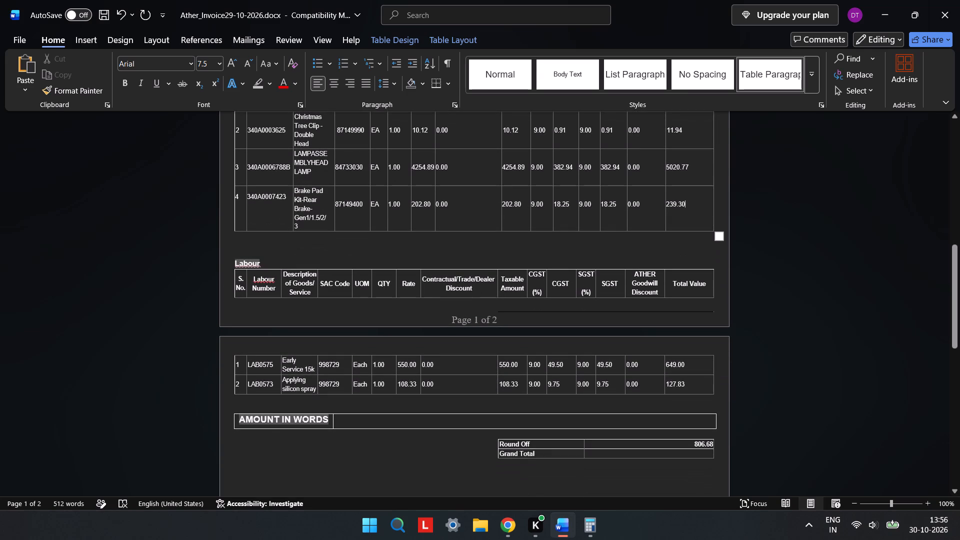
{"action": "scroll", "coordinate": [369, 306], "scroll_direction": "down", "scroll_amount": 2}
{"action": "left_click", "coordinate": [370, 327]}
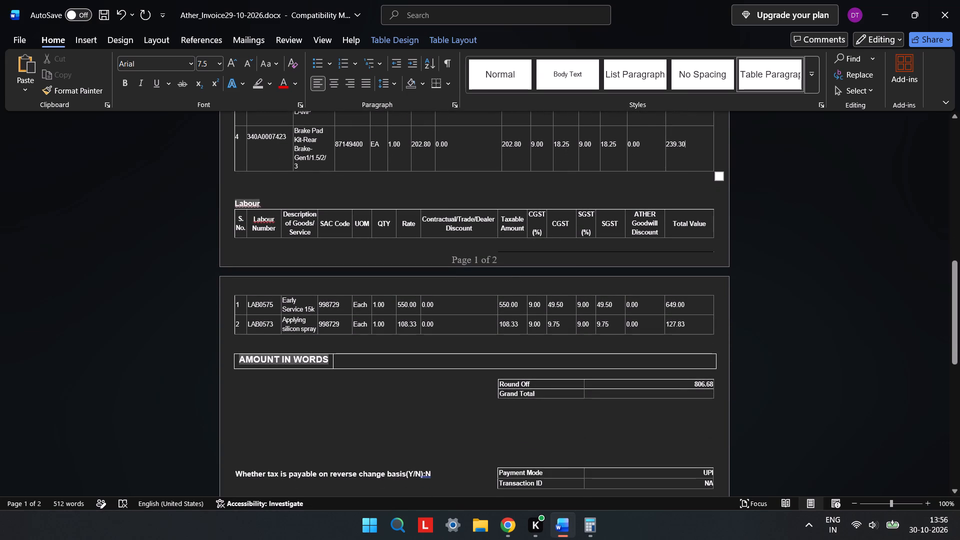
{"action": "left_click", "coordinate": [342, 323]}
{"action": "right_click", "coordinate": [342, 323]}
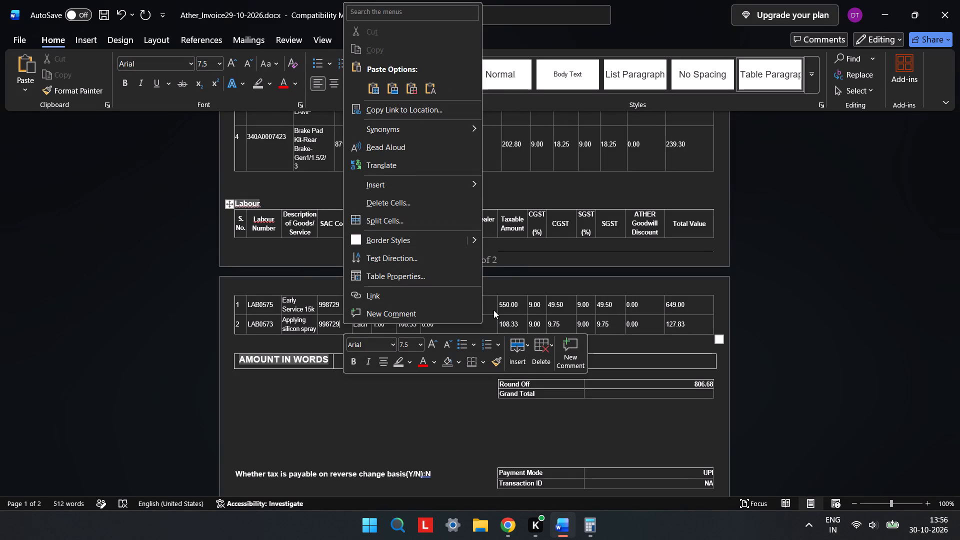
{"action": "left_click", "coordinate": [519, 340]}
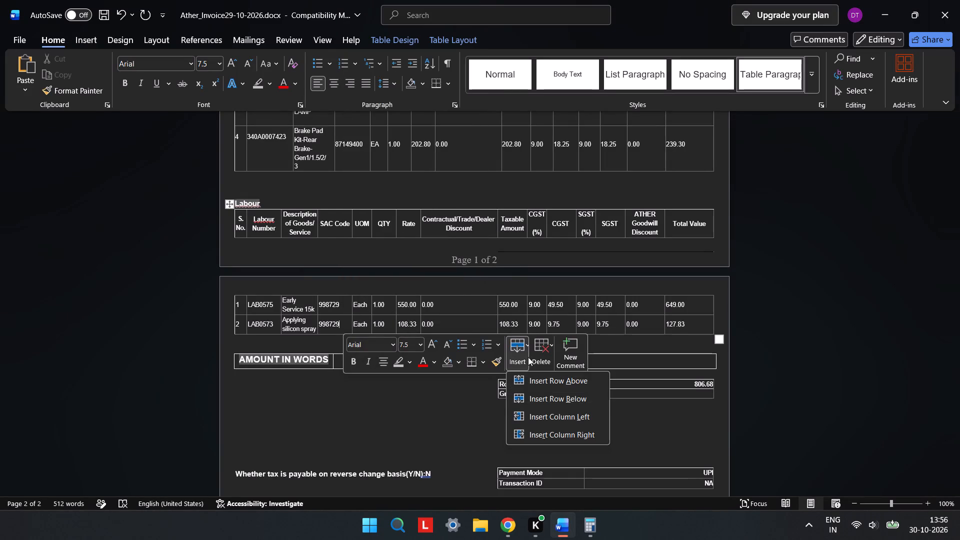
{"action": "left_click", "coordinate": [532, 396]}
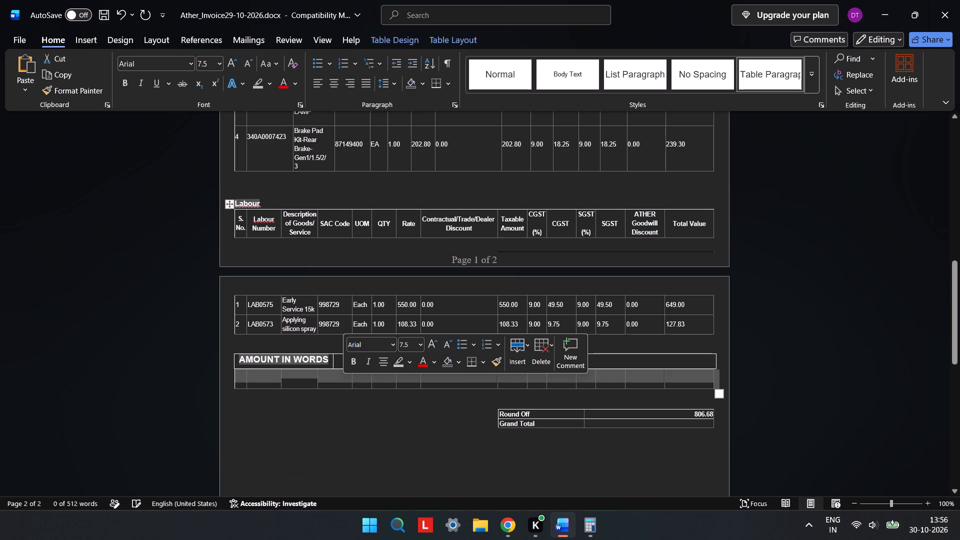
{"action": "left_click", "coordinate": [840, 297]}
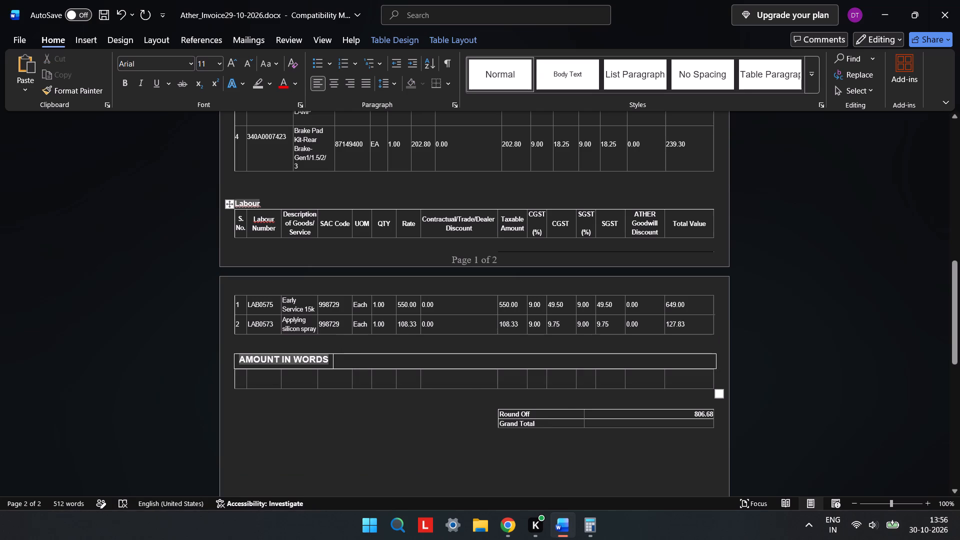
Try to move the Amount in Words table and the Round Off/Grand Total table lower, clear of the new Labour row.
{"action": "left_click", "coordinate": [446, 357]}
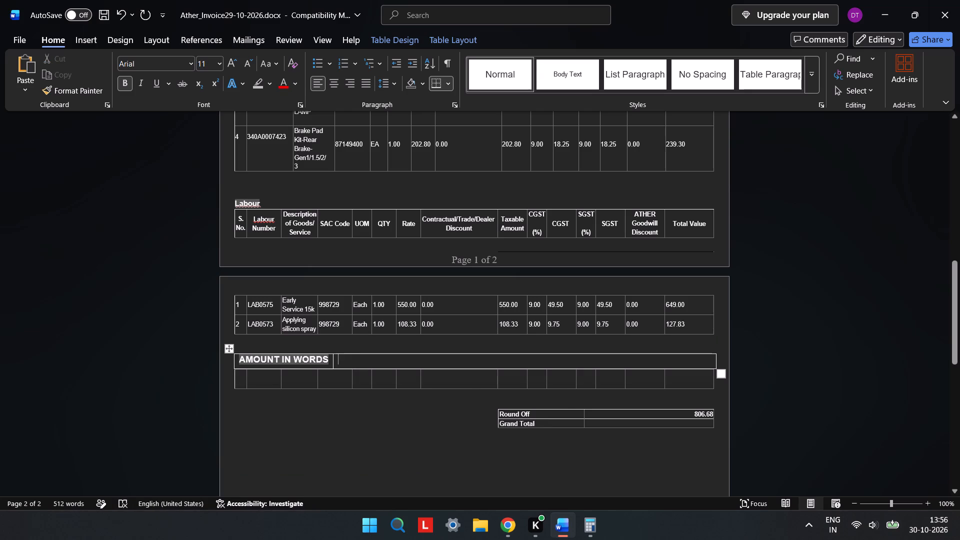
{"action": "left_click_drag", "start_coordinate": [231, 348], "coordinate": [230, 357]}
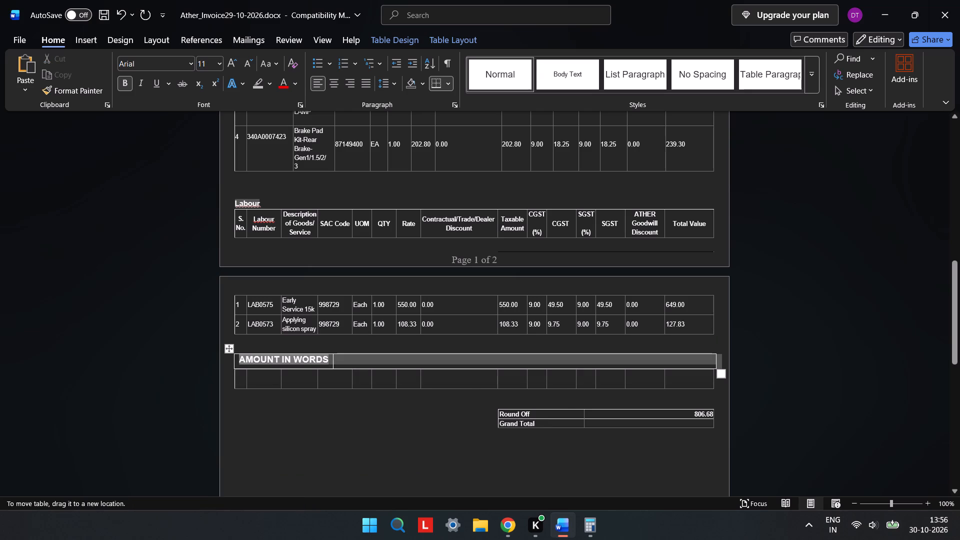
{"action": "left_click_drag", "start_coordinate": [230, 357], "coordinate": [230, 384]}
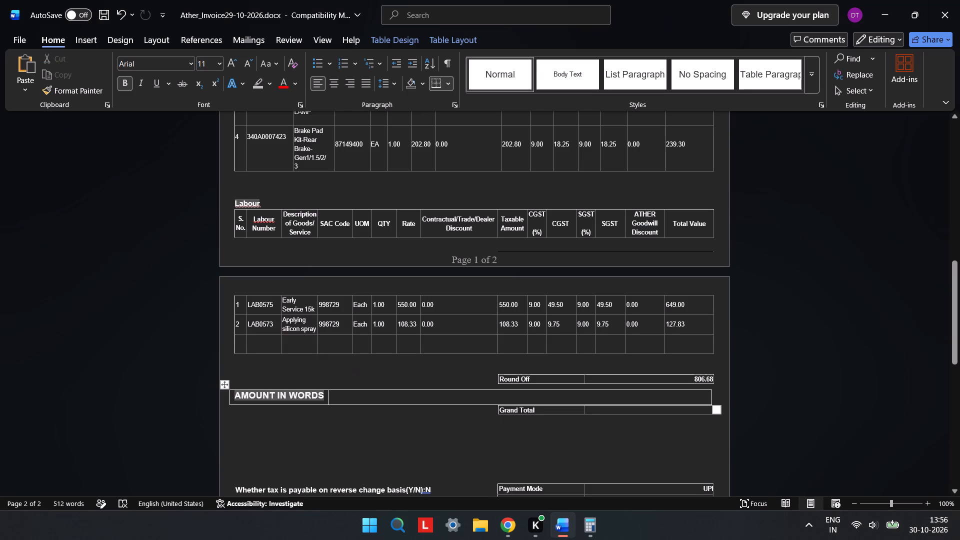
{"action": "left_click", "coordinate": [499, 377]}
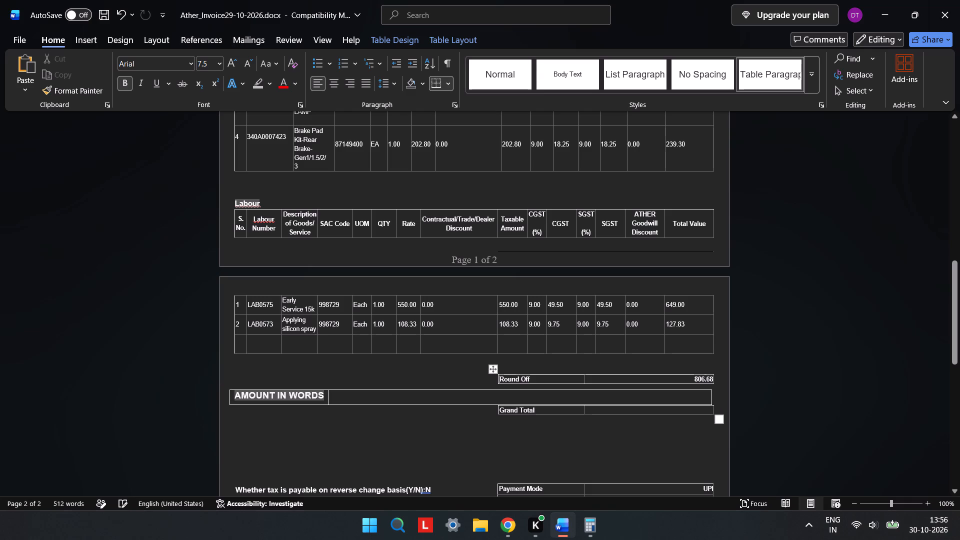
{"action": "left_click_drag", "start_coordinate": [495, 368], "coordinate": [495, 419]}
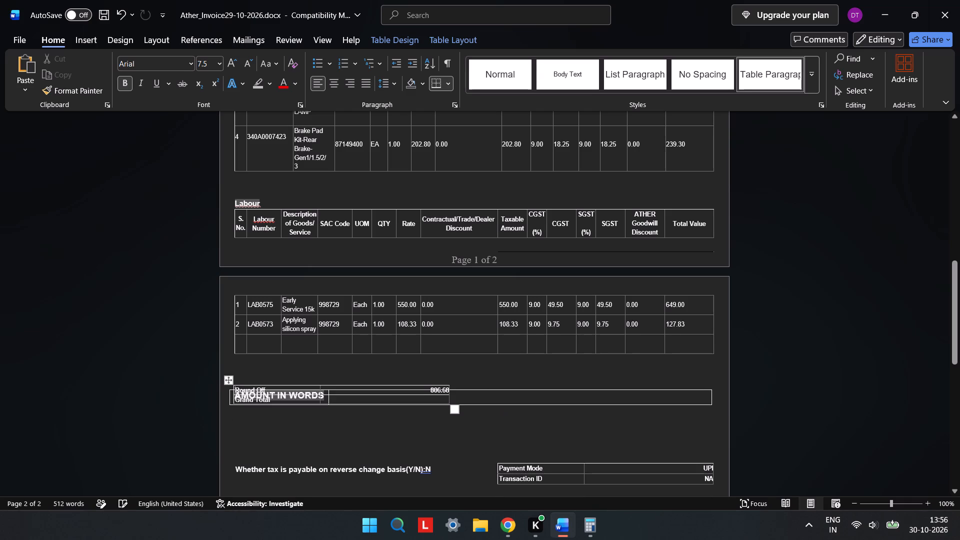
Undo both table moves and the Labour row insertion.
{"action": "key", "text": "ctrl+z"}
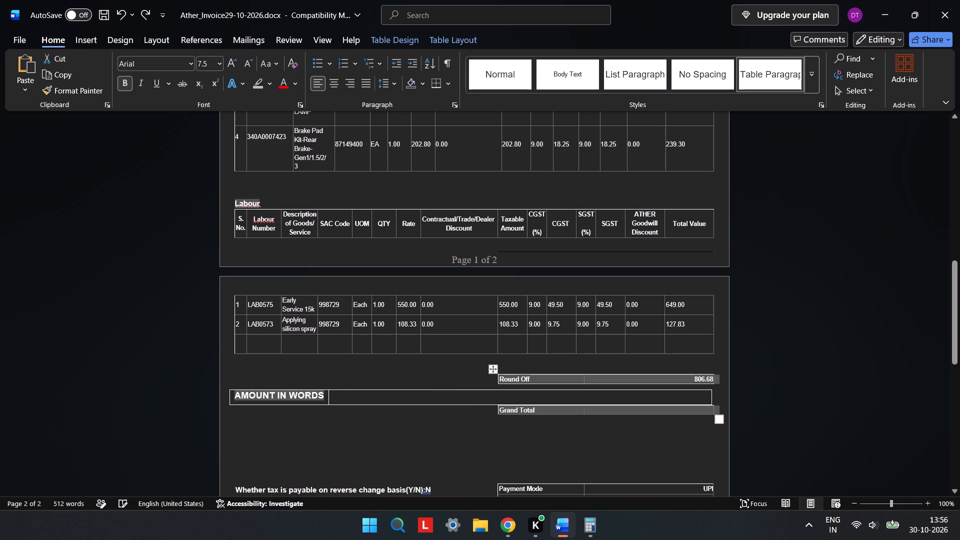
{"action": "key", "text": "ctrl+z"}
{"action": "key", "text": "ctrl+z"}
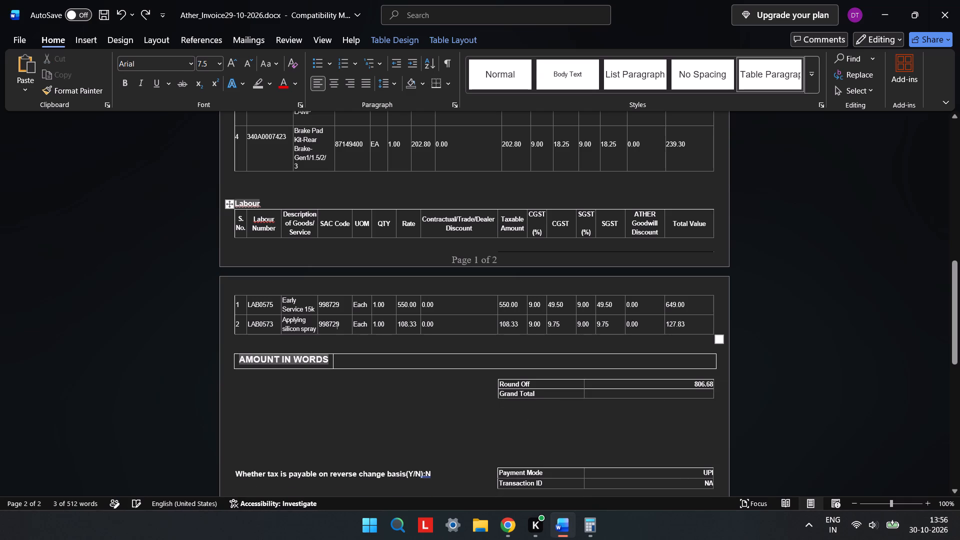
Add four blank lines in the empty paragraph directly below the Labour table.
{"action": "left_click", "coordinate": [323, 345]}
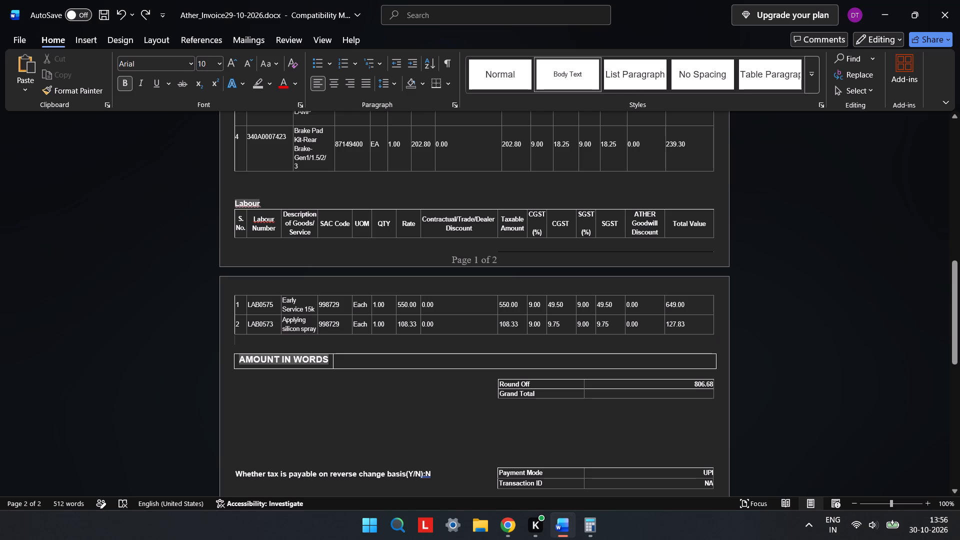
{"action": "key", "text": "Return"}
{"action": "key", "text": "Return"}
{"action": "key", "text": "Return"}
{"action": "key", "text": "Return"}
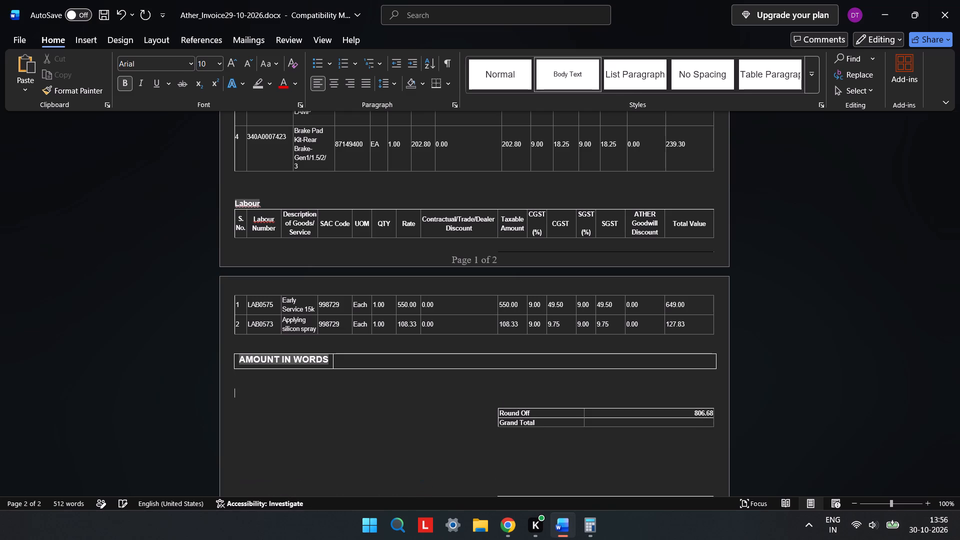
Add nine more blank lines between the Amount in Words table and the Round Off/Grand Total table.
{"action": "scroll", "coordinate": [324, 344], "scroll_direction": "down", "scroll_amount": 7}
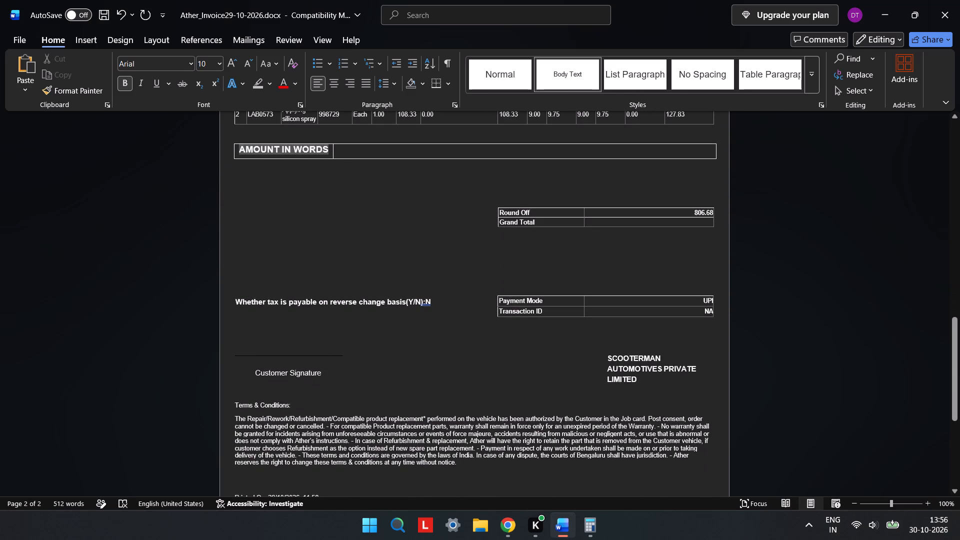
{"action": "scroll", "coordinate": [324, 342], "scroll_direction": "down", "scroll_amount": 14}
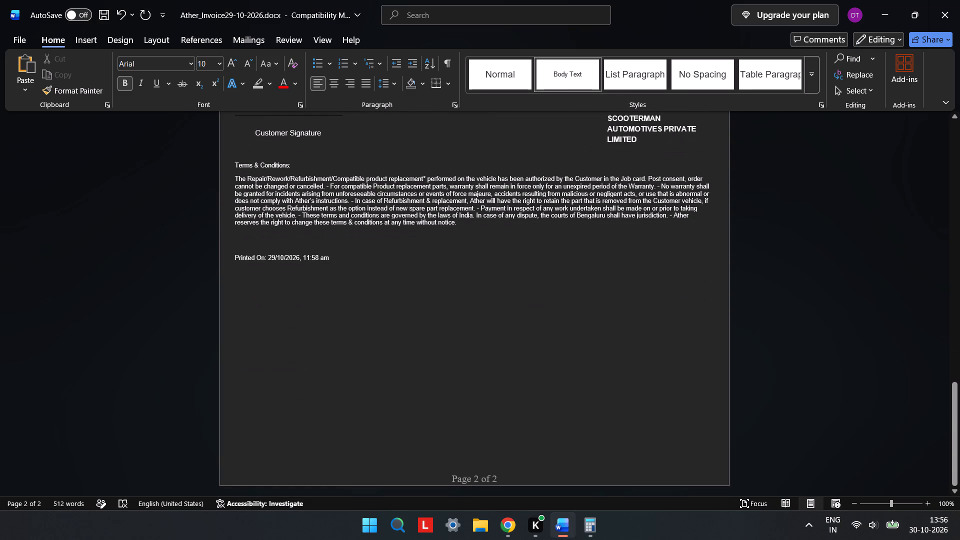
{"action": "scroll", "coordinate": [324, 342], "scroll_direction": "down", "scroll_amount": 1}
{"action": "scroll", "coordinate": [324, 342], "scroll_direction": "up", "scroll_amount": 11}
{"action": "key", "text": "Return"}
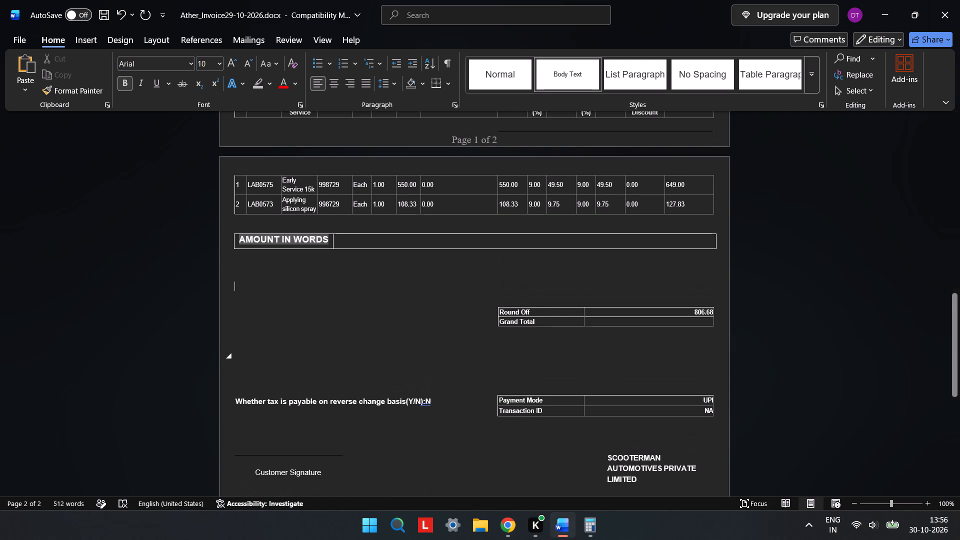
{"action": "key", "text": "Return"}
{"action": "key", "text": "Return"}
{"action": "key", "text": "Return"}
{"action": "key", "text": "Return"}
{"action": "scroll", "coordinate": [323, 341], "scroll_direction": "down", "scroll_amount": 10}
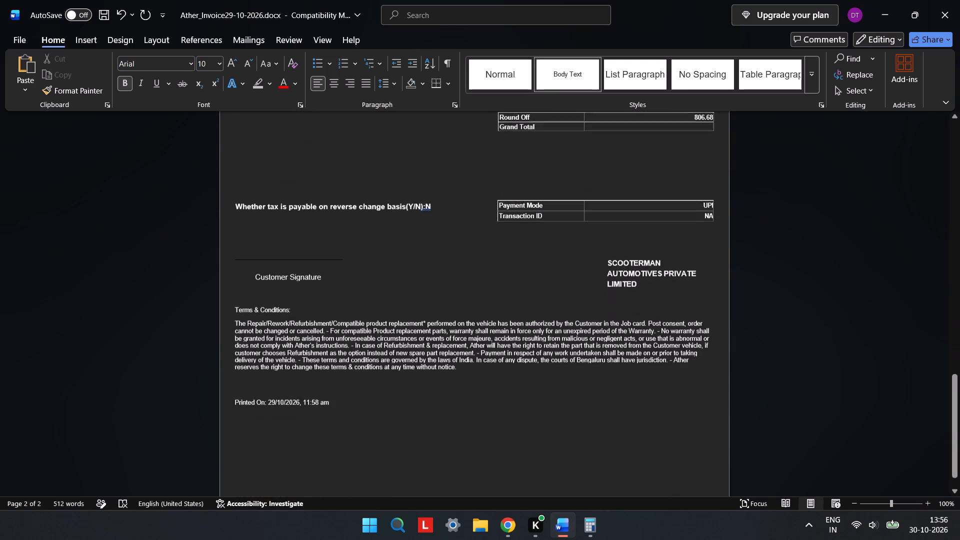
{"action": "scroll", "coordinate": [322, 341], "scroll_direction": "down", "scroll_amount": 4}
{"action": "key", "text": "Return"}
{"action": "key", "text": "Return"}
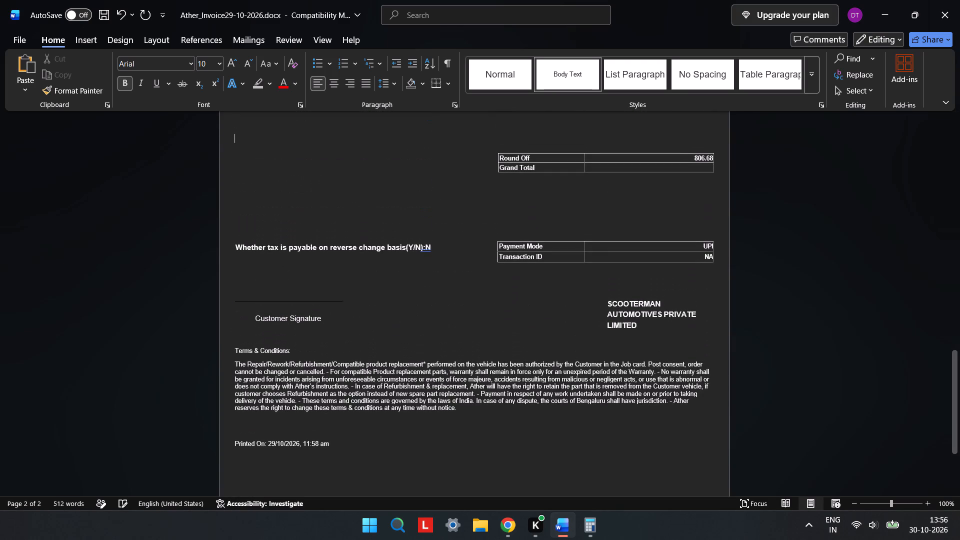
{"action": "key", "text": "Return"}
{"action": "key", "text": "Return"}
{"action": "scroll", "coordinate": [322, 341], "scroll_direction": "down", "scroll_amount": 10}
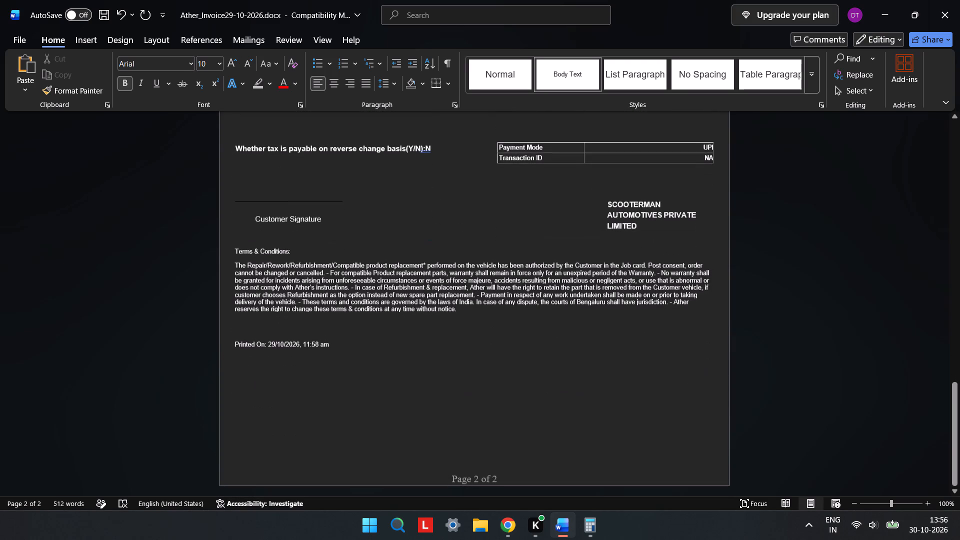
Add one more blank line in the empty paragraph directly below the Amount in Words table.
{"action": "scroll", "coordinate": [321, 341], "scroll_direction": "up", "scroll_amount": 12}
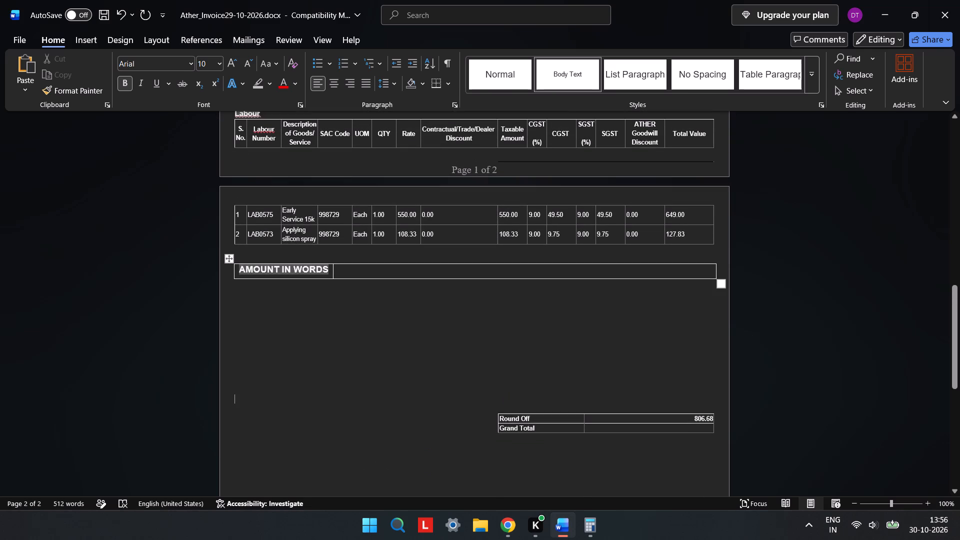
{"action": "left_click", "coordinate": [244, 252]}
{"action": "key", "text": "Return"}
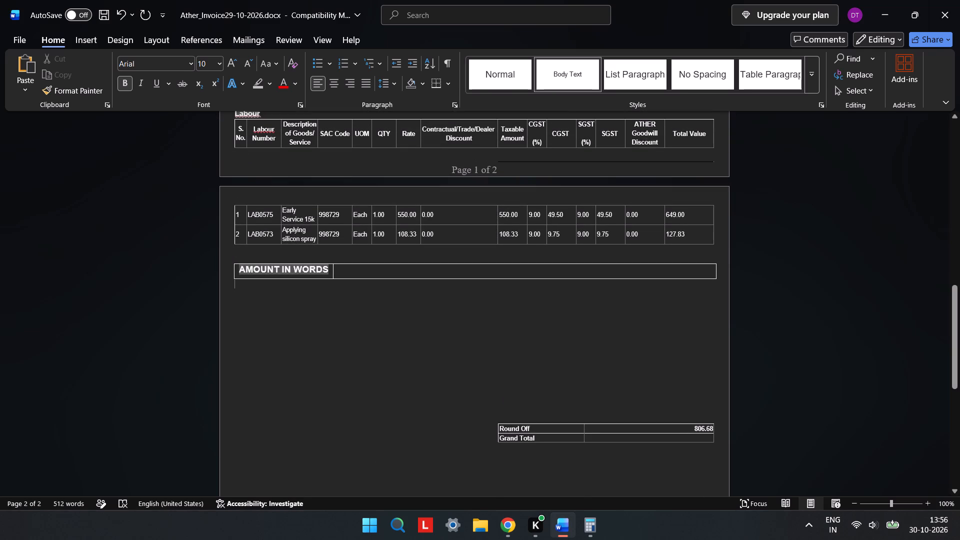
Move the Amount in Words table down into the blank space above the Round Off/Grand Total table.
{"action": "left_click", "coordinate": [235, 258]}
{"action": "left_click_drag", "start_coordinate": [227, 260], "coordinate": [228, 260]}
{"action": "left_click_drag", "start_coordinate": [228, 260], "coordinate": [223, 320]}
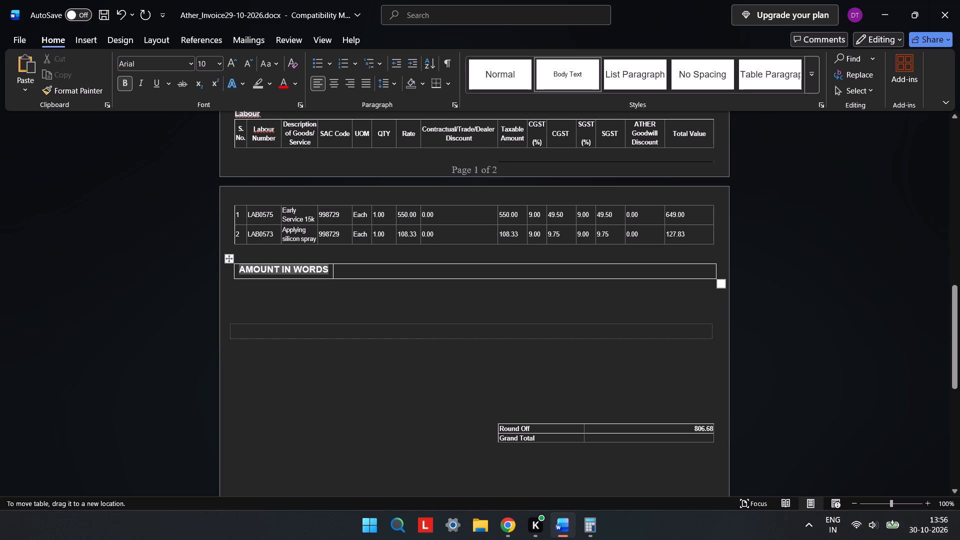
{"action": "left_click_drag", "start_coordinate": [223, 320], "coordinate": [225, 367]}
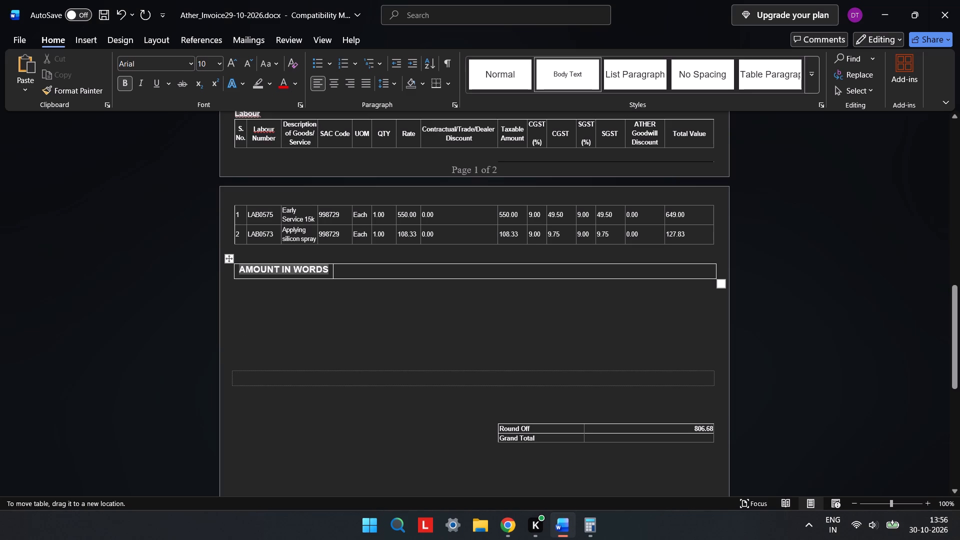
{"action": "left_click_drag", "start_coordinate": [225, 367], "coordinate": [232, 339]}
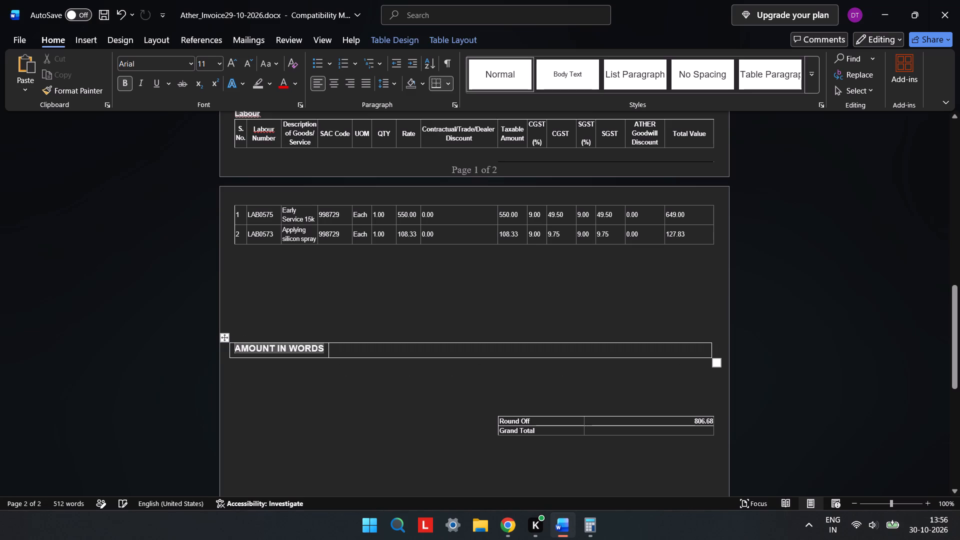
Insert two empty rows below row two, Applying silicon spray, in the Labour table.
{"action": "left_click", "coordinate": [304, 265]}
{"action": "left_click", "coordinate": [244, 239]}
{"action": "left_click", "coordinate": [256, 238]}
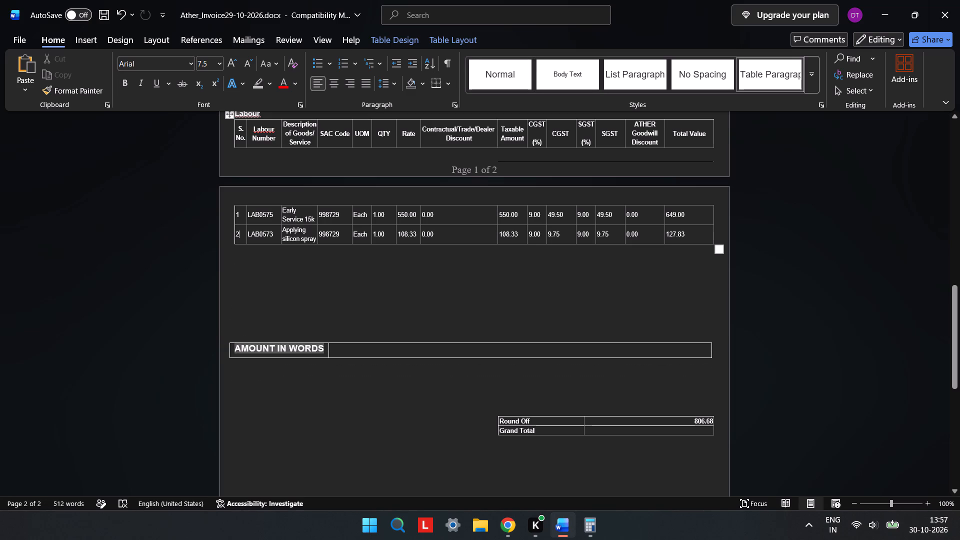
{"action": "right_click", "coordinate": [257, 238]}
{"action": "left_click", "coordinate": [429, 154]}
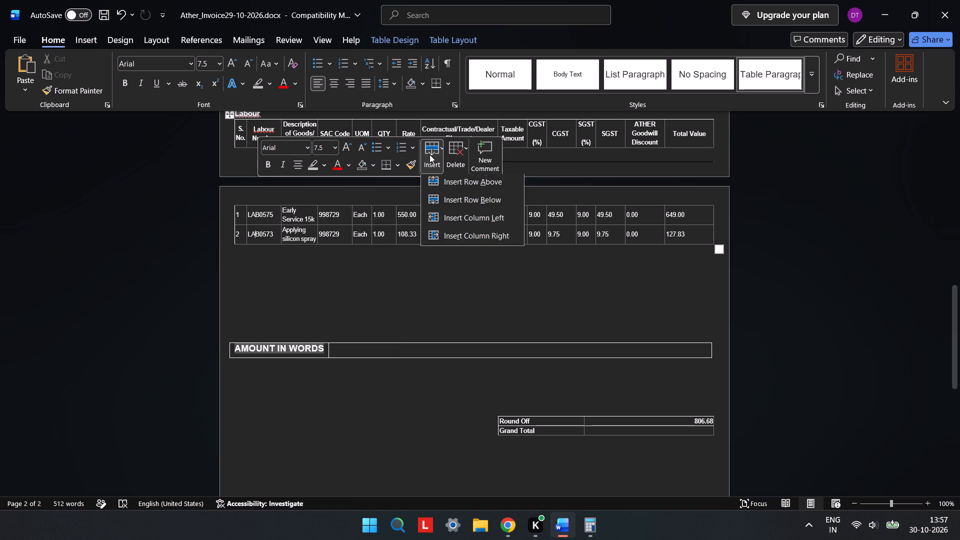
{"action": "left_click", "coordinate": [443, 197]}
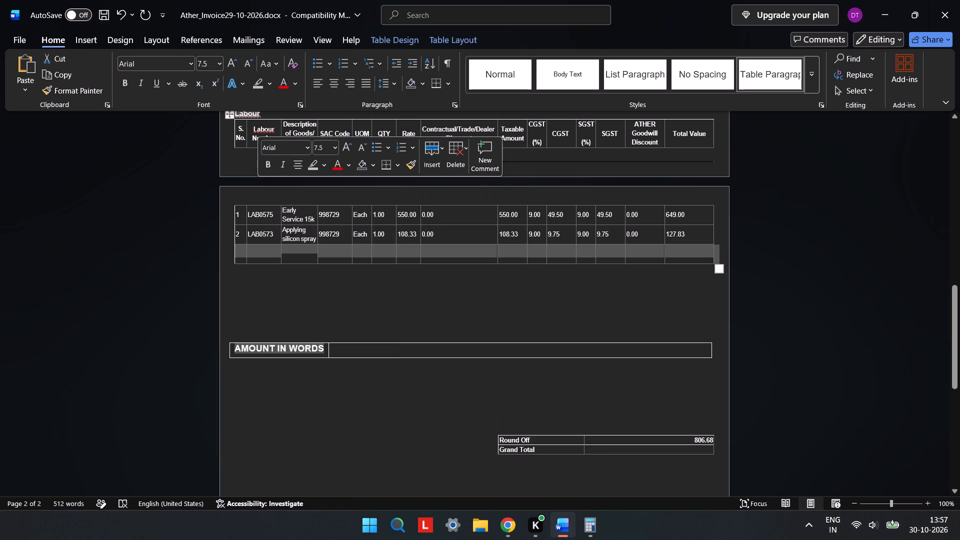
{"action": "left_click", "coordinate": [306, 258]}
{"action": "right_click", "coordinate": [306, 258]}
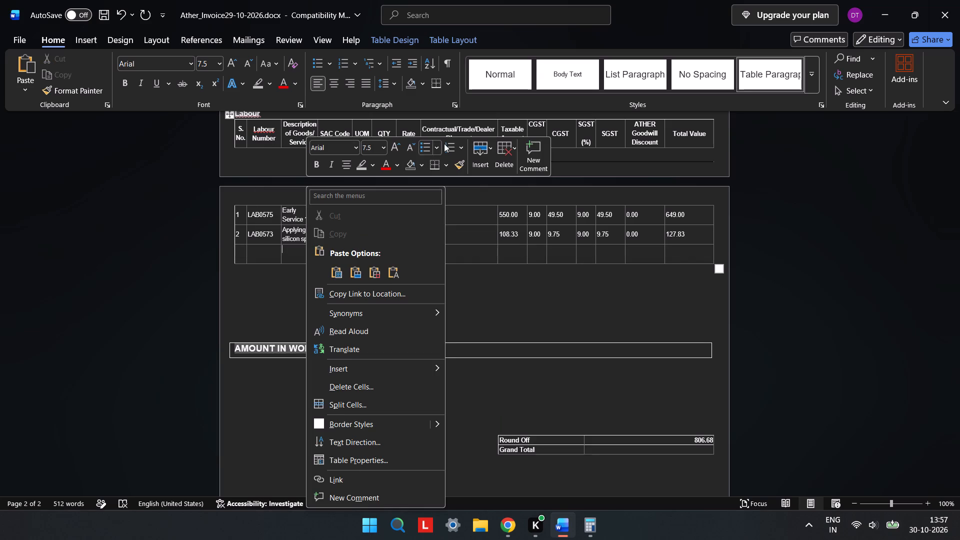
{"action": "left_click", "coordinate": [476, 145]}
{"action": "left_click", "coordinate": [480, 206]}
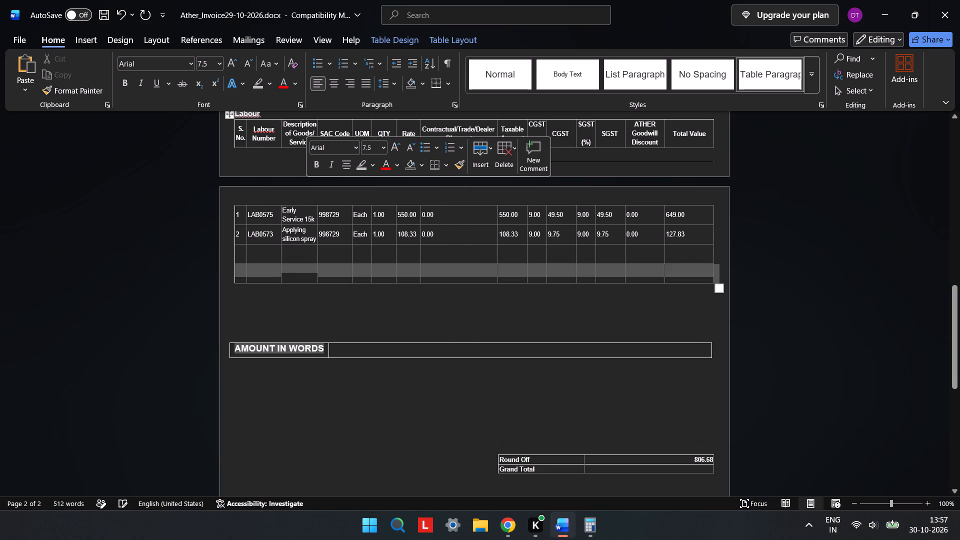
Number the two new Labour rows 3 and 4 in the S. No. column.
{"action": "left_click", "coordinate": [240, 248]}
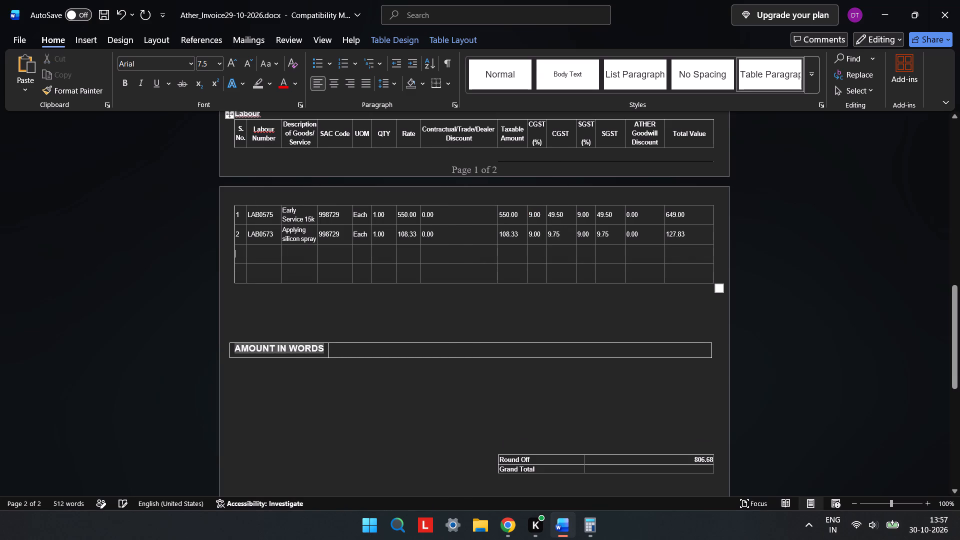
{"action": "key", "text": "3"}
{"action": "key", "text": "Down"}
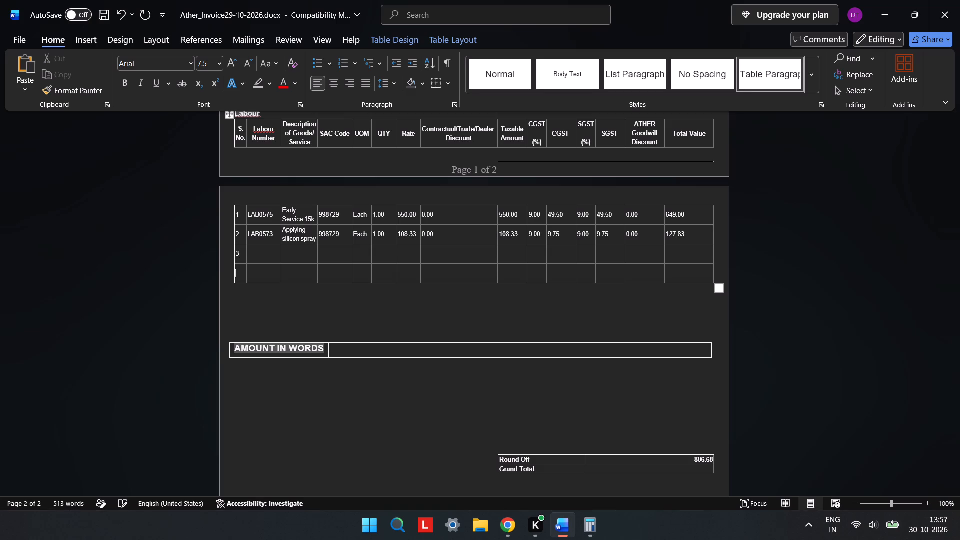
{"action": "key", "text": "4"}
Enter LAB0087 as the Labour Number in row three of the Labour table.
{"action": "scroll", "coordinate": [272, 261], "scroll_direction": "up", "scroll_amount": 1}
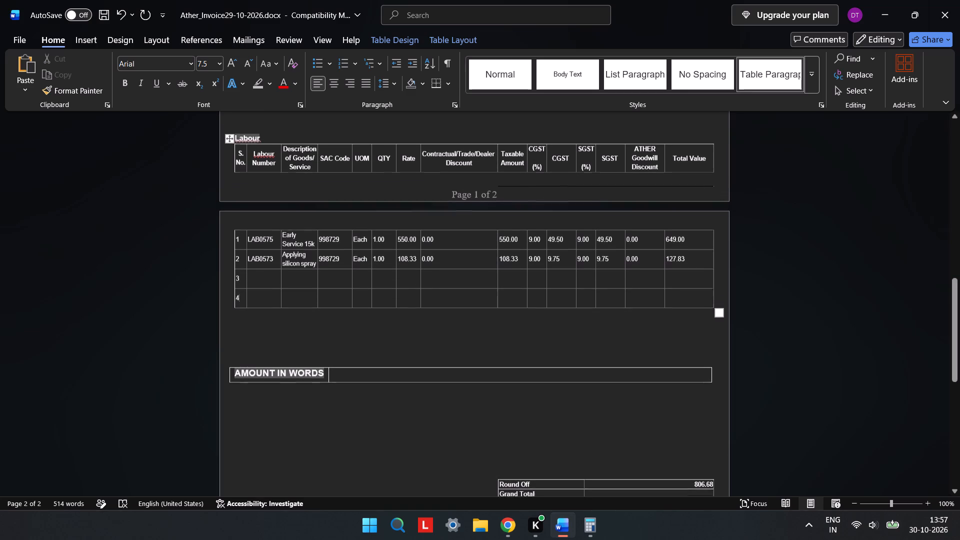
{"action": "left_click", "coordinate": [257, 288]}
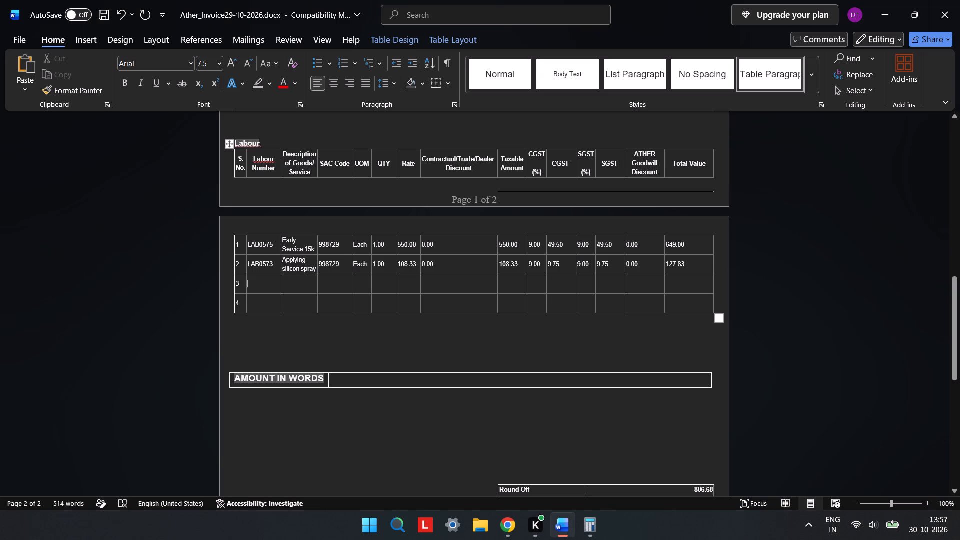
{"action": "type", "text": "LAB"}
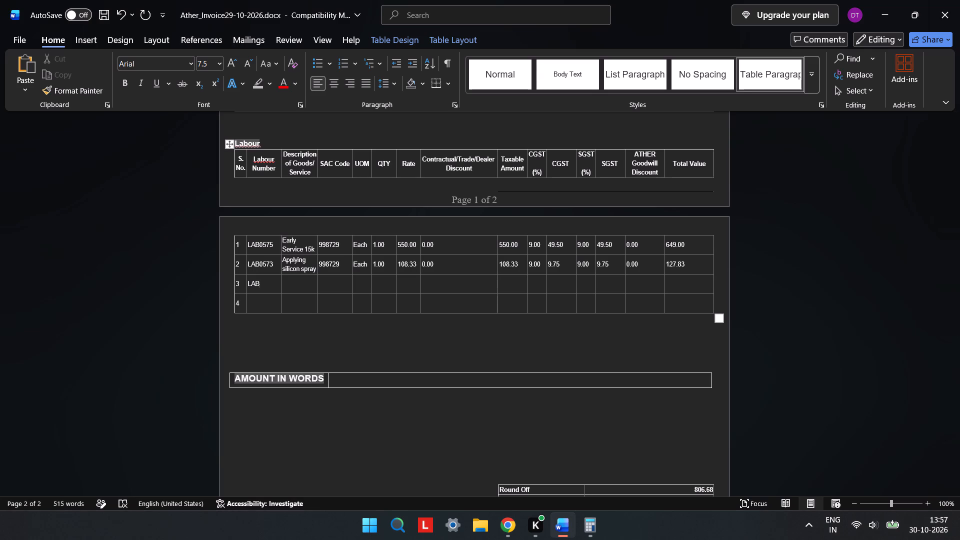
{"action": "type", "text": "0087"}
Enter "Replace BRAKE PAD KIT - Rear Brake" as the description in Labour row three.
{"action": "key", "text": "Right"}
{"action": "type", "text": "eplace"}
{"action": "key", "text": "space"}
{"action": "type", "text": "Bra"}
{"action": "type", "text": "ke"}
{"action": "key", "text": "space"}
{"action": "type", "text": "PAD"}
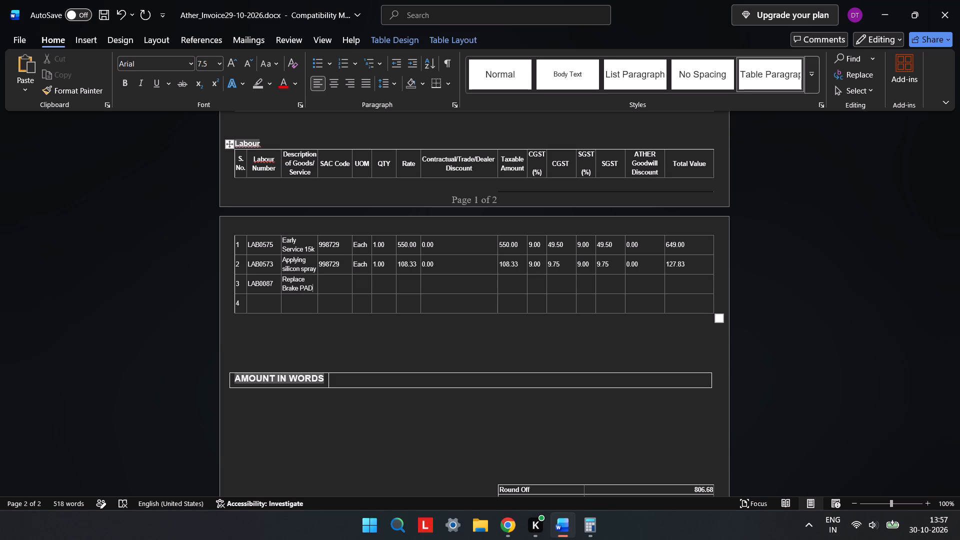
{"action": "key", "text": "BackSpace"}
{"action": "key", "text": "BackSpace"}
{"action": "key", "text": "BackSpace"}
{"action": "key", "text": "BackSpace"}
{"action": "key", "text": "BackSpace"}
{"action": "key", "text": "BackSpace"}
{"action": "key", "text": "BackSpace"}
{"action": "key", "text": "BackSpace"}
{"action": "type", "text": "RAKE PAD"}
{"action": "key", "text": "space"}
{"action": "type", "text": "KIT"}
{"action": "key", "text": "space"}
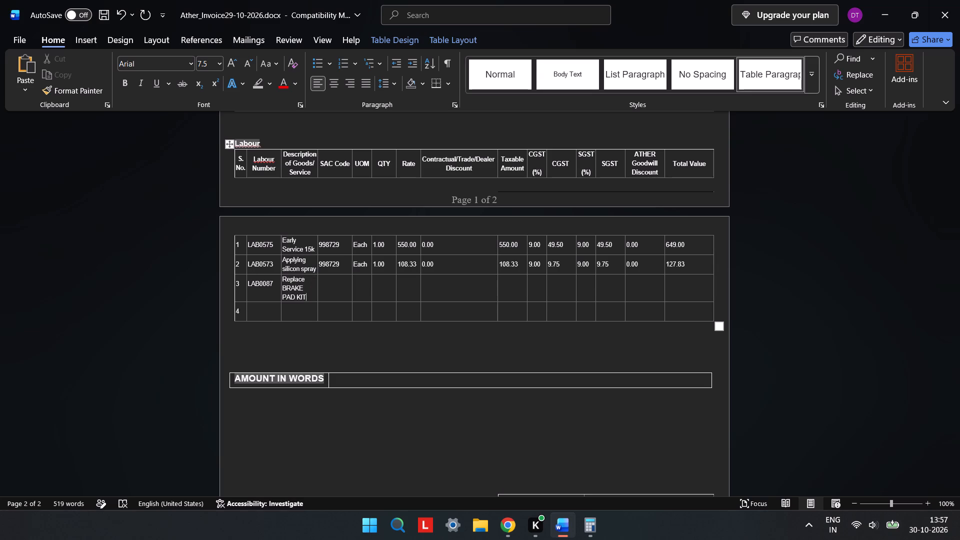
{"action": "type", "text": "-"}
{"action": "type", "text": "ear"}
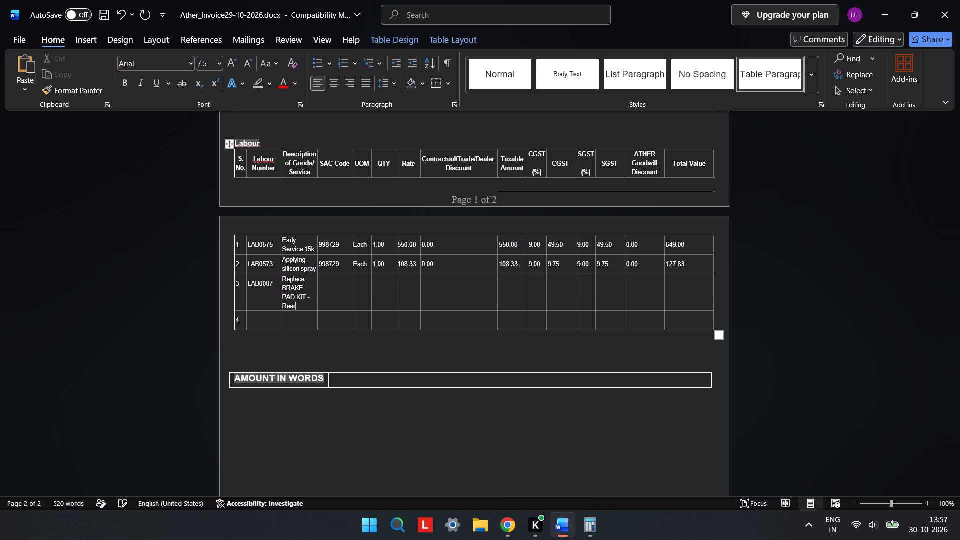
{"action": "key", "text": "space"}
{"action": "key", "text": "b"}
{"action": "type", "text": "rake"}
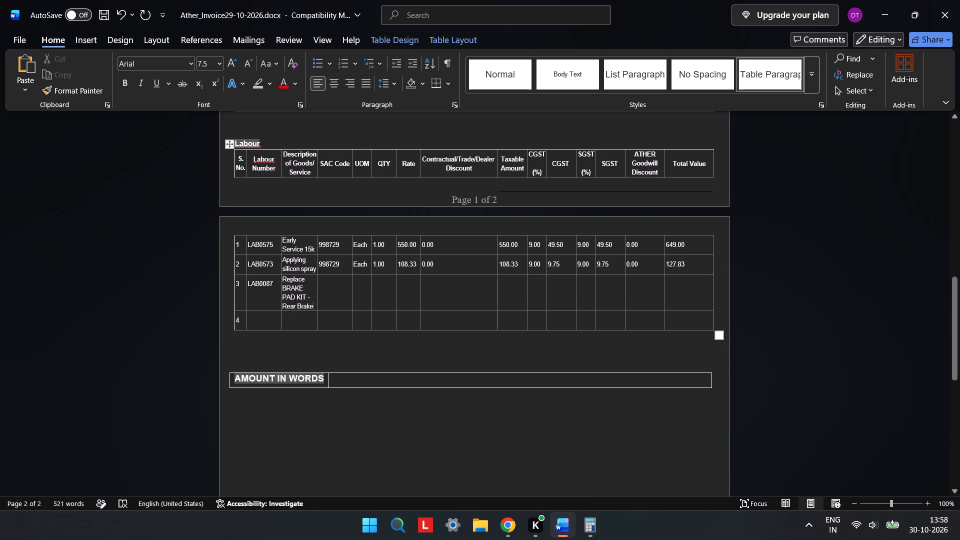
Enter 998729 as the SAC Code in row three of the Labour table, one line down in its cell.
{"action": "left_click", "coordinate": [322, 289]}
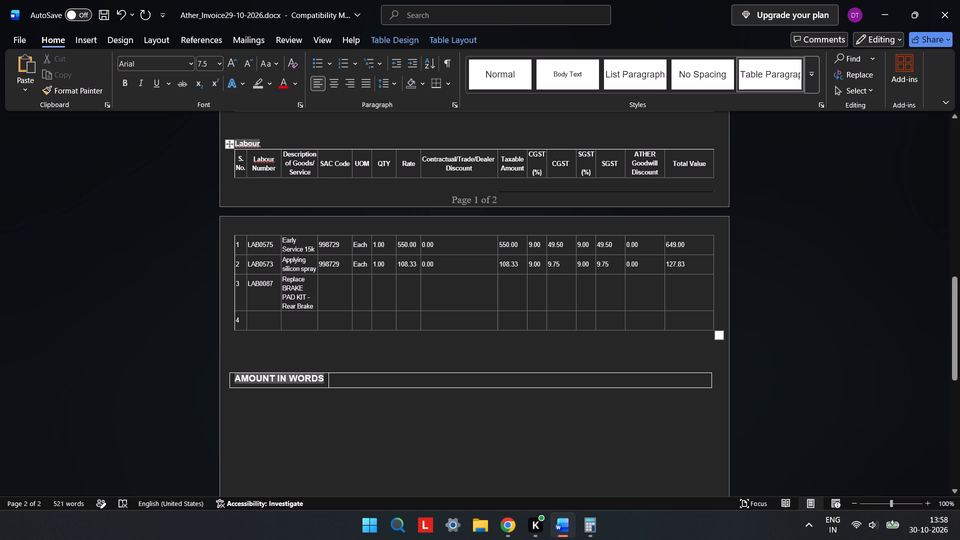
{"action": "key", "text": "Return"}
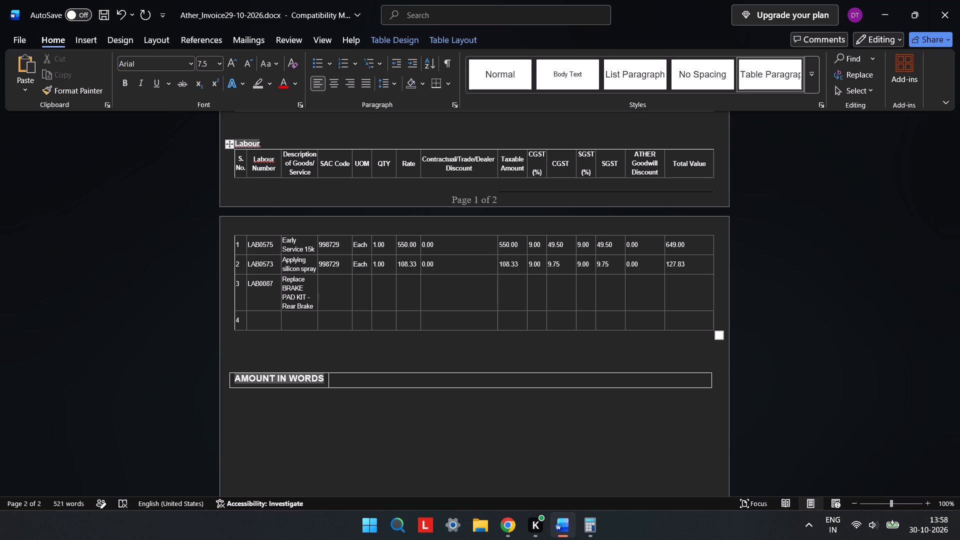
{"action": "key", "text": "BackSpace"}
{"action": "key", "text": "BackSpace"}
{"action": "key", "text": "Return"}
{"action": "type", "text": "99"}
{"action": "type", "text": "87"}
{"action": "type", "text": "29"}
Fill Labour row three's UOM with Each and QTY with 1.00, level with the SAC Code.
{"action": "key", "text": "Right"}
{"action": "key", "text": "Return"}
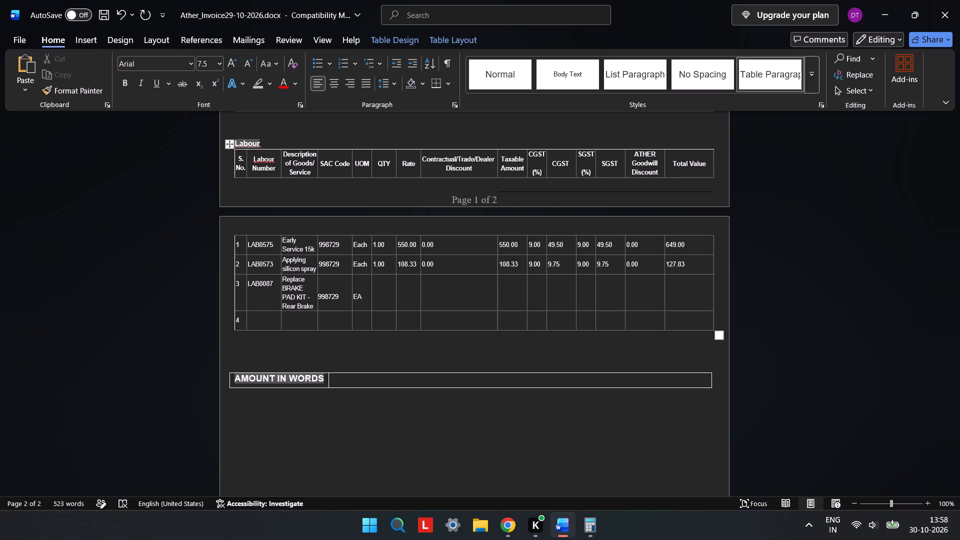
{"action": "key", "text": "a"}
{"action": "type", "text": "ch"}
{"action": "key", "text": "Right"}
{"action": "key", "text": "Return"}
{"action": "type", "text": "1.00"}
Enter a Rate of 66.67 and a Contractual/Trade/Dealer Discount of 0.00 in Labour row three, both one line down.
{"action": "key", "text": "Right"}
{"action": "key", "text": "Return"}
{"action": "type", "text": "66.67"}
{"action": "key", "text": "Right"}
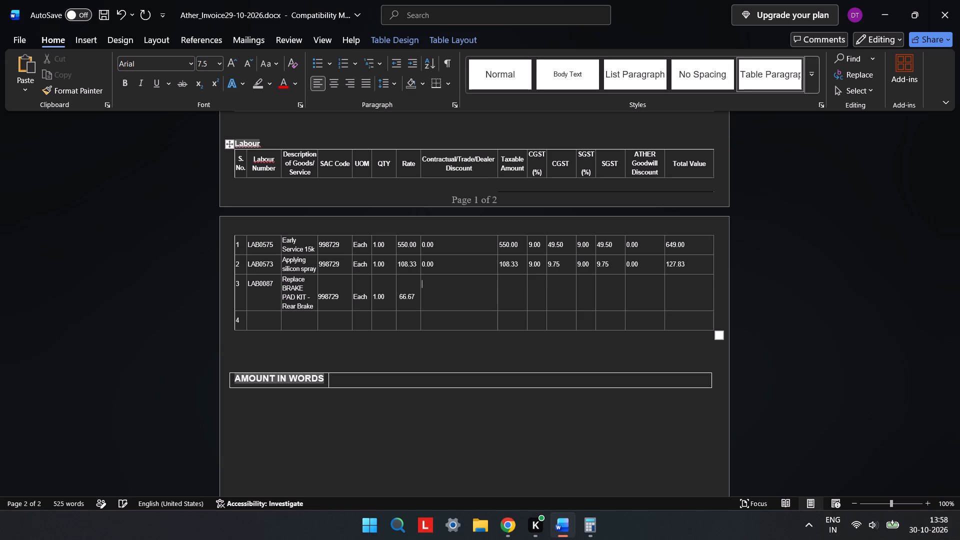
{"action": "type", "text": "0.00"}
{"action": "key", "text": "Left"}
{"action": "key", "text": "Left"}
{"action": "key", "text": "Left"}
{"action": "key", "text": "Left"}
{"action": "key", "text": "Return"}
Enter 66.67 as the Taxable Amount in Labour row three, one line down in its cell.
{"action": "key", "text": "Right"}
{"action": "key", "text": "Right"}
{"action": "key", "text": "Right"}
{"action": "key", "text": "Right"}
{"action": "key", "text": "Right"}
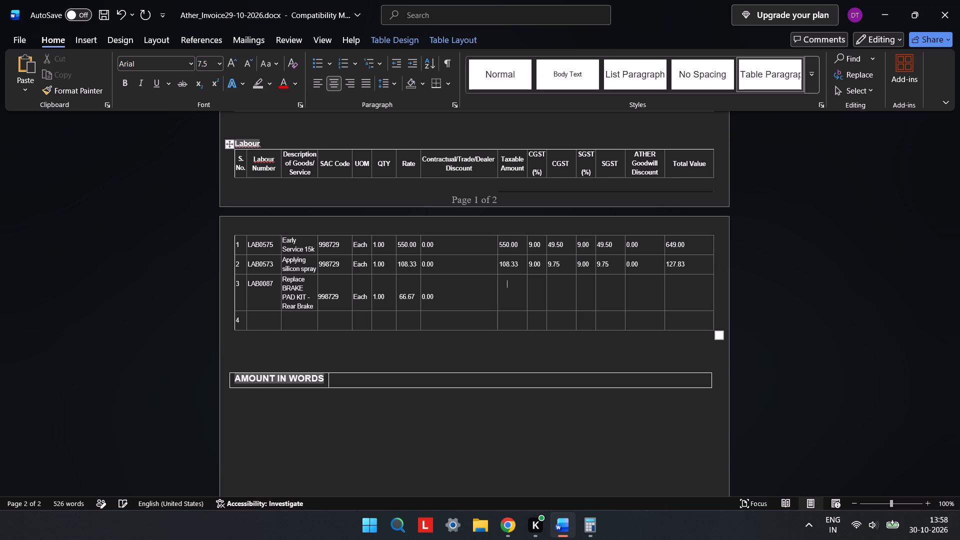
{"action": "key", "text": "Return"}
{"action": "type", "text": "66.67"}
Enter 9.00 as the CGST (%) and 6.00 as the CGST amount in Labour row three, one line down.
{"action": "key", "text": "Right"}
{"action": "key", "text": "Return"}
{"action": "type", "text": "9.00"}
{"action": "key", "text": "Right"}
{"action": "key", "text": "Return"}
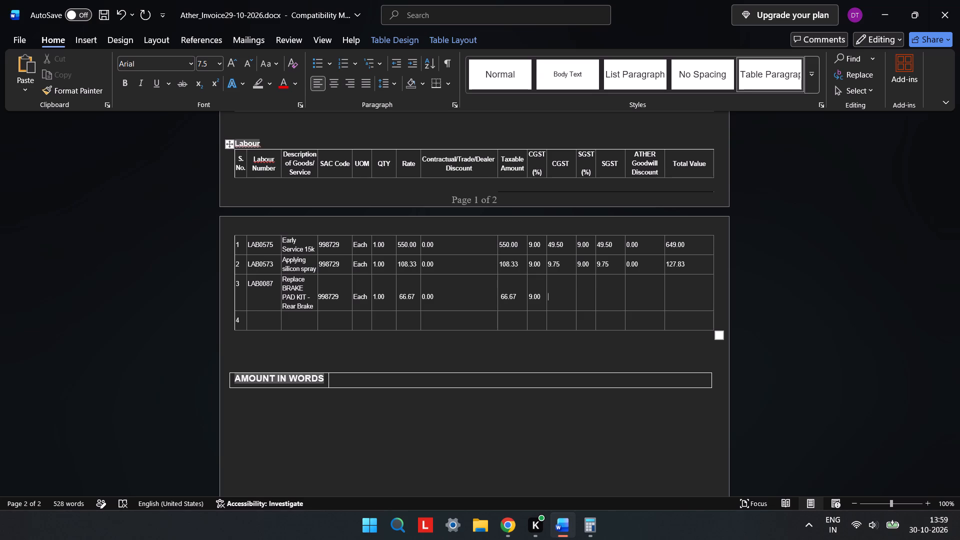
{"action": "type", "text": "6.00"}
Enter 9.00 as the SGST (%) and 6.00 as the SGST amount in Labour row three, one line down.
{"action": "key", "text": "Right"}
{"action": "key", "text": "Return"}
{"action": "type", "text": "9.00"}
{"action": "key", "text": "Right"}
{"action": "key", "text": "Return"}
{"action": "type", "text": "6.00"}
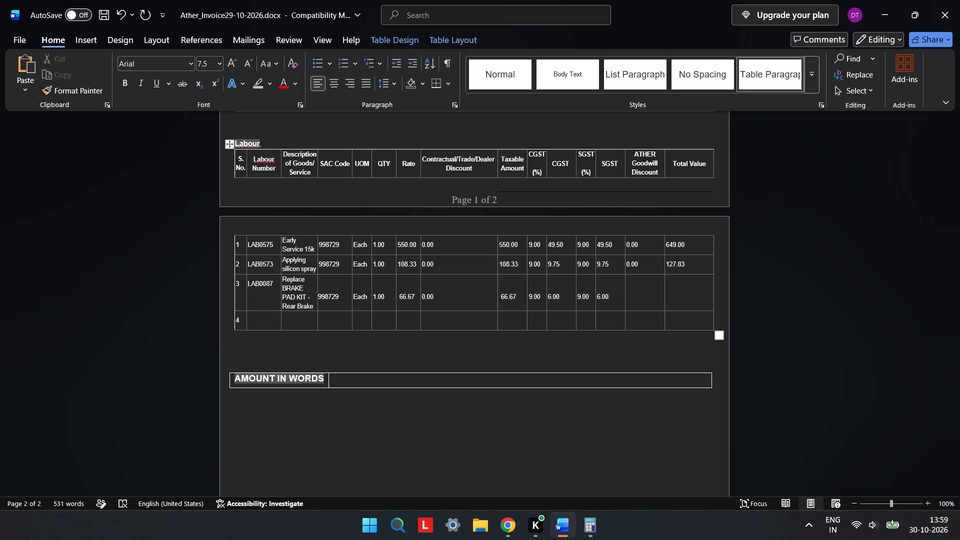
Enter 0.00 as the ATHER Goodwill Discount in Labour row three, one line down in its cell.
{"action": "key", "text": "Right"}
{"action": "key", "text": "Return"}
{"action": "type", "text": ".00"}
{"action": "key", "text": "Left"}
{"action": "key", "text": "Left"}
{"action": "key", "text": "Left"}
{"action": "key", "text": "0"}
Enter 78.67 as the Total Value in Labour row three, one line down in its cell.
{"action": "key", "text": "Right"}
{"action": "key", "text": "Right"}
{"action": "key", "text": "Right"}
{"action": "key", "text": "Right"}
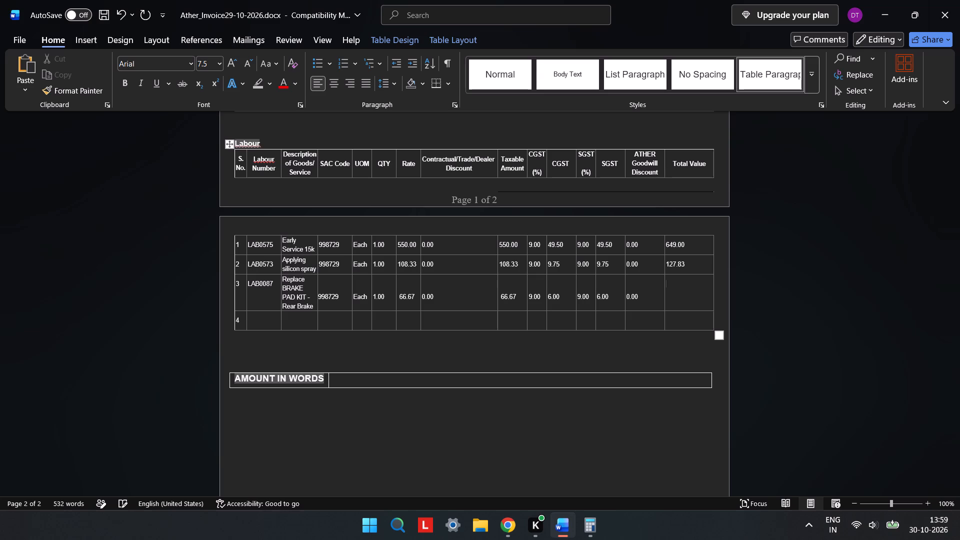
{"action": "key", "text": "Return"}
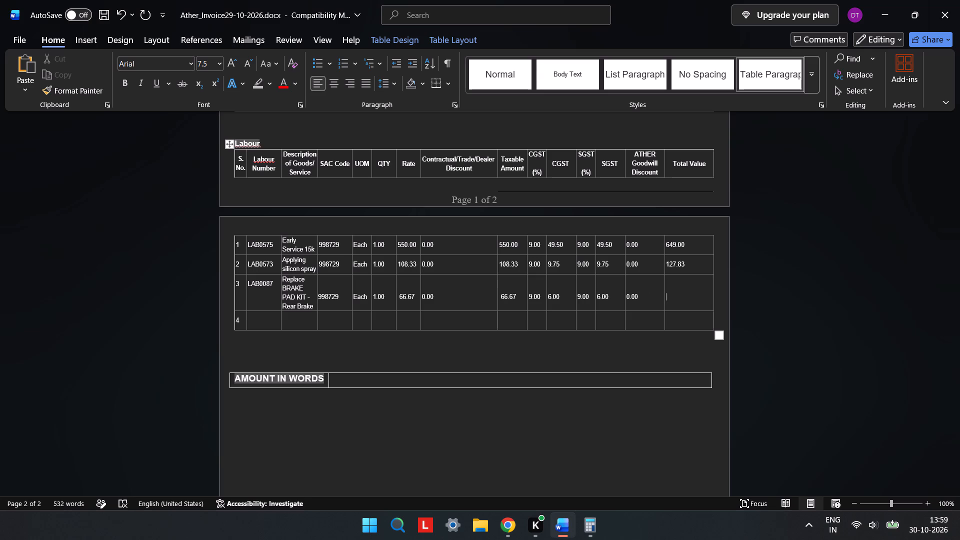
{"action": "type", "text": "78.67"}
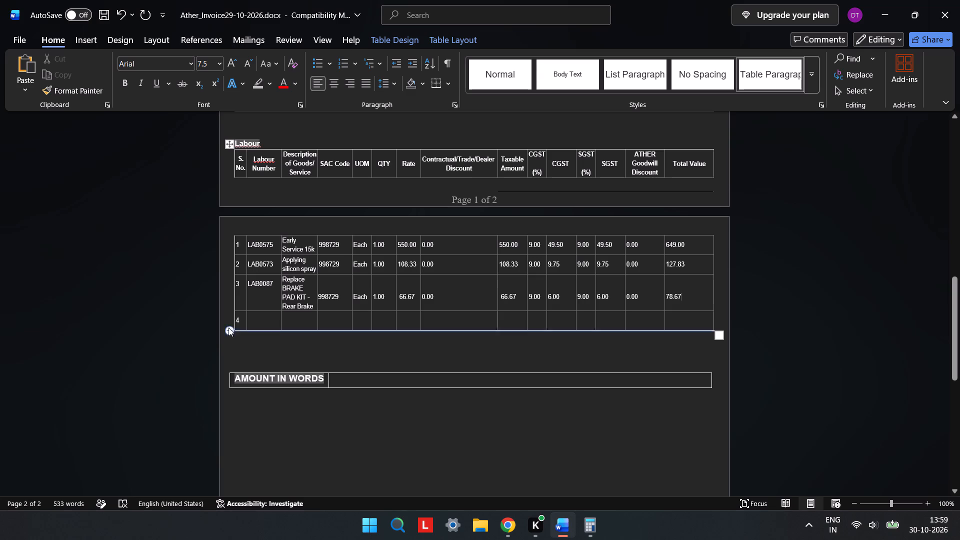
Enter LAB0138 as the Labour Number in Labour row four.
{"action": "left_click", "coordinate": [250, 323]}
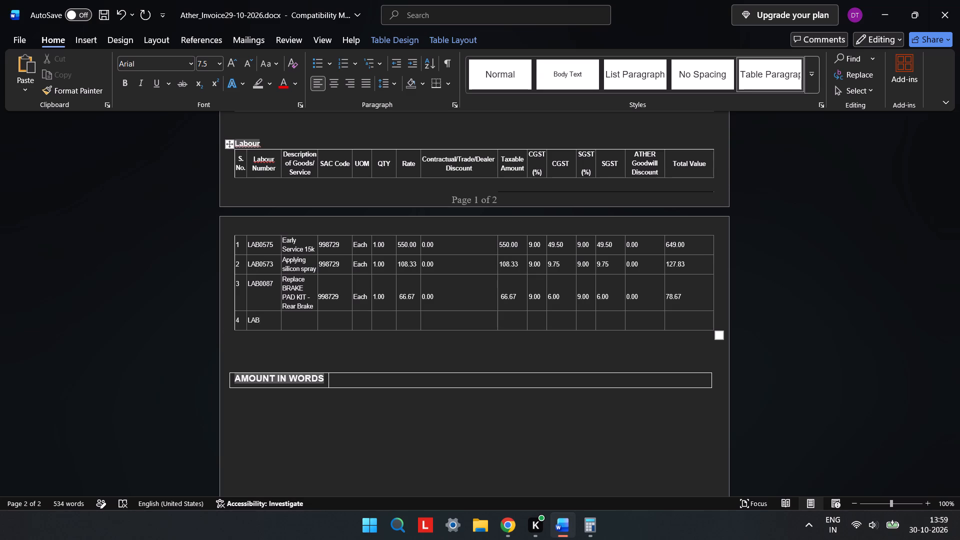
{"action": "type", "text": "00"}
{"action": "key", "text": "BackSpace"}
{"action": "key", "text": "1"}
{"action": "type", "text": "38"}
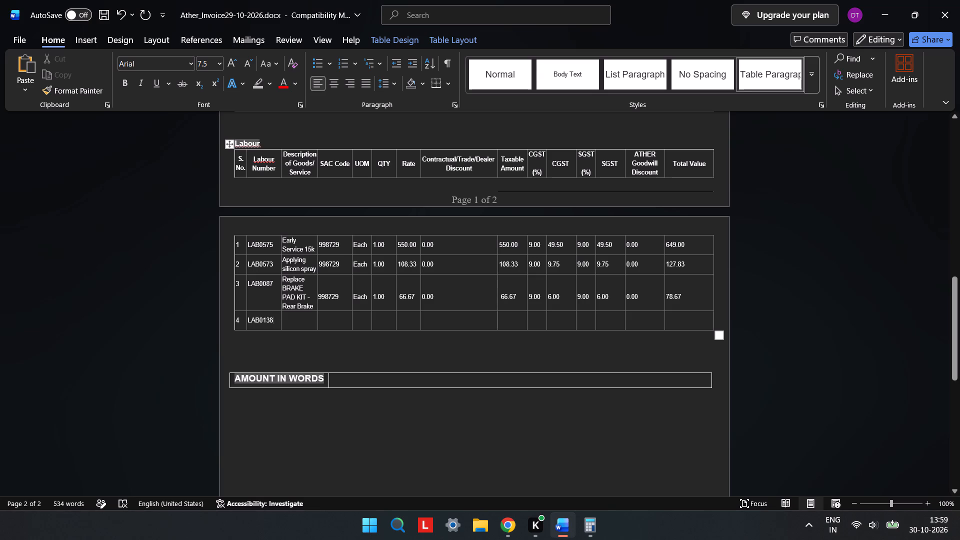
Begin the description in Labour row four with the word "Replace".
{"action": "left_click", "coordinate": [296, 314]}
{"action": "key", "text": "e"}
{"action": "type", "text": "place"}
{"action": "key", "text": "space"}
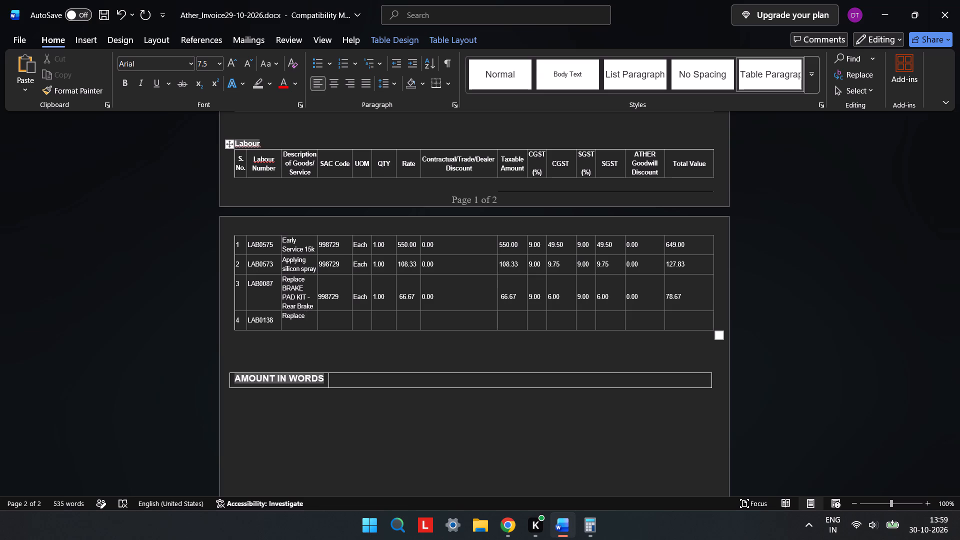
Insert a hyphen before HEADLAMP in the description of row three in the parts table above Labour.
{"action": "scroll", "coordinate": [296, 314], "scroll_direction": "up", "scroll_amount": 1}
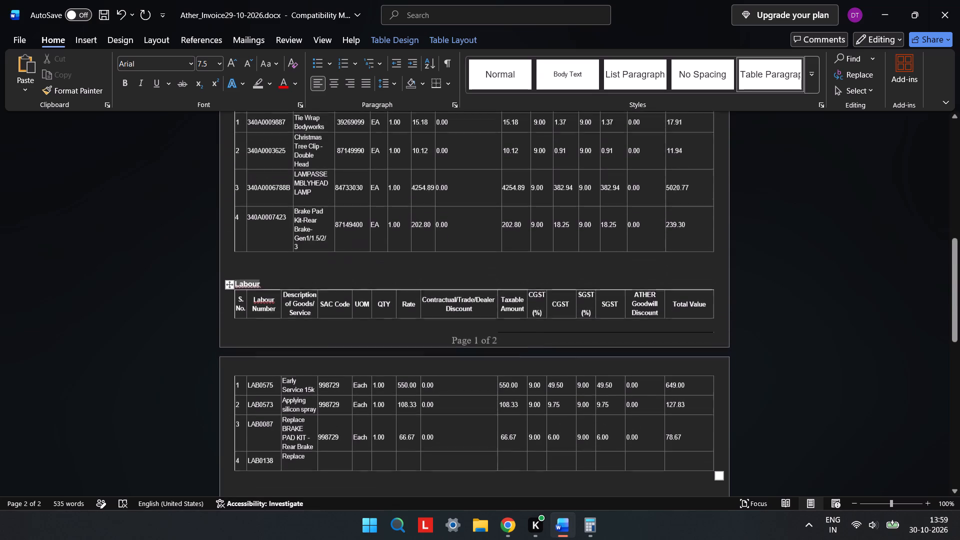
{"action": "scroll", "coordinate": [296, 314], "scroll_direction": "up", "scroll_amount": 2}
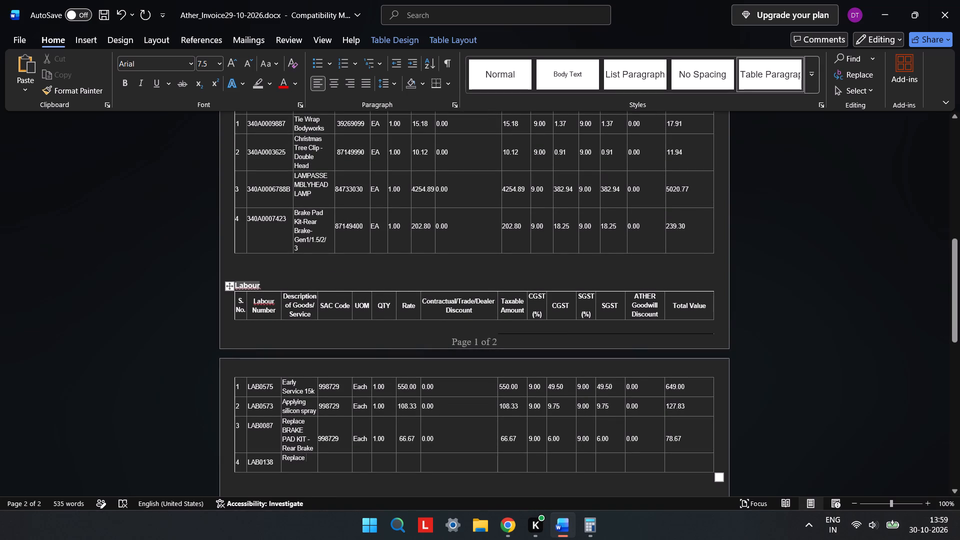
{"action": "left_click", "coordinate": [309, 186]}
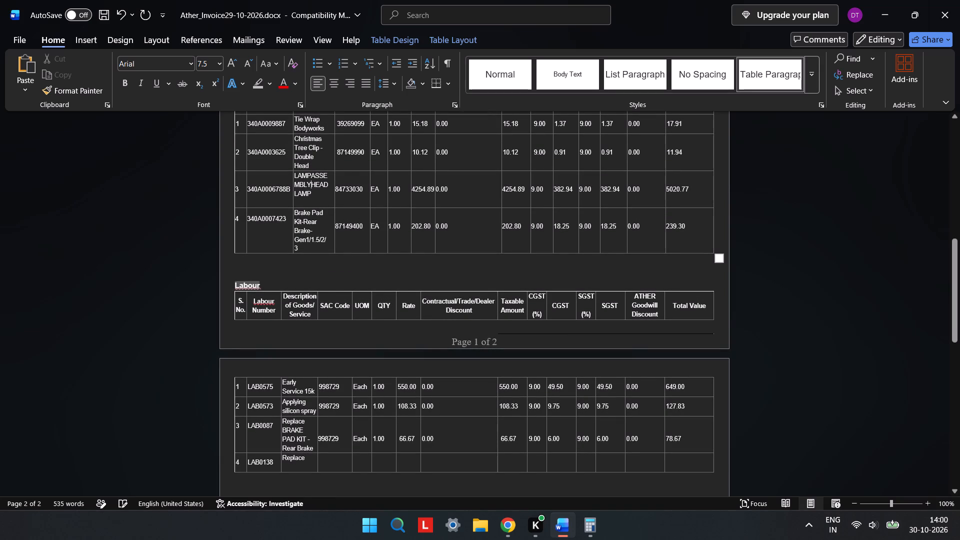
{"action": "key", "text": "minus"}
Copy LAMPASSEMBLY-HEADLAMP from parts row three onto a new line below "Replace" in the Labour row four description.
{"action": "left_click", "coordinate": [301, 174]}
{"action": "left_click_drag", "start_coordinate": [329, 194], "coordinate": [295, 175]}
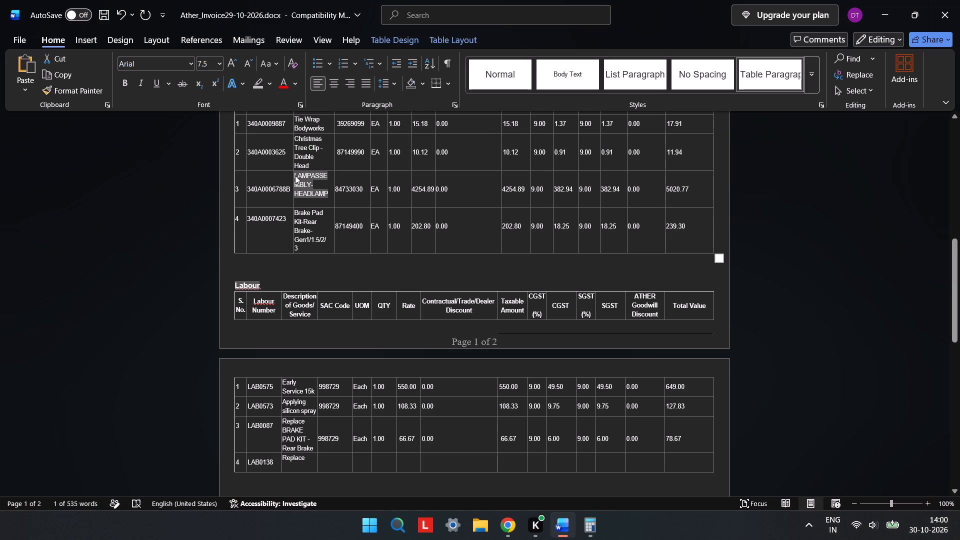
{"action": "key", "text": "ctrl+c"}
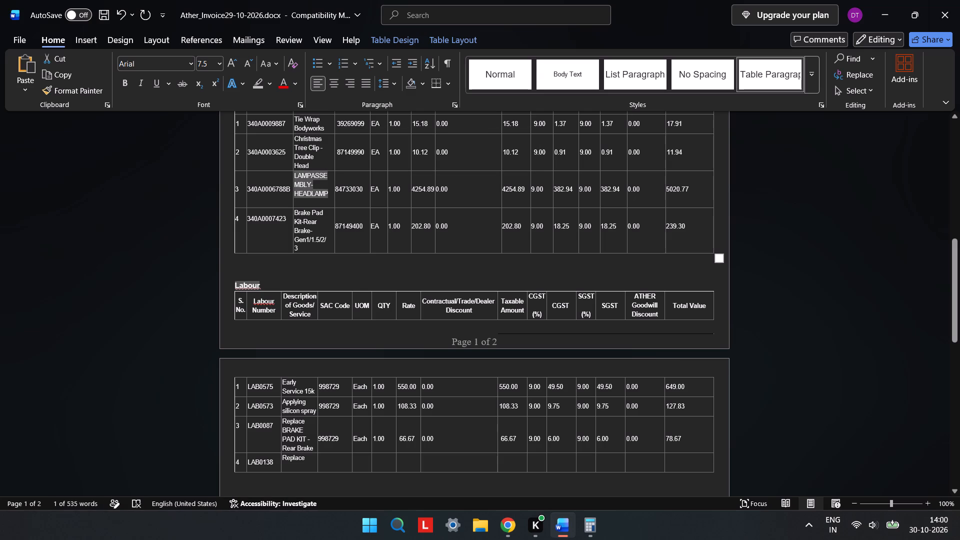
{"action": "left_click", "coordinate": [303, 461]}
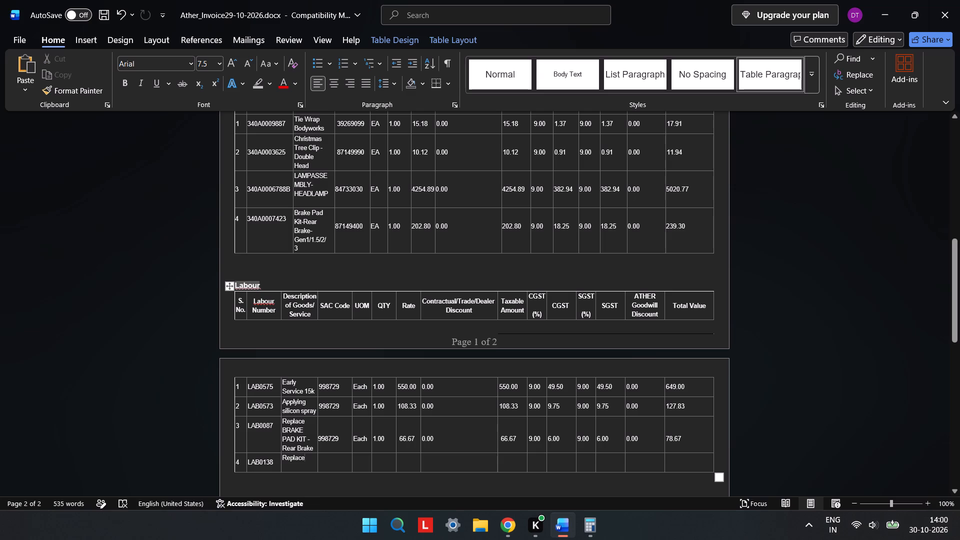
{"action": "key", "text": "Return"}
{"action": "key", "text": "ctrl+v"}
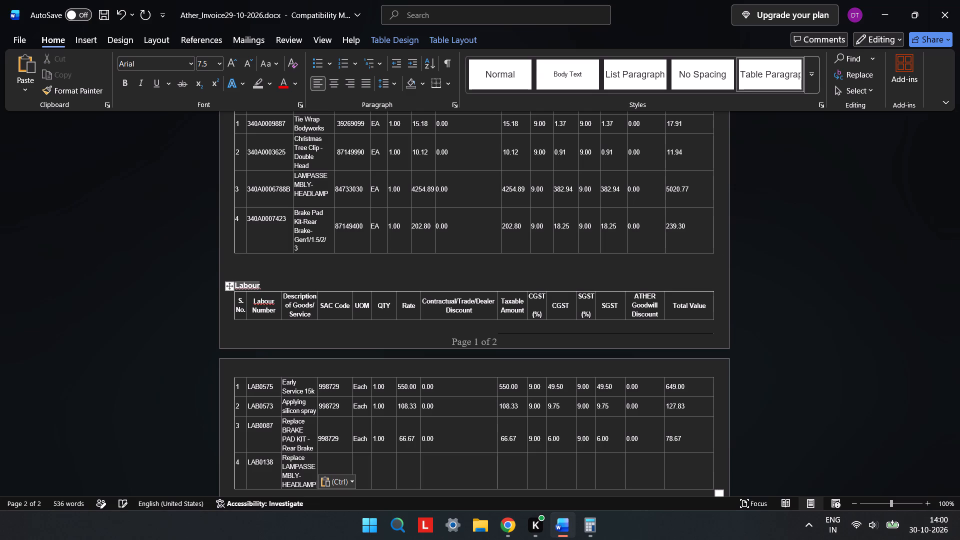
Enter 998729 as the SAC Code in Labour row four, one line down in its cell.
{"action": "scroll", "coordinate": [303, 461], "scroll_direction": "down", "scroll_amount": 1}
{"action": "left_click", "coordinate": [328, 369]}
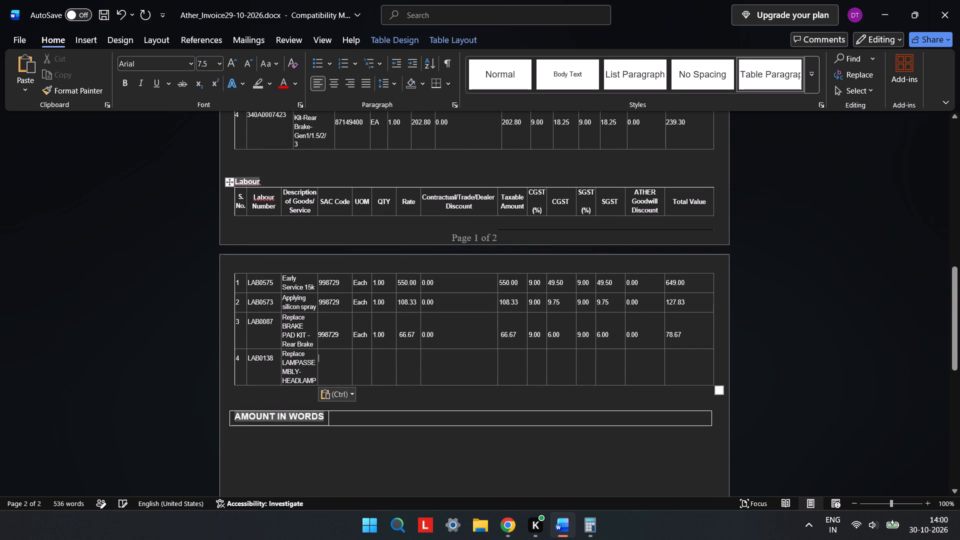
{"action": "key", "text": "Return"}
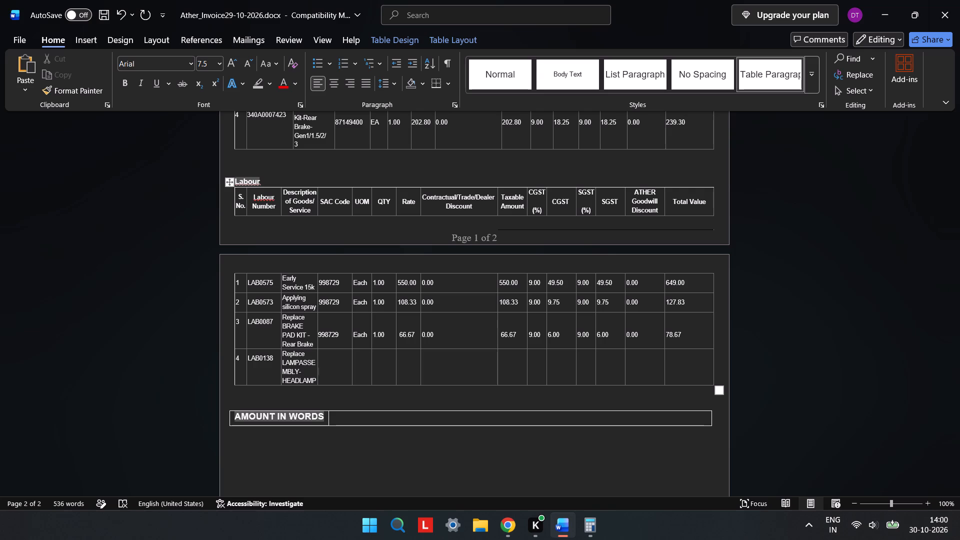
{"action": "key", "text": "BackSpace"}
{"action": "key", "text": "BackSpace"}
{"action": "key", "text": "Return"}
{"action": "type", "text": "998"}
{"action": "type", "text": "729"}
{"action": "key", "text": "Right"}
Enter Each as the UOM and 1.00 as the QTY in Labour row four, one line down.
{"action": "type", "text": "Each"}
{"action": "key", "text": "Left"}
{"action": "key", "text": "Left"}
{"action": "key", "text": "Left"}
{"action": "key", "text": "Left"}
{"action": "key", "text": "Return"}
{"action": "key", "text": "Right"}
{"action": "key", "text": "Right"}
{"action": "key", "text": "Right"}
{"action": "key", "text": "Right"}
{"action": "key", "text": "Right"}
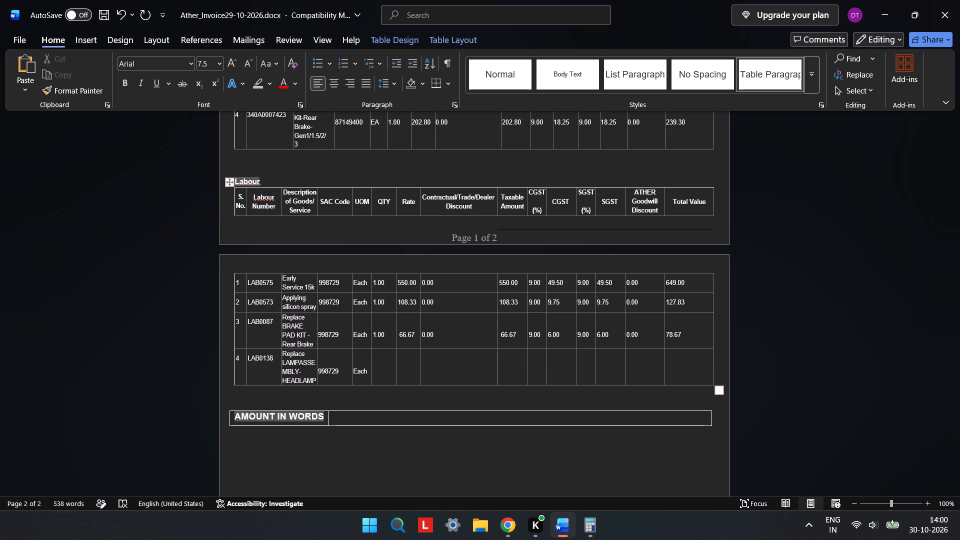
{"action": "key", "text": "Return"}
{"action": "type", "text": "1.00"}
Enter 100.00 as the Rate in Labour row four, one line down in its cell.
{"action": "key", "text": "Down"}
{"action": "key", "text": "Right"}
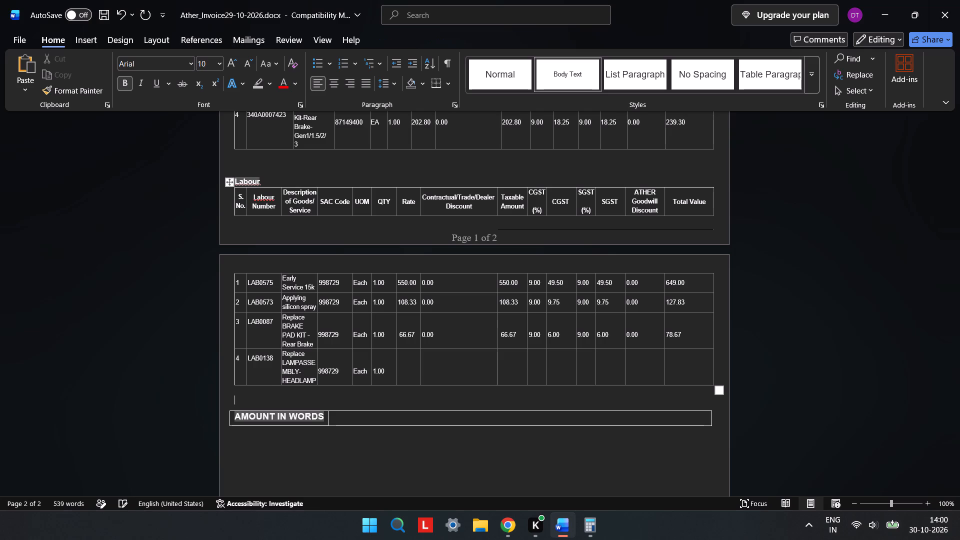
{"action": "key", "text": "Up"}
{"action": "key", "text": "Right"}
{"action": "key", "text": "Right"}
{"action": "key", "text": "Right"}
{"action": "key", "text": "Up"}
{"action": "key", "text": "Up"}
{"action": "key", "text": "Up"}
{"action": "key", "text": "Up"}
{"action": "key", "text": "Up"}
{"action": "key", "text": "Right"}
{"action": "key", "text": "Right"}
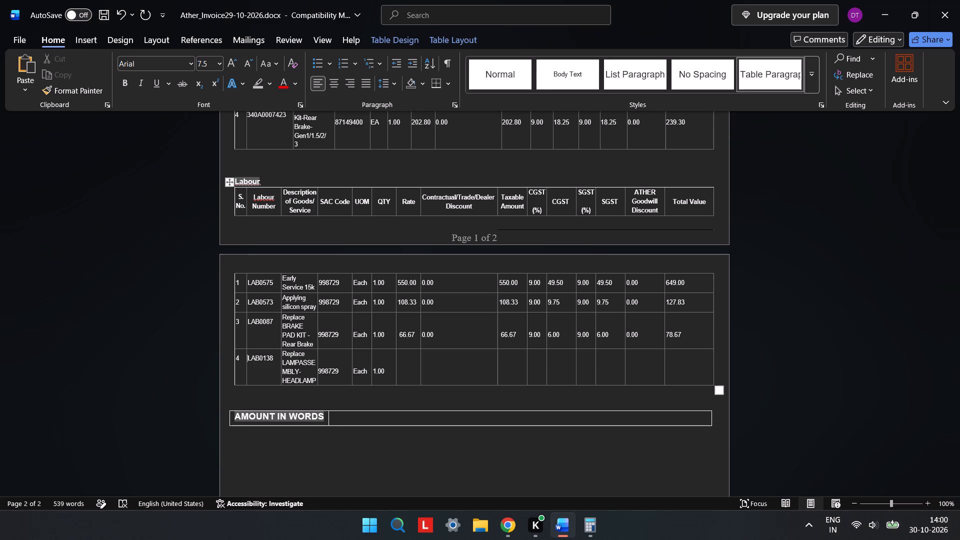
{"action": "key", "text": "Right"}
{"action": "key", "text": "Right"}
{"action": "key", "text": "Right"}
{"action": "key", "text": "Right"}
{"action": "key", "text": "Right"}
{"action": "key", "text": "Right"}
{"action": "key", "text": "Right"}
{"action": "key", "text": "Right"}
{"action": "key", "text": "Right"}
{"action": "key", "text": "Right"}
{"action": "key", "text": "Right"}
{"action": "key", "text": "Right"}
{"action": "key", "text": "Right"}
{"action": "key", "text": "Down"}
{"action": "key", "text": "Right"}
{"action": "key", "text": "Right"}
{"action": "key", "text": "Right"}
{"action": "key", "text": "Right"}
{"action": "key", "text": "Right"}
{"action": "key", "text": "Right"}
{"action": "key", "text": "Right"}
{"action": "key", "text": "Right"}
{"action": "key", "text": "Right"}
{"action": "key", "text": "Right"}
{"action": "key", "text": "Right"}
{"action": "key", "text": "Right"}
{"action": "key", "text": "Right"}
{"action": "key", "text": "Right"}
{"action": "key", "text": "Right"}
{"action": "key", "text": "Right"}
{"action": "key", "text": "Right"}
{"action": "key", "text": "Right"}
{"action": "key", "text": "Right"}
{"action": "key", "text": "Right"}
{"action": "key", "text": "Right"}
{"action": "key", "text": "Right"}
{"action": "key", "text": "Right"}
{"action": "key", "text": "Right"}
{"action": "key", "text": "Right"}
{"action": "key", "text": "Right"}
{"action": "key", "text": "Right"}
{"action": "key", "text": "Right"}
{"action": "key", "text": "Right"}
{"action": "key", "text": "Right"}
{"action": "key", "text": "Right"}
{"action": "key", "text": "Right"}
{"action": "key", "text": "Right"}
{"action": "key", "text": "Right"}
{"action": "key", "text": "Right"}
{"action": "key", "text": "Right"}
{"action": "key", "text": "Right"}
{"action": "key", "text": "Right"}
{"action": "key", "text": "Right"}
{"action": "key", "text": "Return"}
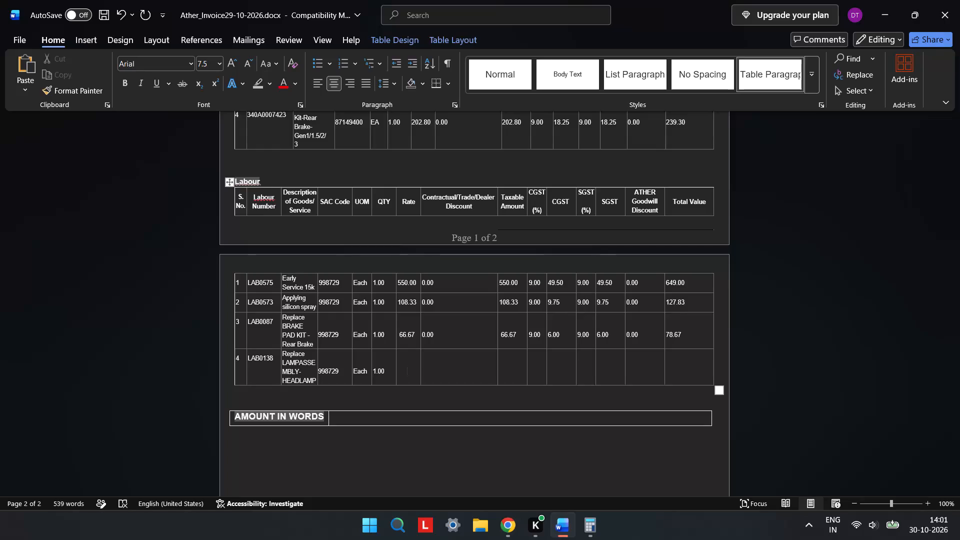
{"action": "type", "text": "100"}
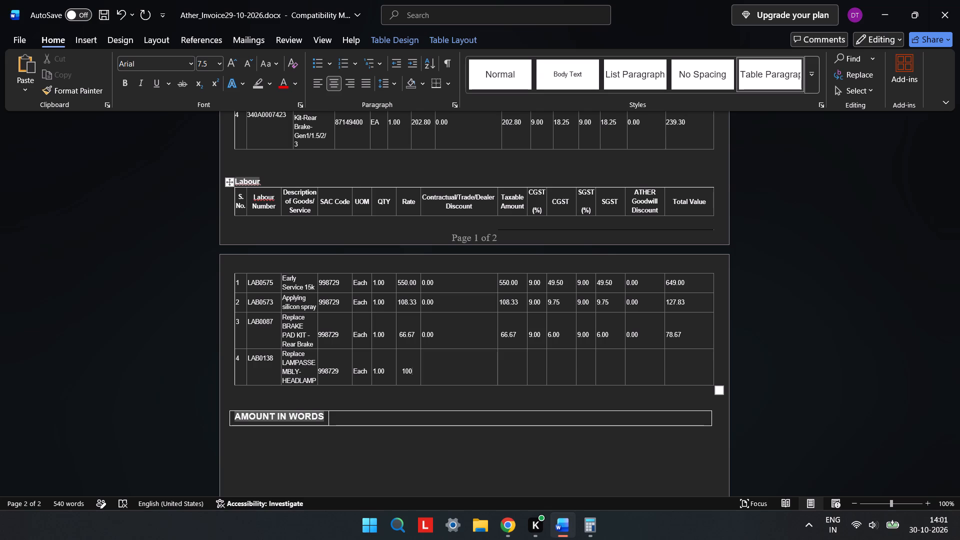
{"action": "type", "text": ".00"}
{"action": "key", "text": "Right"}
Enter 0.00 as the Contractual/Trade/Dealer Discount in Labour row four, one line down in its cell.
{"action": "key", "text": "period"}
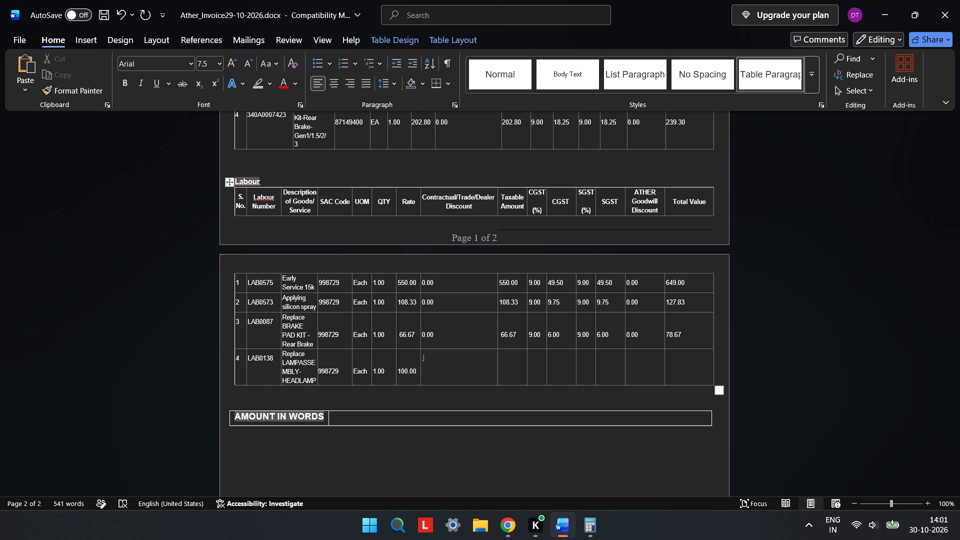
{"action": "key", "text": "BackSpace"}
{"action": "key", "text": "Return"}
{"action": "type", "text": "0.00"}
{"action": "key", "text": "Right"}
Enter 9.00 in the Taxable Amount cell of Labour row four, one line down.
{"action": "key", "text": "Return"}
{"action": "type", "text": "9.00"}
{"action": "key", "text": "Right"}
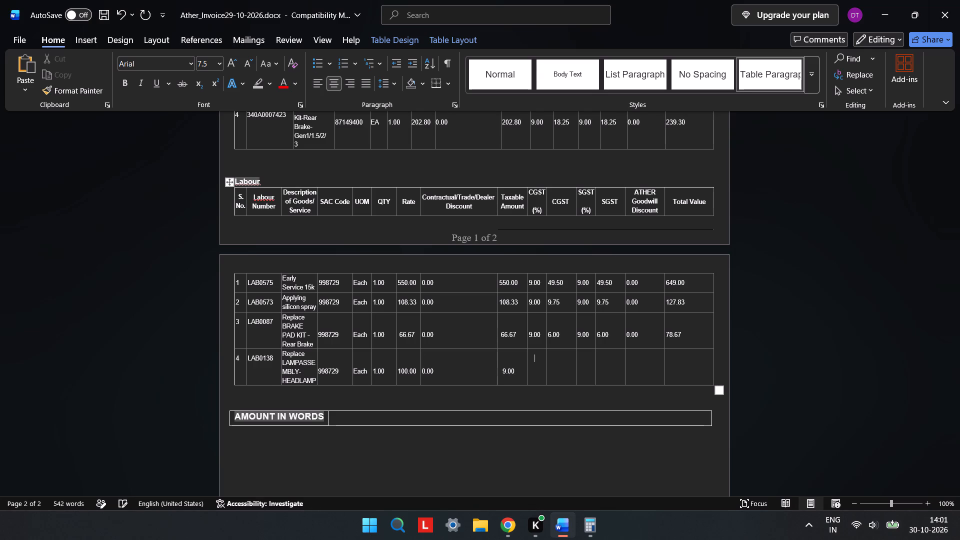
Enter 9.00 in each of the CGST (%), CGST, SGST (%) and SGST cells of Labour row four, one line down.
{"action": "key", "text": "Return"}
{"action": "type", "text": "9.00"}
{"action": "key", "text": "Right"}
{"action": "key", "text": "Return"}
{"action": "type", "text": "9.00"}
{"action": "key", "text": "Right"}
{"action": "key", "text": "Return"}
{"action": "type", "text": "9.00"}
{"action": "key", "text": "Right"}
{"action": "key", "text": "Return"}
{"action": "type", "text": "9.00"}
Enter 9.00 as the ATHER Goodwill Discount and 118.00 as the Total Value in Labour row four, one line down.
{"action": "key", "text": "Right"}
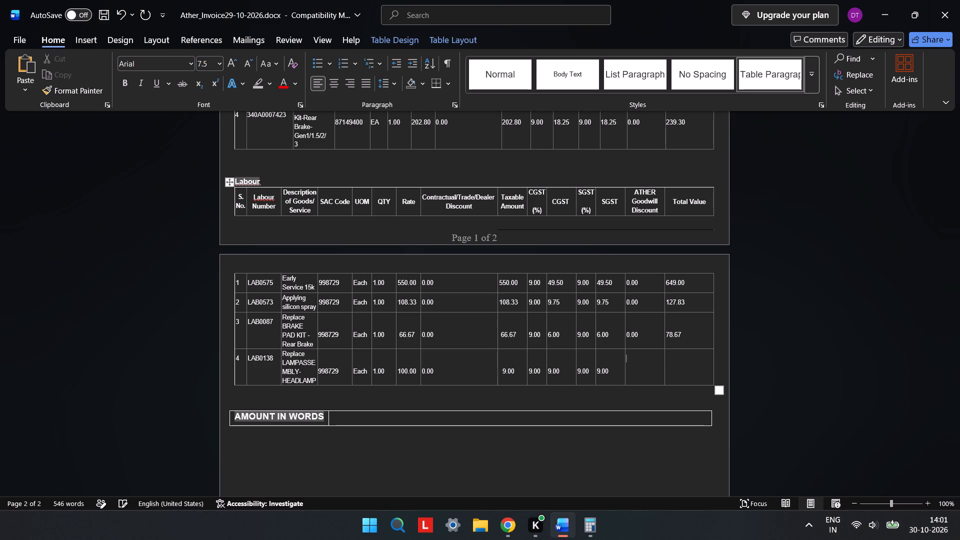
{"action": "key", "text": "Return"}
{"action": "type", "text": "9.00"}
{"action": "key", "text": "Right"}
{"action": "key", "text": "Return"}
{"action": "type", "text": "118.00"}
Insert five blank lines above the Labour heading so the heading and its whole table start on page two.
{"action": "scroll", "coordinate": [328, 369], "scroll_direction": "down", "scroll_amount": 1}
{"action": "scroll", "coordinate": [328, 369], "scroll_direction": "up", "scroll_amount": 2}
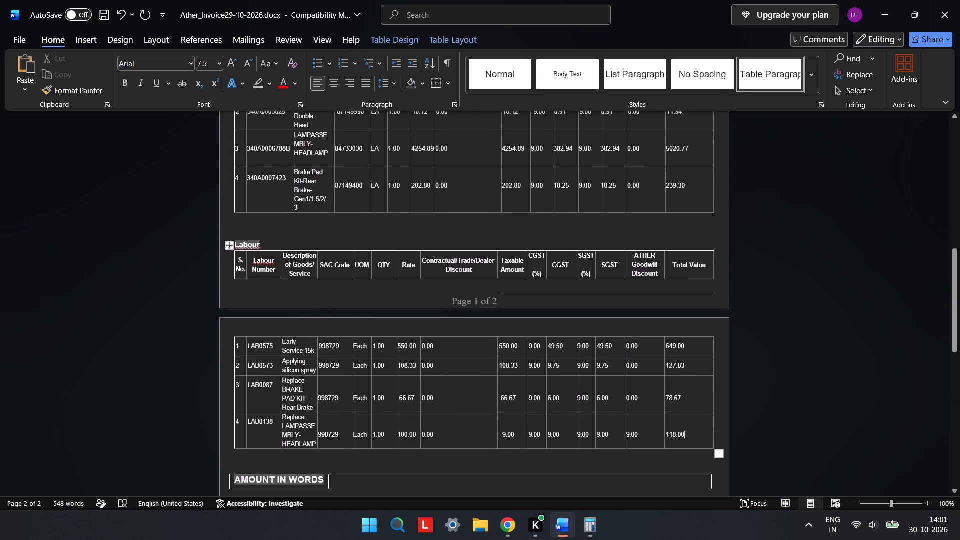
{"action": "scroll", "coordinate": [328, 369], "scroll_direction": "up", "scroll_amount": 1}
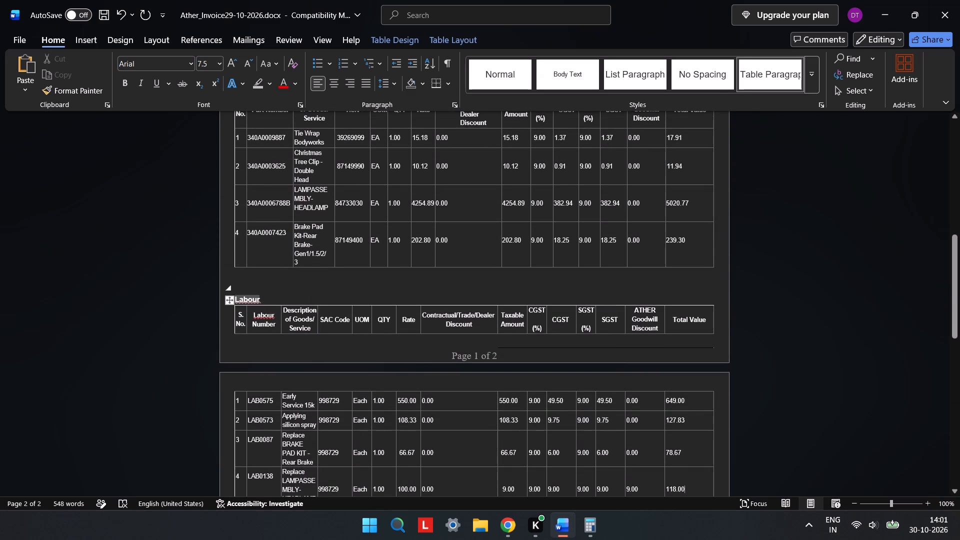
{"action": "left_click", "coordinate": [306, 285]}
{"action": "key", "text": "Return"}
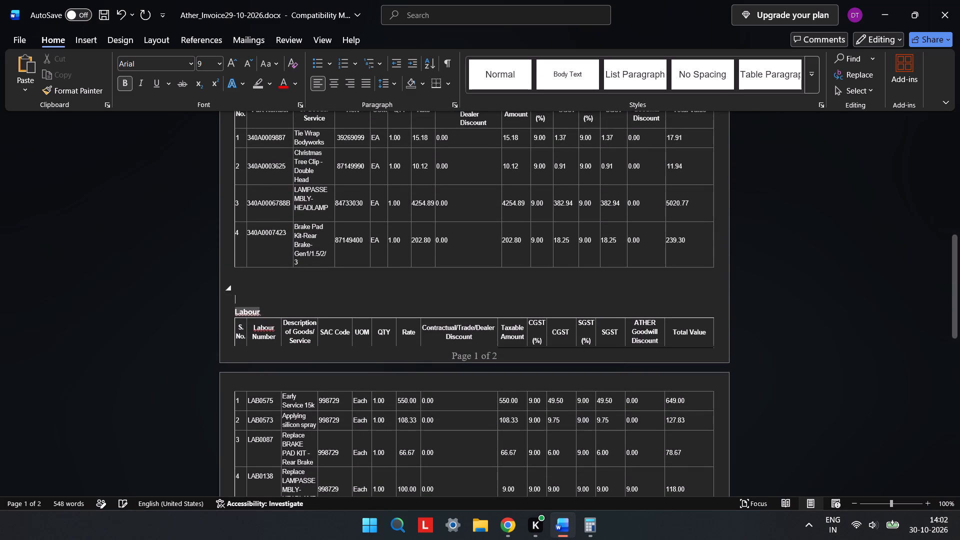
{"action": "key", "text": "Return"}
{"action": "key", "text": "Return"}
{"action": "key", "text": "Return"}
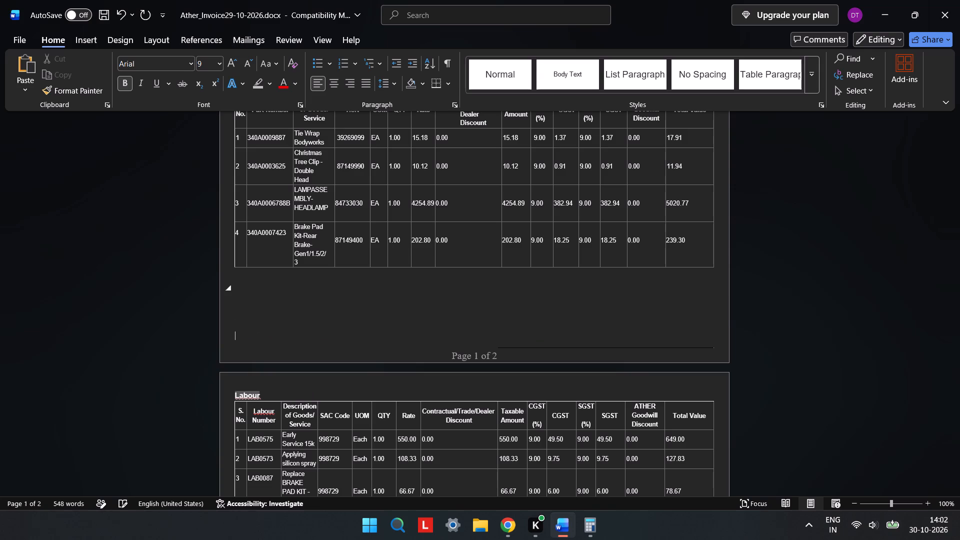
{"action": "key", "text": "Return"}
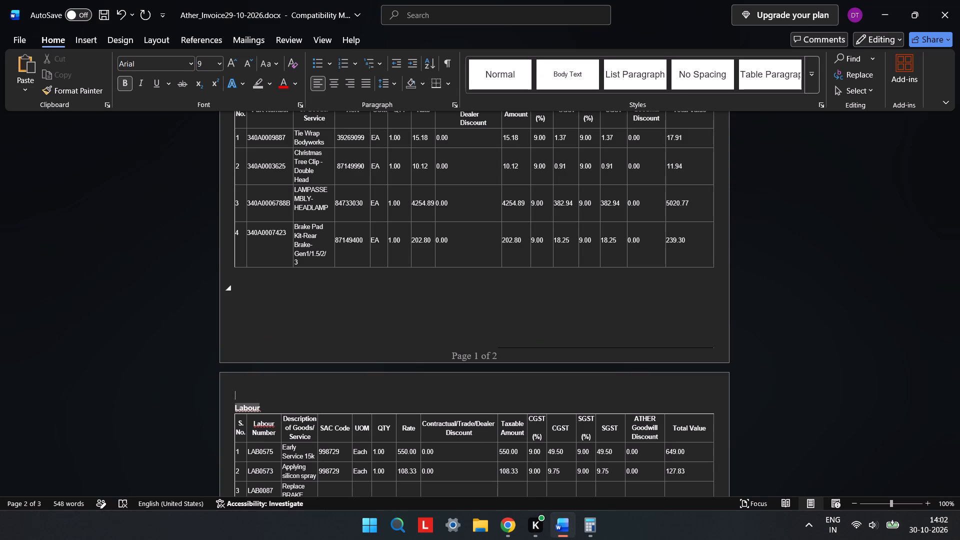
Delete six blank lines between the Labour table and the Round Off table to pull the Printed On line back onto page two.
{"action": "scroll", "coordinate": [306, 285], "scroll_direction": "down", "scroll_amount": 6}
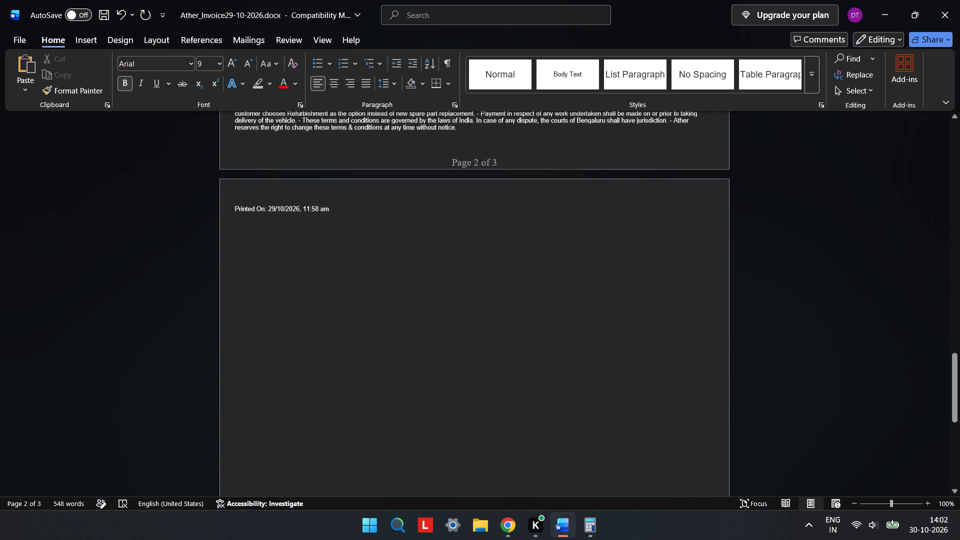
{"action": "scroll", "coordinate": [306, 285], "scroll_direction": "up", "scroll_amount": 3}
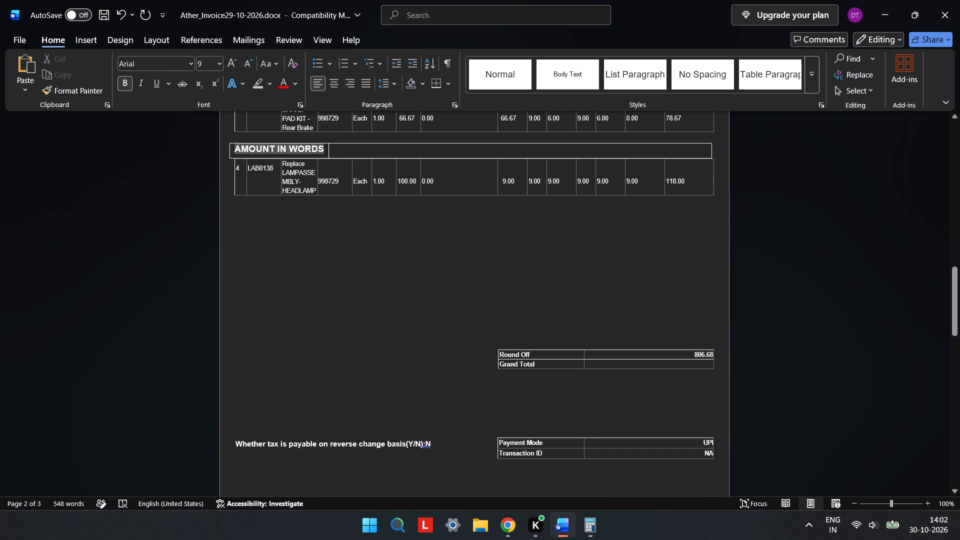
{"action": "left_click", "coordinate": [312, 273]}
{"action": "key", "text": "BackSpace"}
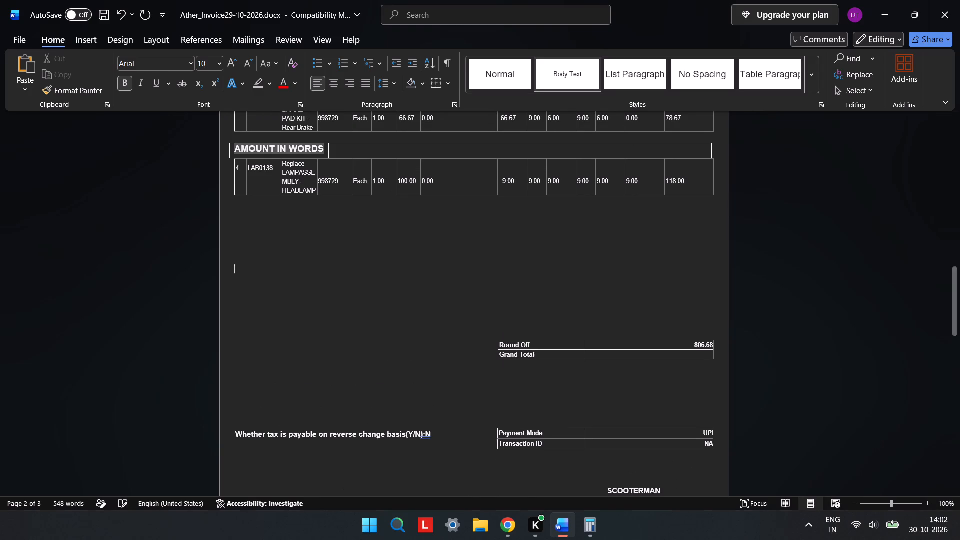
{"action": "key", "text": "BackSpace"}
{"action": "scroll", "coordinate": [312, 275], "scroll_direction": "down", "scroll_amount": 5}
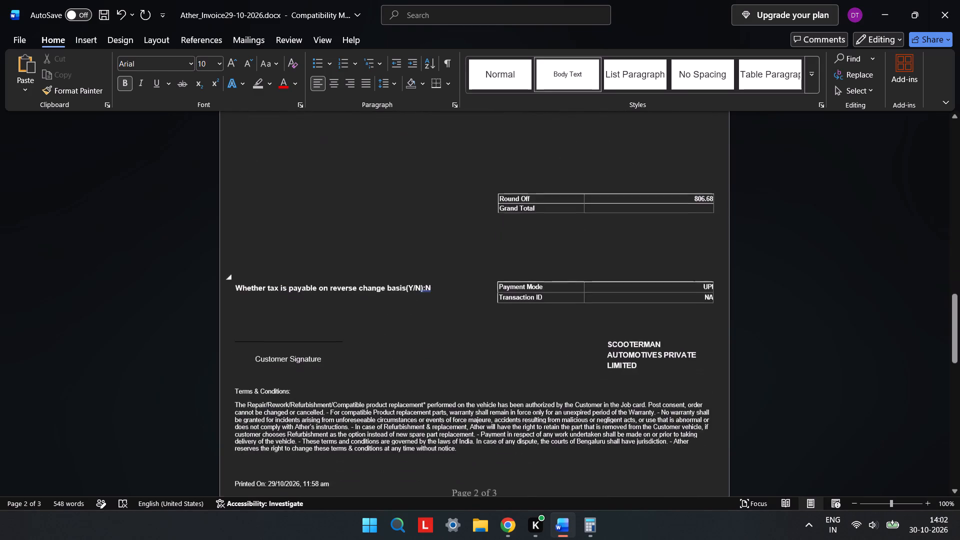
{"action": "scroll", "coordinate": [312, 275], "scroll_direction": "down", "scroll_amount": 14}
{"action": "scroll", "coordinate": [307, 269], "scroll_direction": "up", "scroll_amount": 15}
{"action": "key", "text": "BackSpace"}
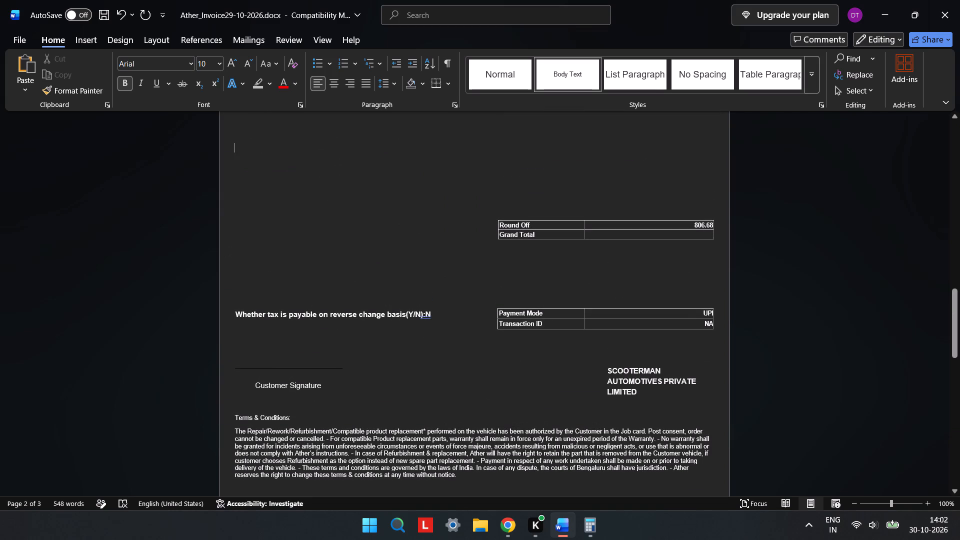
{"action": "key", "text": "BackSpace"}
{"action": "left_click", "coordinate": [263, 174]}
{"action": "key", "text": "BackSpace"}
{"action": "key", "text": "BackSpace"}
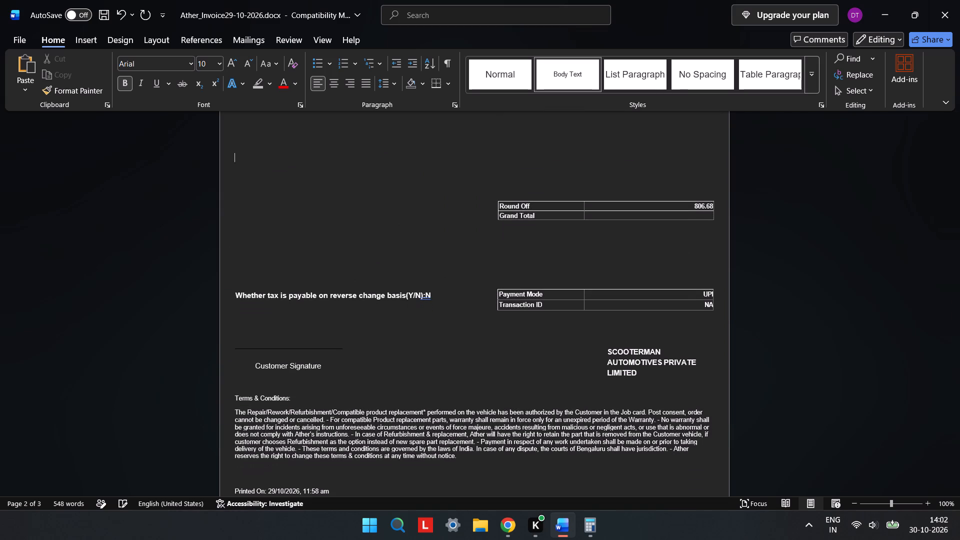
{"action": "scroll", "coordinate": [263, 174], "scroll_direction": "down", "scroll_amount": 14}
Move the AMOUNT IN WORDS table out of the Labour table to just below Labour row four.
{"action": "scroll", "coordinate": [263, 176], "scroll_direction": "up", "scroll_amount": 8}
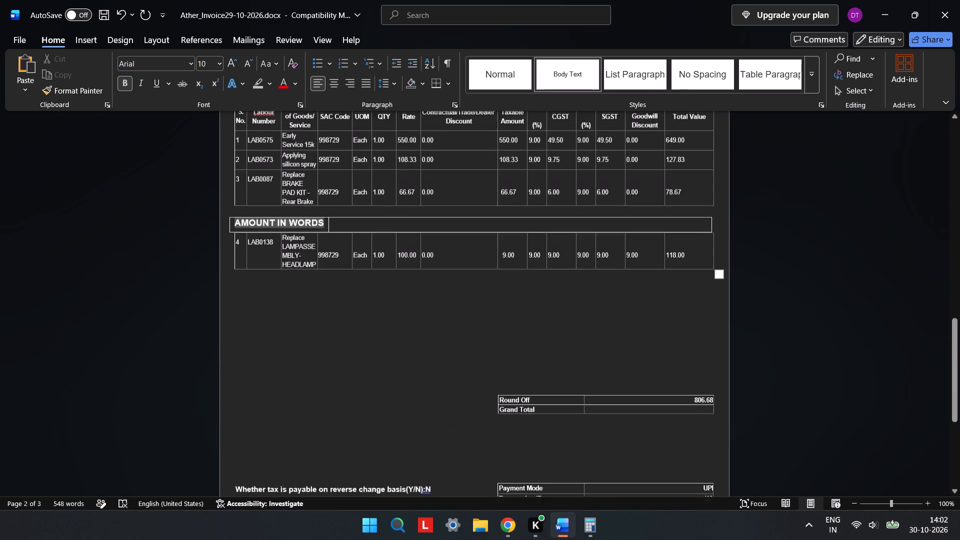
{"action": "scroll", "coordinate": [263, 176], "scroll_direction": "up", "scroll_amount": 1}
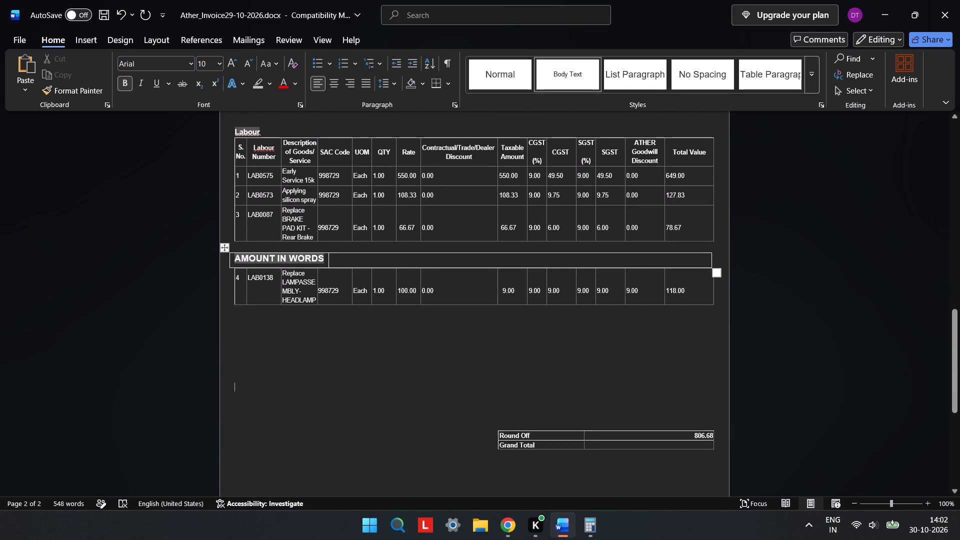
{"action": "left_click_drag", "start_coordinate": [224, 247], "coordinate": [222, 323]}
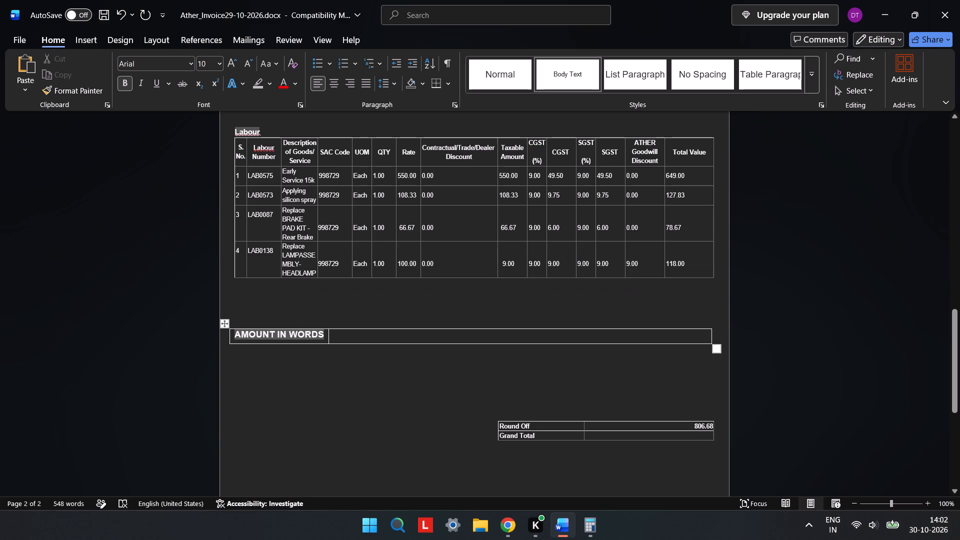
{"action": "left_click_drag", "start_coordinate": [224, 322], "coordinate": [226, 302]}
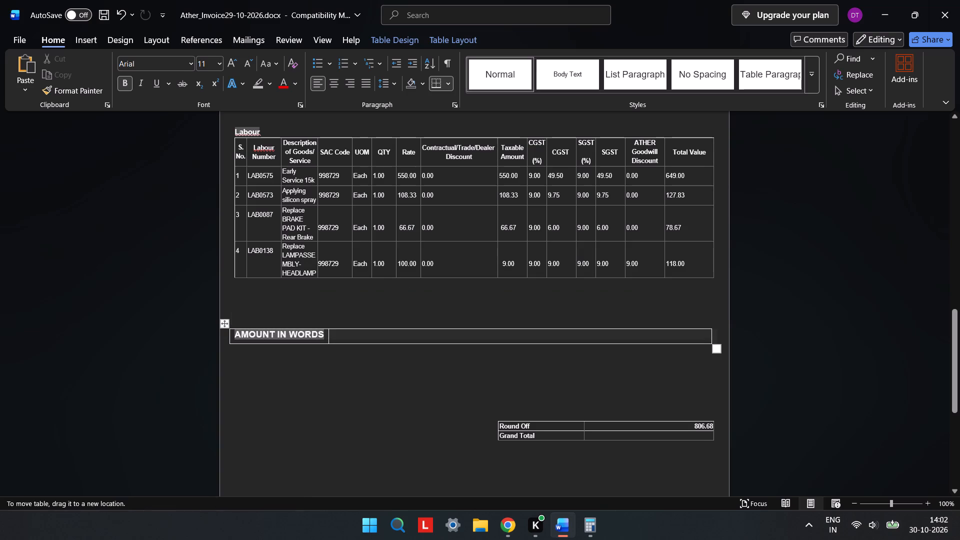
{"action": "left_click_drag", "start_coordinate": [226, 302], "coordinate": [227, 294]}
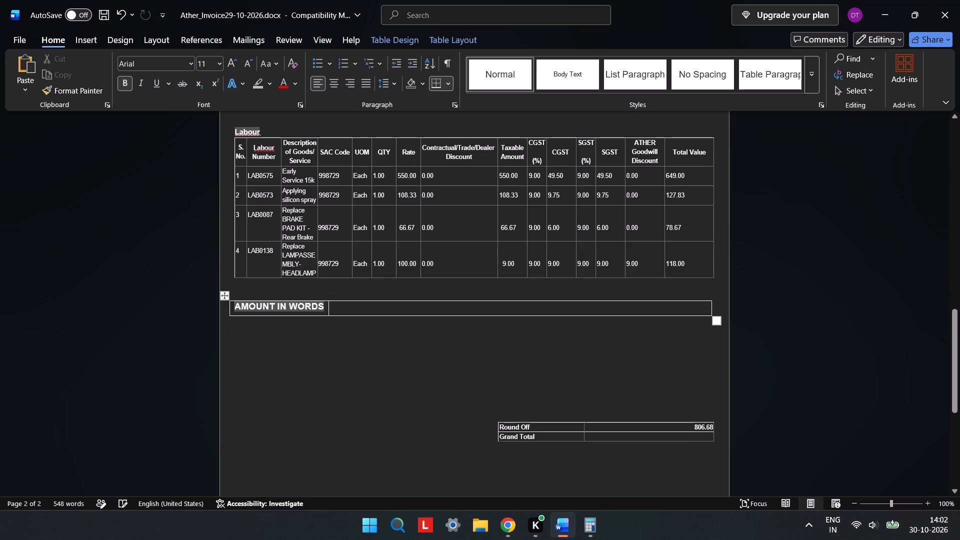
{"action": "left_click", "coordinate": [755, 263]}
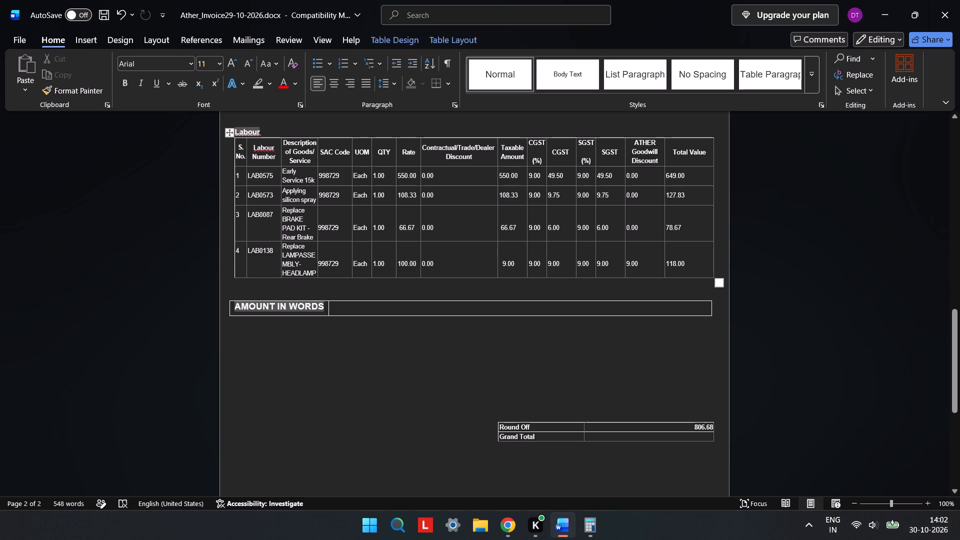
Move the AMOUNT IN WORDS table down to just above the Round Off and Grand Total table.
{"action": "scroll", "coordinate": [610, 375], "scroll_direction": "up", "scroll_amount": 2}
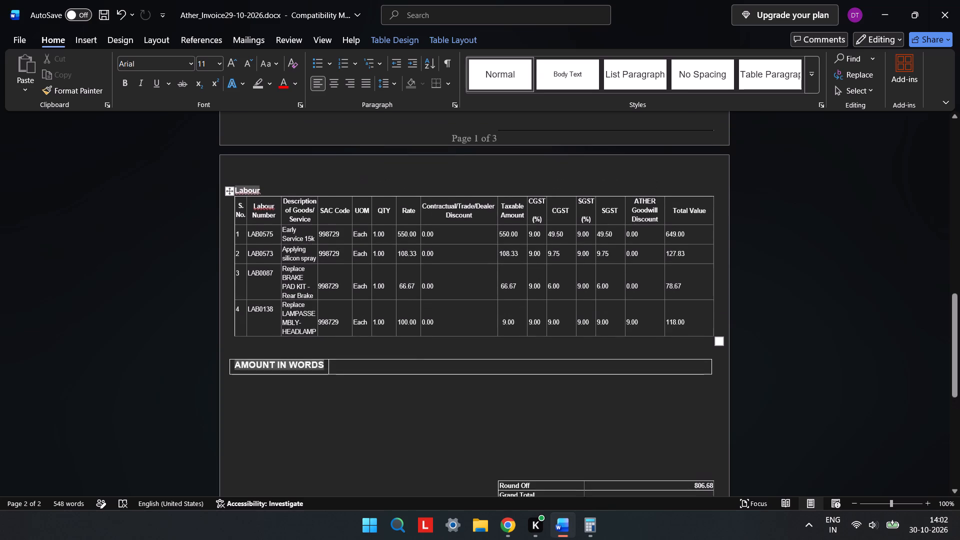
{"action": "scroll", "coordinate": [610, 375], "scroll_direction": "up", "scroll_amount": 5}
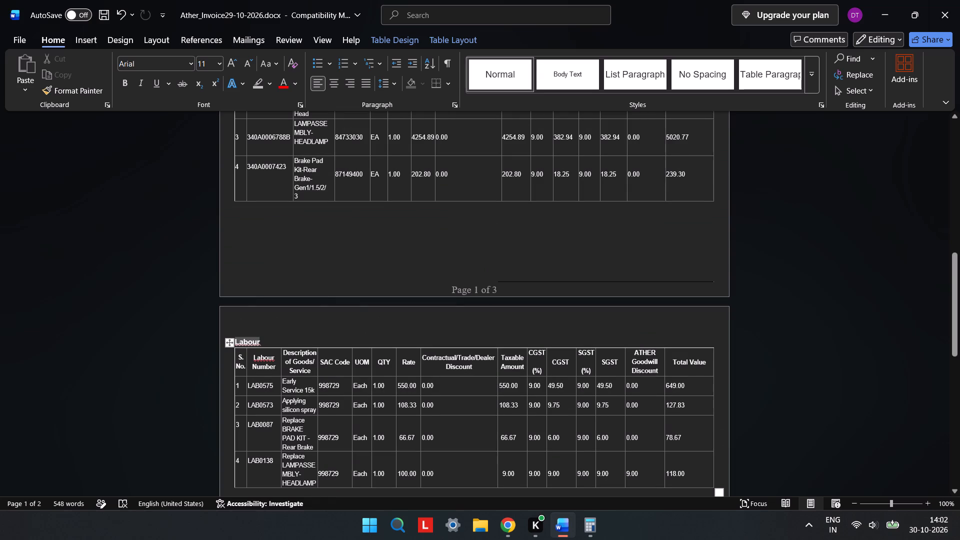
{"action": "scroll", "coordinate": [596, 375], "scroll_direction": "up", "scroll_amount": 5}
{"action": "scroll", "coordinate": [596, 375], "scroll_direction": "down", "scroll_amount": 6}
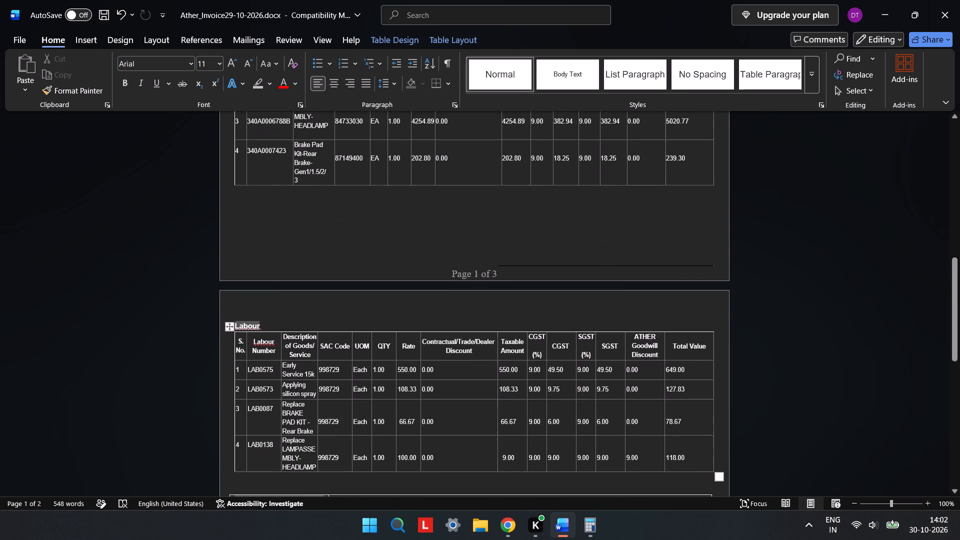
{"action": "scroll", "coordinate": [596, 375], "scroll_direction": "down", "scroll_amount": 4}
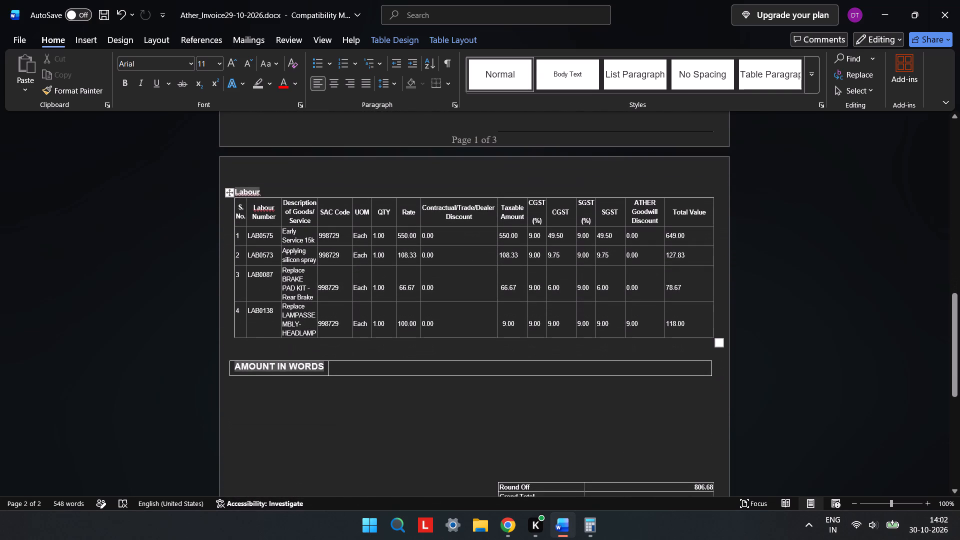
{"action": "scroll", "coordinate": [596, 375], "scroll_direction": "down", "scroll_amount": 4}
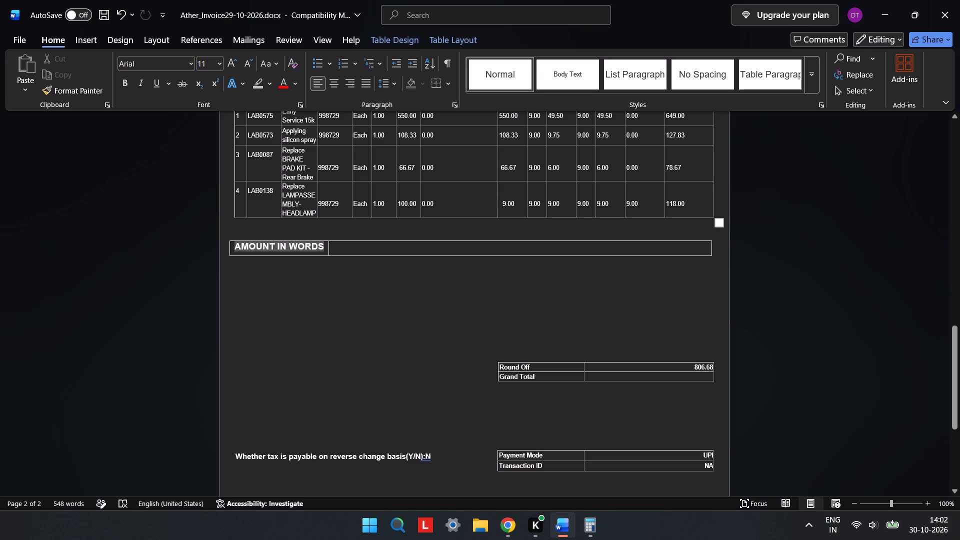
{"action": "left_click", "coordinate": [232, 241]}
{"action": "left_click_drag", "start_coordinate": [224, 237], "coordinate": [236, 330]}
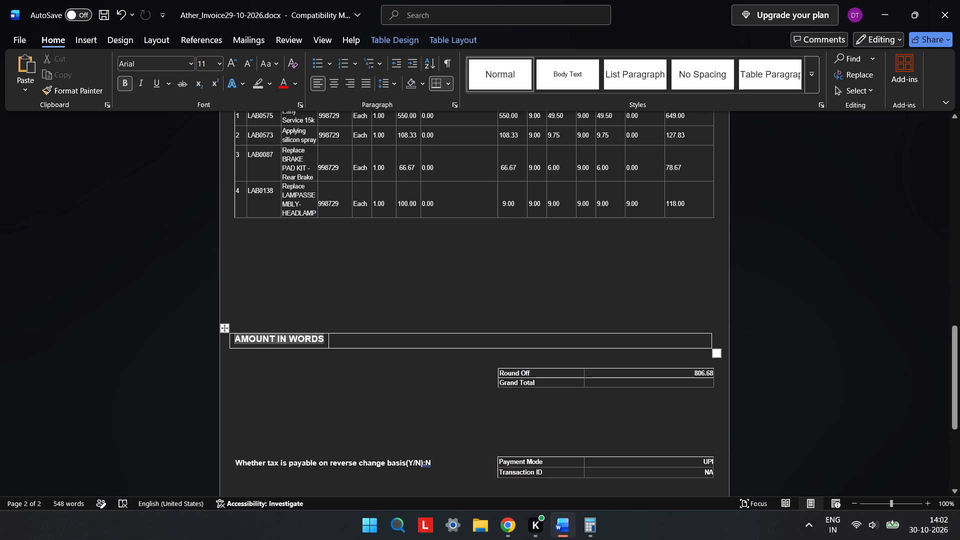
Move the Round Off and Grand Total table up between the Labour table and the AMOUNT IN WORDS table.
{"action": "left_click", "coordinate": [495, 368]}
{"action": "left_click_drag", "start_coordinate": [492, 366], "coordinate": [492, 362]}
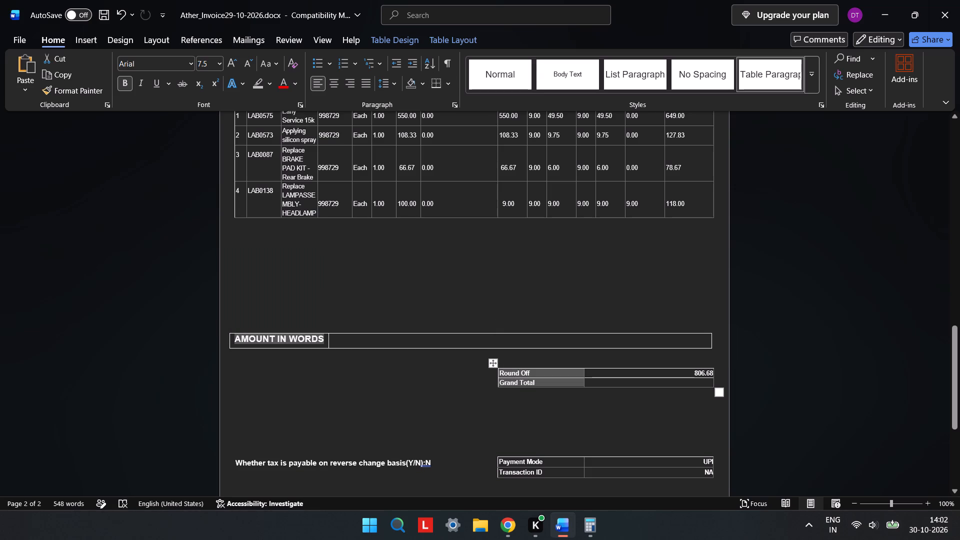
{"action": "left_click_drag", "start_coordinate": [492, 362], "coordinate": [492, 238]}
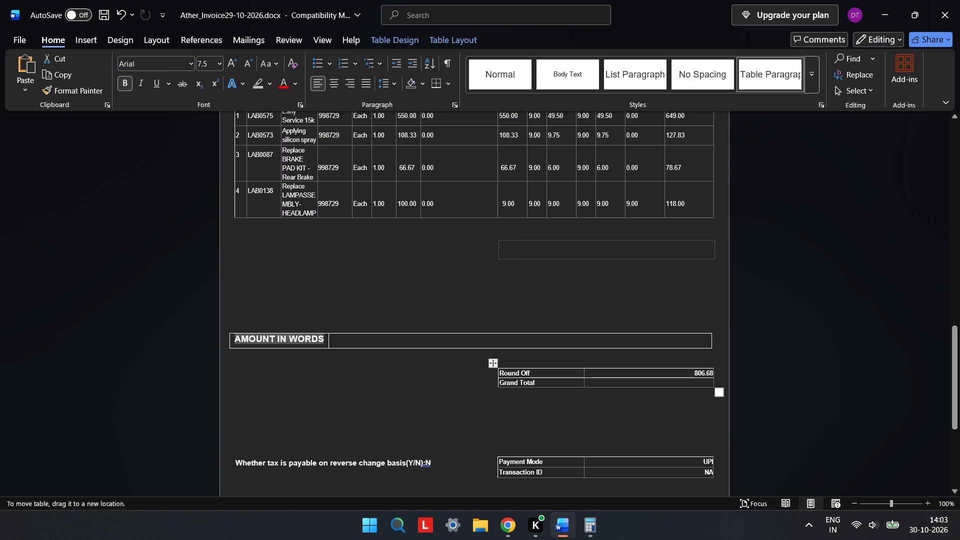
{"action": "left_click_drag", "start_coordinate": [492, 238], "coordinate": [492, 238]}
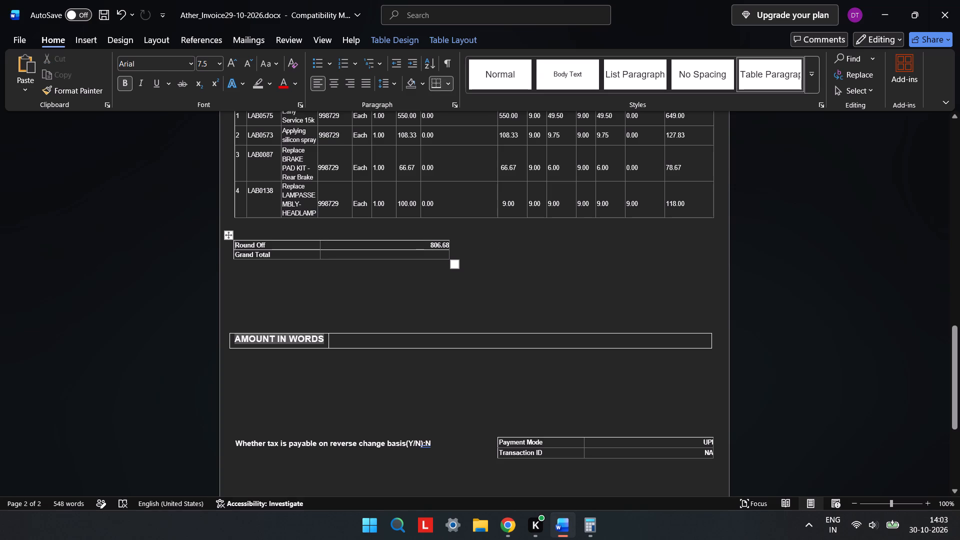
Right-align the Round Off label in its table cell.
{"action": "left_click", "coordinate": [351, 84]}
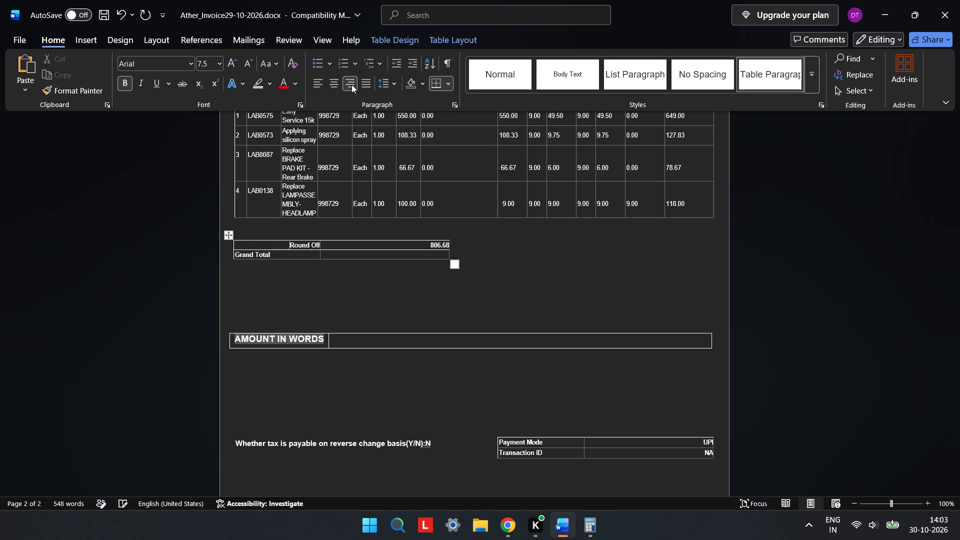
Left-align the Round Off label in its table cell.
{"action": "left_click", "coordinate": [321, 80]}
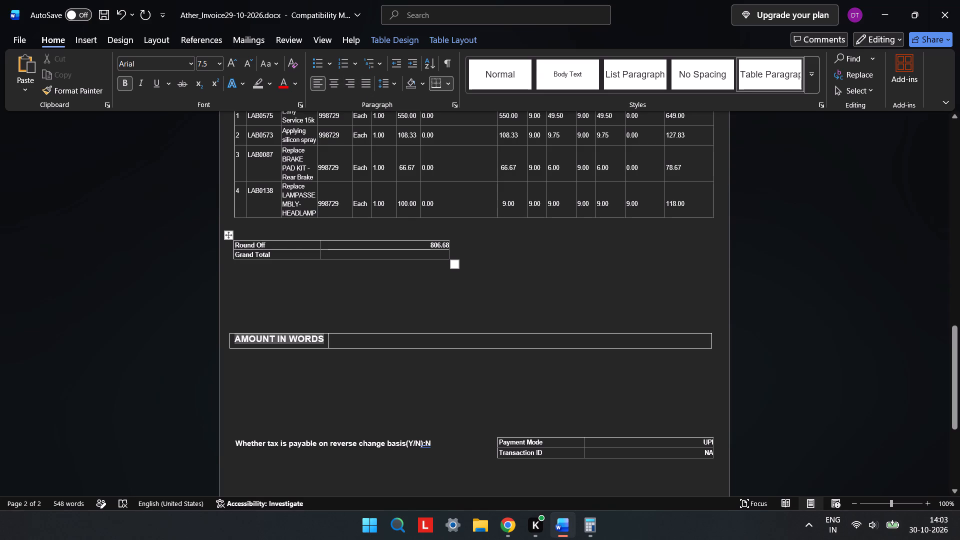
Move the Round Off and Grand Total table across the page to sit just below the Labour table, lined up with its right edge.
{"action": "left_click", "coordinate": [463, 257]}
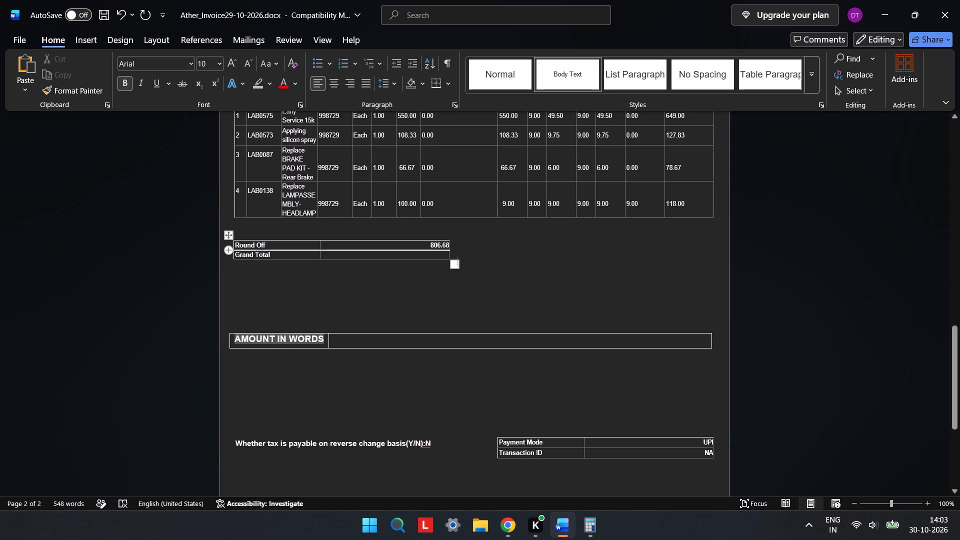
{"action": "left_click", "coordinate": [229, 271]}
{"action": "left_click", "coordinate": [227, 232]}
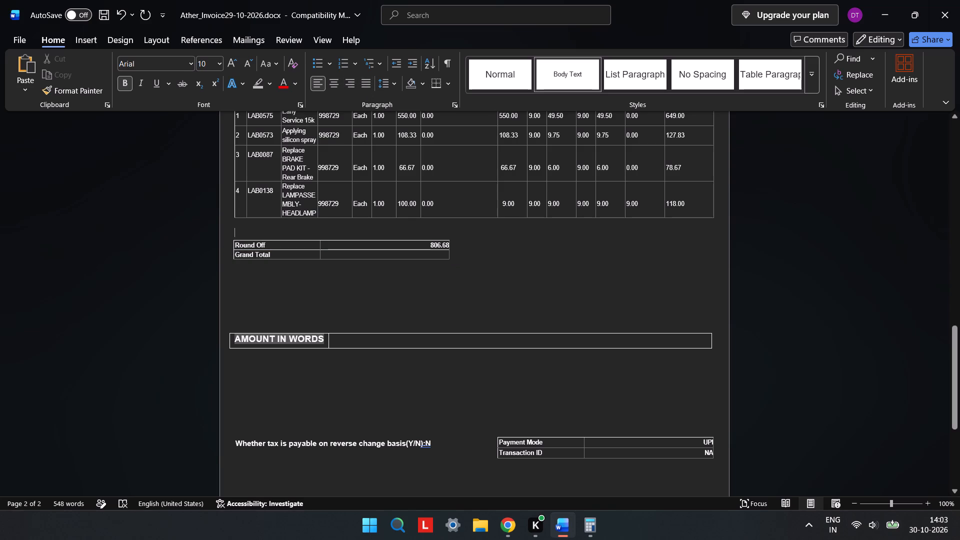
{"action": "left_click", "coordinate": [225, 243]}
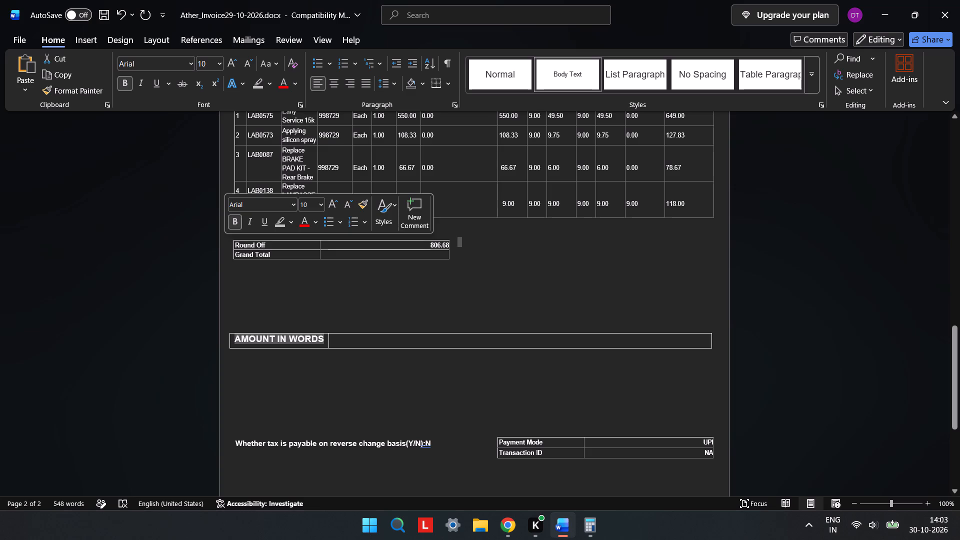
{"action": "left_click", "coordinate": [226, 241]}
{"action": "left_click", "coordinate": [228, 234]}
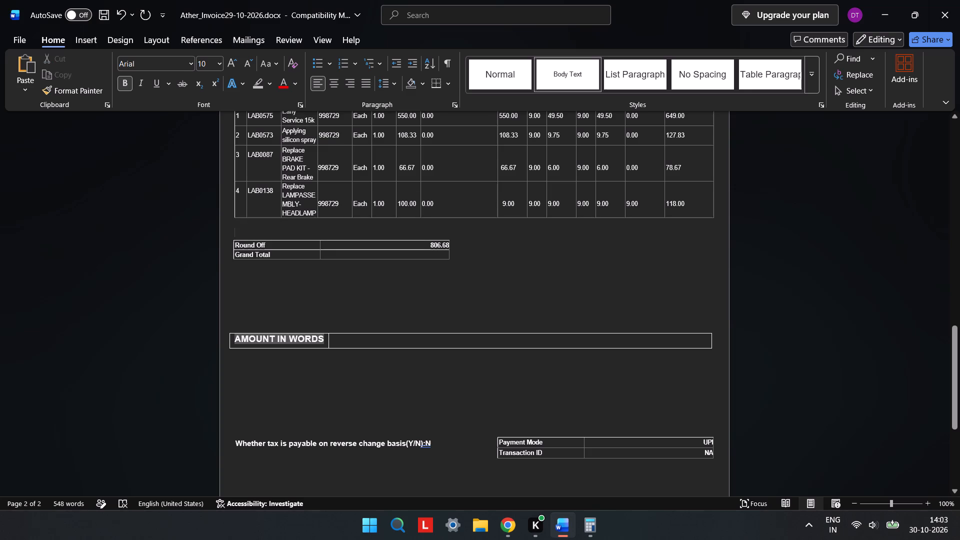
{"action": "left_click_drag", "start_coordinate": [228, 235], "coordinate": [334, 244]}
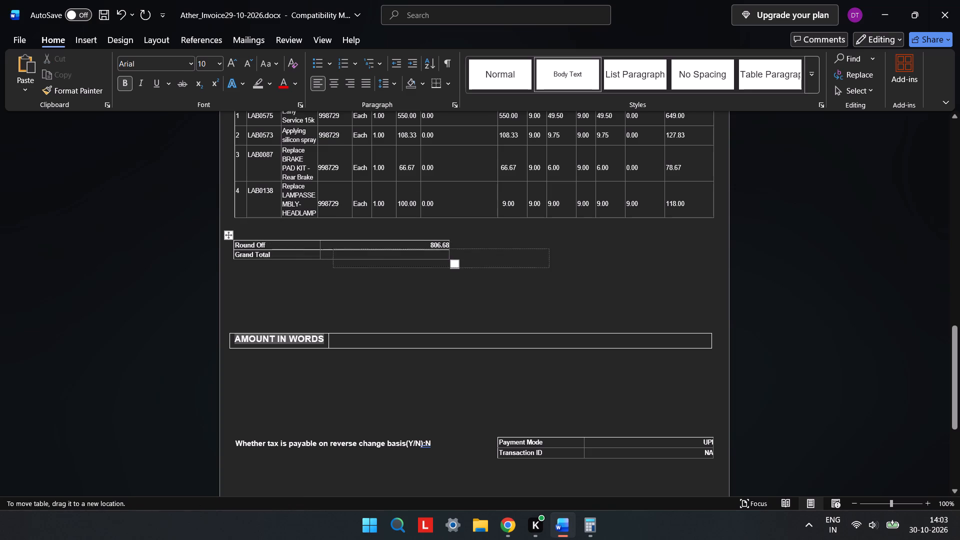
{"action": "left_click_drag", "start_coordinate": [334, 244], "coordinate": [494, 225]}
{"action": "left_click_drag", "start_coordinate": [494, 225], "coordinate": [494, 225]}
Move the AMOUNT IN WORDS table up to just below the Round Off and Grand Total table.
{"action": "left_click", "coordinate": [487, 282]}
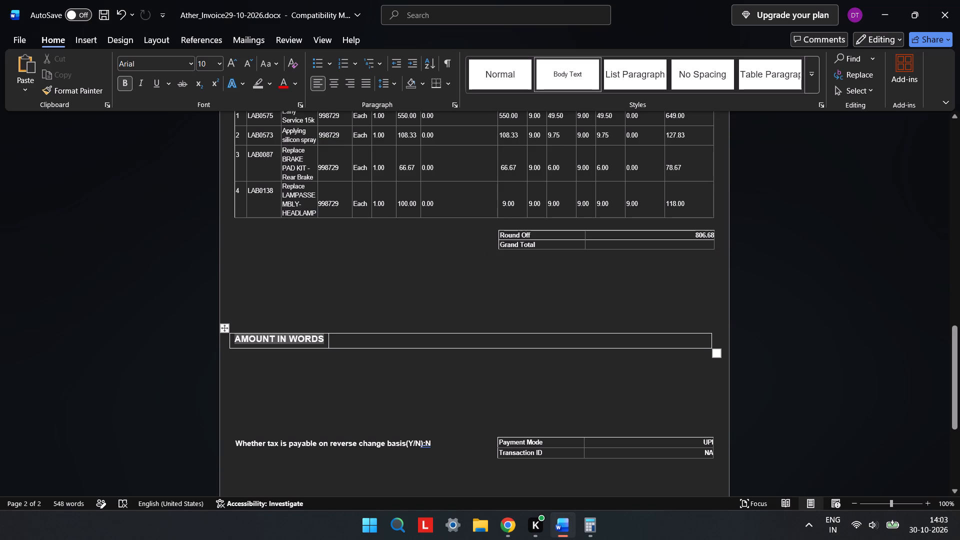
{"action": "left_click_drag", "start_coordinate": [225, 326], "coordinate": [232, 265]}
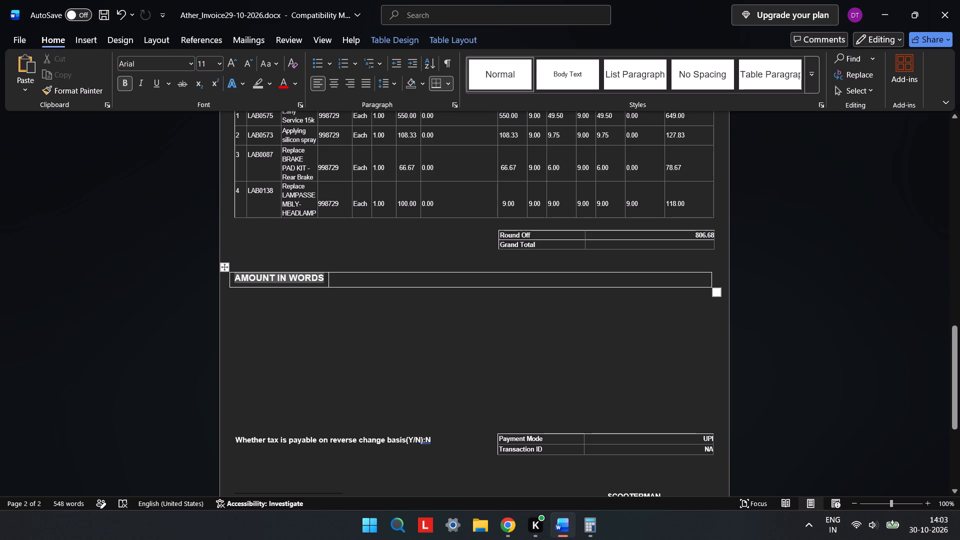
{"action": "left_click_drag", "start_coordinate": [225, 267], "coordinate": [236, 257]}
Align the AMOUNT IN WORDS table's left edge with the Labour table and widen its label column to fit the heading on one line.
{"action": "left_click", "coordinate": [276, 331]}
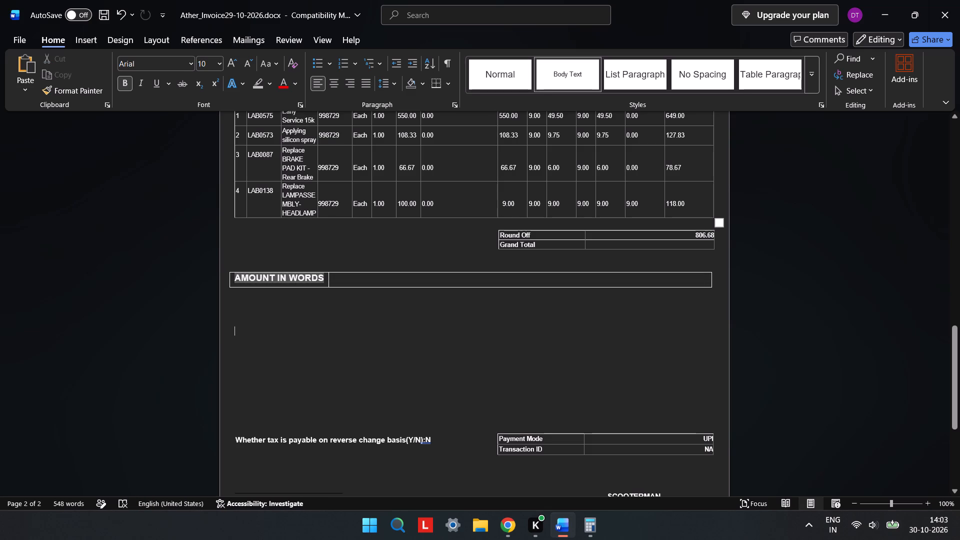
{"action": "left_click_drag", "start_coordinate": [228, 277], "coordinate": [229, 277]}
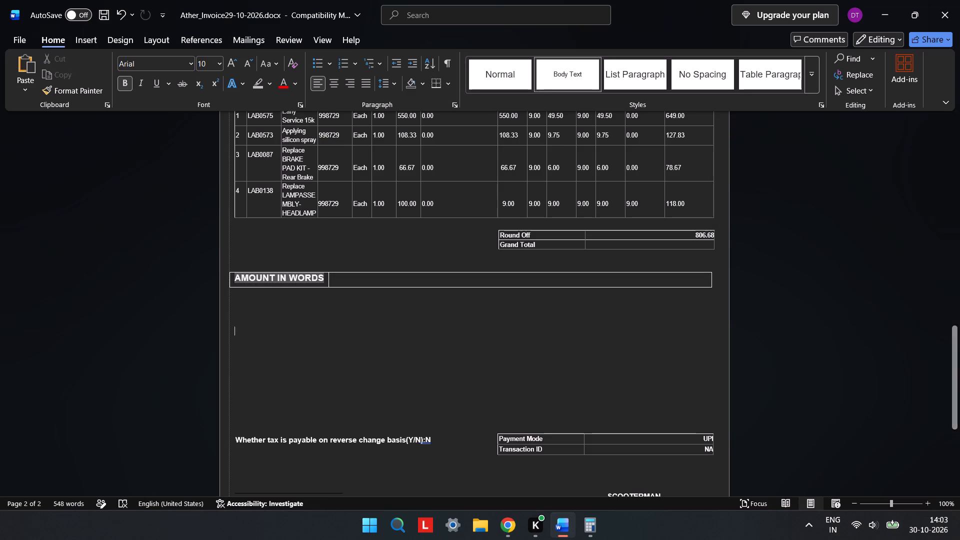
{"action": "left_click_drag", "start_coordinate": [229, 277], "coordinate": [234, 277]}
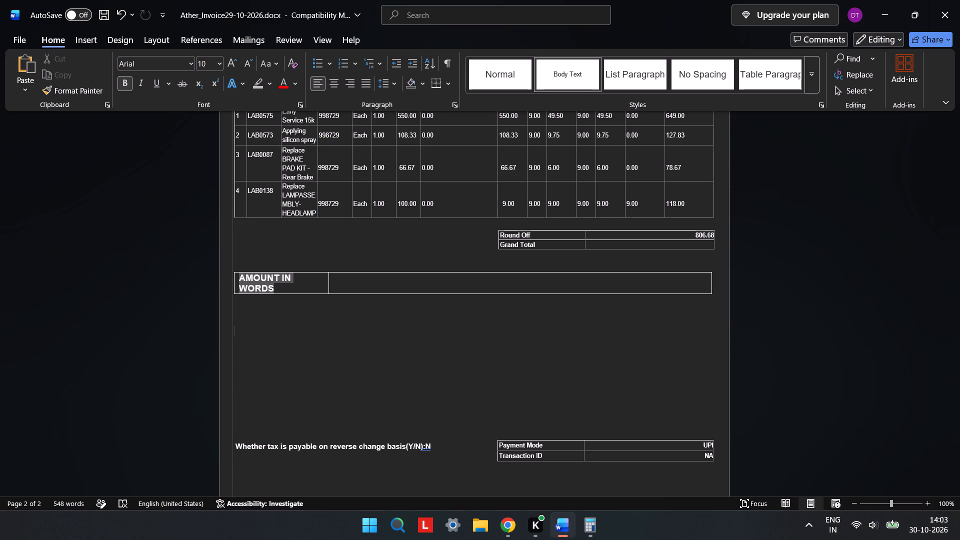
{"action": "left_click_drag", "start_coordinate": [234, 277], "coordinate": [236, 276]}
{"action": "left_click_drag", "start_coordinate": [328, 284], "coordinate": [332, 284]}
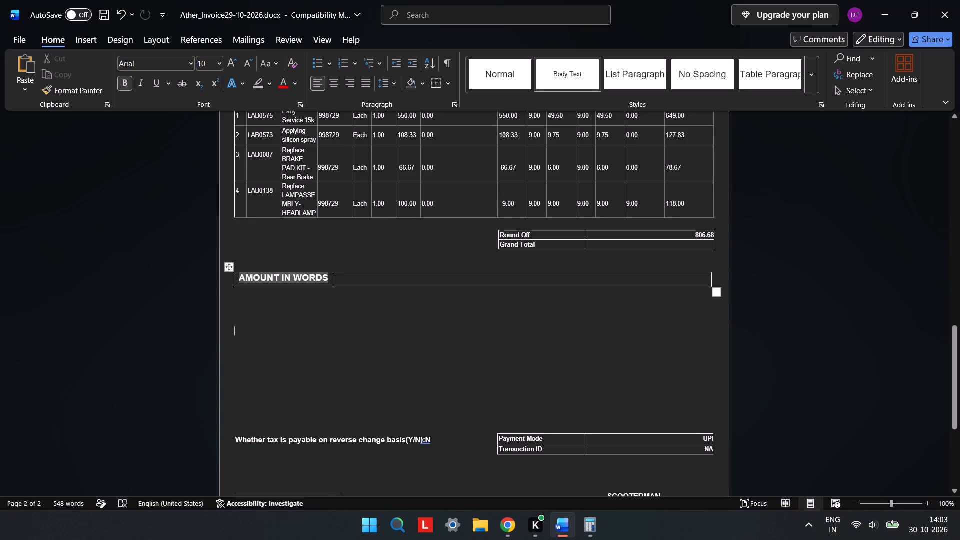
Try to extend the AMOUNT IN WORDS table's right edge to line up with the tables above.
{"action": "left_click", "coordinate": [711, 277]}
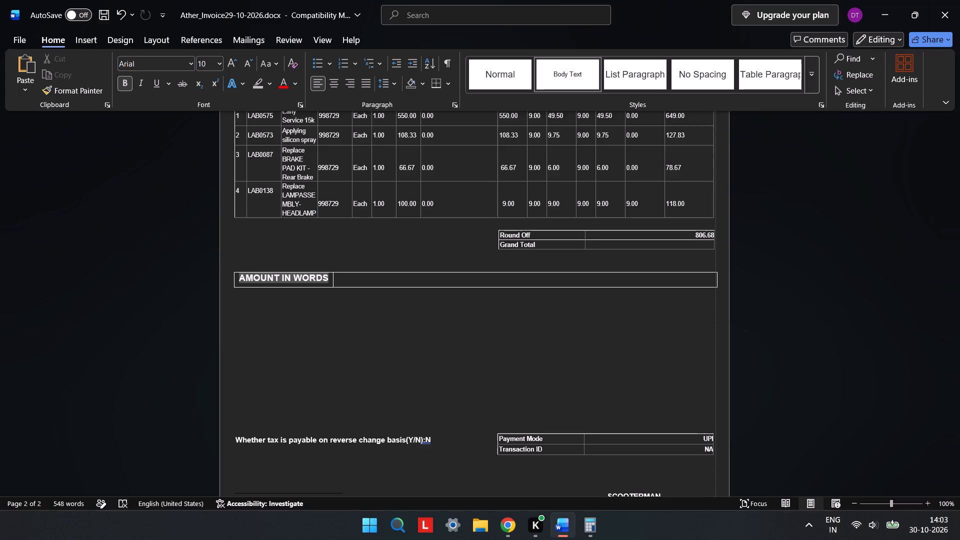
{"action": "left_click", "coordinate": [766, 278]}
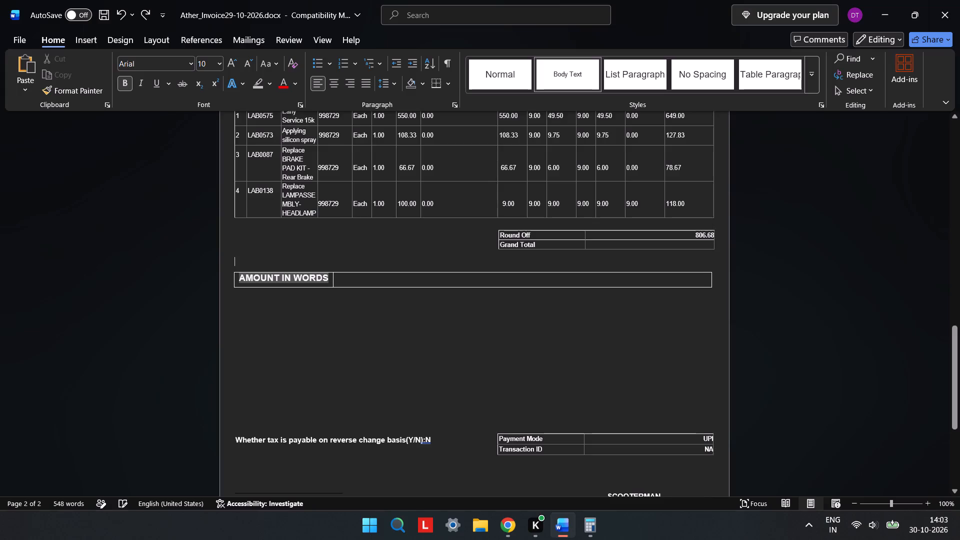
Review the invoice across both pages, examining the Part and Labour total values and the Round Off and Grand Total table.
{"action": "scroll", "coordinate": [625, 247], "scroll_direction": "up", "scroll_amount": 7}
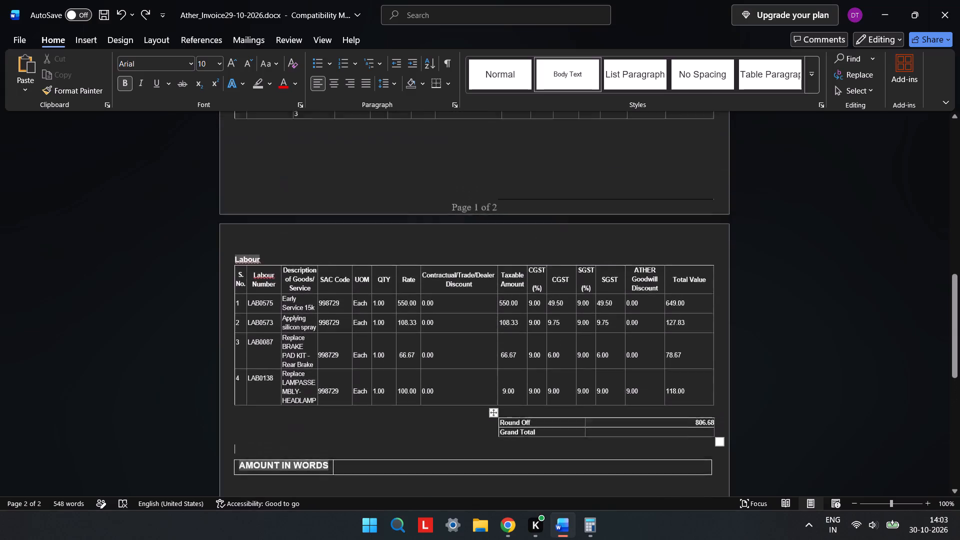
{"action": "scroll", "coordinate": [623, 247], "scroll_direction": "up", "scroll_amount": 11}
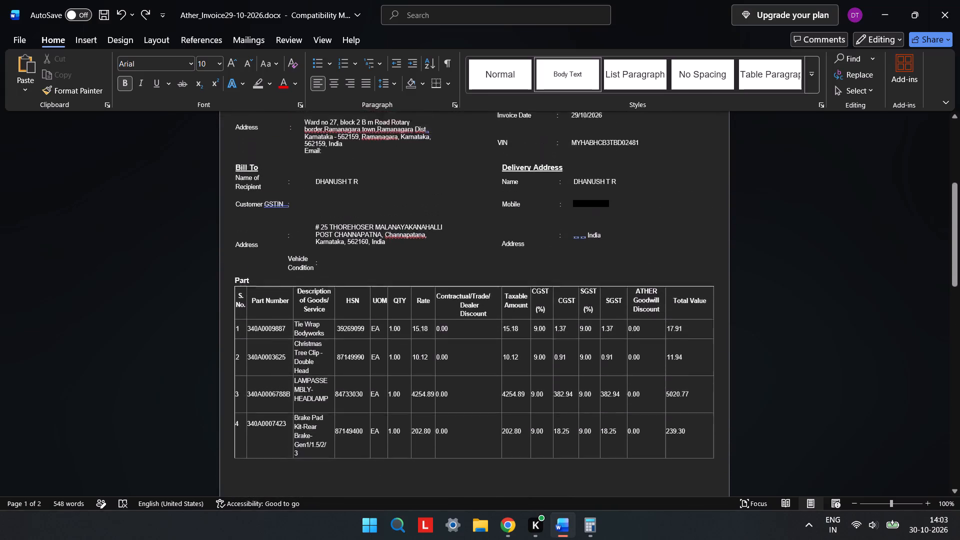
{"action": "scroll", "coordinate": [622, 247], "scroll_direction": "up", "scroll_amount": 2}
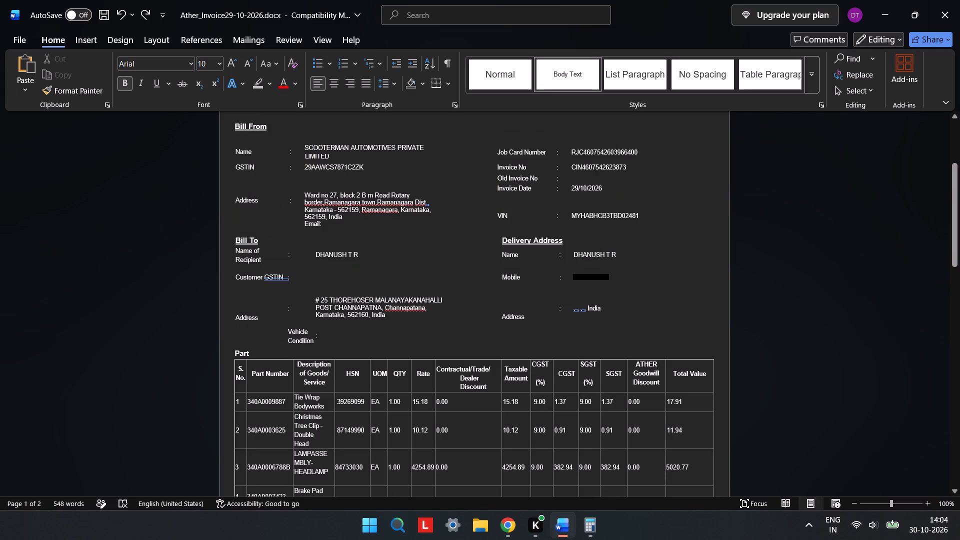
{"action": "scroll", "coordinate": [324, 336], "scroll_direction": "down", "scroll_amount": 16}
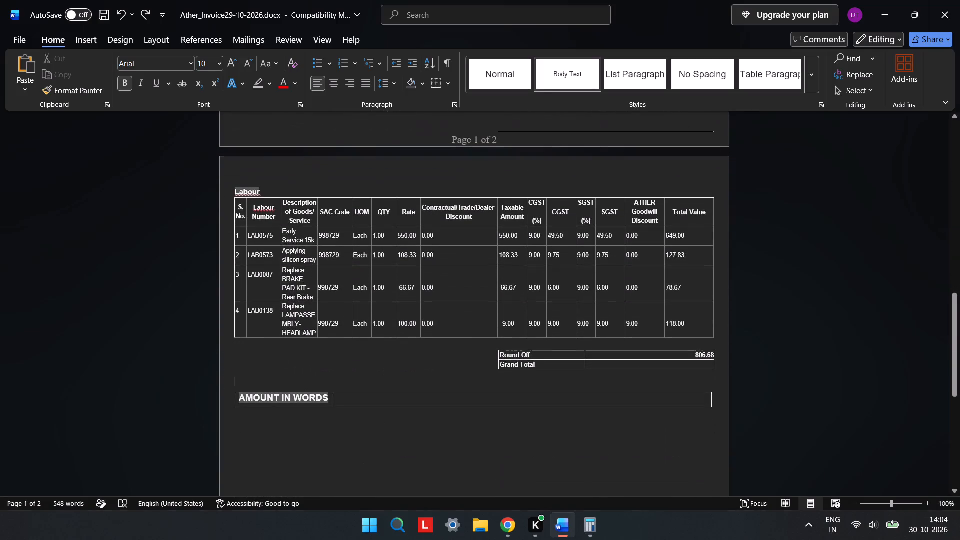
{"action": "scroll", "coordinate": [323, 332], "scroll_direction": "down", "scroll_amount": 6}
{"action": "left_click", "coordinate": [323, 332]}
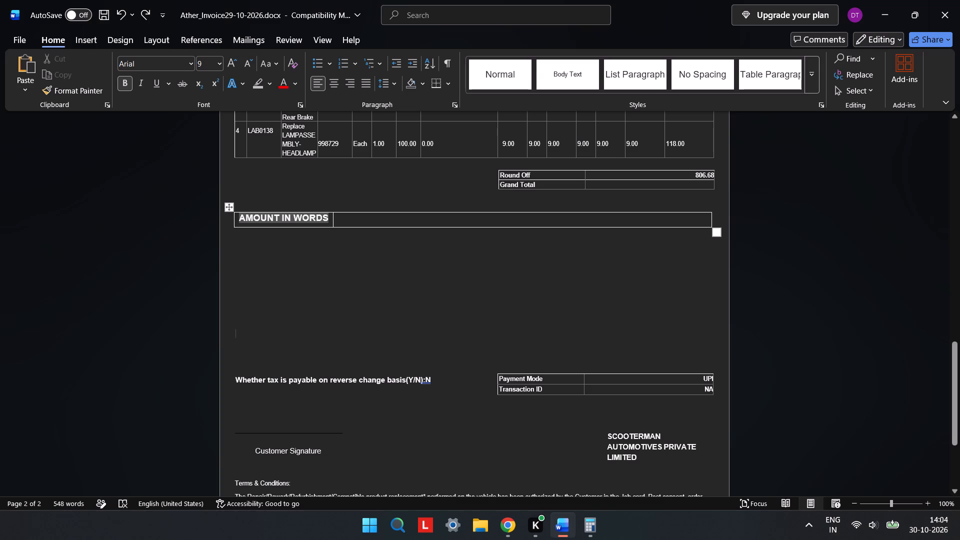
{"action": "scroll", "coordinate": [399, 202], "scroll_direction": "up", "scroll_amount": 3}
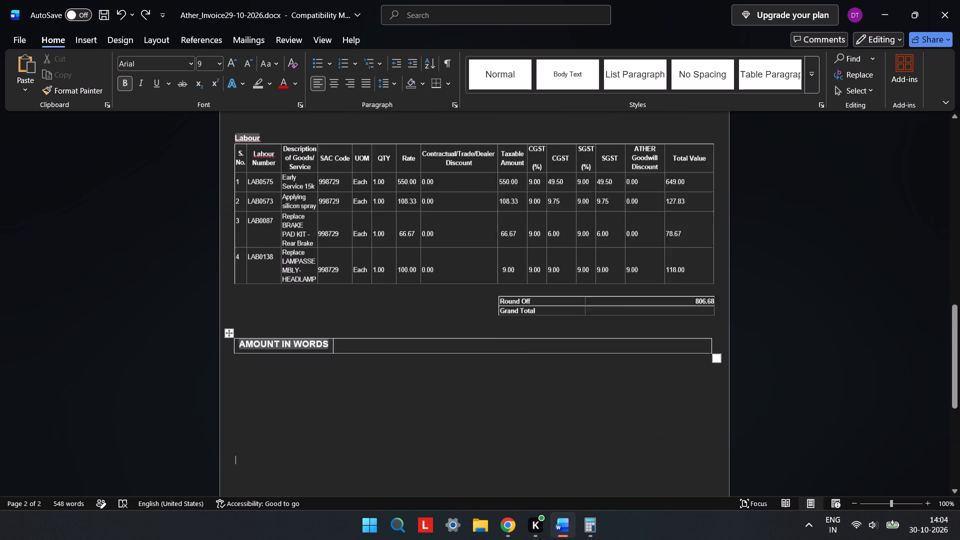
{"action": "scroll", "coordinate": [399, 202], "scroll_direction": "up", "scroll_amount": 12}
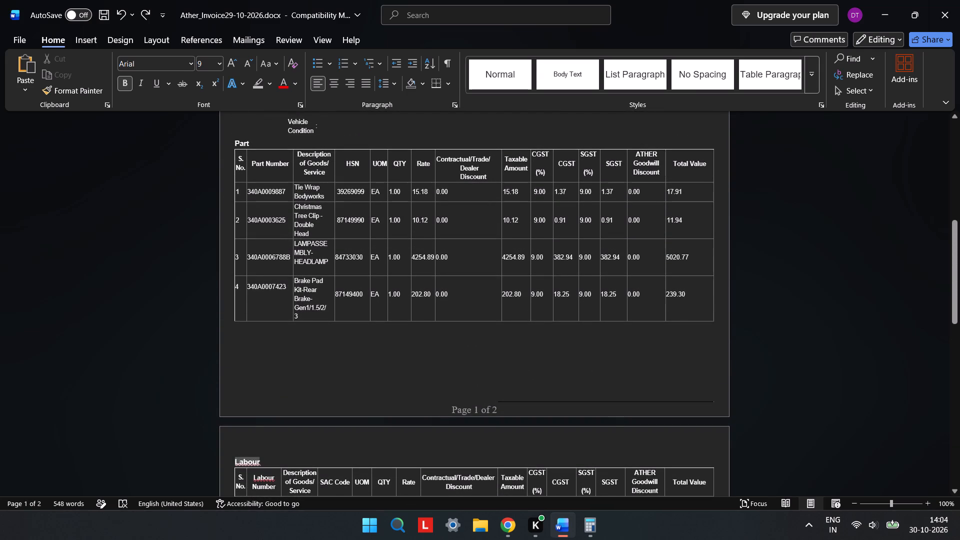
{"action": "scroll", "coordinate": [398, 202], "scroll_direction": "down", "scroll_amount": 5}
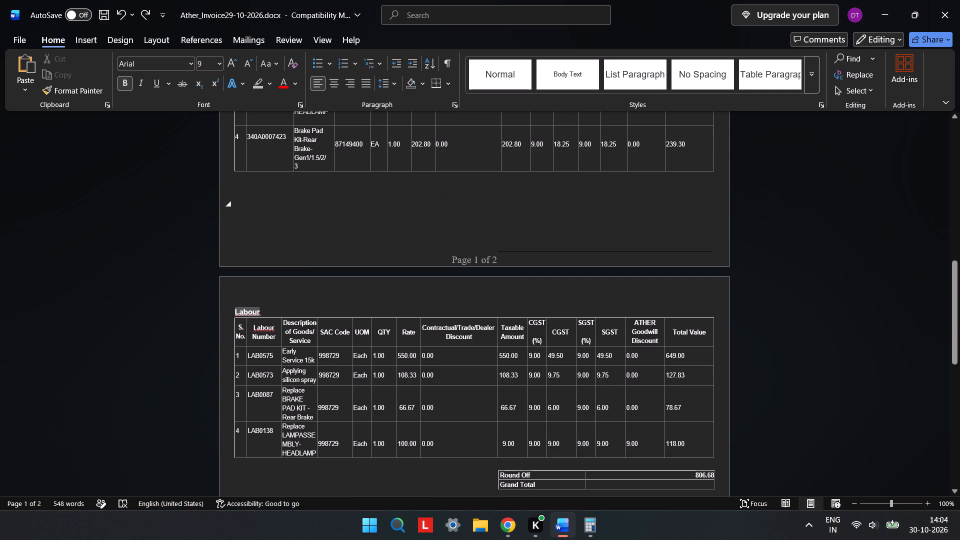
{"action": "scroll", "coordinate": [398, 202], "scroll_direction": "down", "scroll_amount": 1}
{"action": "scroll", "coordinate": [398, 202], "scroll_direction": "up", "scroll_amount": 7}
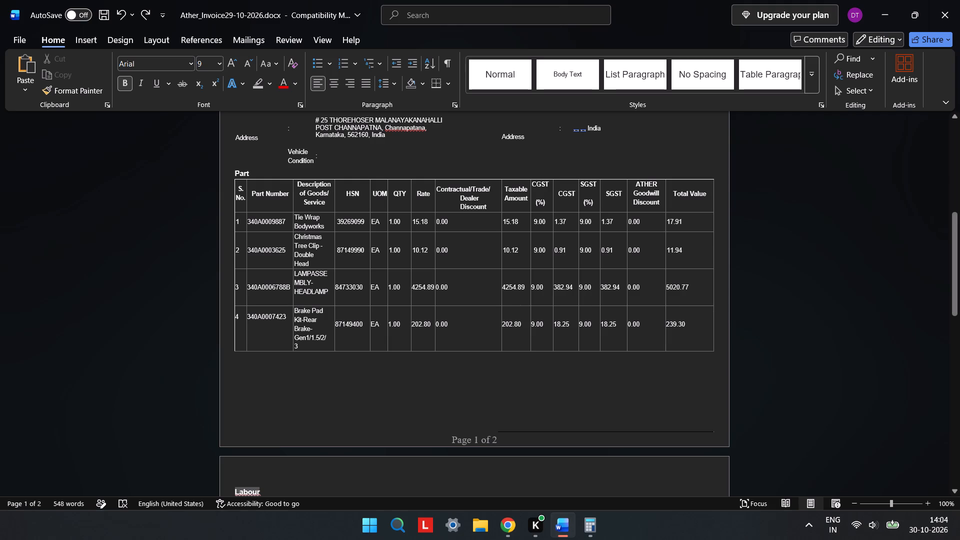
Switch to Calculator, clear it, and add the total values of Part rows one and two, 17.91 and 11.94.
{"action": "left_click", "coordinate": [590, 539]}
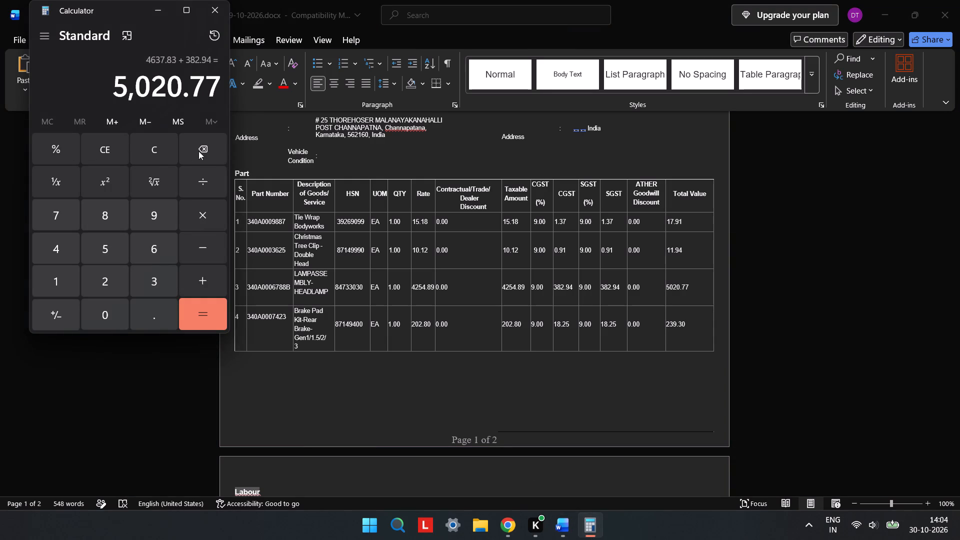
{"action": "left_click", "coordinate": [162, 148]}
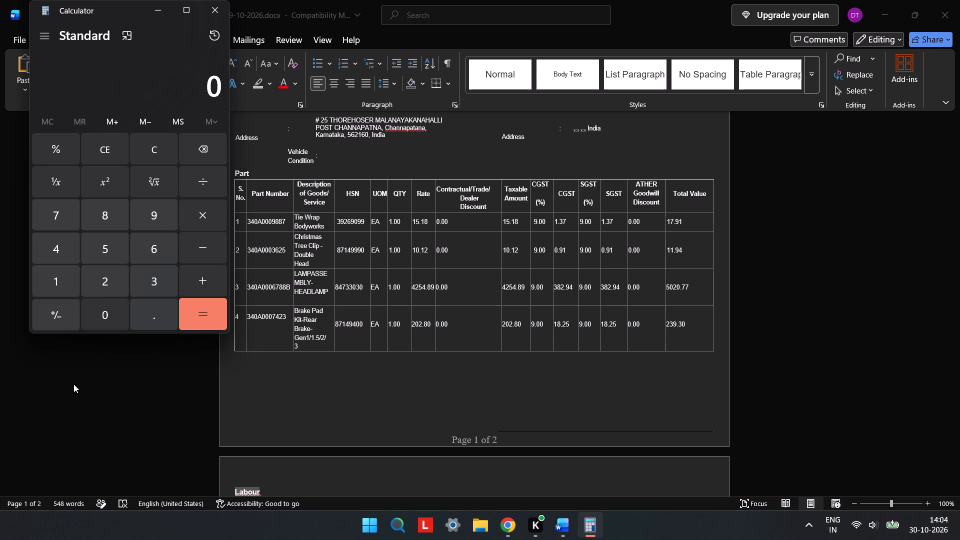
{"action": "left_click", "coordinate": [67, 268]}
{"action": "left_click", "coordinate": [62, 211]}
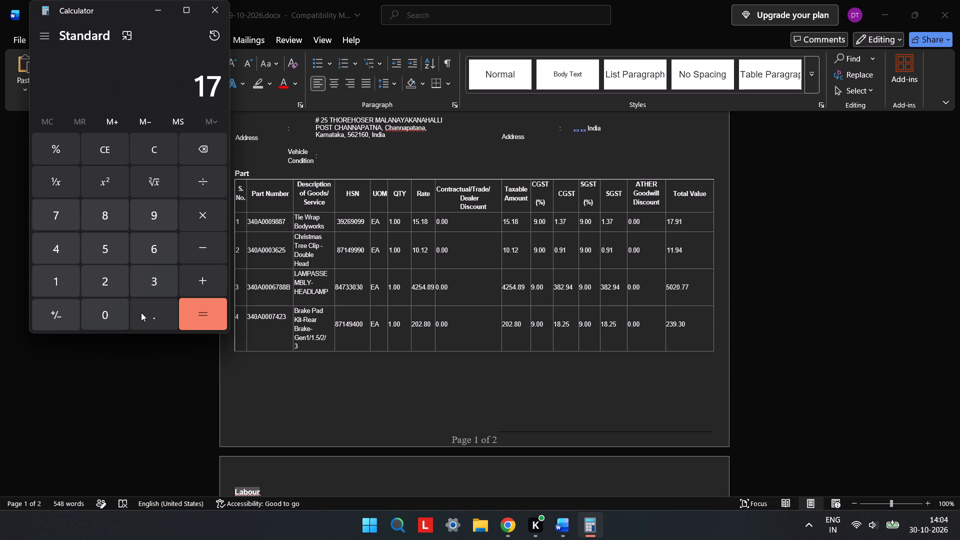
{"action": "left_click", "coordinate": [143, 313]}
{"action": "left_click", "coordinate": [150, 217]}
{"action": "left_click", "coordinate": [68, 274]}
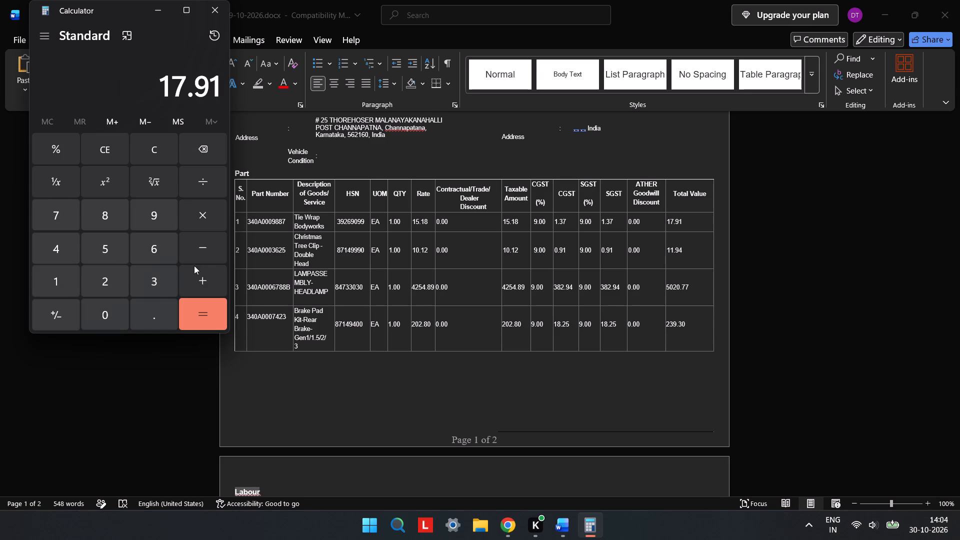
{"action": "left_click", "coordinate": [199, 267]}
{"action": "double_click", "coordinate": [57, 278]}
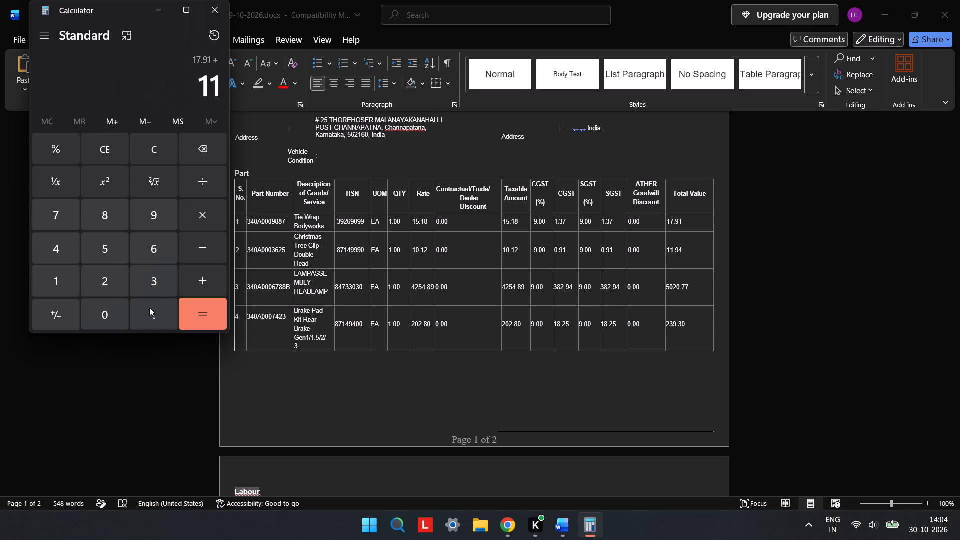
{"action": "left_click", "coordinate": [154, 310]}
{"action": "left_click", "coordinate": [156, 210]}
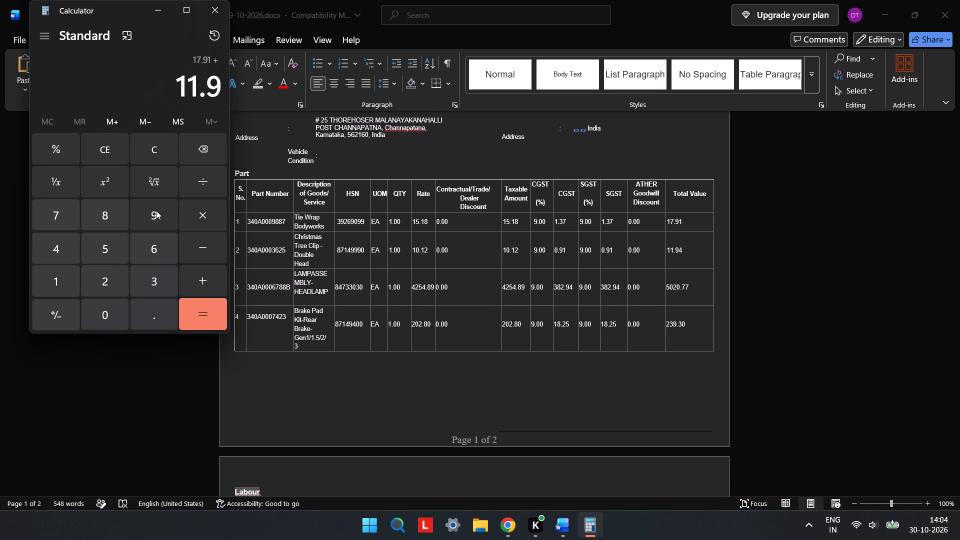
{"action": "left_click", "coordinate": [69, 239]}
{"action": "left_click", "coordinate": [201, 285]}
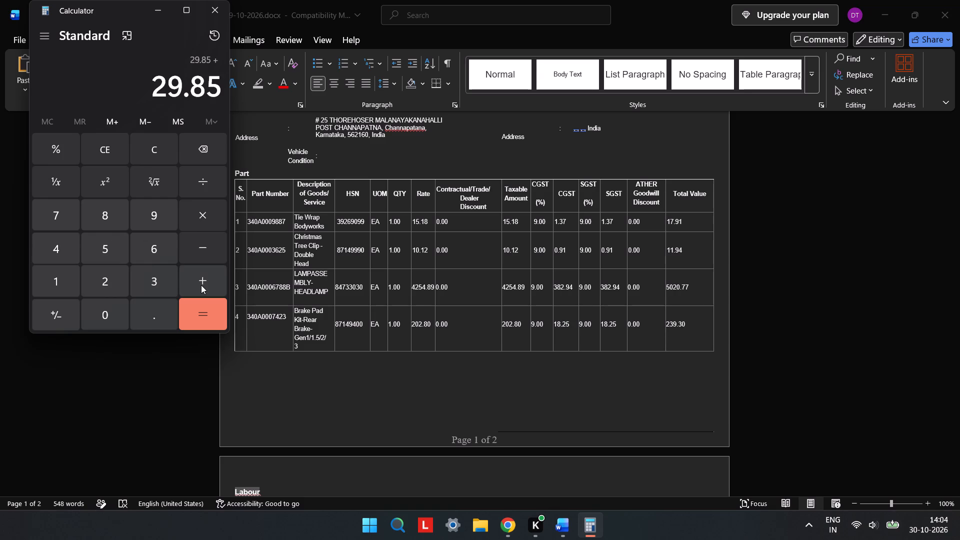
Add the total values of Part rows three and four, 5020.77 and 239.30, to the running sum.
{"action": "left_click", "coordinate": [114, 248]}
{"action": "left_click", "coordinate": [114, 309]}
{"action": "left_click", "coordinate": [111, 282]}
{"action": "left_click", "coordinate": [110, 309]}
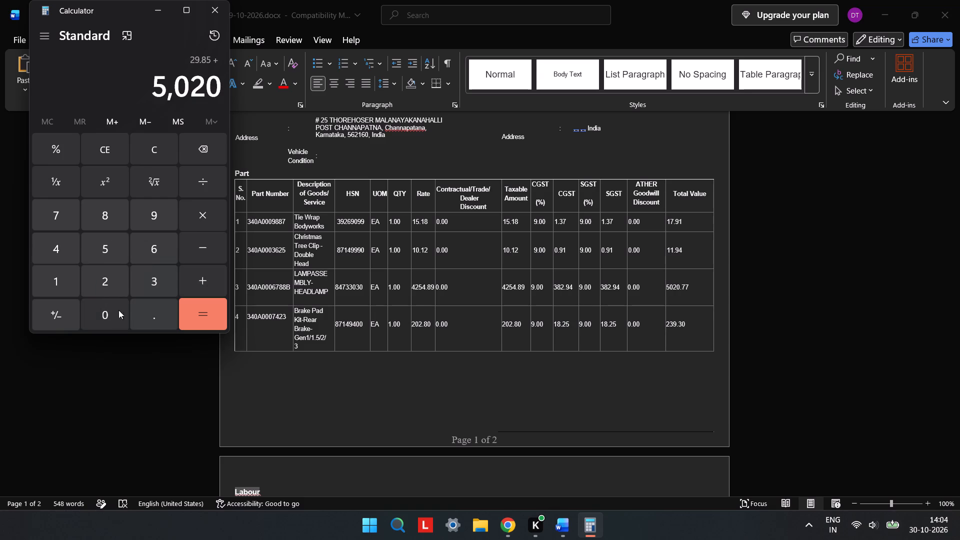
{"action": "left_click", "coordinate": [145, 311]}
{"action": "double_click", "coordinate": [63, 208]}
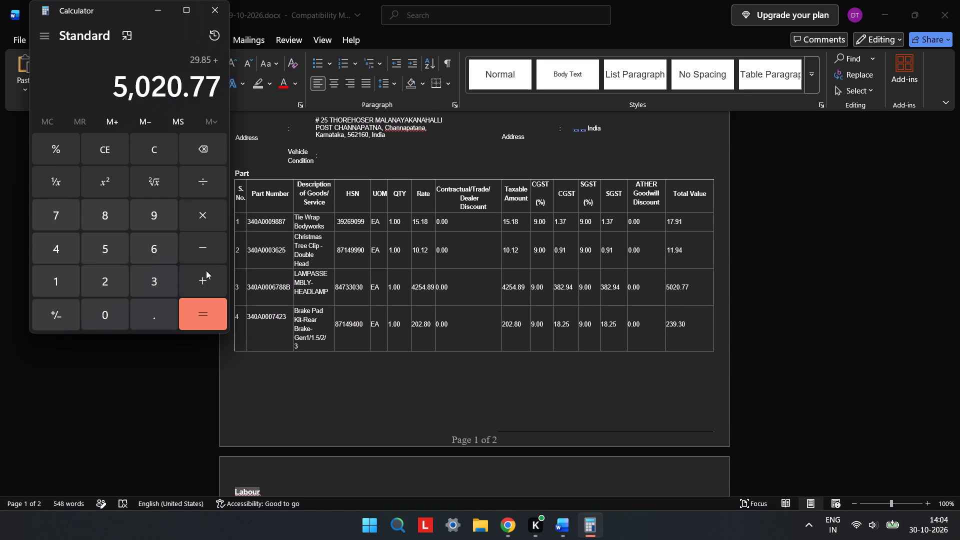
{"action": "left_click", "coordinate": [207, 275]}
{"action": "left_click", "coordinate": [107, 280]}
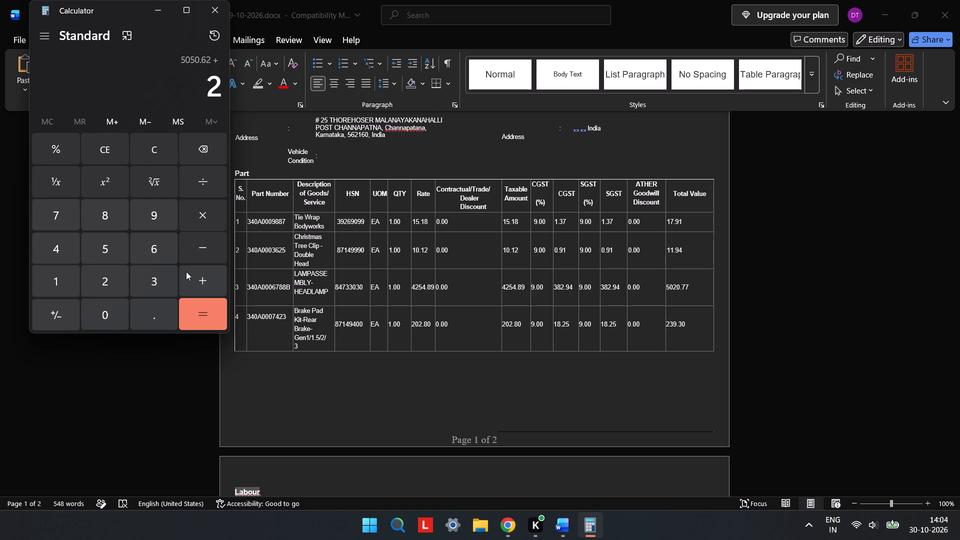
{"action": "left_click", "coordinate": [163, 278]}
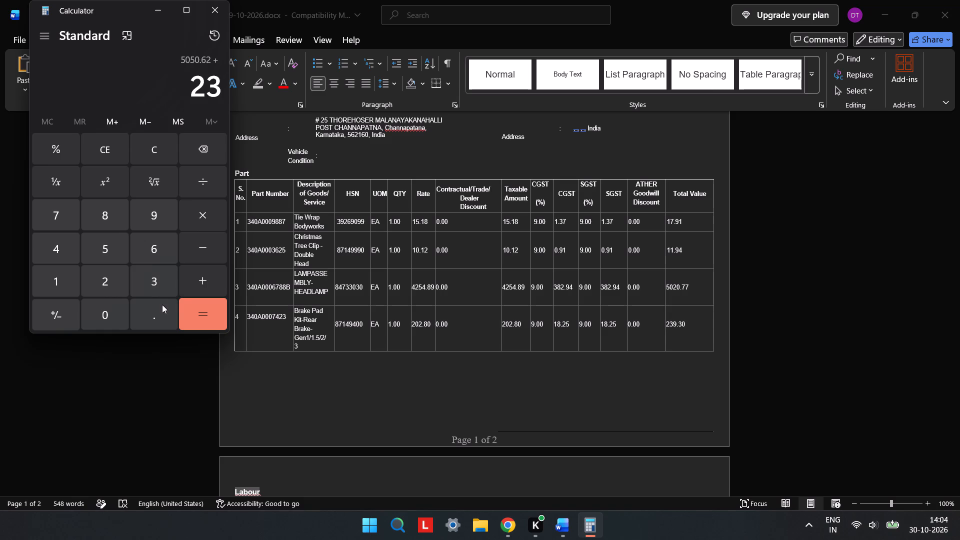
{"action": "left_click", "coordinate": [153, 214]}
{"action": "left_click", "coordinate": [151, 309]}
{"action": "left_click", "coordinate": [150, 290]}
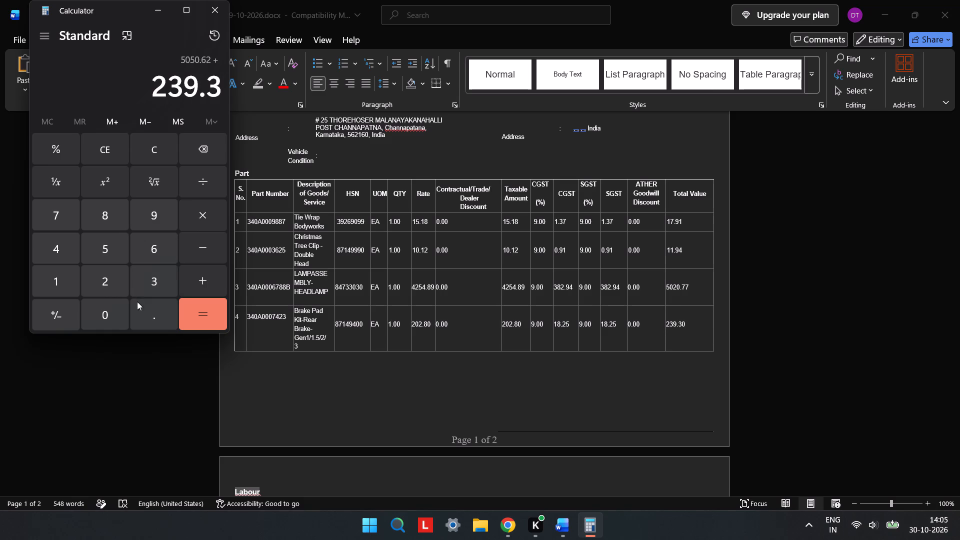
{"action": "left_click", "coordinate": [119, 309]}
Continue the running sum with the total values of Labour rows one and two, 649 and 127.83.
{"action": "scroll", "coordinate": [425, 282], "scroll_direction": "down", "scroll_amount": 4}
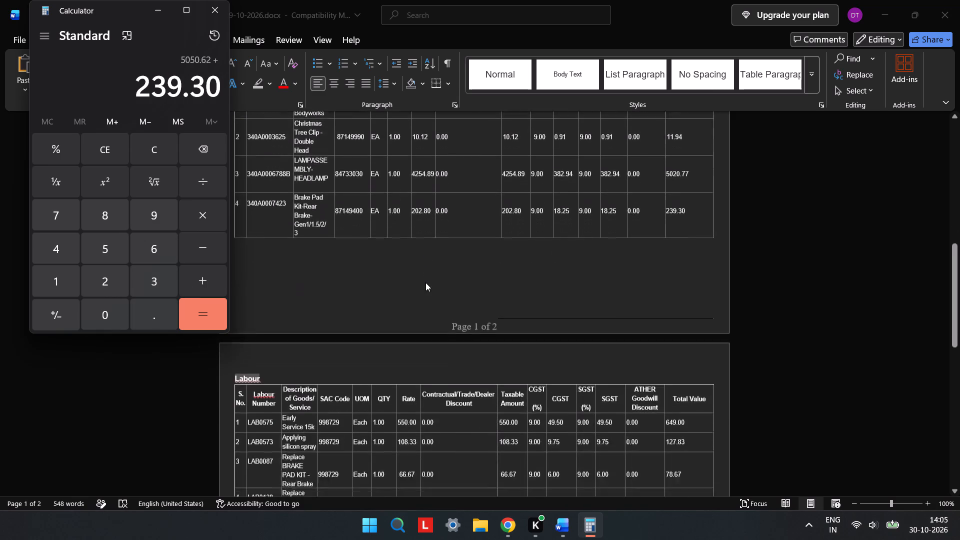
{"action": "scroll", "coordinate": [425, 282], "scroll_direction": "down", "scroll_amount": 5}
{"action": "left_click", "coordinate": [206, 279]}
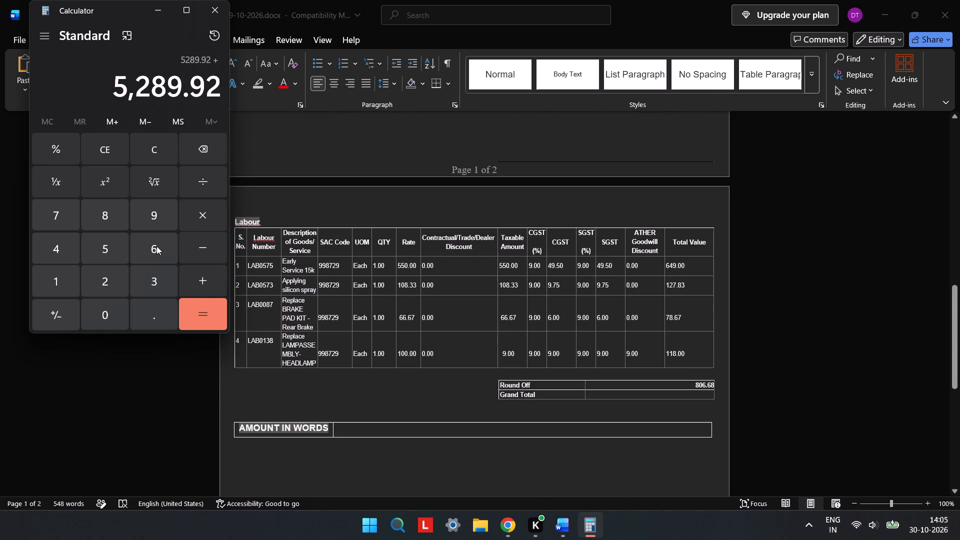
{"action": "left_click", "coordinate": [155, 245]}
{"action": "left_click", "coordinate": [62, 243]}
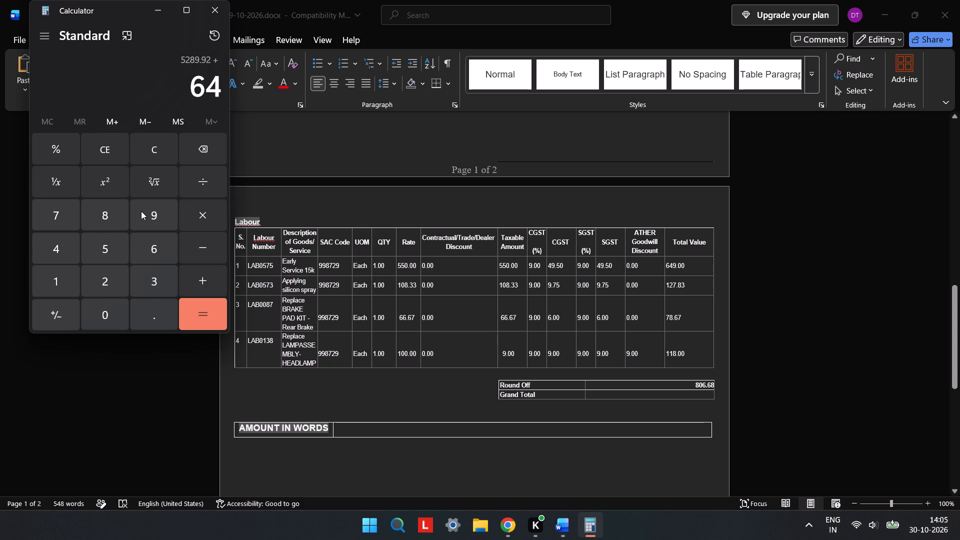
{"action": "left_click", "coordinate": [141, 211]}
{"action": "left_click", "coordinate": [205, 286]}
{"action": "left_click_drag", "start_coordinate": [59, 276], "coordinate": [64, 273]}
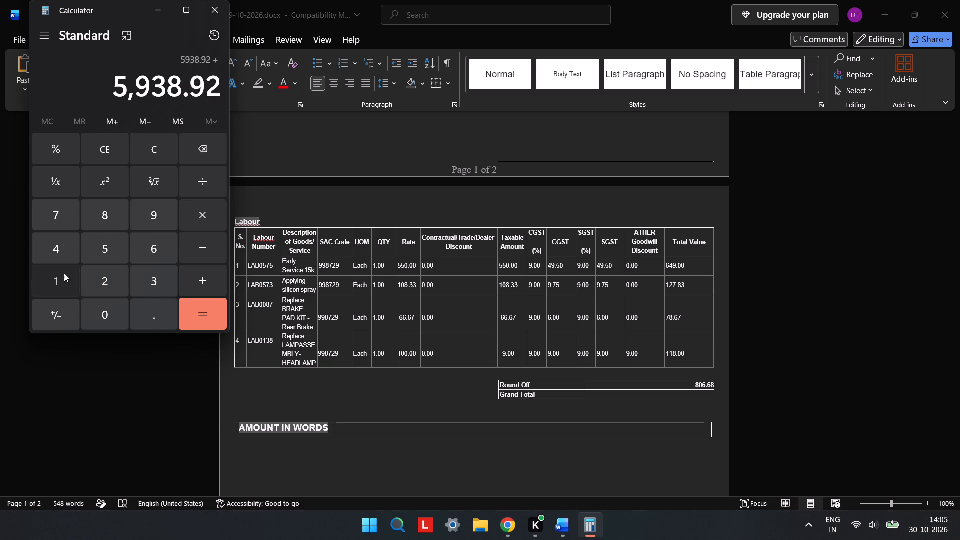
{"action": "left_click_drag", "start_coordinate": [64, 273], "coordinate": [66, 273]}
{"action": "left_click", "coordinate": [117, 275]}
{"action": "left_click", "coordinate": [63, 206]}
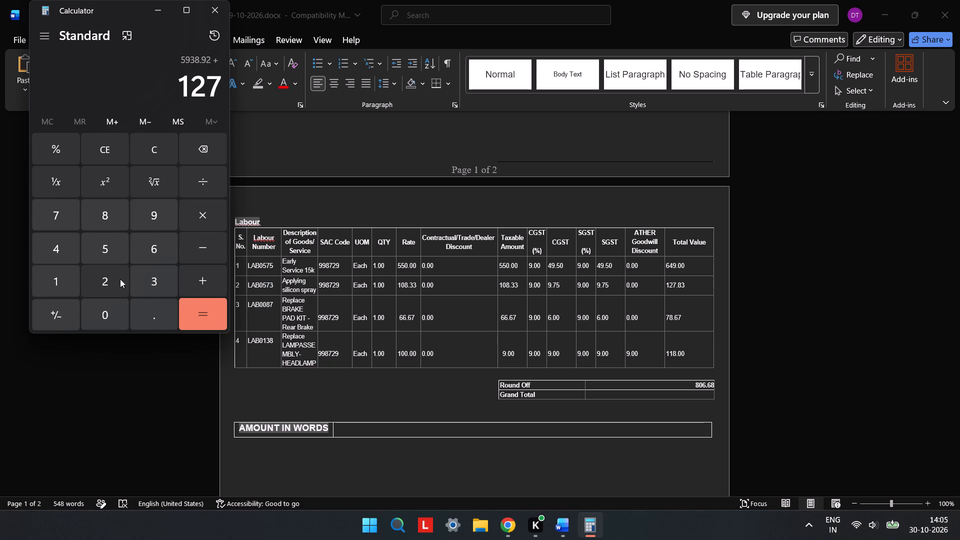
{"action": "left_click", "coordinate": [146, 310]}
{"action": "left_click", "coordinate": [101, 208]}
{"action": "left_click", "coordinate": [153, 275]}
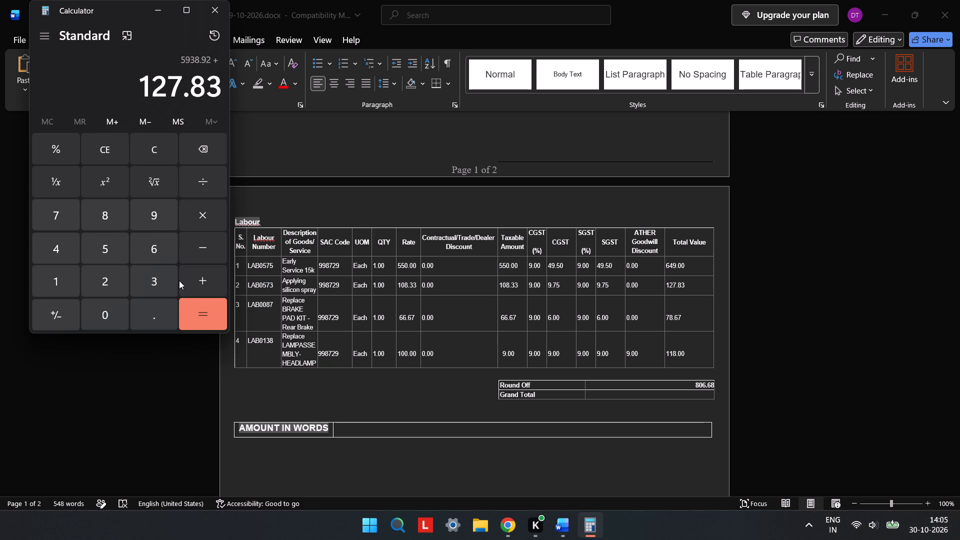
{"action": "left_click", "coordinate": [188, 280]}
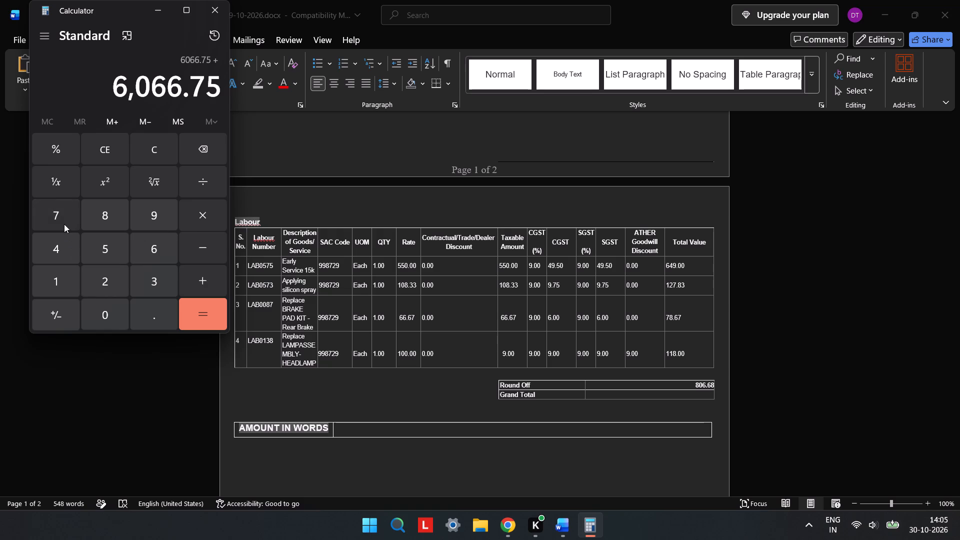
Add the total values of Labour rows three and four, 78.67 and 118, and compute the overall sum.
{"action": "left_click", "coordinate": [63, 219]}
{"action": "left_click", "coordinate": [100, 212]}
{"action": "left_click", "coordinate": [136, 315]}
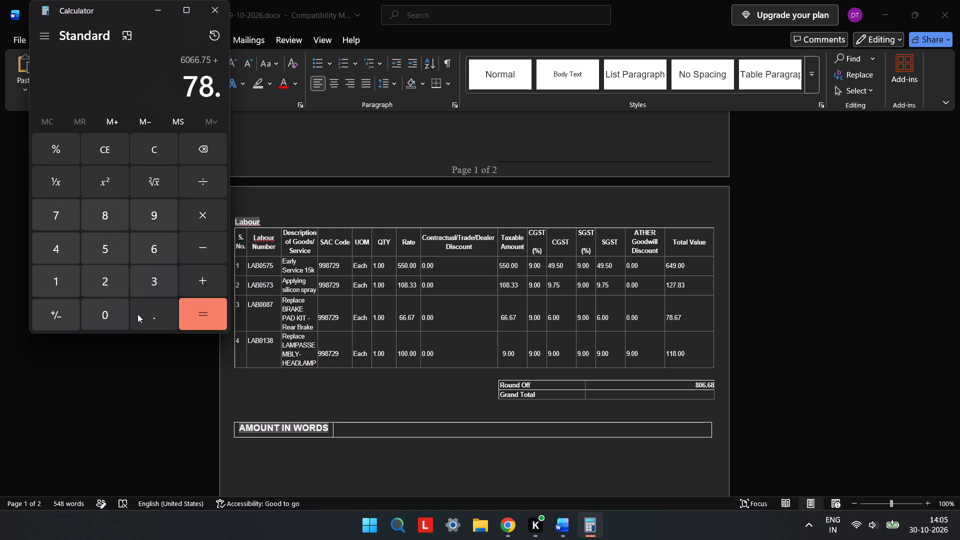
{"action": "left_click", "coordinate": [151, 255]}
{"action": "left_click", "coordinate": [59, 216]}
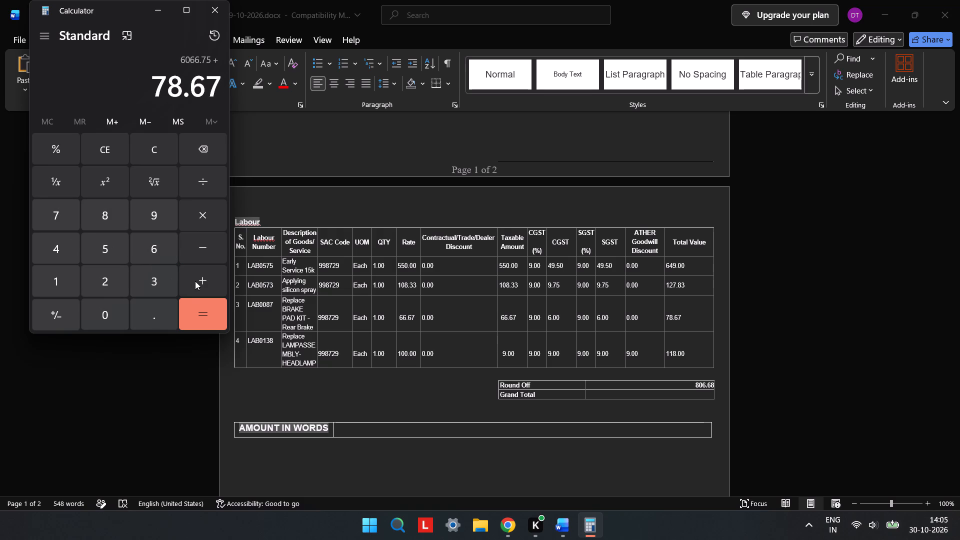
{"action": "left_click", "coordinate": [195, 281]}
{"action": "double_click", "coordinate": [67, 272]}
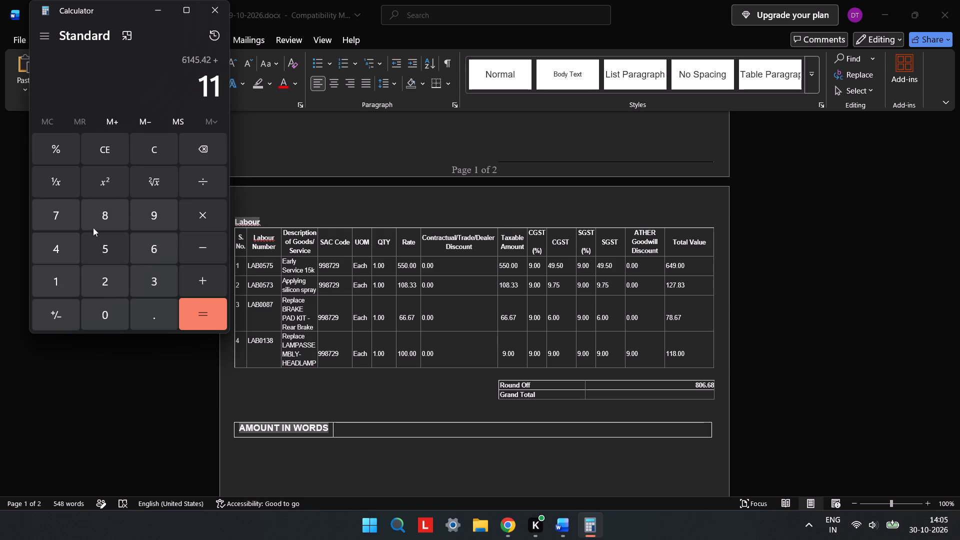
{"action": "left_click", "coordinate": [104, 206]}
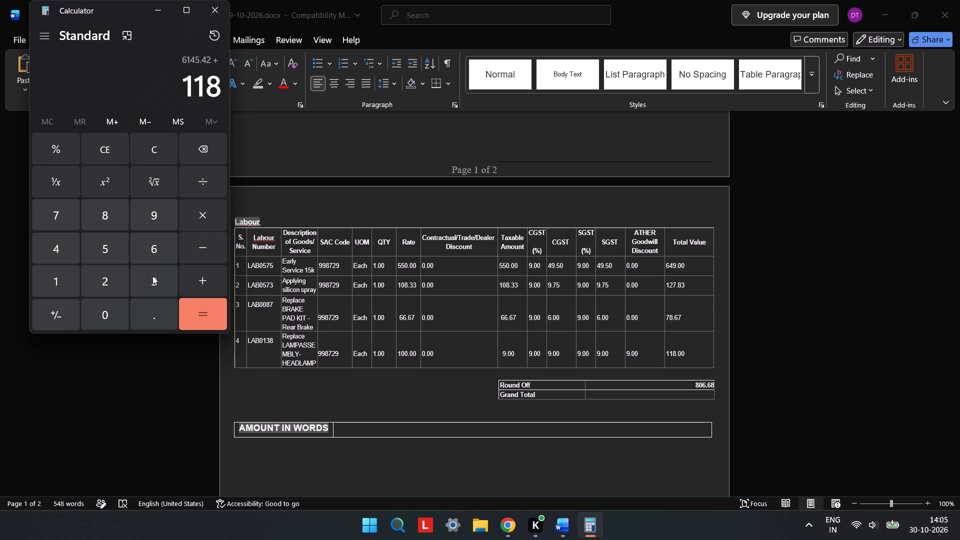
{"action": "left_click", "coordinate": [186, 317]}
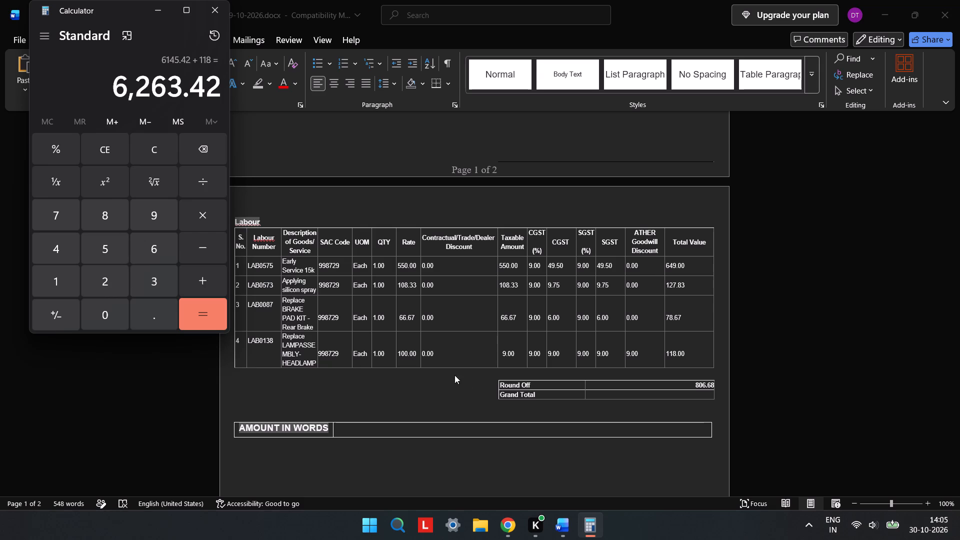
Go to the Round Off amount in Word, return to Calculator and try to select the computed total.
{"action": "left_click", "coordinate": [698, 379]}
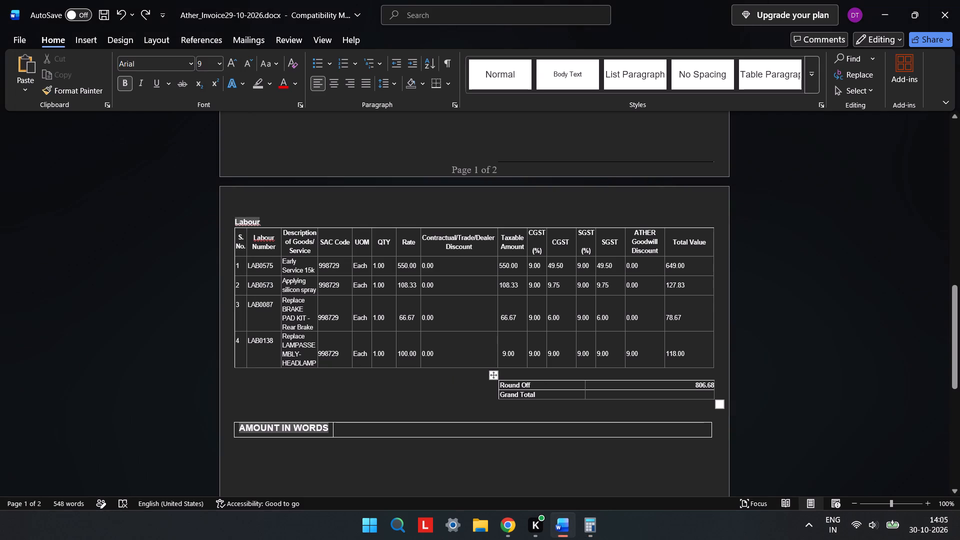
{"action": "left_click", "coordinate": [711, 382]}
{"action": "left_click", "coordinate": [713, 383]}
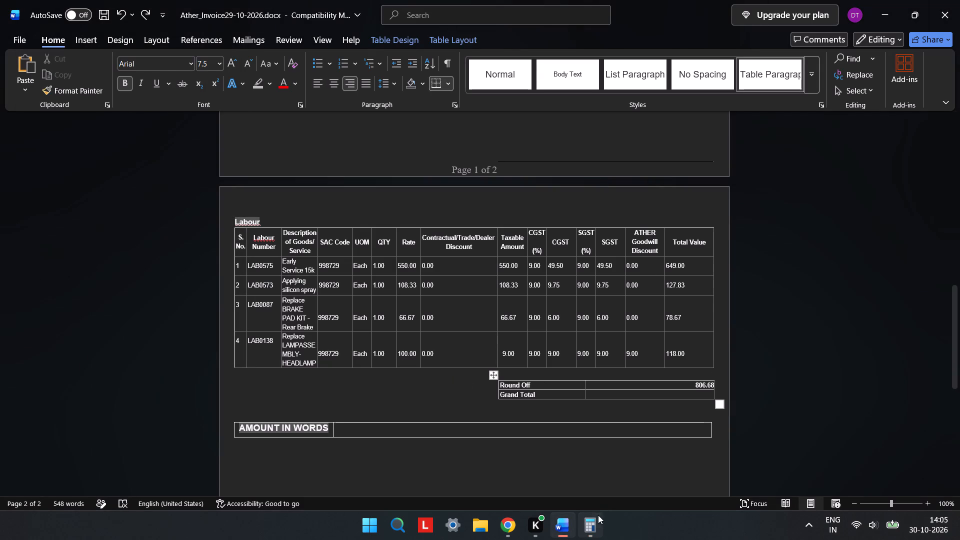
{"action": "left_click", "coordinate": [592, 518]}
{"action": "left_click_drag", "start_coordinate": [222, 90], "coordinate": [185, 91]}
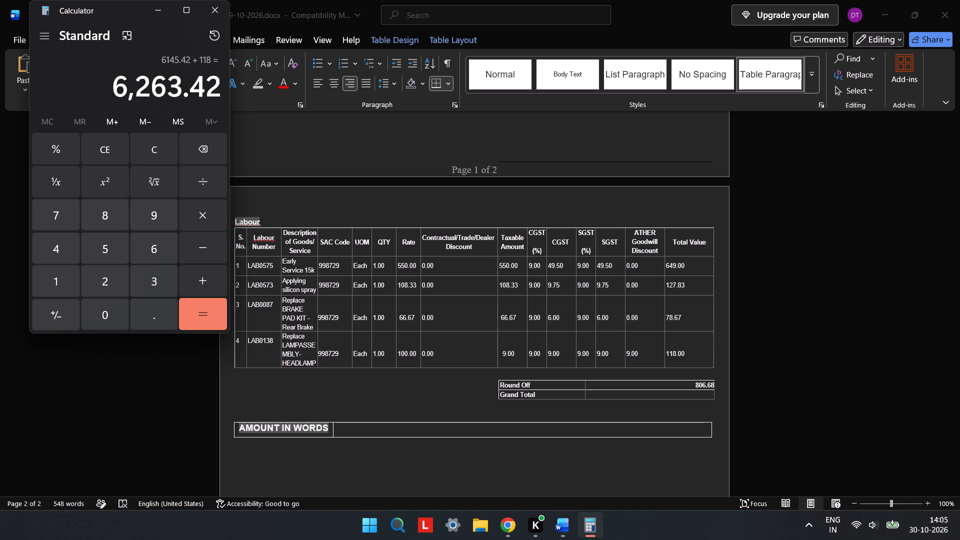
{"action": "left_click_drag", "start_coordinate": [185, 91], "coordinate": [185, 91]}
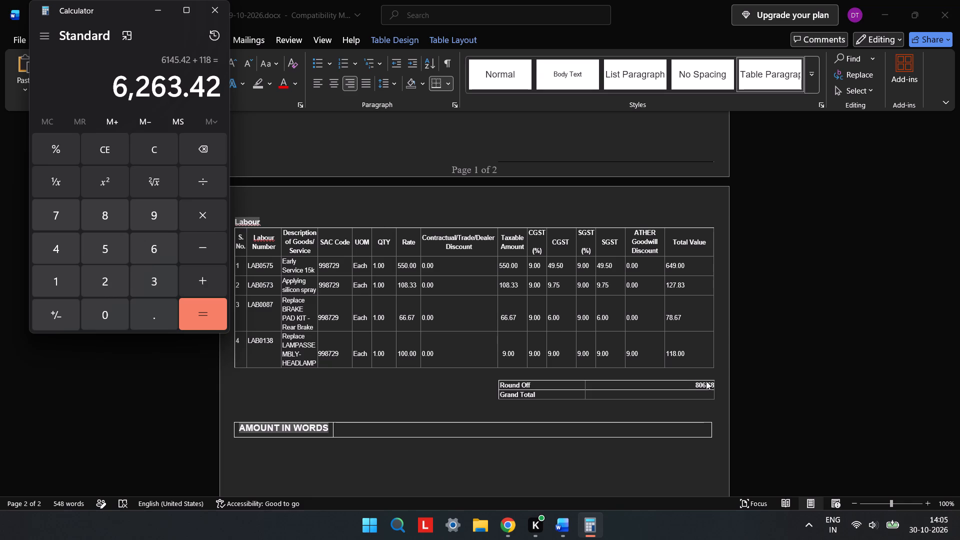
Switch to Word and replace the Round Off amount with 6263.42, rechecking the decimals in Calculator.
{"action": "left_click", "coordinate": [710, 383]}
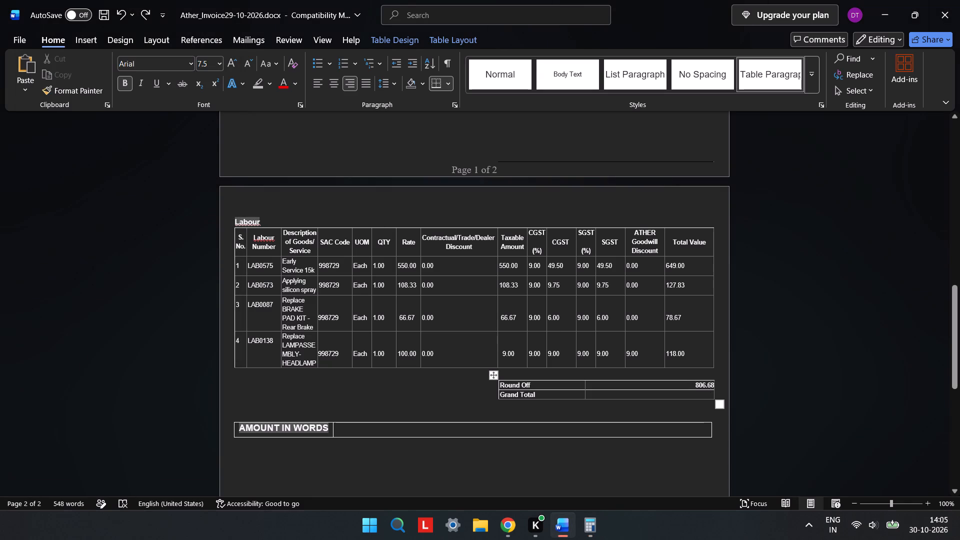
{"action": "key", "text": "Right"}
{"action": "key", "text": "Right"}
{"action": "key", "text": "BackSpace"}
{"action": "key", "text": "BackSpace"}
{"action": "key", "text": "BackSpace"}
{"action": "key", "text": "BackSpace"}
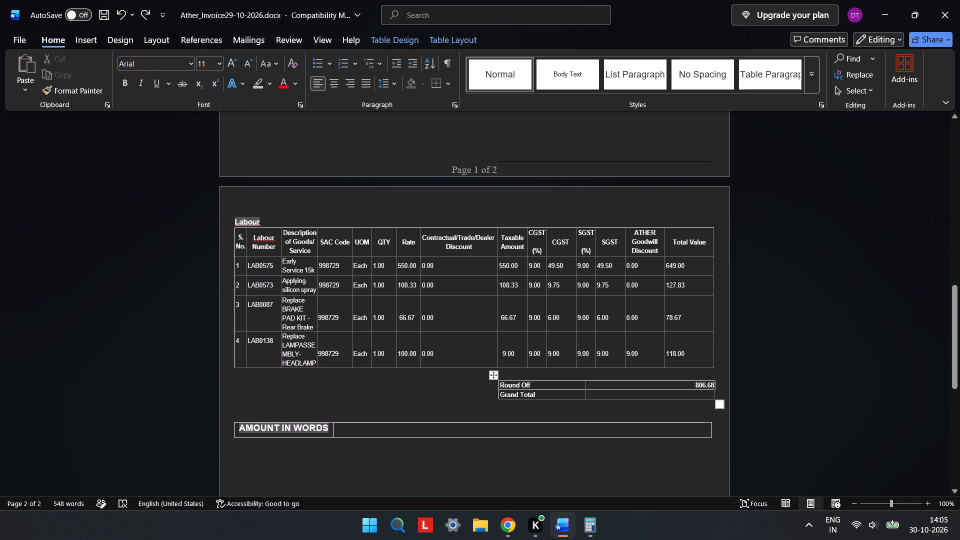
{"action": "key", "text": "BackSpace"}
{"action": "key", "text": "Left"}
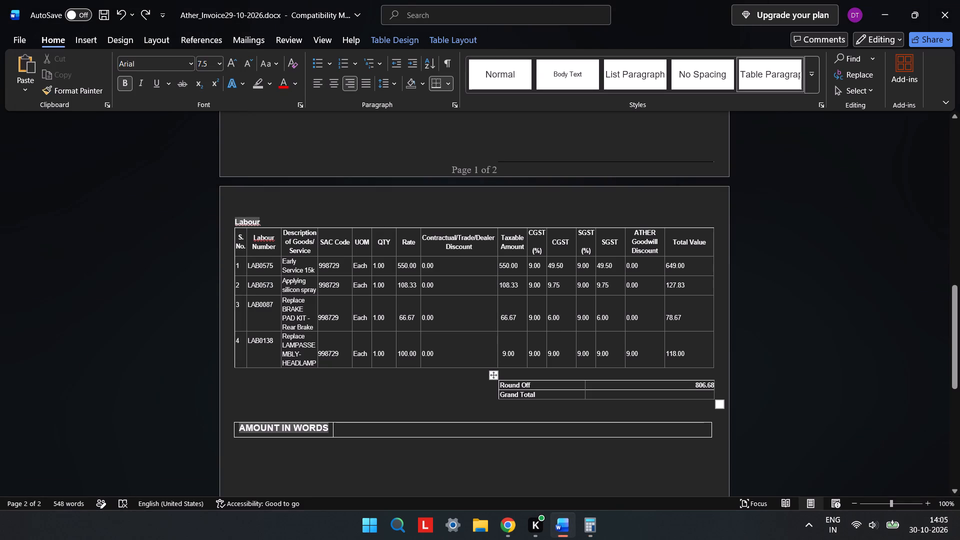
{"action": "key", "text": "Left"}
{"action": "key", "text": "Right"}
{"action": "type", "text": "\\\\"}
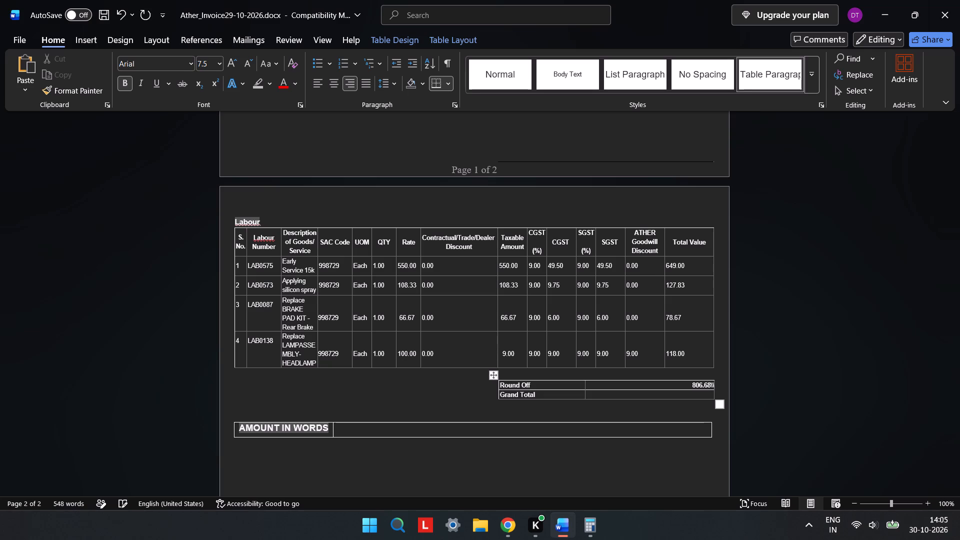
{"action": "key", "text": "BackSpace"}
{"action": "key", "text": "BackSpace"}
{"action": "key", "text": "BackSpace"}
{"action": "key", "text": "BackSpace"}
{"action": "key", "text": "BackSpace"}
{"action": "key", "text": "BackSpace"}
{"action": "key", "text": "BackSpace"}
{"action": "key", "text": "BackSpace"}
{"action": "type", "text": "6263."}
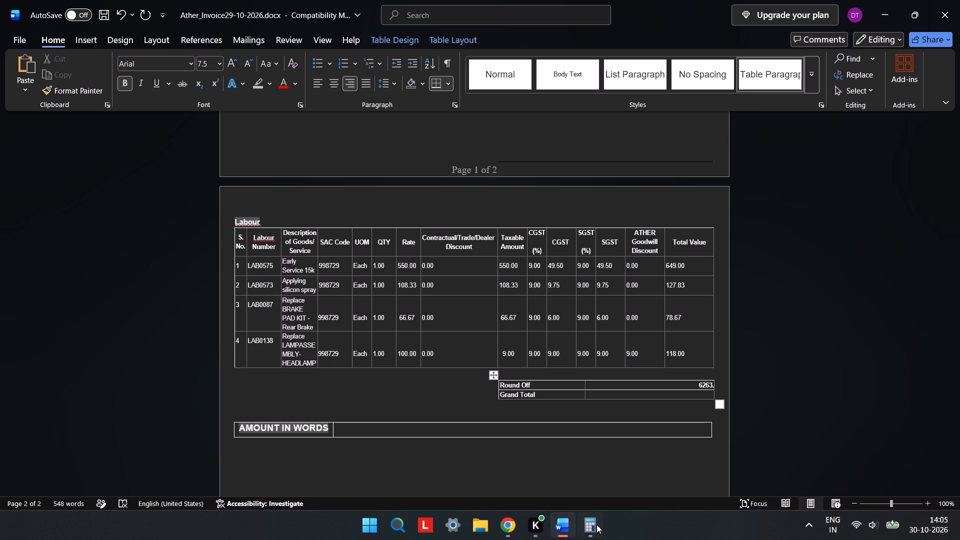
{"action": "left_click", "coordinate": [584, 524]}
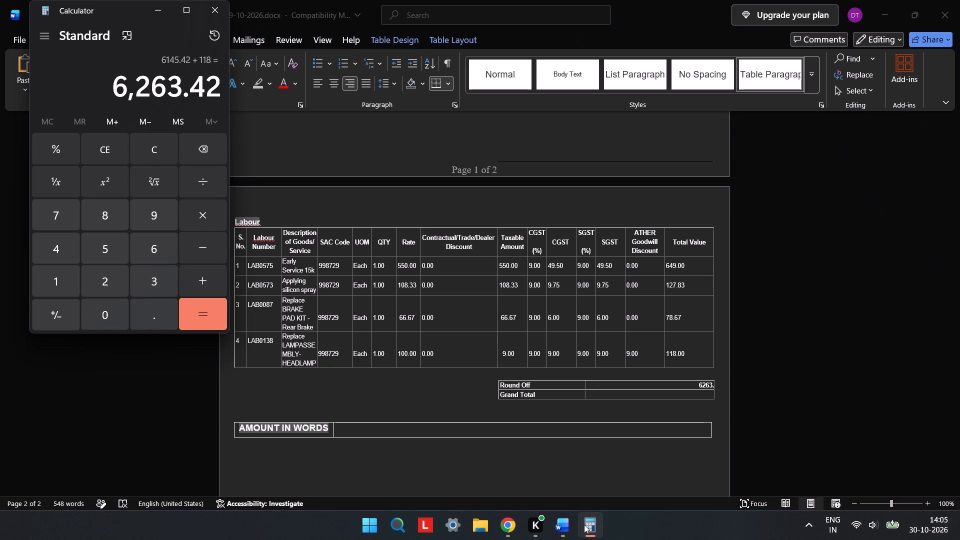
{"action": "key", "text": "4"}
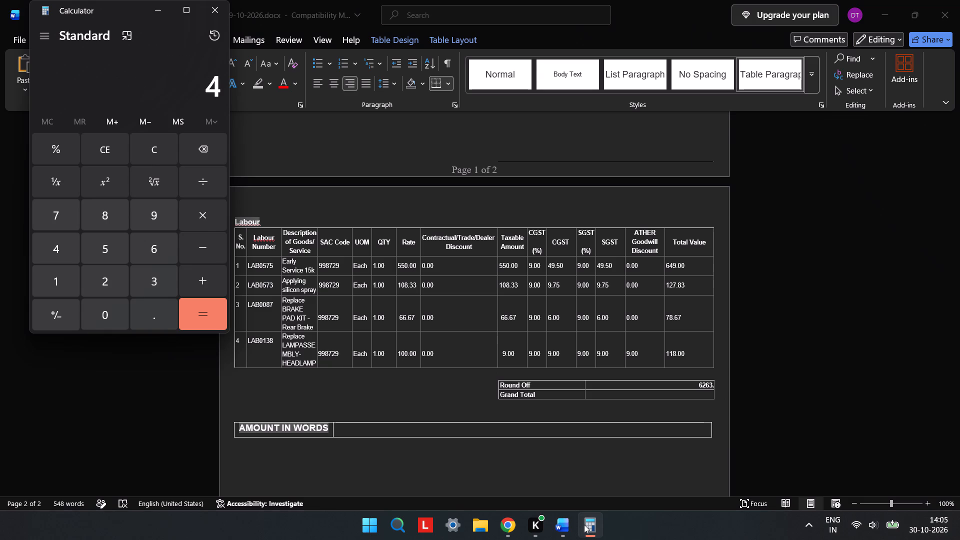
{"action": "left_click", "coordinate": [713, 377]}
{"action": "left_click", "coordinate": [712, 381]}
{"action": "left_click", "coordinate": [712, 382]}
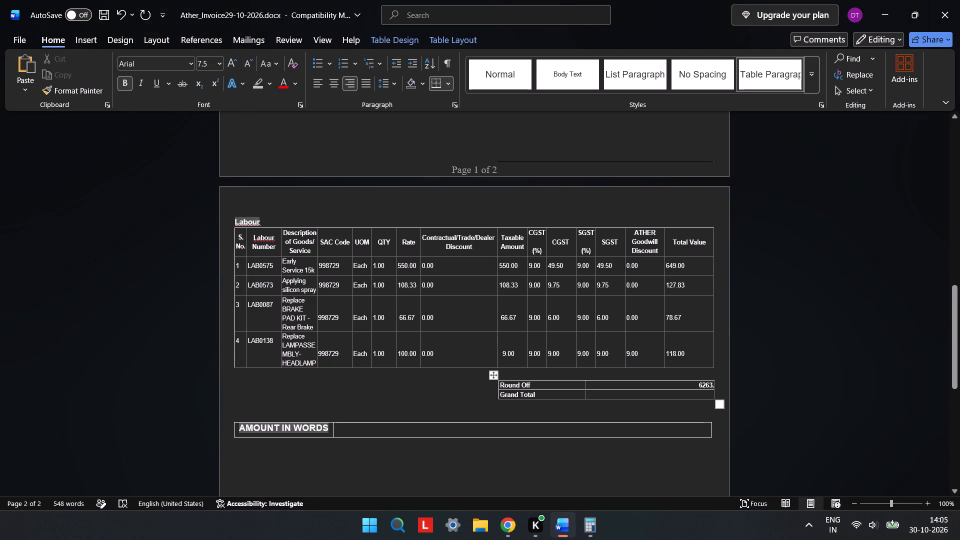
{"action": "key", "text": "Right"}
{"action": "type", "text": "42"}
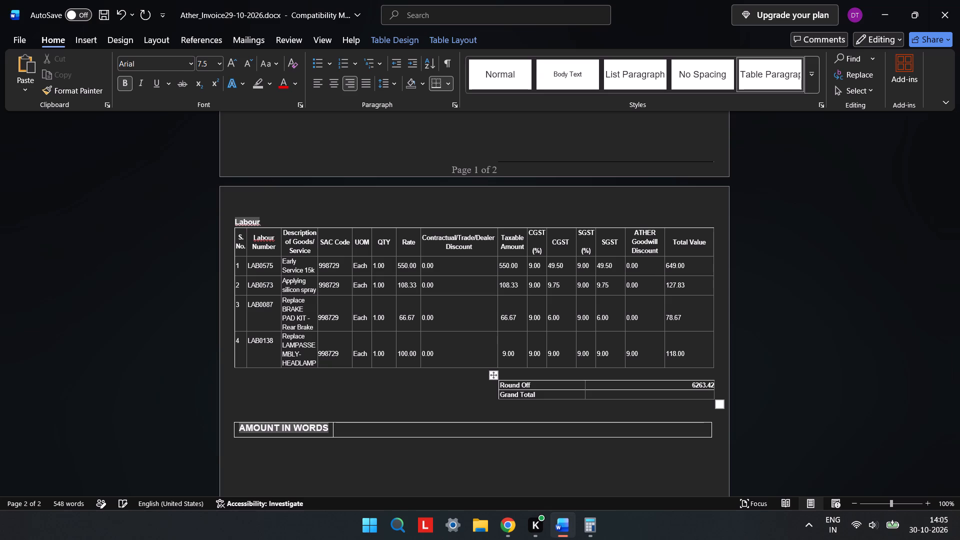
Enter 6263.42 as the Grand Total amount.
{"action": "left_click", "coordinate": [700, 394]}
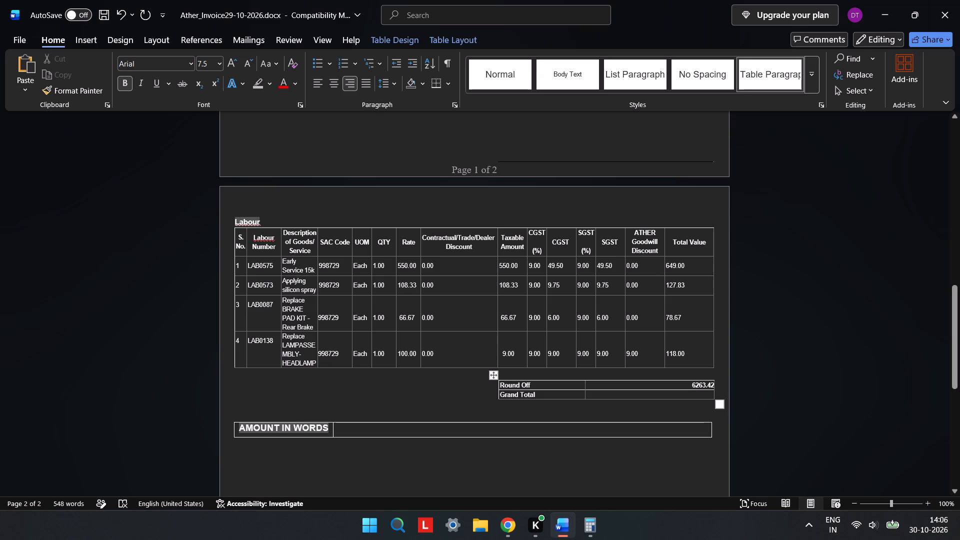
{"action": "key", "text": "6"}
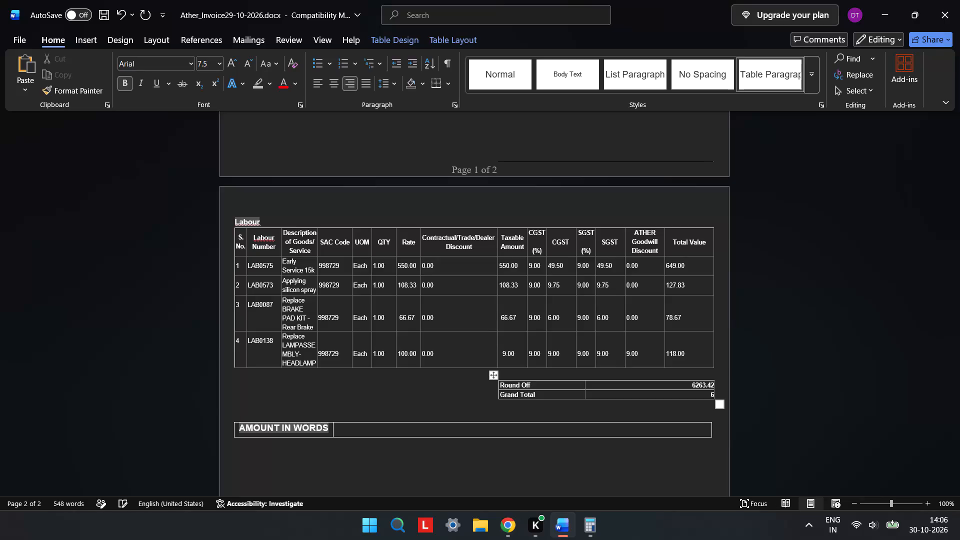
{"action": "type", "text": "263."}
{"action": "type", "text": "42"}
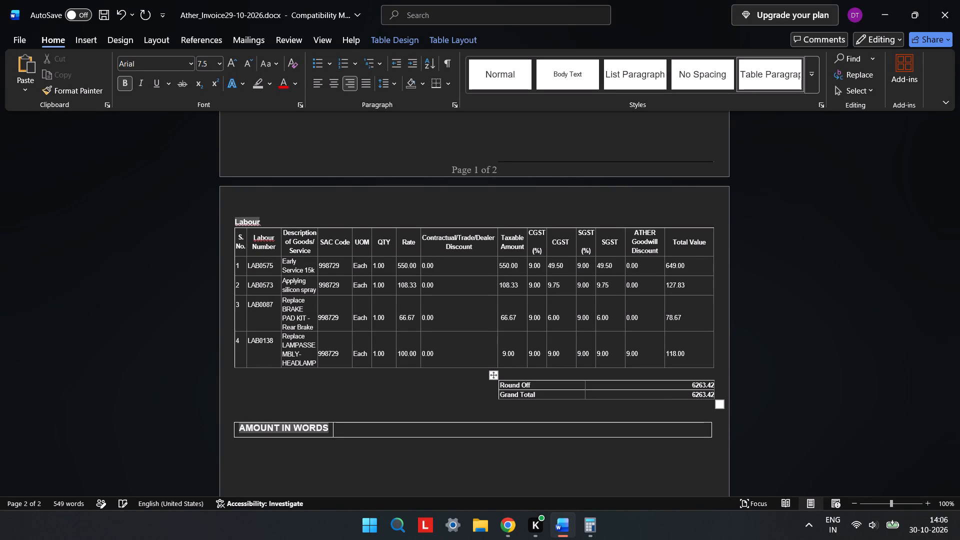
Enter "Six Thousand Two Hundred Sixty Three Rupees" in the empty cell beside AMOUNT IN WORDS.
{"action": "left_click", "coordinate": [617, 426]}
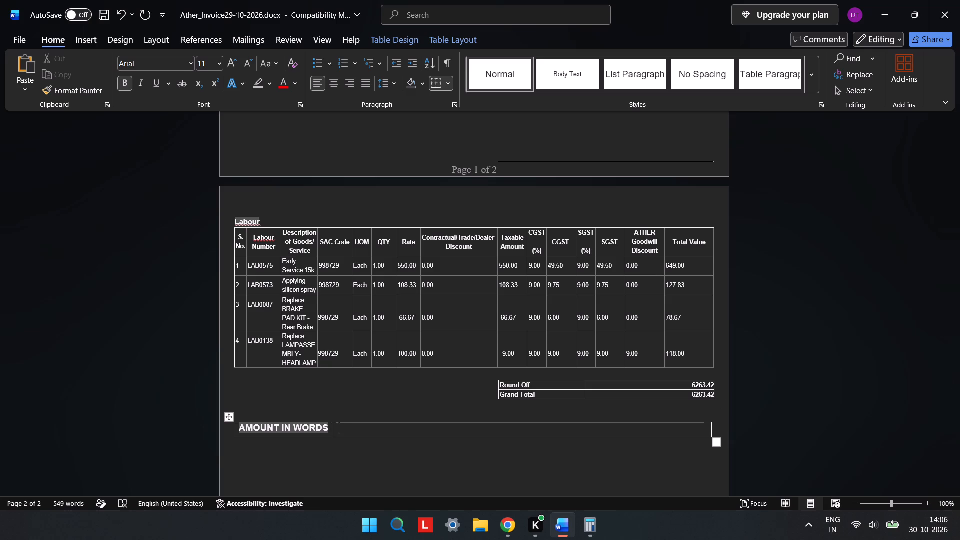
{"action": "type", "text": "Six"}
{"action": "key", "text": "space"}
{"action": "type", "text": "th"}
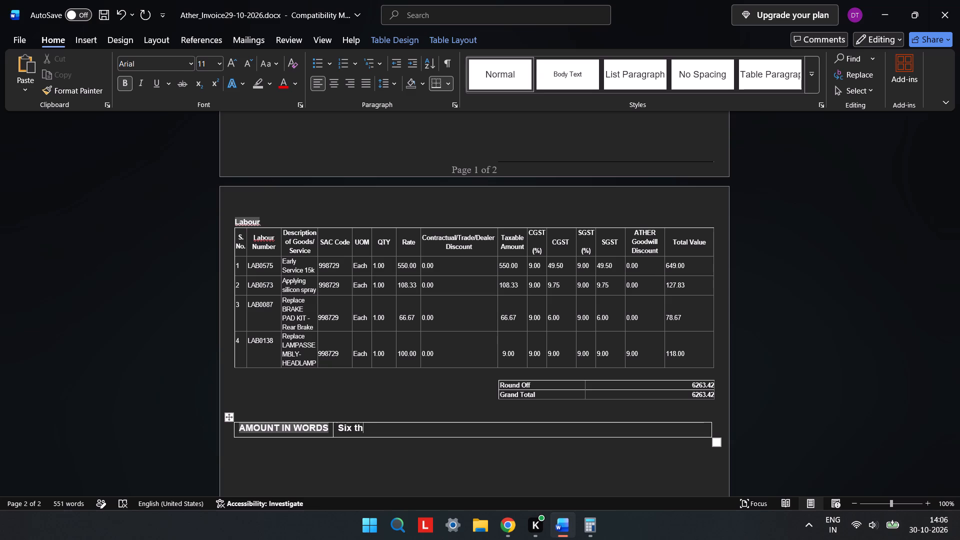
{"action": "key", "text": "BackSpace"}
{"action": "key", "text": "BackSpace"}
{"action": "type", "text": "Thosu"}
{"action": "key", "text": "BackSpace"}
{"action": "key", "text": "BackSpace"}
{"action": "type", "text": "usa"}
{"action": "type", "text": "nd"}
{"action": "key", "text": "space"}
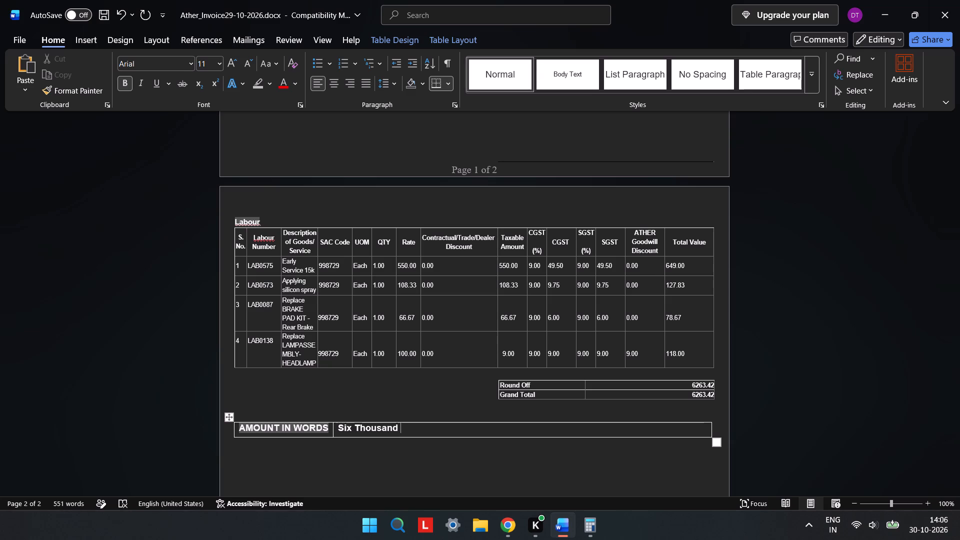
{"action": "type", "text": "TW"}
{"action": "key", "text": "BackSpace"}
{"action": "type", "text": "o h"}
{"action": "key", "text": "BackSpace"}
{"action": "key", "text": "BackSpace"}
{"action": "key", "text": "BackSpace"}
{"action": "type", "text": "wo"}
{"action": "key", "text": "space"}
{"action": "type", "text": "Hundres"}
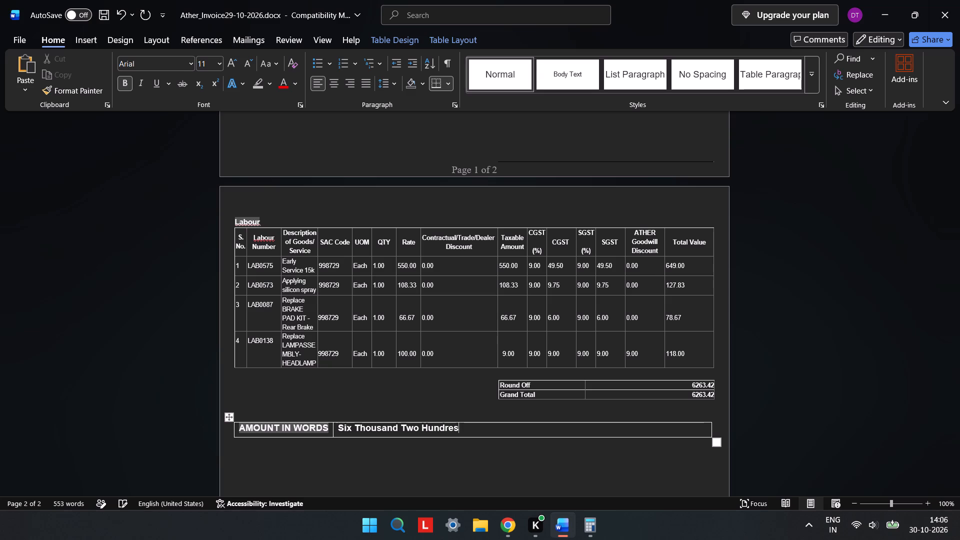
{"action": "key", "text": "BackSpace"}
{"action": "type", "text": "d"}
{"action": "key", "text": "space"}
{"action": "key", "text": "shift+s"}
{"action": "key", "text": "i"}
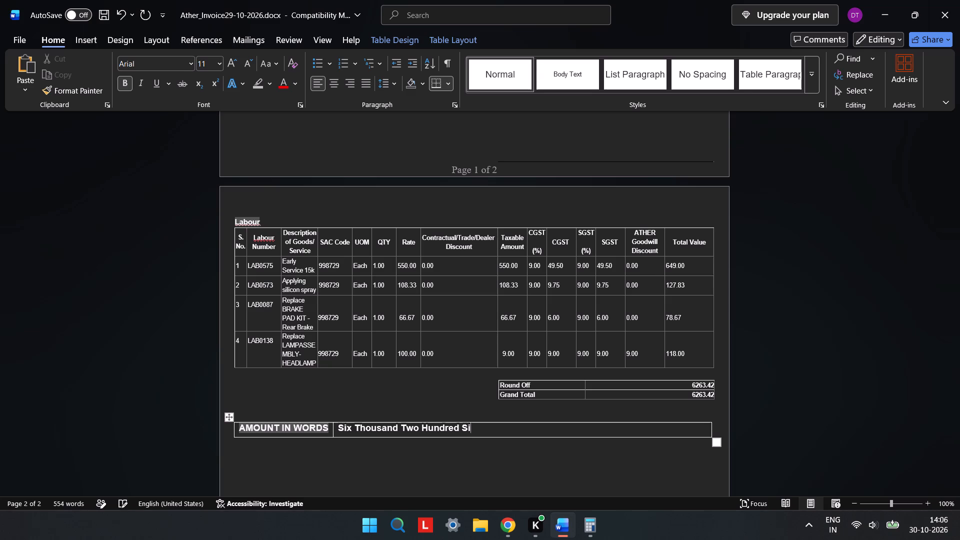
{"action": "type", "text": "xty"}
{"action": "key", "text": "space"}
{"action": "type", "text": "Three"}
{"action": "key", "text": "space"}
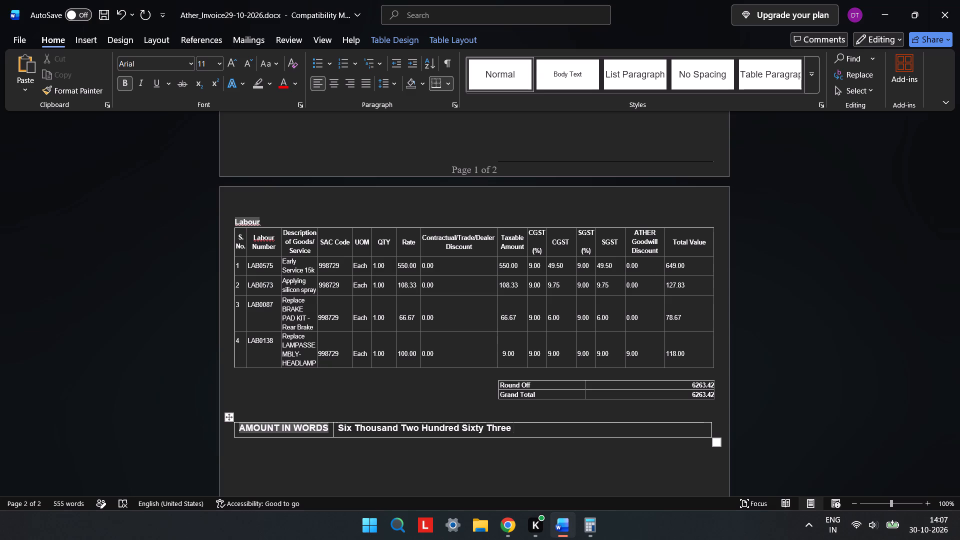
{"action": "key", "text": "r"}
{"action": "key", "text": "BackSpace"}
{"action": "key", "text": "shift+r"}
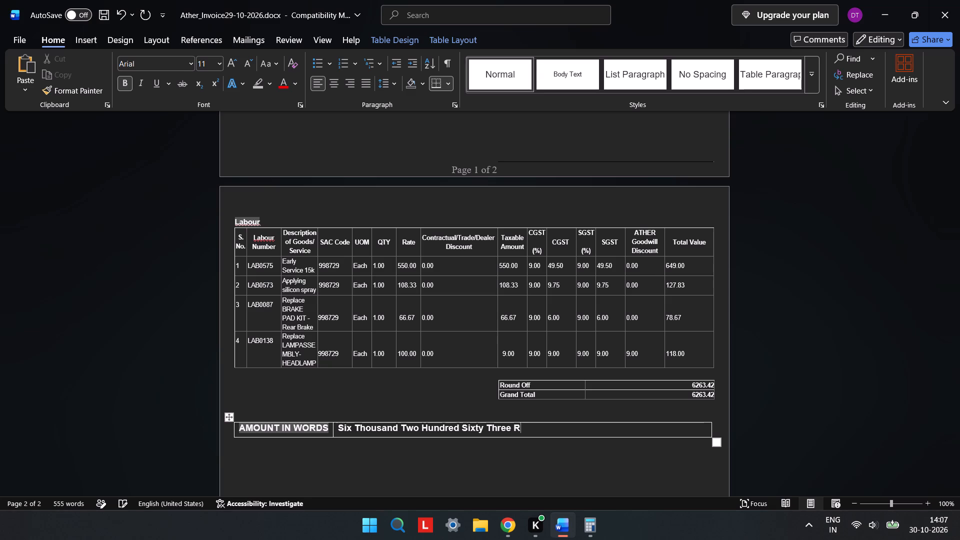
{"action": "type", "text": "upeed"}
{"action": "key", "text": "BackSpace"}
{"action": "key", "text": "s"}
{"action": "key", "text": "space"}
Complete the amount in words by adding "and Forty Two Paise only" after Rupees.
{"action": "type", "text": "and"}
{"action": "key", "text": "space"}
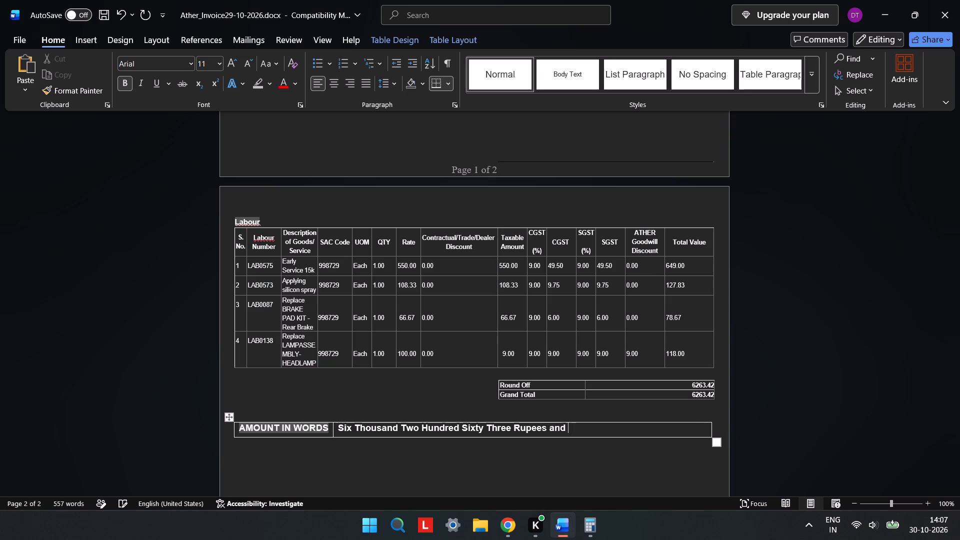
{"action": "type", "text": "Fo"}
{"action": "type", "text": "urty"}
{"action": "key", "text": "space"}
{"action": "key", "text": "BackSpace"}
{"action": "key", "text": "BackSpace"}
{"action": "key", "text": "BackSpace"}
{"action": "key", "text": "BackSpace"}
{"action": "key", "text": "BackSpace"}
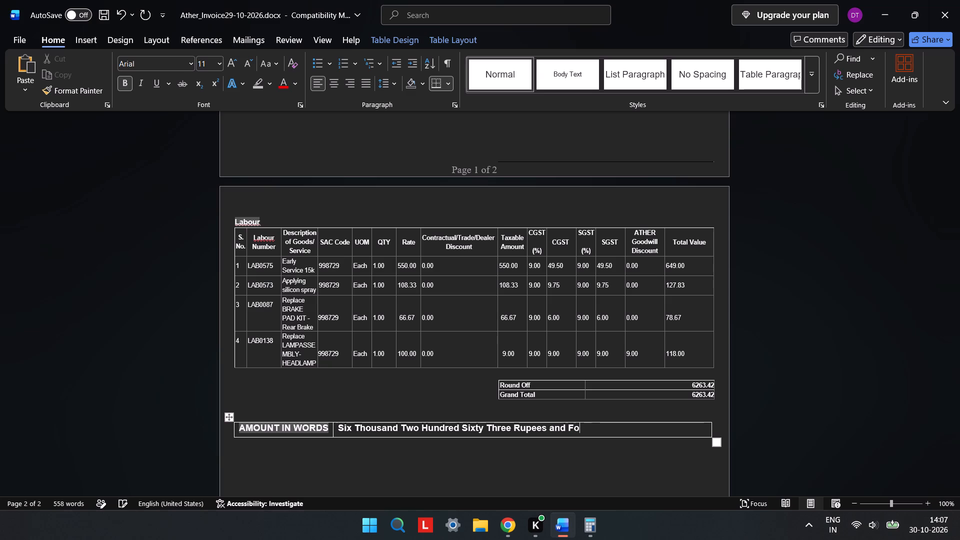
{"action": "type", "text": "rty"}
{"action": "key", "text": "space"}
{"action": "type", "text": "Two"}
{"action": "key", "text": "space"}
{"action": "type", "text": "PA"}
{"action": "key", "text": "BackSpace"}
{"action": "key", "text": "s"}
{"action": "key", "text": "BackSpace"}
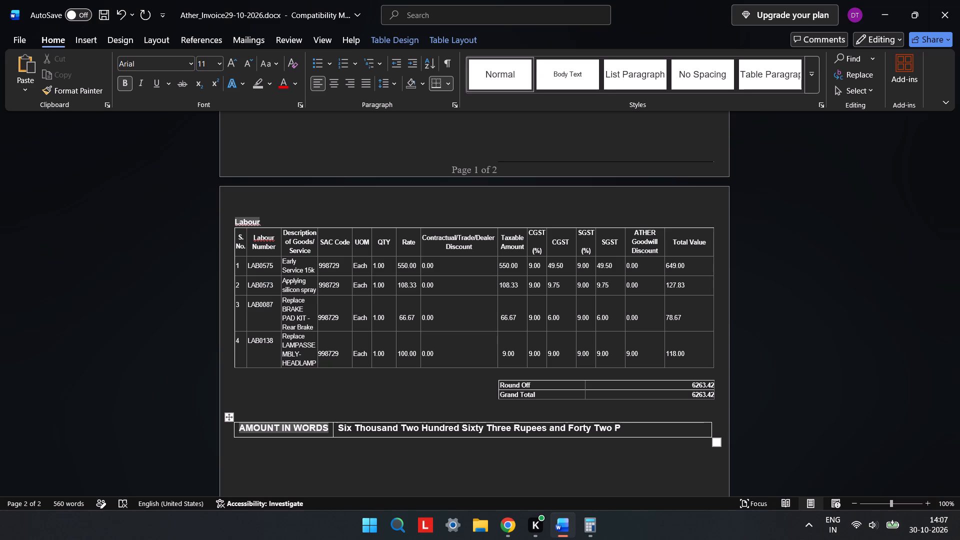
{"action": "type", "text": "aise on;"}
{"action": "key", "text": "BackSpace"}
{"action": "type", "text": "ly"}
Remove the surplus blank lines between the AMOUNT IN WORDS table and the line about tax payable on reverse change basis.
{"action": "scroll", "coordinate": [649, 433], "scroll_direction": "down", "scroll_amount": 4}
{"action": "left_click", "coordinate": [636, 415]}
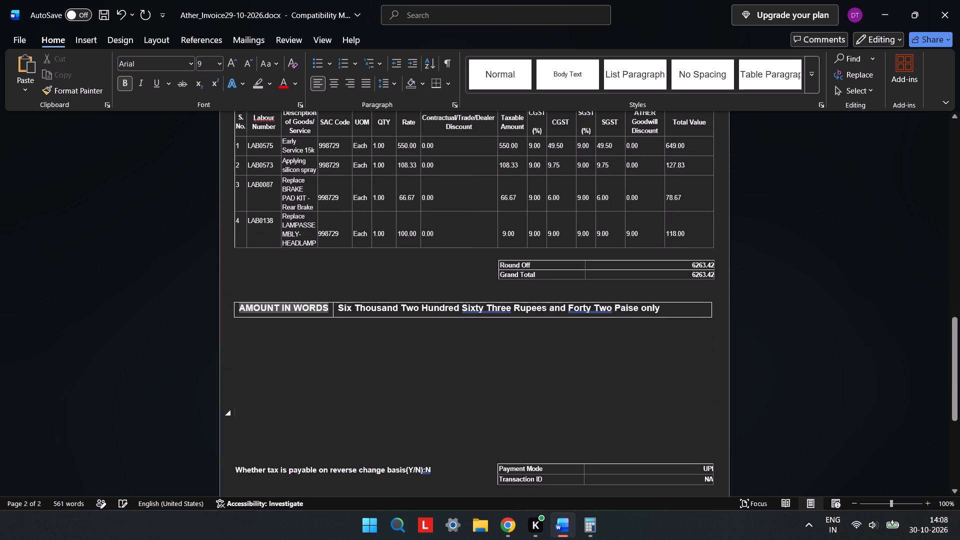
{"action": "scroll", "coordinate": [636, 415], "scroll_direction": "down", "scroll_amount": 3}
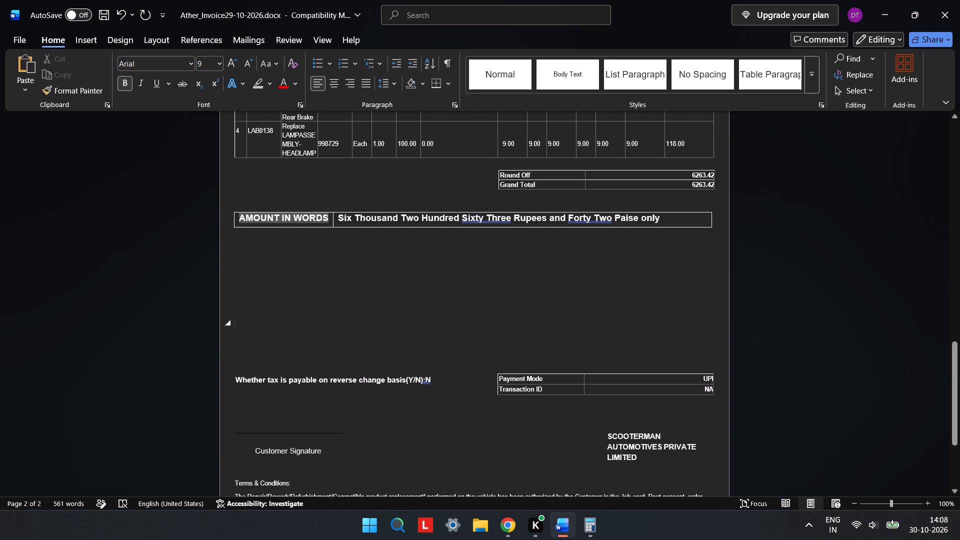
{"action": "key", "text": "BackSpace"}
{"action": "key", "text": "BackSpace"}
{"action": "key", "text": "BackSpace"}
{"action": "key", "text": "BackSpace"}
{"action": "key", "text": "BackSpace"}
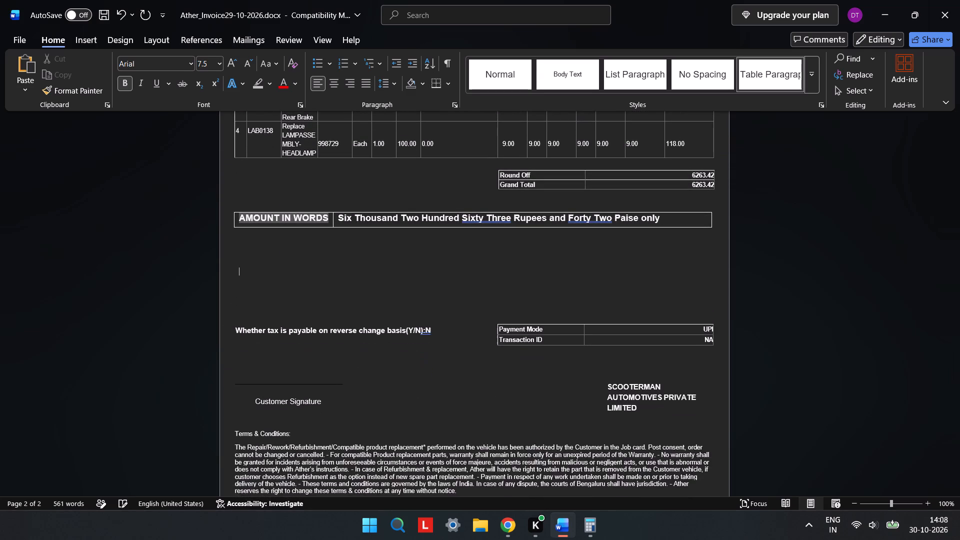
{"action": "key", "text": "BackSpace"}
{"action": "key", "text": "BackSpace"}
{"action": "key", "text": "BackSpace"}
{"action": "key", "text": "BackSpace"}
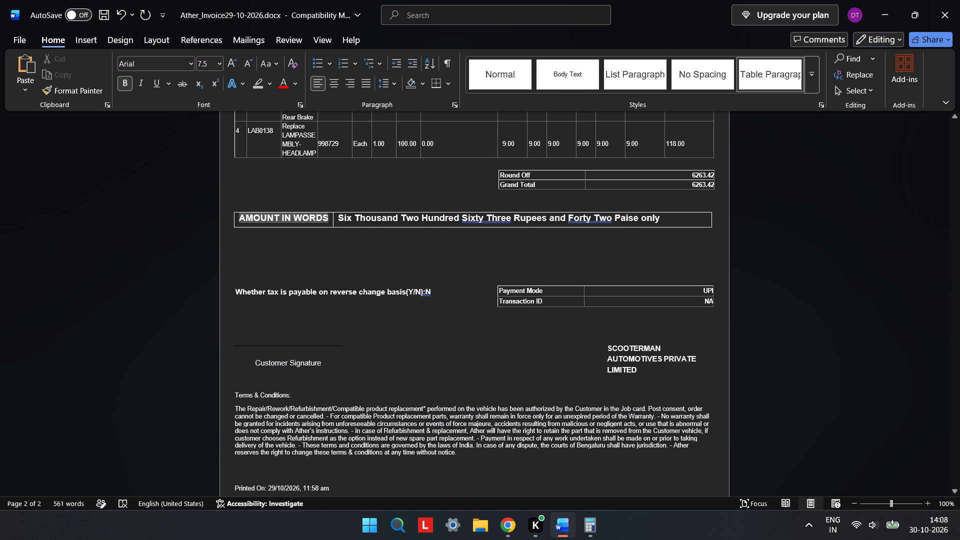
{"action": "left_click", "coordinate": [260, 251]}
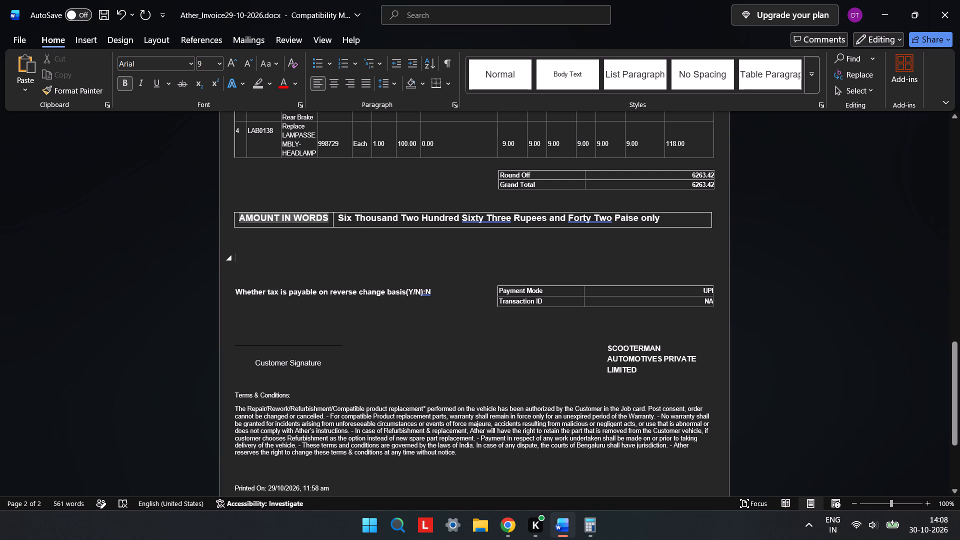
{"action": "key", "text": "BackSpace"}
{"action": "key", "text": "BackSpace"}
Review the invoice from the terms and print date at the end back up to the header on page one.
{"action": "scroll", "coordinate": [265, 264], "scroll_direction": "down", "scroll_amount": 6}
{"action": "scroll", "coordinate": [437, 375], "scroll_direction": "down", "scroll_amount": 3}
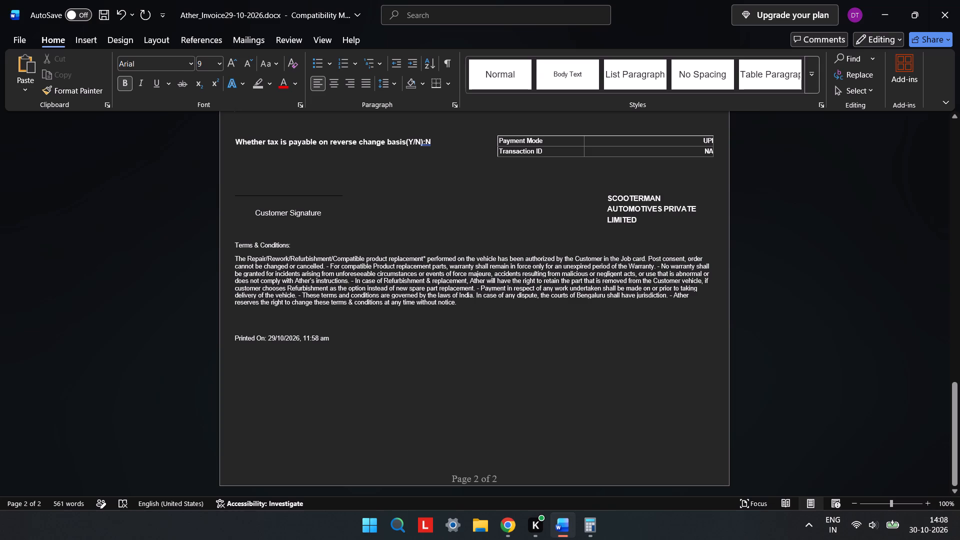
{"action": "scroll", "coordinate": [451, 368], "scroll_direction": "up", "scroll_amount": 4}
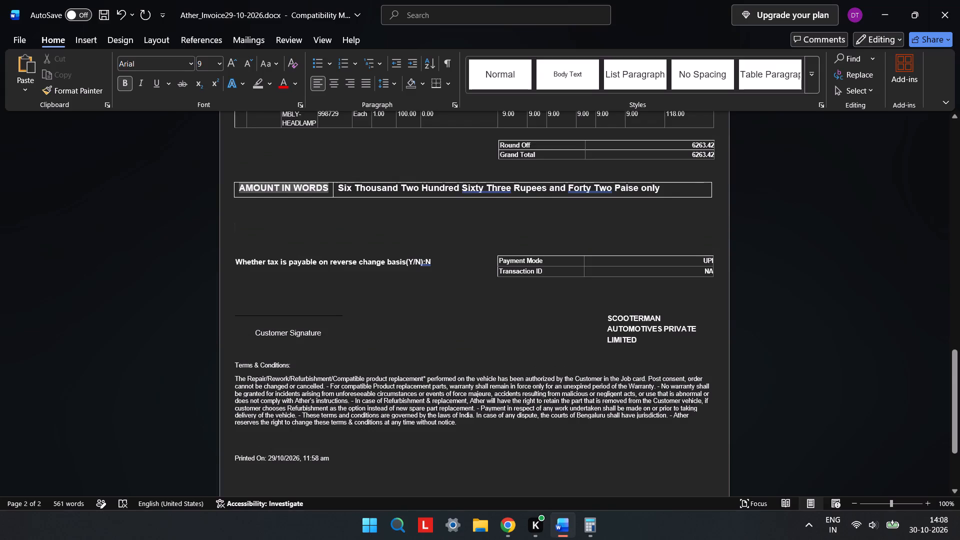
{"action": "scroll", "coordinate": [444, 370], "scroll_direction": "down", "scroll_amount": 4}
{"action": "scroll", "coordinate": [444, 370], "scroll_direction": "up", "scroll_amount": 17}
{"action": "scroll", "coordinate": [440, 368], "scroll_direction": "up", "scroll_amount": 6}
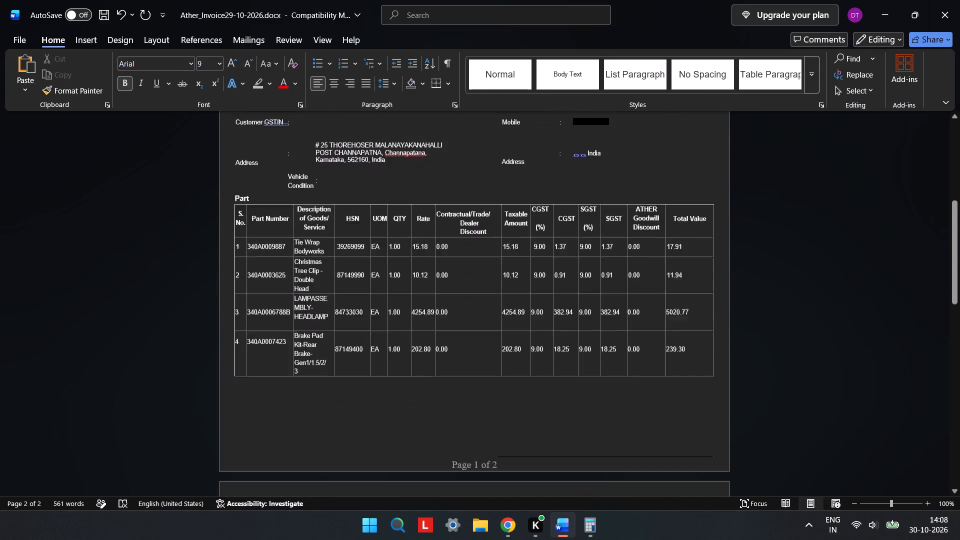
{"action": "scroll", "coordinate": [430, 352], "scroll_direction": "up", "scroll_amount": 13}
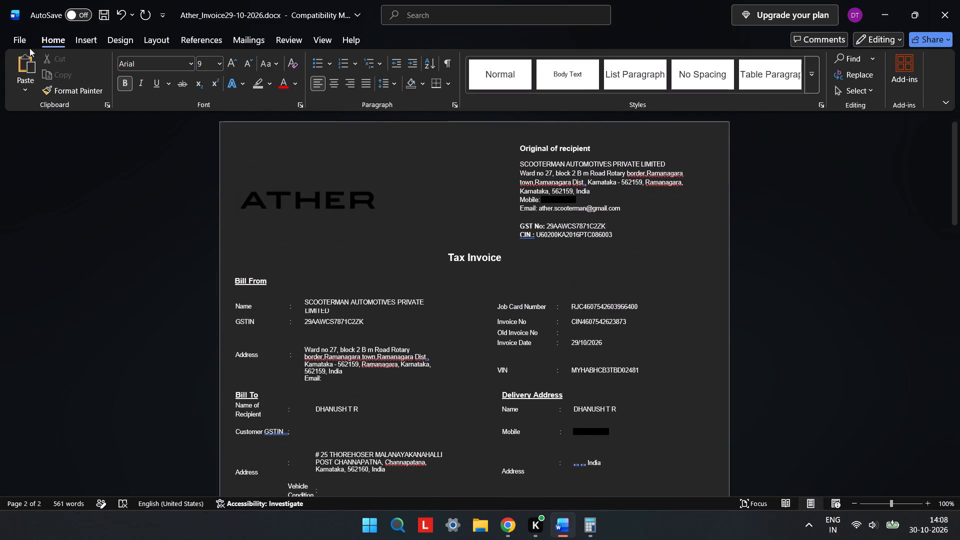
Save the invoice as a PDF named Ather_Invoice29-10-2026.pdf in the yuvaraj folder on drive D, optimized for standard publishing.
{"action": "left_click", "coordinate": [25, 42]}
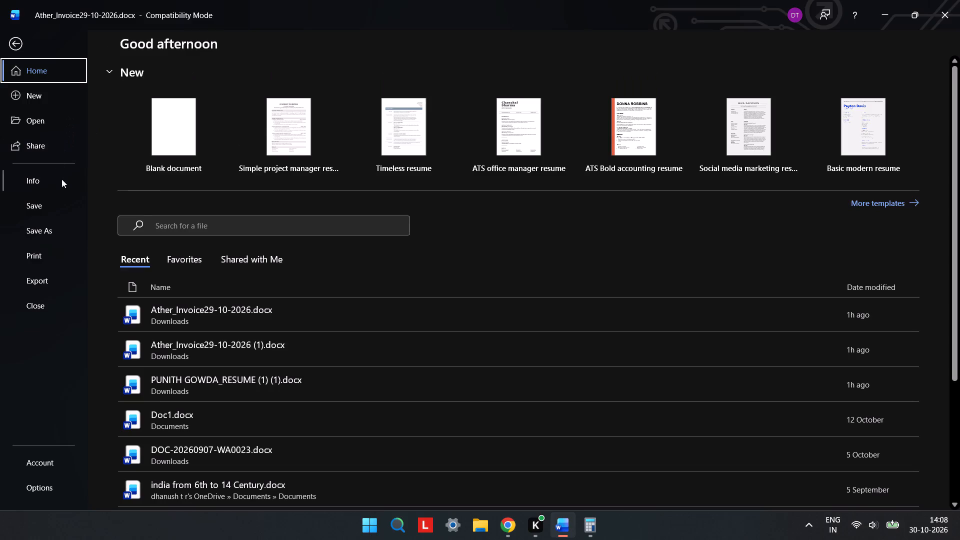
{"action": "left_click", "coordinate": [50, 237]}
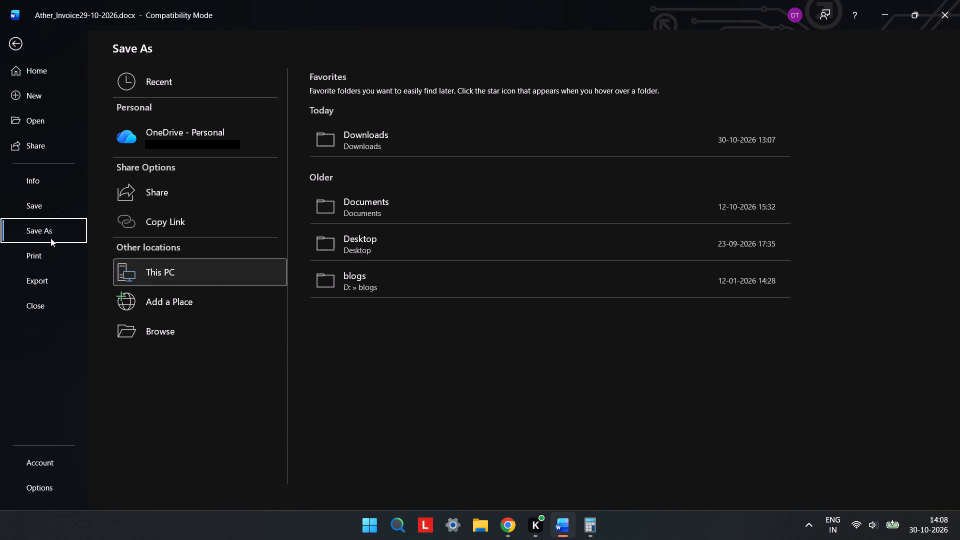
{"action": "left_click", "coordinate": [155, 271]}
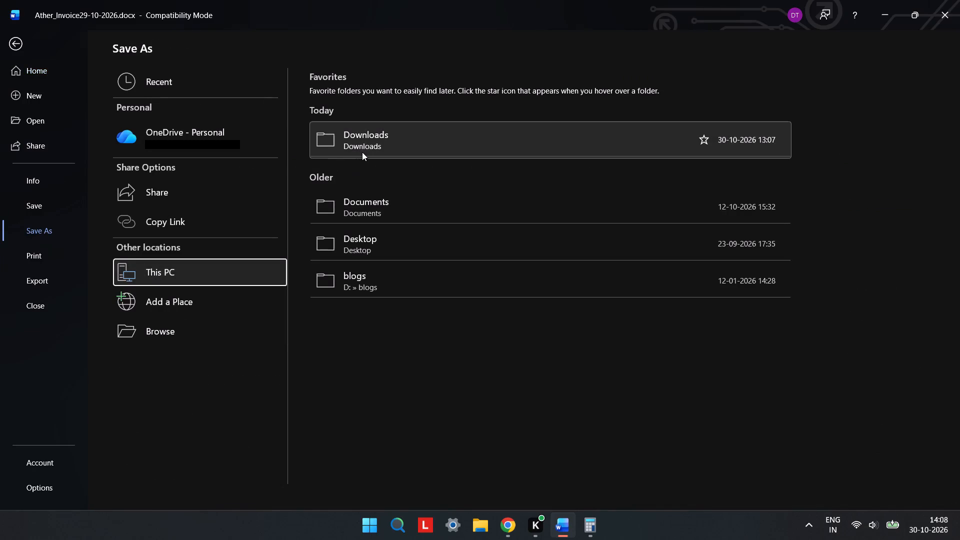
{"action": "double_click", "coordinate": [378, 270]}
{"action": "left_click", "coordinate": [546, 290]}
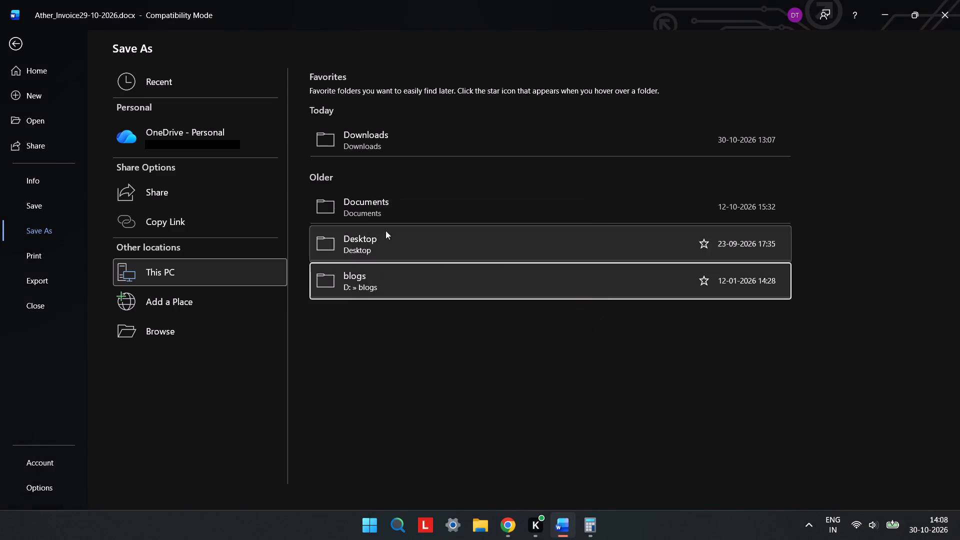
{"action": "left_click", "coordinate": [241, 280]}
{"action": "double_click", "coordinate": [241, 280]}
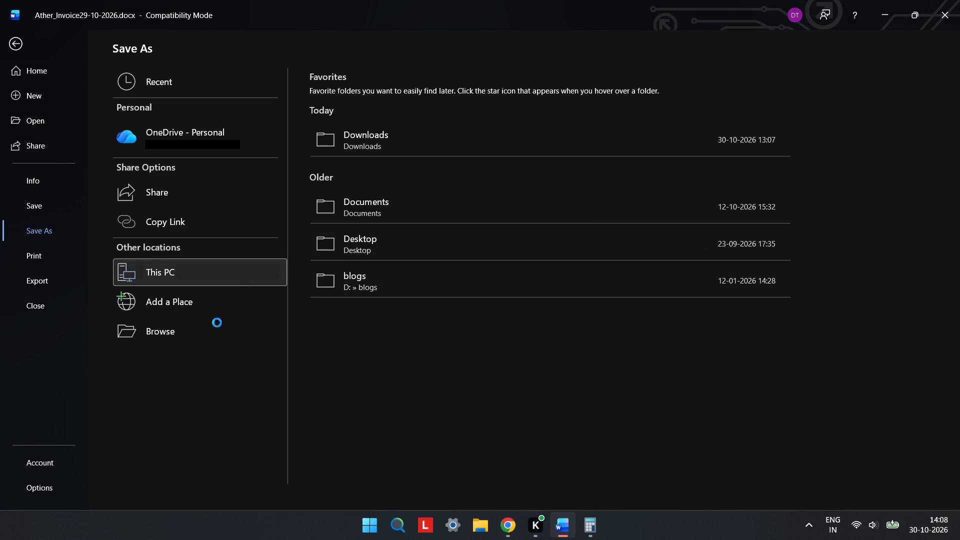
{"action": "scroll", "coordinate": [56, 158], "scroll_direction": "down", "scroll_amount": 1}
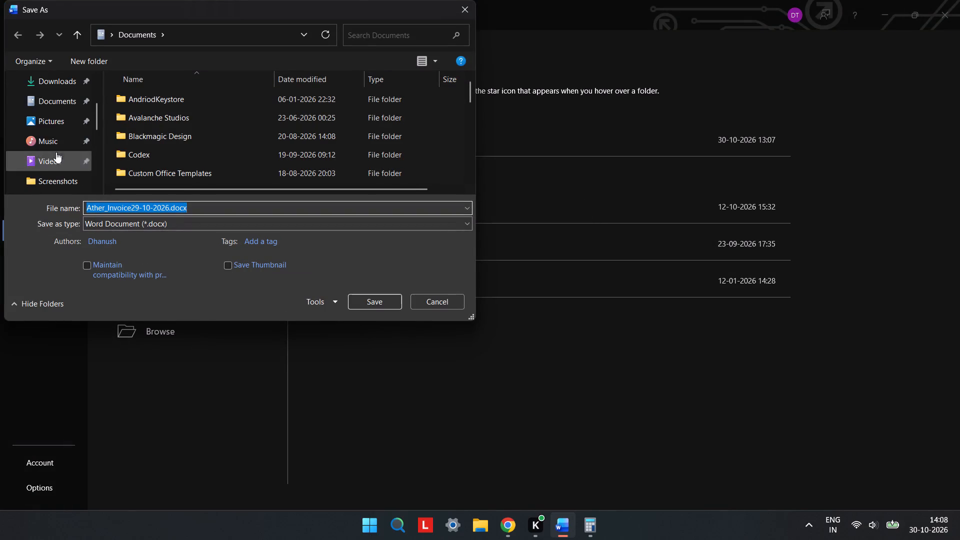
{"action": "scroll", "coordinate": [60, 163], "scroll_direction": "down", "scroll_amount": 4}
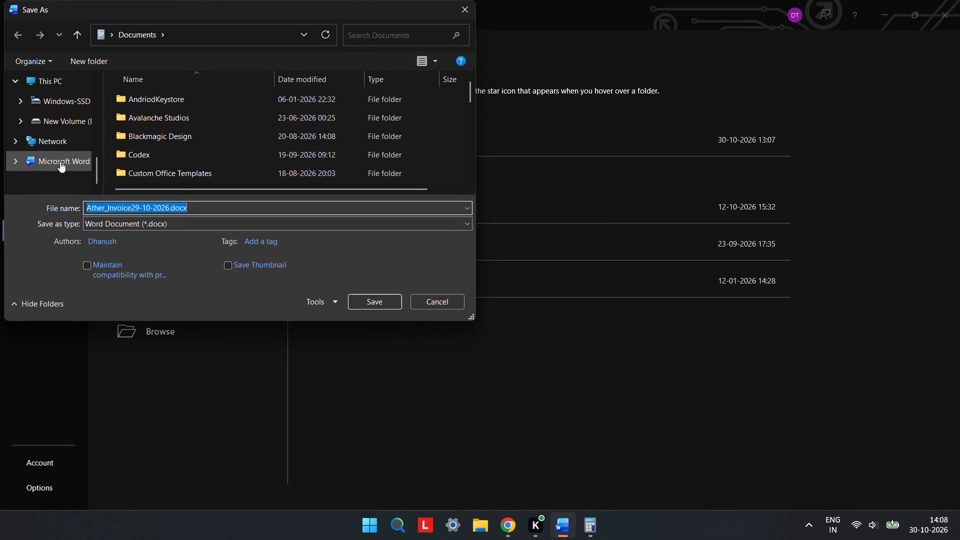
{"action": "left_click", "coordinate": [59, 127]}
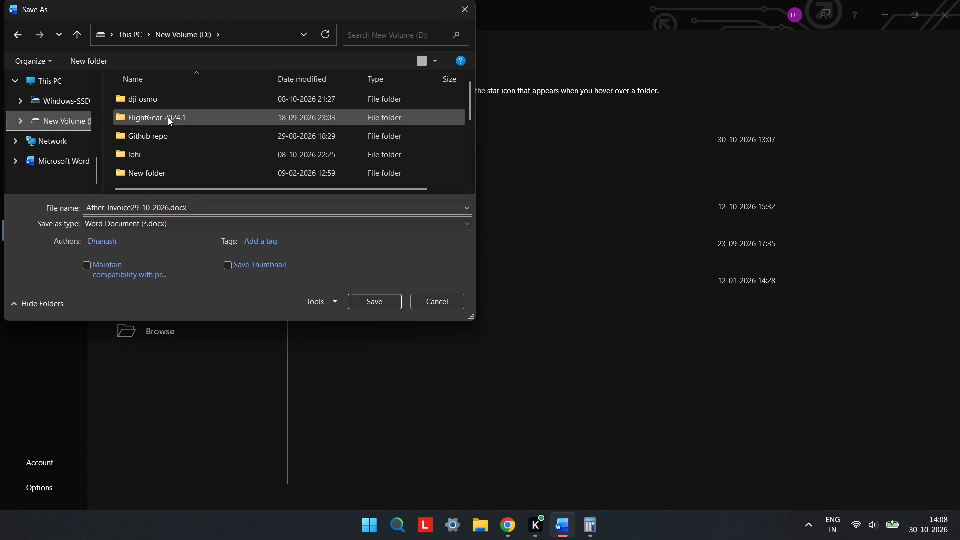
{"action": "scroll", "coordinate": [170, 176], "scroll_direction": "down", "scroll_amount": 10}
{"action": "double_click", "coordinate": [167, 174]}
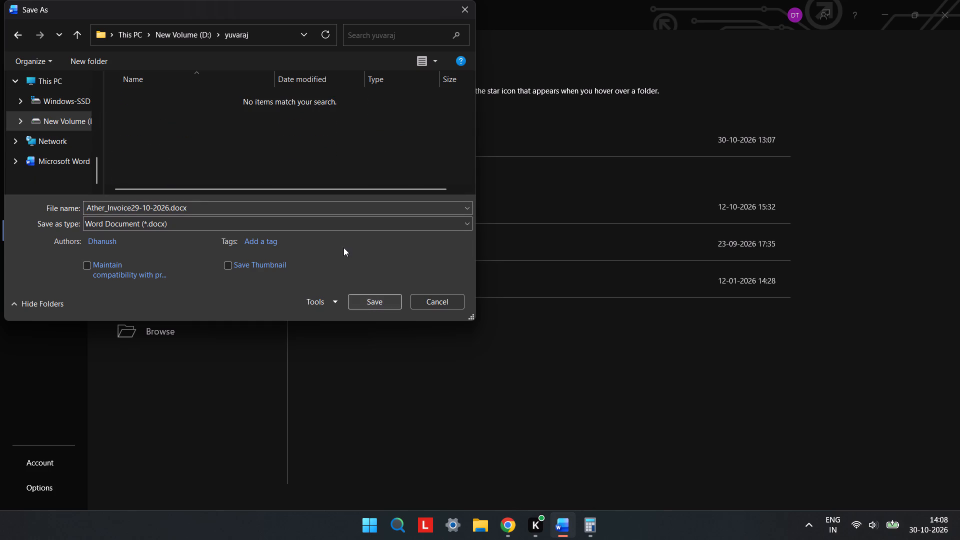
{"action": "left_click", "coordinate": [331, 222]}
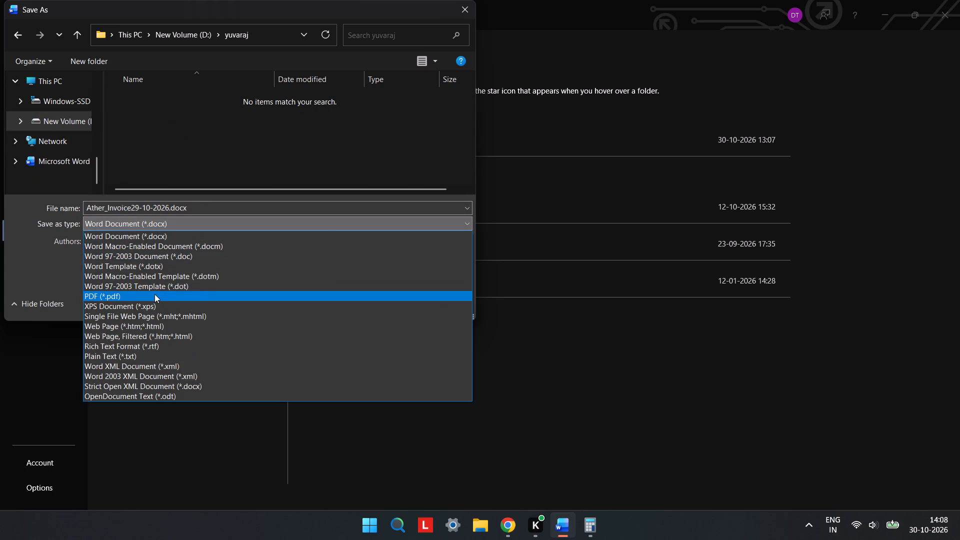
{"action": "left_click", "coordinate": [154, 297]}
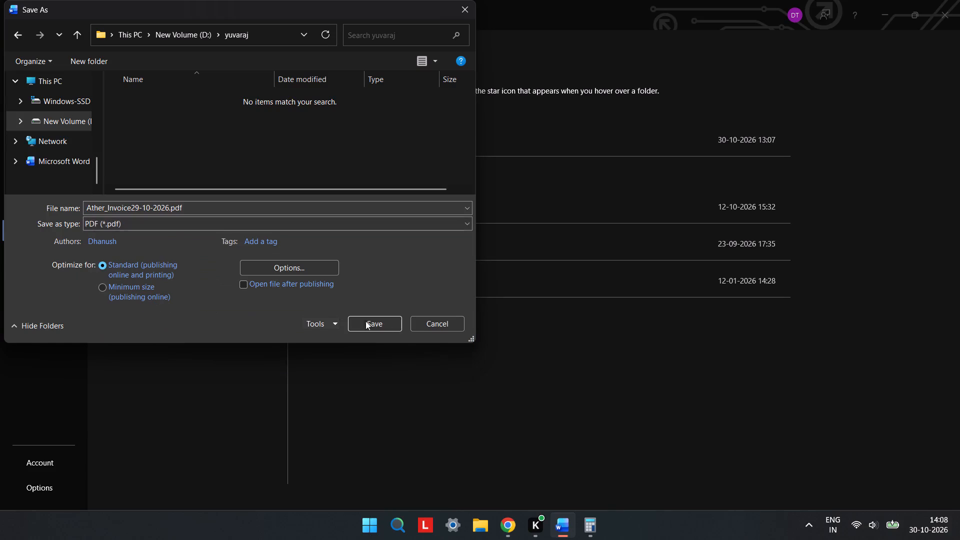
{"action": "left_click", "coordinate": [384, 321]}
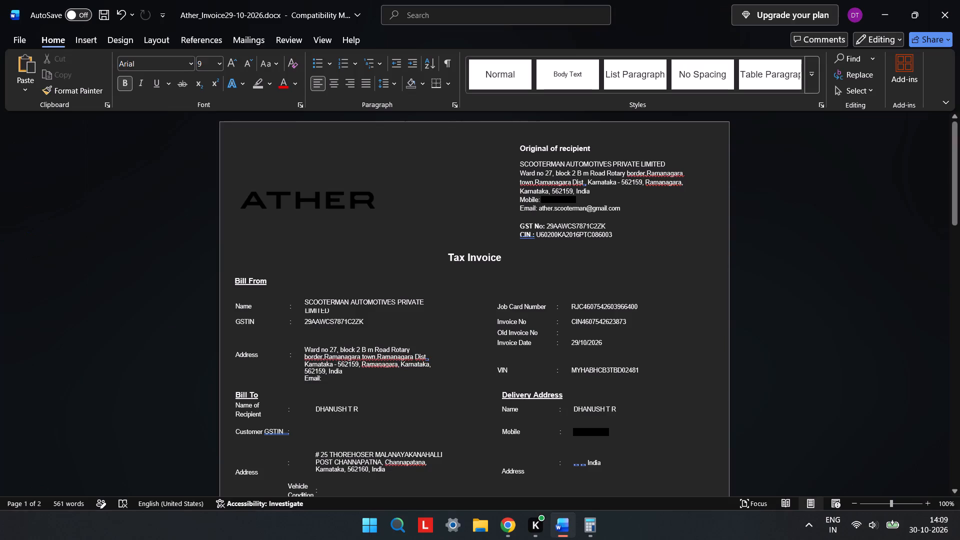
Open the exported invoice PDF from the yuvaraj folder on drive D and review its layout on both pages, then close it.
{"action": "left_click", "coordinate": [888, 2]}
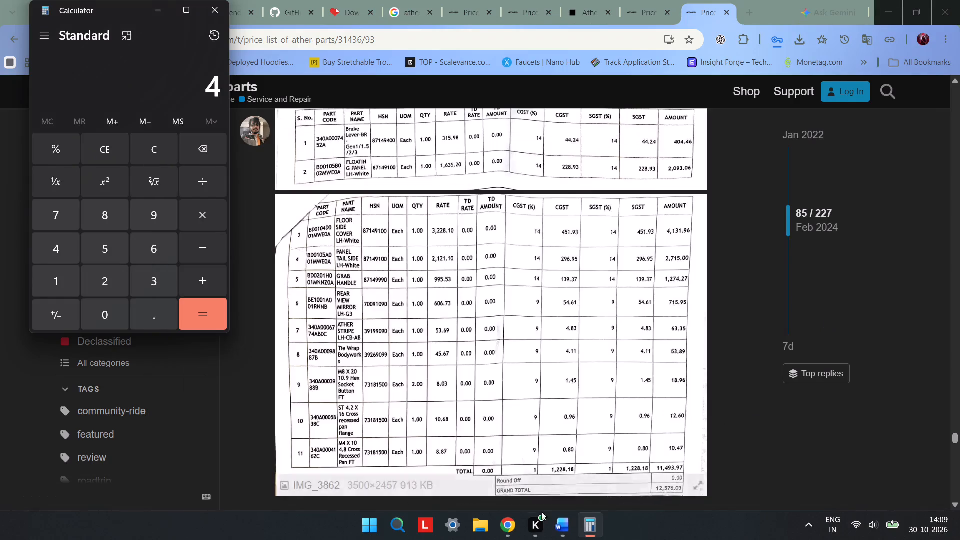
{"action": "left_click", "coordinate": [487, 531]}
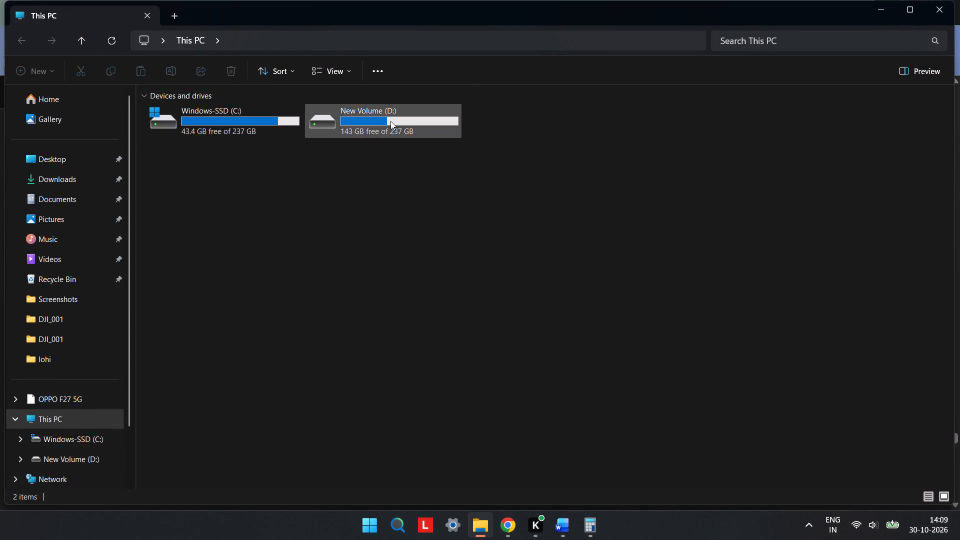
{"action": "double_click", "coordinate": [390, 121]}
{"action": "double_click", "coordinate": [333, 312]}
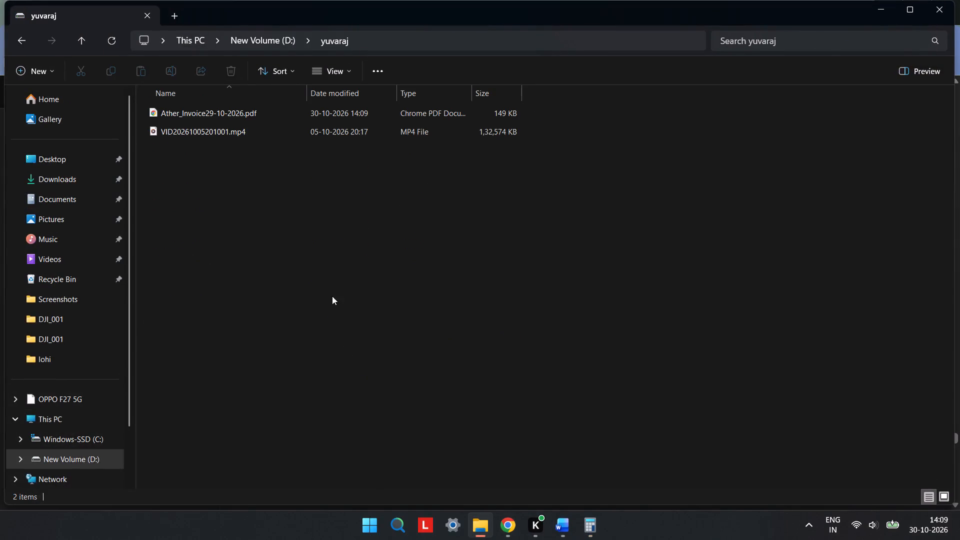
{"action": "double_click", "coordinate": [302, 109]}
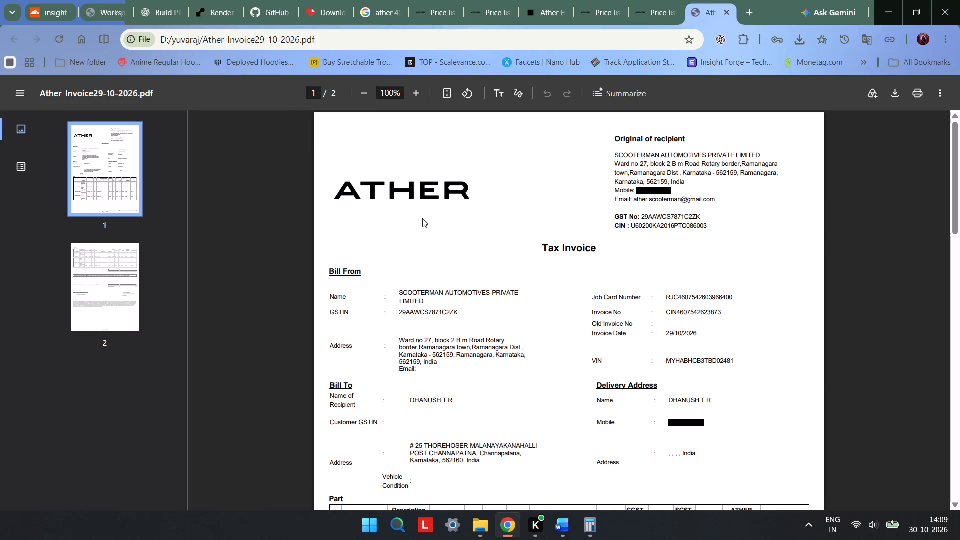
{"action": "scroll", "coordinate": [504, 227], "scroll_direction": "down", "scroll_amount": 3}
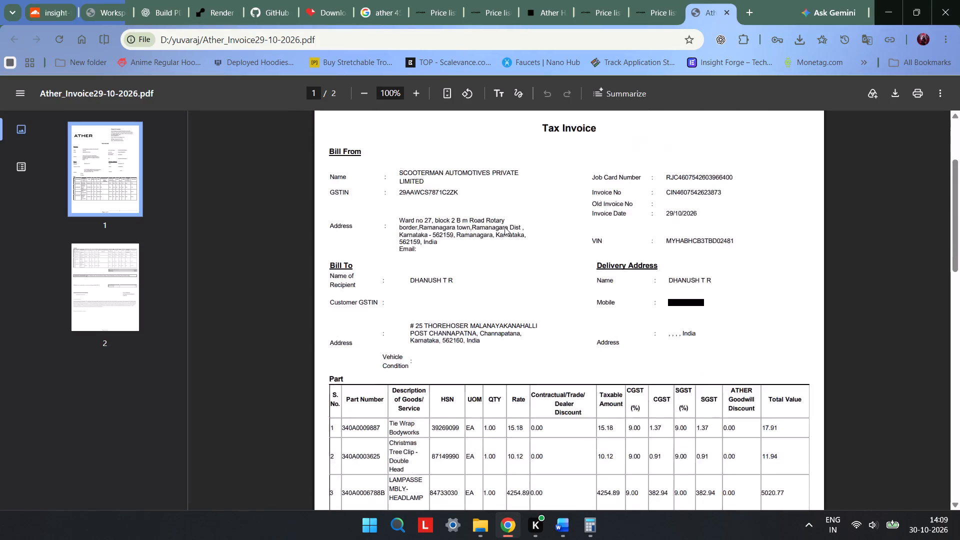
{"action": "scroll", "coordinate": [504, 227], "scroll_direction": "down", "scroll_amount": 2}
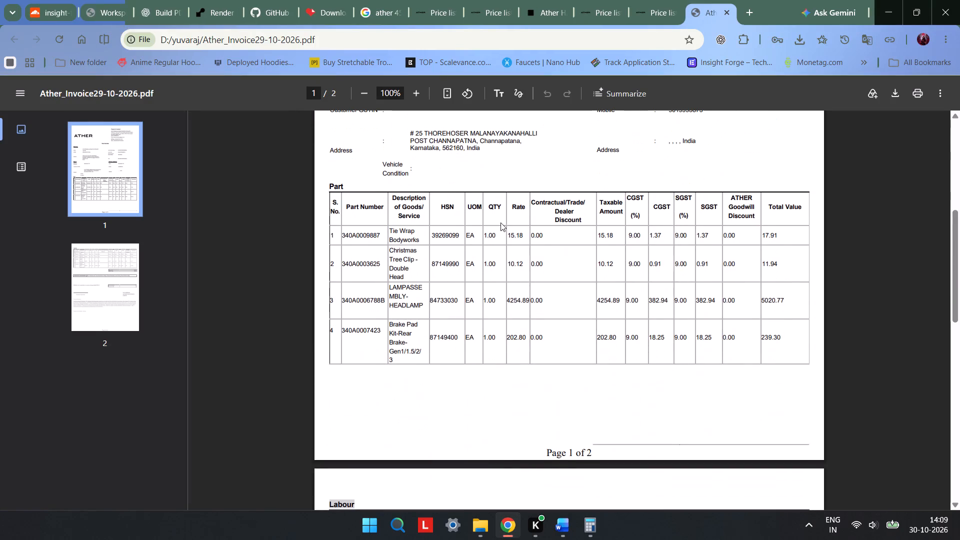
{"action": "scroll", "coordinate": [500, 222], "scroll_direction": "down", "scroll_amount": 3}
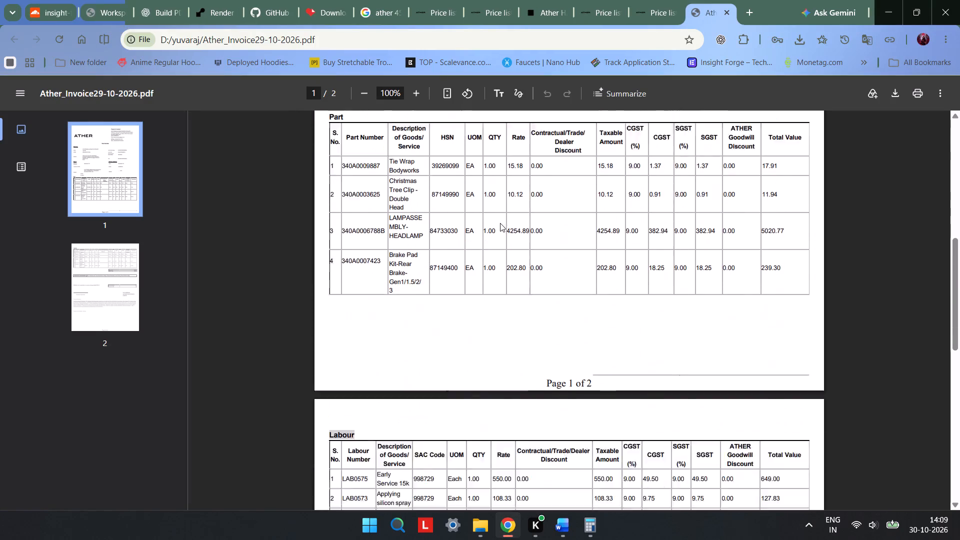
{"action": "scroll", "coordinate": [500, 223], "scroll_direction": "down", "scroll_amount": 4}
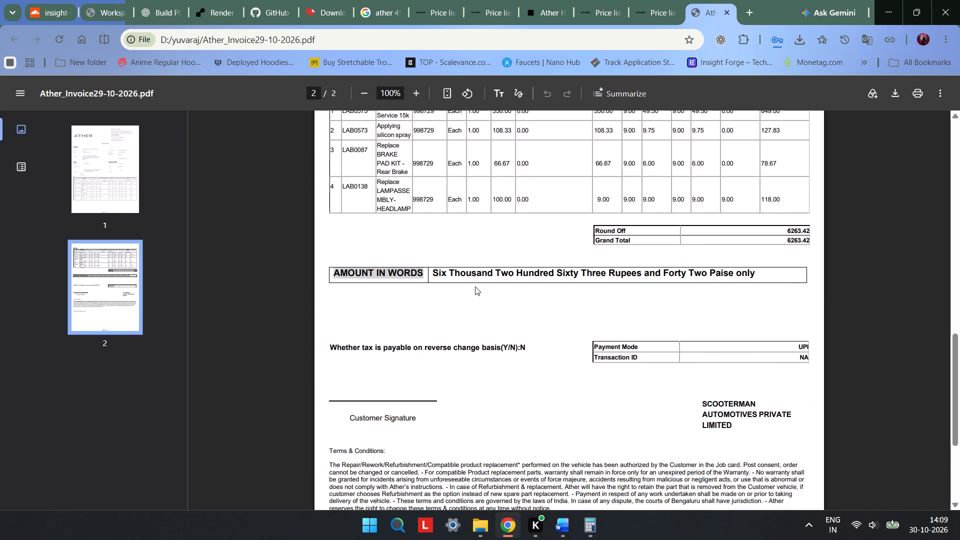
{"action": "left_click", "coordinate": [434, 267]}
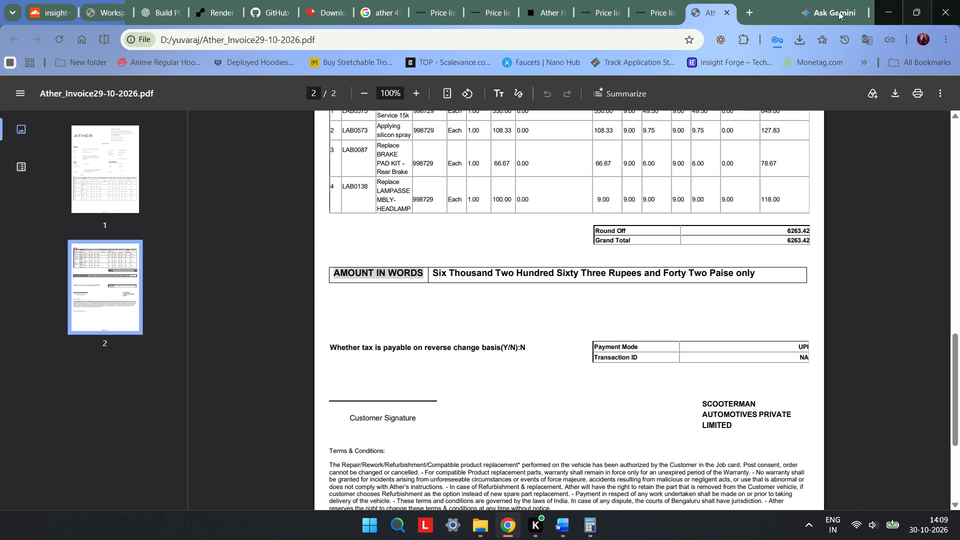
{"action": "left_click", "coordinate": [727, 11]}
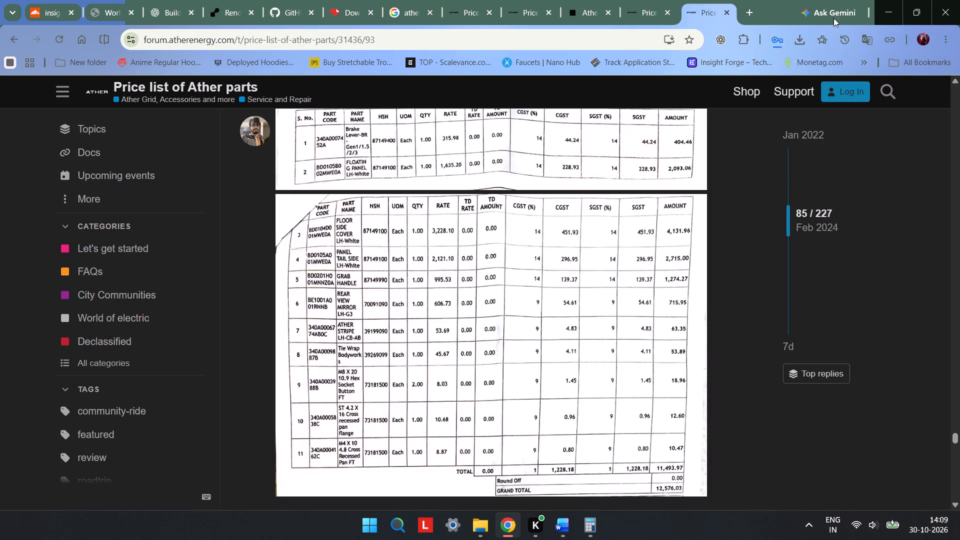
{"action": "left_click", "coordinate": [887, 0]}
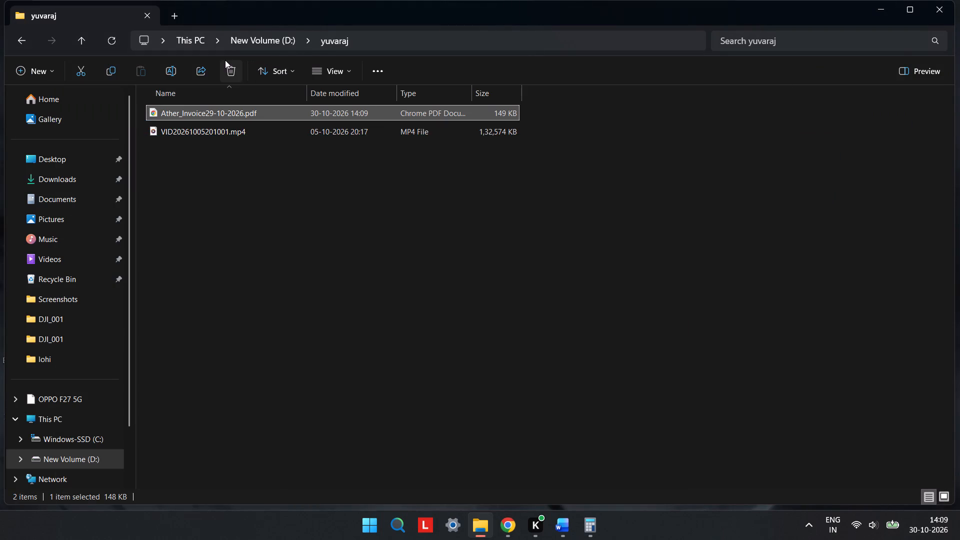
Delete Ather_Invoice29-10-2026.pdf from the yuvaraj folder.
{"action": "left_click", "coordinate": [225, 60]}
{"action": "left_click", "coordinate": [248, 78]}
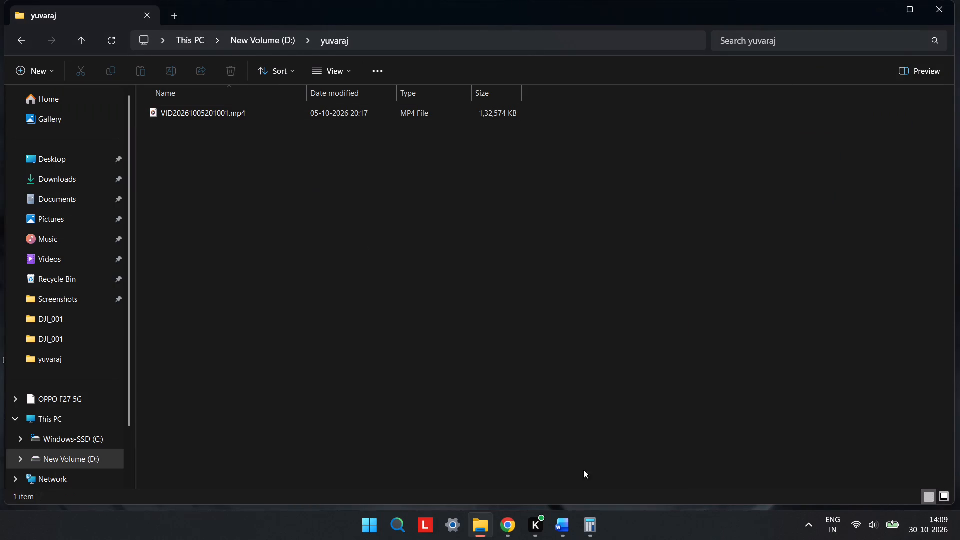
Back in Word, set the amount text beside AMOUNT IN WORDS to font size 8 and remove its bold formatting.
{"action": "left_click", "coordinate": [567, 522]}
{"action": "scroll", "coordinate": [407, 367], "scroll_direction": "down", "scroll_amount": 9}
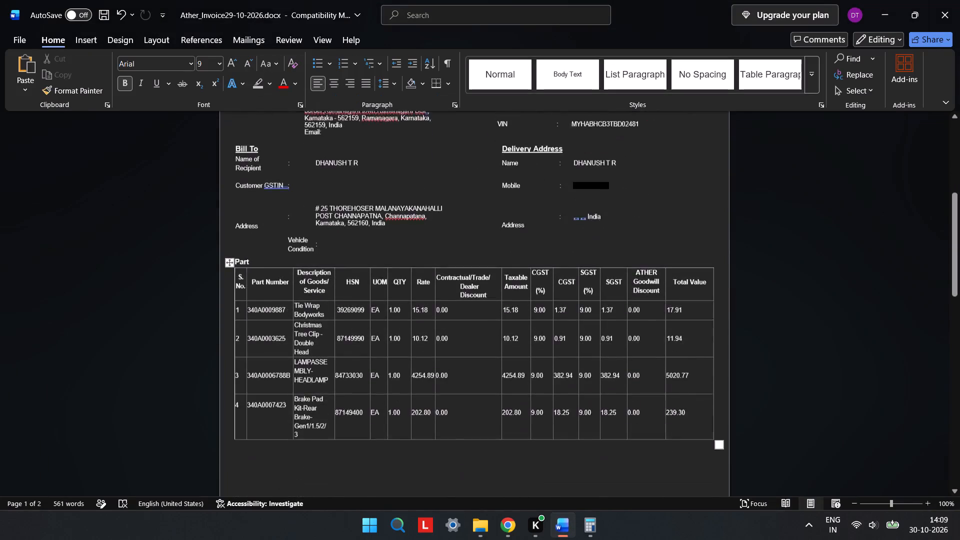
{"action": "scroll", "coordinate": [400, 361], "scroll_direction": "down", "scroll_amount": 15}
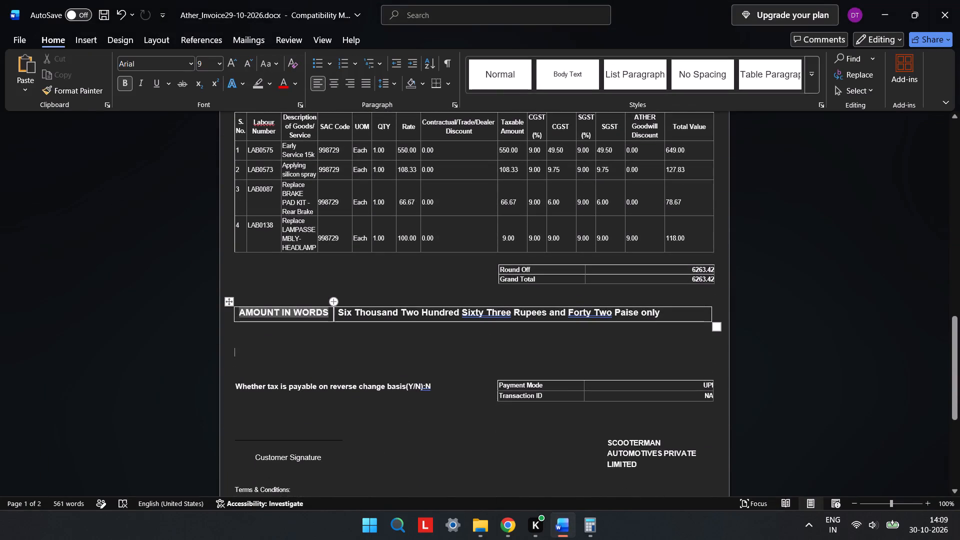
{"action": "left_click_drag", "start_coordinate": [337, 313], "coordinate": [420, 313]}
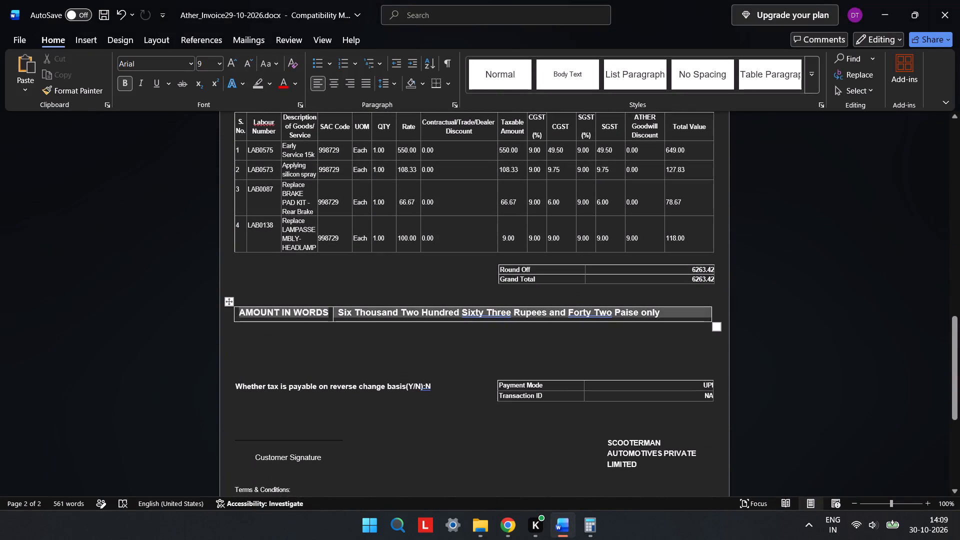
{"action": "left_click_drag", "start_coordinate": [420, 313], "coordinate": [433, 313]}
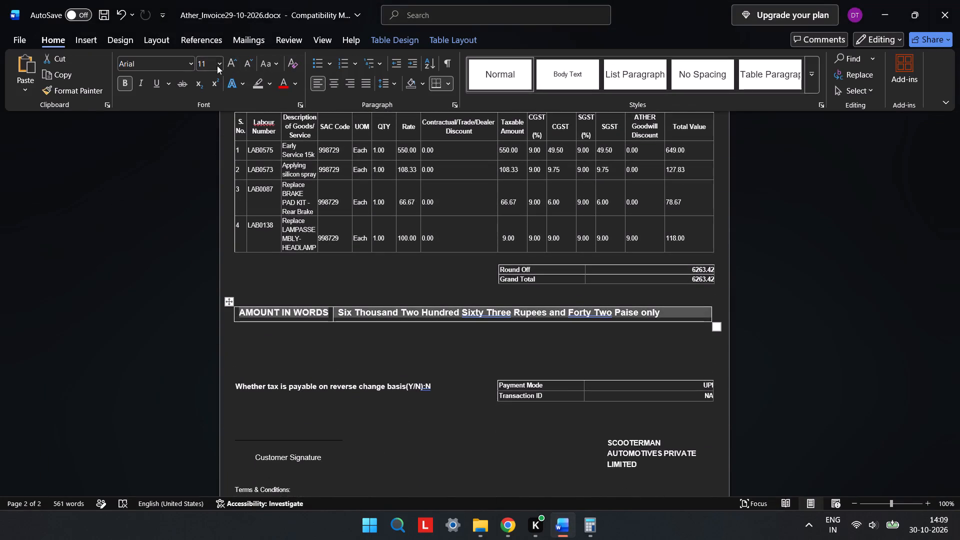
{"action": "left_click", "coordinate": [217, 65]}
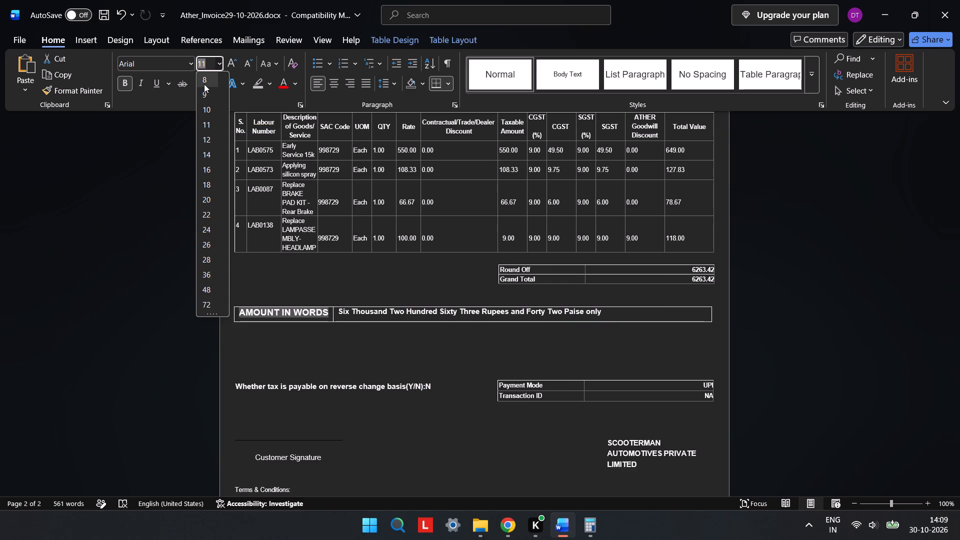
{"action": "left_click", "coordinate": [203, 83]}
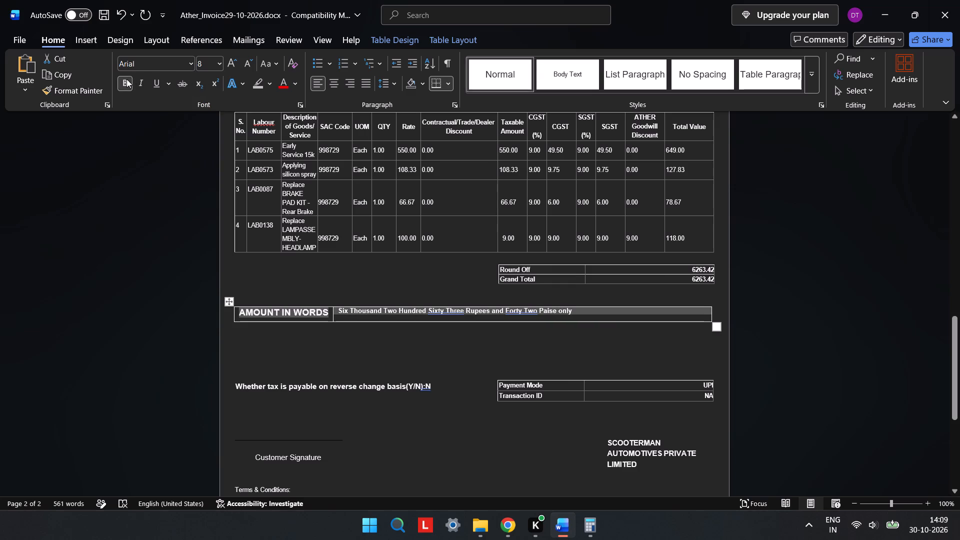
{"action": "left_click", "coordinate": [125, 79]}
{"action": "left_click", "coordinate": [379, 361]}
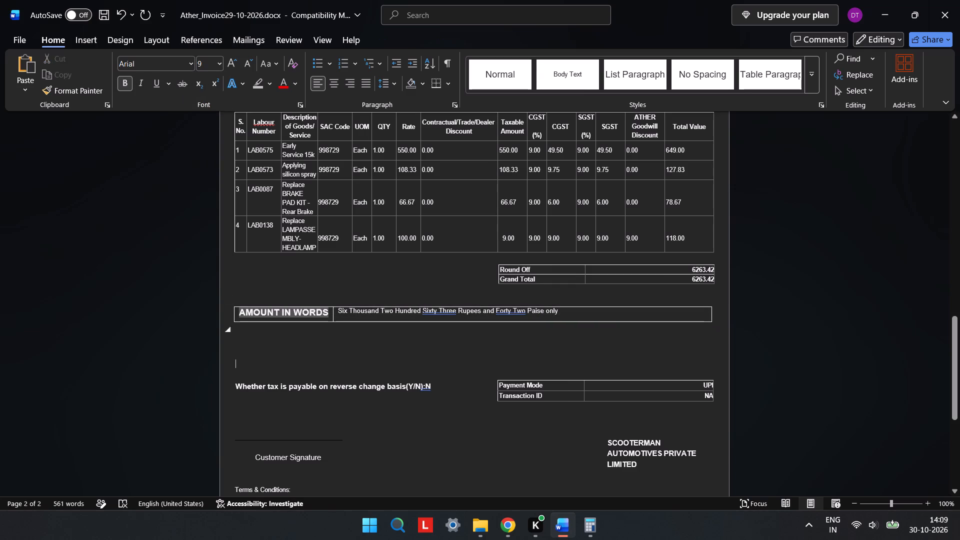
Set the AMOUNT IN WORDS label to font size 8.
{"action": "left_click_drag", "start_coordinate": [325, 312], "coordinate": [245, 314]}
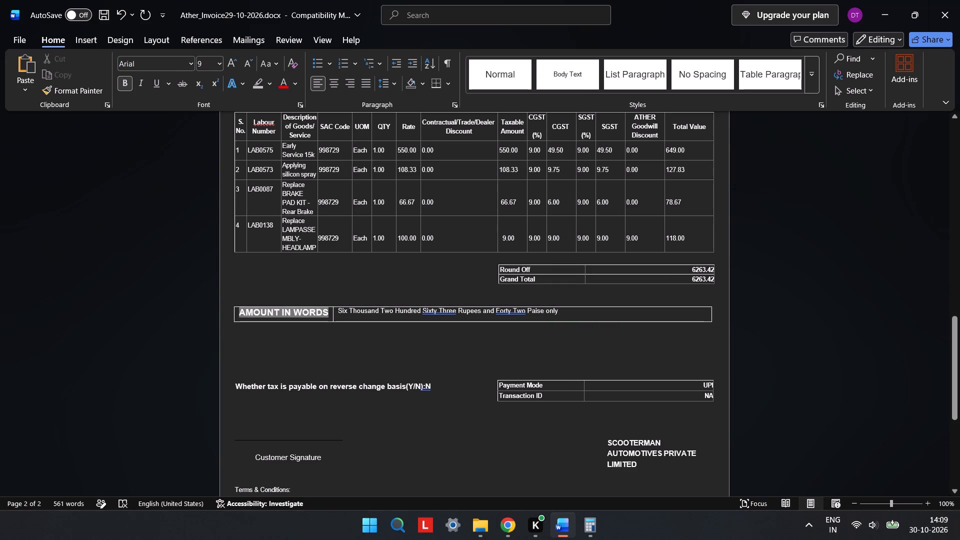
{"action": "left_click_drag", "start_coordinate": [245, 314], "coordinate": [238, 315]}
{"action": "left_click", "coordinate": [216, 64]}
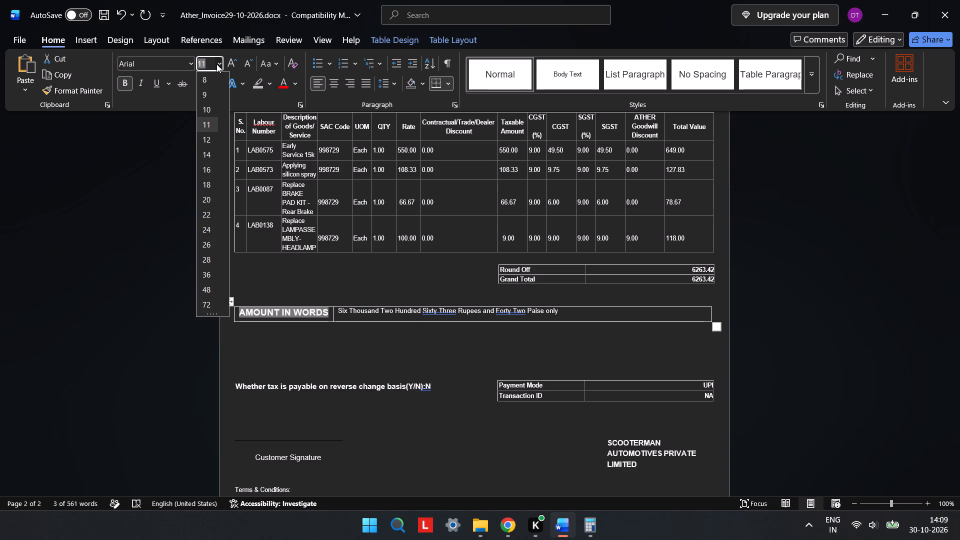
{"action": "left_click", "coordinate": [219, 77]}
{"action": "left_click", "coordinate": [207, 79]}
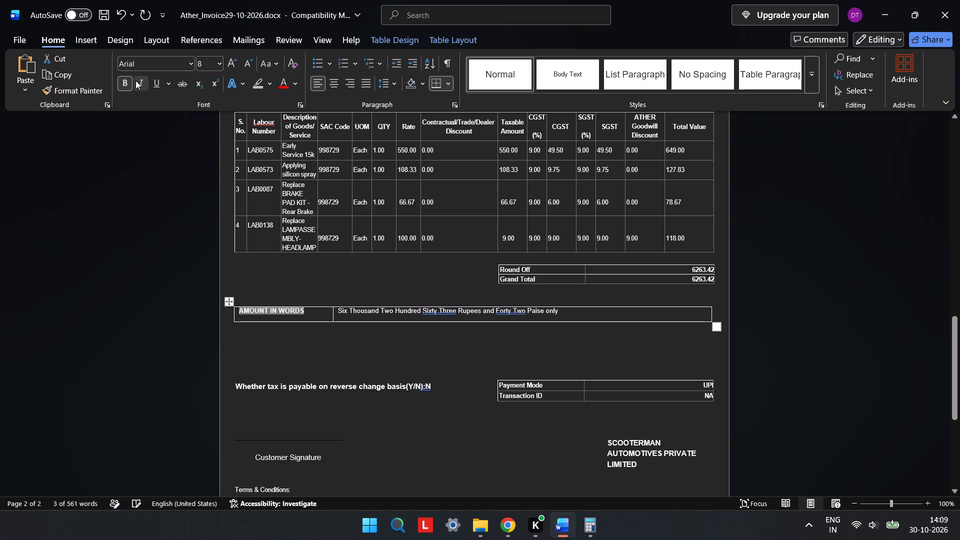
{"action": "left_click", "coordinate": [312, 350]}
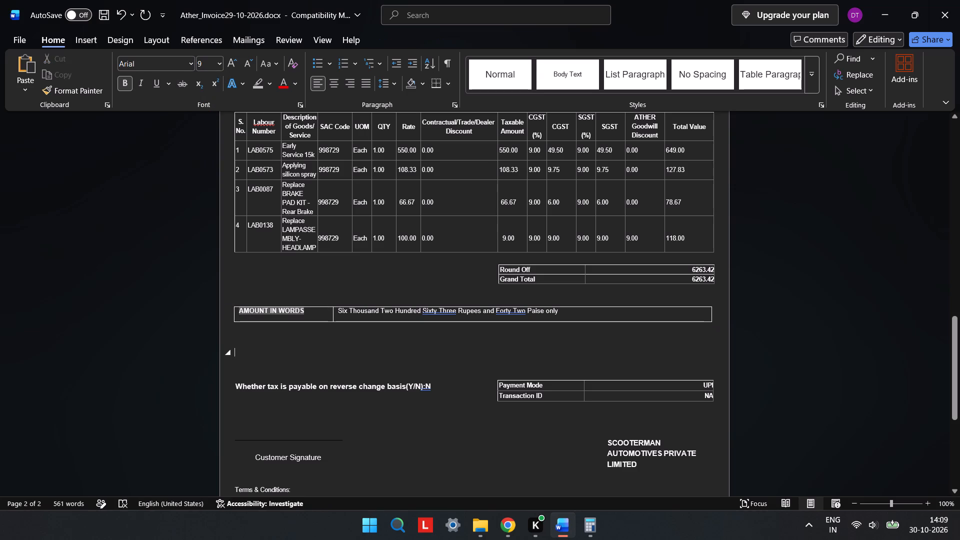
Add space before the paragraph for the left-aligned AMOUNT IN WORDS label and for the amount text beside it.
{"action": "left_click", "coordinate": [320, 309]}
{"action": "left_click_drag", "start_coordinate": [314, 309], "coordinate": [240, 311]}
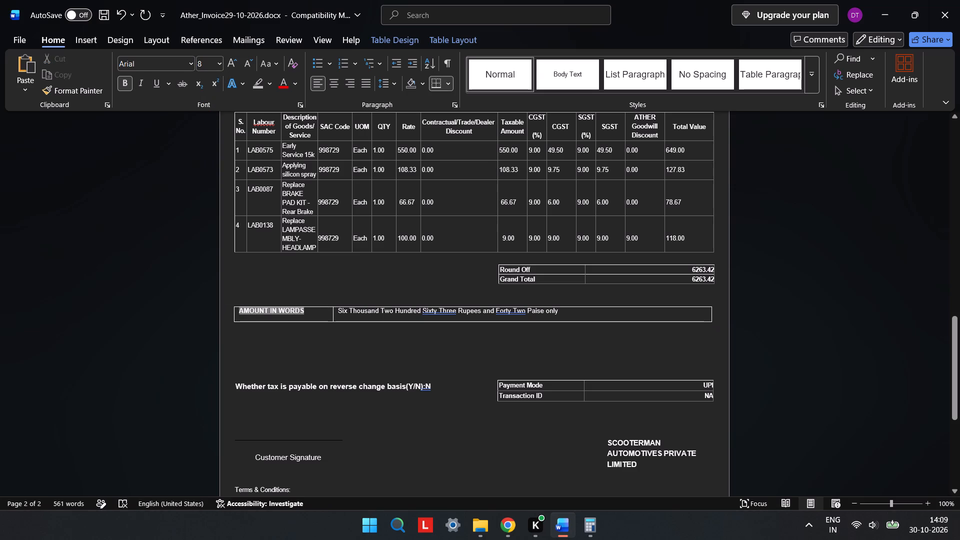
{"action": "left_click_drag", "start_coordinate": [240, 311], "coordinate": [229, 315]}
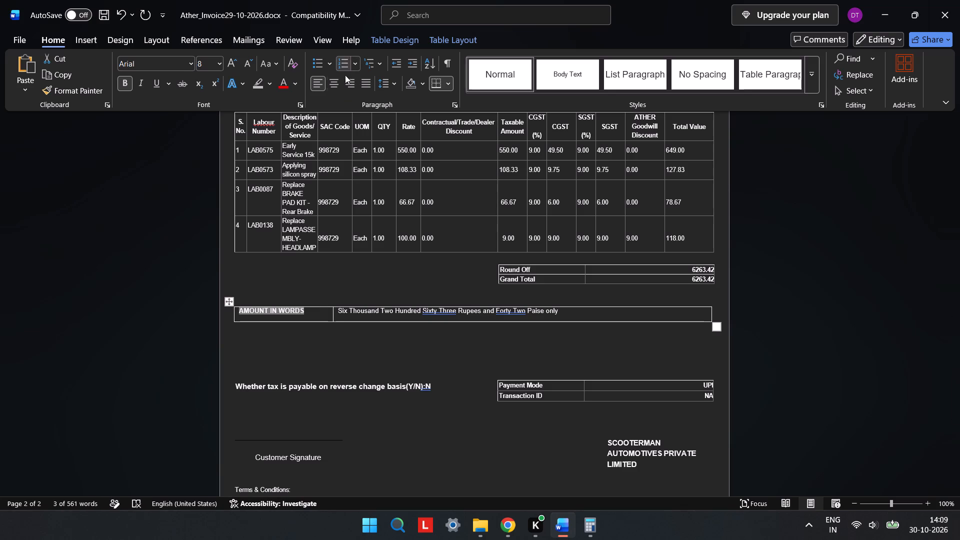
{"action": "left_click", "coordinate": [337, 80]}
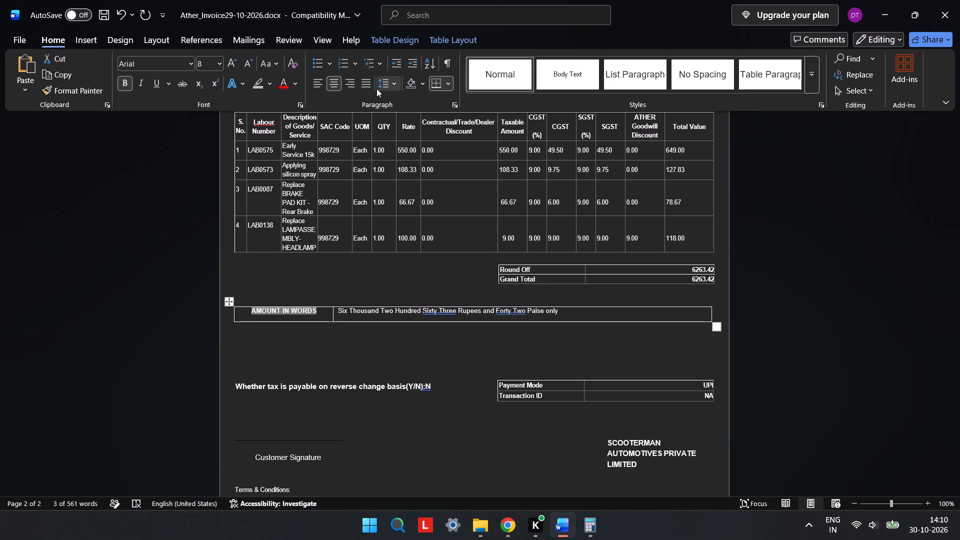
{"action": "left_click", "coordinate": [316, 77]}
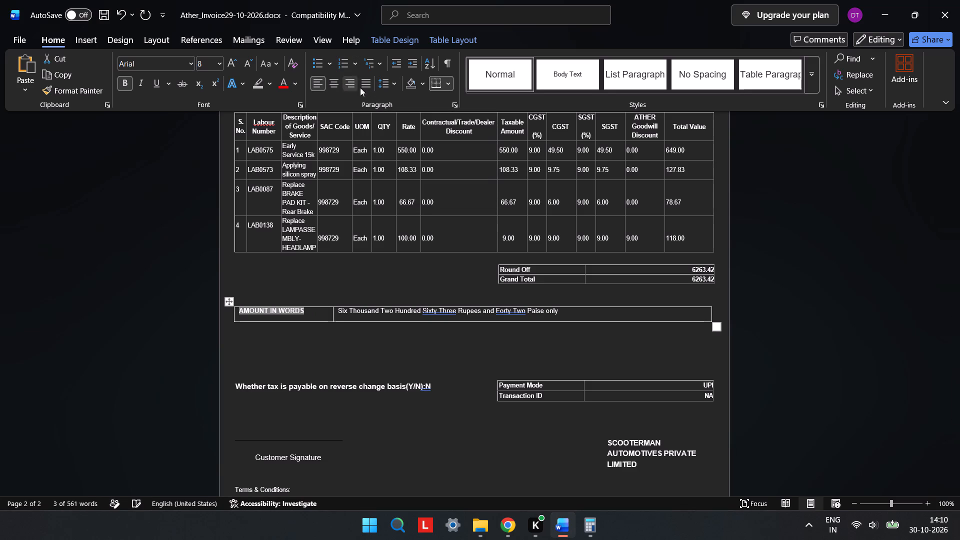
{"action": "left_click", "coordinate": [396, 83]}
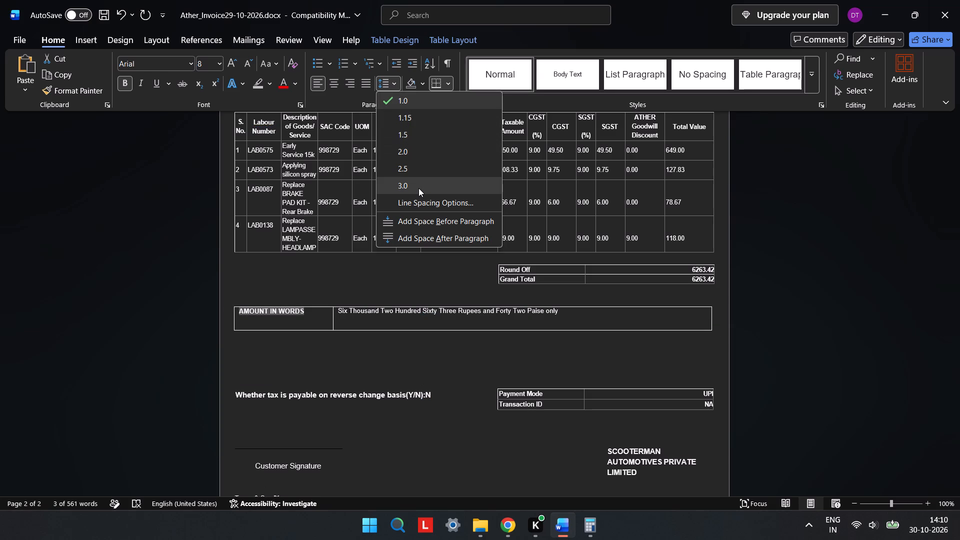
{"action": "left_click", "coordinate": [423, 216]}
{"action": "left_click", "coordinate": [351, 322]}
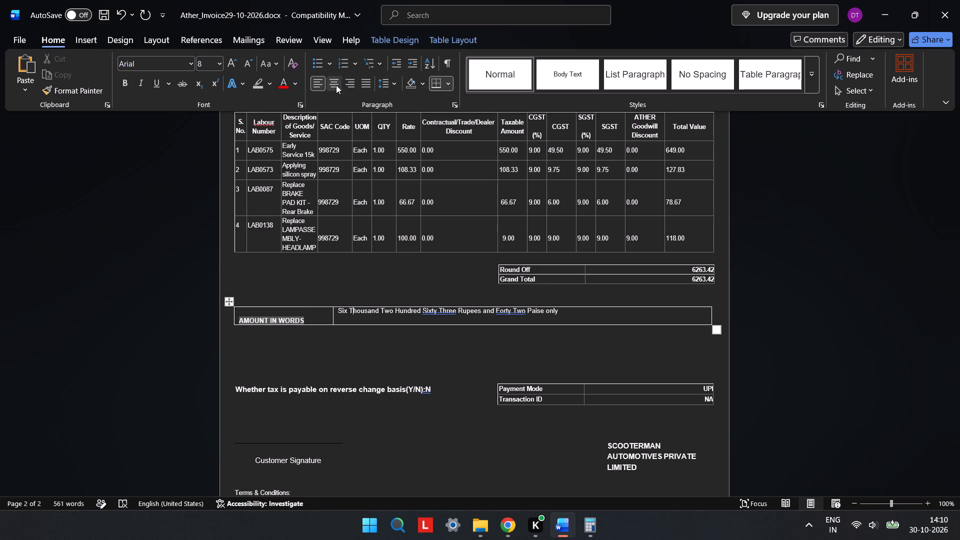
{"action": "left_click", "coordinate": [393, 83]}
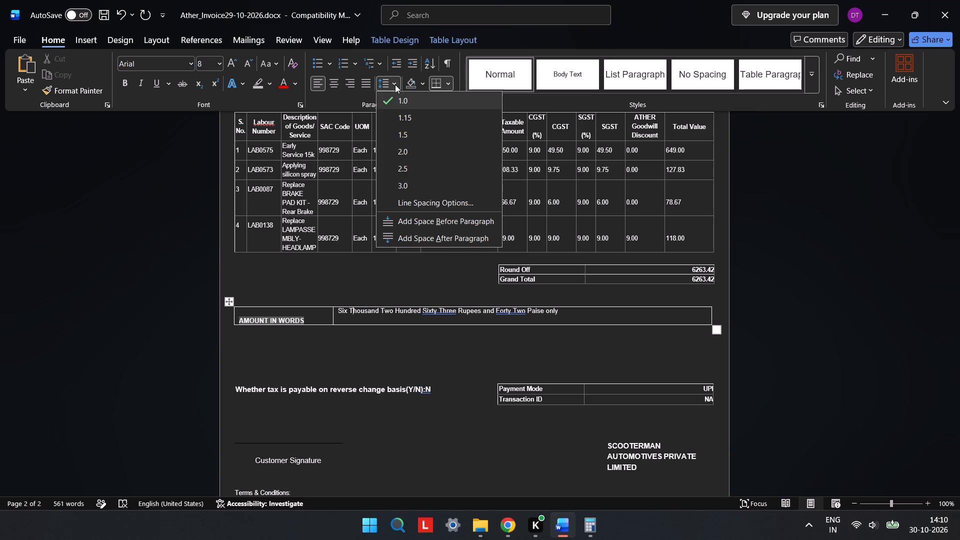
{"action": "left_click", "coordinate": [419, 219]}
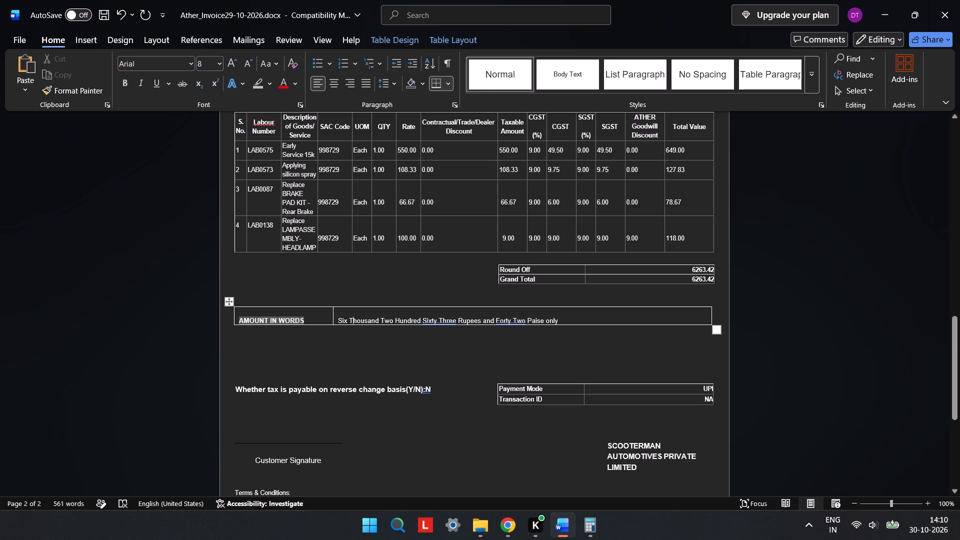
Make the AMOUNT IN WORDS row slightly taller by lowering its bottom border.
{"action": "left_click_drag", "start_coordinate": [327, 324], "coordinate": [328, 337]}
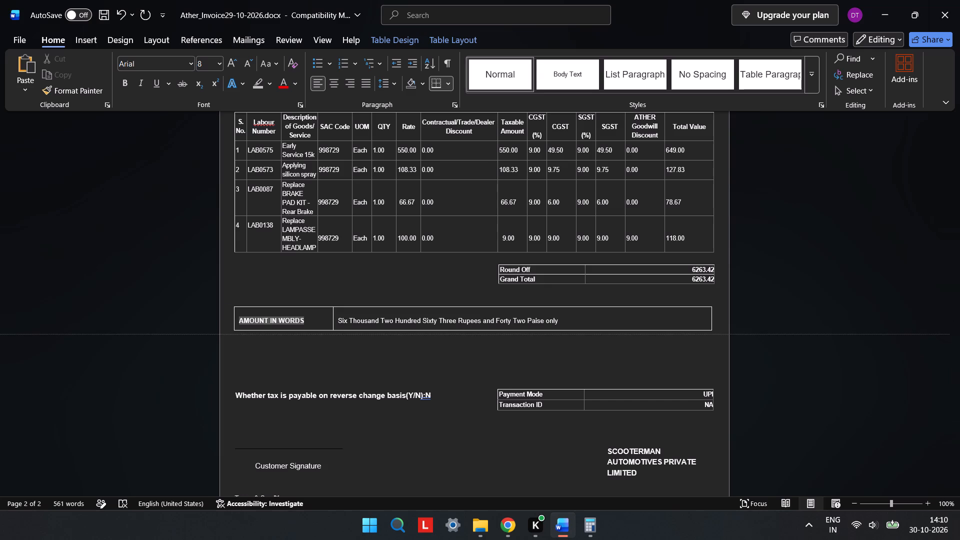
{"action": "left_click_drag", "start_coordinate": [328, 337], "coordinate": [329, 335]}
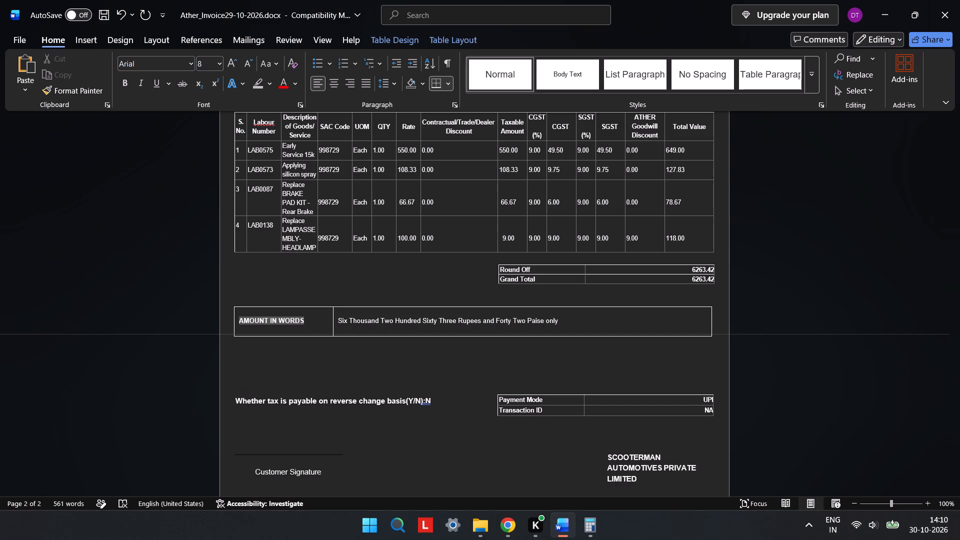
{"action": "left_click_drag", "start_coordinate": [329, 335], "coordinate": [329, 332]}
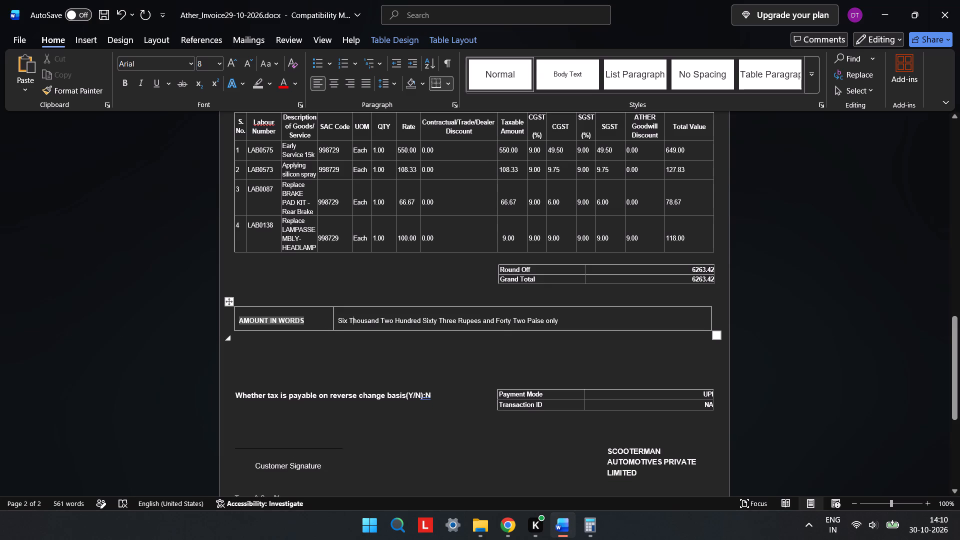
{"action": "left_click", "coordinate": [416, 366]}
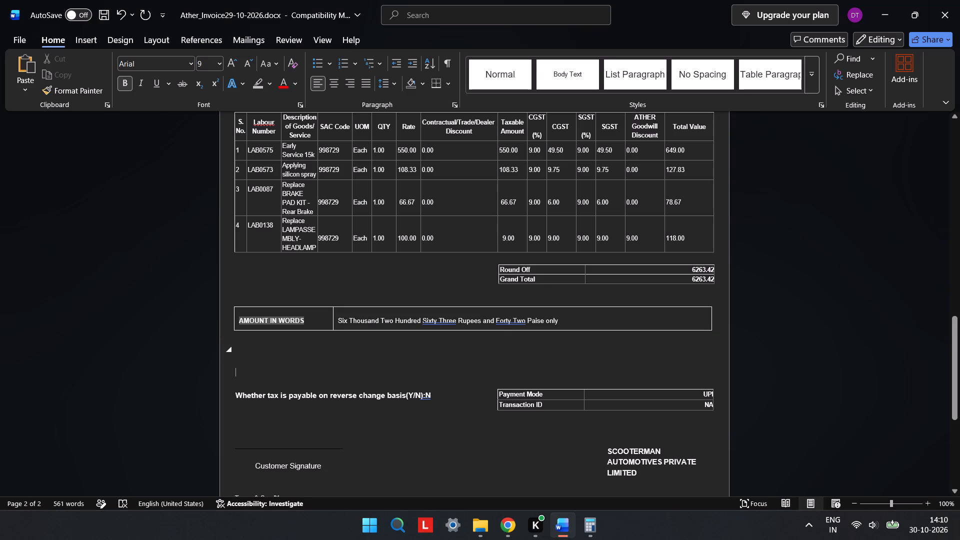
Set the line spacing of both cells in the AMOUNT IN WORDS row to 1.15.
{"action": "left_click", "coordinate": [338, 317]}
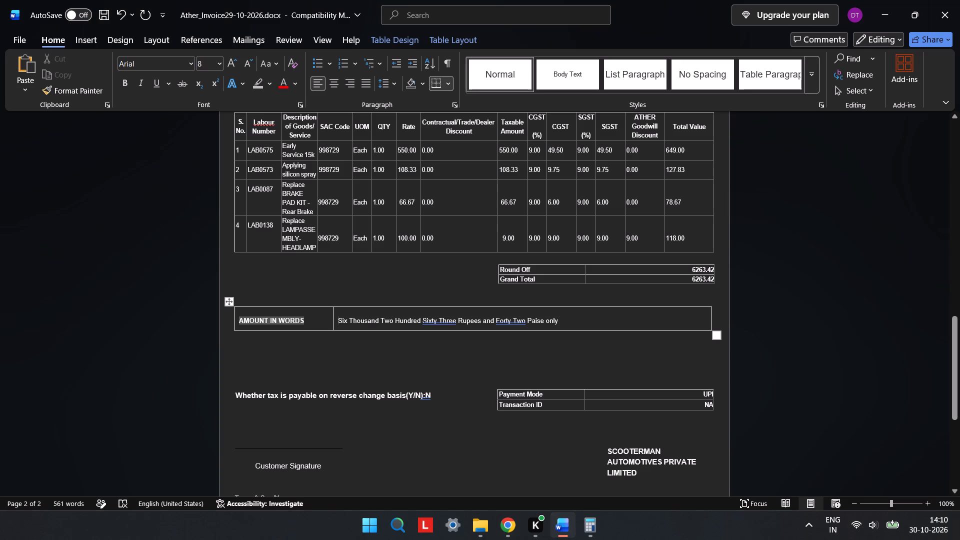
{"action": "left_click_drag", "start_coordinate": [588, 319], "coordinate": [288, 322]}
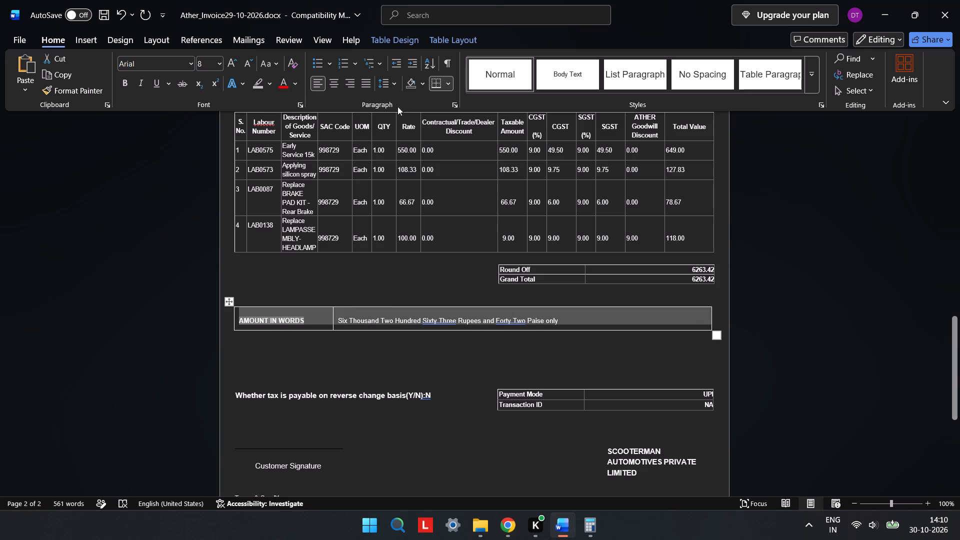
{"action": "left_click", "coordinate": [395, 84]}
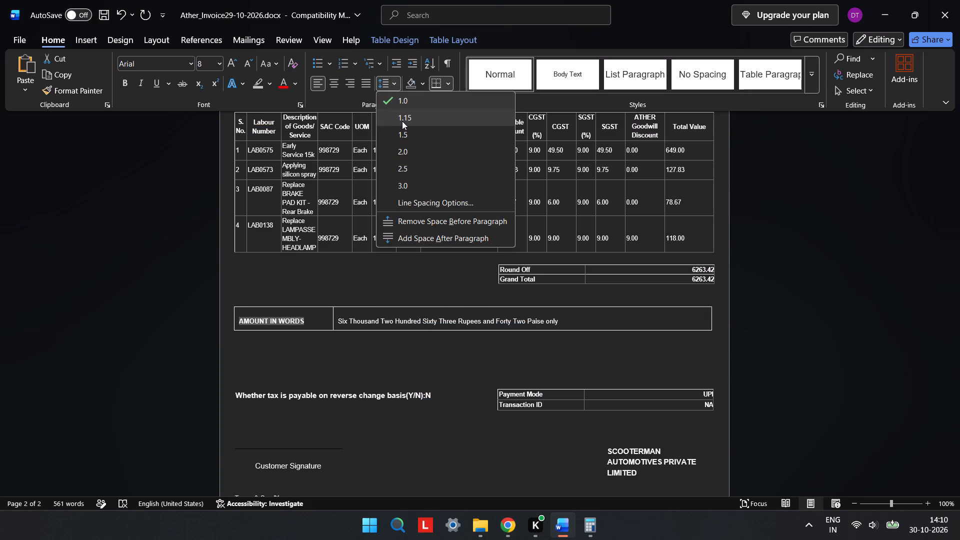
{"action": "left_click", "coordinate": [402, 121]}
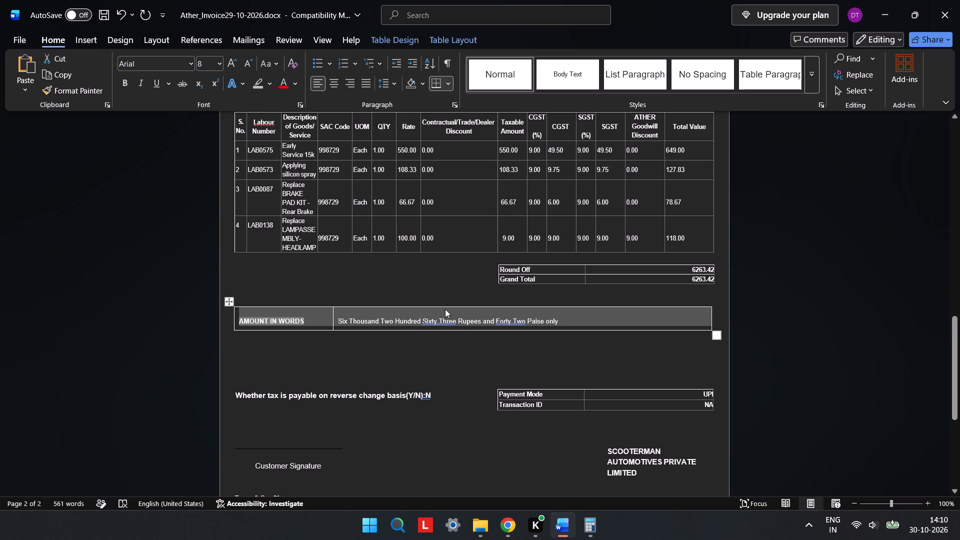
{"action": "left_click", "coordinate": [344, 311]}
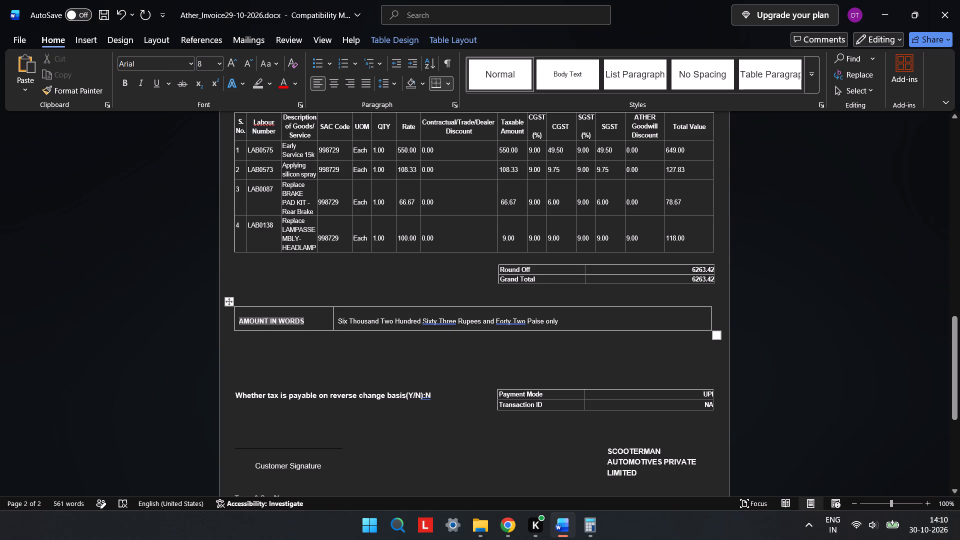
Check the grammar suggestions for "Sixty Three" and "Forty Two" in the amount text.
{"action": "left_click", "coordinate": [445, 321]}
{"action": "right_click", "coordinate": [444, 320]}
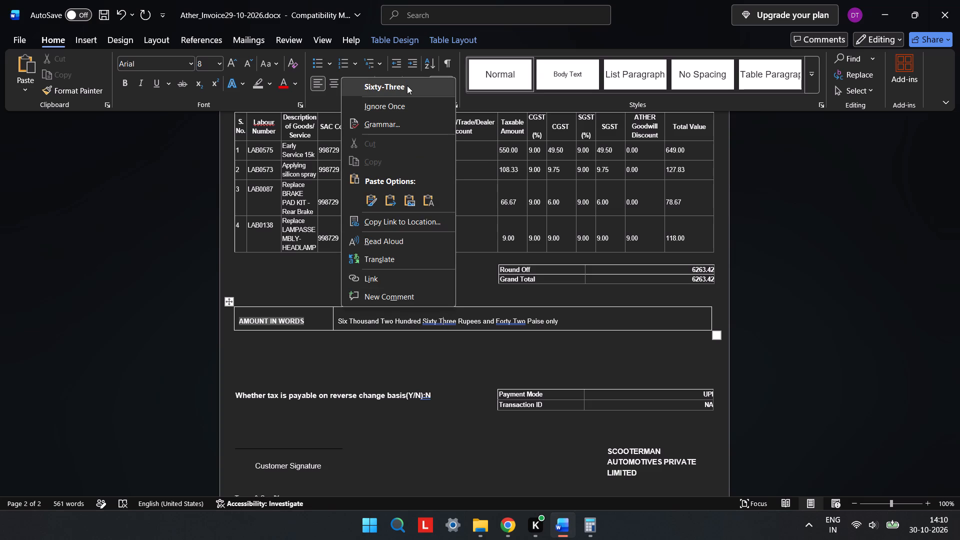
{"action": "left_click", "coordinate": [513, 315]}
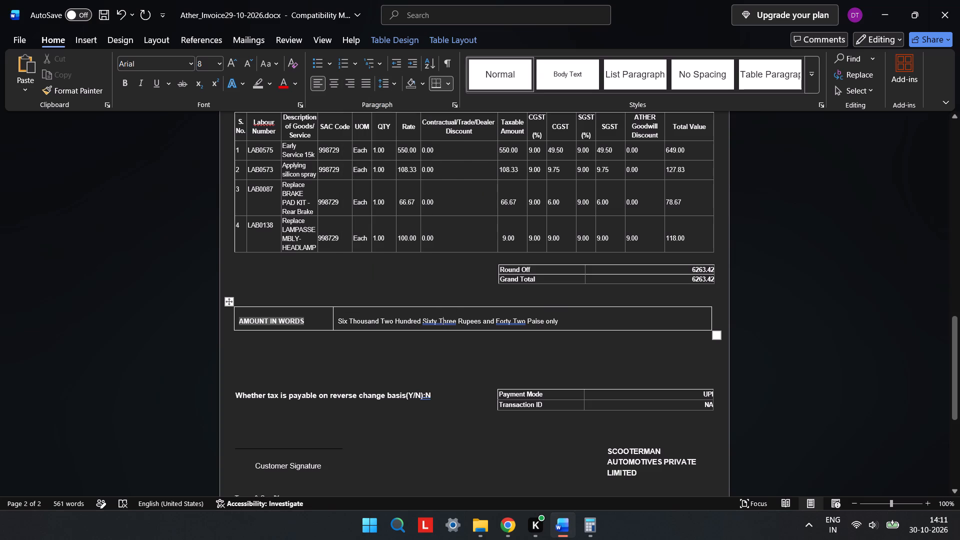
{"action": "left_click", "coordinate": [513, 323]}
{"action": "right_click", "coordinate": [518, 321]}
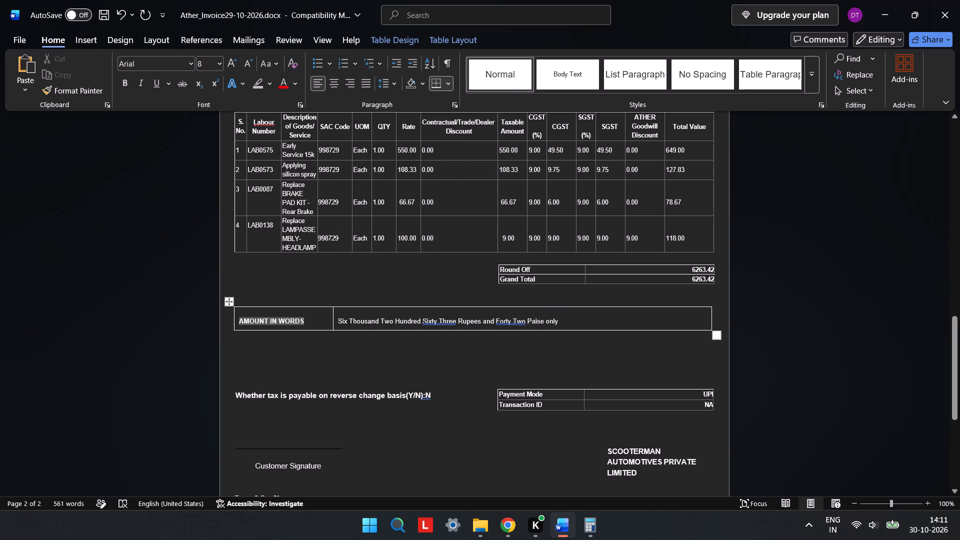
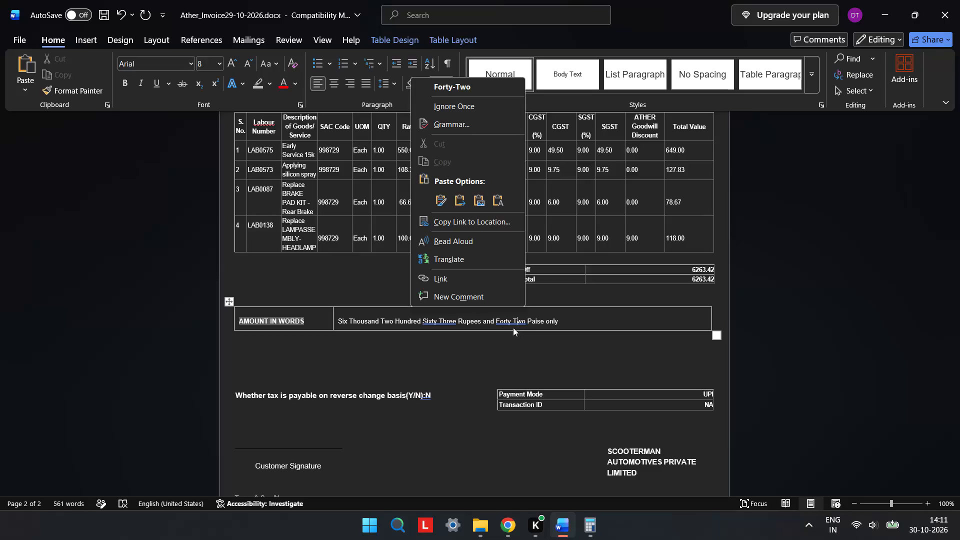
Delete the AMOUNT IN WORDS table below the Grand Total and add a blank line in its place.
{"action": "left_click", "coordinate": [306, 312]}
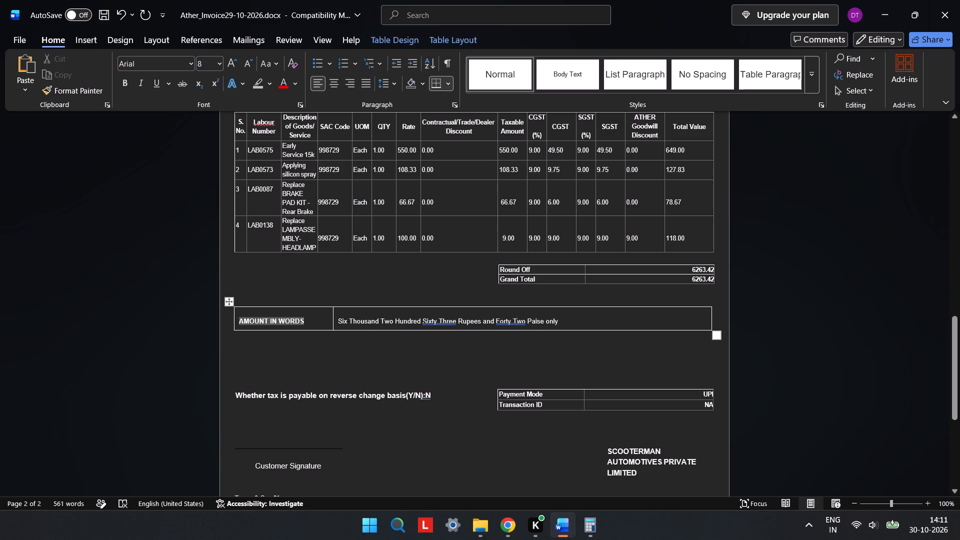
{"action": "left_click_drag", "start_coordinate": [717, 319], "coordinate": [409, 317]}
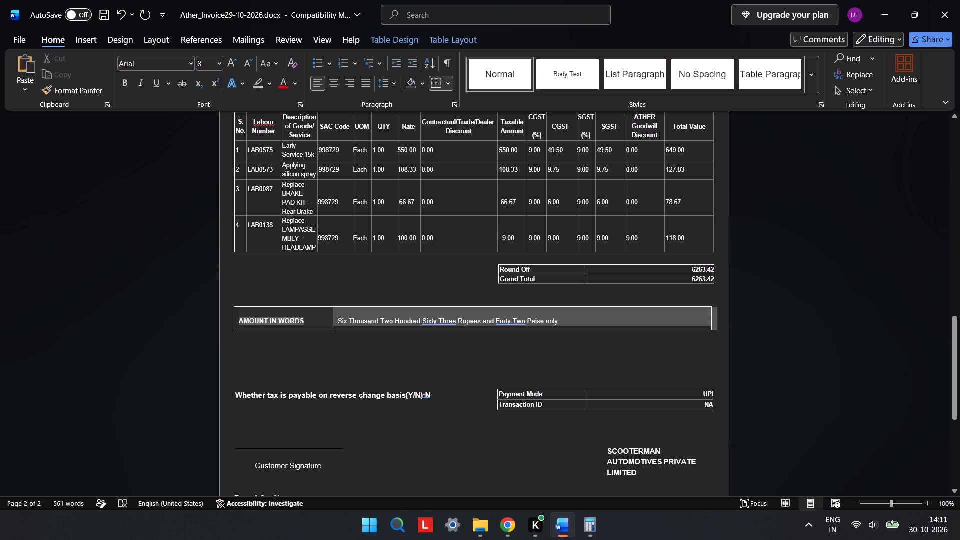
{"action": "left_click_drag", "start_coordinate": [409, 317], "coordinate": [200, 306]}
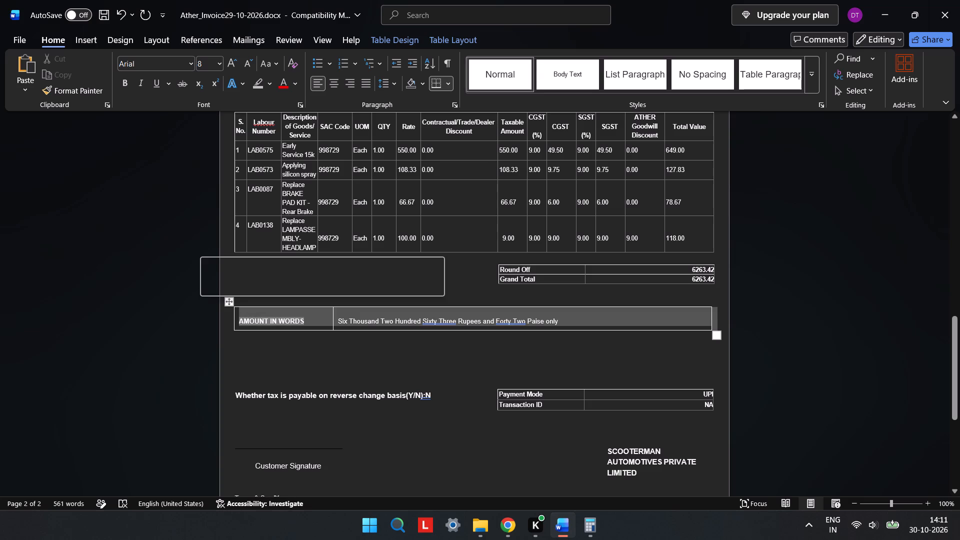
{"action": "key", "text": "Delete"}
{"action": "left_click", "coordinate": [241, 307]}
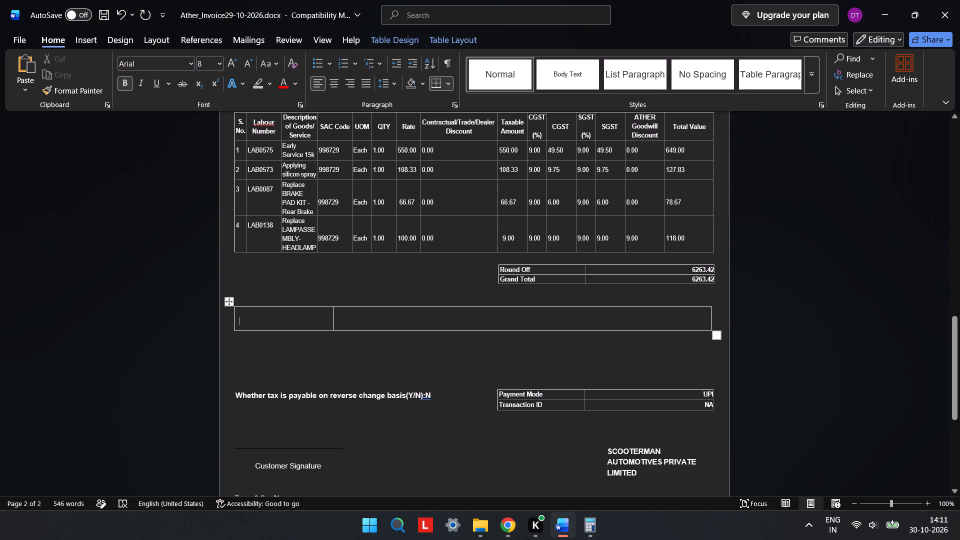
{"action": "left_click", "coordinate": [435, 322]}
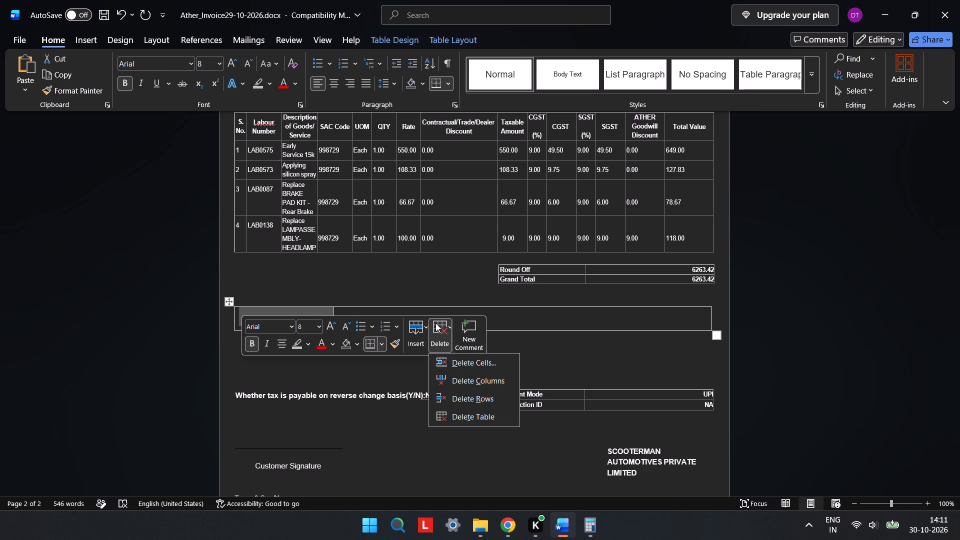
{"action": "left_click", "coordinate": [460, 390]}
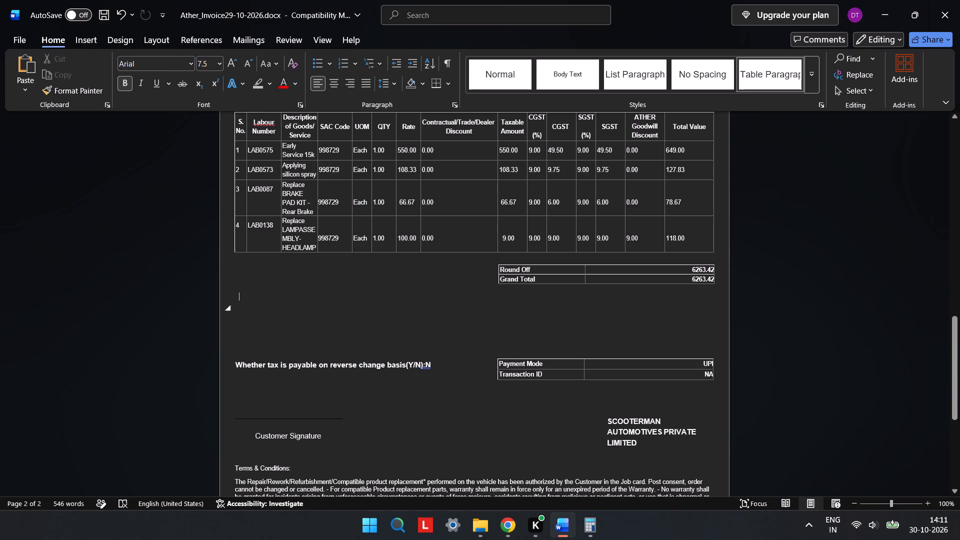
{"action": "key", "text": "Return"}
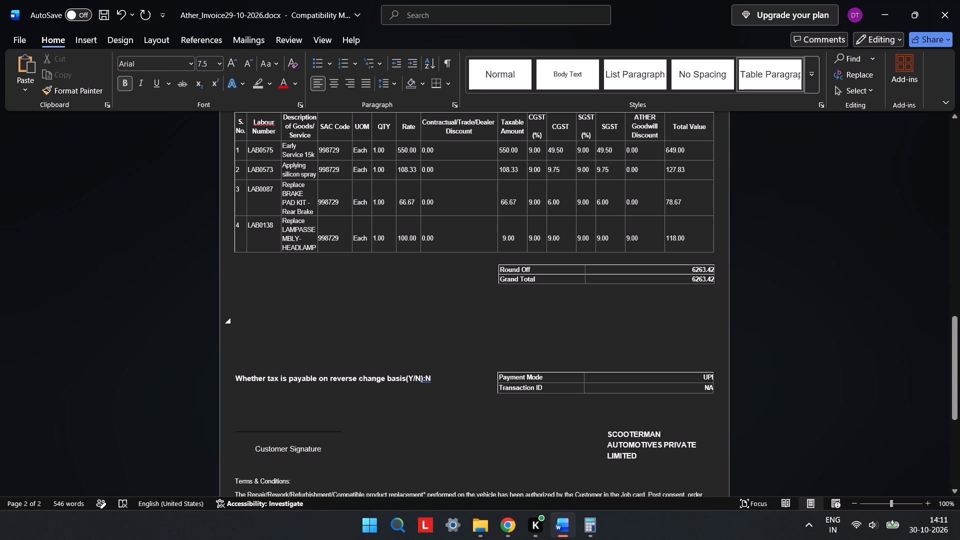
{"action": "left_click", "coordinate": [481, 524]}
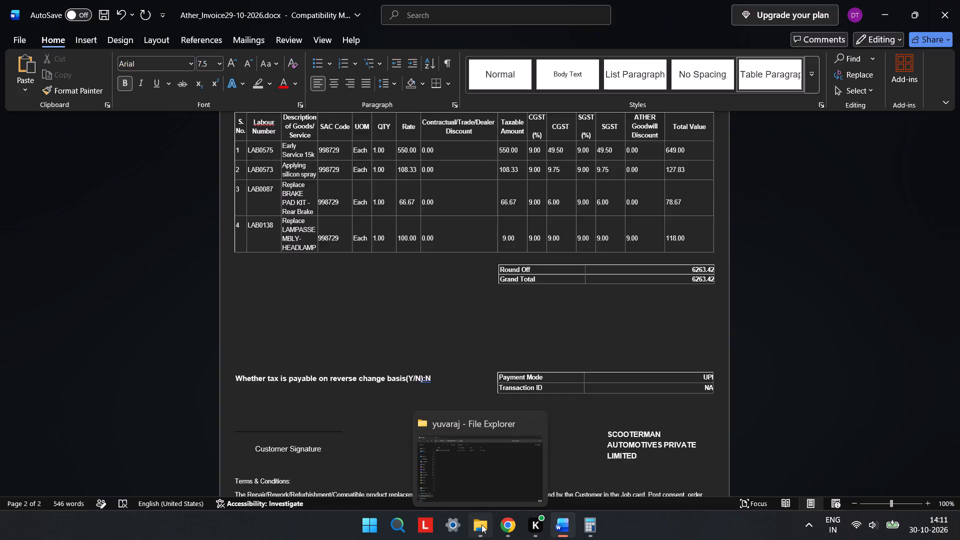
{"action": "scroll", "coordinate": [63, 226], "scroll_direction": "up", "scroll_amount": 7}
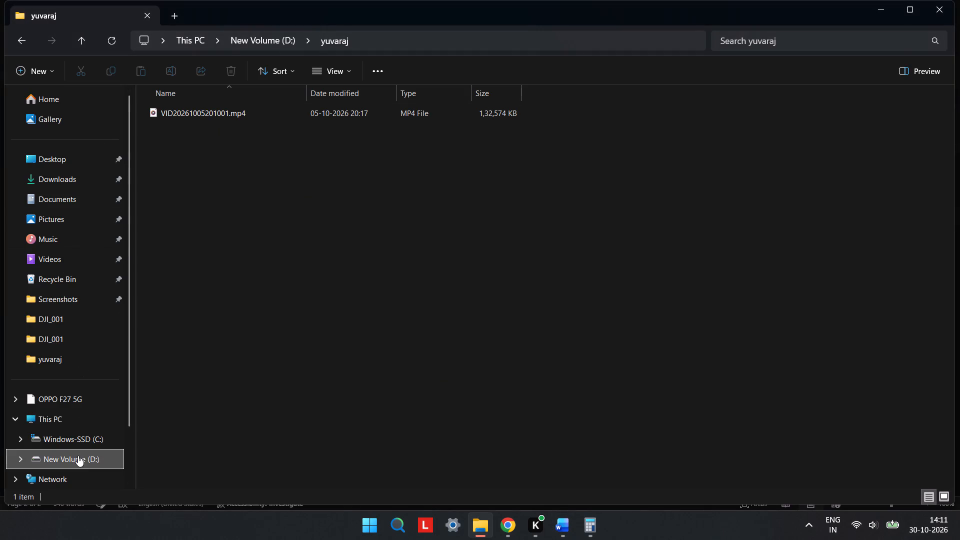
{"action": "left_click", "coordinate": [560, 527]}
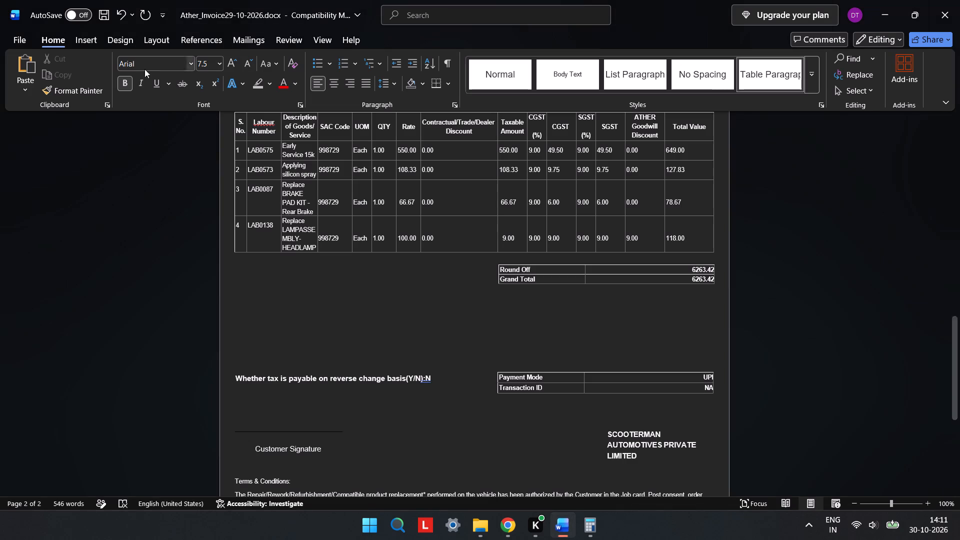
Save the edited invoice document.
{"action": "left_click", "coordinate": [16, 32]}
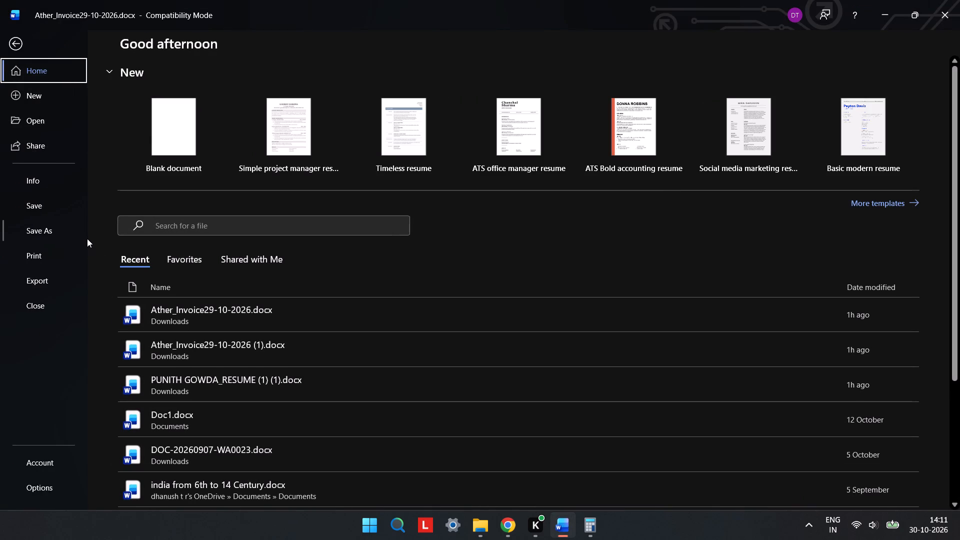
{"action": "left_click", "coordinate": [6, 41]}
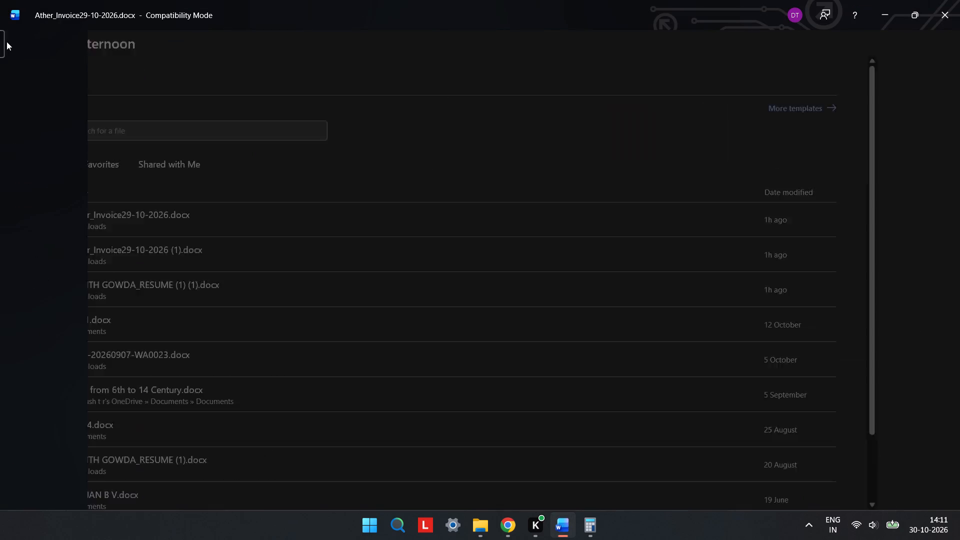
{"action": "key", "text": "ctrl+s"}
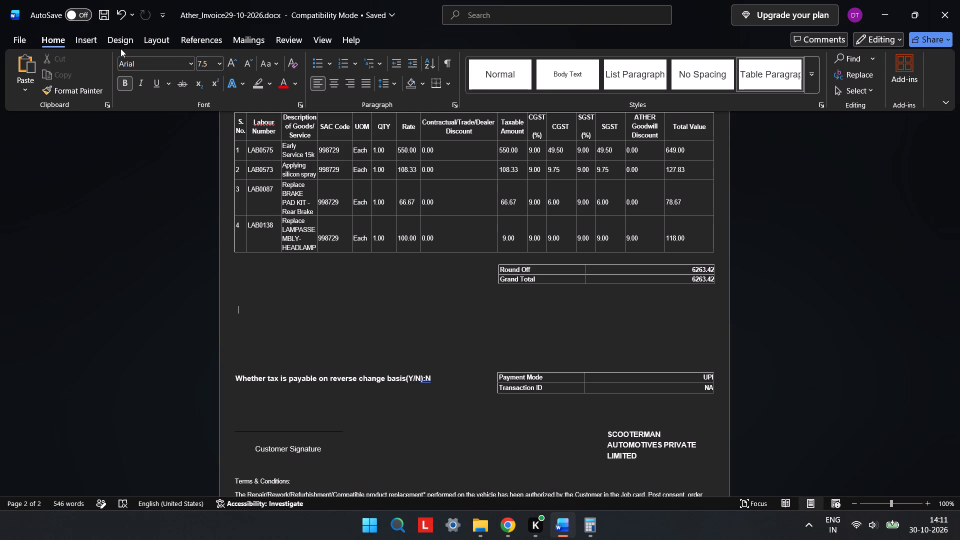
Open Ather_Invoice29-10-2026.docx from the Downloads folder in File Explorer and return to its document view.
{"action": "left_click", "coordinate": [21, 39]}
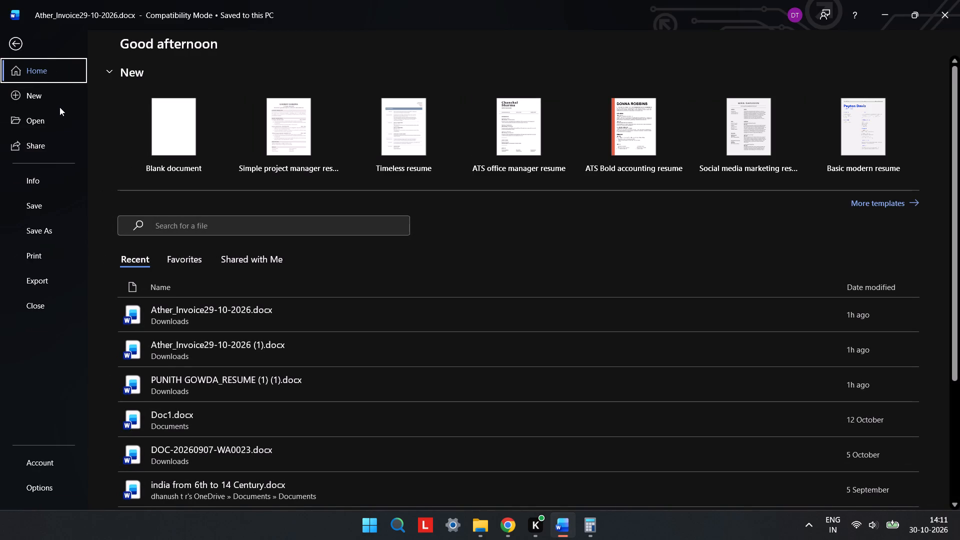
{"action": "left_click", "coordinate": [485, 529]}
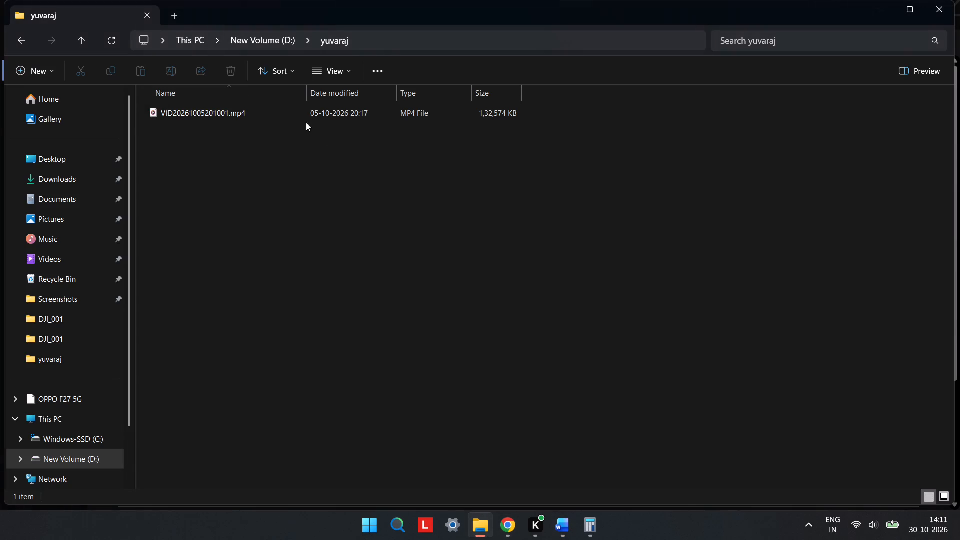
{"action": "left_click", "coordinate": [84, 177]}
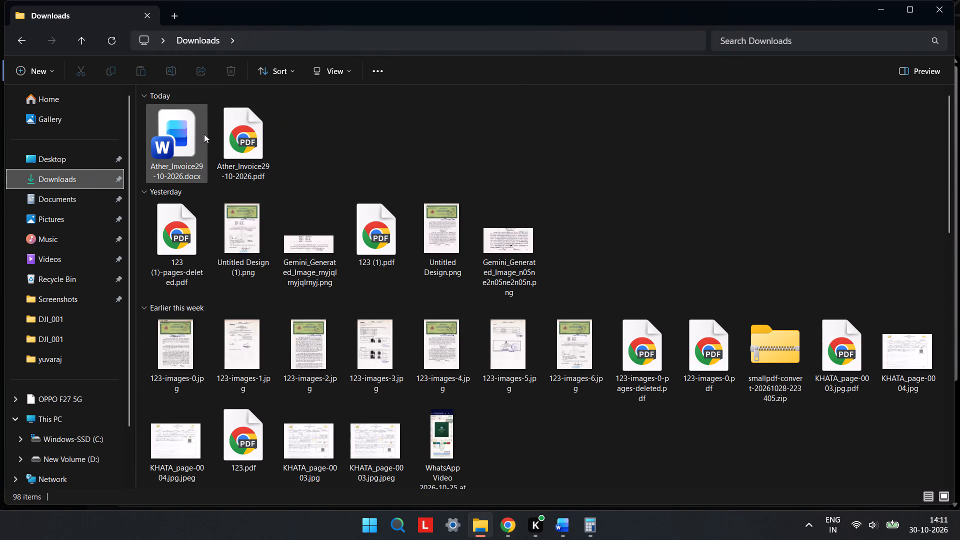
{"action": "left_click", "coordinate": [194, 134]}
{"action": "left_click", "coordinate": [194, 134]}
{"action": "double_click", "coordinate": [194, 134]}
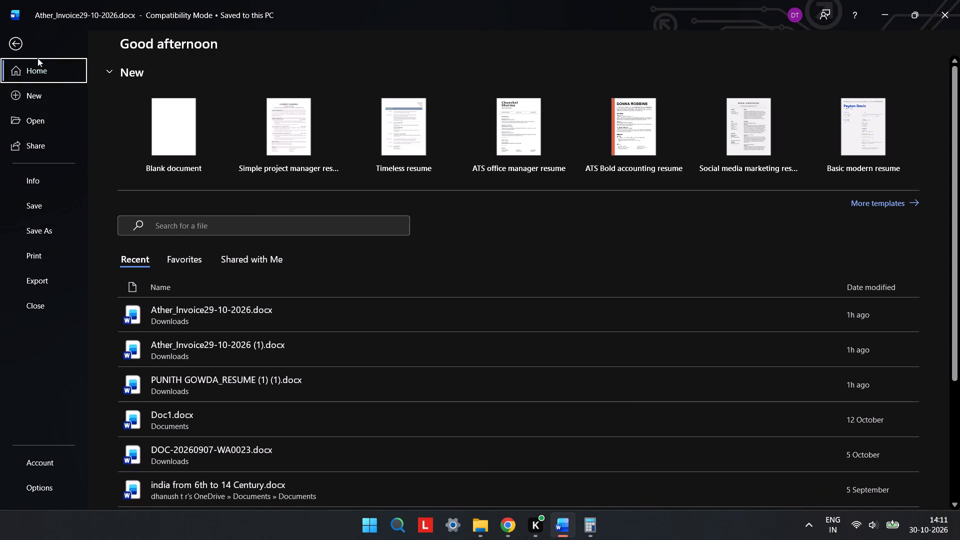
{"action": "left_click", "coordinate": [18, 46]}
Review both pages of the invoice, from the header and billing details to the labour table, totals and terms.
{"action": "scroll", "coordinate": [281, 240], "scroll_direction": "down", "scroll_amount": 5}
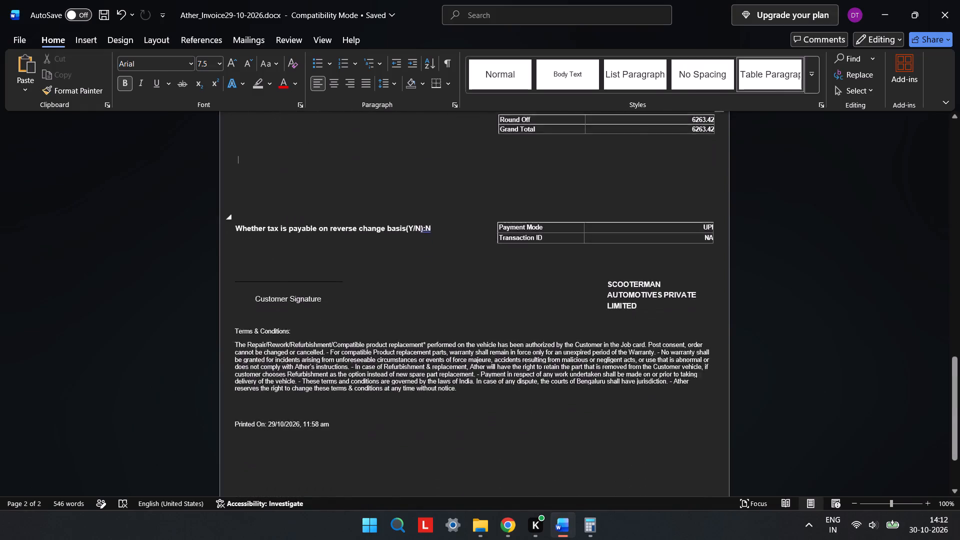
{"action": "scroll", "coordinate": [281, 218], "scroll_direction": "up", "scroll_amount": 5}
{"action": "scroll", "coordinate": [281, 218], "scroll_direction": "down", "scroll_amount": 13}
{"action": "scroll", "coordinate": [281, 218], "scroll_direction": "up", "scroll_amount": 10}
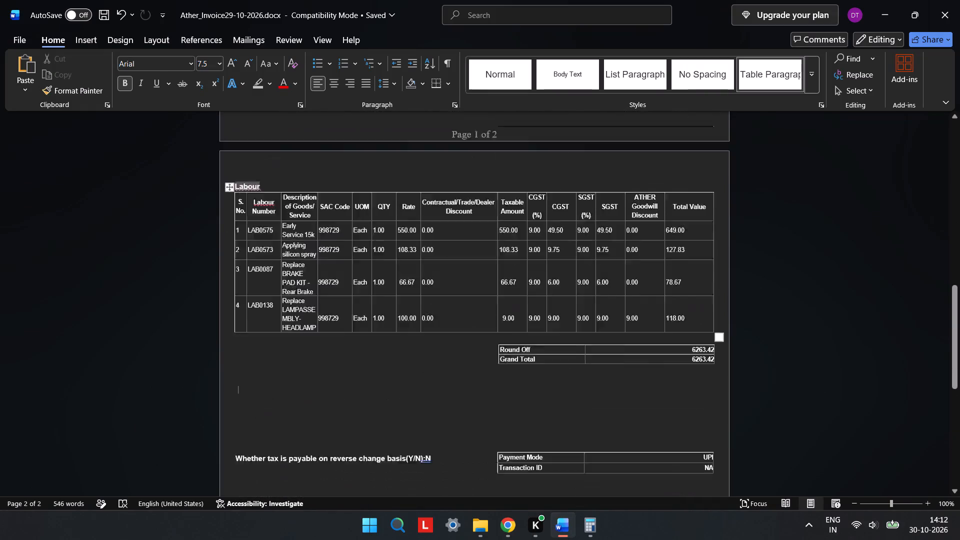
{"action": "scroll", "coordinate": [281, 218], "scroll_direction": "up", "scroll_amount": 20}
{"action": "scroll", "coordinate": [281, 218], "scroll_direction": "up", "scroll_amount": 7}
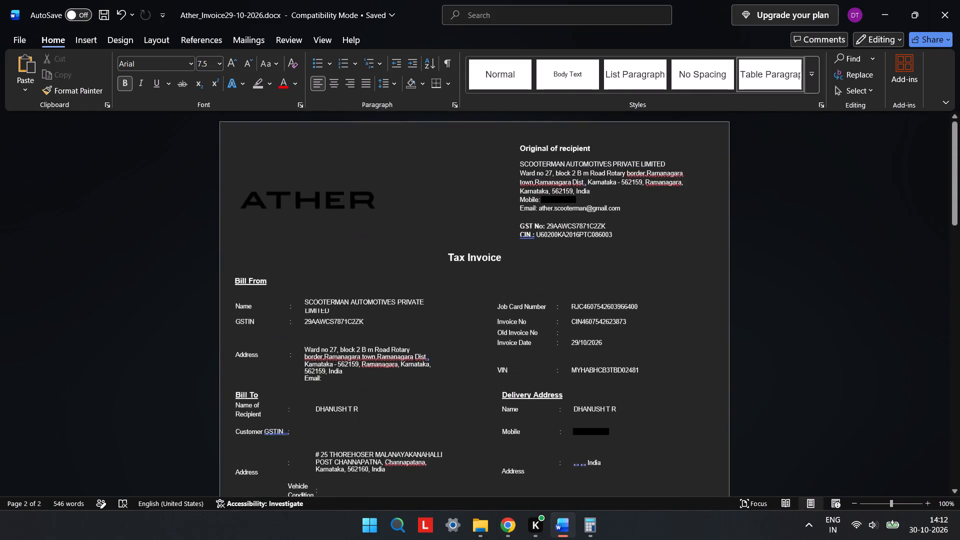
{"action": "scroll", "coordinate": [281, 217], "scroll_direction": "down", "scroll_amount": 18}
{"action": "scroll", "coordinate": [281, 217], "scroll_direction": "down", "scroll_amount": 13}
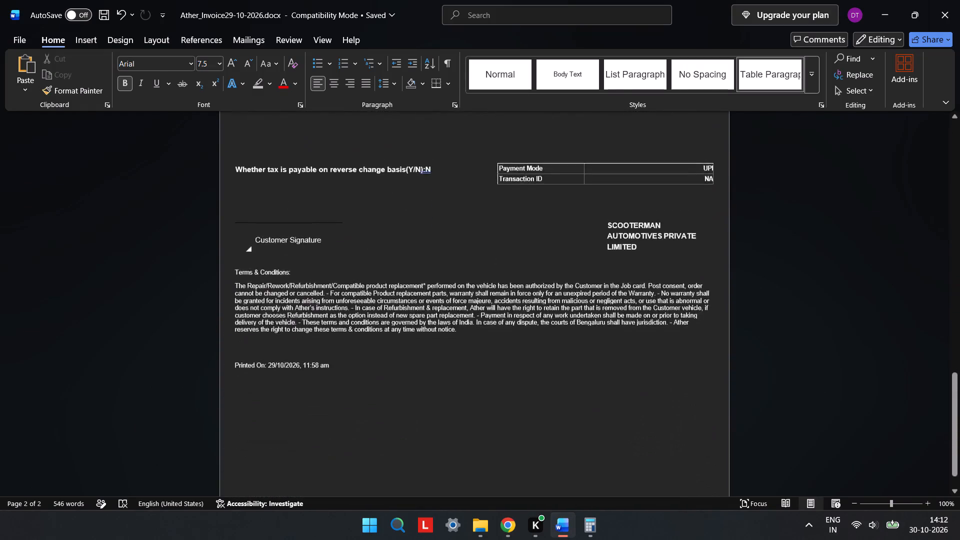
{"action": "scroll", "coordinate": [281, 217], "scroll_direction": "up", "scroll_amount": 4}
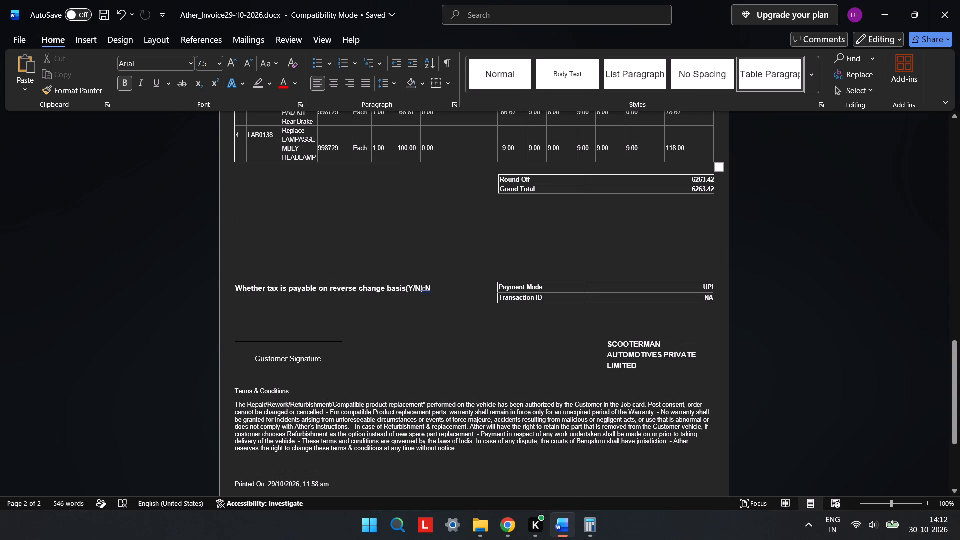
Switch to Chrome, open Ather_Invoice29-10-2026.docx from the recent downloads and check its contents up to the first page.
{"action": "left_click", "coordinate": [508, 530]}
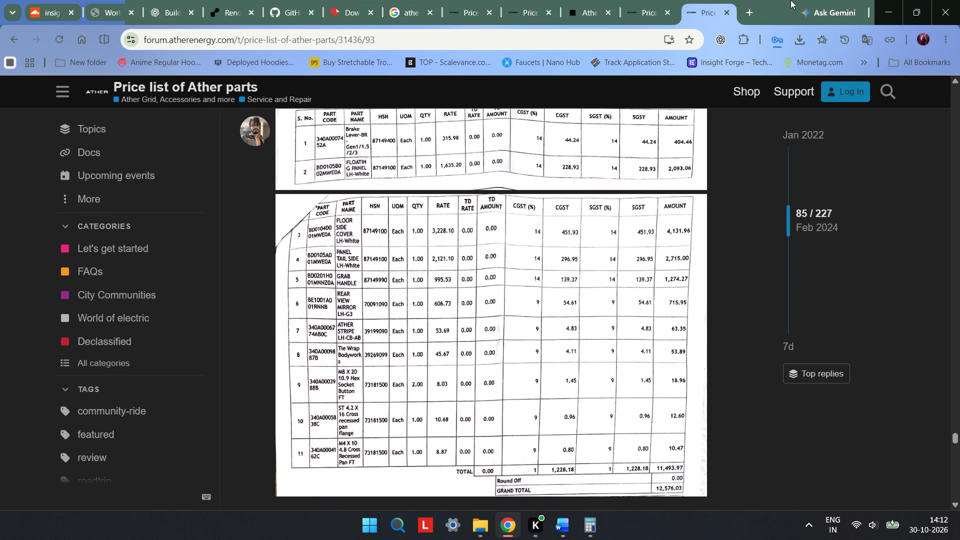
{"action": "left_click", "coordinate": [795, 43]}
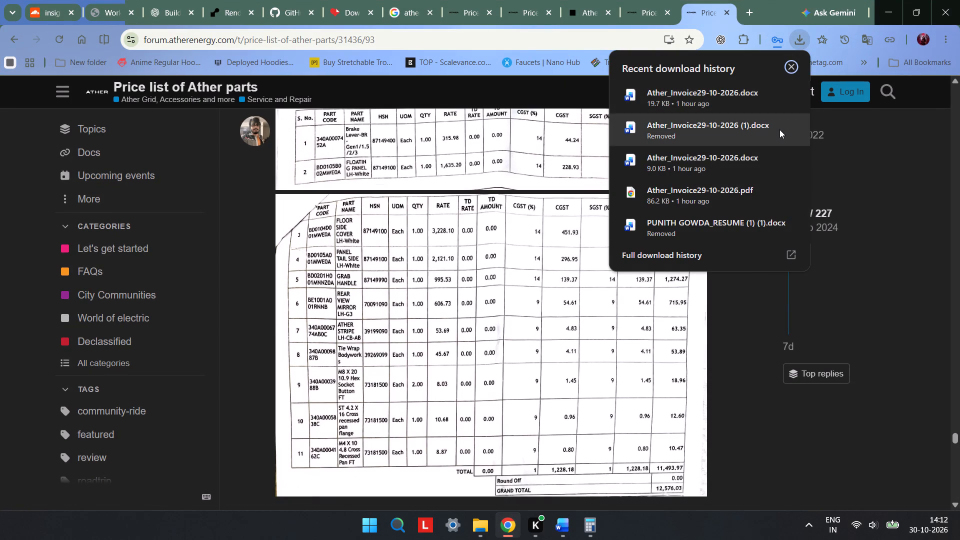
{"action": "left_click", "coordinate": [779, 129]}
{"action": "left_click", "coordinate": [753, 89]}
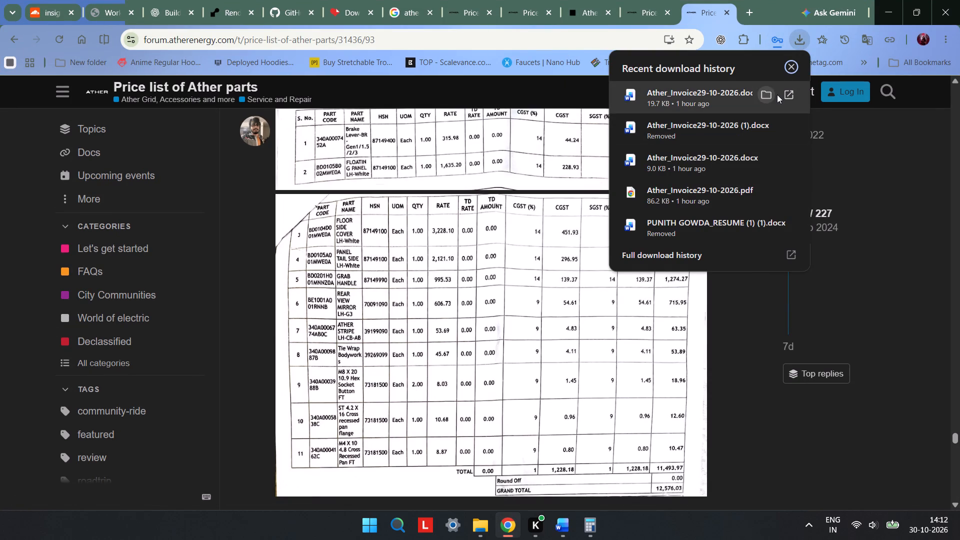
{"action": "left_click", "coordinate": [779, 94]}
{"action": "left_click", "coordinate": [781, 95]}
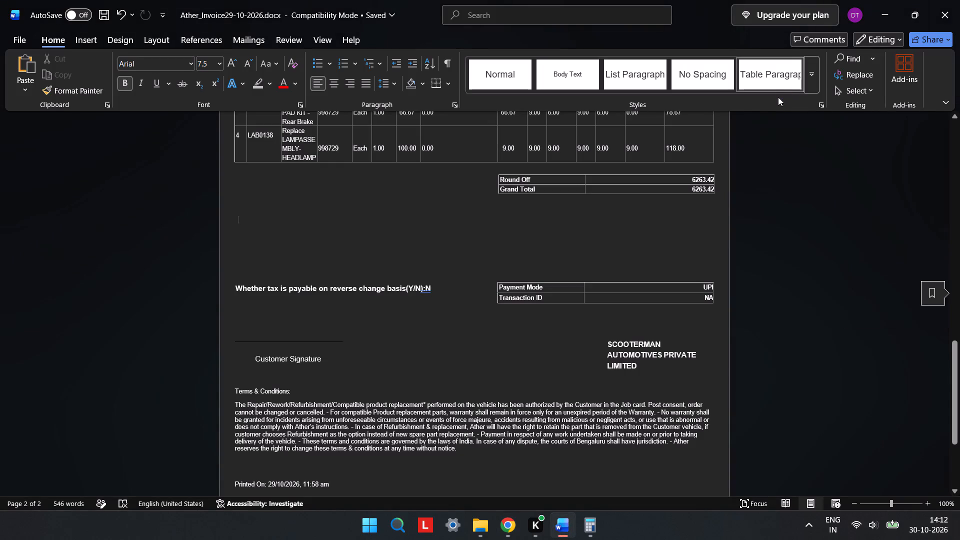
{"action": "scroll", "coordinate": [471, 211], "scroll_direction": "up", "scroll_amount": 20}
{"action": "scroll", "coordinate": [471, 211], "scroll_direction": "up", "scroll_amount": 1}
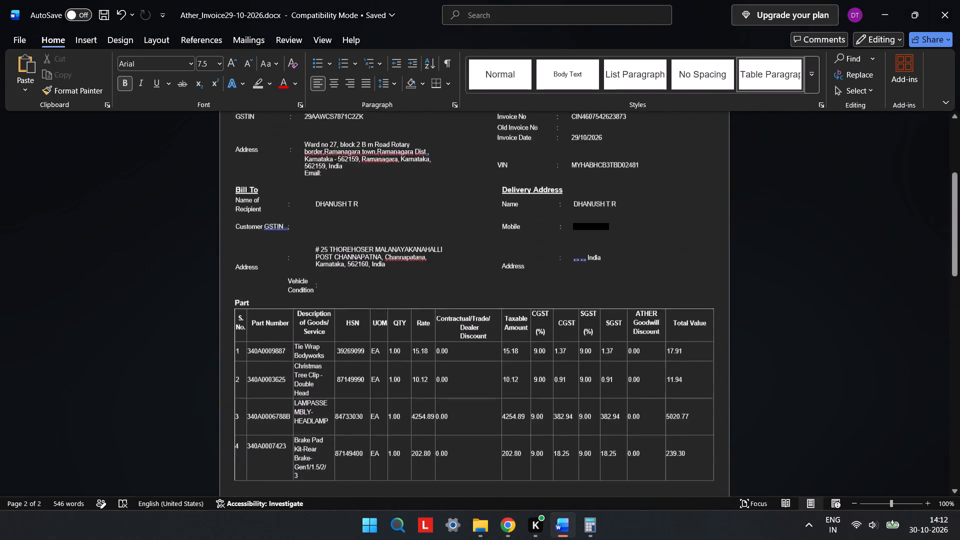
{"action": "scroll", "coordinate": [476, 194], "scroll_direction": "up", "scroll_amount": 14}
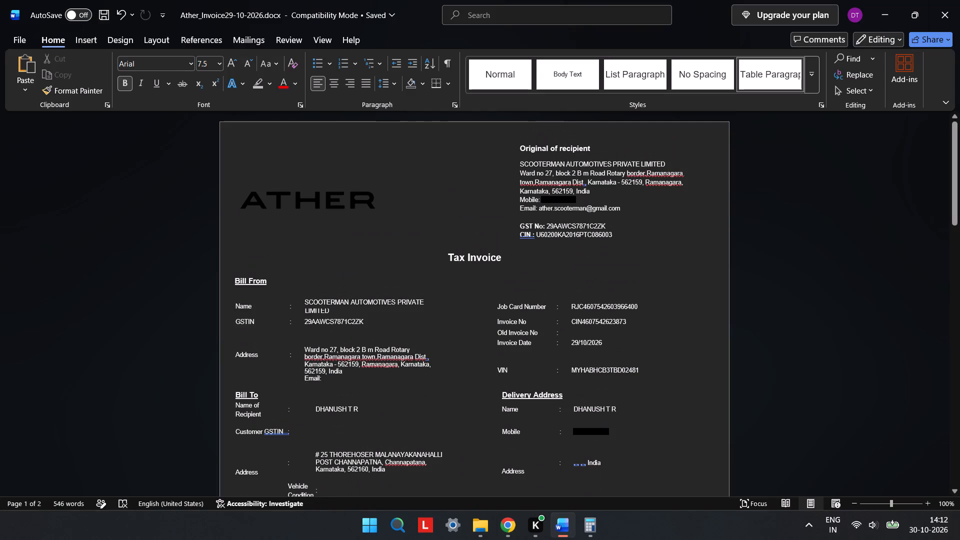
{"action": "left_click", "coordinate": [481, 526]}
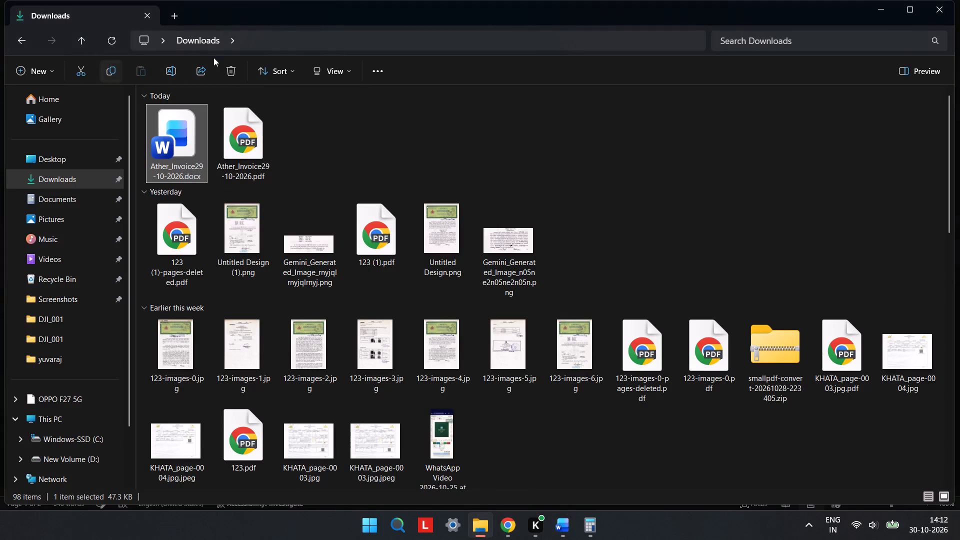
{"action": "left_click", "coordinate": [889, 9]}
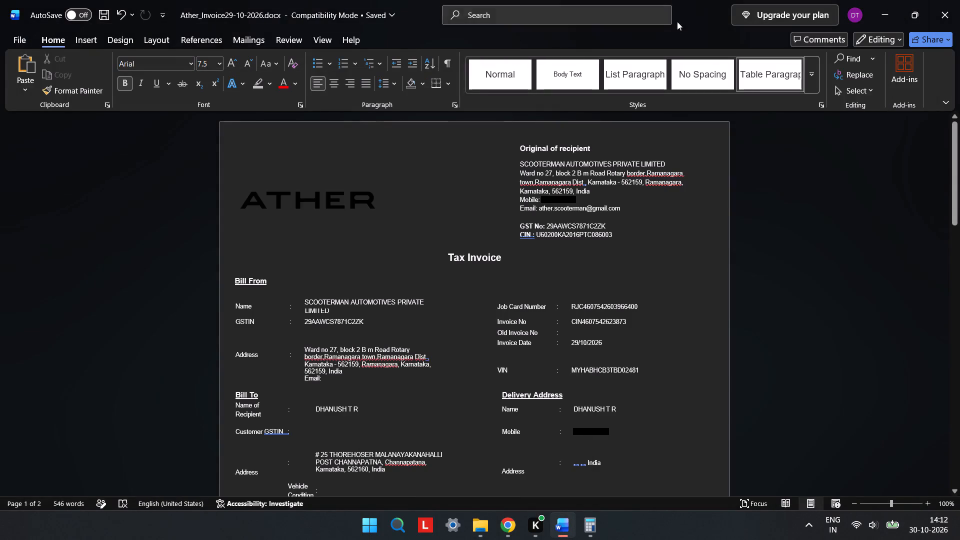
Switch to Chrome, download the converted Word invoice again from the iLovePDF page and open the downloaded file.
{"action": "left_click", "coordinate": [500, 535]}
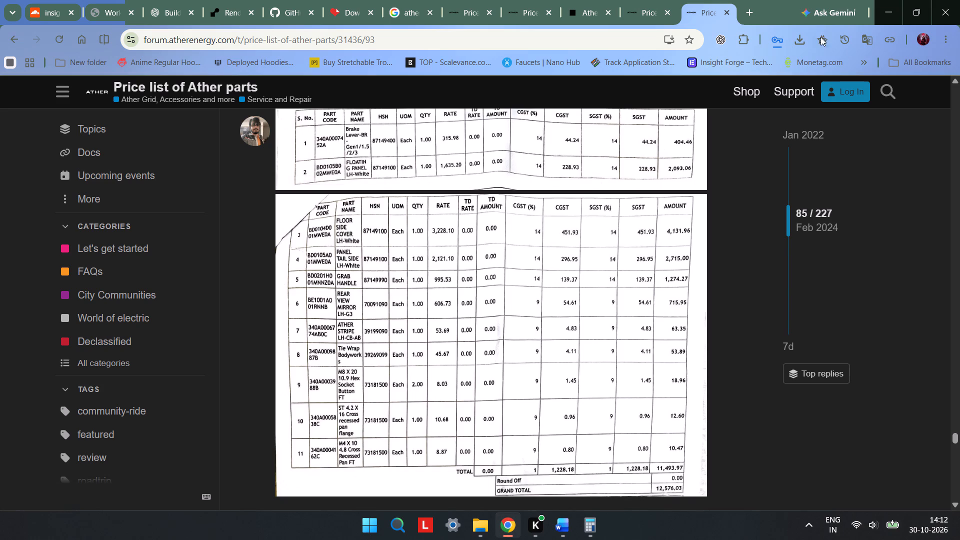
{"action": "left_click", "coordinate": [747, 4]}
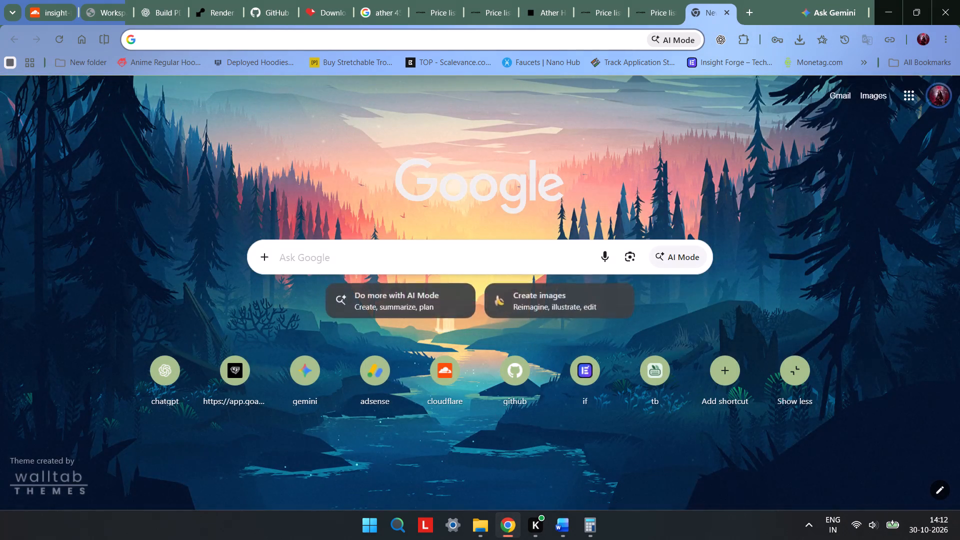
{"action": "left_click", "coordinate": [326, 20]}
{"action": "left_click", "coordinate": [519, 208]}
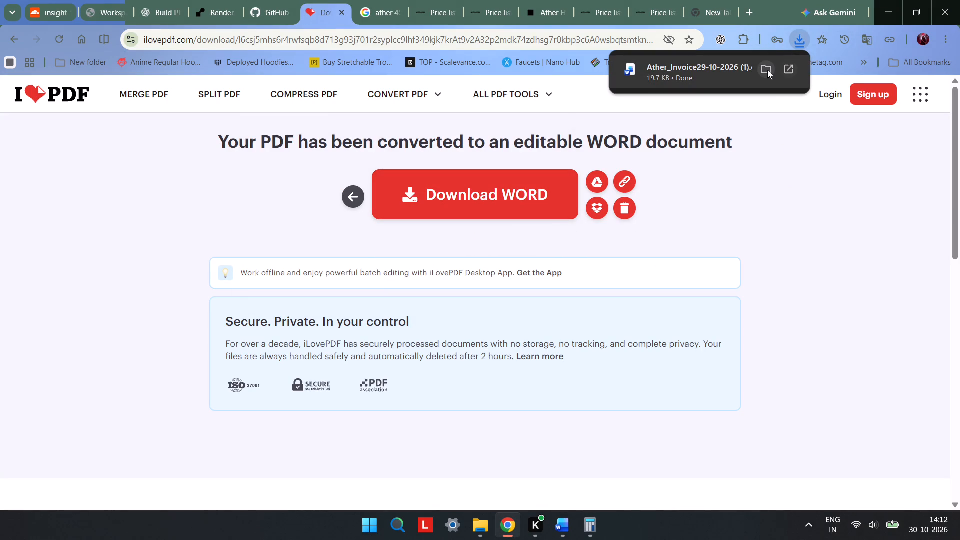
{"action": "left_click", "coordinate": [783, 69]}
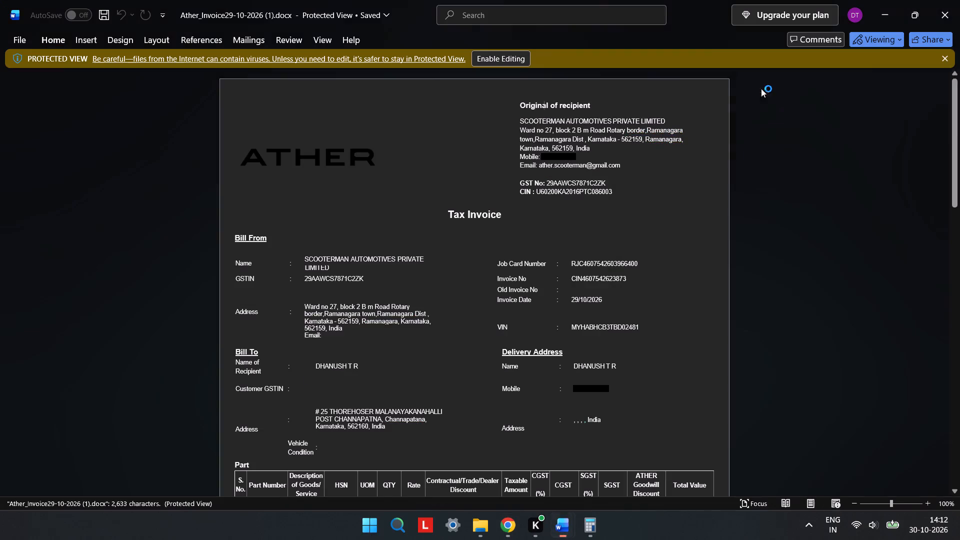
Enable editing in the newly downloaded invoice copy.
{"action": "scroll", "coordinate": [629, 240], "scroll_direction": "down", "scroll_amount": 5}
{"action": "left_click", "coordinate": [519, 57]}
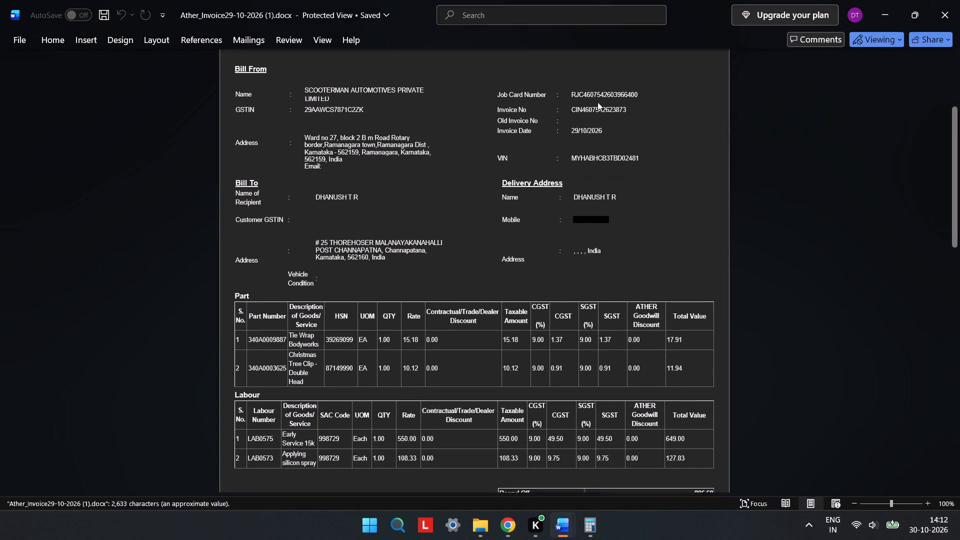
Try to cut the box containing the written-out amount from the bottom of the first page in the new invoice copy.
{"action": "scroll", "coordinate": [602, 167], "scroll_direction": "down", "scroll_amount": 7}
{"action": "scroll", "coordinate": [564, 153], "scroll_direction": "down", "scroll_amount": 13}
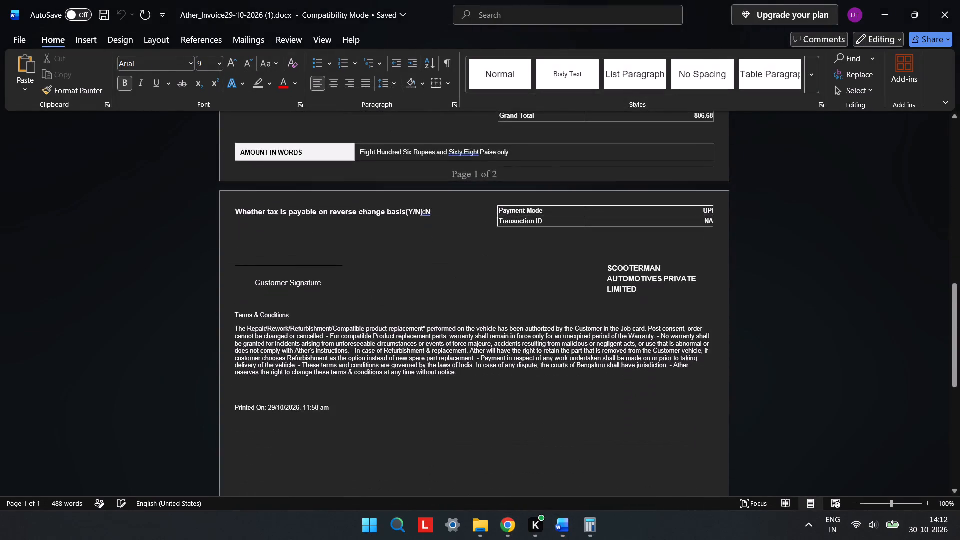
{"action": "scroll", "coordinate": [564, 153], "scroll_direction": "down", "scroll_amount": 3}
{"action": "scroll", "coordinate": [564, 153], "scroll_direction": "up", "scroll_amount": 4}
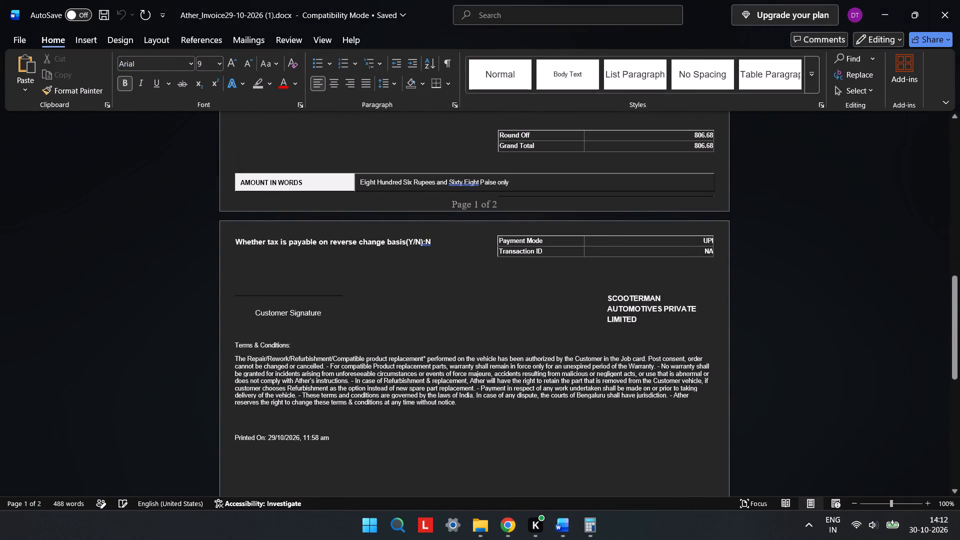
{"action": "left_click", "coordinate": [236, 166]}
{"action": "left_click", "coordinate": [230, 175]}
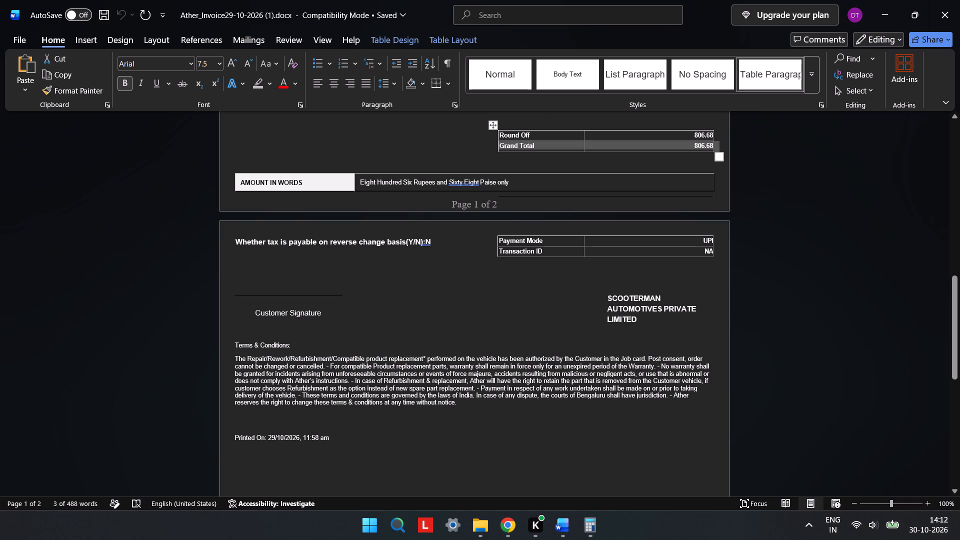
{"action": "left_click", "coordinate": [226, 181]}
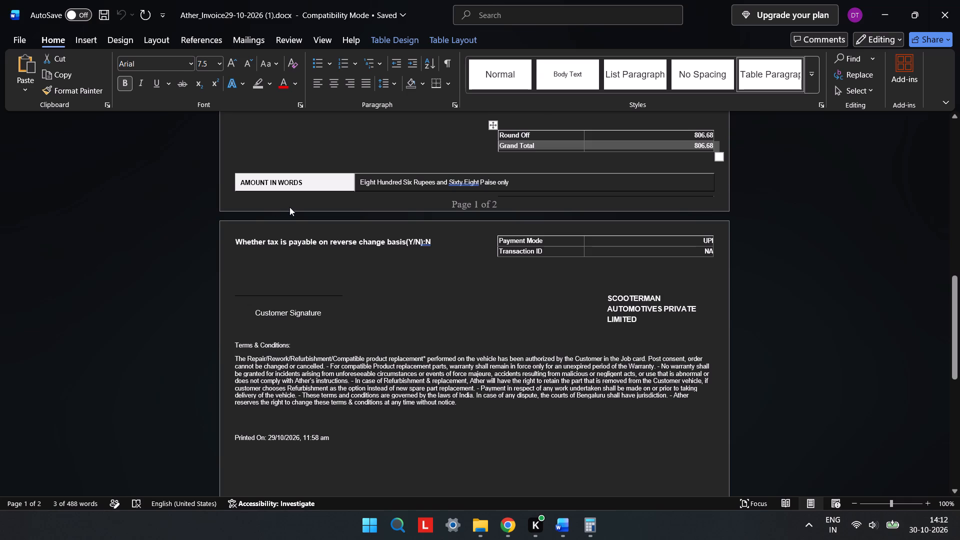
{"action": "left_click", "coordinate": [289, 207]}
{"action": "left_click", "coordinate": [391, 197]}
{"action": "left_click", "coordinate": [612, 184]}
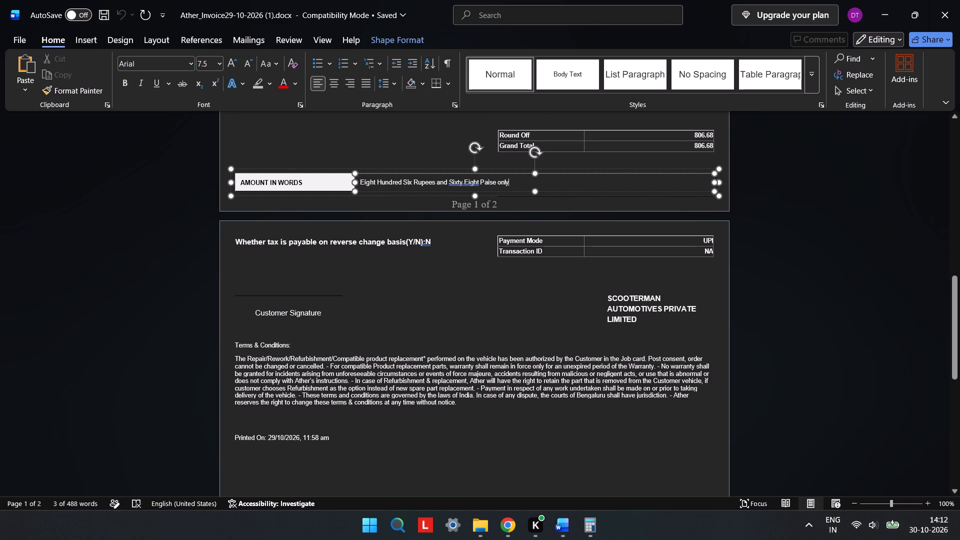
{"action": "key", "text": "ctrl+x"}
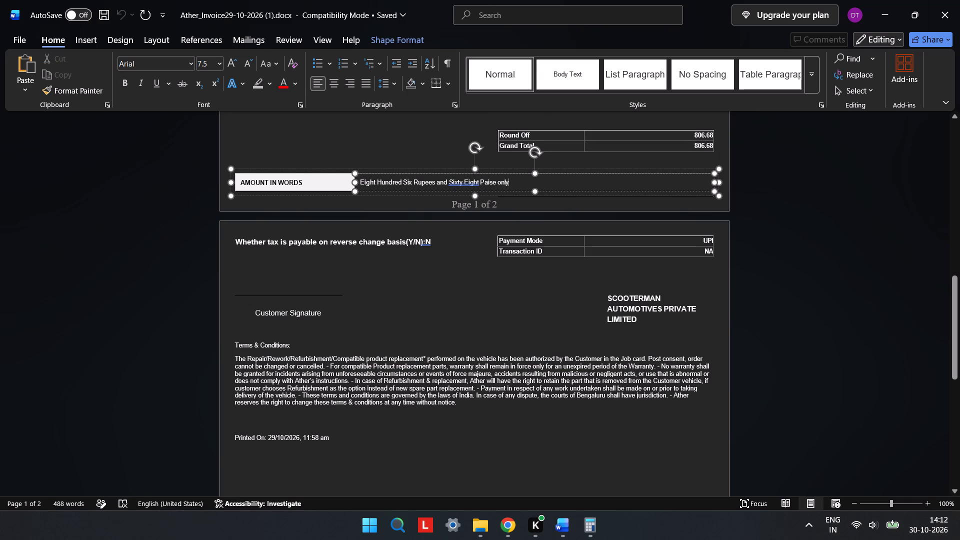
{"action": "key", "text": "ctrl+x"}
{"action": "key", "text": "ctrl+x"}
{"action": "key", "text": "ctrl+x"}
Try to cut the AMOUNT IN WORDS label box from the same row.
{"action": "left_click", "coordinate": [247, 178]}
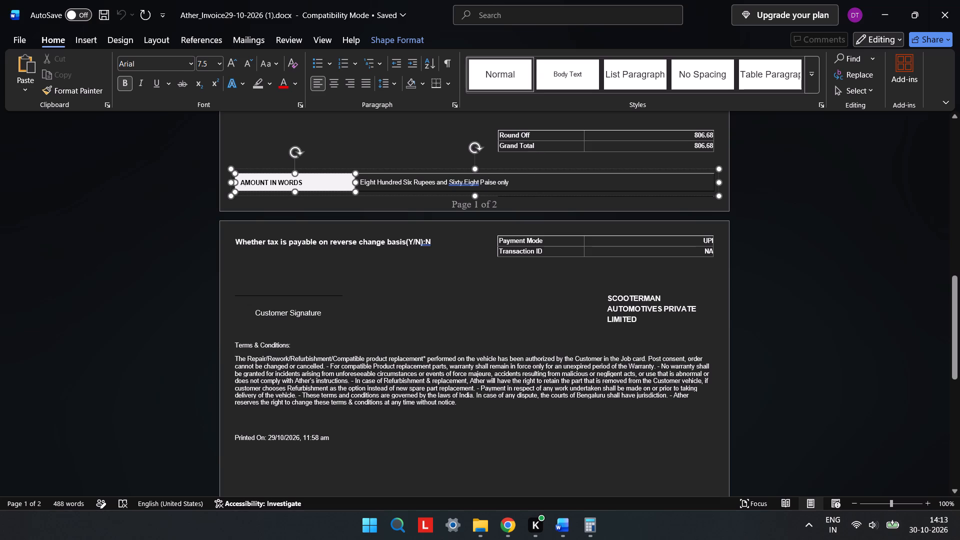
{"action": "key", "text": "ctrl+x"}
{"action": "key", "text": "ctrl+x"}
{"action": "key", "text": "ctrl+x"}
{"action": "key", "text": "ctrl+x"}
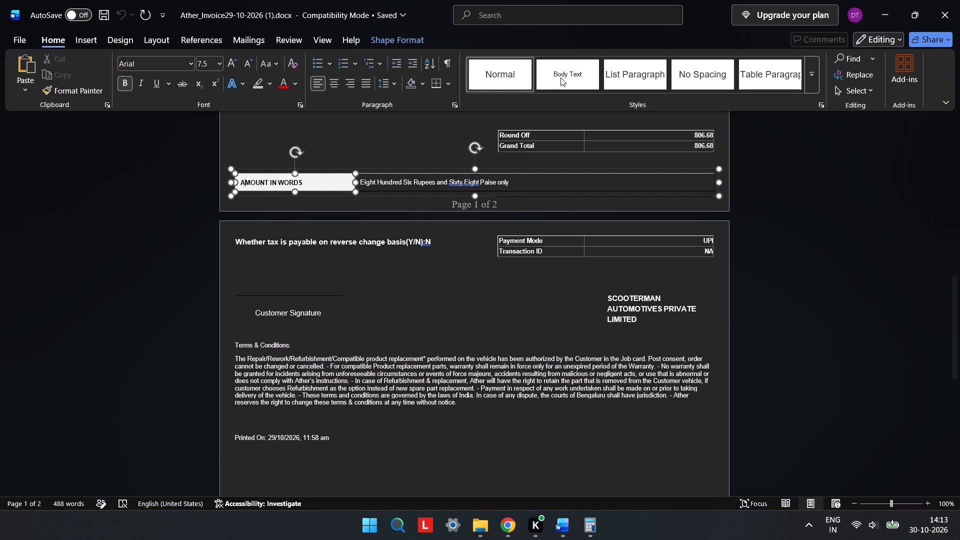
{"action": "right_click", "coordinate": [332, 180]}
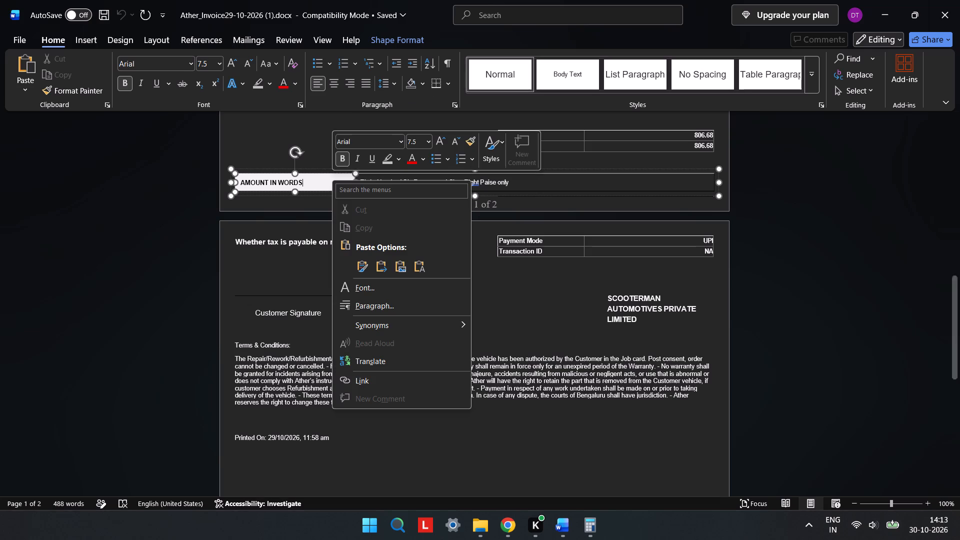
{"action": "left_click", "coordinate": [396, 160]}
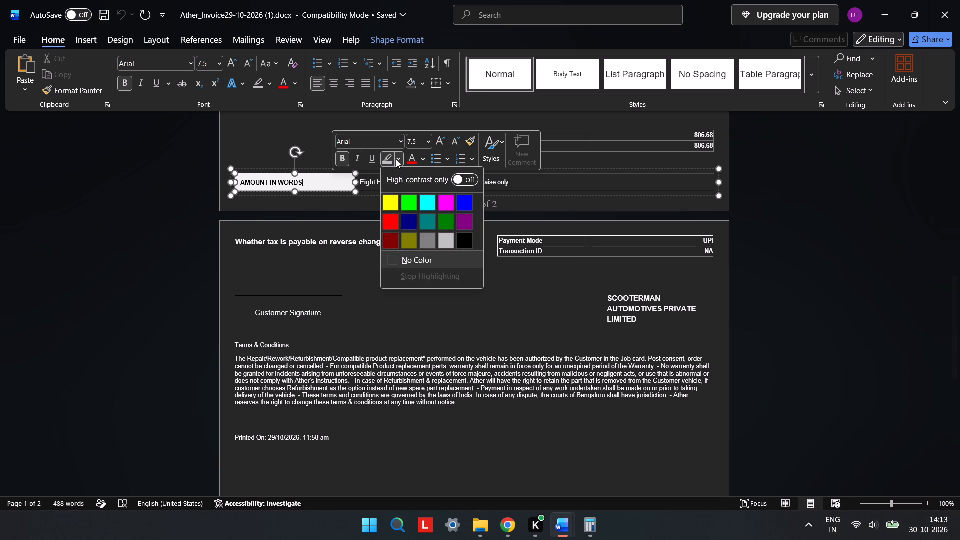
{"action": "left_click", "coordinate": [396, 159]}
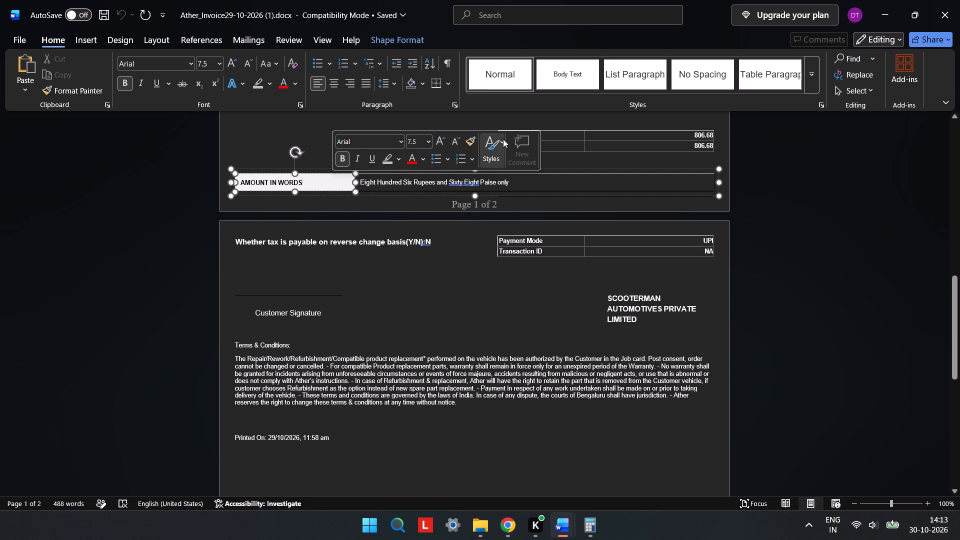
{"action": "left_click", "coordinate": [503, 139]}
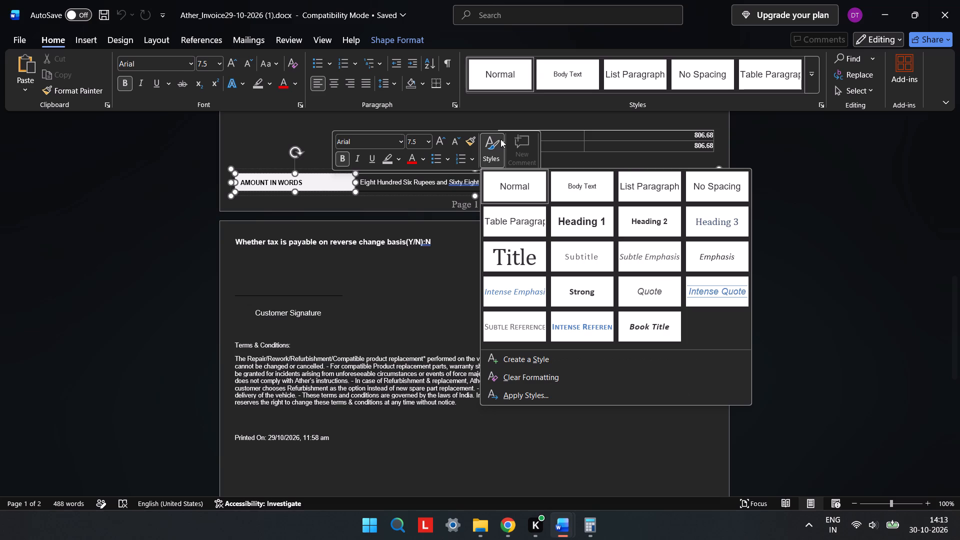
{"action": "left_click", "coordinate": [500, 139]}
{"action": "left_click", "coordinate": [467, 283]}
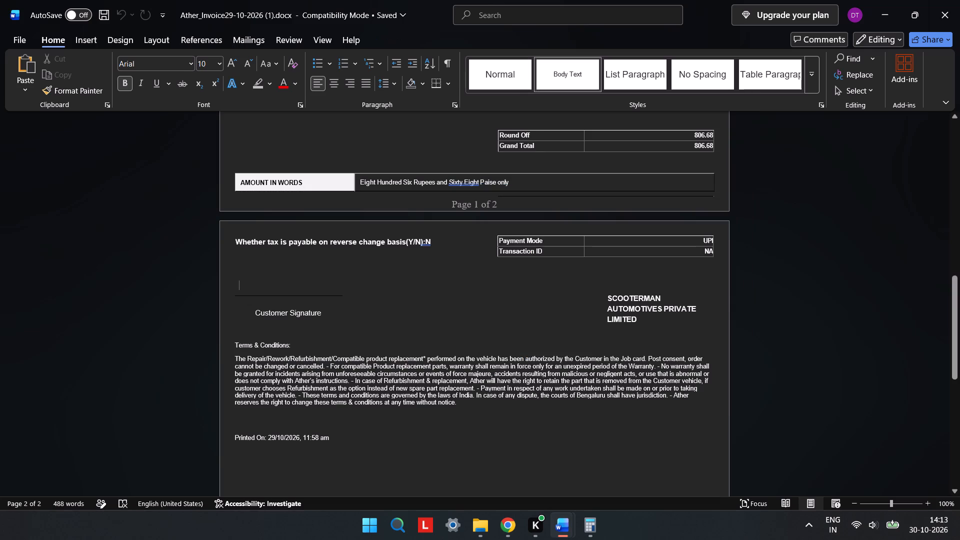
Move the box with the written-out amount up out of its frame, to just below the Grand Total row.
{"action": "scroll", "coordinate": [518, 189], "scroll_direction": "down", "scroll_amount": 4}
{"action": "scroll", "coordinate": [518, 188], "scroll_direction": "up", "scroll_amount": 3}
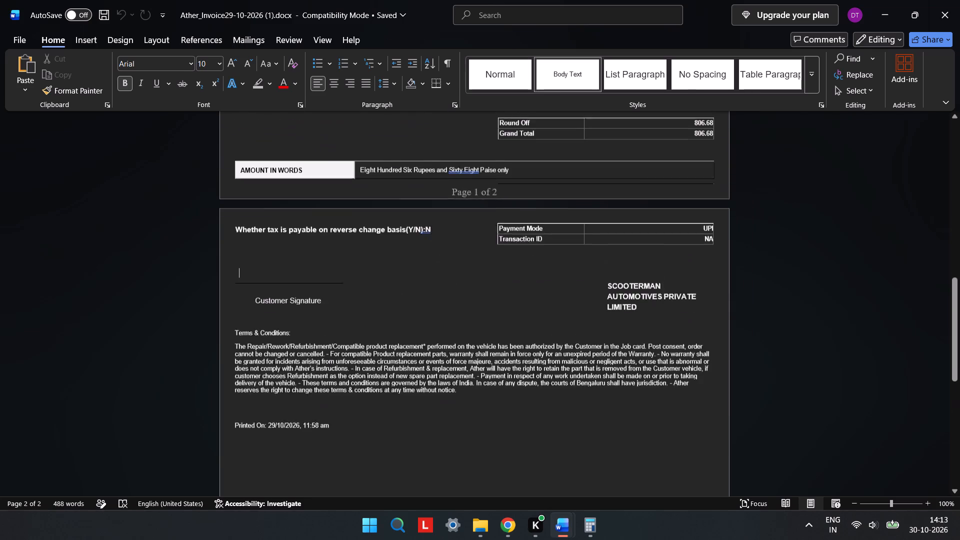
{"action": "scroll", "coordinate": [518, 187], "scroll_direction": "up", "scroll_amount": 2}
{"action": "left_click", "coordinate": [707, 213]}
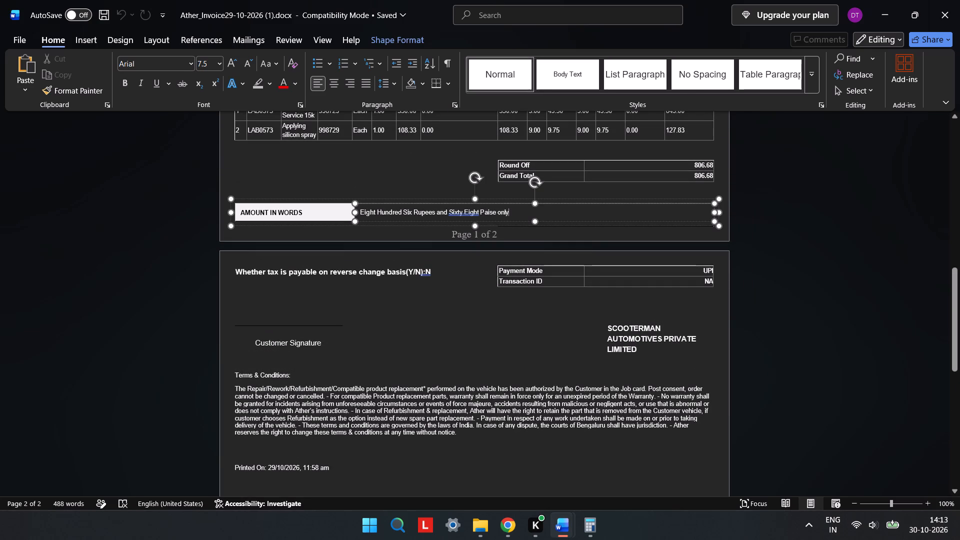
{"action": "left_click_drag", "start_coordinate": [678, 215], "coordinate": [681, 232]}
{"action": "left_click_drag", "start_coordinate": [681, 232], "coordinate": [681, 231]}
{"action": "left_click_drag", "start_coordinate": [625, 205], "coordinate": [698, 239]}
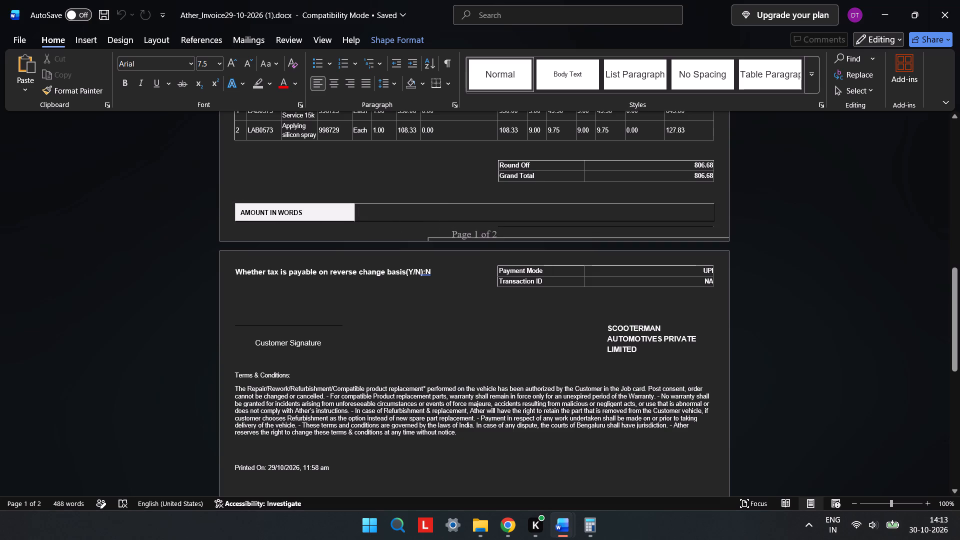
{"action": "left_click_drag", "start_coordinate": [698, 239], "coordinate": [635, 182]}
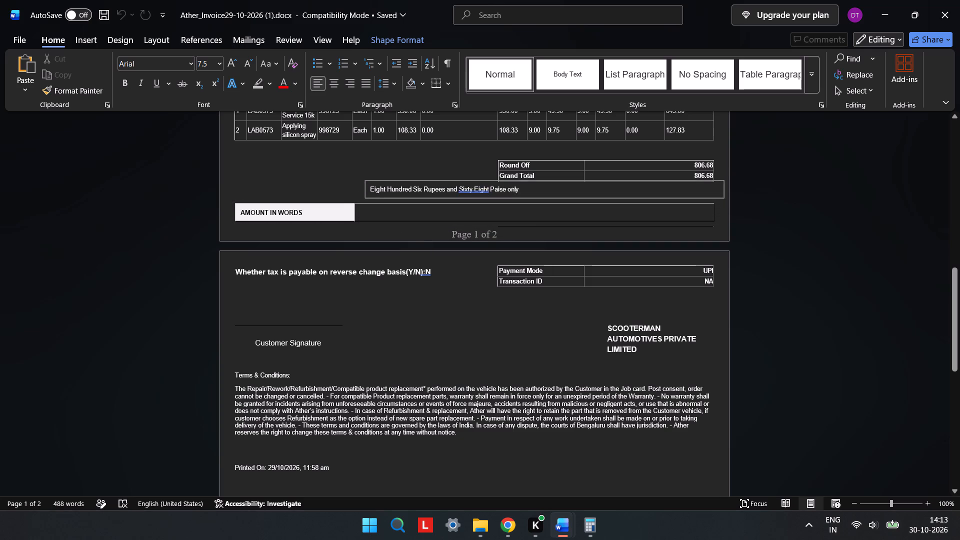
{"action": "left_click_drag", "start_coordinate": [635, 182], "coordinate": [626, 185]}
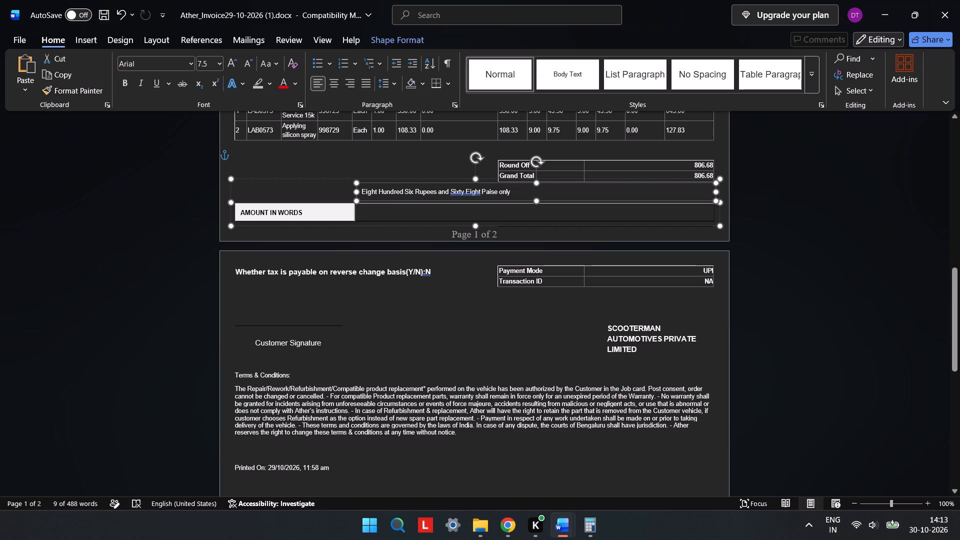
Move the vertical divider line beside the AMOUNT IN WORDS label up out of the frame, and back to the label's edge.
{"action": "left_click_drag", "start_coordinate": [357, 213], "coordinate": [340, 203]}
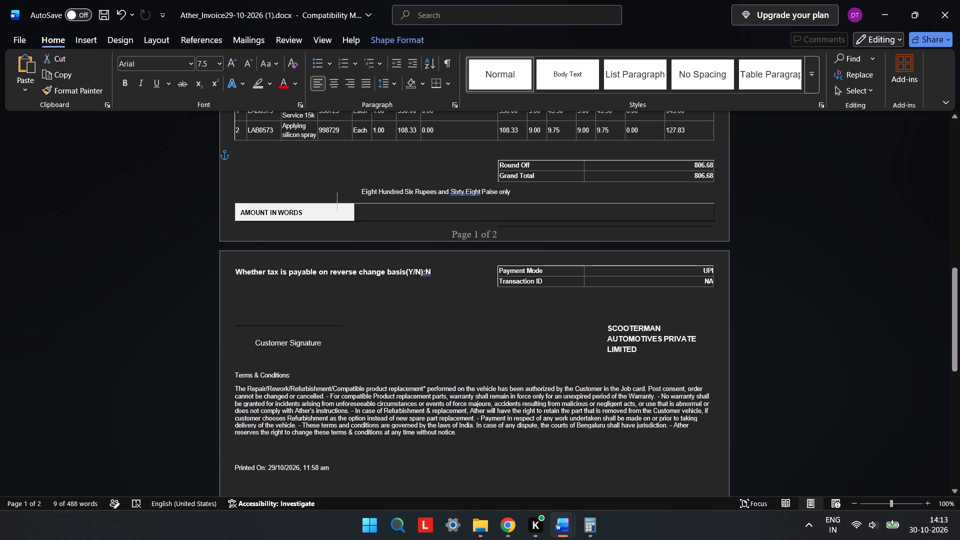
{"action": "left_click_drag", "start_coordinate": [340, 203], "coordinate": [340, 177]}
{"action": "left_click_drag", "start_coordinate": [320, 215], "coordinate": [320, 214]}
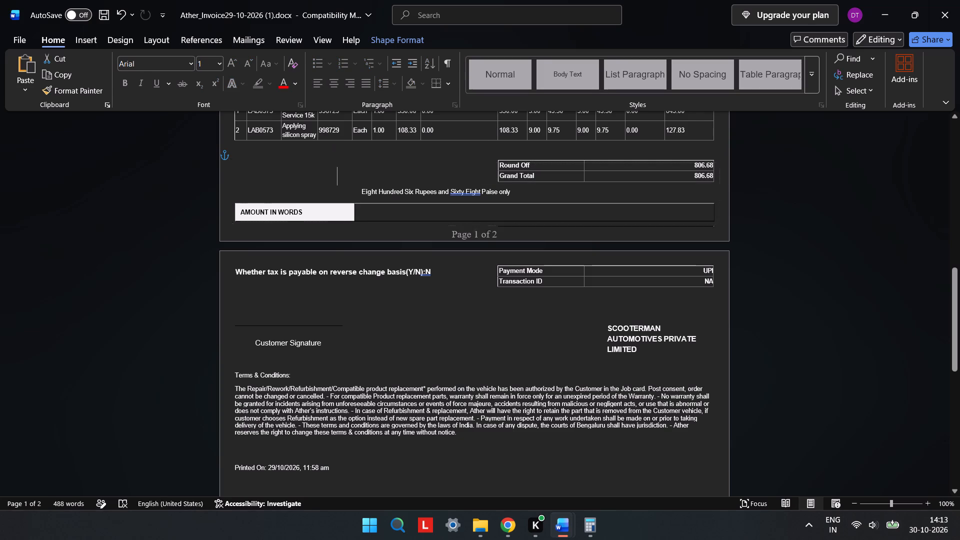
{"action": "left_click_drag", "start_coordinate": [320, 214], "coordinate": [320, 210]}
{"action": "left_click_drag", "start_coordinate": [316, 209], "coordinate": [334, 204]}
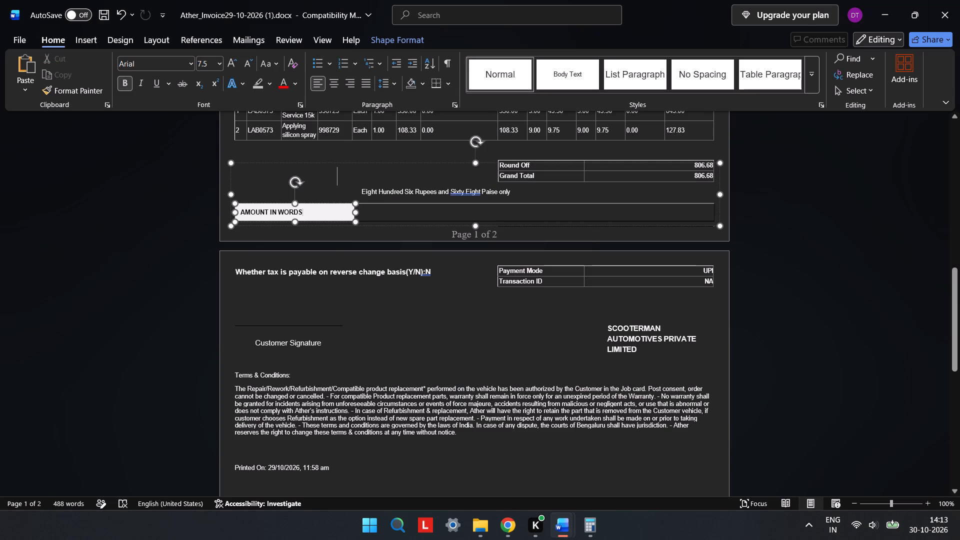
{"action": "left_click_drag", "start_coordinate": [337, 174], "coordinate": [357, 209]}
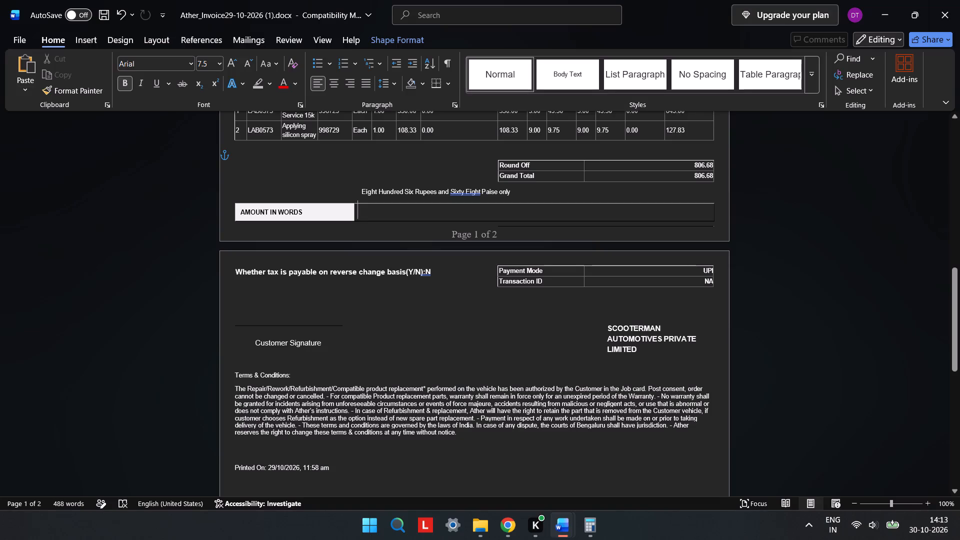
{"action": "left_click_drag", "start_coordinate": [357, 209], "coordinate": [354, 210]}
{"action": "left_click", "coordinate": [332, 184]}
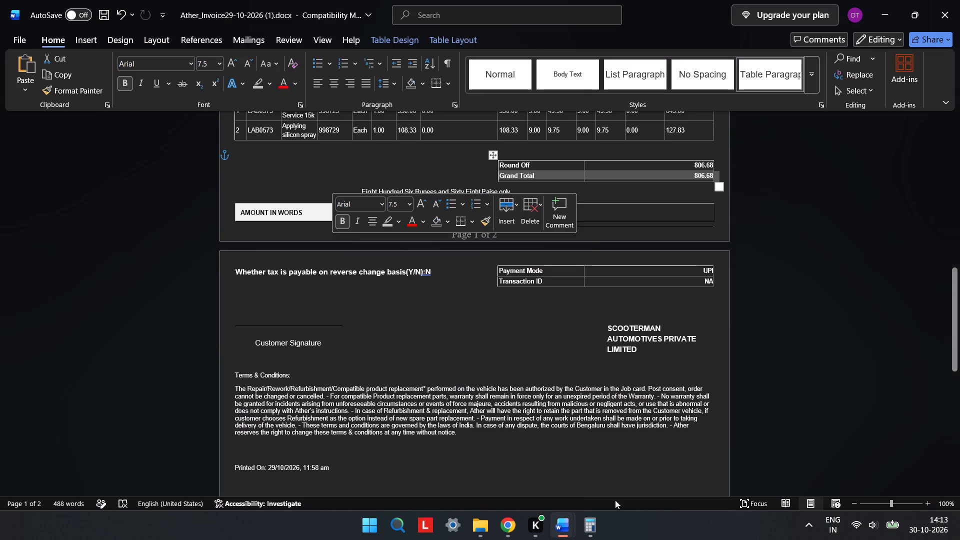
Switch to Ather_Invoice29-10-2026.docx and insert a 2x1 table in the empty space below the Grand Total row.
{"action": "left_click", "coordinate": [537, 468]}
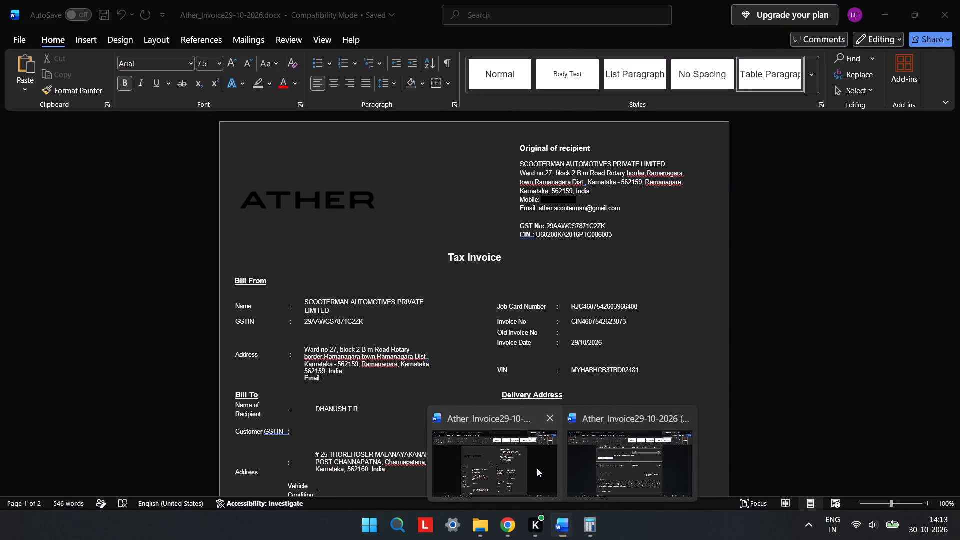
{"action": "scroll", "coordinate": [517, 180], "scroll_direction": "down", "scroll_amount": 20}
{"action": "scroll", "coordinate": [517, 180], "scroll_direction": "down", "scroll_amount": 11}
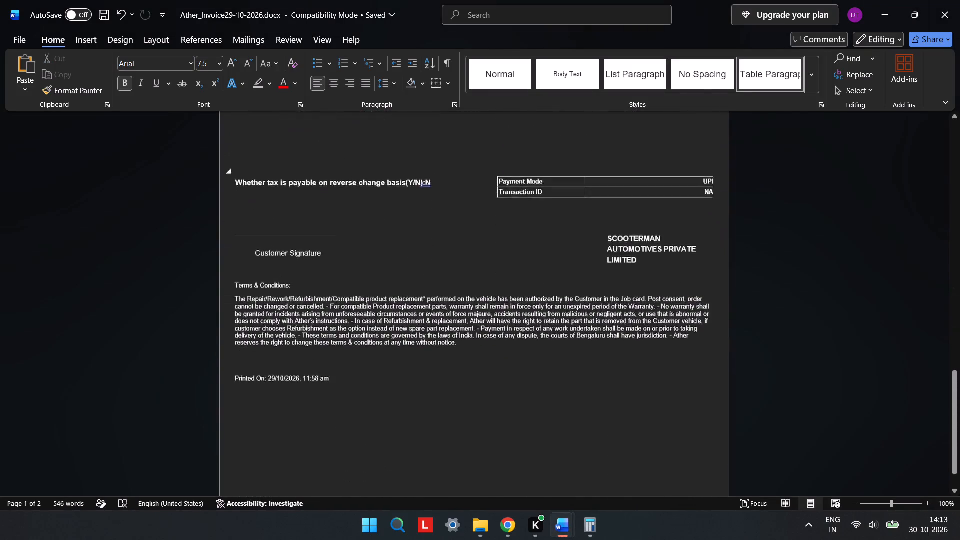
{"action": "scroll", "coordinate": [517, 151], "scroll_direction": "up", "scroll_amount": 2}
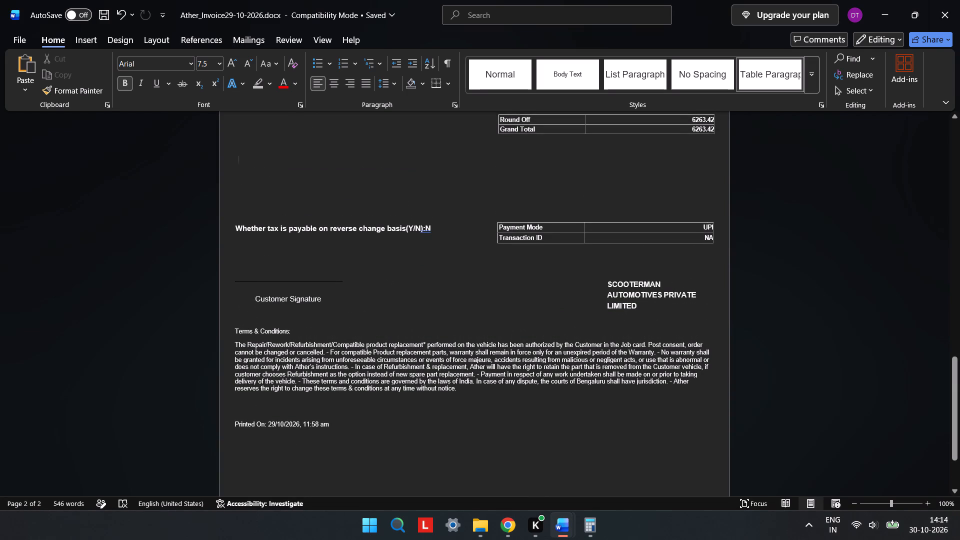
{"action": "left_click", "coordinate": [112, 44]}
{"action": "left_click", "coordinate": [89, 40]}
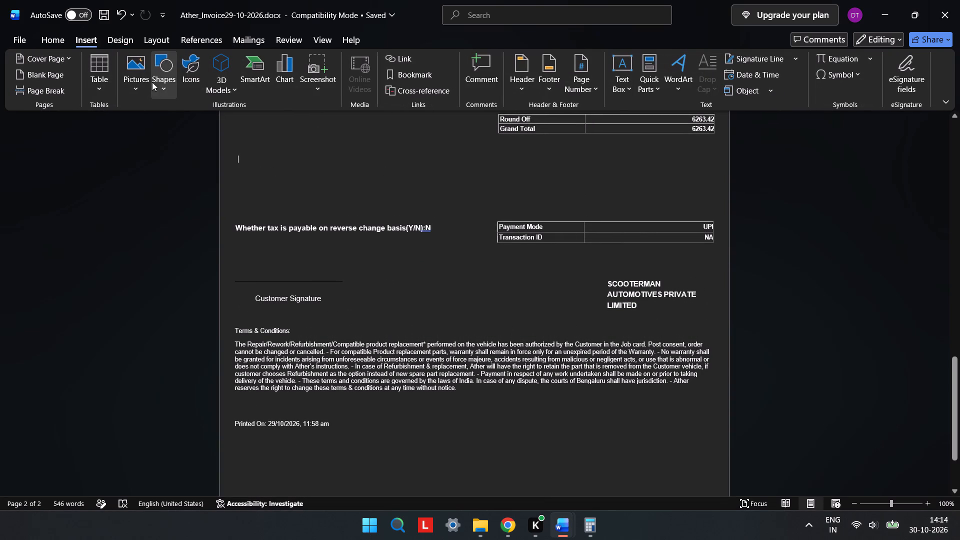
{"action": "left_click", "coordinate": [111, 92]}
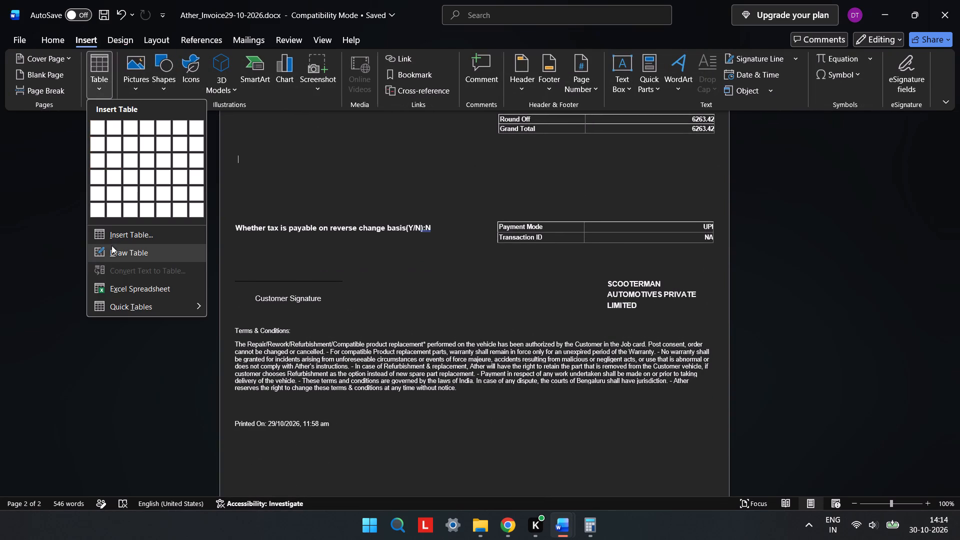
{"action": "left_click", "coordinate": [109, 130]}
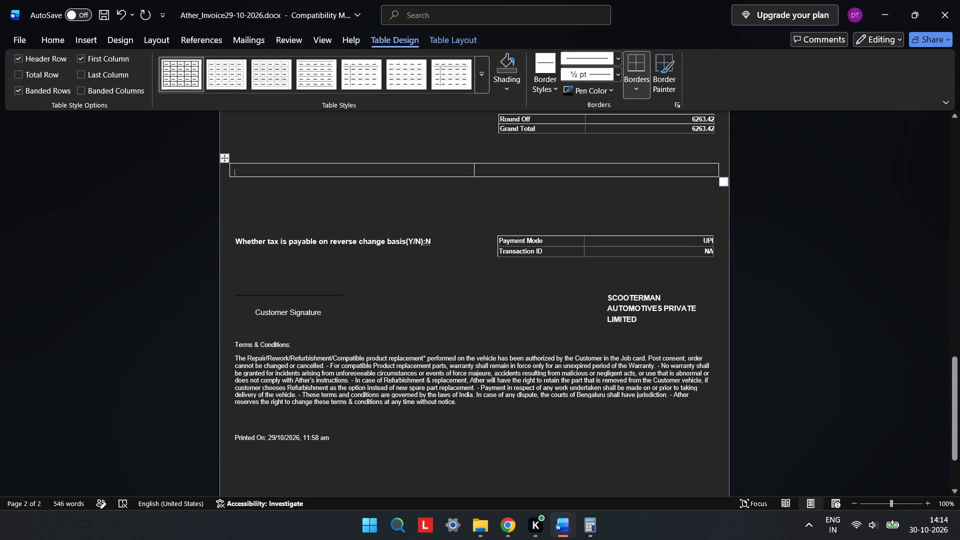
Narrow the new table's first column to about a quarter of the table's width.
{"action": "left_click_drag", "start_coordinate": [474, 169], "coordinate": [355, 163]}
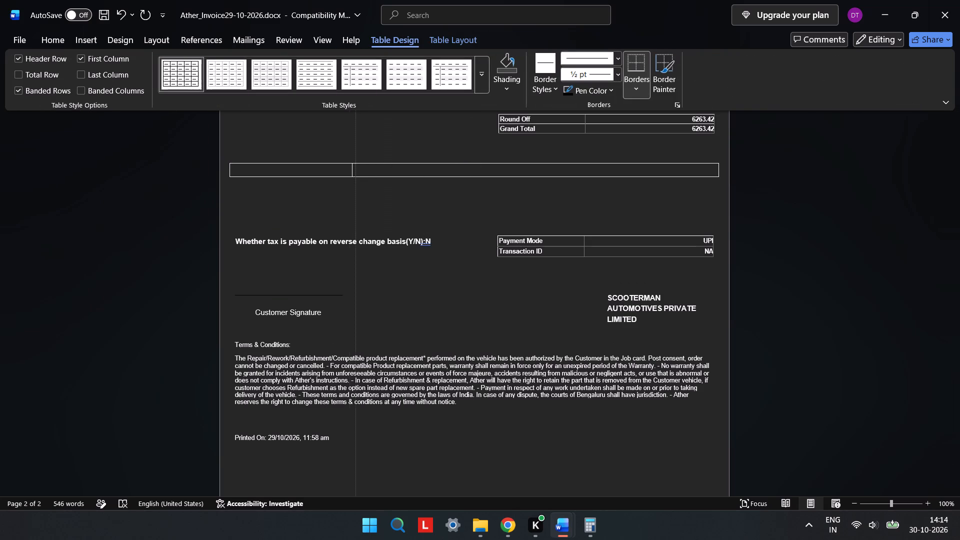
Widen the new table's first column slightly and compare its layout with Ather_Invoice29-10-2026 (1).docx.
{"action": "left_click_drag", "start_coordinate": [355, 163], "coordinate": [359, 163]}
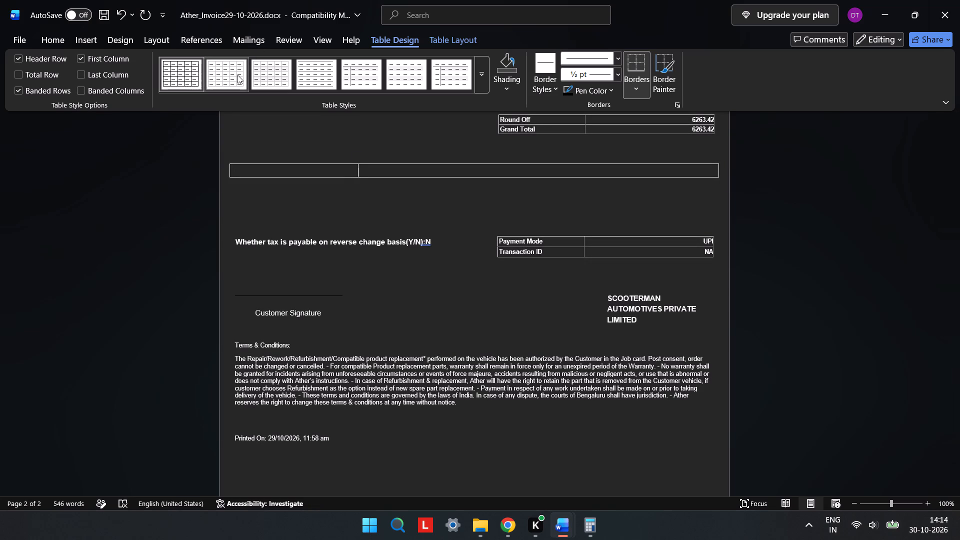
{"action": "scroll", "coordinate": [361, 204], "scroll_direction": "up", "scroll_amount": 2}
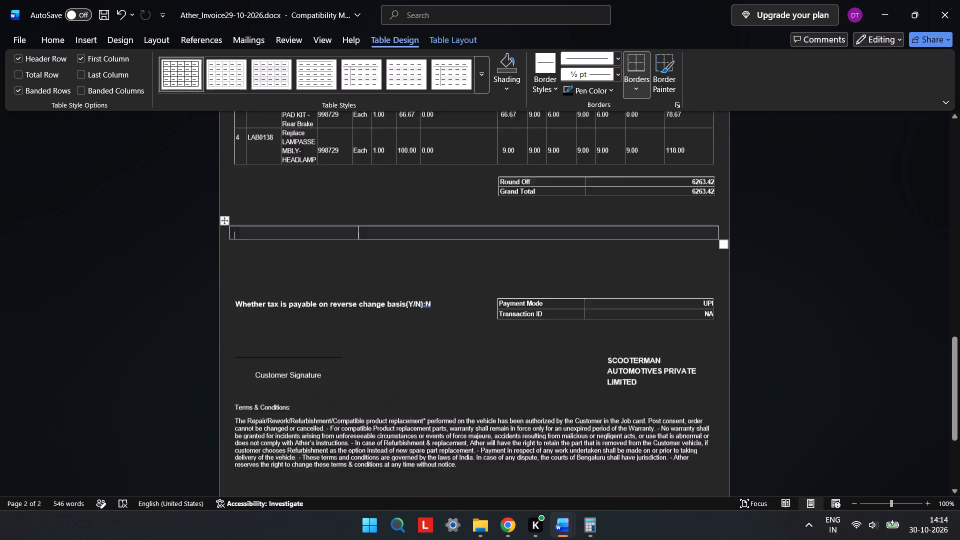
{"action": "scroll", "coordinate": [362, 204], "scroll_direction": "up", "scroll_amount": 3}
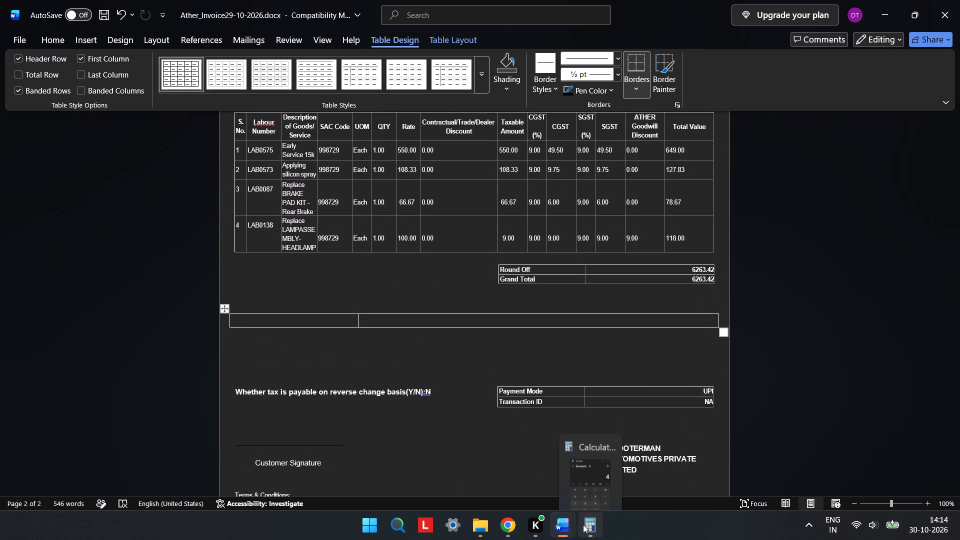
{"action": "left_click", "coordinate": [574, 487]}
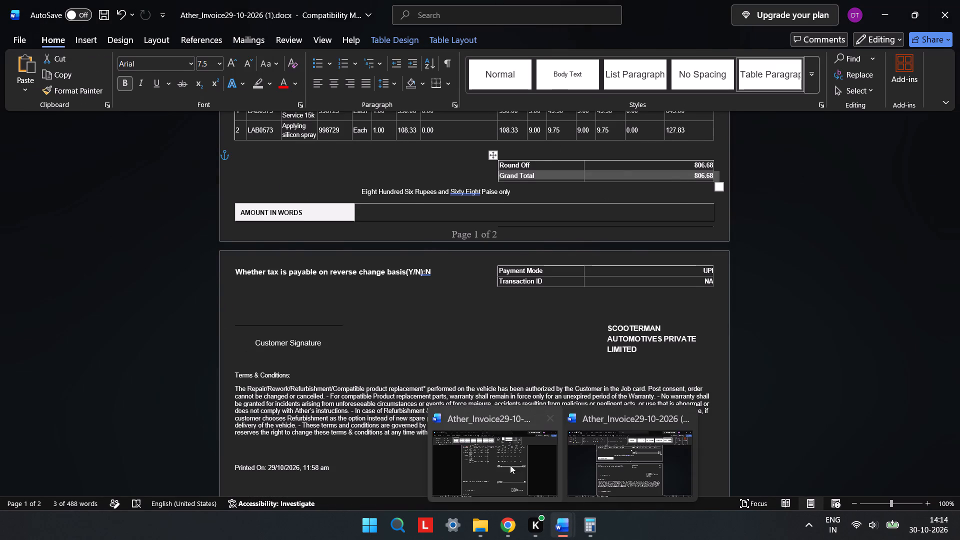
{"action": "left_click", "coordinate": [500, 452]}
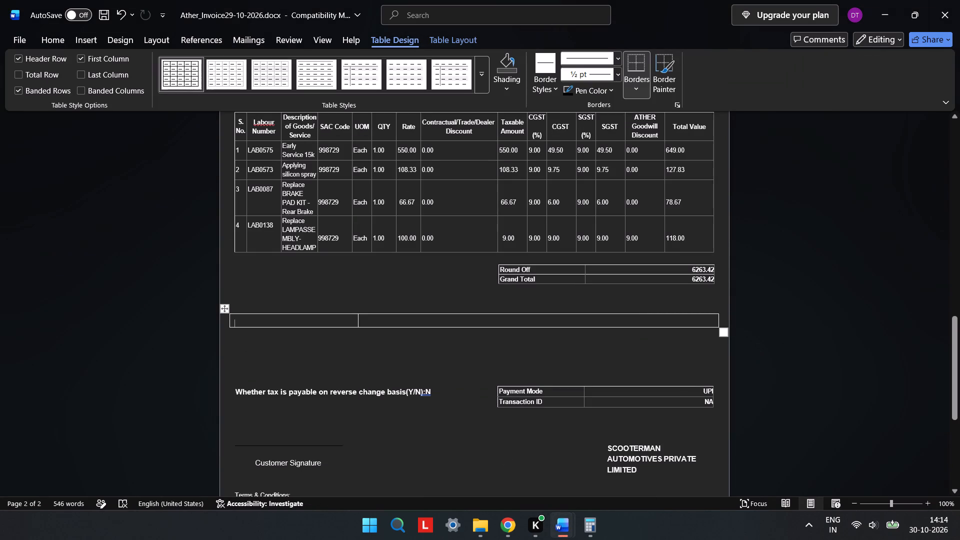
Make the new table's row slightly taller and align its outer edges with the labour items table above.
{"action": "left_click", "coordinate": [271, 326]}
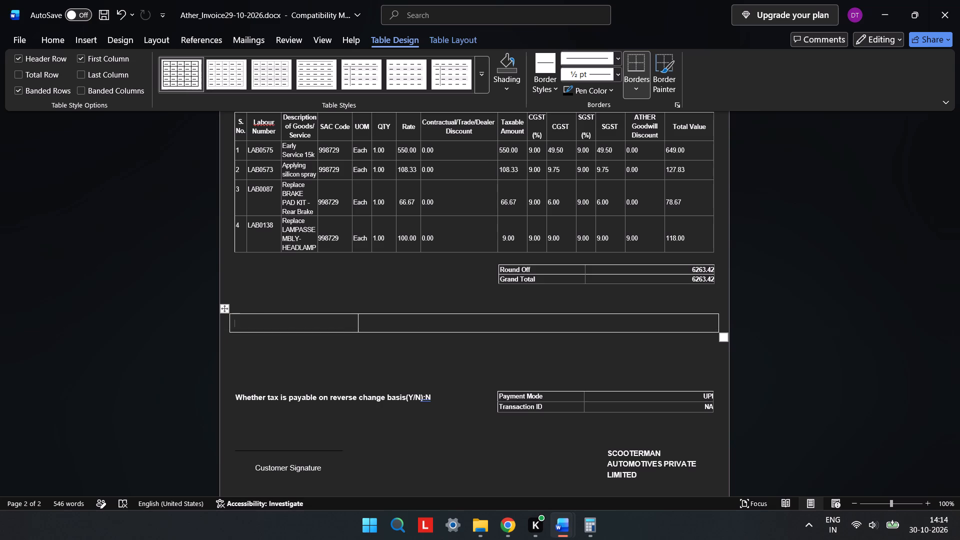
{"action": "left_click", "coordinate": [58, 37]}
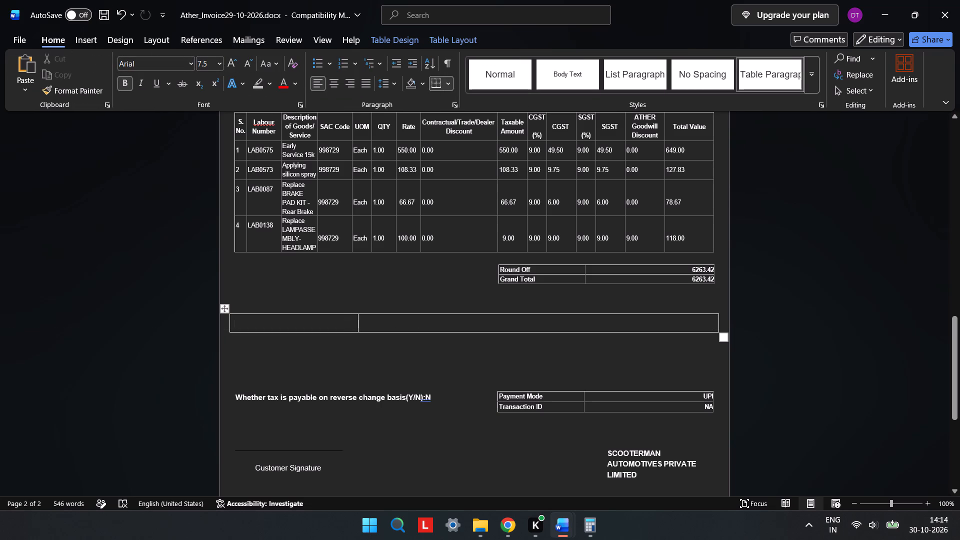
{"action": "left_click", "coordinate": [229, 320]}
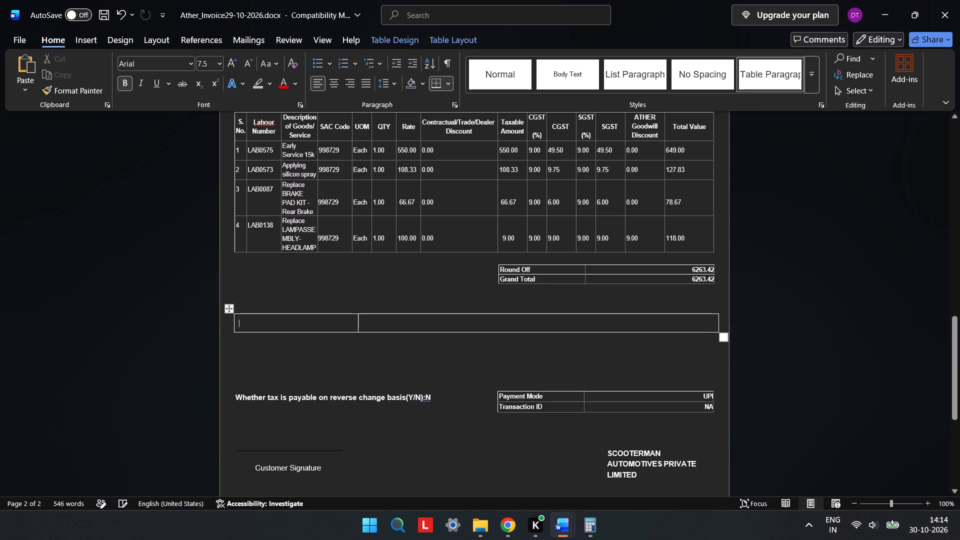
{"action": "left_click_drag", "start_coordinate": [718, 322], "coordinate": [718, 322]}
{"action": "left_click_drag", "start_coordinate": [718, 322], "coordinate": [714, 323]}
{"action": "scroll", "coordinate": [779, 299], "scroll_direction": "down", "scroll_amount": 3}
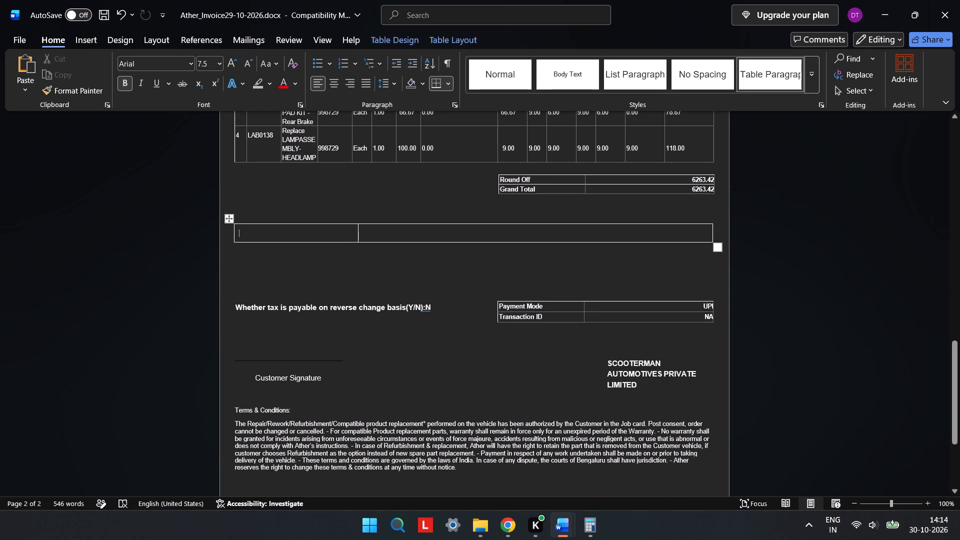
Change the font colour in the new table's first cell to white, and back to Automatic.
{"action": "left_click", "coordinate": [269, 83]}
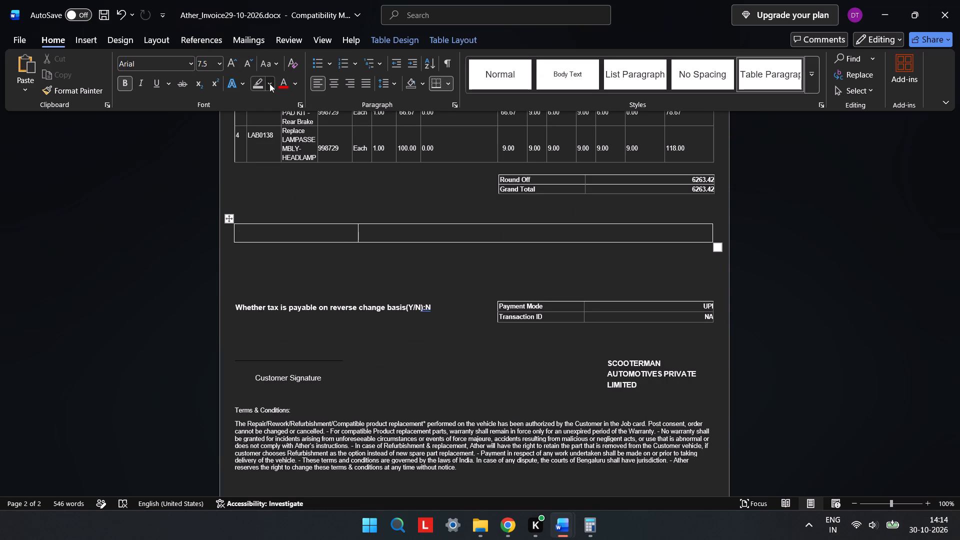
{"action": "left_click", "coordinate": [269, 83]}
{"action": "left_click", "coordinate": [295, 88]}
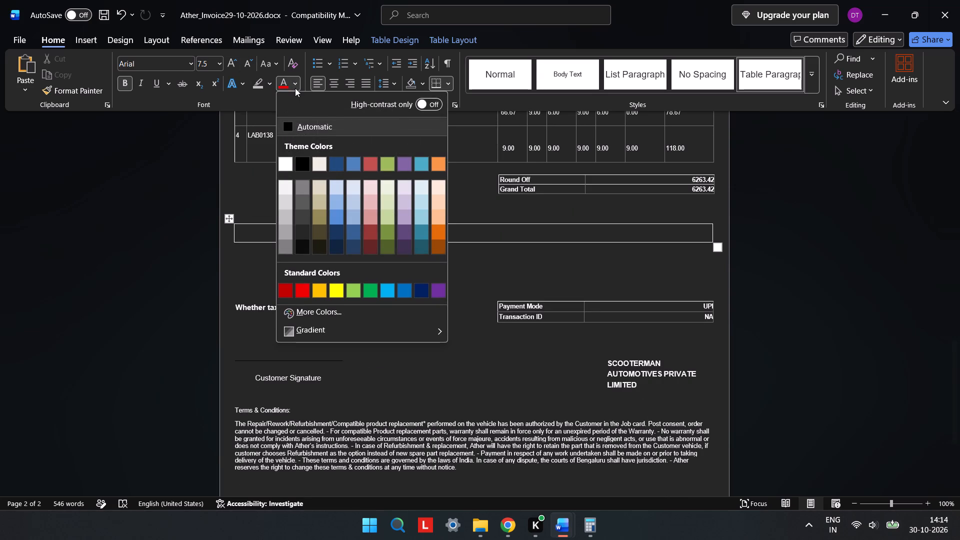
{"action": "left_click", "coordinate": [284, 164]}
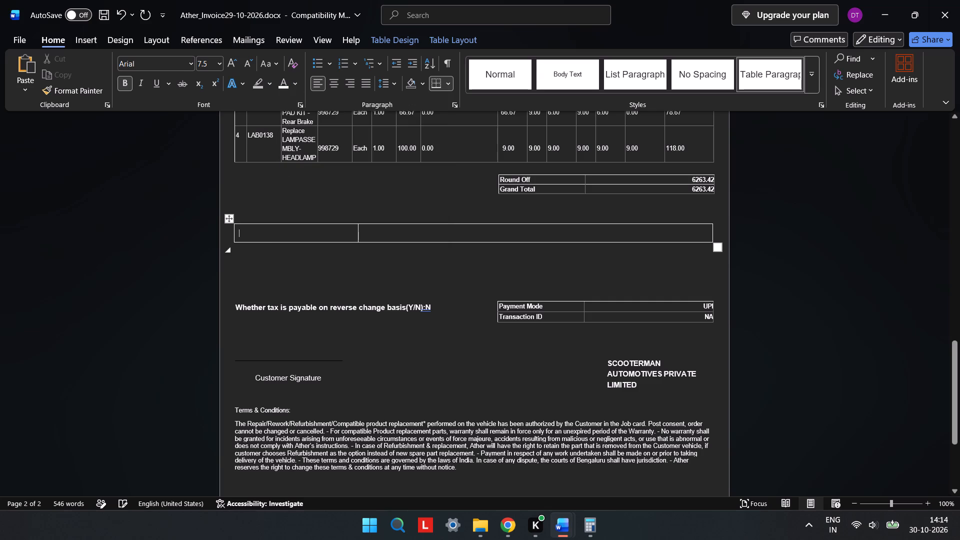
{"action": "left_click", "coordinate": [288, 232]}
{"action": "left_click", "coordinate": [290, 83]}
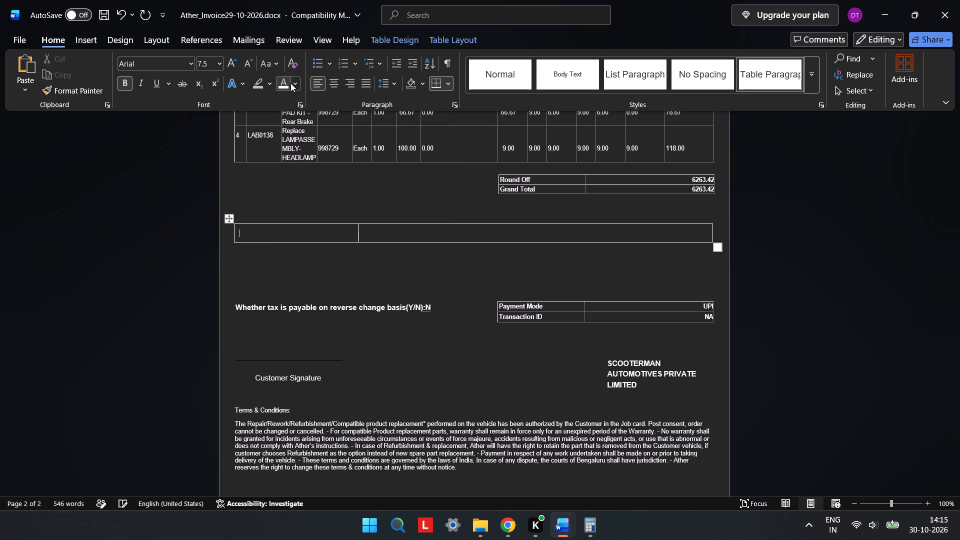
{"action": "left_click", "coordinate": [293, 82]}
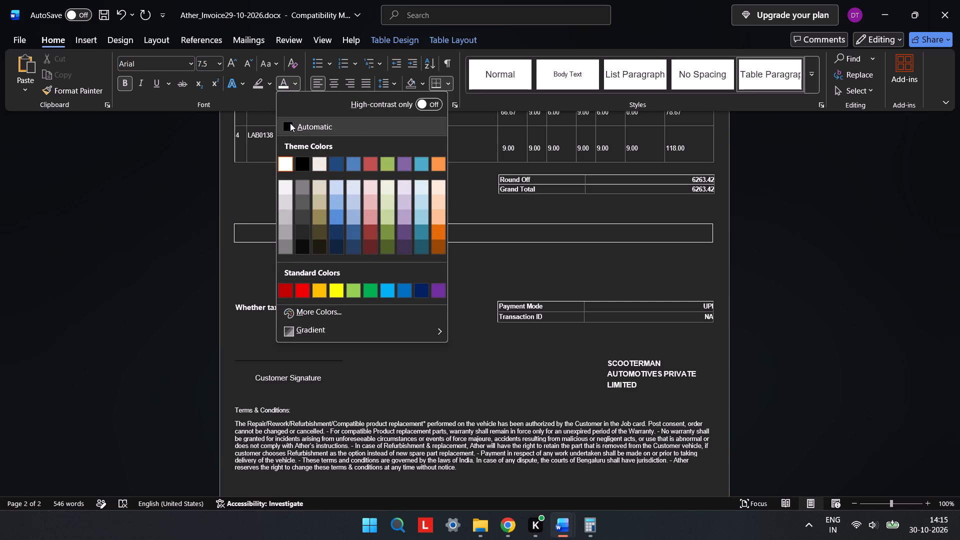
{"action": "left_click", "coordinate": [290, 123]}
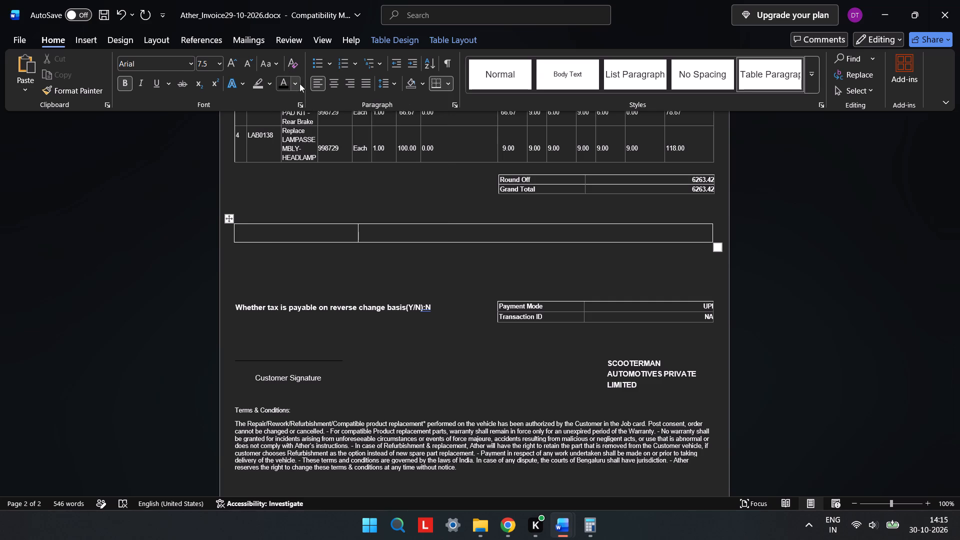
Clear the formatting in the new table's first cell and set its text to size 8 bold.
{"action": "left_click", "coordinate": [295, 65]}
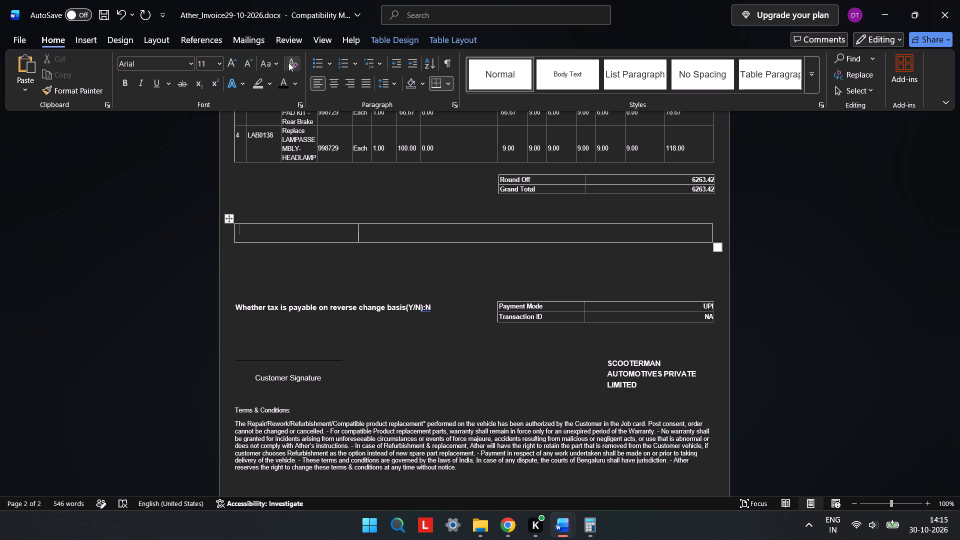
{"action": "left_click", "coordinate": [214, 67]}
{"action": "key", "text": "BackSpace"}
{"action": "key", "text": "8"}
{"action": "key", "text": "Return"}
{"action": "left_click", "coordinate": [129, 85]}
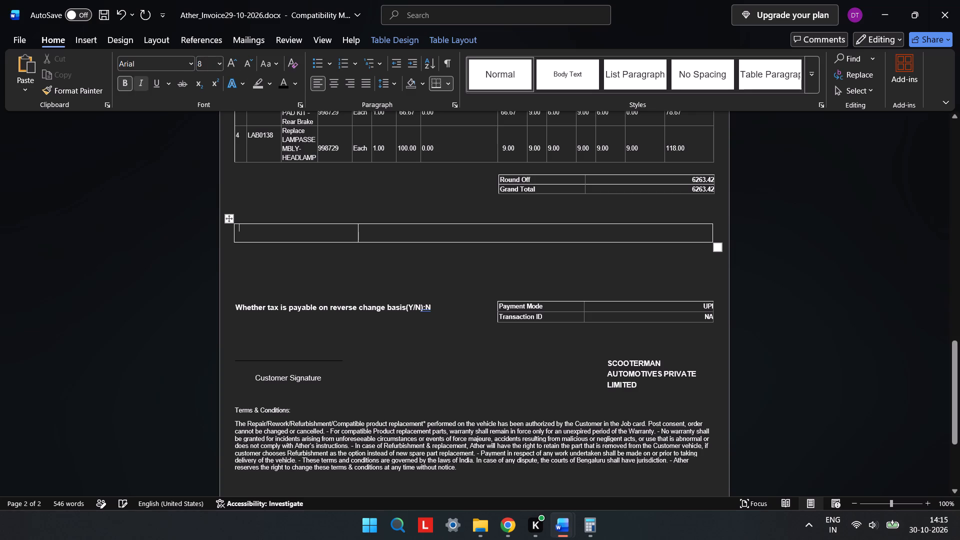
Add a blank line in the first cell, make the row slightly taller, and enter the label AMOUNT IN WORDS.
{"action": "left_click", "coordinate": [277, 234]}
{"action": "left_click", "coordinate": [297, 233]}
{"action": "key", "text": "Return"}
{"action": "left_click_drag", "start_coordinate": [319, 241], "coordinate": [319, 246]}
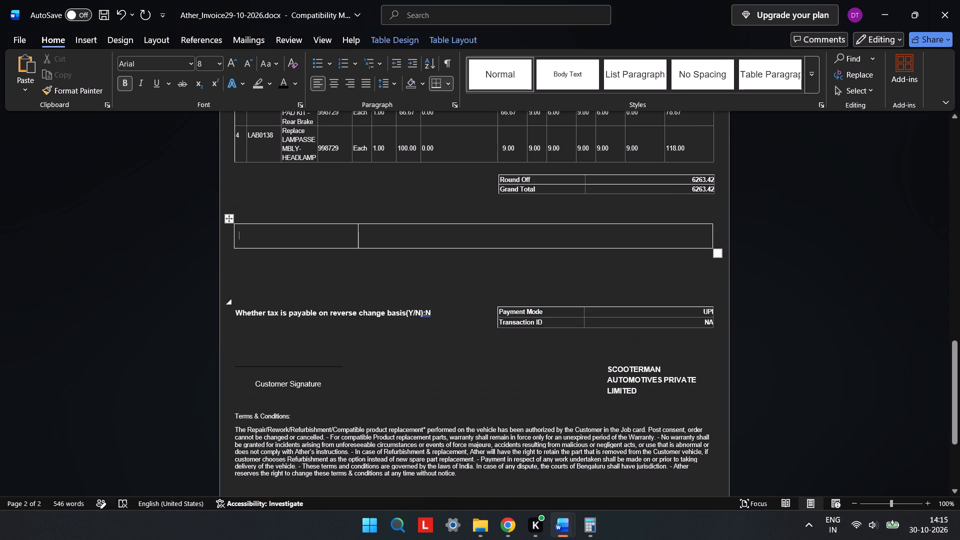
{"action": "type", "text": "AMOUNT"}
{"action": "key", "text": "space"}
{"action": "type", "text": "IN WORDS"}
Start the amount in the new table's second cell with "Six", matching the capitalisation style of the reference copy.
{"action": "left_click", "coordinate": [403, 232]}
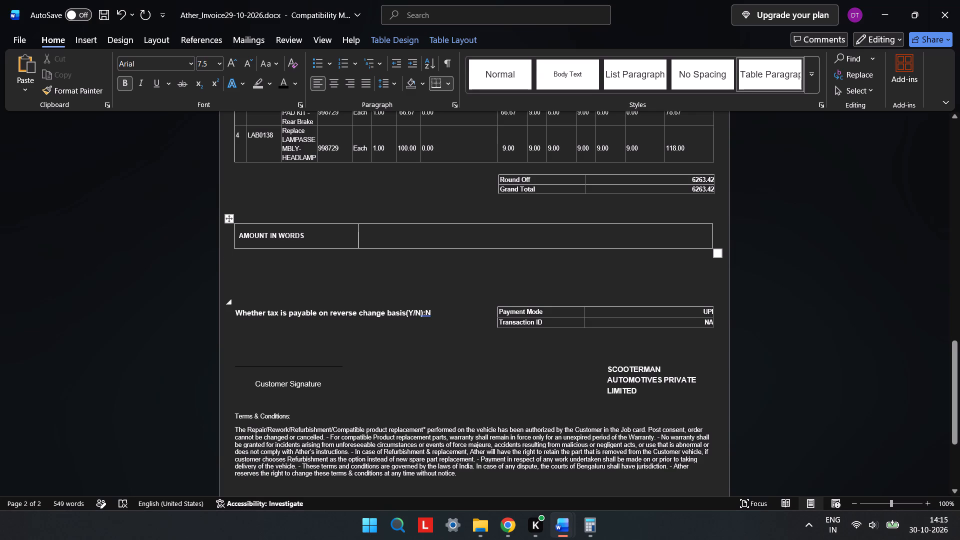
{"action": "scroll", "coordinate": [515, 282], "scroll_direction": "up", "scroll_amount": 1}
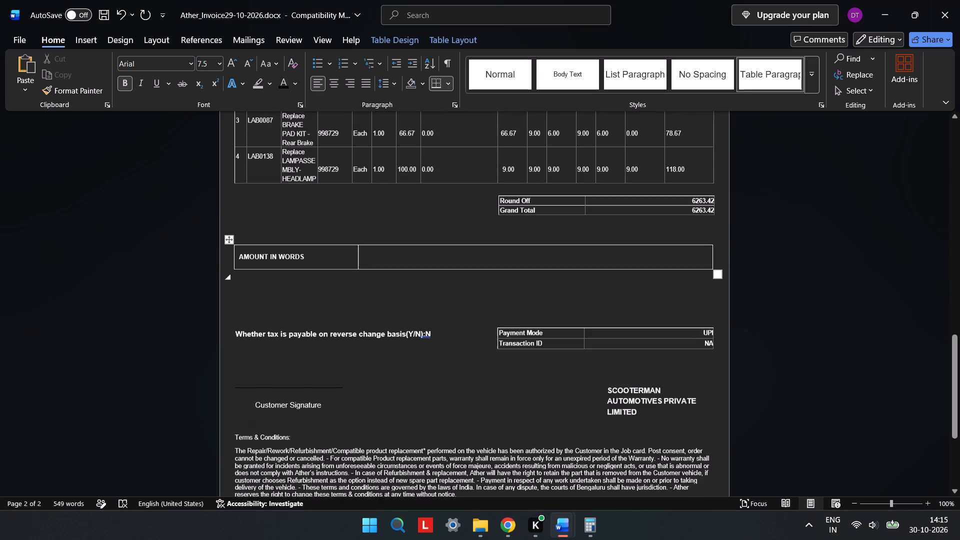
{"action": "scroll", "coordinate": [515, 282], "scroll_direction": "up", "scroll_amount": 1}
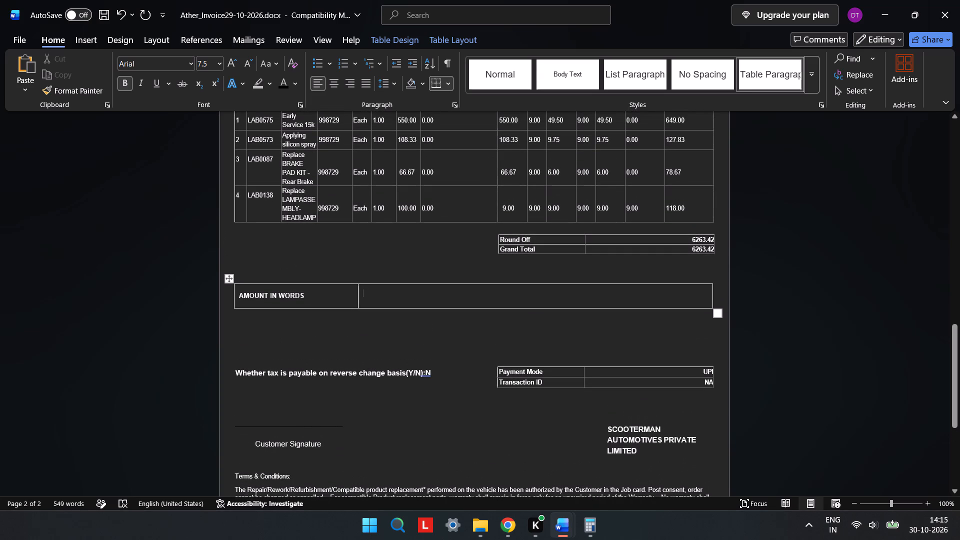
{"action": "type", "text": "SIX"}
{"action": "key", "text": "space"}
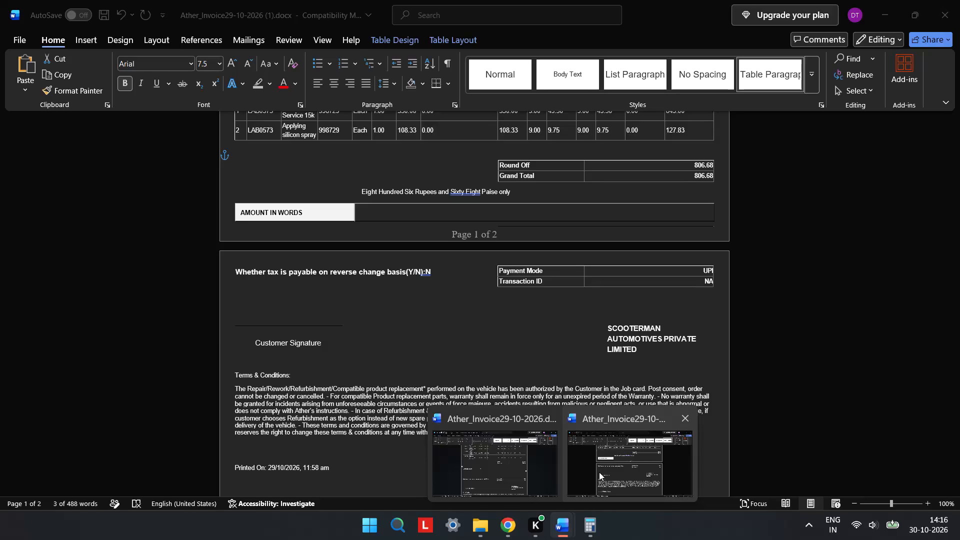
{"action": "left_click", "coordinate": [599, 472]}
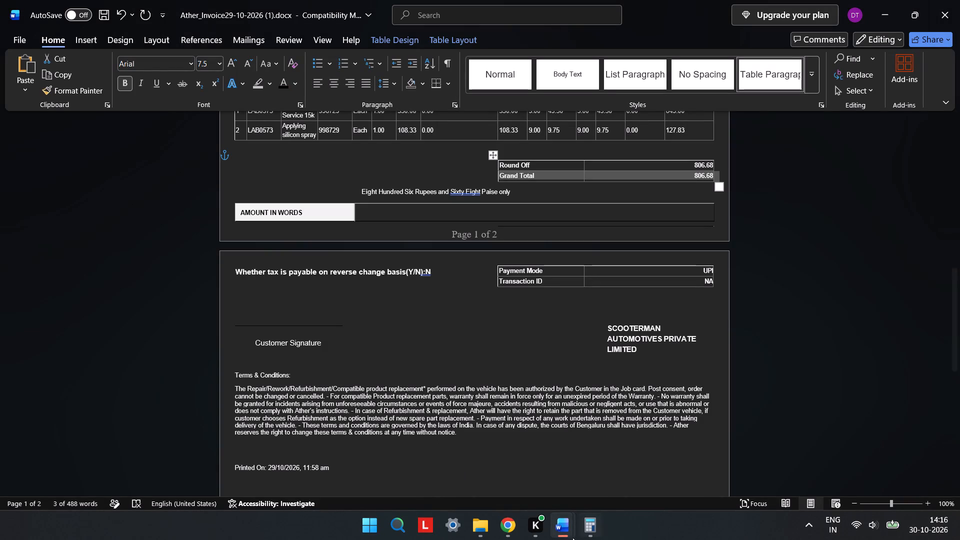
{"action": "left_click", "coordinate": [502, 485]}
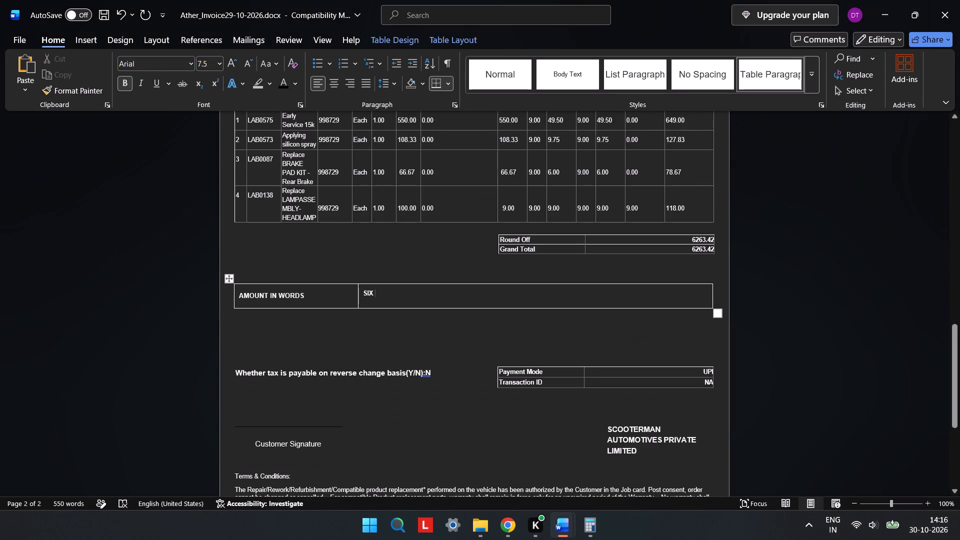
{"action": "key", "text": "BackSpace"}
{"action": "key", "text": "BackSpace"}
{"action": "key", "text": "BackSpace"}
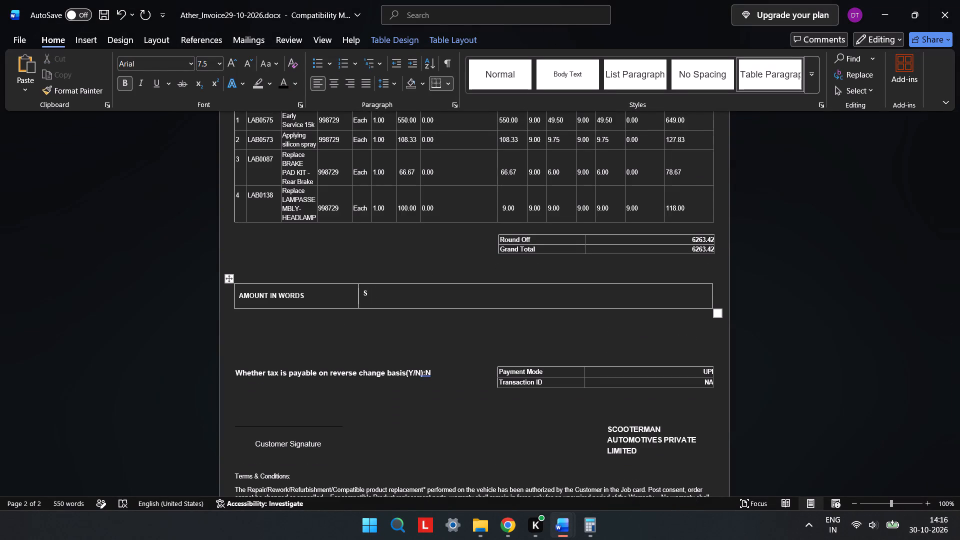
{"action": "type", "text": "ix"}
{"action": "key", "text": "space"}
Continue the amount in the second cell with "Thousand Two Hundred Sixty Three Rupees".
{"action": "type", "text": "Thousand"}
{"action": "key", "text": "space"}
{"action": "key", "text": "shift+t"}
{"action": "type", "text": "wo"}
{"action": "key", "text": "space"}
{"action": "type", "text": "Hun"}
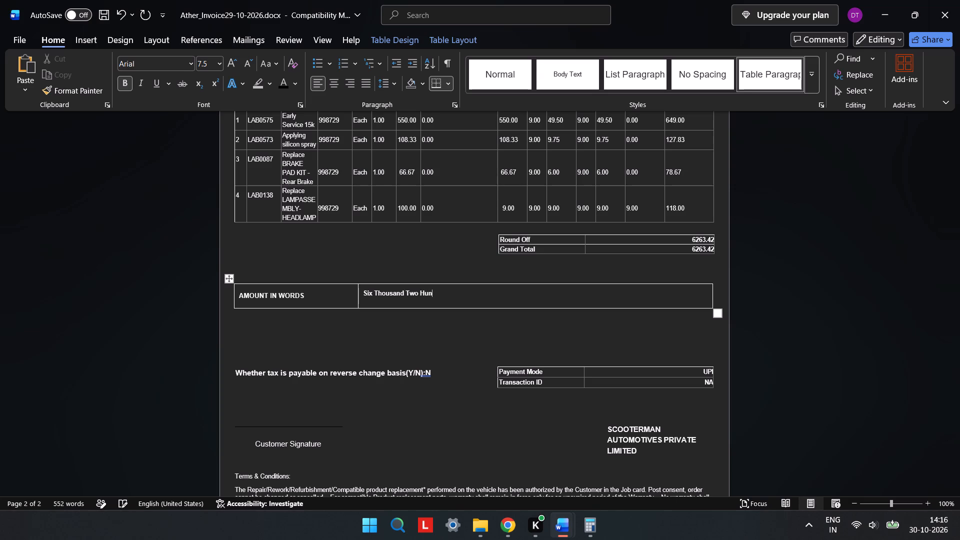
{"action": "type", "text": "dred"}
{"action": "key", "text": "space"}
{"action": "type", "text": "Sixty"}
{"action": "key", "text": "space"}
{"action": "key", "text": "shift+t"}
{"action": "type", "text": "hree Ruppes"}
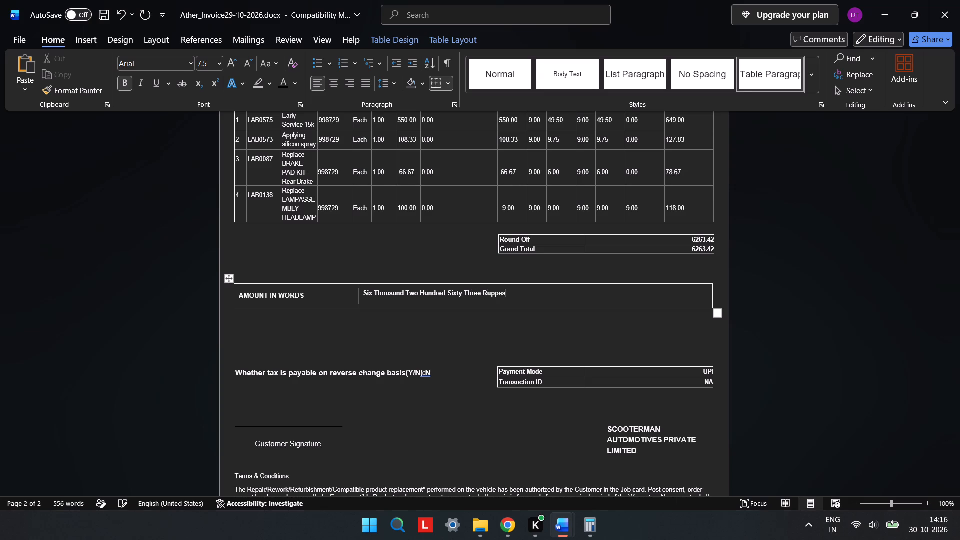
{"action": "key", "text": "space"}
{"action": "key", "text": "BackSpace"}
{"action": "key", "text": "BackSpace"}
{"action": "key", "text": "BackSpace"}
{"action": "key", "text": "BackSpace"}
{"action": "type", "text": "ees"}
Add "Forty Two paise" after Rupees in the second cell.
{"action": "key", "text": "space"}
{"action": "type", "text": "Forty"}
{"action": "key", "text": "space"}
{"action": "type", "text": "Two paisw"}
{"action": "key", "text": "space"}
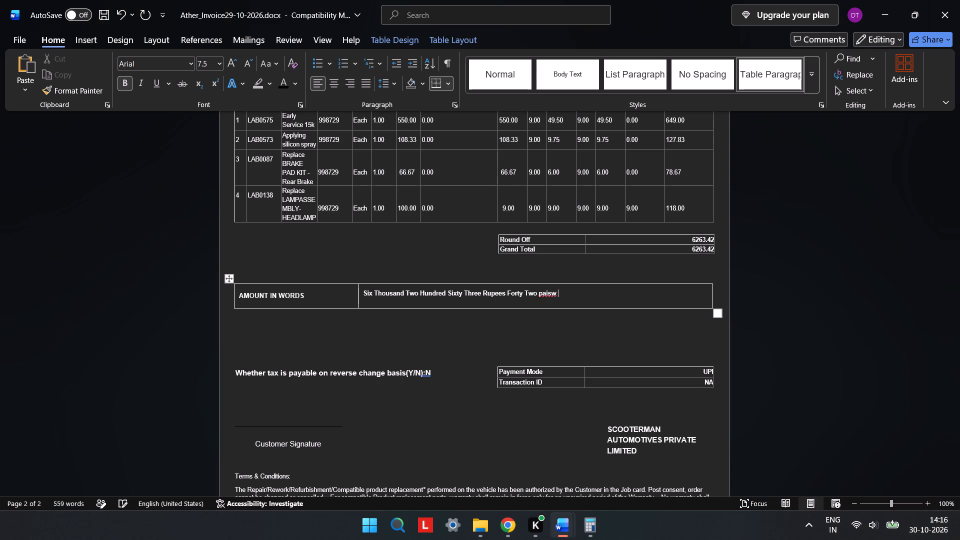
{"action": "key", "text": "BackSpace"}
{"action": "key", "text": "BackSpace"}
{"action": "type", "text": "e"}
{"action": "key", "text": "space"}
Compare the wording with the reference copy and capitalise the first letter of "Paise" in the second cell.
{"action": "key", "text": "alt+Tab"}
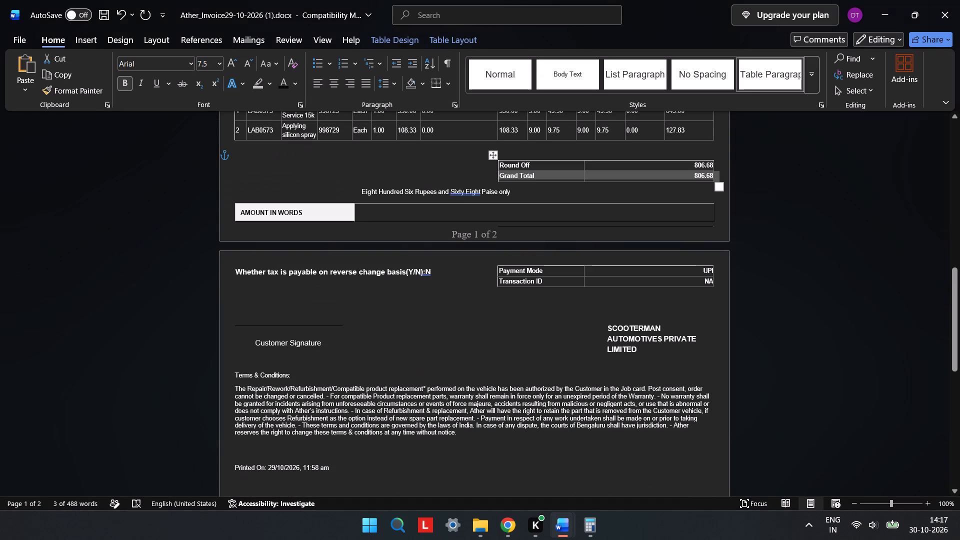
{"action": "key", "text": "alt+Tab"}
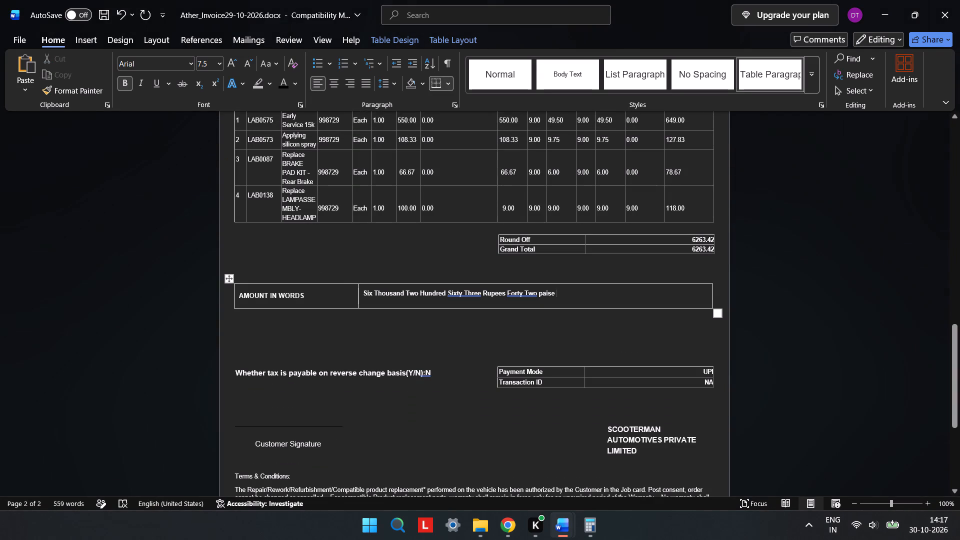
{"action": "key", "text": "alt+Tab"}
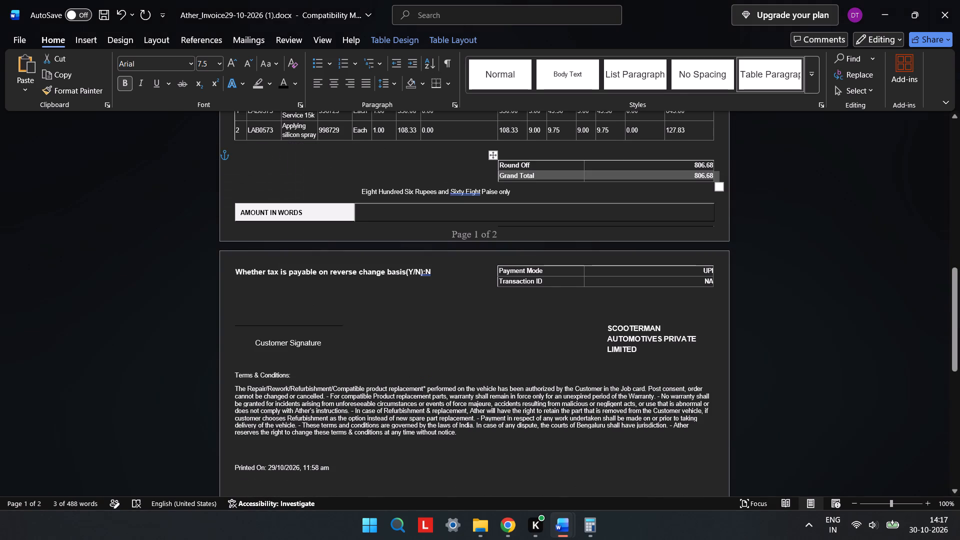
{"action": "key", "text": "alt+Tab"}
{"action": "key", "text": "Left"}
{"action": "key", "text": "Left"}
{"action": "key", "text": "Left"}
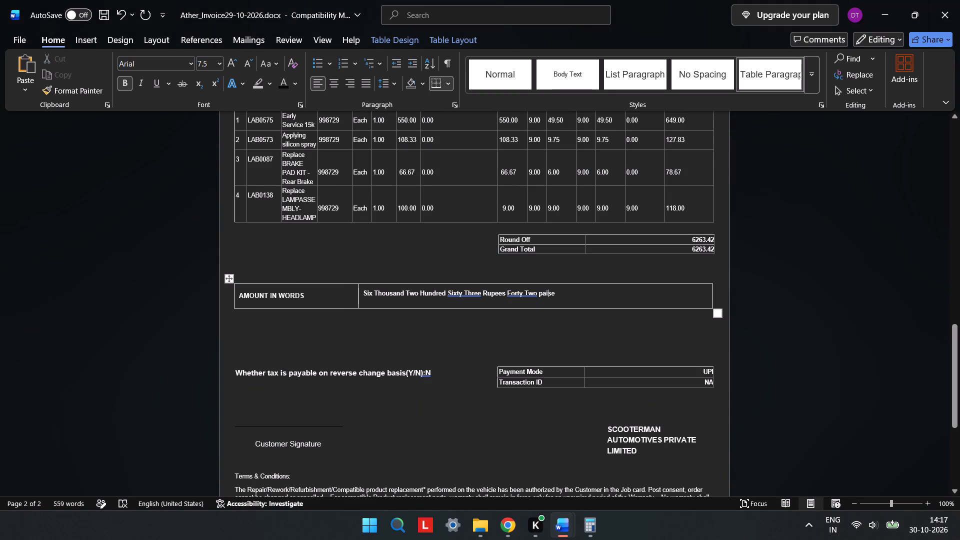
{"action": "key", "text": "Left"}
{"action": "key", "text": "Left"}
{"action": "key", "text": "BackSpace"}
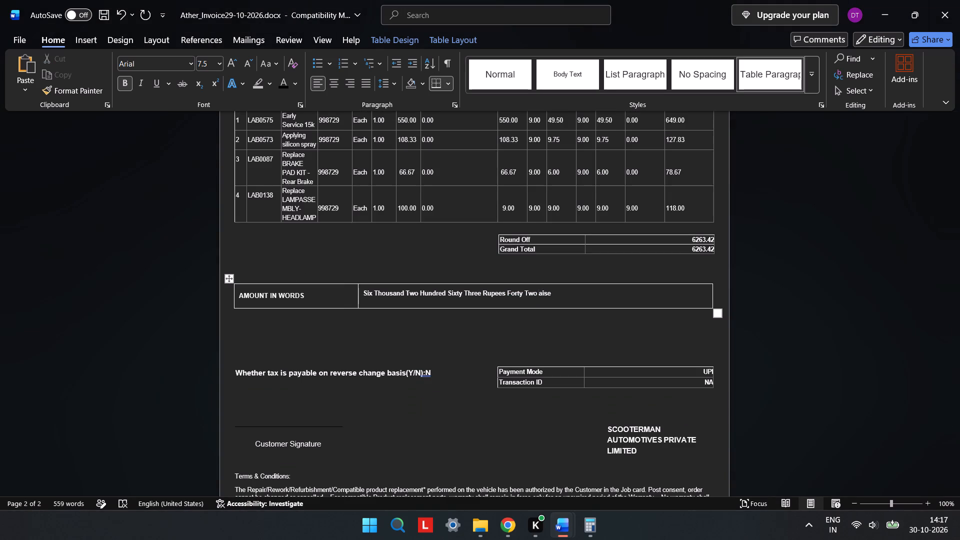
{"action": "key", "text": "shift+p"}
{"action": "key", "text": "Right"}
{"action": "key", "text": "Right"}
{"action": "key", "text": "Right"}
{"action": "key", "text": "Right"}
{"action": "key", "text": "Right"}
End the amount with the word "only", in lowercase as in the reference copy.
{"action": "type", "text": "Only"}
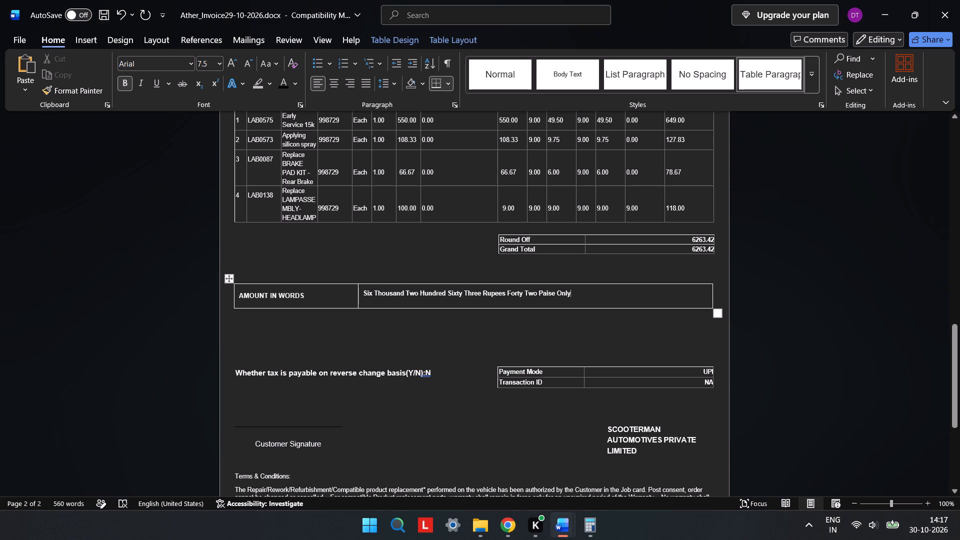
{"action": "key", "text": "alt+Tab"}
{"action": "key", "text": "alt+Tab"}
{"action": "key", "text": "Left"}
{"action": "key", "text": "Left"}
{"action": "key", "text": "Left"}
{"action": "key", "text": "Left"}
{"action": "key", "text": "Right"}
{"action": "key", "text": "BackSpace"}
{"action": "key", "text": "o"}
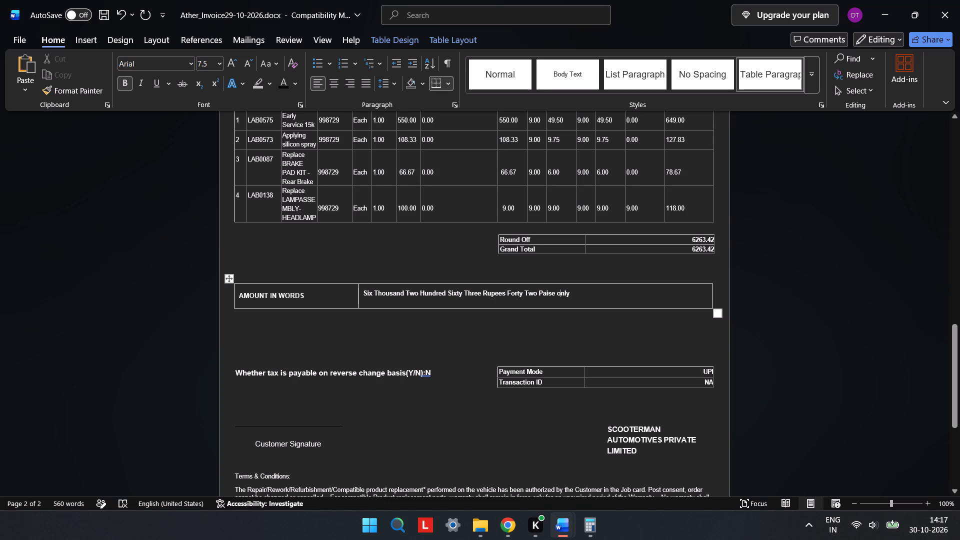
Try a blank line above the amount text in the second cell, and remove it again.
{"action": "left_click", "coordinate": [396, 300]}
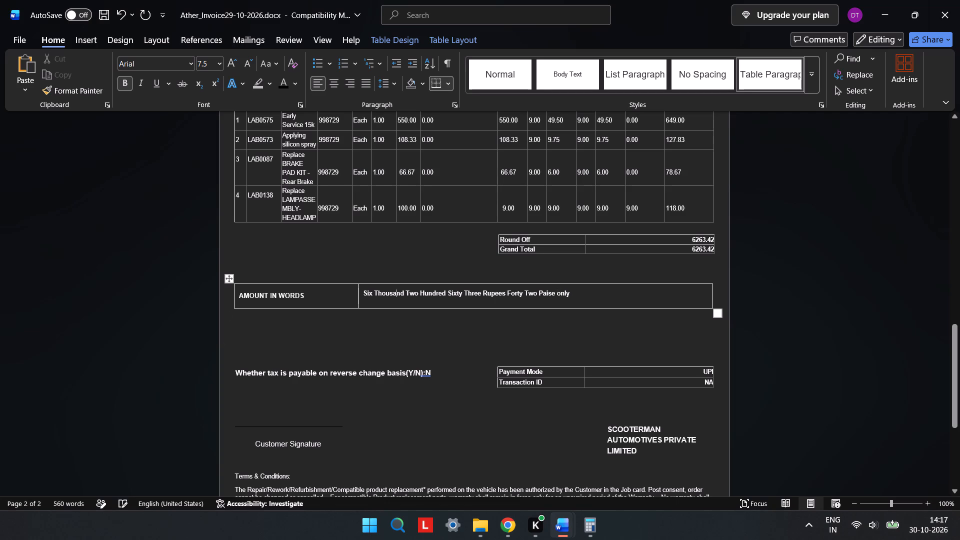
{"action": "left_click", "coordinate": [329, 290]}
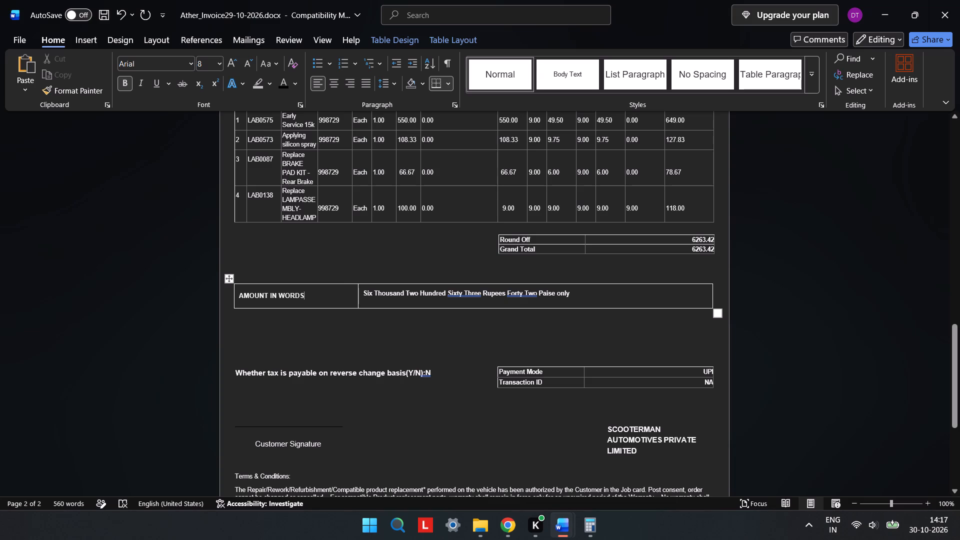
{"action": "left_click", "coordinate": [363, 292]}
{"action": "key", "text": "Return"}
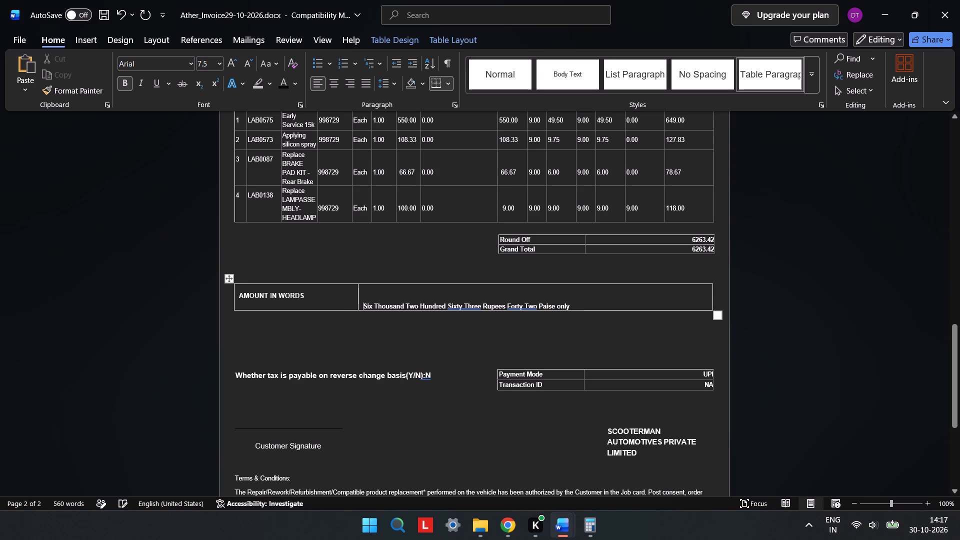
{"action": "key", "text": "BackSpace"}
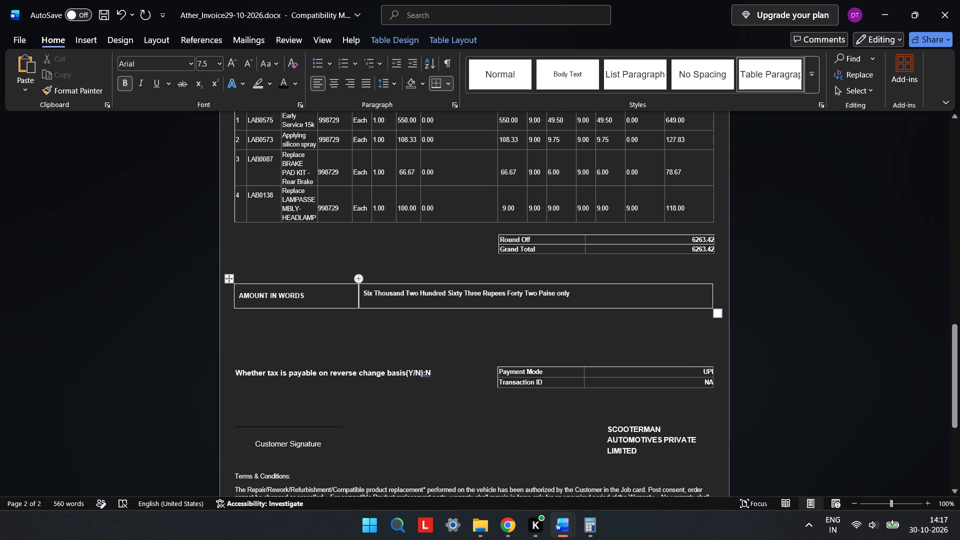
Remove the spacing before the amount text in the second cell and add a blank line above it to level it with the label.
{"action": "left_click", "coordinate": [381, 84]}
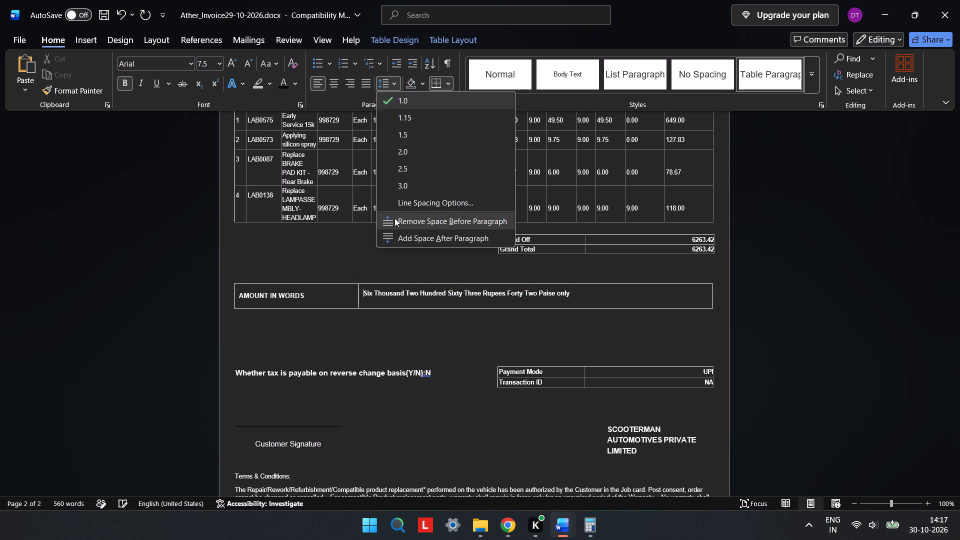
{"action": "left_click", "coordinate": [394, 218]}
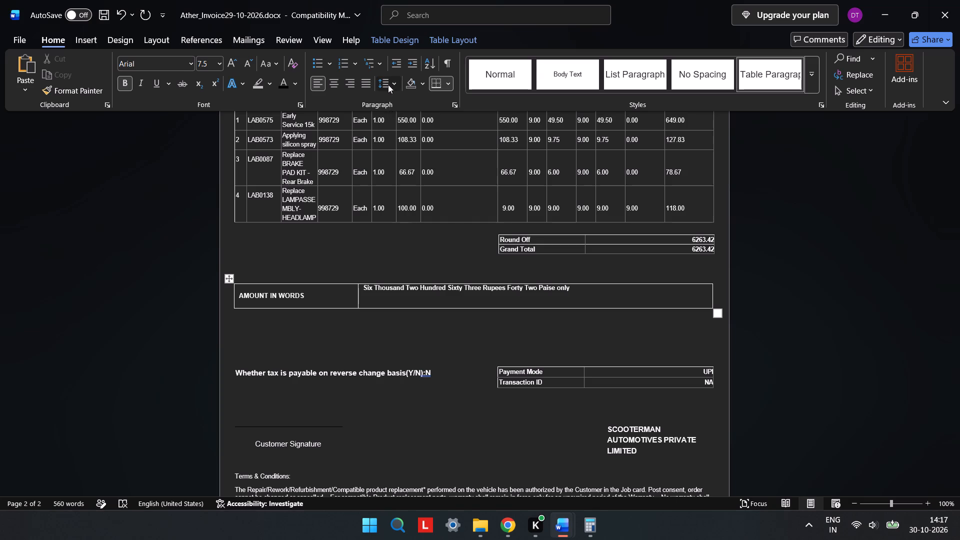
{"action": "left_click", "coordinate": [388, 84]}
{"action": "left_click", "coordinate": [405, 241]}
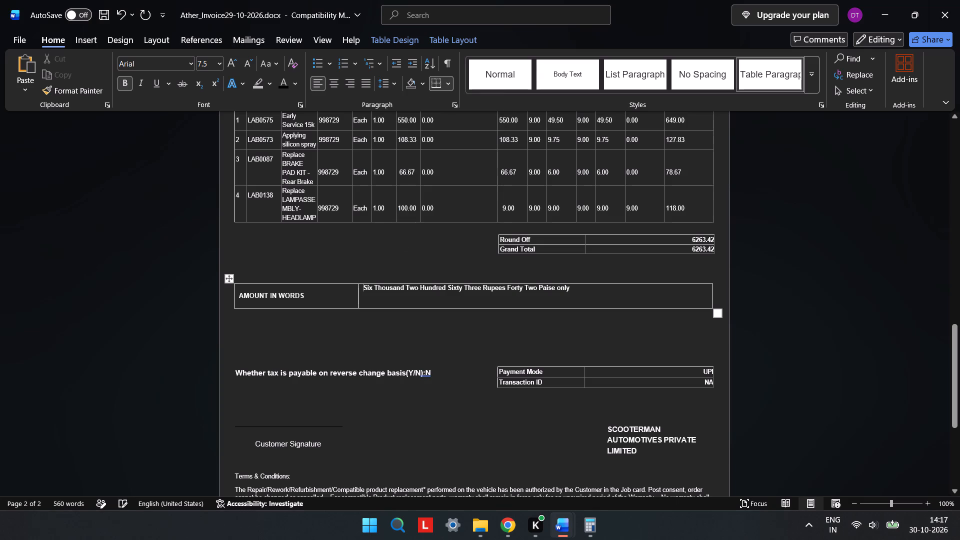
{"action": "left_click", "coordinate": [396, 82]}
{"action": "left_click", "coordinate": [411, 234]}
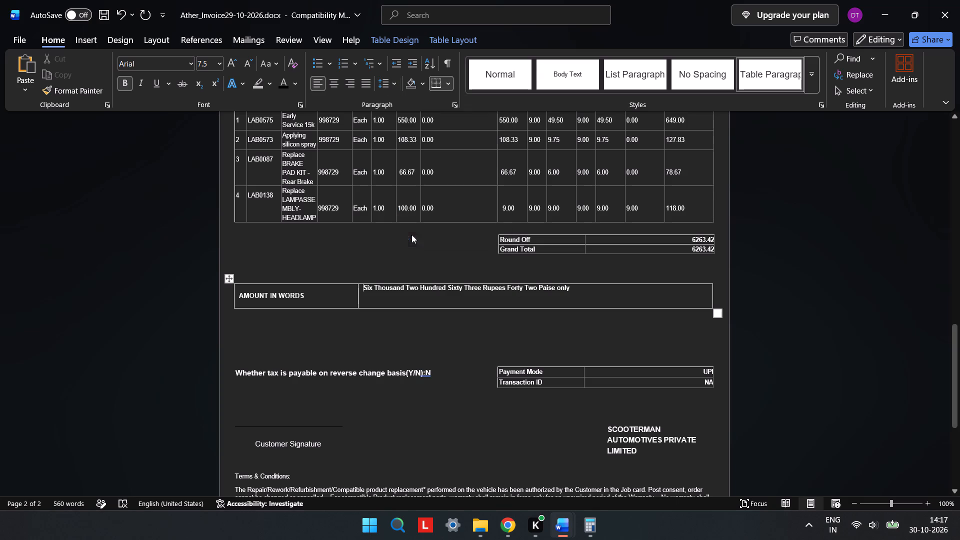
{"action": "key", "text": "Return"}
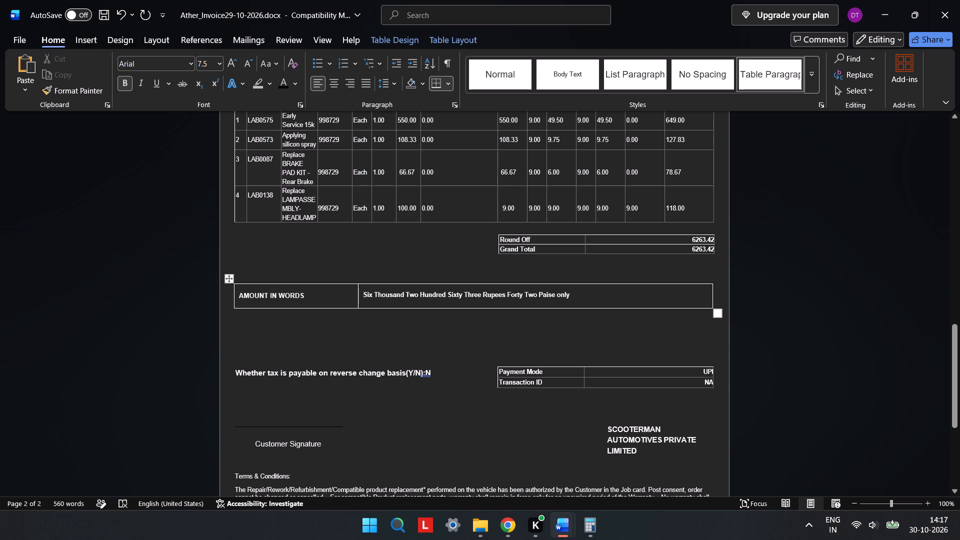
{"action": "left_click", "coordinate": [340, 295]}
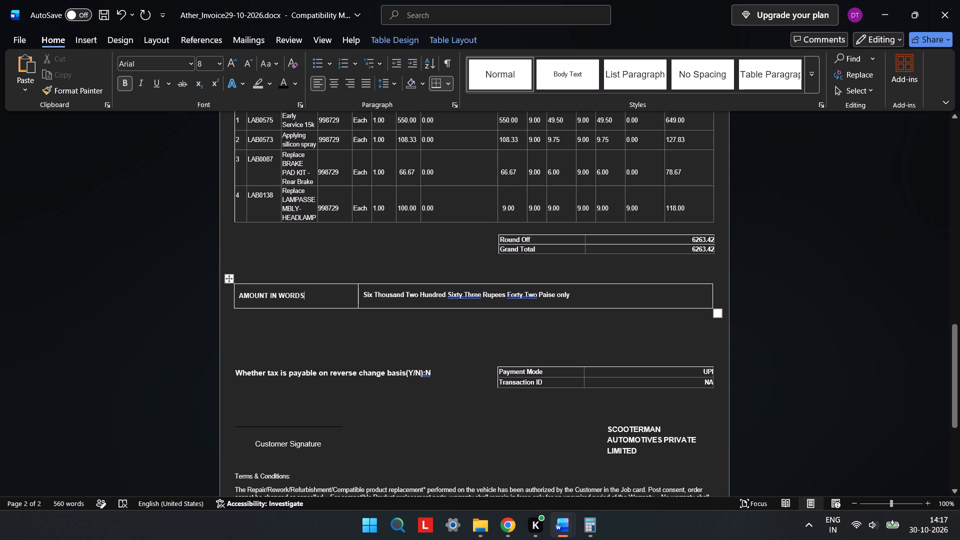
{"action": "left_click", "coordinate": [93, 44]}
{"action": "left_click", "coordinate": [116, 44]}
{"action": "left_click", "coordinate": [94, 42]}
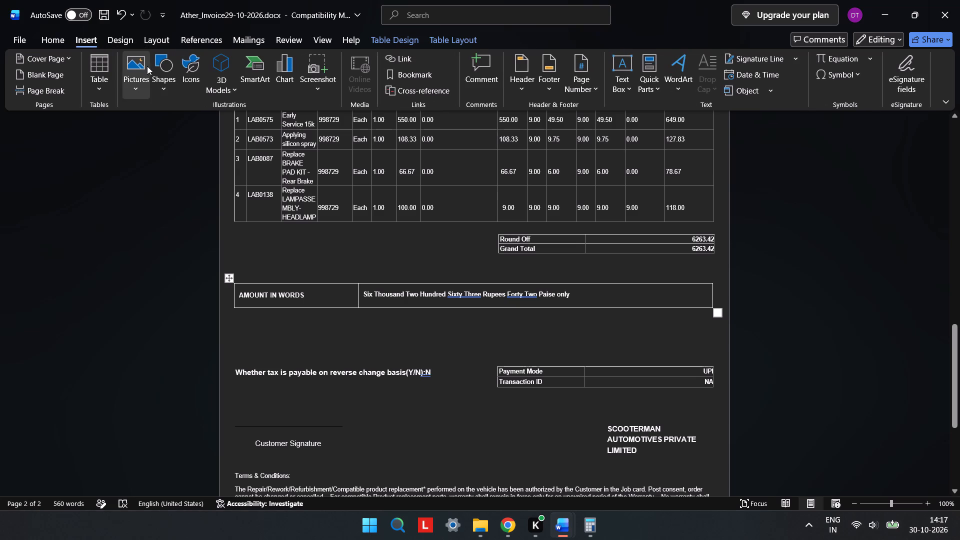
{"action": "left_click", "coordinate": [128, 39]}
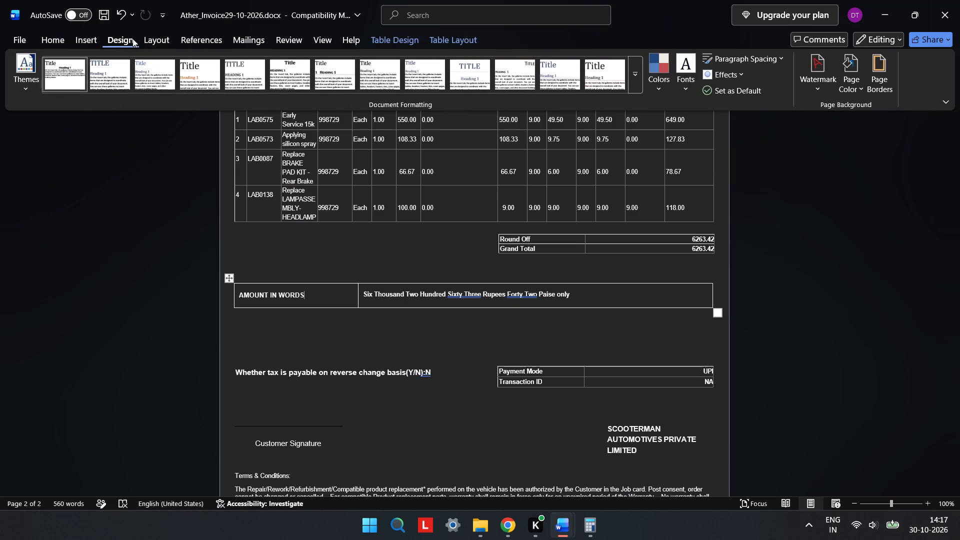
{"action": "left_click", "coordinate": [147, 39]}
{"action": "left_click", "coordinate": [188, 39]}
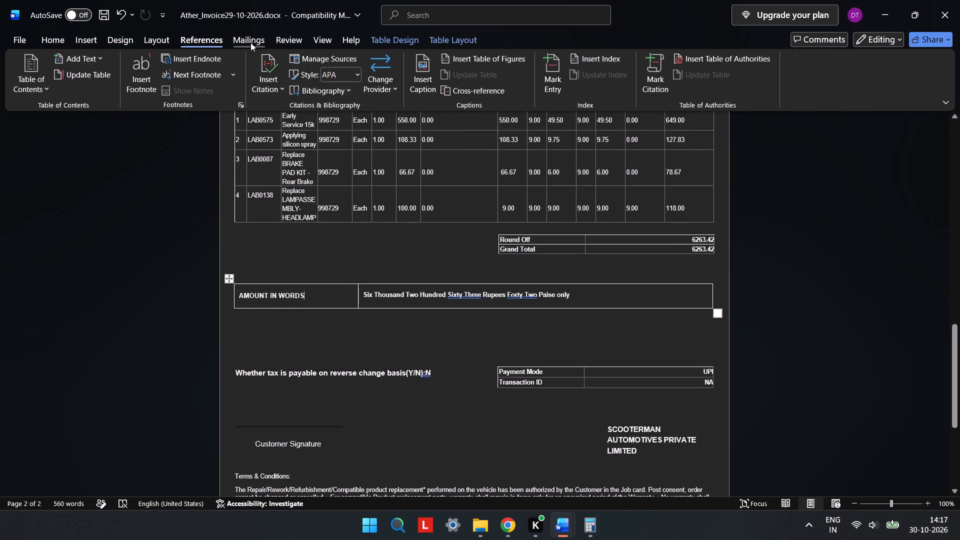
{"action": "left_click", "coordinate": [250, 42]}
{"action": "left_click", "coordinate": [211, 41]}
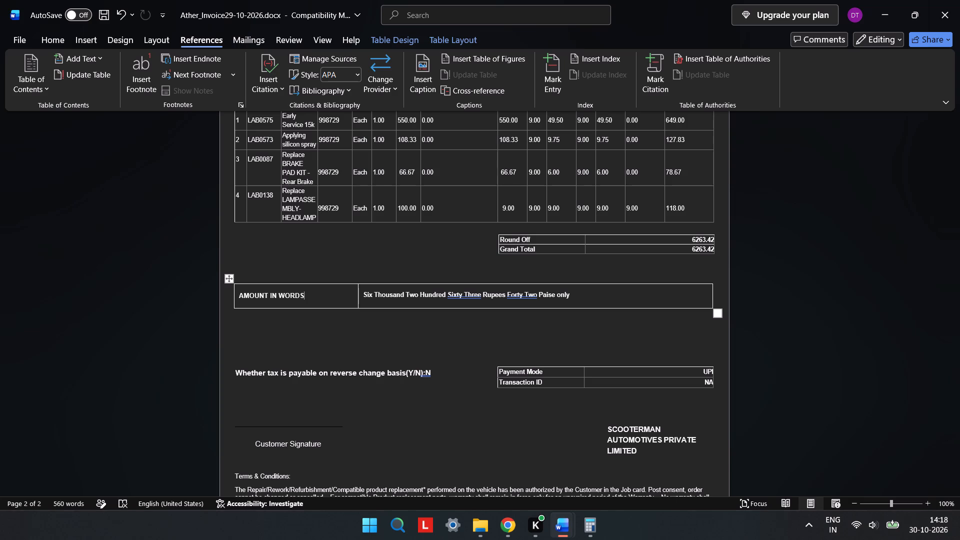
Open Ather_Invoice29-10-2026.pdf from Downloads in Chrome and examine the formatting of its AMOUNT IN WORDS row up close.
{"action": "left_click", "coordinate": [509, 539]}
{"action": "left_click", "coordinate": [480, 529]}
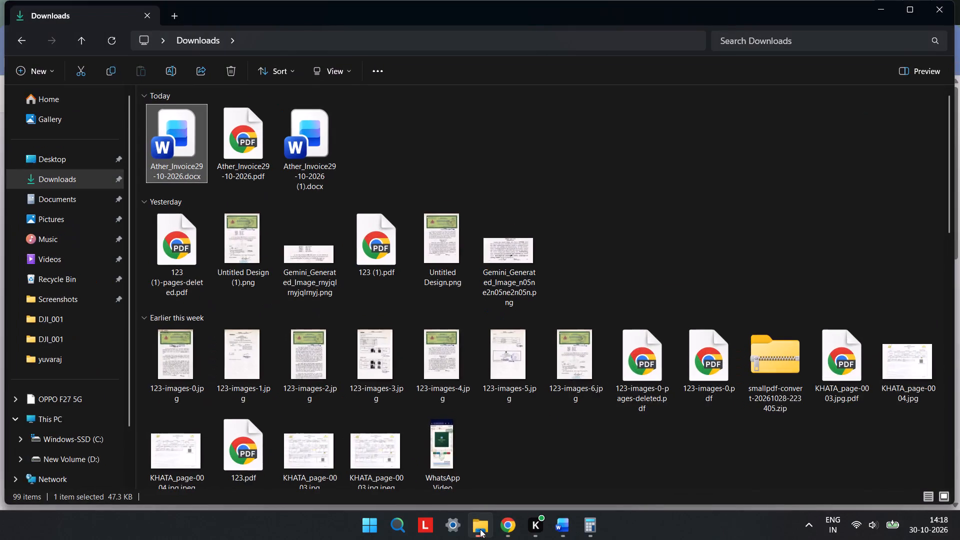
{"action": "double_click", "coordinate": [241, 132]}
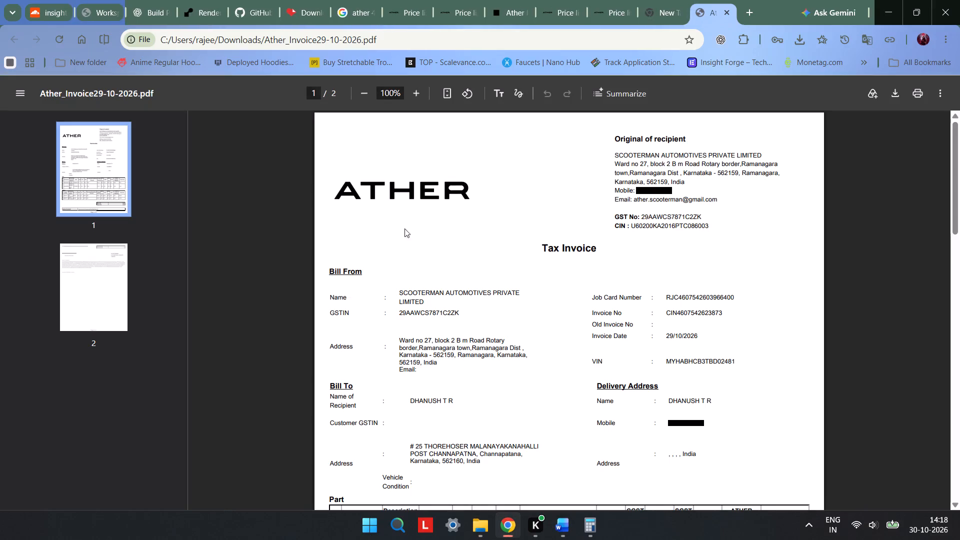
{"action": "scroll", "coordinate": [515, 309], "scroll_direction": "down", "scroll_amount": 15}
{"action": "scroll", "coordinate": [514, 298], "scroll_direction": "up", "scroll_amount": 8}
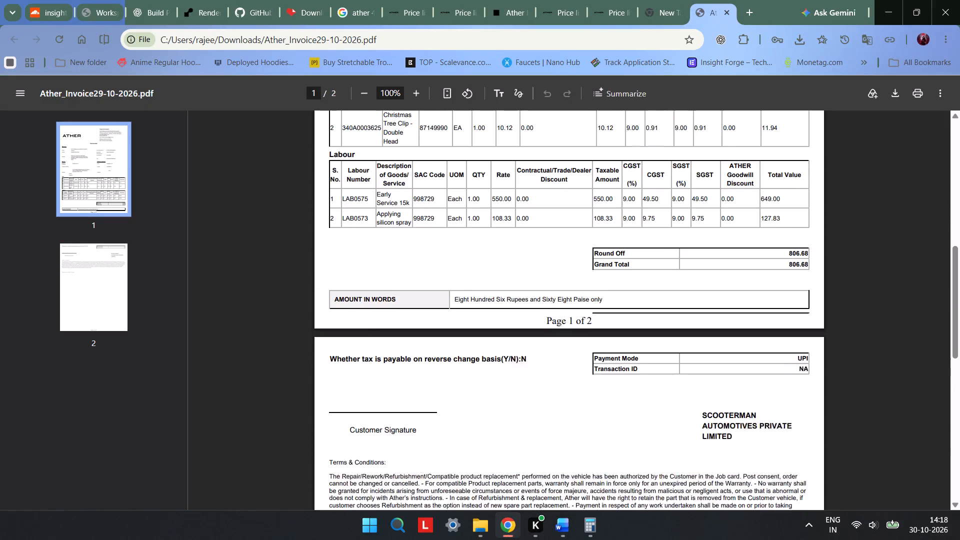
{"action": "scroll", "coordinate": [412, 303], "scroll_direction": "up", "scroll_amount": 1}
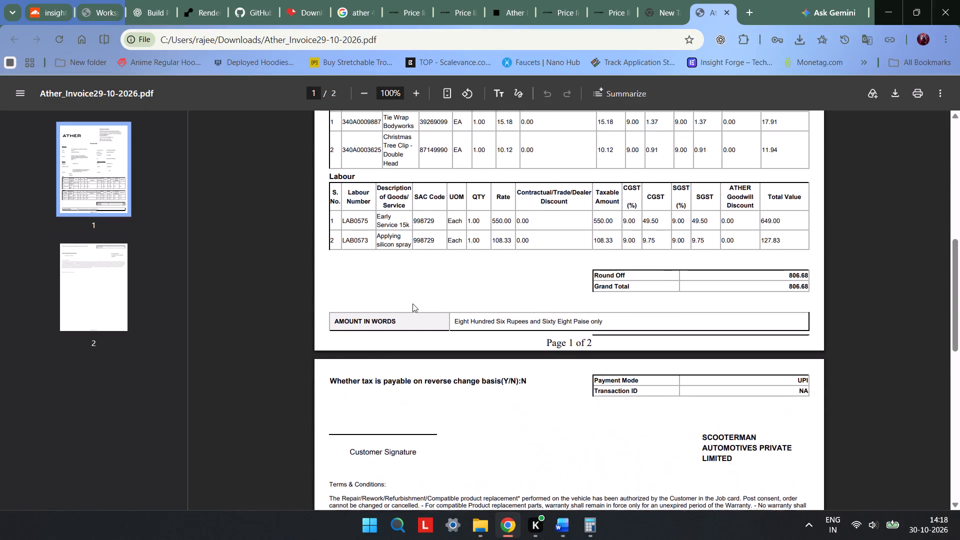
{"action": "scroll", "coordinate": [412, 303], "scroll_direction": "down", "scroll_amount": 1}
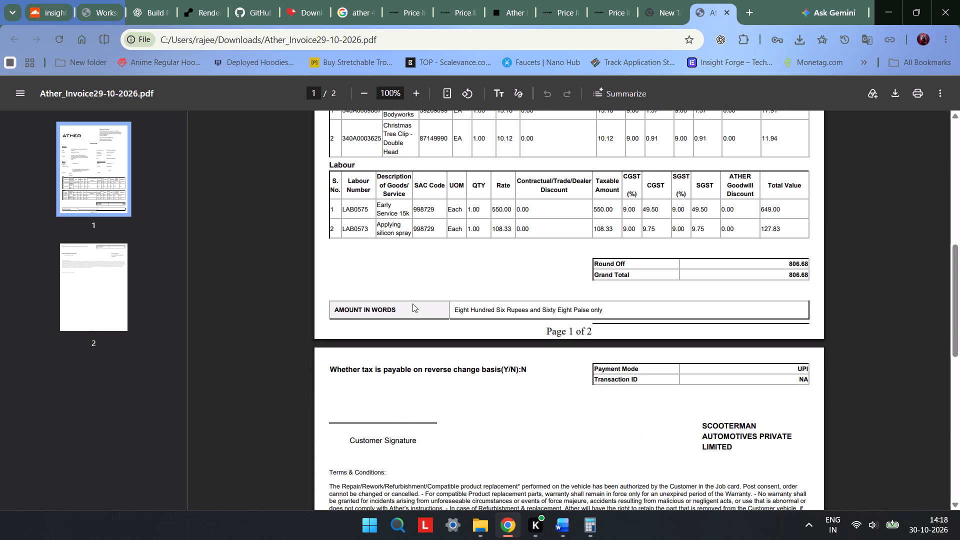
{"action": "scroll", "coordinate": [412, 303], "scroll_direction": "up", "scroll_amount": 2, "text": "ctrl"}
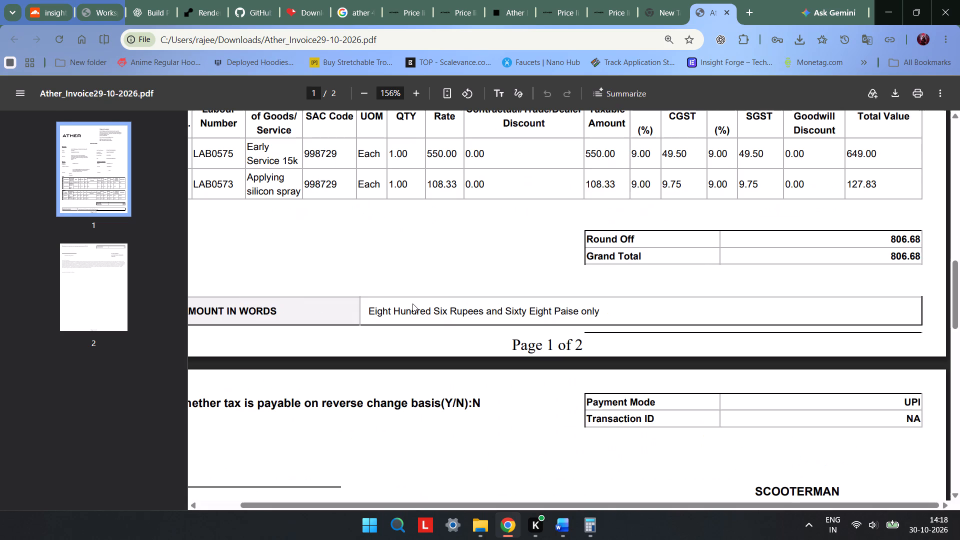
{"action": "middle_click_drag", "start_coordinate": [407, 309], "coordinate": [481, 312]}
{"action": "scroll", "coordinate": [481, 314], "scroll_direction": "down", "scroll_amount": 2}
{"action": "scroll", "coordinate": [447, 335], "scroll_direction": "up", "scroll_amount": 1}
{"action": "left_click_drag", "start_coordinate": [441, 383], "coordinate": [499, 390]}
{"action": "double_click", "coordinate": [437, 368]}
{"action": "scroll", "coordinate": [393, 331], "scroll_direction": "down", "scroll_amount": 4}
{"action": "scroll", "coordinate": [393, 331], "scroll_direction": "up", "scroll_amount": 2}
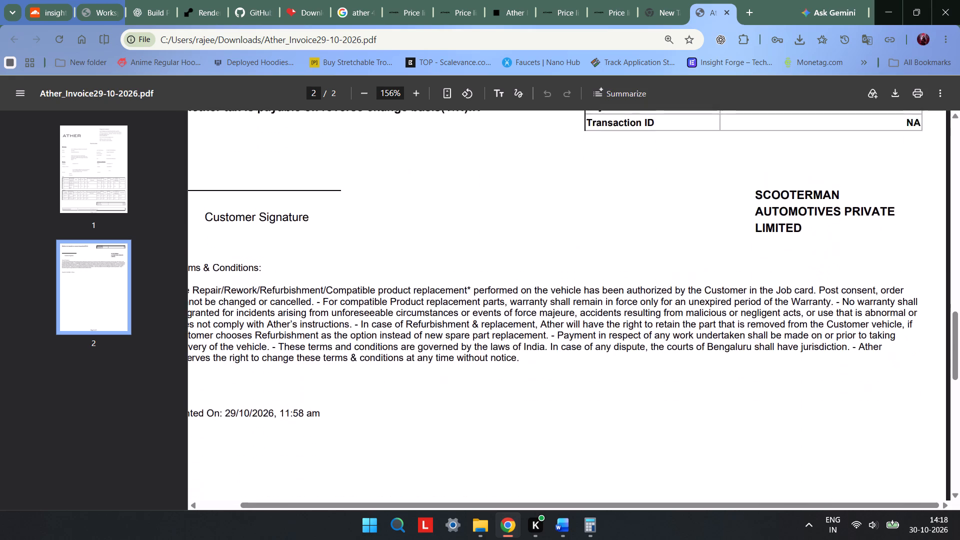
{"action": "scroll", "coordinate": [393, 330], "scroll_direction": "up", "scroll_amount": 3}
{"action": "scroll", "coordinate": [377, 338], "scroll_direction": "down", "scroll_amount": 2, "text": "ctrl"}
{"action": "scroll", "coordinate": [377, 338], "scroll_direction": "up", "scroll_amount": 3, "text": "ctrl"}
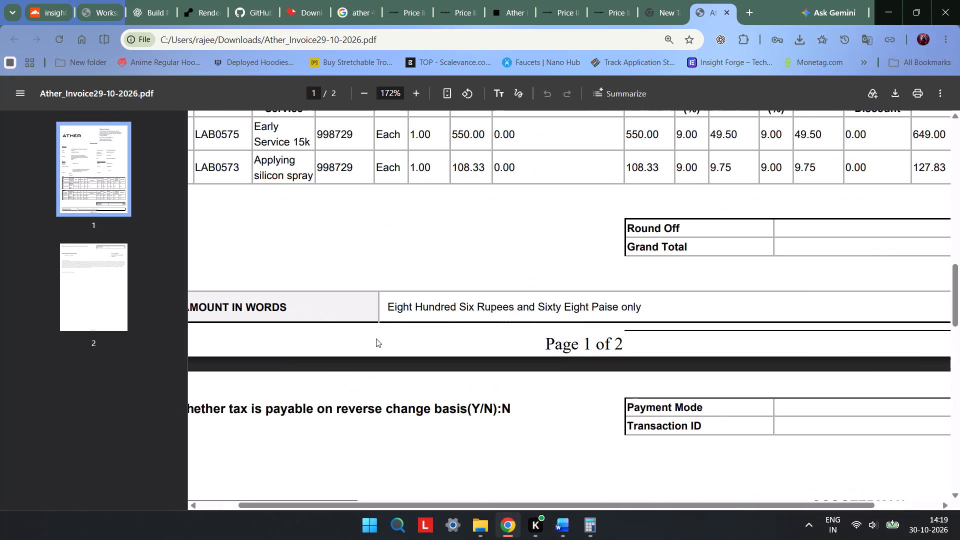
{"action": "middle_click_drag", "start_coordinate": [266, 320], "coordinate": [324, 332], "text": "ctrl"}
{"action": "scroll", "coordinate": [266, 320], "scroll_direction": "up", "scroll_amount": 1, "text": "ctrl"}
{"action": "middle_click_drag", "start_coordinate": [304, 332], "coordinate": [328, 335], "text": "ctrl"}
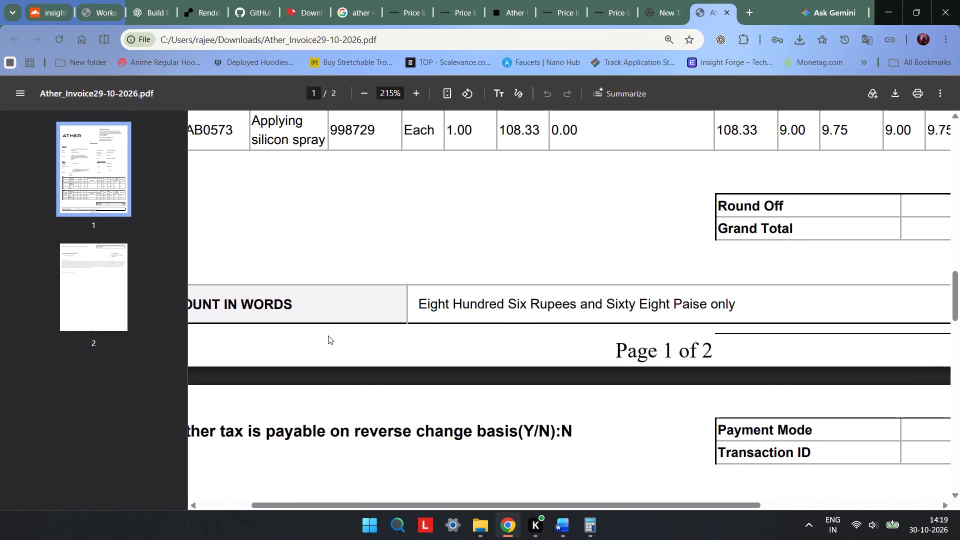
{"action": "middle_click_drag", "start_coordinate": [328, 335], "coordinate": [335, 337], "text": "ctrl"}
{"action": "middle_click_drag", "start_coordinate": [304, 333], "coordinate": [258, 337], "text": "ctrl"}
{"action": "middle_click_drag", "start_coordinate": [258, 337], "coordinate": [151, 340], "text": "ctrl"}
{"action": "scroll", "coordinate": [233, 262], "scroll_direction": "down", "scroll_amount": 4}
{"action": "scroll", "coordinate": [233, 262], "scroll_direction": "up", "scroll_amount": 5}
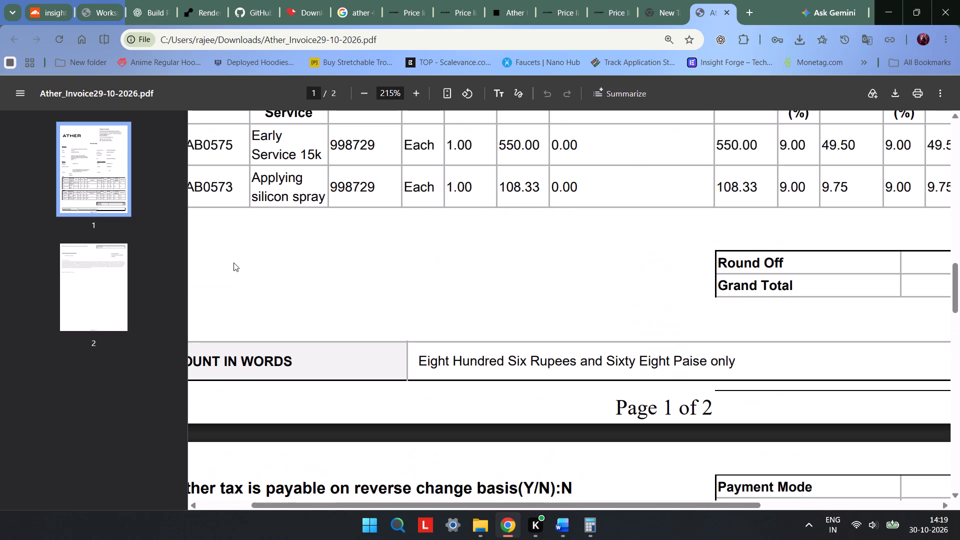
{"action": "middle_click", "coordinate": [233, 262]}
{"action": "scroll", "coordinate": [233, 262], "scroll_direction": "down", "scroll_amount": 10}
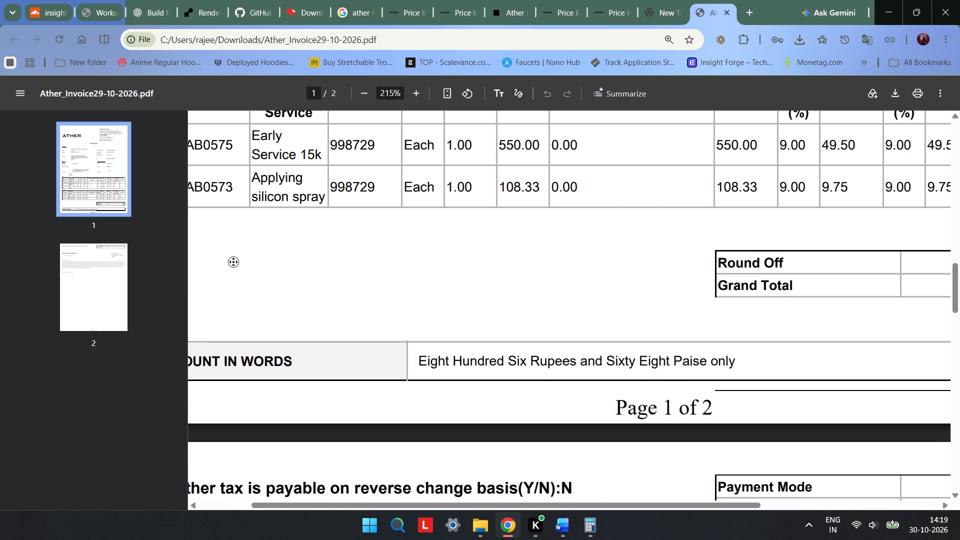
{"action": "scroll", "coordinate": [233, 262], "scroll_direction": "down", "scroll_amount": 7, "text": "ctrl"}
{"action": "scroll", "coordinate": [233, 262], "scroll_direction": "up", "scroll_amount": 4}
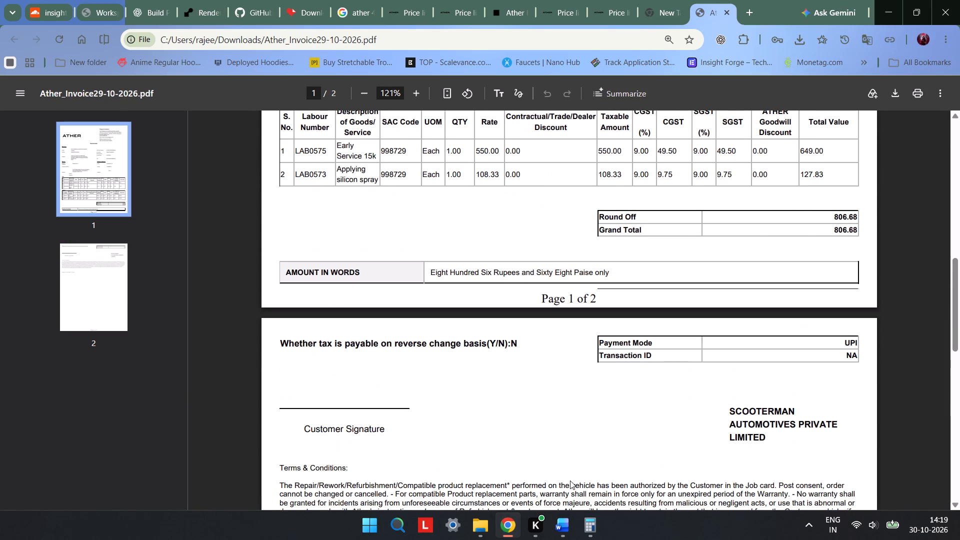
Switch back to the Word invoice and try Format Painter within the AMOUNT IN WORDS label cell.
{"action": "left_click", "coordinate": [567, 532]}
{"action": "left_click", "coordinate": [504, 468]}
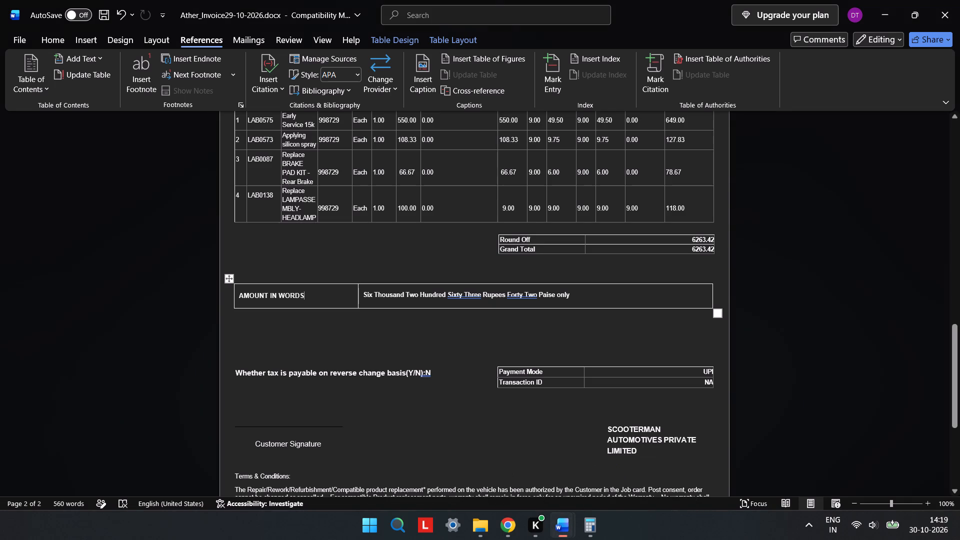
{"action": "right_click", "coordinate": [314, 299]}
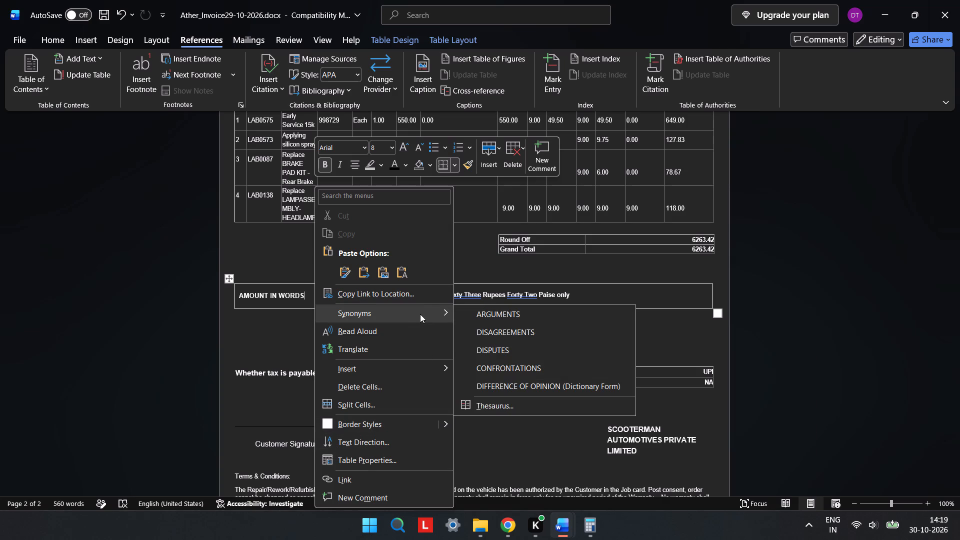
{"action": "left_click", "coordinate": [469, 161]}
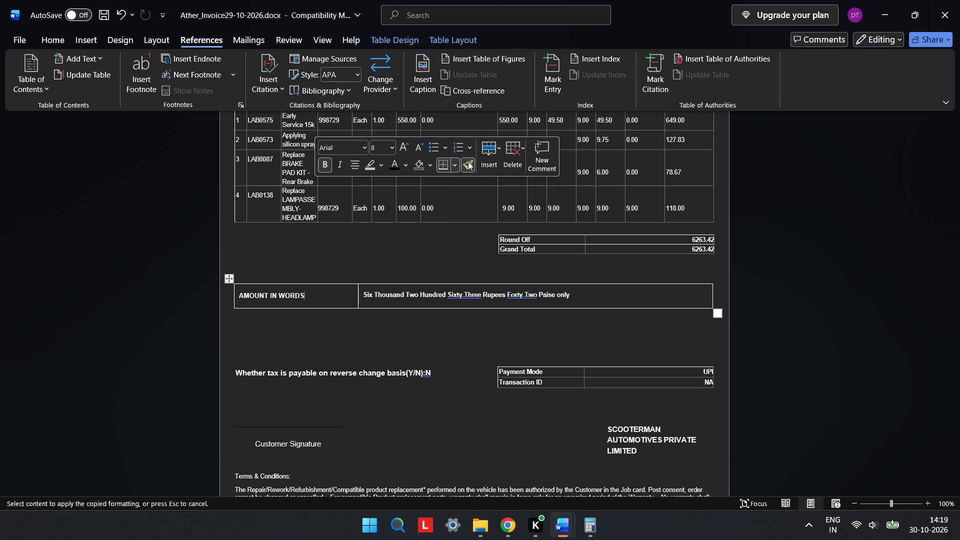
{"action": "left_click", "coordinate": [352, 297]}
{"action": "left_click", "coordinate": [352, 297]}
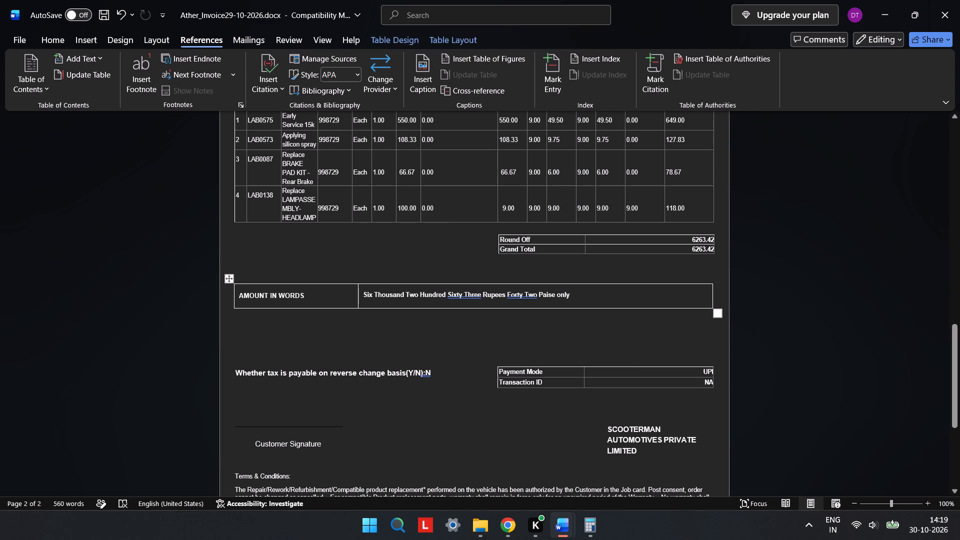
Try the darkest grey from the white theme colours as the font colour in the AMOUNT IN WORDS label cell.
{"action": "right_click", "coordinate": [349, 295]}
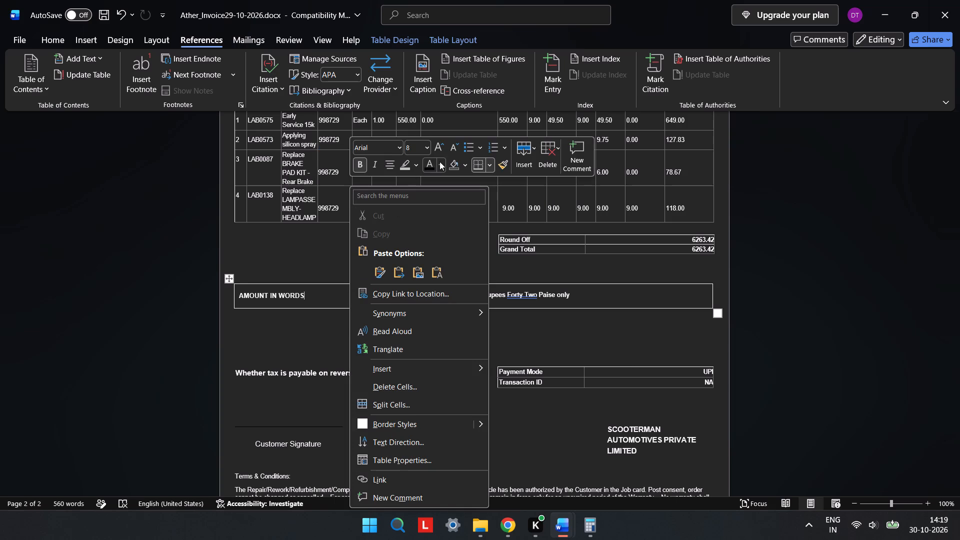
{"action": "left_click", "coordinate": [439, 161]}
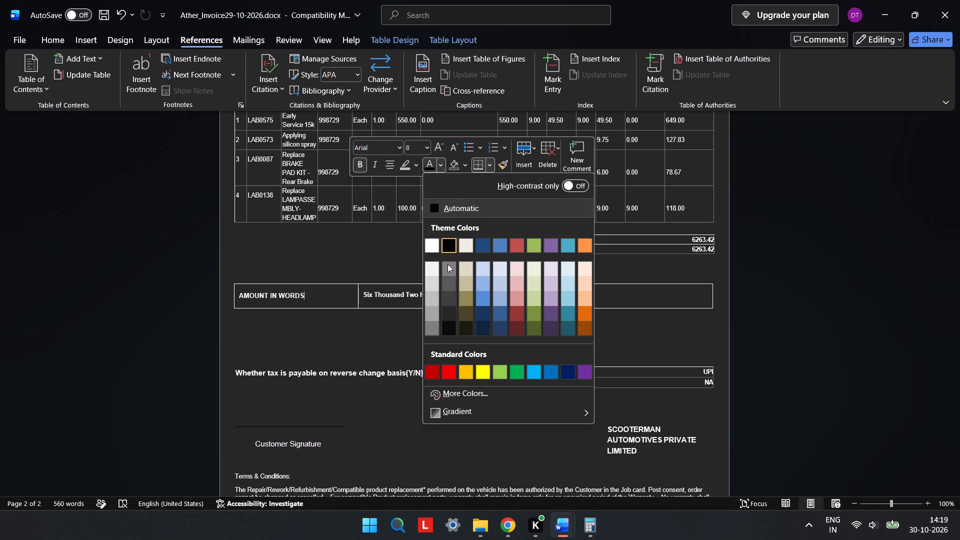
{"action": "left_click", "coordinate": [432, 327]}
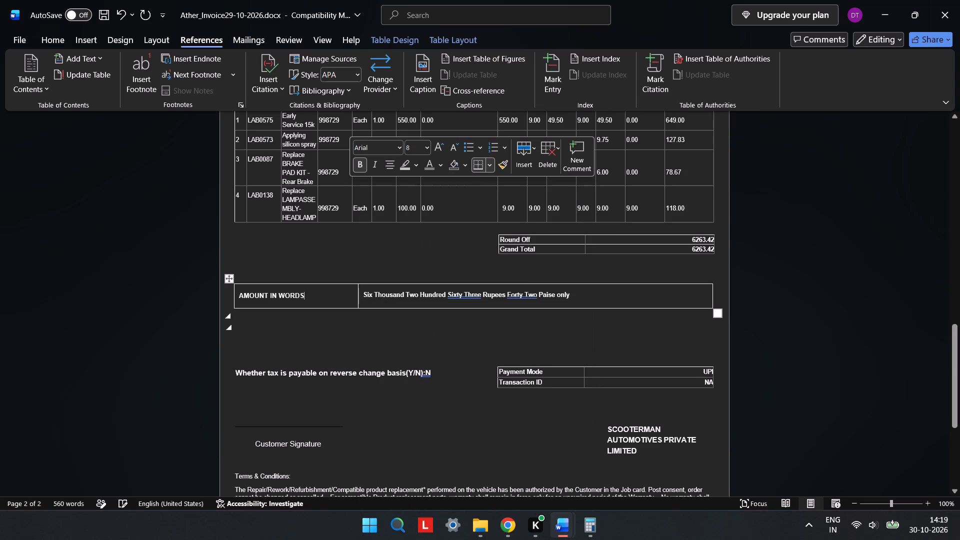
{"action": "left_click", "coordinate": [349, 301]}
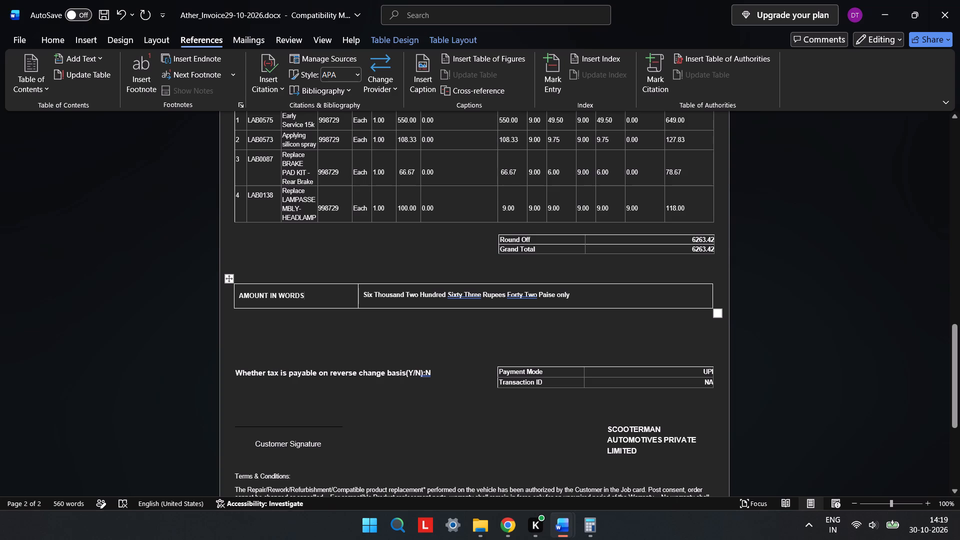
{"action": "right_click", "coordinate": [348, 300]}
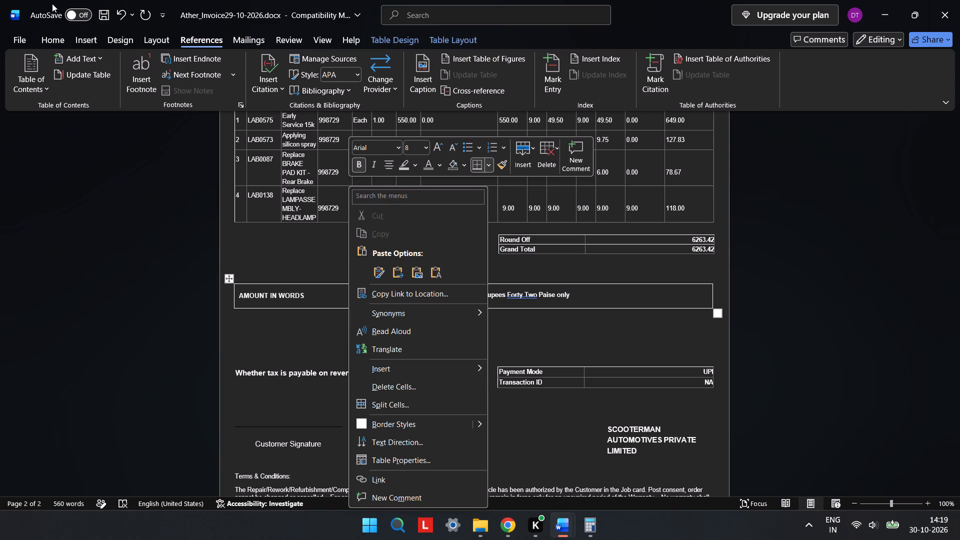
Turn off the Windows night light.
{"action": "left_click", "coordinate": [897, 526]}
{"action": "left_click", "coordinate": [930, 524]}
{"action": "left_click", "coordinate": [862, 531]}
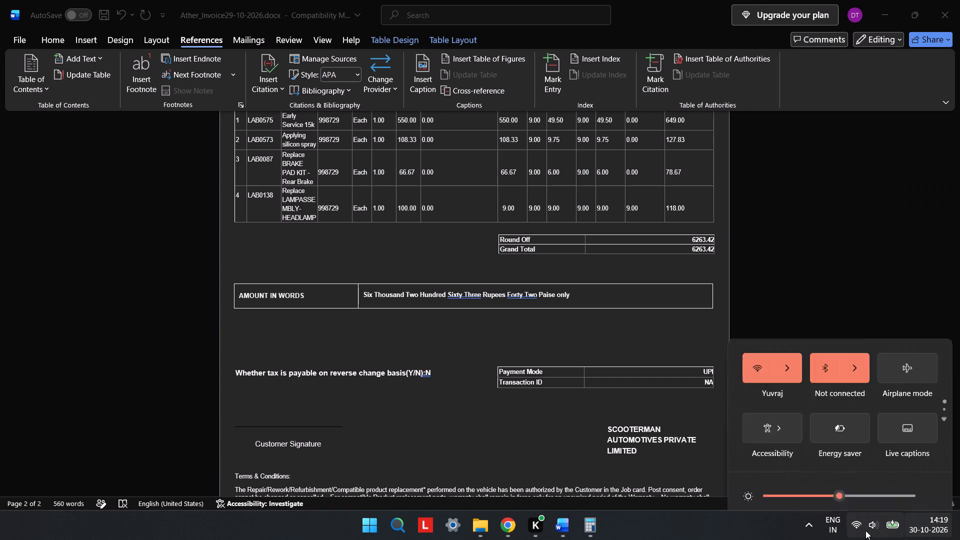
{"action": "scroll", "coordinate": [859, 347], "scroll_direction": "down", "scroll_amount": 6}
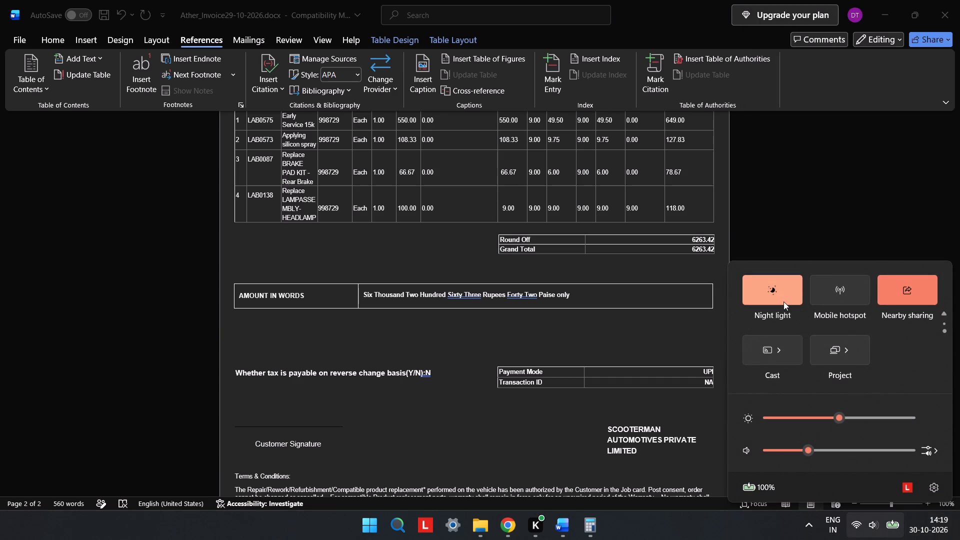
{"action": "left_click", "coordinate": [783, 301]}
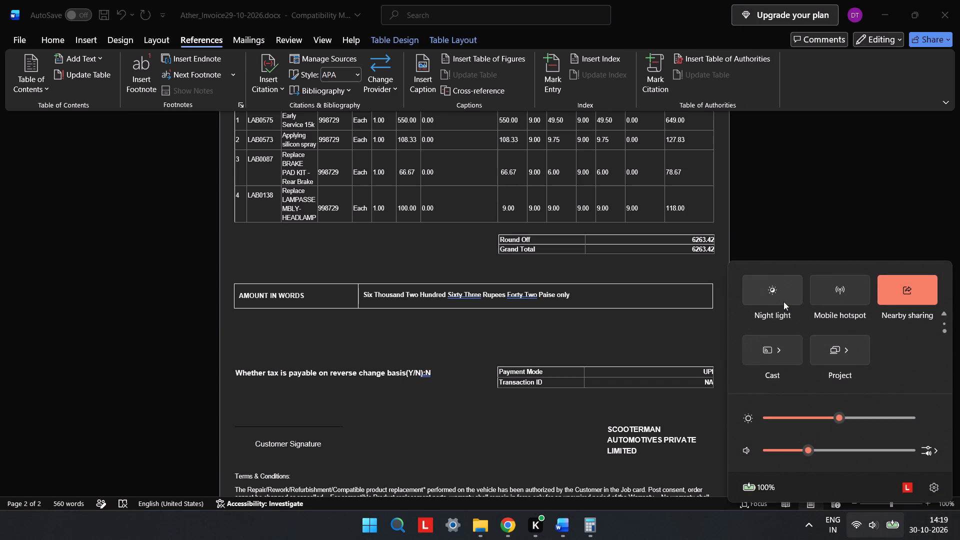
{"action": "left_click", "coordinate": [775, 225]}
Open the file management page for the invoice document.
{"action": "scroll", "coordinate": [595, 400], "scroll_direction": "down", "scroll_amount": 2}
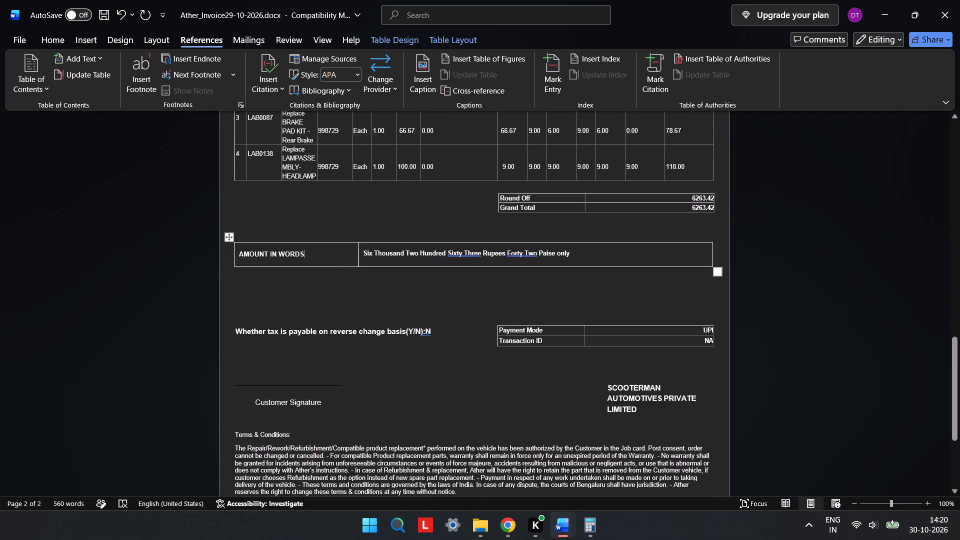
{"action": "scroll", "coordinate": [595, 400], "scroll_direction": "down", "scroll_amount": 2}
{"action": "scroll", "coordinate": [595, 400], "scroll_direction": "up", "scroll_amount": 4}
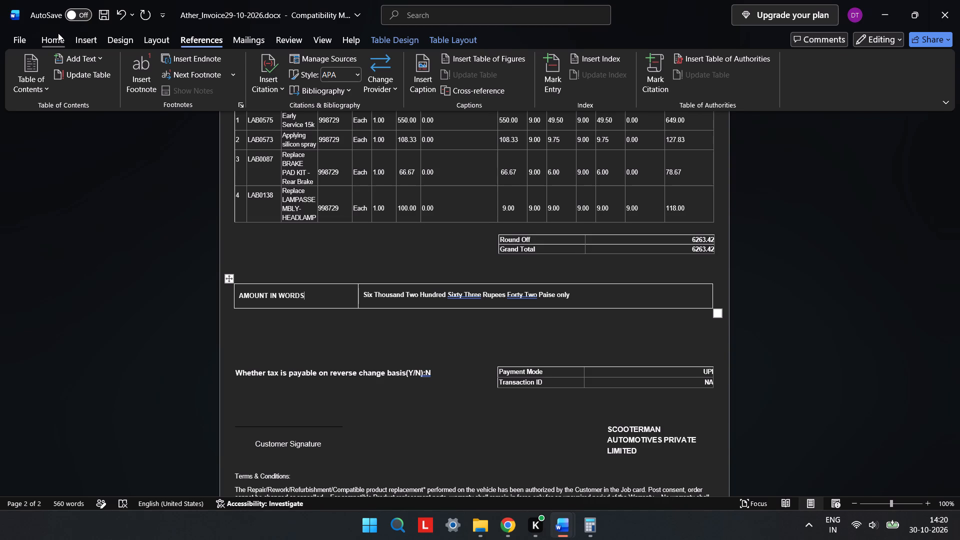
{"action": "left_click", "coordinate": [58, 33]}
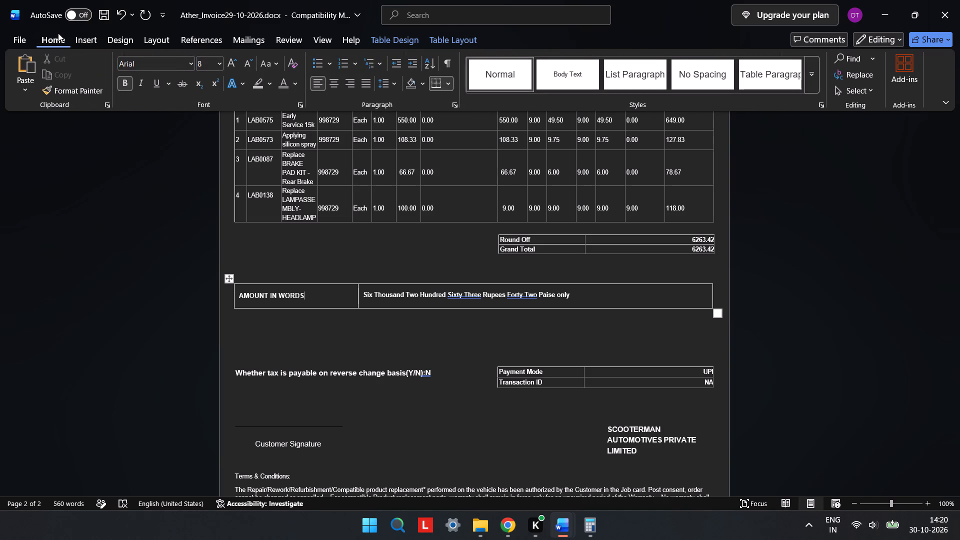
{"action": "left_click", "coordinate": [17, 33]}
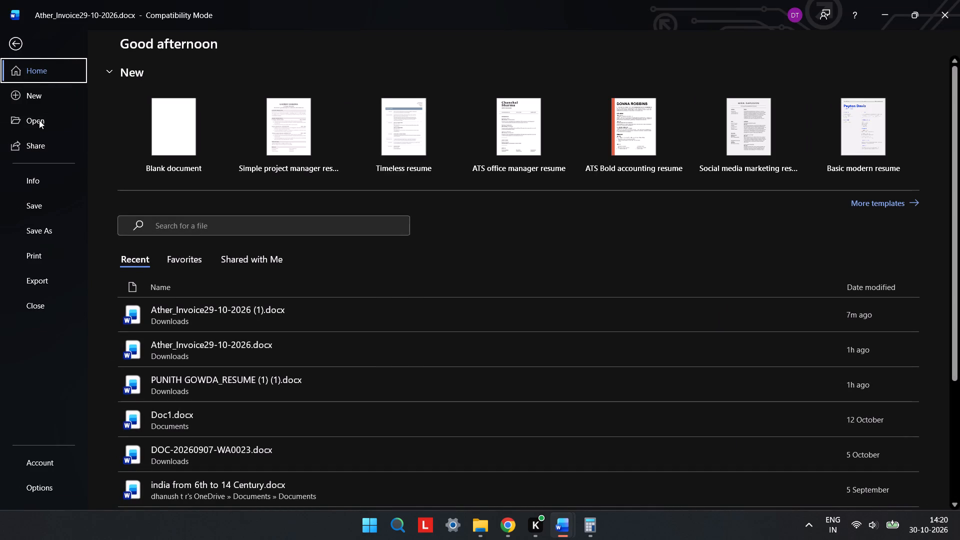
Return to the invoice document and save it.
{"action": "left_click", "coordinate": [18, 46]}
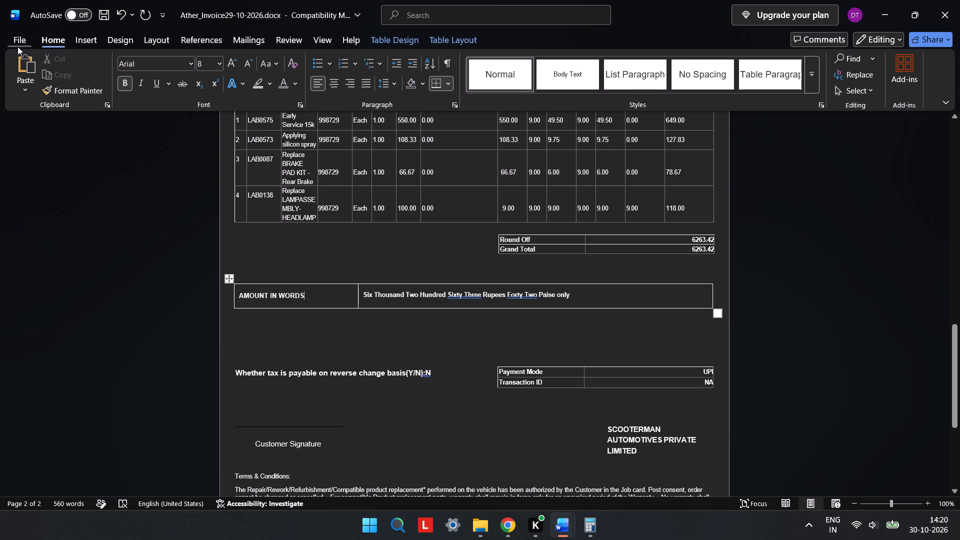
{"action": "key", "text": "ctrl+s"}
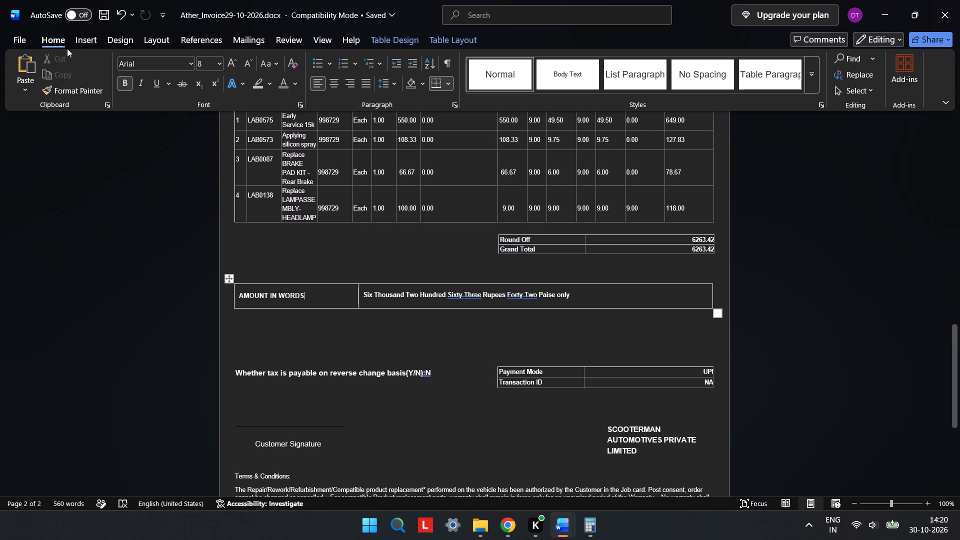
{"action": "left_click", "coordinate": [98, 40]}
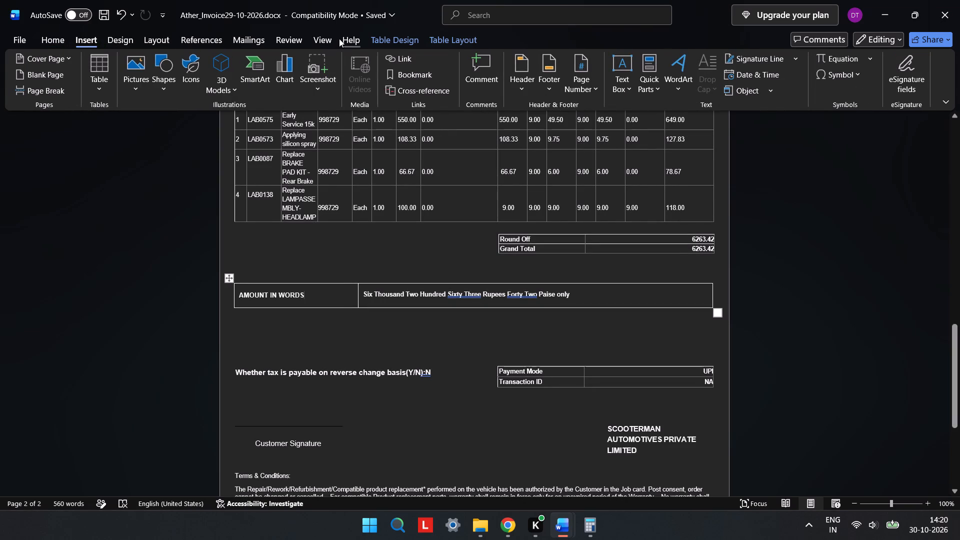
Search Word's commands for "theme" and open the Word Options dialog.
{"action": "left_click", "coordinate": [379, 37]}
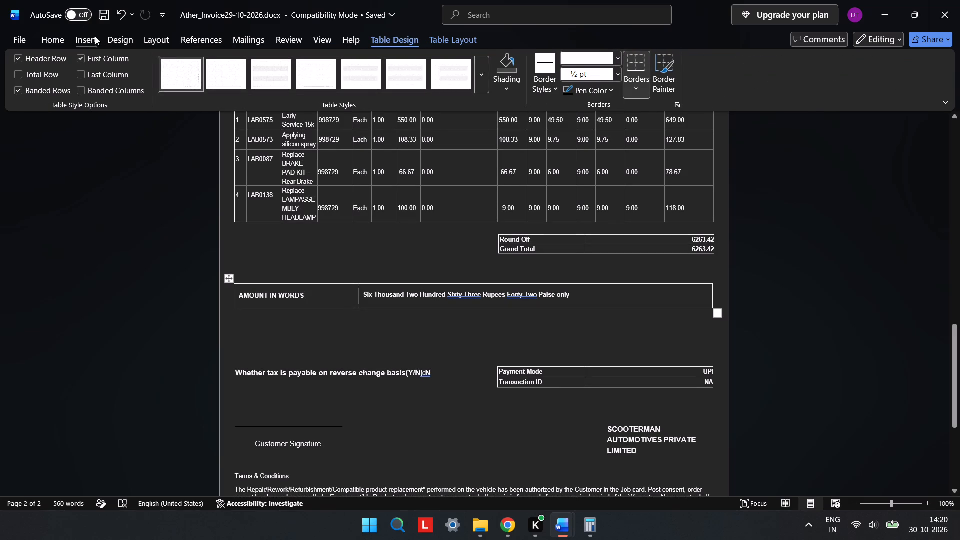
{"action": "left_click", "coordinate": [508, 16]}
{"action": "type", "text": "theme"}
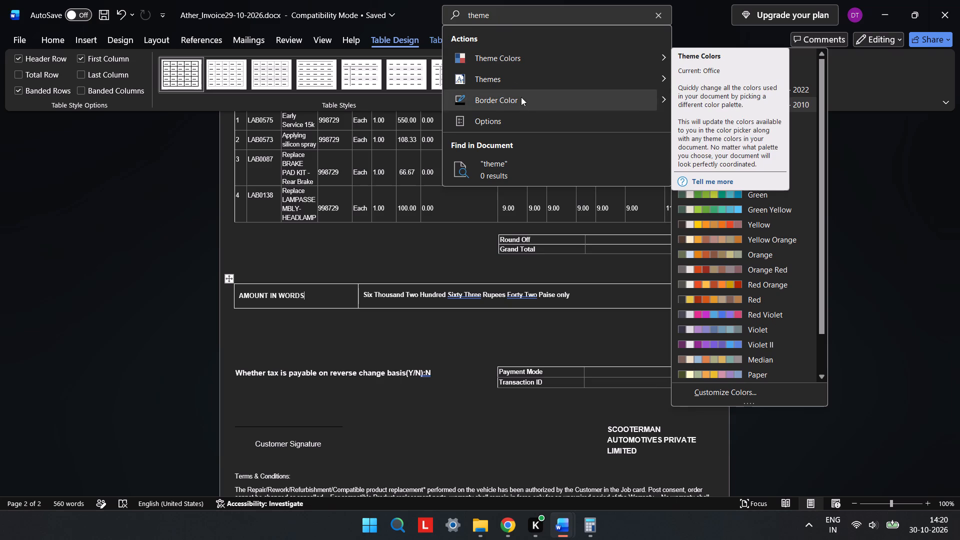
{"action": "left_click", "coordinate": [521, 122]}
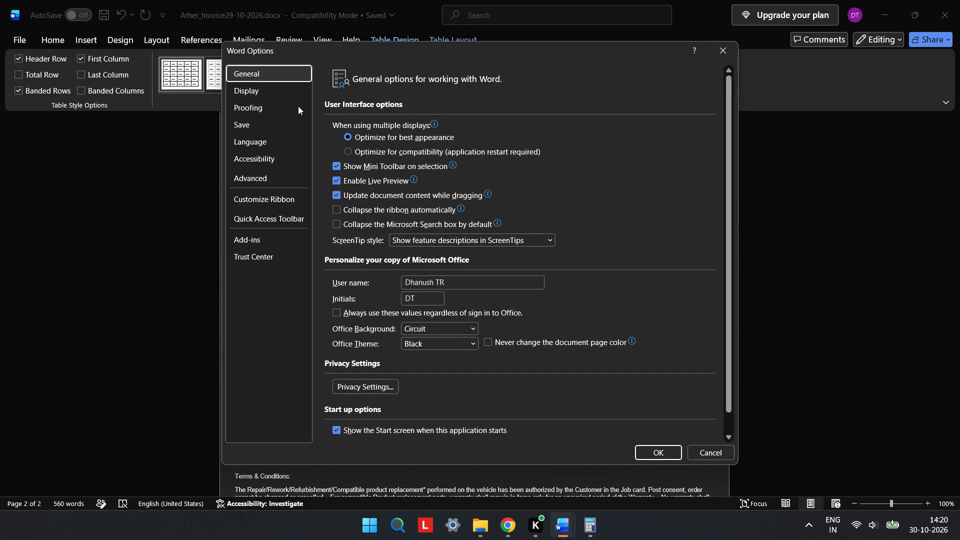
Look through the General, Display, Save and Proofing options for a setting that controls the dark theme.
{"action": "scroll", "coordinate": [370, 347], "scroll_direction": "down", "scroll_amount": 3}
{"action": "scroll", "coordinate": [370, 348], "scroll_direction": "up", "scroll_amount": 2}
{"action": "scroll", "coordinate": [367, 341], "scroll_direction": "down", "scroll_amount": 1}
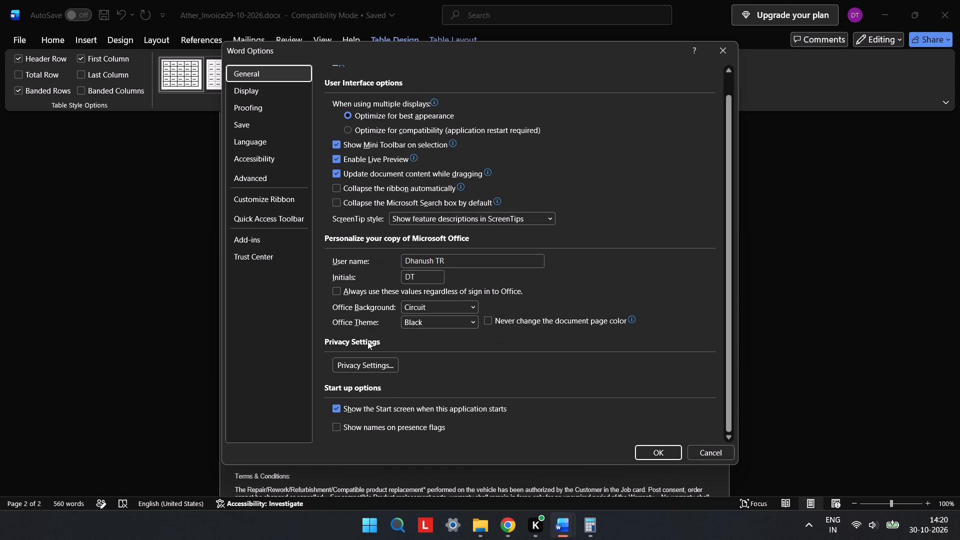
{"action": "scroll", "coordinate": [367, 341], "scroll_direction": "down", "scroll_amount": 3}
{"action": "scroll", "coordinate": [345, 133], "scroll_direction": "up", "scroll_amount": 1}
{"action": "left_click", "coordinate": [274, 76]}
{"action": "left_click", "coordinate": [273, 86]}
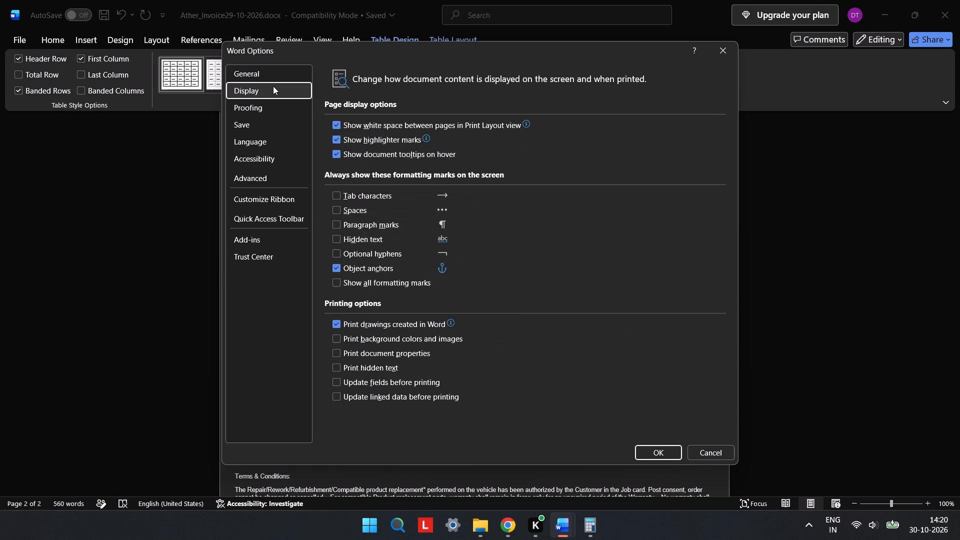
{"action": "left_click", "coordinate": [273, 68]}
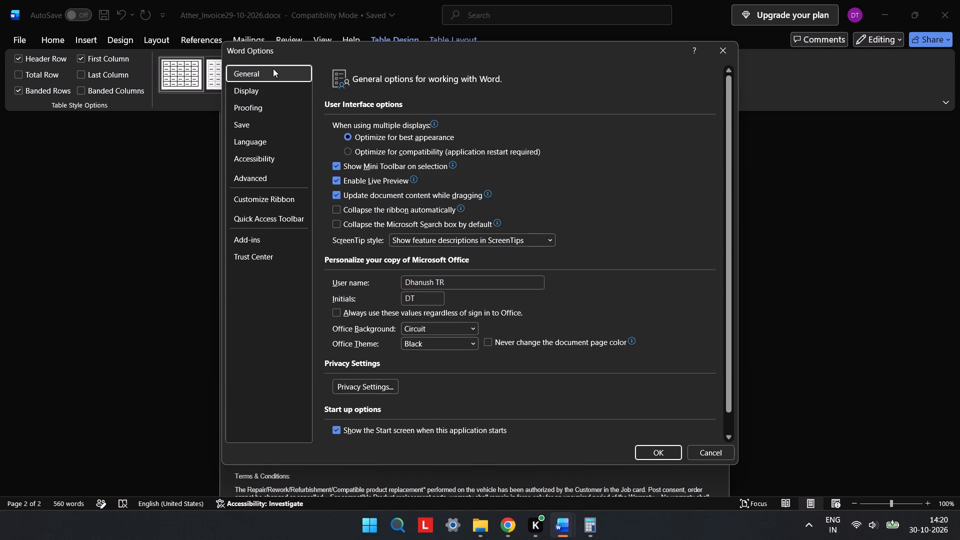
{"action": "left_click", "coordinate": [267, 102]}
{"action": "left_click", "coordinate": [267, 94]}
{"action": "scroll", "coordinate": [340, 149], "scroll_direction": "down", "scroll_amount": 2}
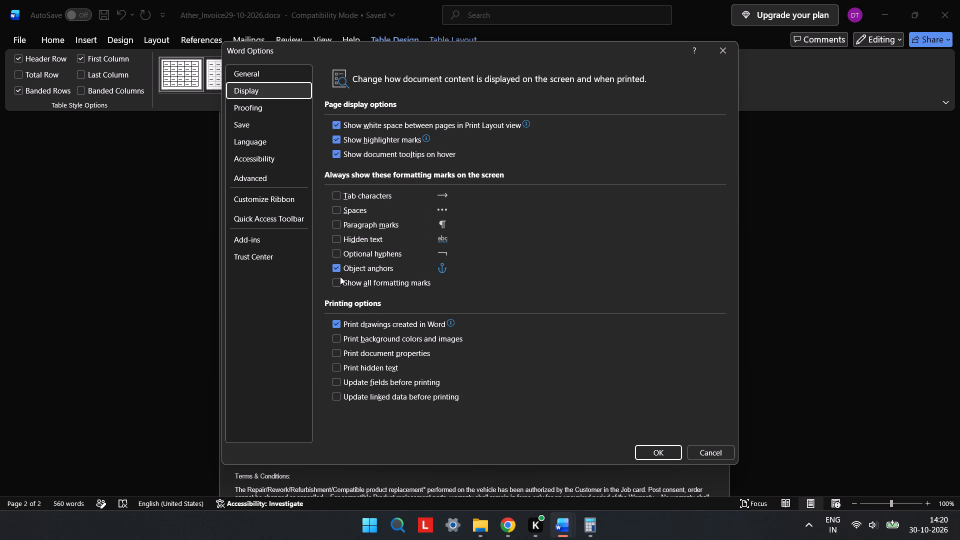
{"action": "left_click", "coordinate": [297, 128]}
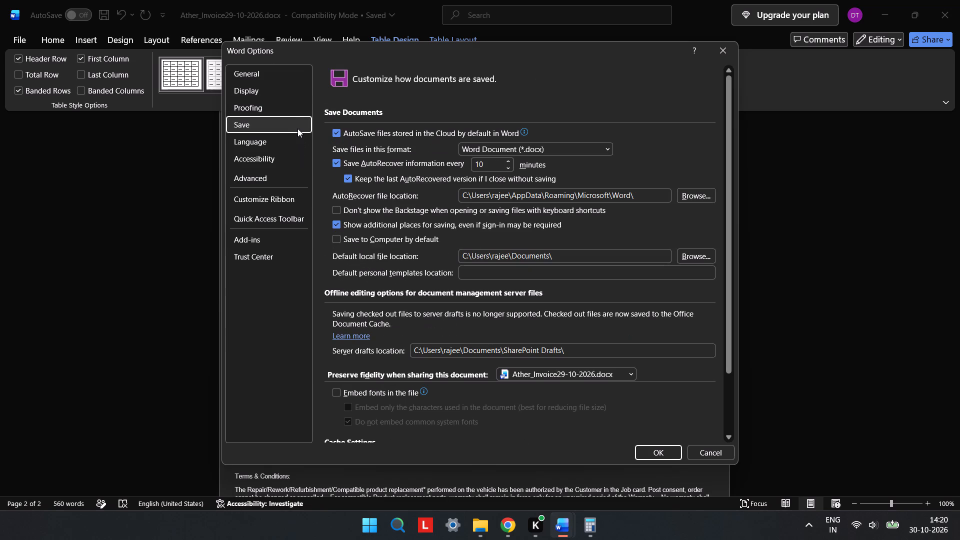
{"action": "scroll", "coordinate": [344, 262], "scroll_direction": "down", "scroll_amount": 4}
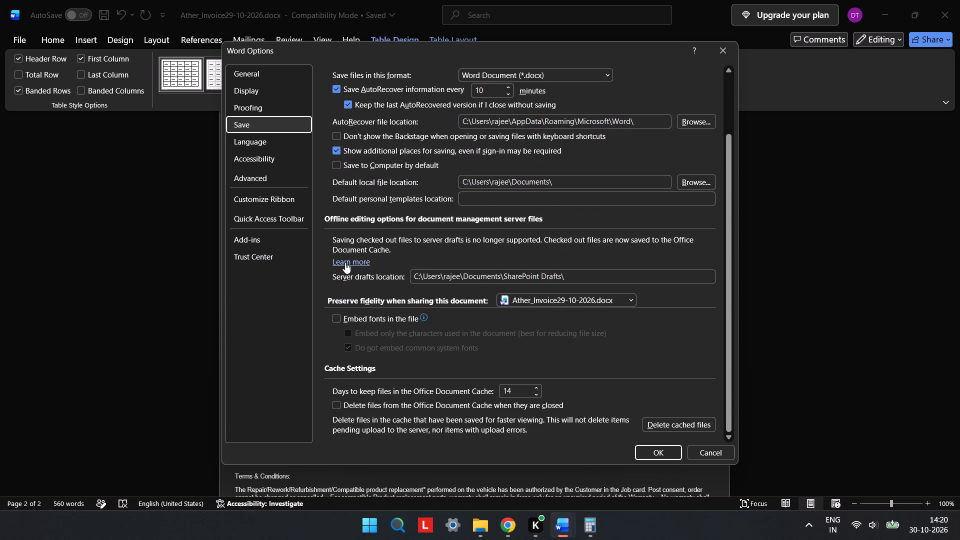
{"action": "scroll", "coordinate": [345, 262], "scroll_direction": "up", "scroll_amount": 4}
{"action": "left_click", "coordinate": [277, 108]}
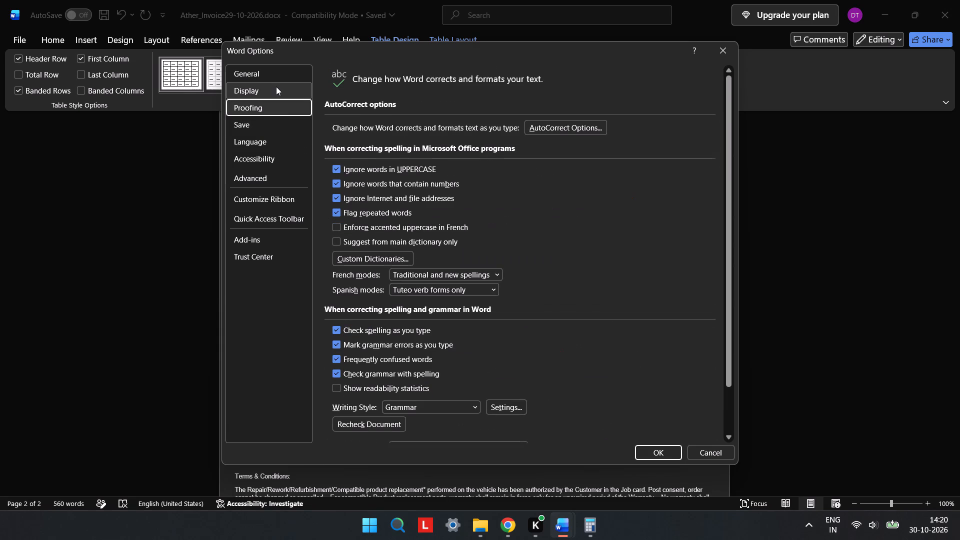
{"action": "left_click", "coordinate": [275, 75]}
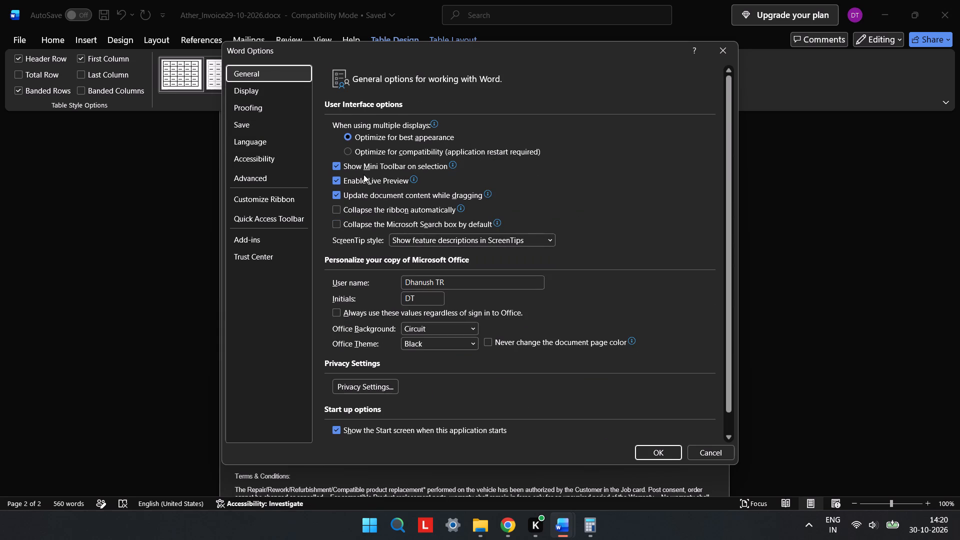
{"action": "scroll", "coordinate": [353, 202], "scroll_direction": "down", "scroll_amount": 5}
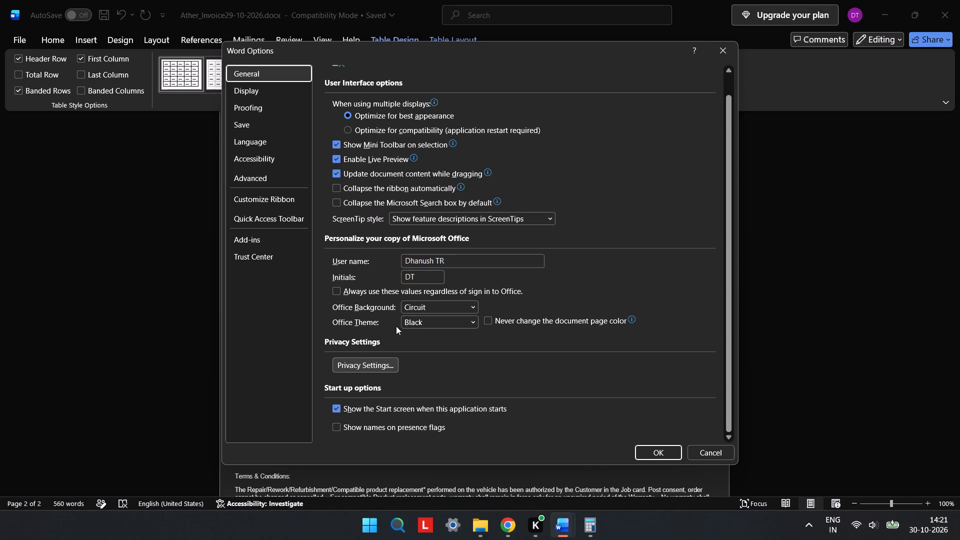
{"action": "left_click", "coordinate": [427, 310]}
{"action": "left_click", "coordinate": [427, 310]}
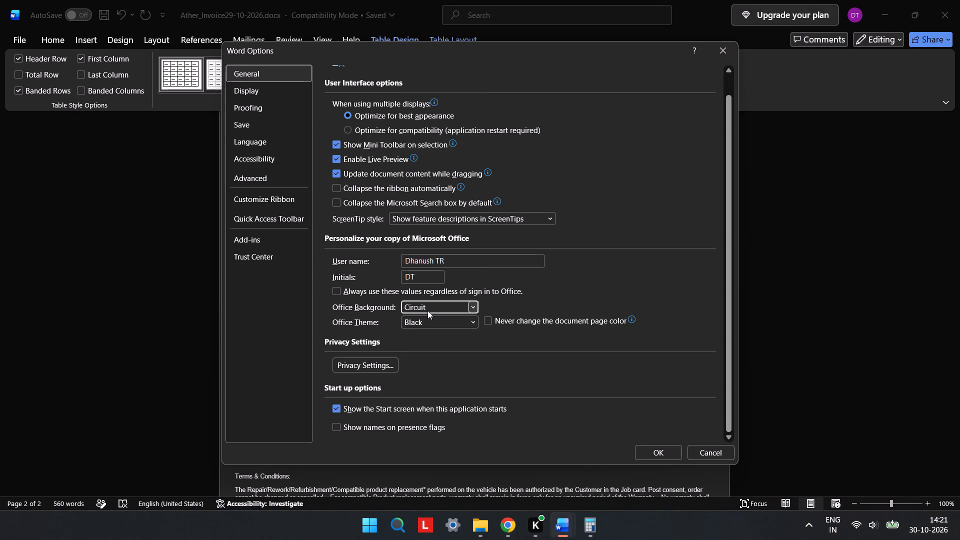
{"action": "left_click", "coordinate": [592, 298]}
{"action": "scroll", "coordinate": [452, 347], "scroll_direction": "down", "scroll_amount": 2}
{"action": "scroll", "coordinate": [441, 356], "scroll_direction": "up", "scroll_amount": 4}
{"action": "scroll", "coordinate": [438, 357], "scroll_direction": "down", "scroll_amount": 3}
{"action": "left_click", "coordinate": [243, 94]}
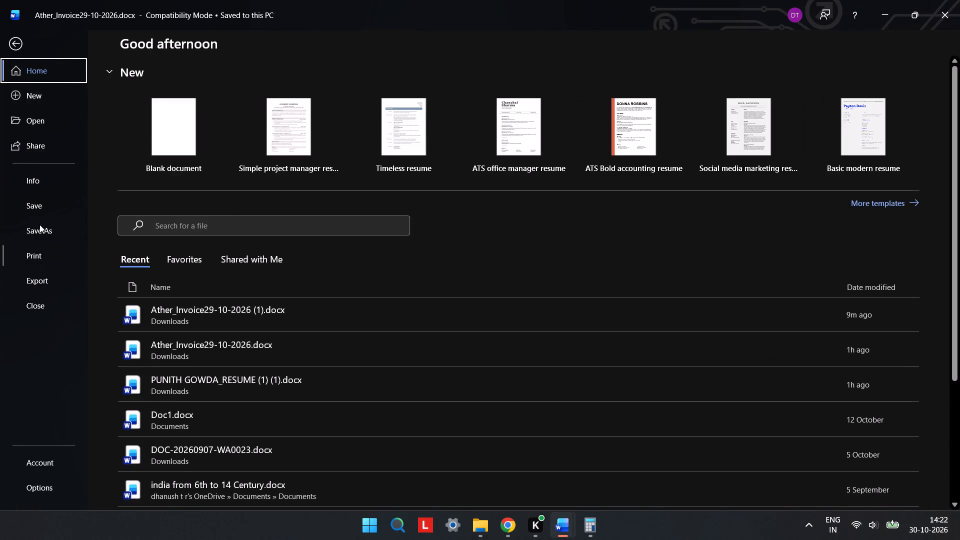
{"action": "left_click", "coordinate": [39, 459]}
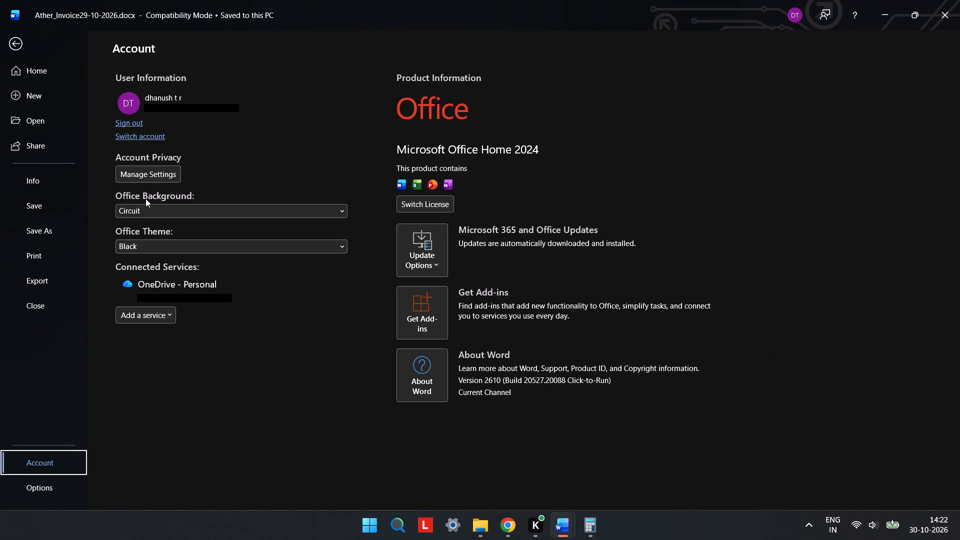
{"action": "left_click", "coordinate": [152, 242]}
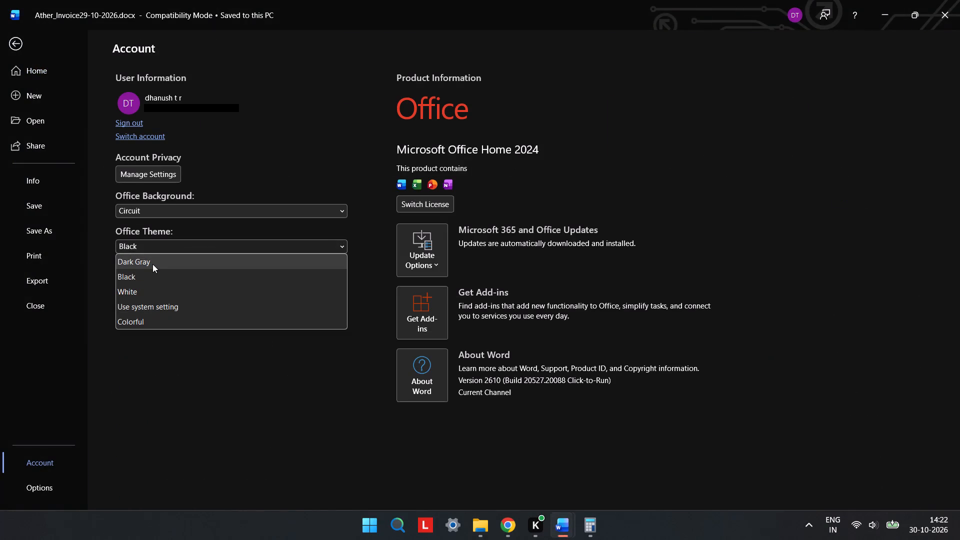
{"action": "left_click", "coordinate": [152, 297]}
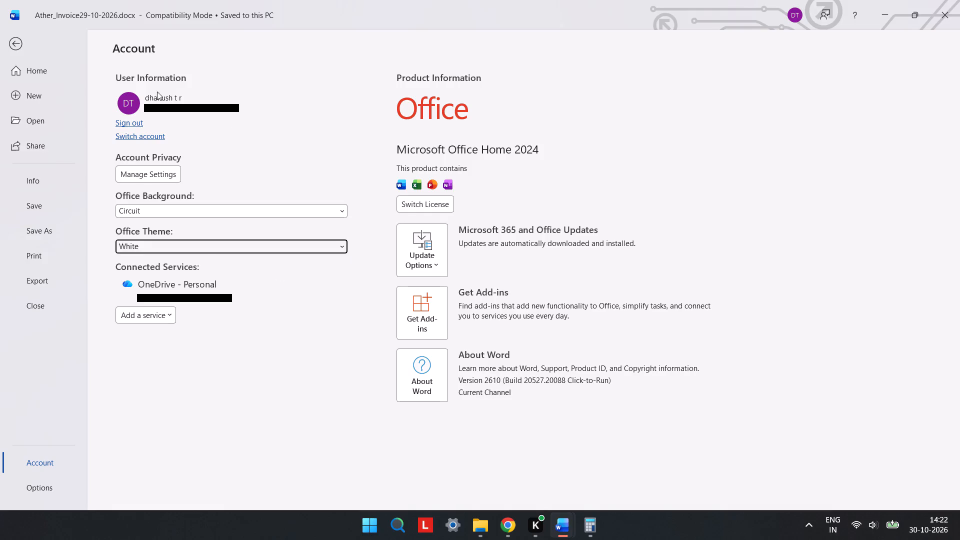
{"action": "left_click", "coordinate": [18, 41]}
{"action": "scroll", "coordinate": [476, 241], "scroll_direction": "up", "scroll_amount": 2}
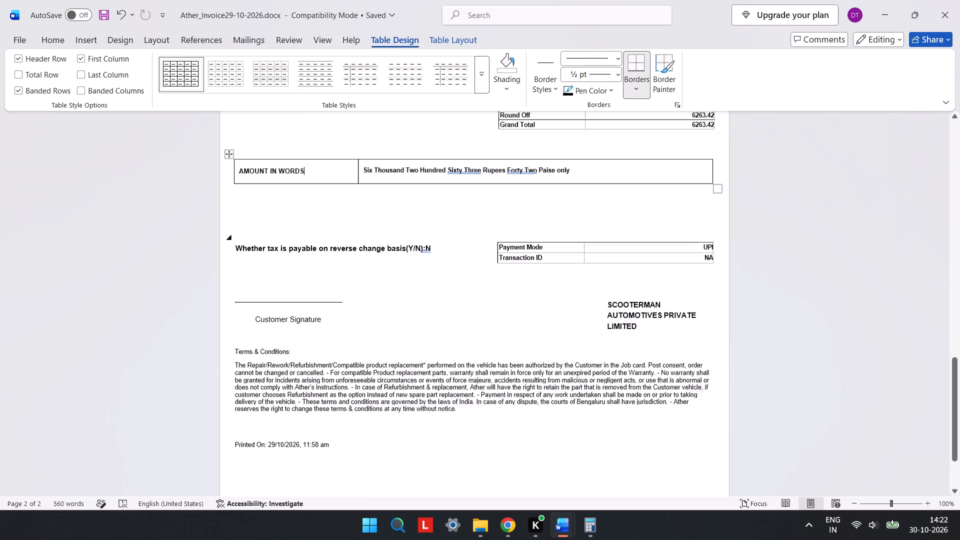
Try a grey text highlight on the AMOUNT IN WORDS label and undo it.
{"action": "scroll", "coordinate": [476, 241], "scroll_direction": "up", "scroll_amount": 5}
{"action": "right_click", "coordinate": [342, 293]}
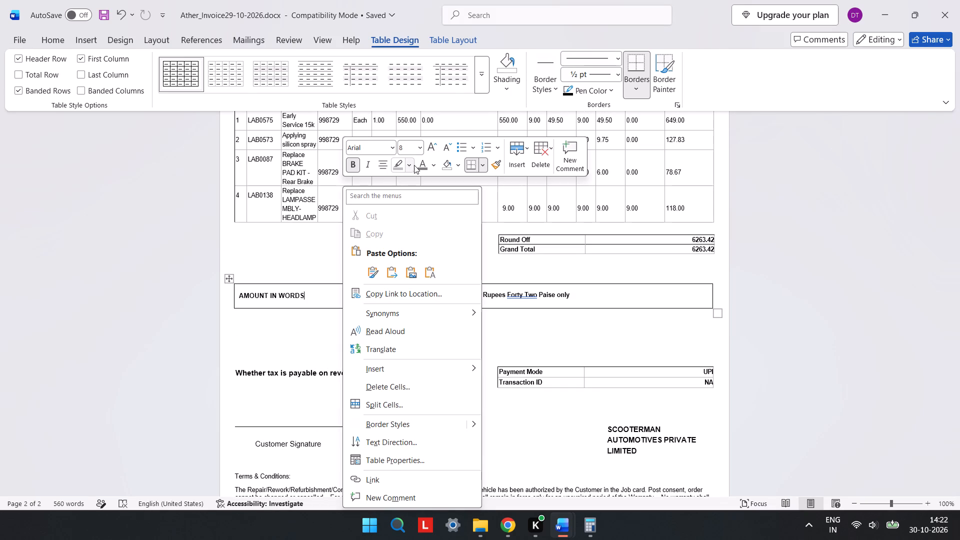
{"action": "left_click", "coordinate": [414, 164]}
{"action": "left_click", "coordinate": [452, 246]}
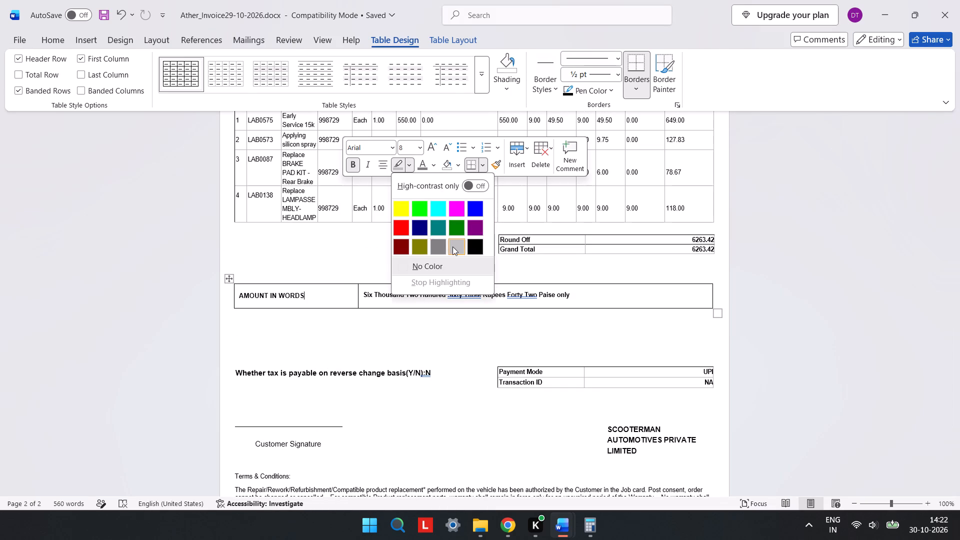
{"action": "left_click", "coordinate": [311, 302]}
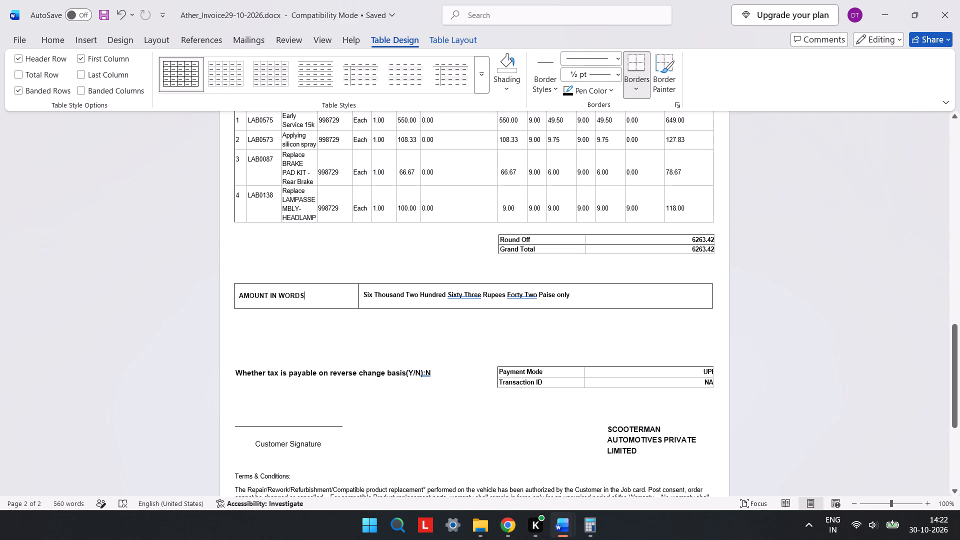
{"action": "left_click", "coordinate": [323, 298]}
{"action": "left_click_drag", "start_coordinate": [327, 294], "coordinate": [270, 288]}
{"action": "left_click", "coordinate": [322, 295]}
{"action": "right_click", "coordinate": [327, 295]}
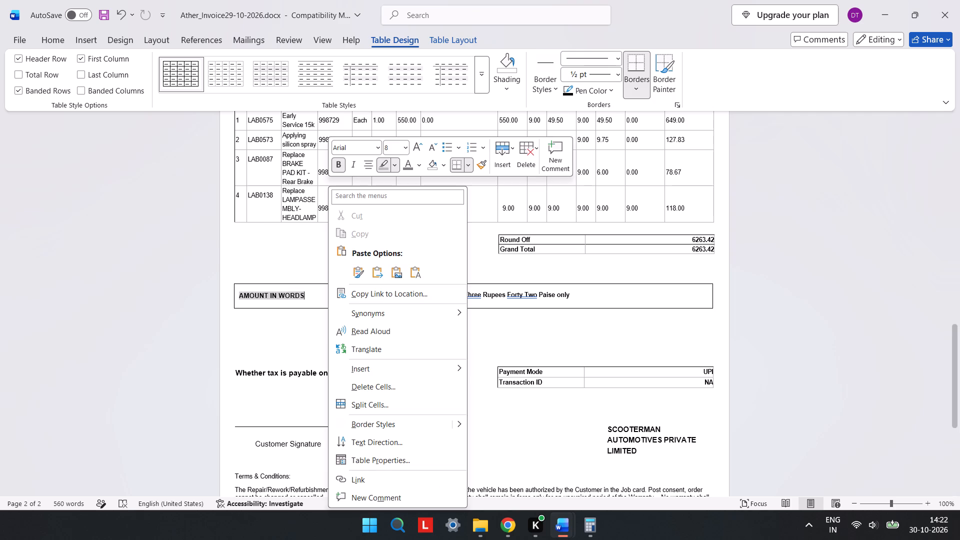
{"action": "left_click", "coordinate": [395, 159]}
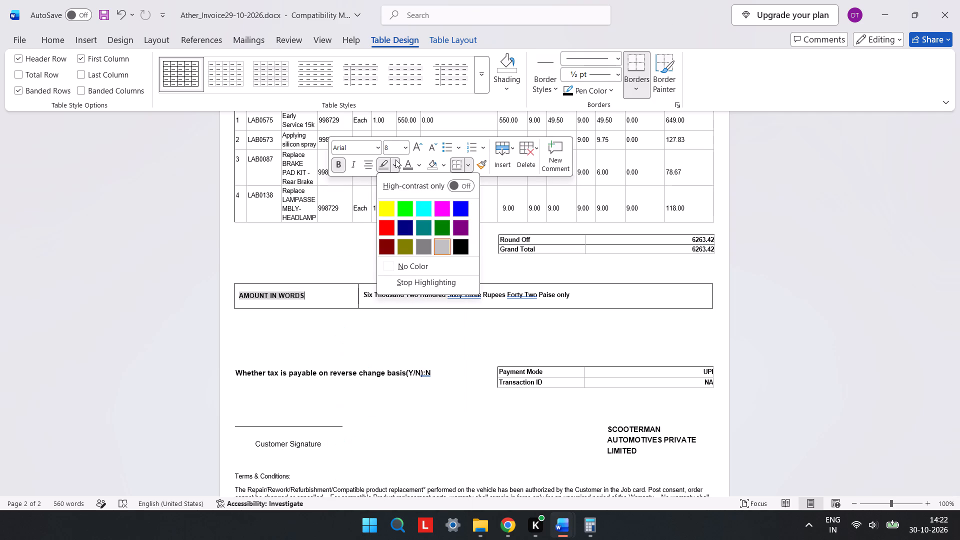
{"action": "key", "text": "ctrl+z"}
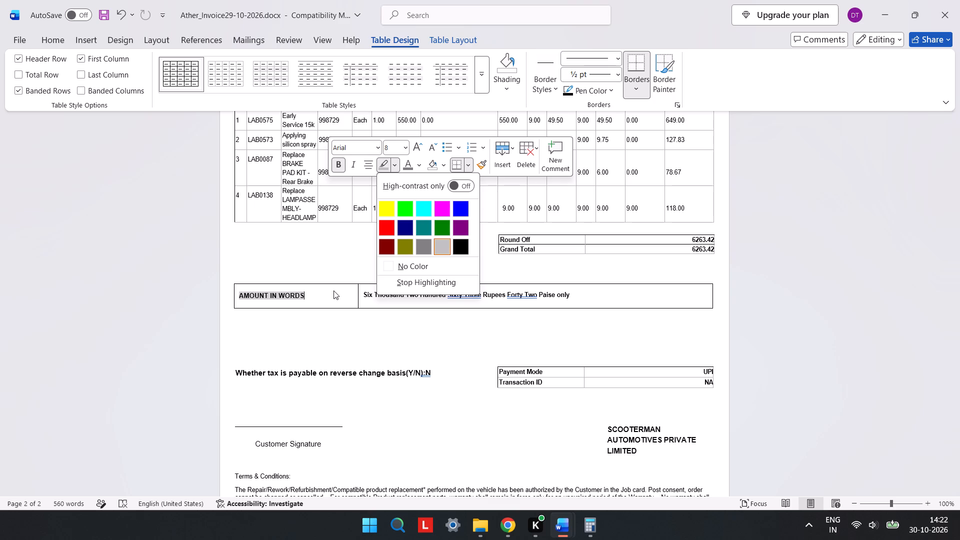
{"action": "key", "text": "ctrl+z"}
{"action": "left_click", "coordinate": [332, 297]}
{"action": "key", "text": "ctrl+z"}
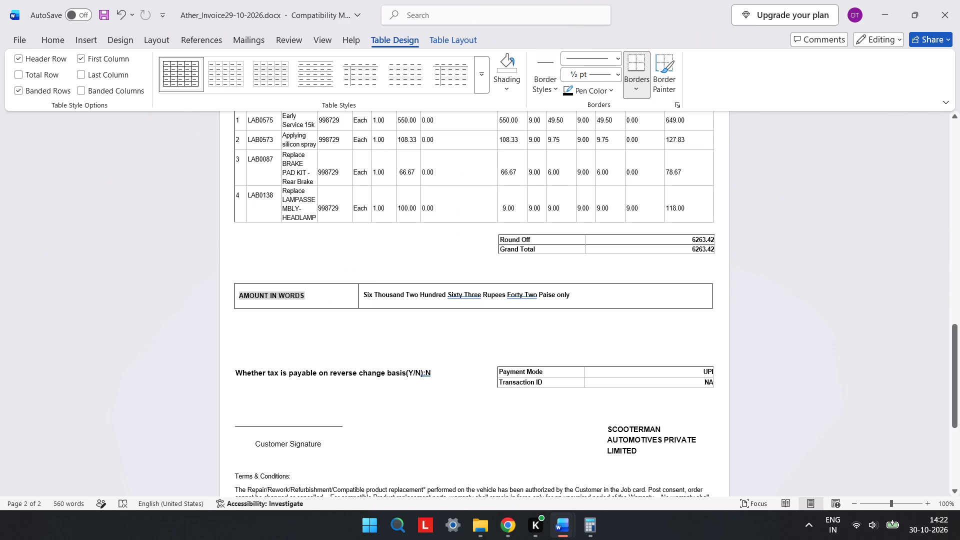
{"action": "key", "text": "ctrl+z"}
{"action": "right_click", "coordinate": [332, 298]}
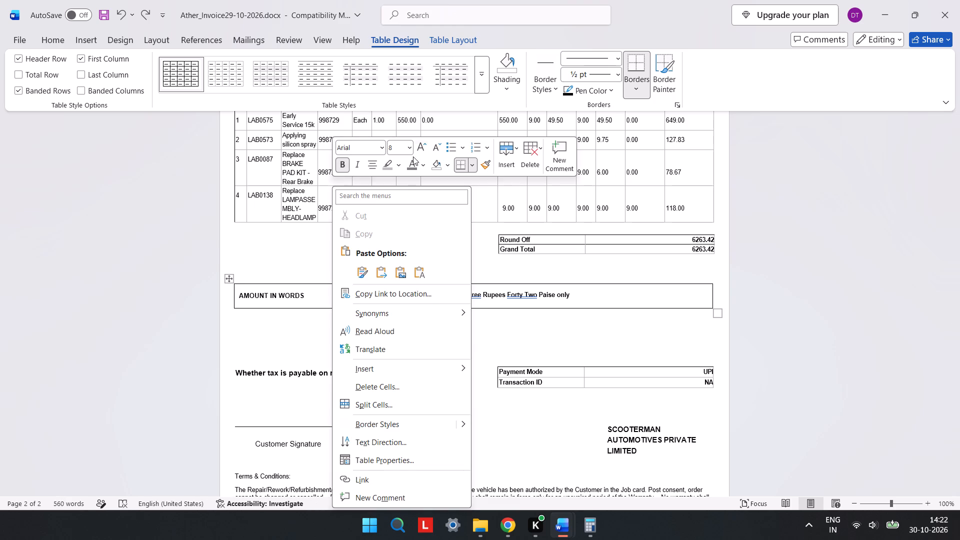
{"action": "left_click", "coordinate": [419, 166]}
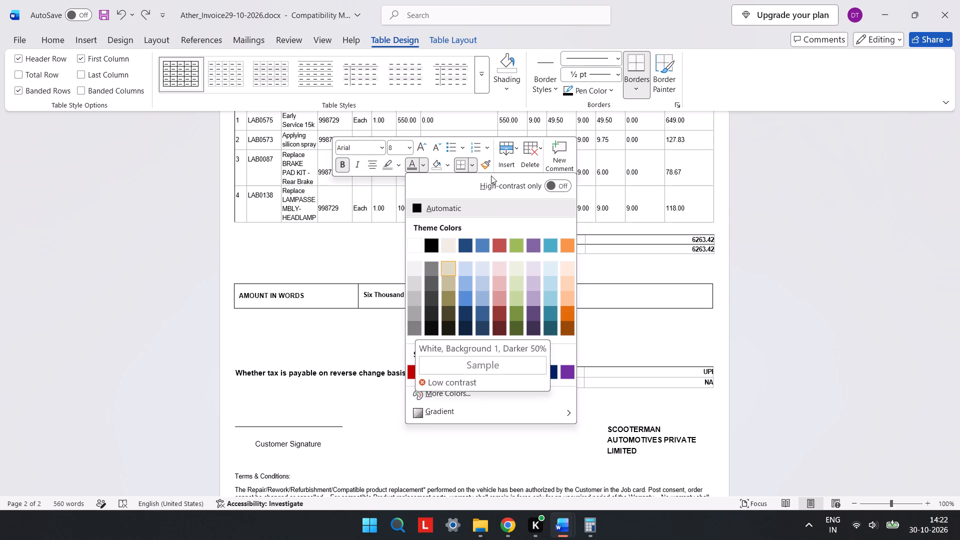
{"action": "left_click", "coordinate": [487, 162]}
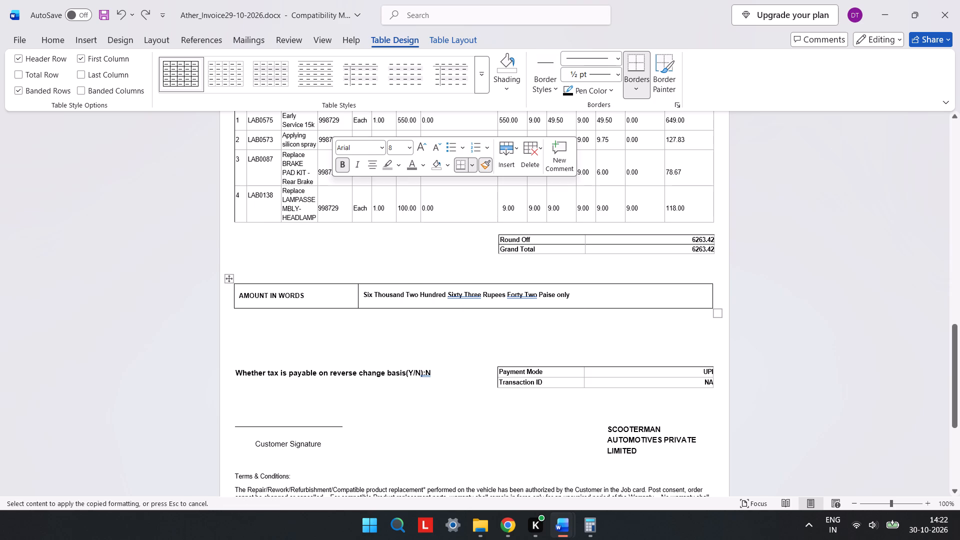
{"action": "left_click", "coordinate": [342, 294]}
Shade the AMOUNT IN WORDS cell light grey, one theme shade lighter than White, Background 1, Darker 25%.
{"action": "right_click", "coordinate": [342, 294]}
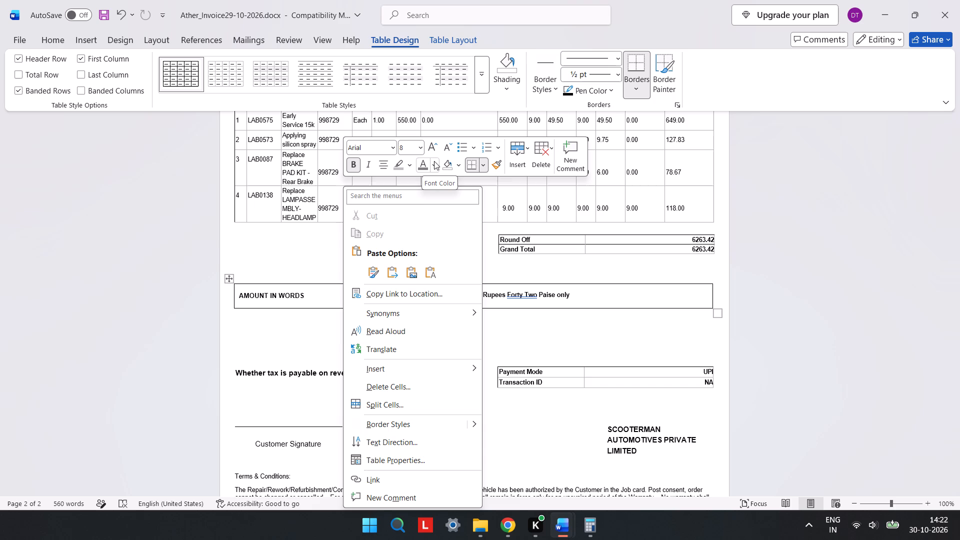
{"action": "left_click", "coordinate": [455, 165]}
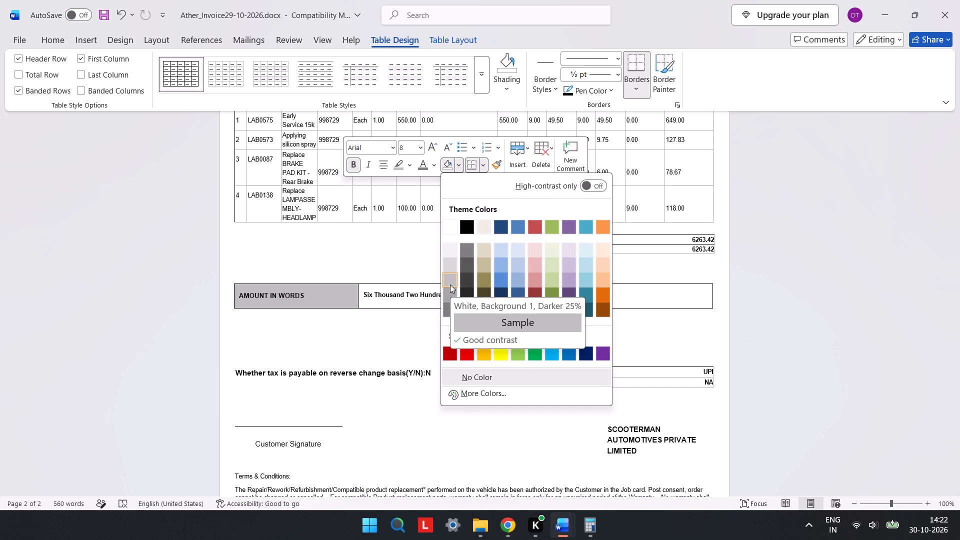
{"action": "left_click", "coordinate": [449, 263]}
{"action": "left_click", "coordinate": [380, 351]}
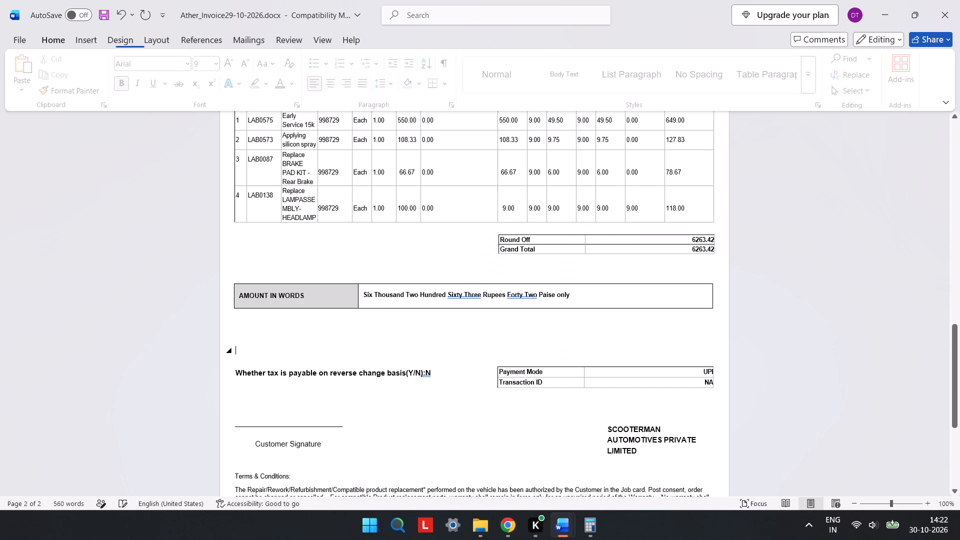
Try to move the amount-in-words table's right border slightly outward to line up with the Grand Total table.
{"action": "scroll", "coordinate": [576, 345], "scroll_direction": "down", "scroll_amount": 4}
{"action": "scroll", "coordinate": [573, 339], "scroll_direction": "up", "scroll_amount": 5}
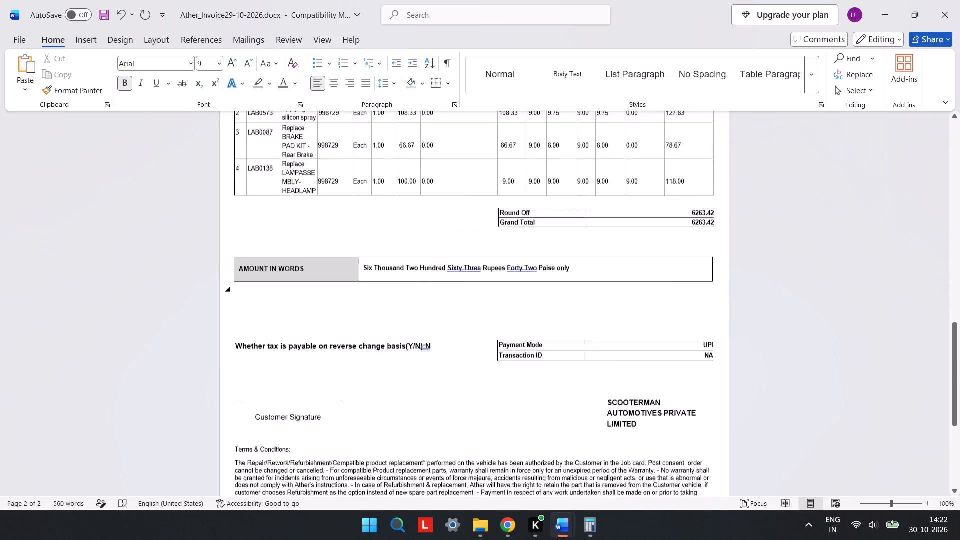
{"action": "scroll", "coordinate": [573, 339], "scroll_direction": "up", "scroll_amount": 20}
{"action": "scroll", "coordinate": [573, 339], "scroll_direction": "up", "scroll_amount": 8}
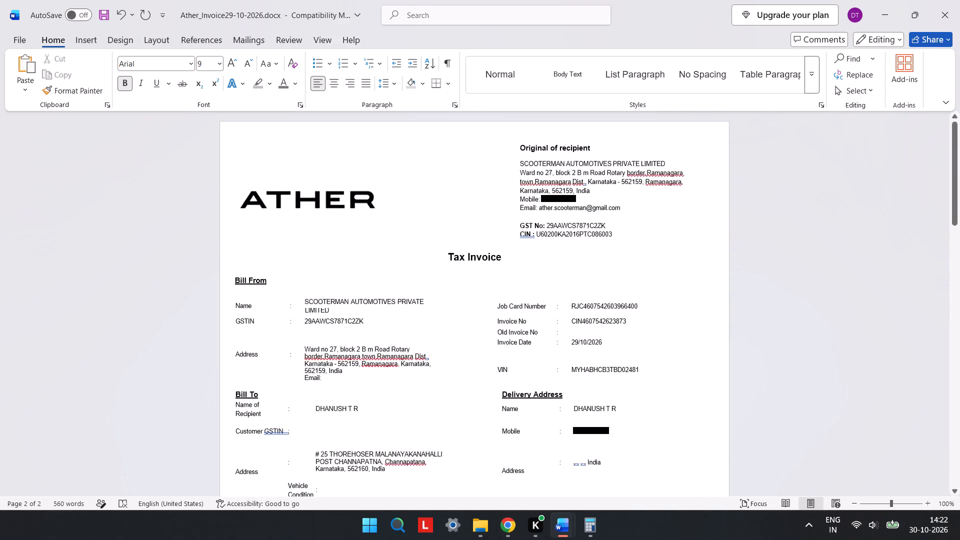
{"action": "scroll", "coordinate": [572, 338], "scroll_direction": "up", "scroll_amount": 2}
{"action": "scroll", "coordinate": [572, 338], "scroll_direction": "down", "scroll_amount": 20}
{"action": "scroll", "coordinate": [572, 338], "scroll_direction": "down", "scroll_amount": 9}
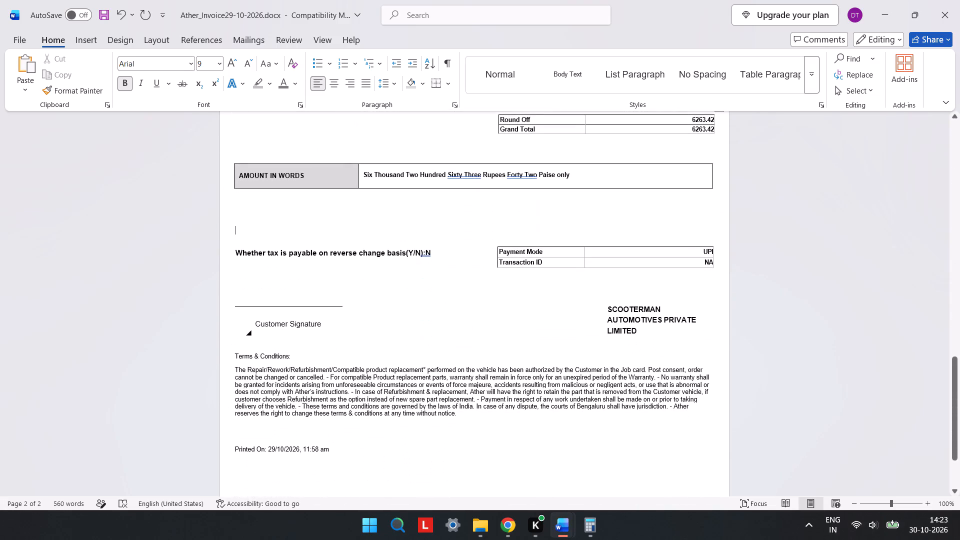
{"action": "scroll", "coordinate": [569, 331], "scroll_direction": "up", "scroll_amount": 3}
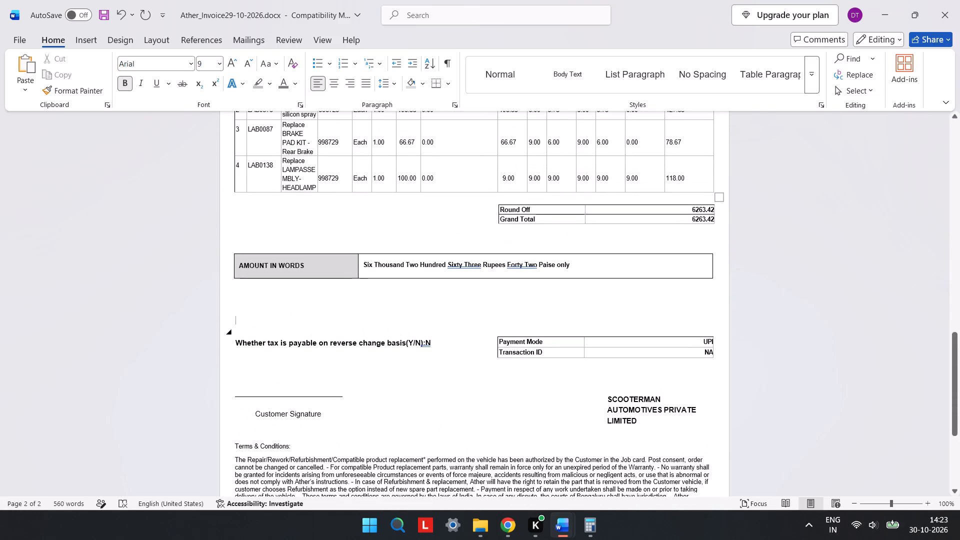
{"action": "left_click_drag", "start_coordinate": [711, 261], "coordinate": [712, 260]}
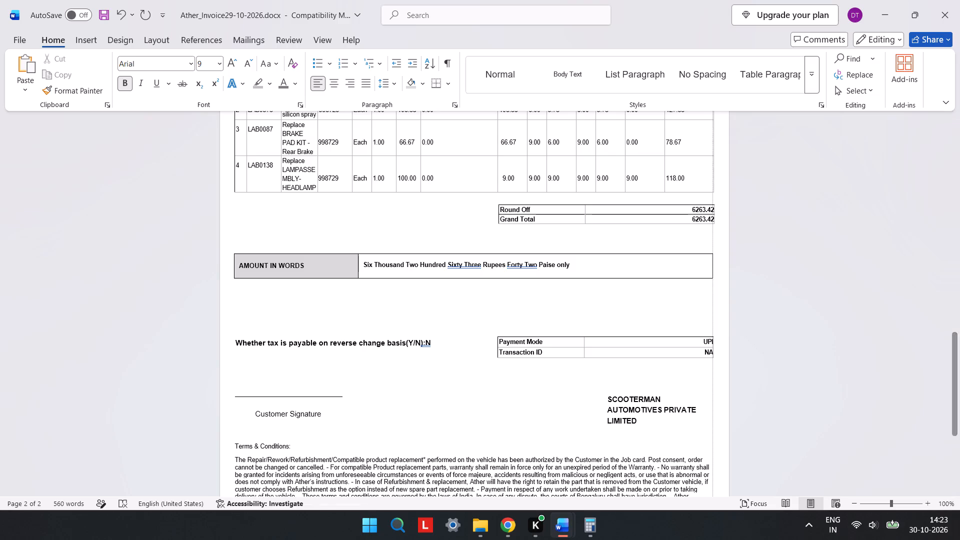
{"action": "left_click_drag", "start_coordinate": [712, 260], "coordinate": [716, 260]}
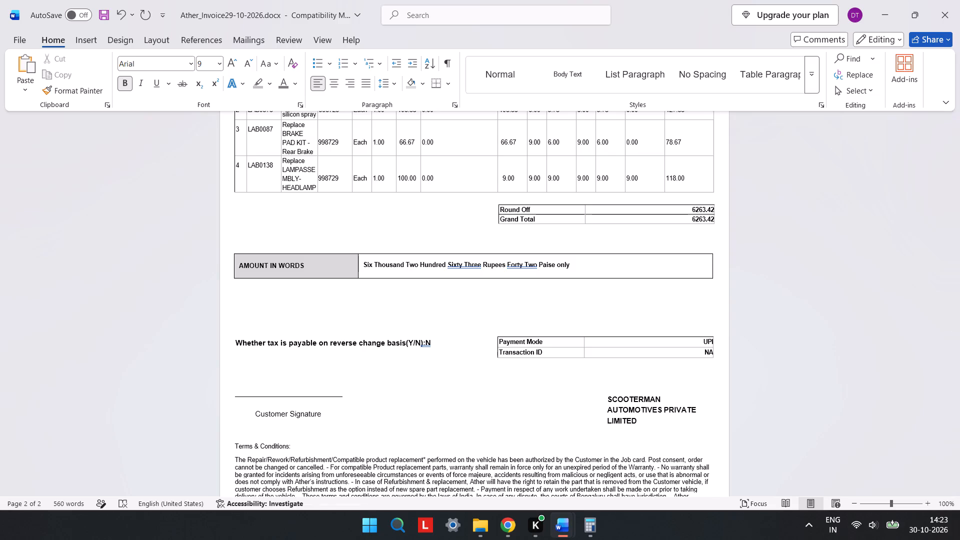
Check the rest of the invoice and save the document.
{"action": "scroll", "coordinate": [675, 306], "scroll_direction": "down", "scroll_amount": 13}
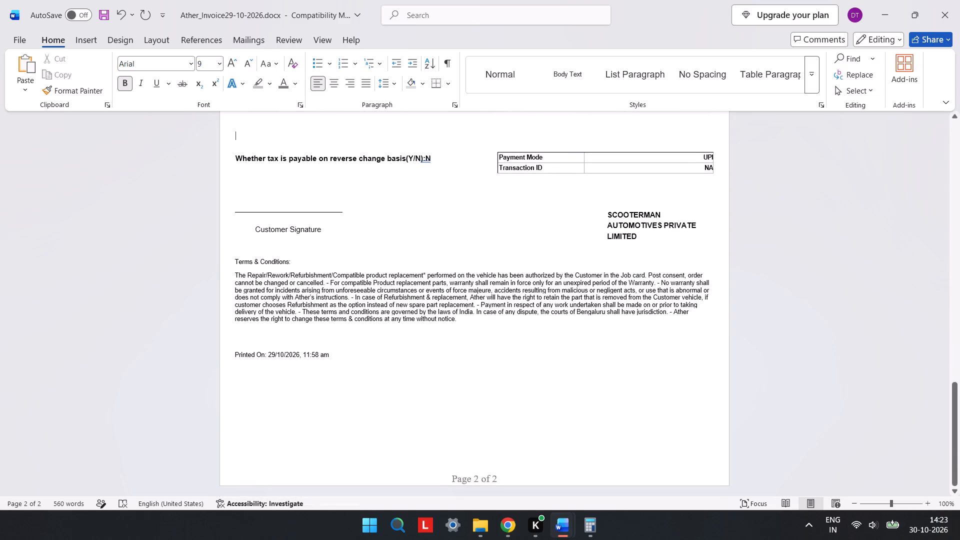
{"action": "scroll", "coordinate": [674, 306], "scroll_direction": "up", "scroll_amount": 6}
{"action": "scroll", "coordinate": [674, 306], "scroll_direction": "up", "scroll_amount": 20}
{"action": "scroll", "coordinate": [674, 306], "scroll_direction": "up", "scroll_amount": 2}
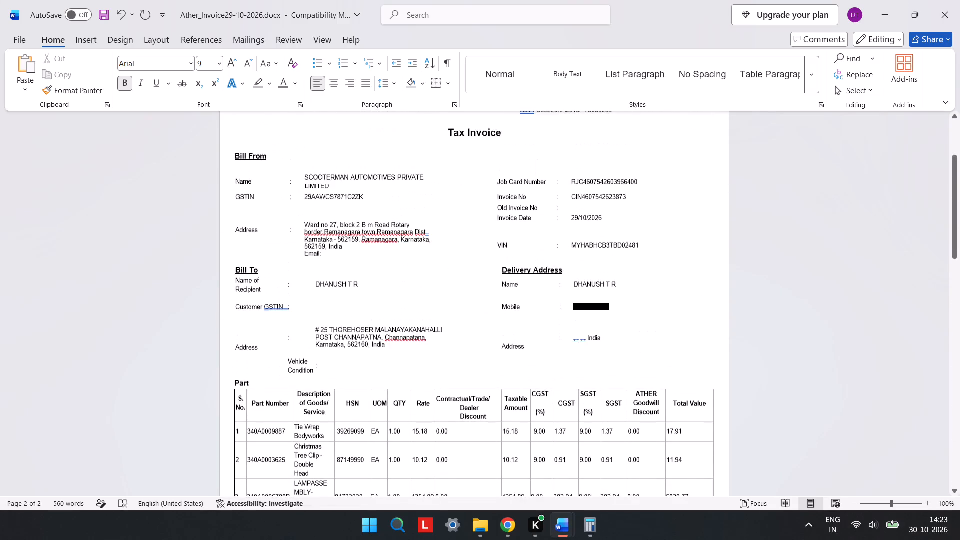
{"action": "key", "text": "ctrl+s"}
Save a Word copy of the invoice in the yuvaraj folder on New Volume (D:), accepting the upgrade to the newest file format.
{"action": "left_click", "coordinate": [10, 40]}
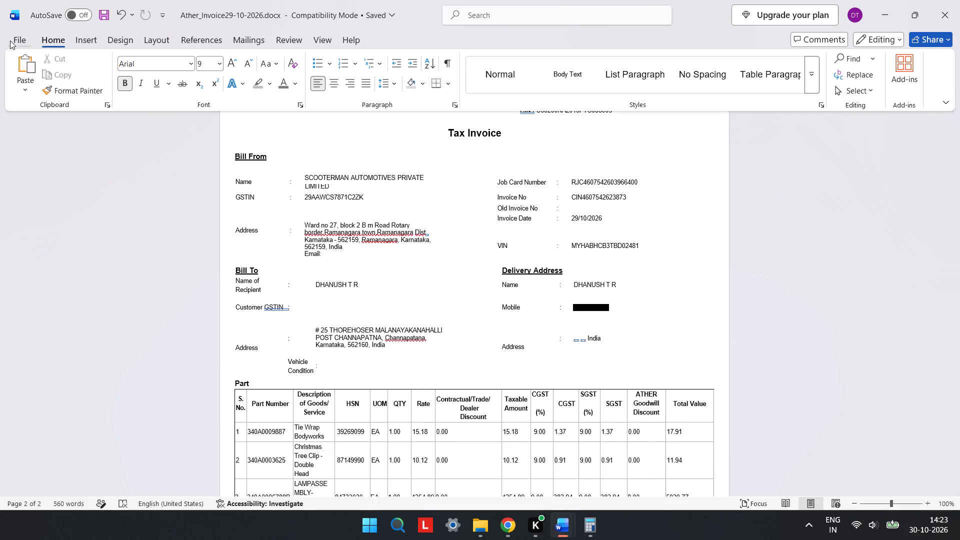
{"action": "scroll", "coordinate": [125, 358], "scroll_direction": "down", "scroll_amount": 7}
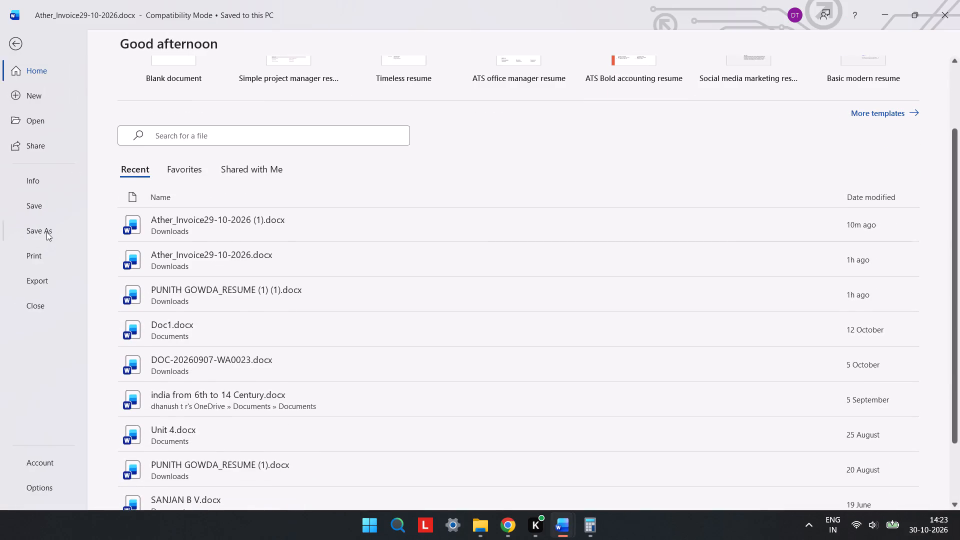
{"action": "left_click", "coordinate": [46, 232]}
{"action": "left_click", "coordinate": [186, 265]}
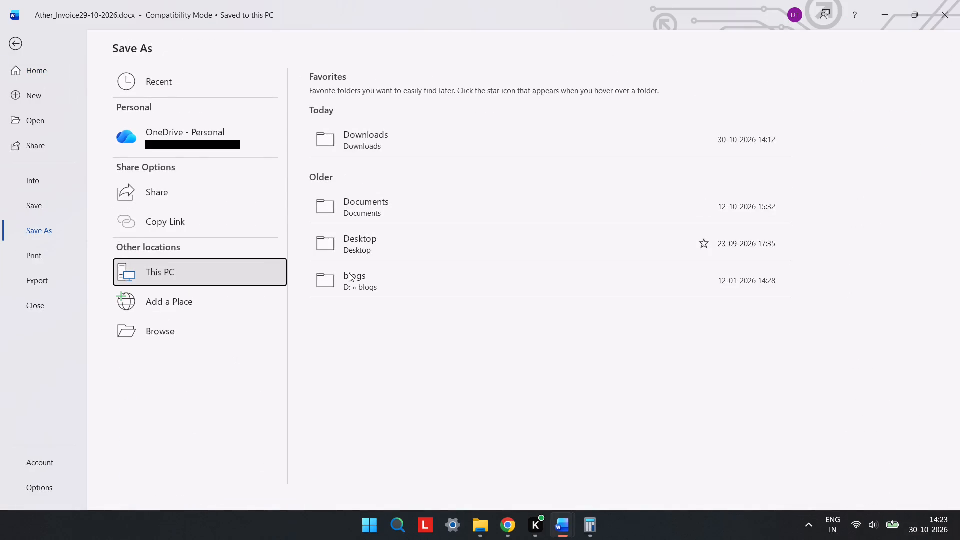
{"action": "double_click", "coordinate": [184, 269]}
{"action": "scroll", "coordinate": [43, 141], "scroll_direction": "down", "scroll_amount": 5}
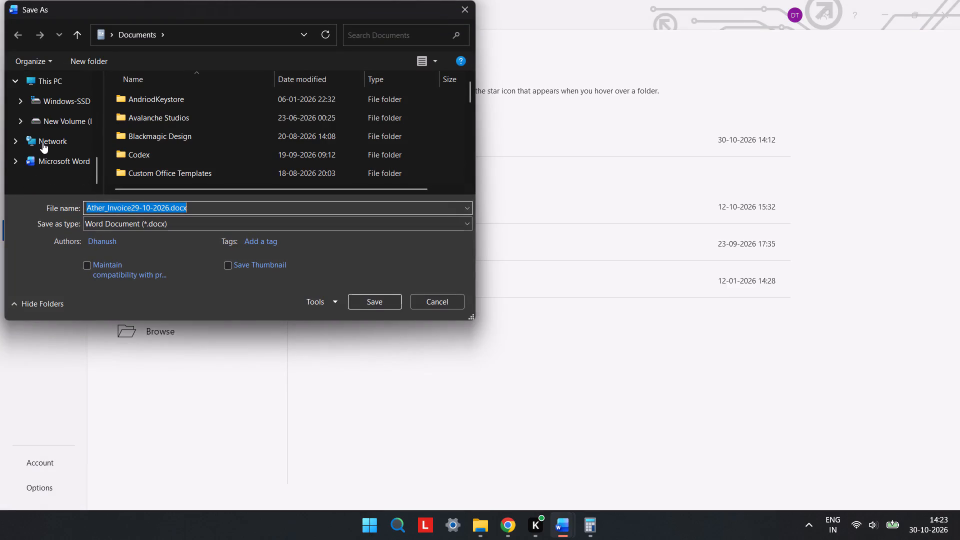
{"action": "left_click", "coordinate": [48, 123]}
{"action": "scroll", "coordinate": [145, 131], "scroll_direction": "down", "scroll_amount": 2}
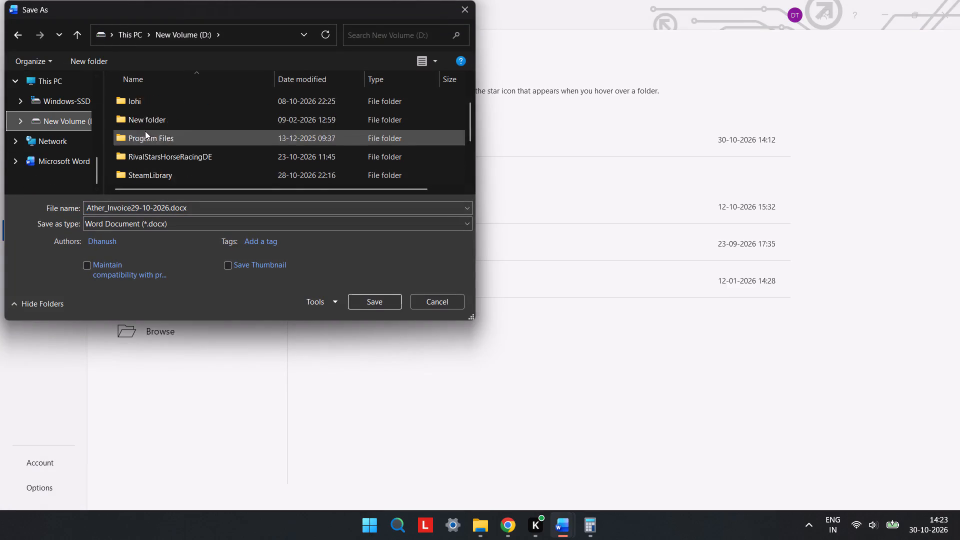
{"action": "scroll", "coordinate": [145, 131], "scroll_direction": "down", "scroll_amount": 6}
{"action": "left_click", "coordinate": [148, 173]}
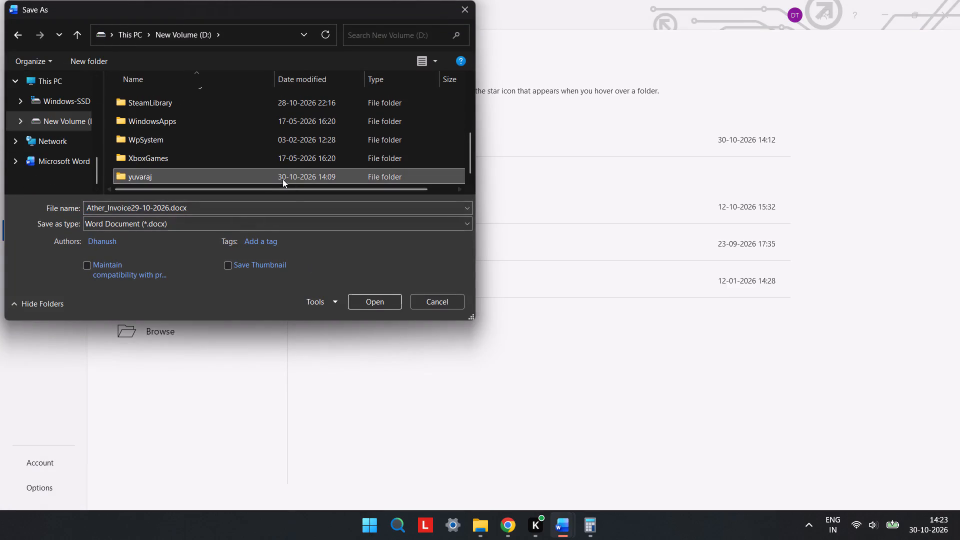
{"action": "double_click", "coordinate": [280, 173]}
{"action": "left_click", "coordinate": [367, 303]}
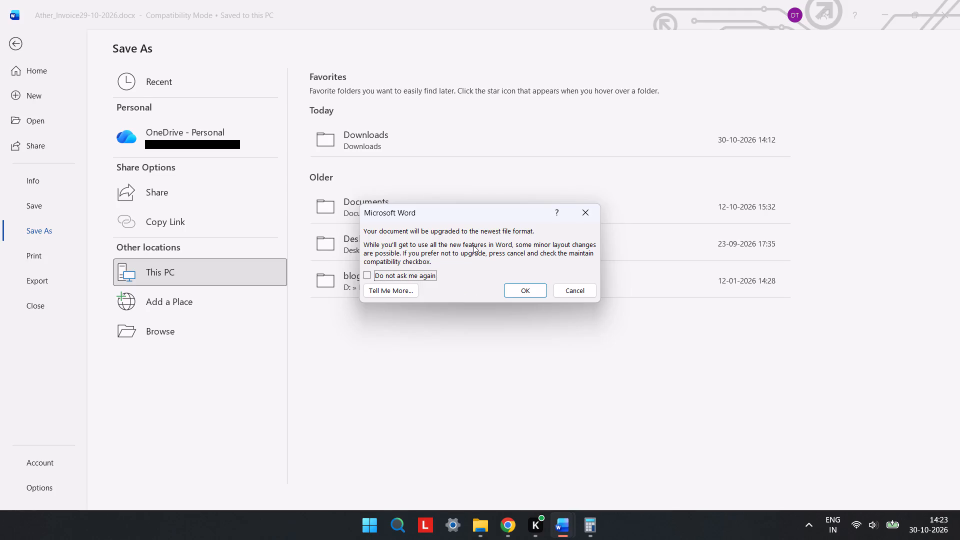
{"action": "left_click", "coordinate": [536, 283]}
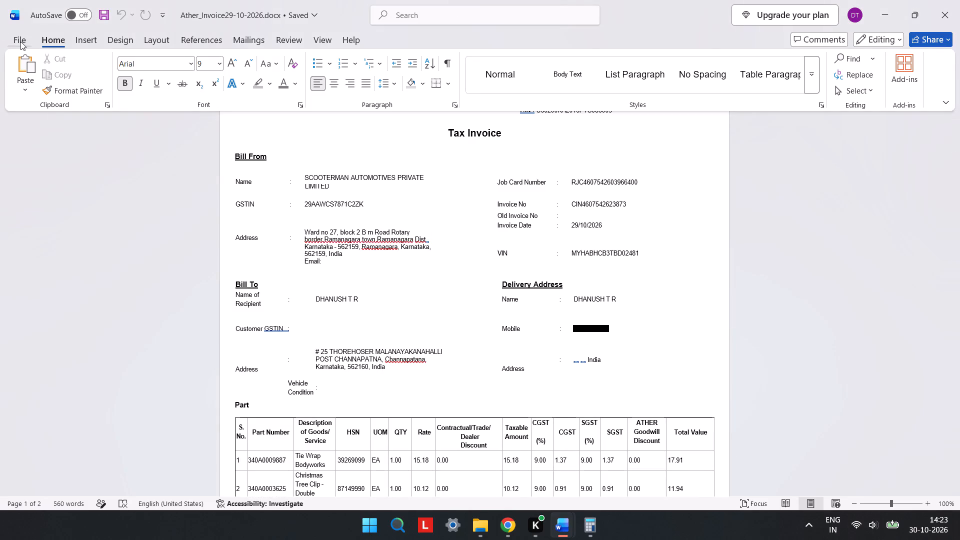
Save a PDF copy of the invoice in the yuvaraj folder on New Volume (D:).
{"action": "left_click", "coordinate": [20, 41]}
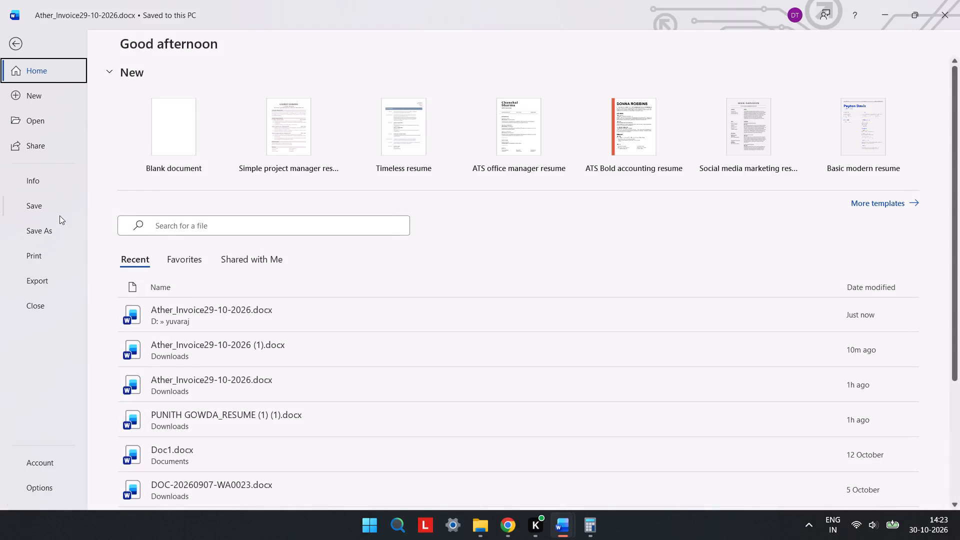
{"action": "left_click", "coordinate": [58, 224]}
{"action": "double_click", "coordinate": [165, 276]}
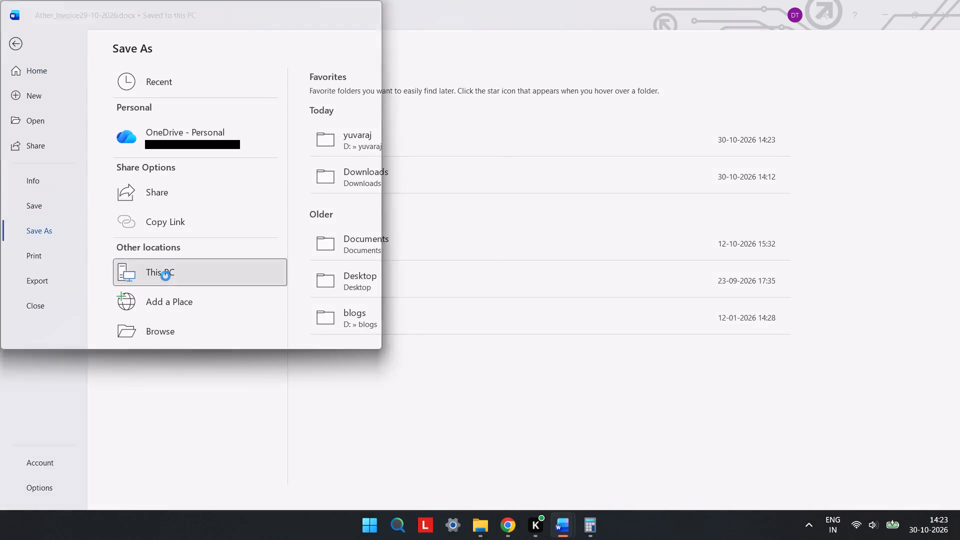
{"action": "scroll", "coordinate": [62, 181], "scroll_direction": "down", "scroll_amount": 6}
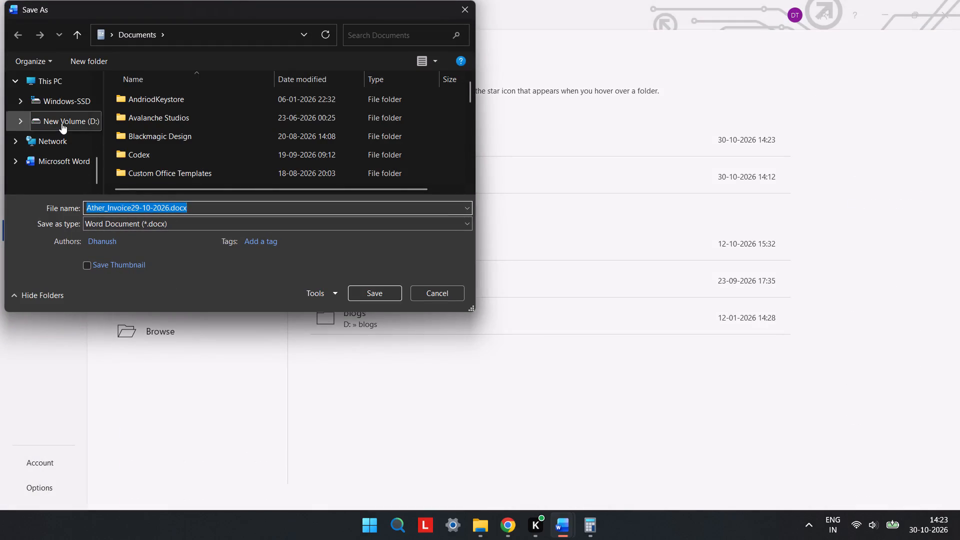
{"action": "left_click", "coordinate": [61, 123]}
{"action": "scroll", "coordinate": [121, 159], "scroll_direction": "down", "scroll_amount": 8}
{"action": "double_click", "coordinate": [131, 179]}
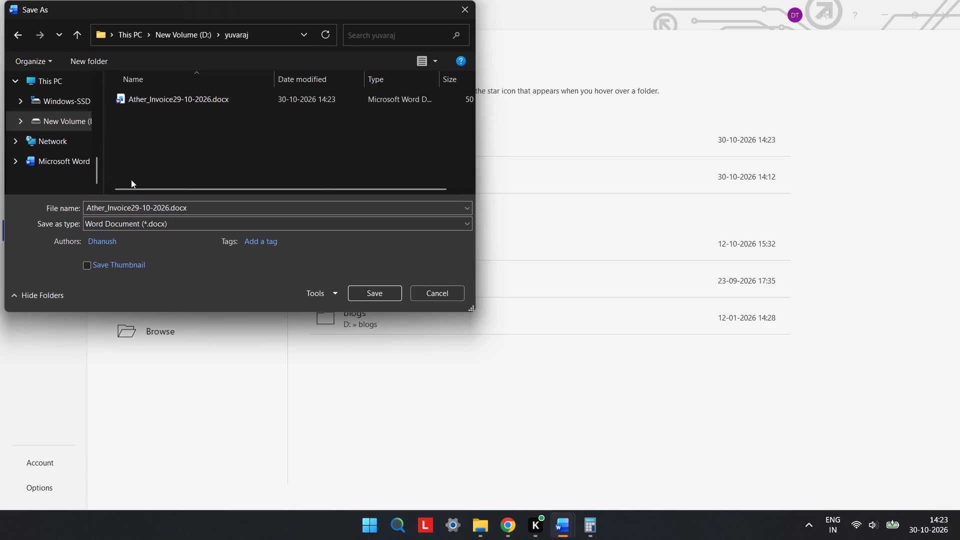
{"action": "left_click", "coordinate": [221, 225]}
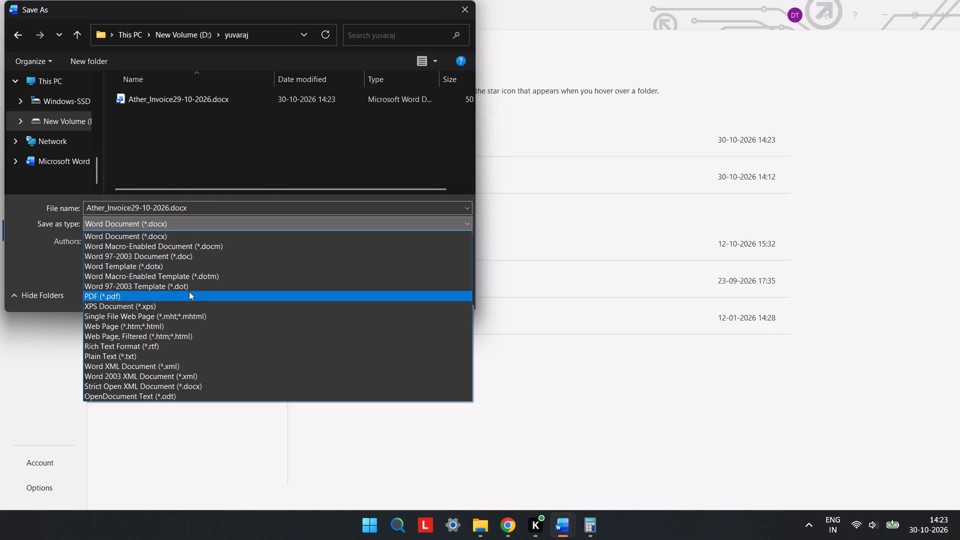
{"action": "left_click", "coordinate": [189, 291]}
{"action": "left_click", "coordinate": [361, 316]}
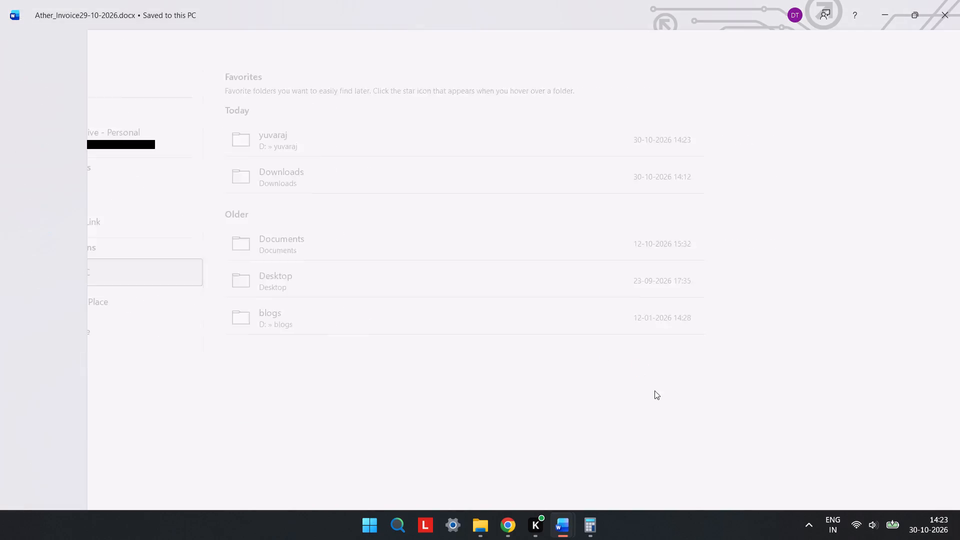
Look over the end of the invoice, and open the exported Ather_Invoice29-10-2026.pdf from the yuvaraj folder on New Volume (D:).
{"action": "scroll", "coordinate": [430, 374], "scroll_direction": "down", "scroll_amount": 18}
{"action": "scroll", "coordinate": [418, 343], "scroll_direction": "down", "scroll_amount": 6}
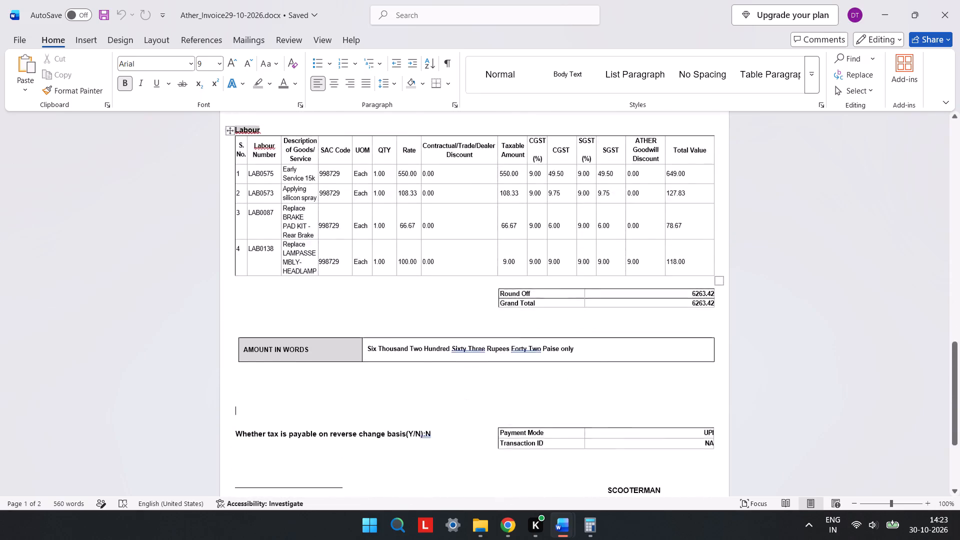
{"action": "scroll", "coordinate": [417, 343], "scroll_direction": "down", "scroll_amount": 18}
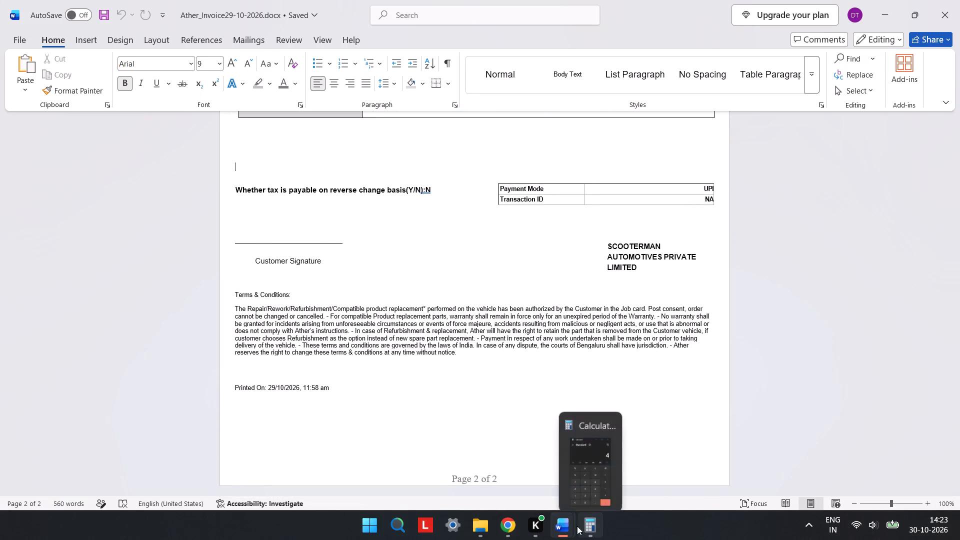
{"action": "left_click", "coordinate": [471, 523]}
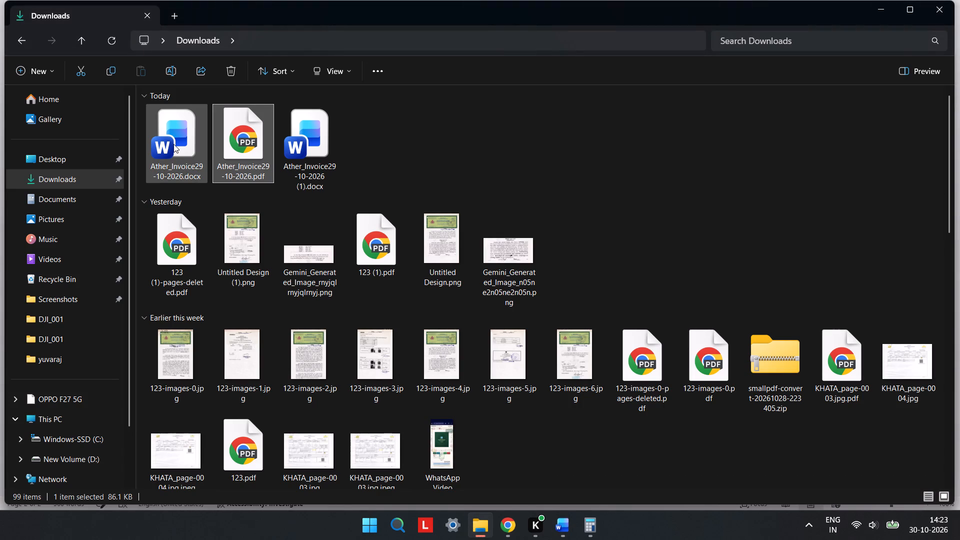
{"action": "scroll", "coordinate": [54, 310], "scroll_direction": "down", "scroll_amount": 5}
{"action": "left_click", "coordinate": [61, 379]}
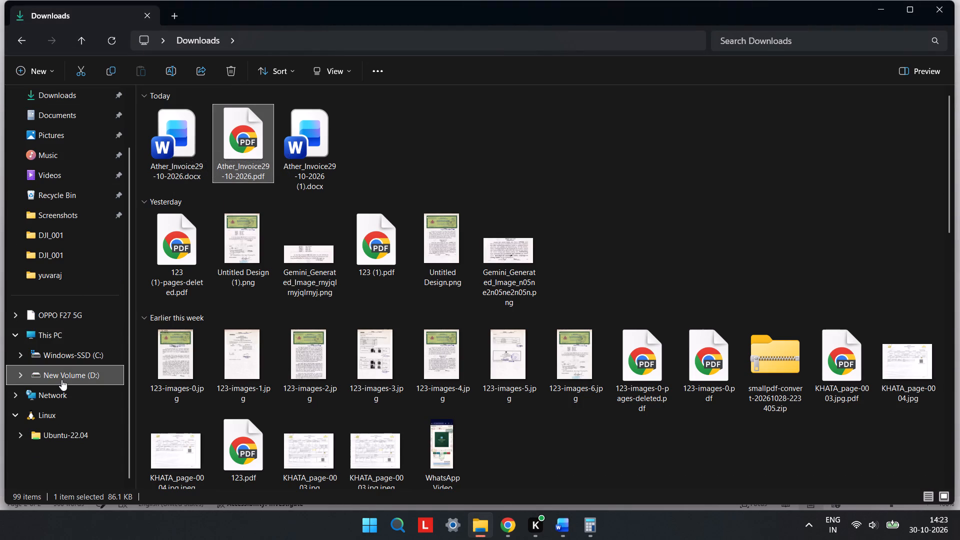
{"action": "double_click", "coordinate": [228, 311]}
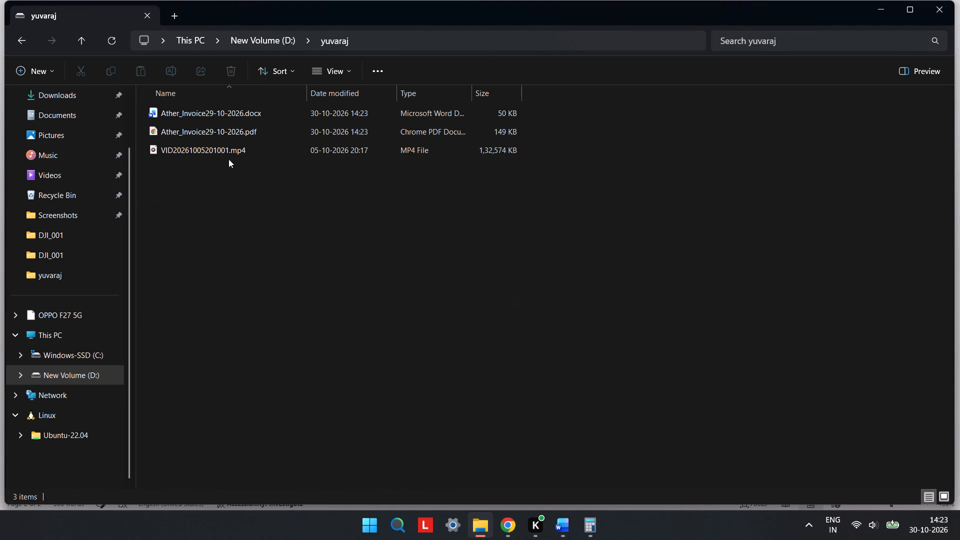
{"action": "double_click", "coordinate": [228, 132]}
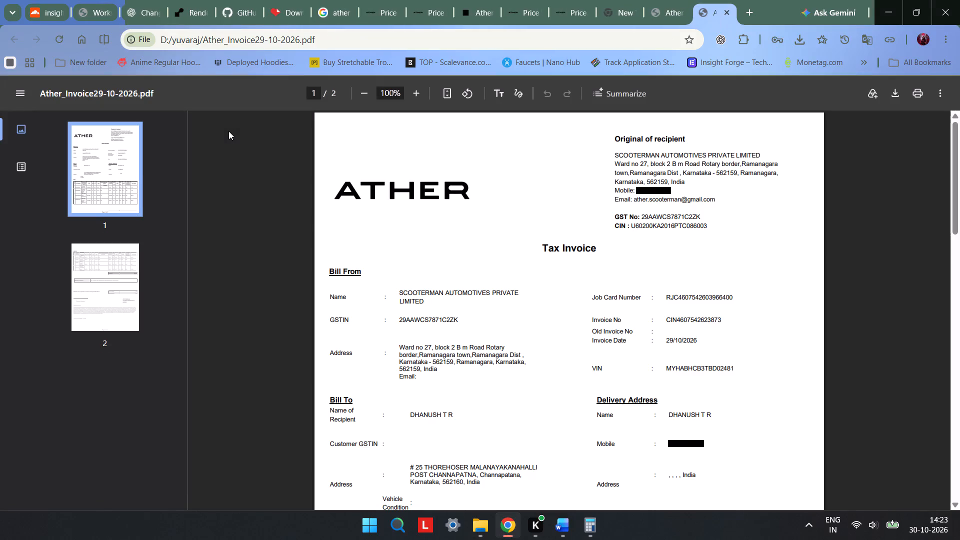
Examine both pages of the exported PDF, checking the text alignment in the Part and Labour tables and the layout below them.
{"action": "scroll", "coordinate": [395, 230], "scroll_direction": "down", "scroll_amount": 16}
{"action": "scroll", "coordinate": [395, 226], "scroll_direction": "up", "scroll_amount": 2}
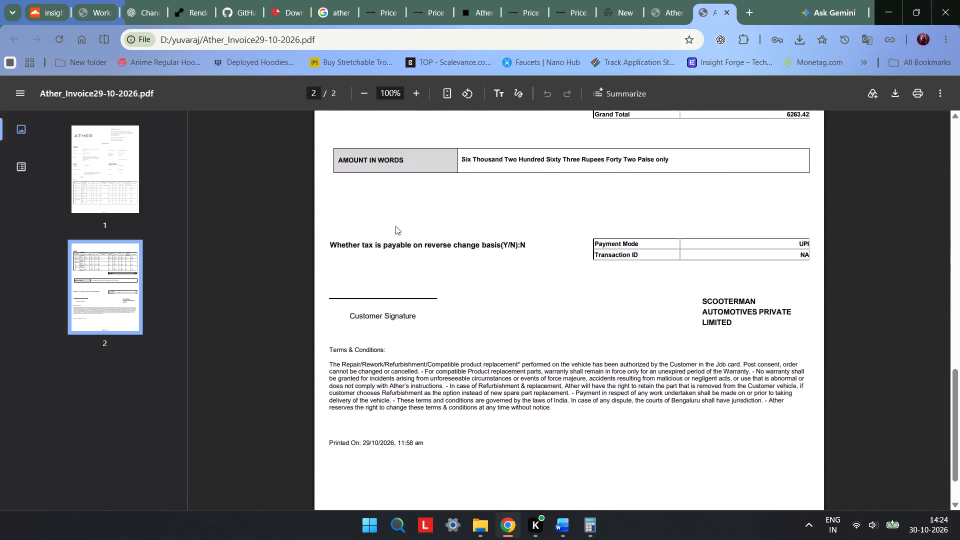
{"action": "scroll", "coordinate": [395, 226], "scroll_direction": "up", "scroll_amount": 8}
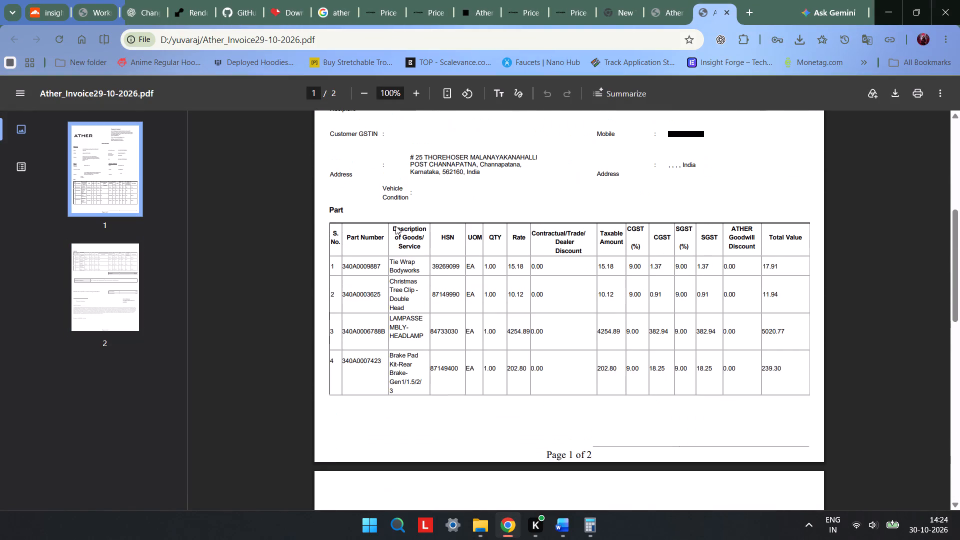
{"action": "scroll", "coordinate": [433, 297], "scroll_direction": "up", "scroll_amount": 3, "text": "ctrl"}
{"action": "middle_click", "coordinate": [433, 297], "text": "ctrl"}
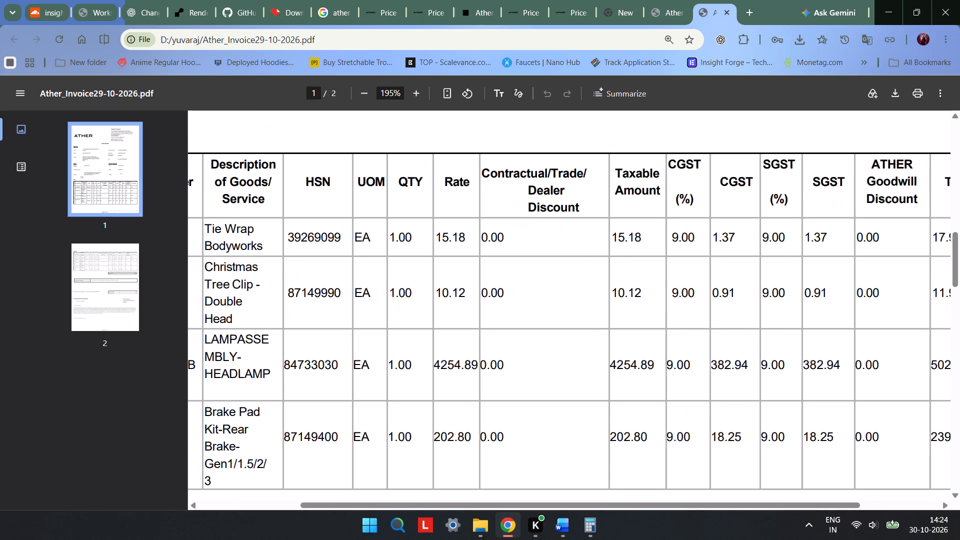
{"action": "scroll", "coordinate": [433, 297], "scroll_direction": "down", "scroll_amount": 2, "text": "ctrl"}
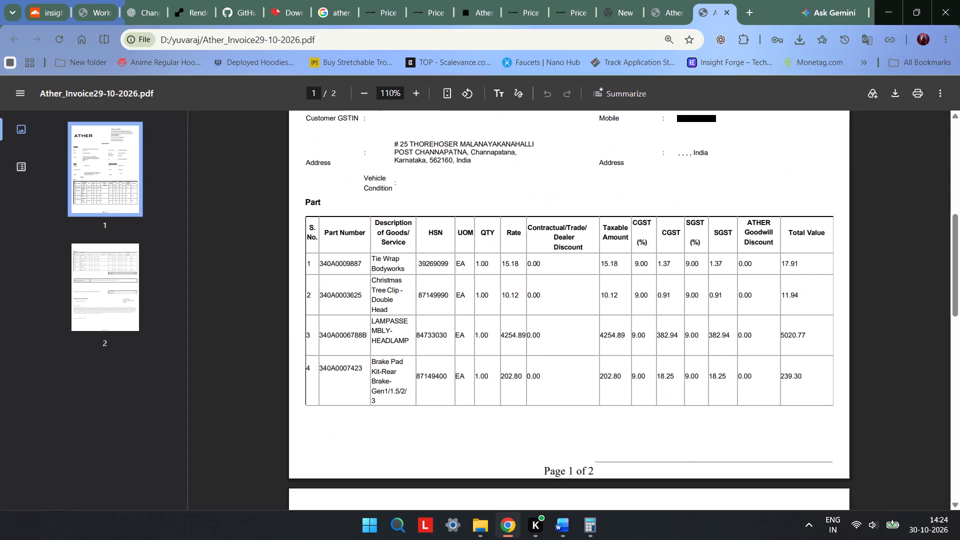
{"action": "scroll", "coordinate": [433, 297], "scroll_direction": "up", "scroll_amount": 2, "text": "ctrl"}
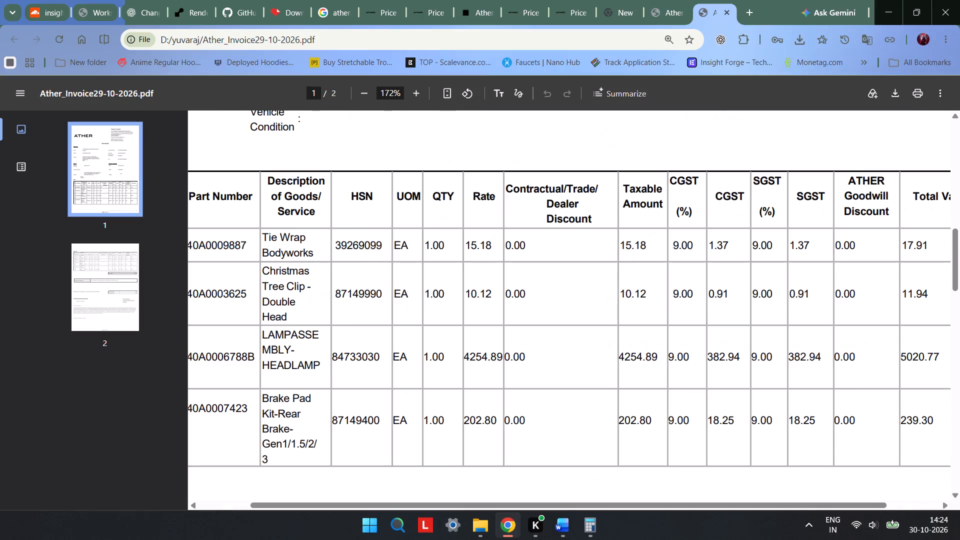
{"action": "scroll", "coordinate": [433, 297], "scroll_direction": "down", "scroll_amount": 2, "text": "ctrl"}
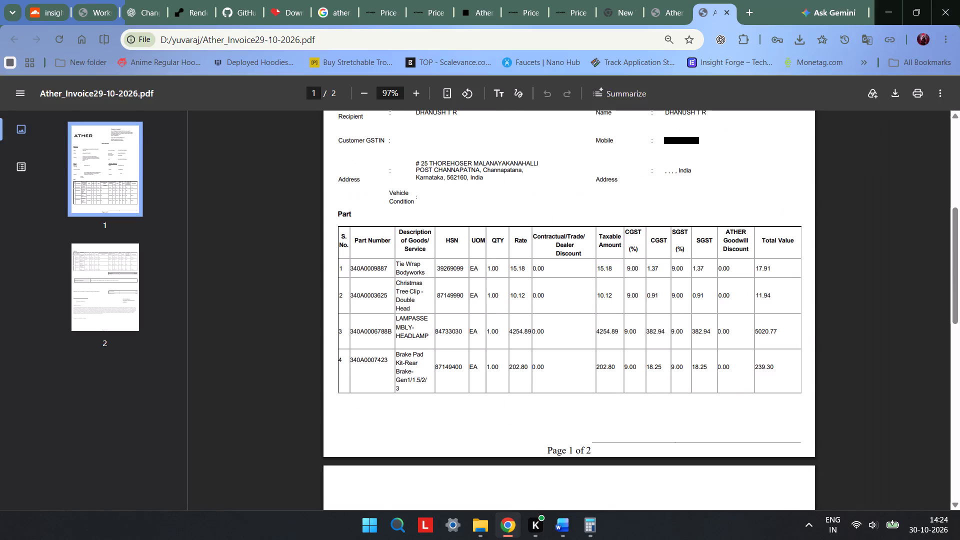
{"action": "scroll", "coordinate": [433, 297], "scroll_direction": "down", "scroll_amount": 2, "text": "ctrl"}
{"action": "scroll", "coordinate": [571, 457], "scroll_direction": "up", "scroll_amount": 5}
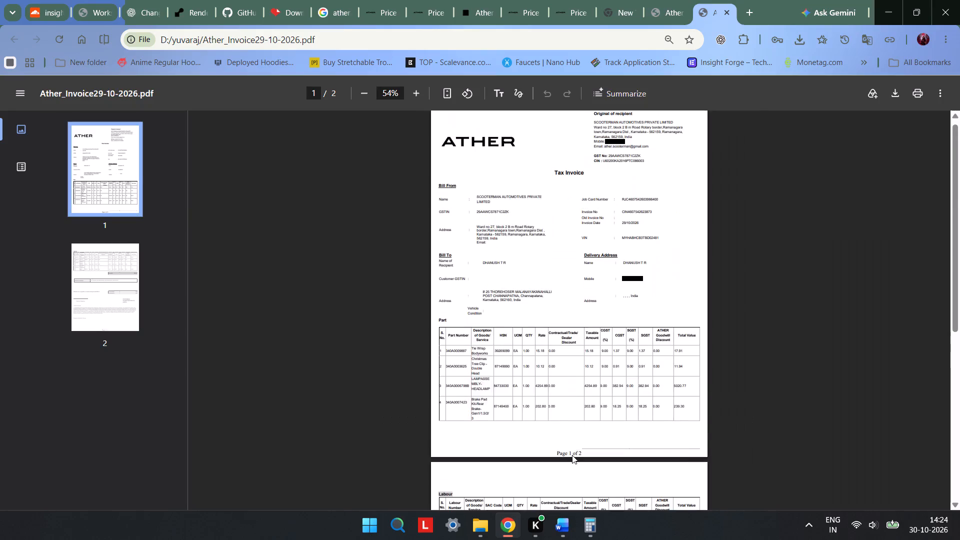
{"action": "scroll", "coordinate": [572, 455], "scroll_direction": "down", "scroll_amount": 6}
{"action": "scroll", "coordinate": [500, 240], "scroll_direction": "up", "scroll_amount": 5, "text": "ctrl"}
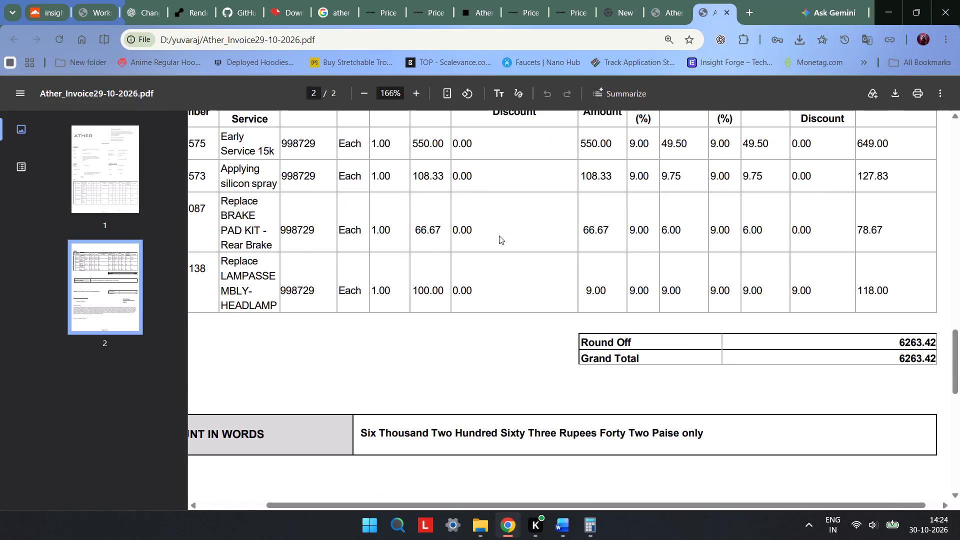
{"action": "scroll", "coordinate": [499, 235], "scroll_direction": "down", "scroll_amount": 1, "text": "ctrl"}
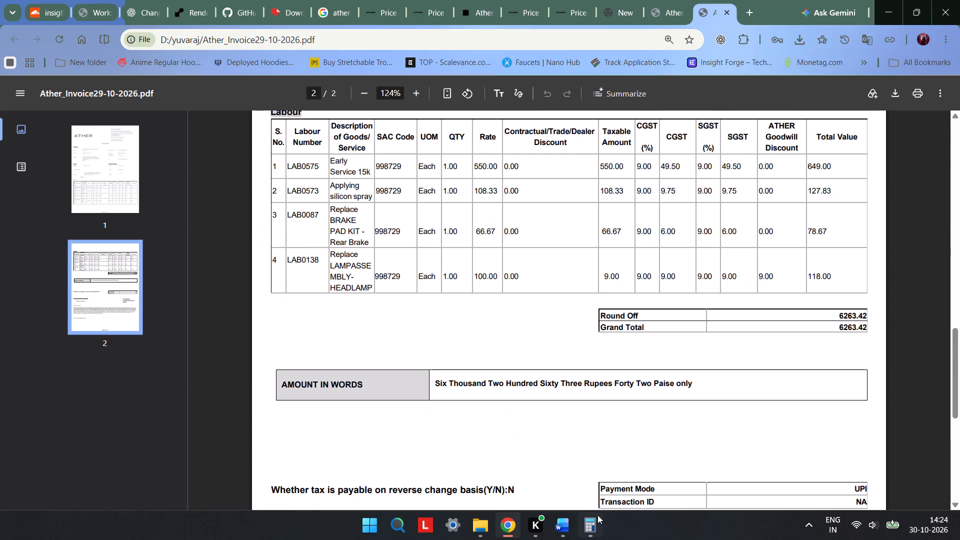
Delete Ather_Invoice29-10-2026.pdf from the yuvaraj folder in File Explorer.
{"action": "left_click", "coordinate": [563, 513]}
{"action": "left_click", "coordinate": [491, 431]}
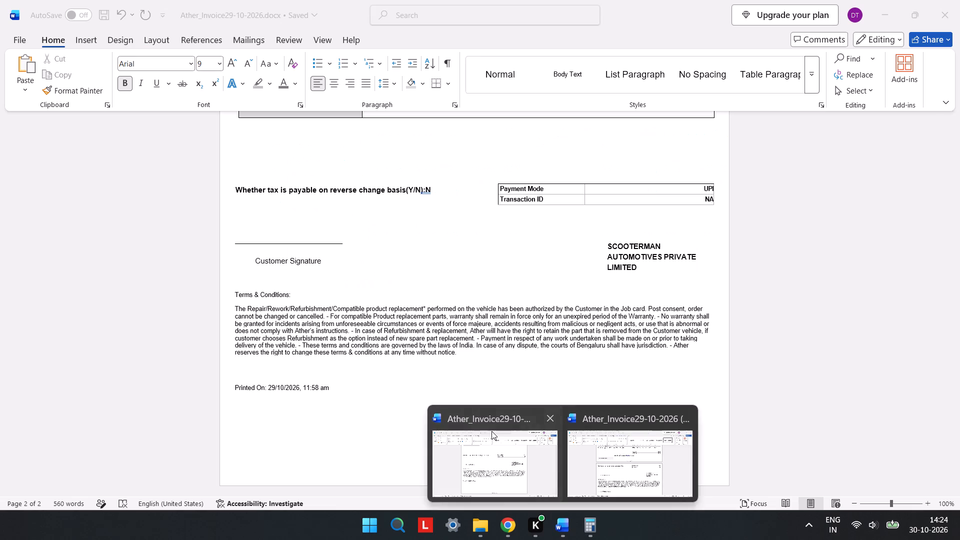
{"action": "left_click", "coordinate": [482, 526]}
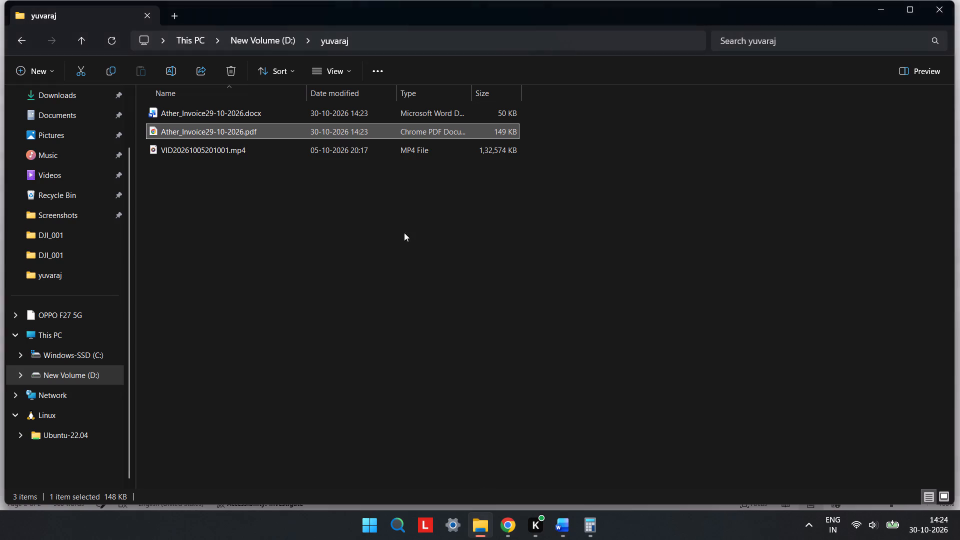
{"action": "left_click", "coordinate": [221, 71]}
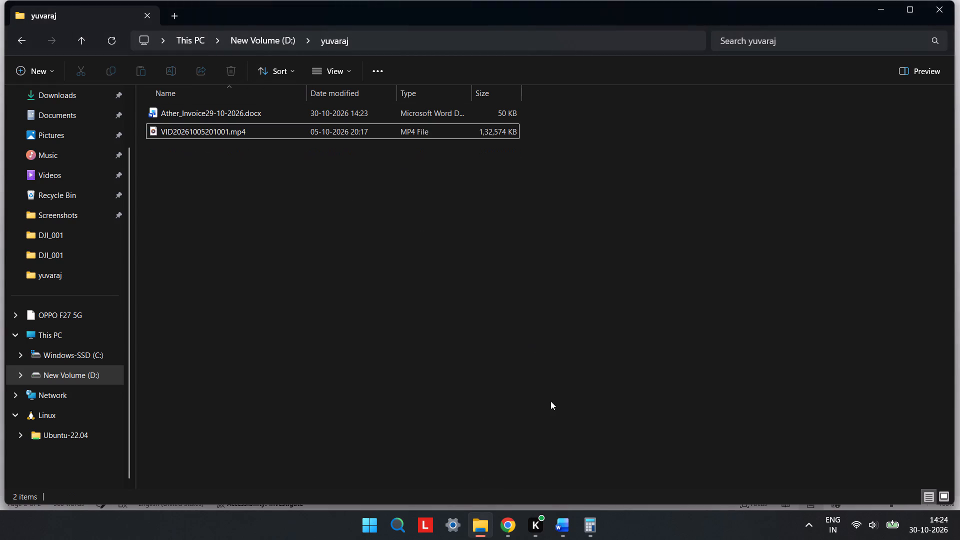
Back in the Word invoice Ather_Invoice29-10-2026.docx, centre-align the four HSN values in the Part table.
{"action": "left_click", "coordinate": [566, 524]}
{"action": "left_click", "coordinate": [520, 470]}
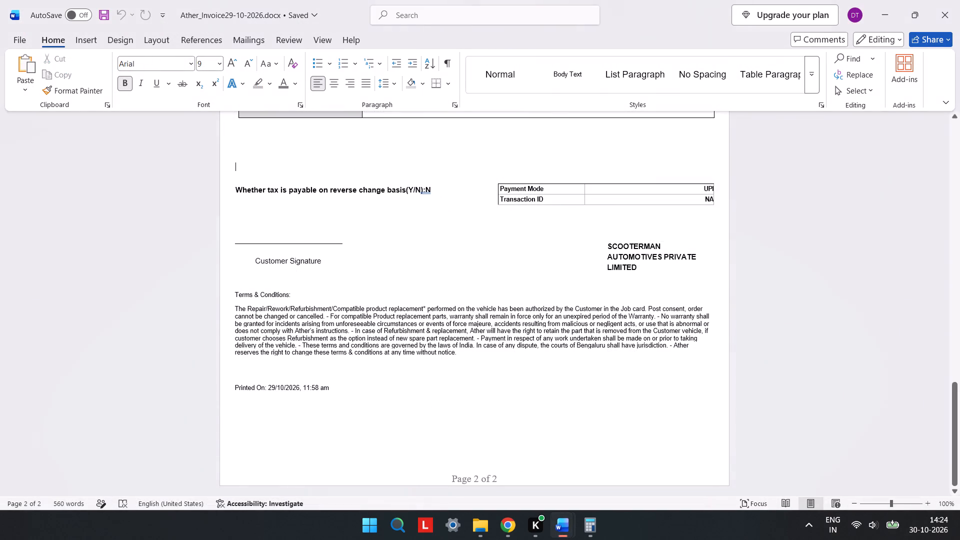
{"action": "scroll", "coordinate": [395, 212], "scroll_direction": "up", "scroll_amount": 15}
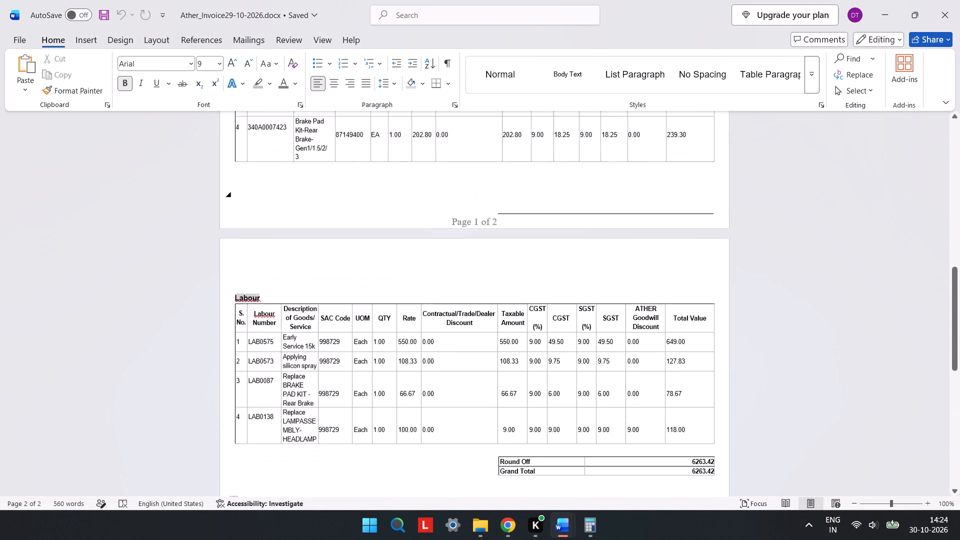
{"action": "scroll", "coordinate": [393, 236], "scroll_direction": "up", "scroll_amount": 5}
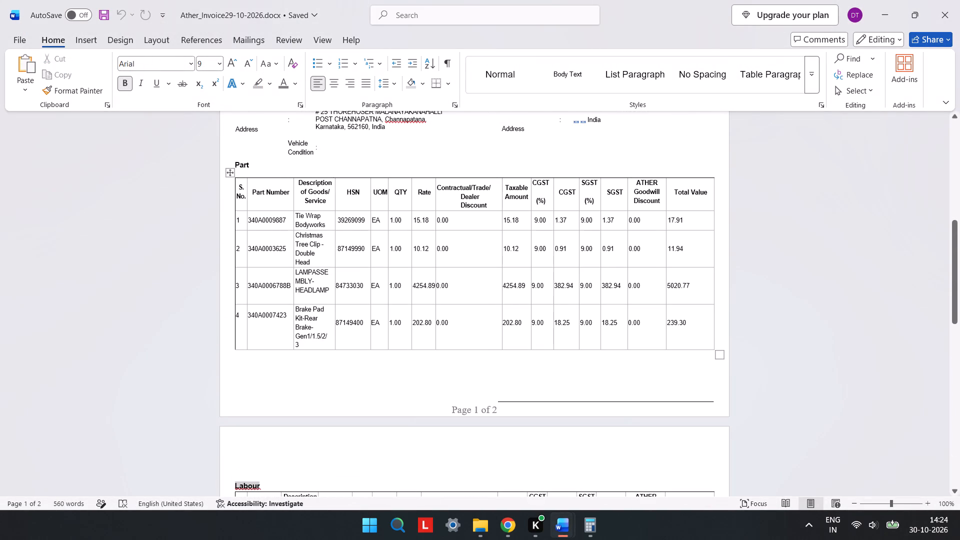
{"action": "left_click_drag", "start_coordinate": [362, 331], "coordinate": [343, 215]}
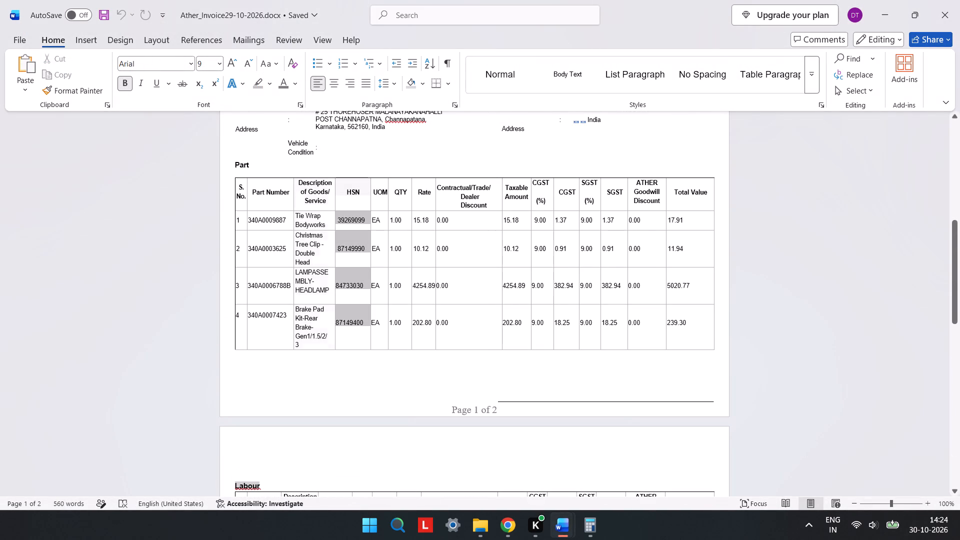
{"action": "left_click_drag", "start_coordinate": [343, 215], "coordinate": [344, 217]}
{"action": "left_click", "coordinate": [337, 82]}
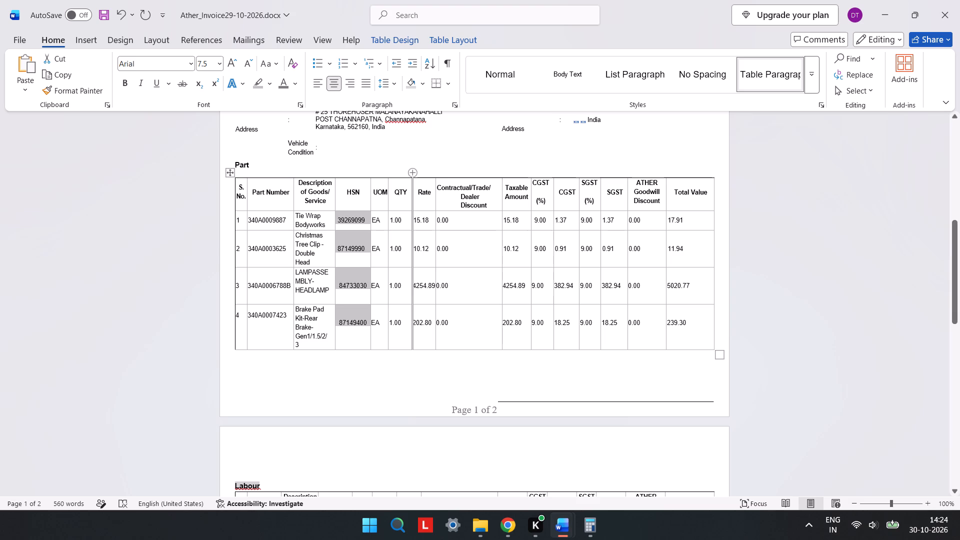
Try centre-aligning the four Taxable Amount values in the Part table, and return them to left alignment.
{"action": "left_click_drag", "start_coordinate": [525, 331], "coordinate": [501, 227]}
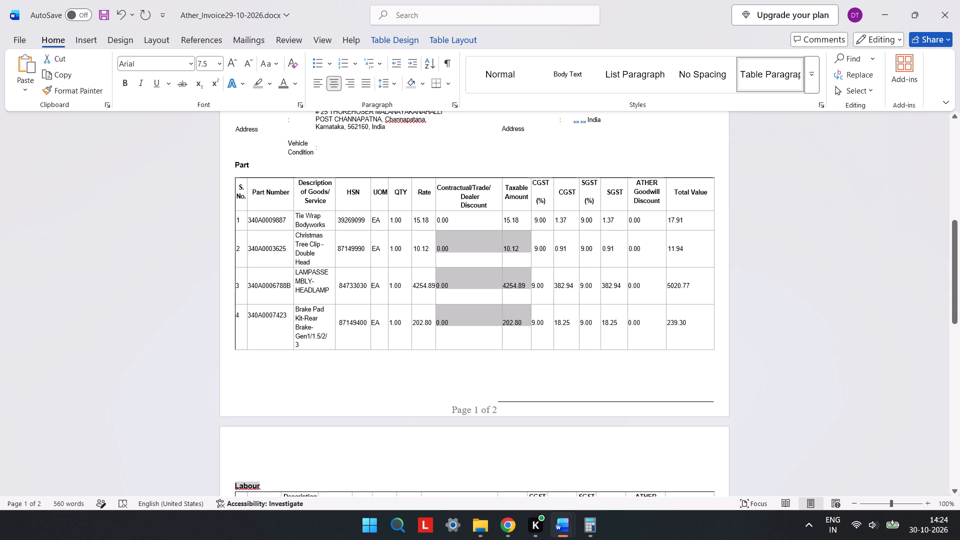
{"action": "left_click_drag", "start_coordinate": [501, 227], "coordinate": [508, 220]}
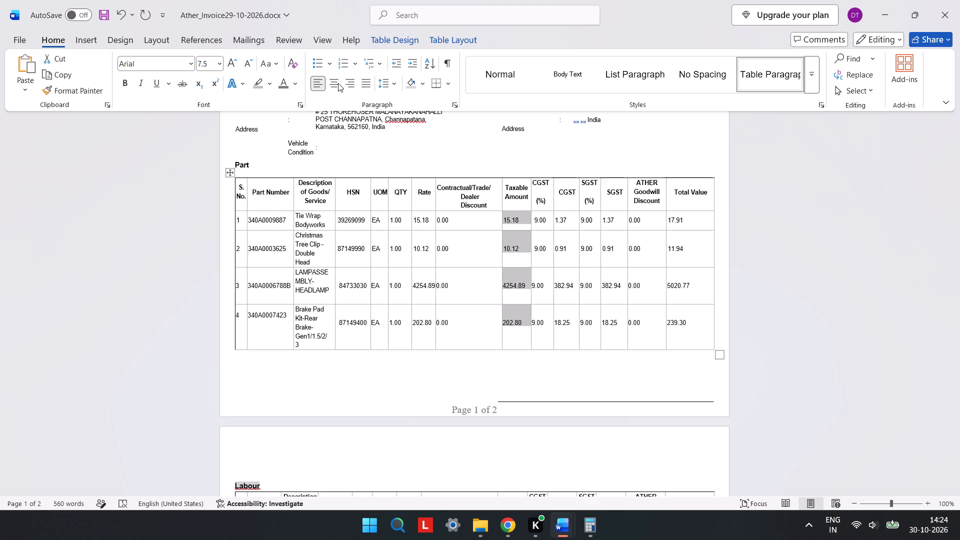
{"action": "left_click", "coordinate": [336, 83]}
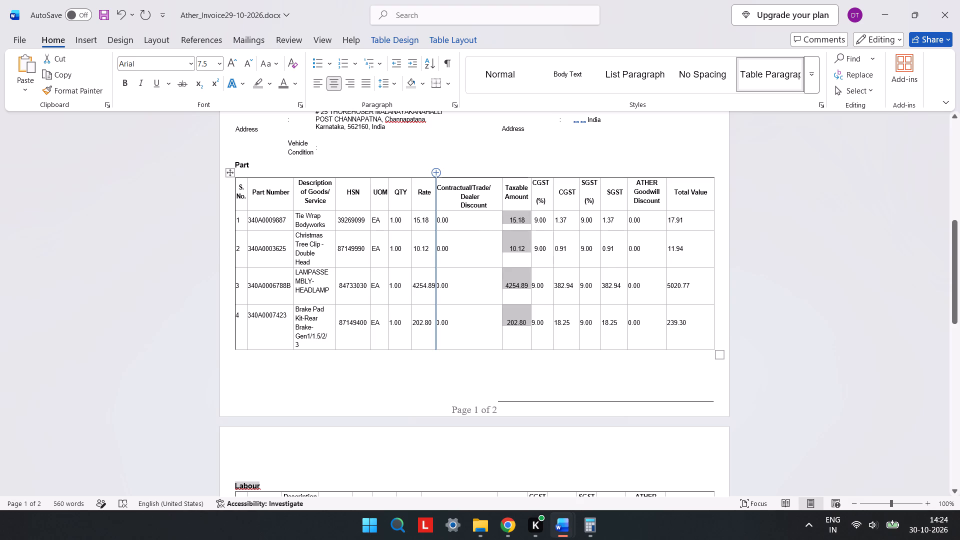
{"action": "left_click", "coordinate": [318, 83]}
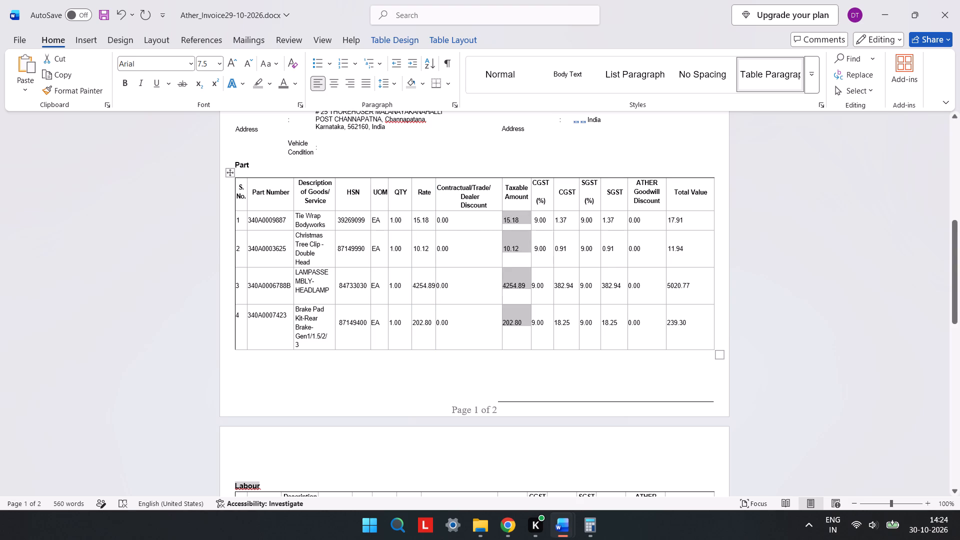
Deselect the table cells and save the Word invoice.
{"action": "scroll", "coordinate": [521, 315], "scroll_direction": "down", "scroll_amount": 2}
{"action": "left_click", "coordinate": [522, 321]}
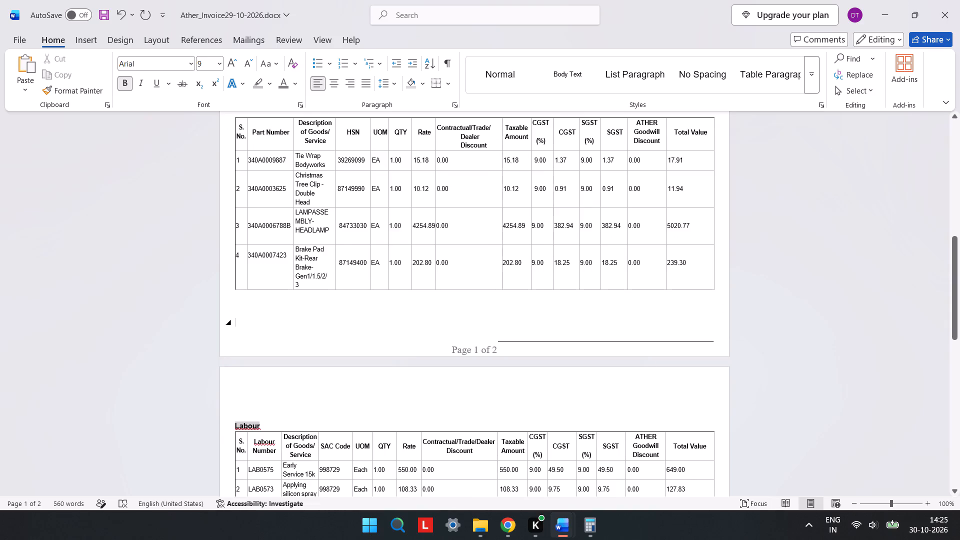
{"action": "key", "text": "ctrl+s"}
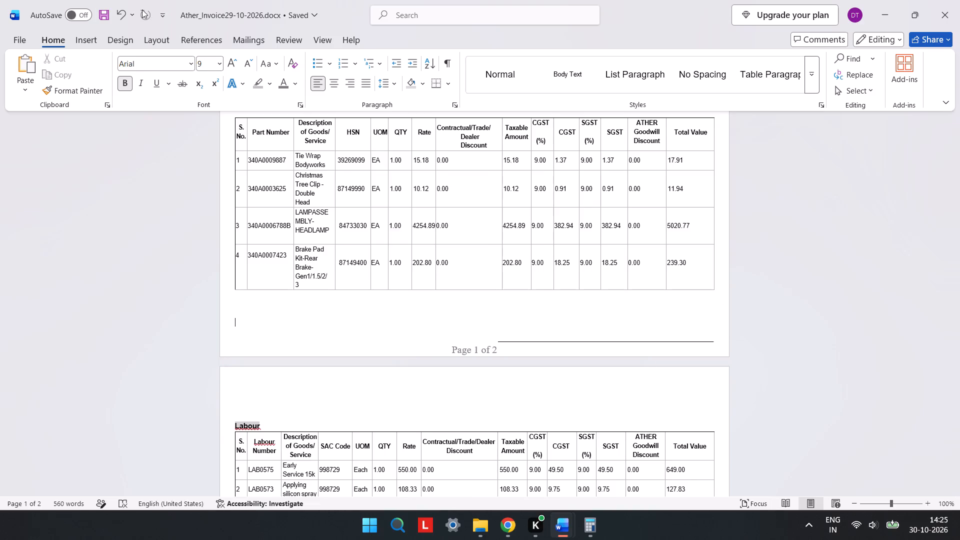
Export the corrected invoice as Ather_Invoice29-10-2026.pdf to the yuvaraj folder on New Volume (D:), optimized as Standard.
{"action": "left_click", "coordinate": [22, 37]}
{"action": "left_click", "coordinate": [58, 224]}
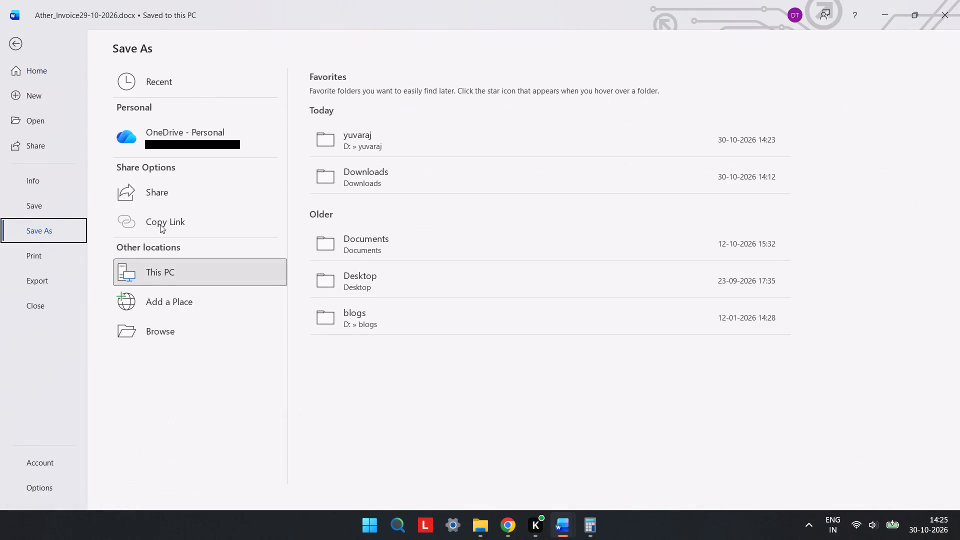
{"action": "double_click", "coordinate": [180, 283]}
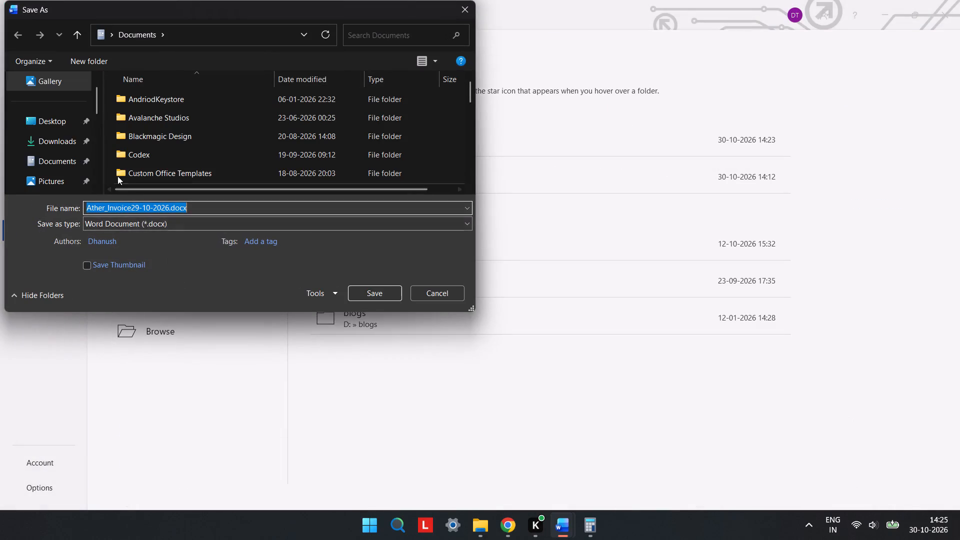
{"action": "scroll", "coordinate": [86, 144], "scroll_direction": "down", "scroll_amount": 6}
{"action": "left_click", "coordinate": [63, 124]}
{"action": "scroll", "coordinate": [185, 167], "scroll_direction": "down", "scroll_amount": 4}
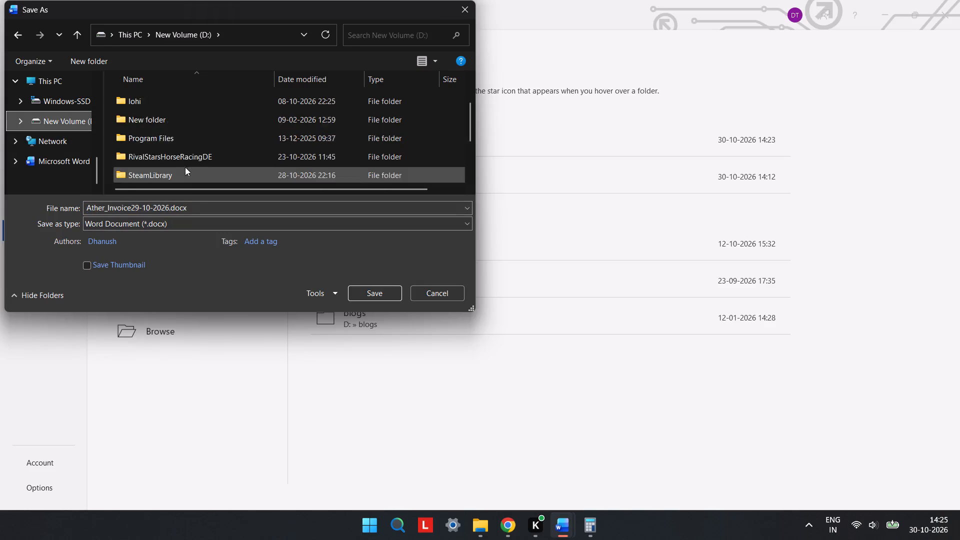
{"action": "scroll", "coordinate": [185, 167], "scroll_direction": "down", "scroll_amount": 2}
{"action": "double_click", "coordinate": [166, 177]}
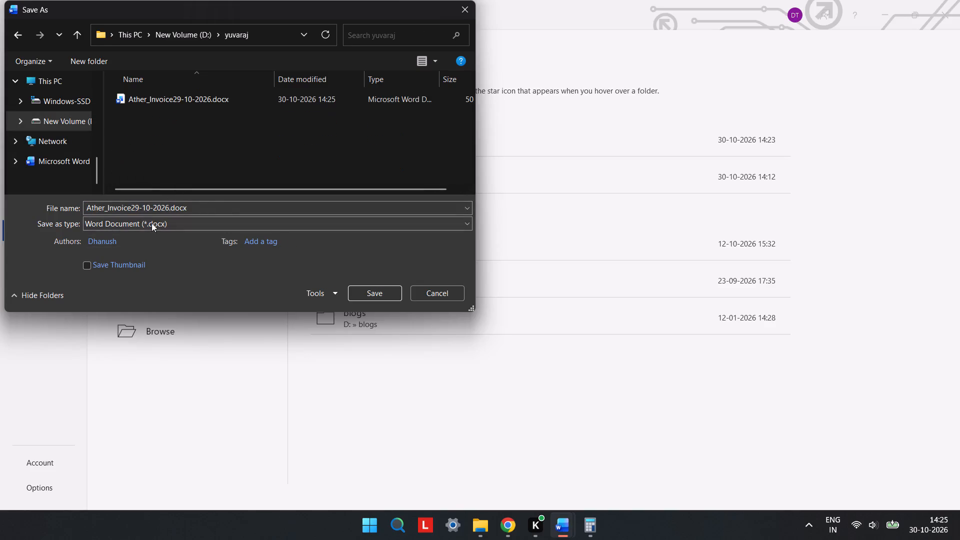
{"action": "left_click", "coordinate": [151, 219]}
{"action": "left_click", "coordinate": [144, 291]}
{"action": "left_click", "coordinate": [371, 324]}
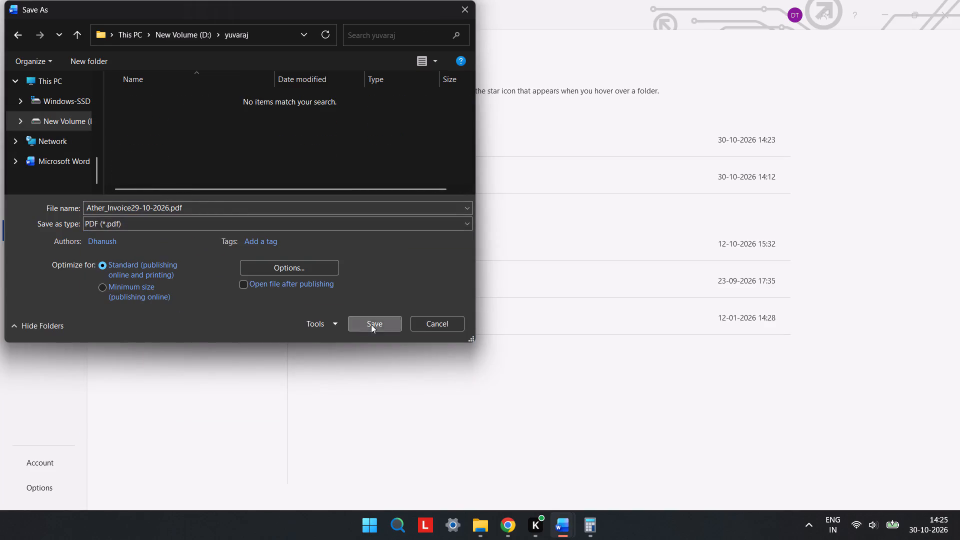
Arrange the yuvaraj folder in File Explorer side by side with Chrome, and open a new browser tab.
{"action": "left_click", "coordinate": [482, 528]}
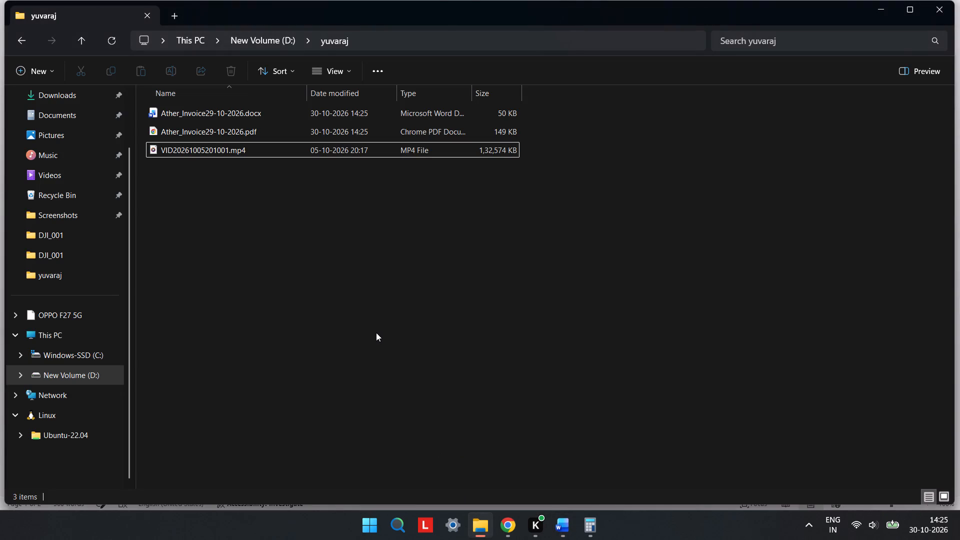
{"action": "key", "text": "super+Left"}
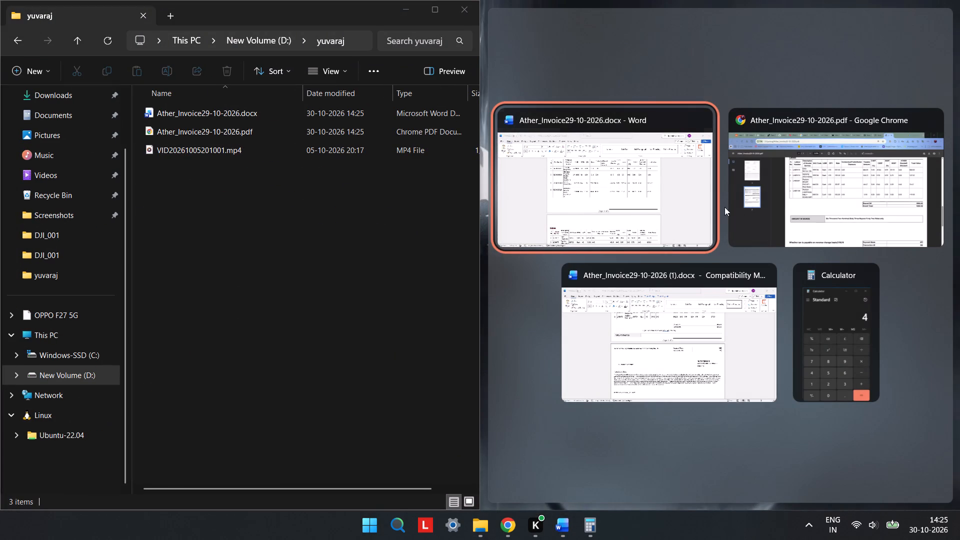
{"action": "left_click", "coordinate": [801, 213]}
{"action": "left_click", "coordinate": [751, 9]}
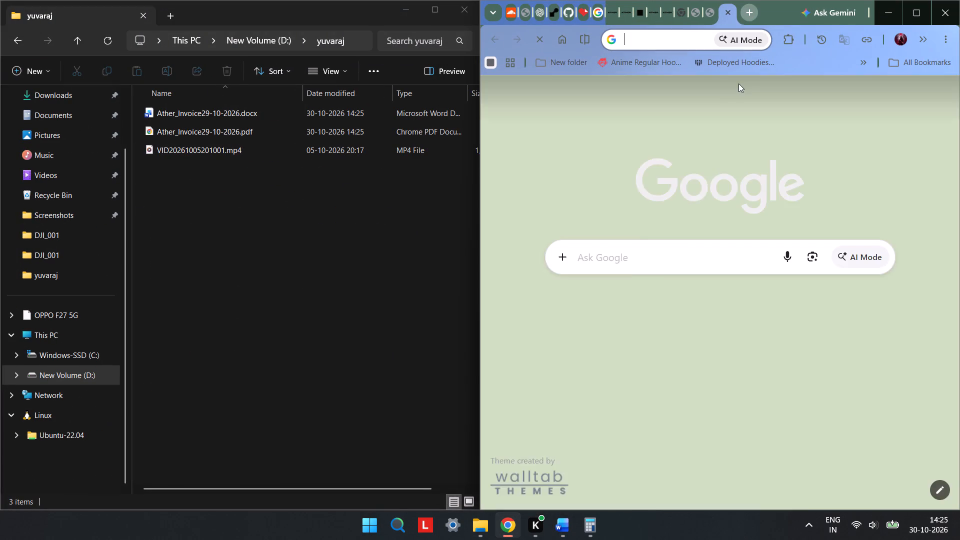
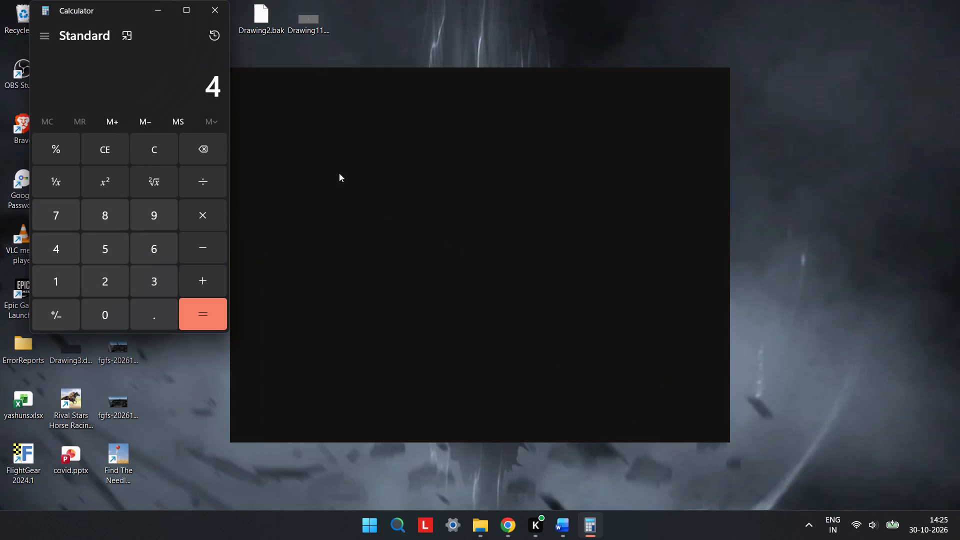
Maximize the Calculator window.
{"action": "left_click", "coordinate": [194, 8]}
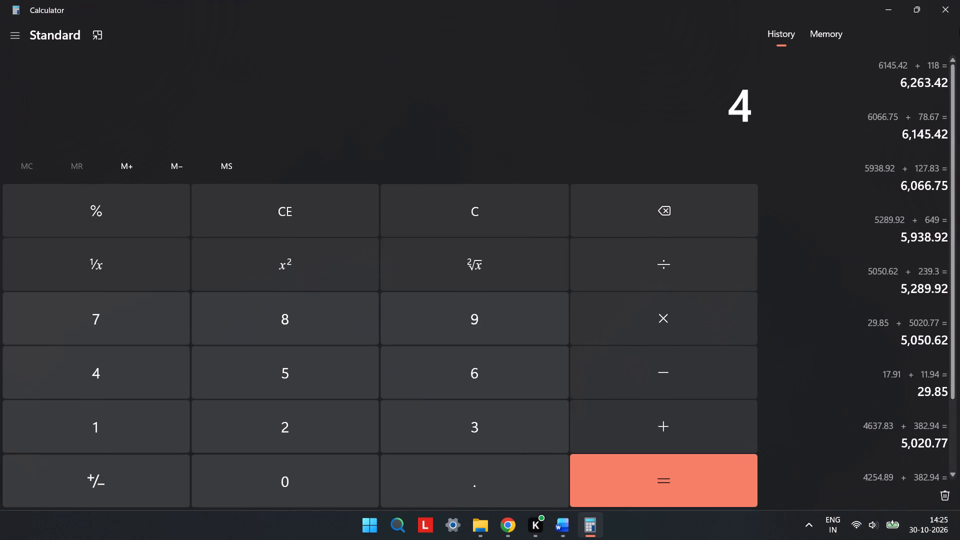
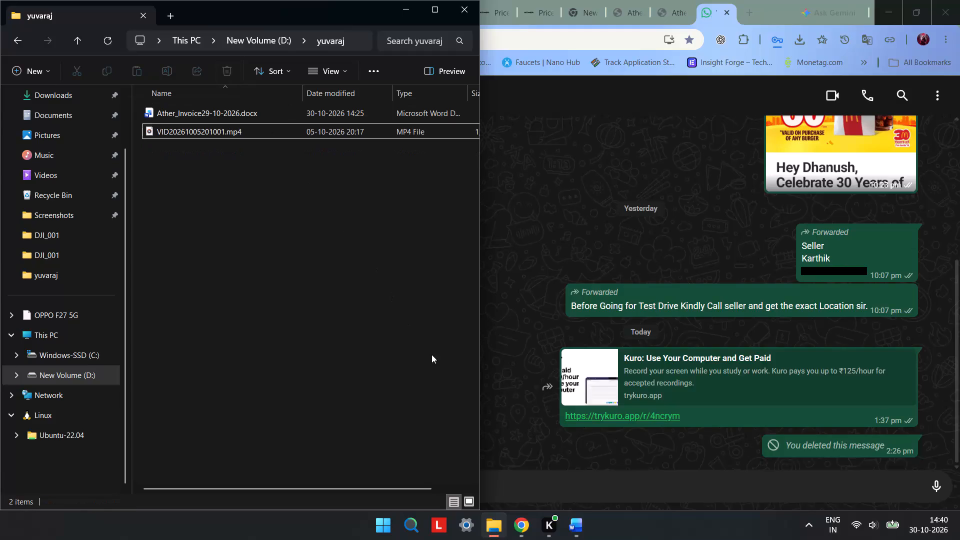
In the Word invoice Ather_Invoice29-10-2026.docx, set the Taxable Amount of Labour row LAB0138 to 100.00 and save the document.
{"action": "left_click", "coordinate": [579, 527]}
{"action": "left_click", "coordinate": [625, 448]}
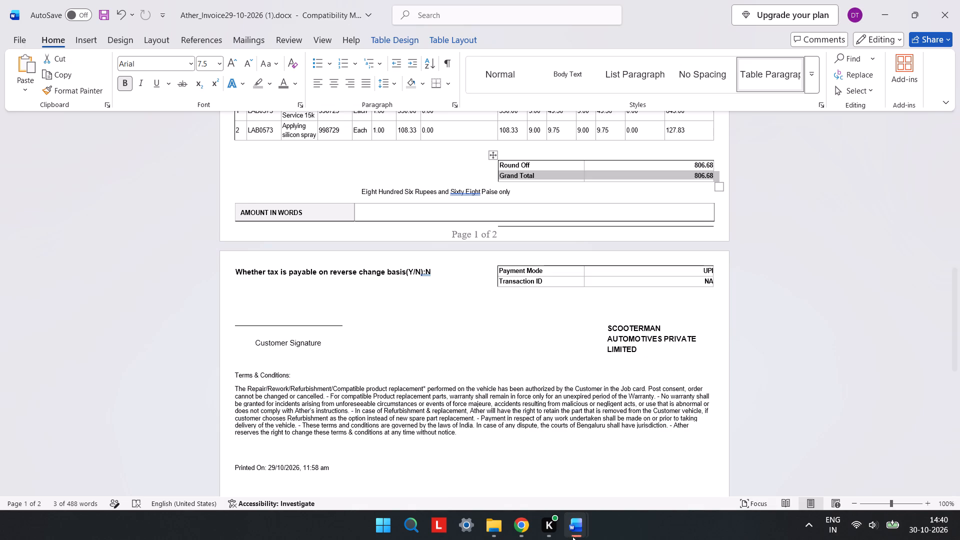
{"action": "left_click", "coordinate": [529, 484]}
{"action": "scroll", "coordinate": [470, 309], "scroll_direction": "down", "scroll_amount": 2}
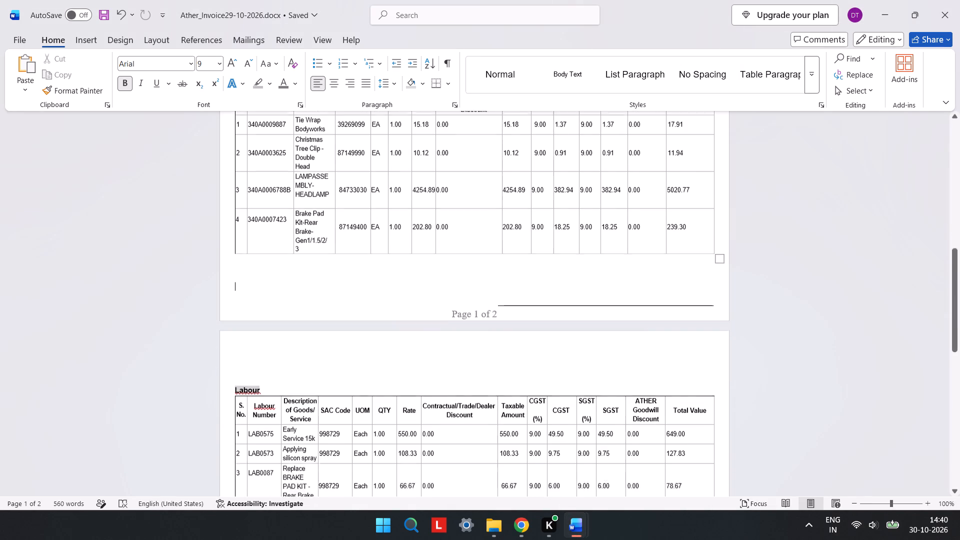
{"action": "scroll", "coordinate": [470, 309], "scroll_direction": "down", "scroll_amount": 4}
{"action": "left_click", "coordinate": [506, 380]}
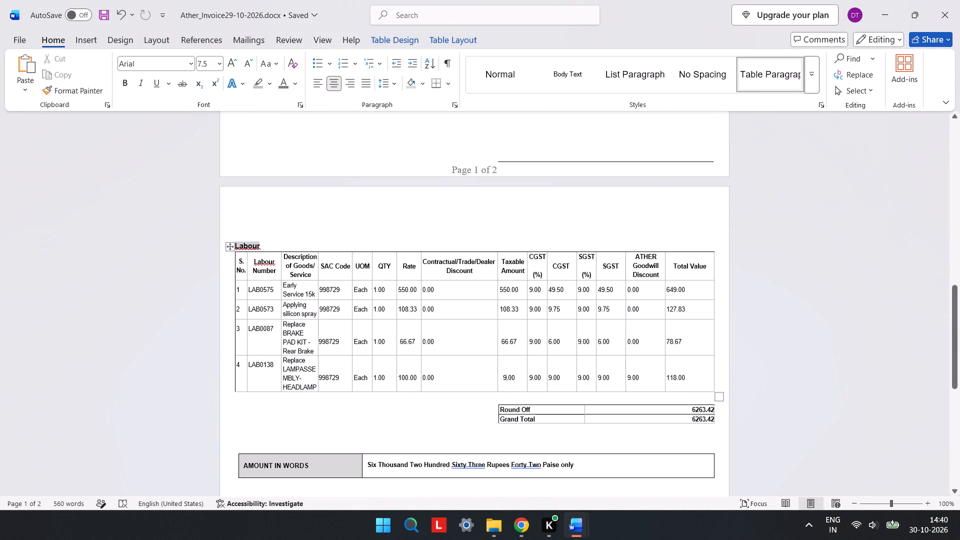
{"action": "key", "text": "BackSpace"}
{"action": "type", "text": "100"}
{"action": "left_click", "coordinate": [432, 421]}
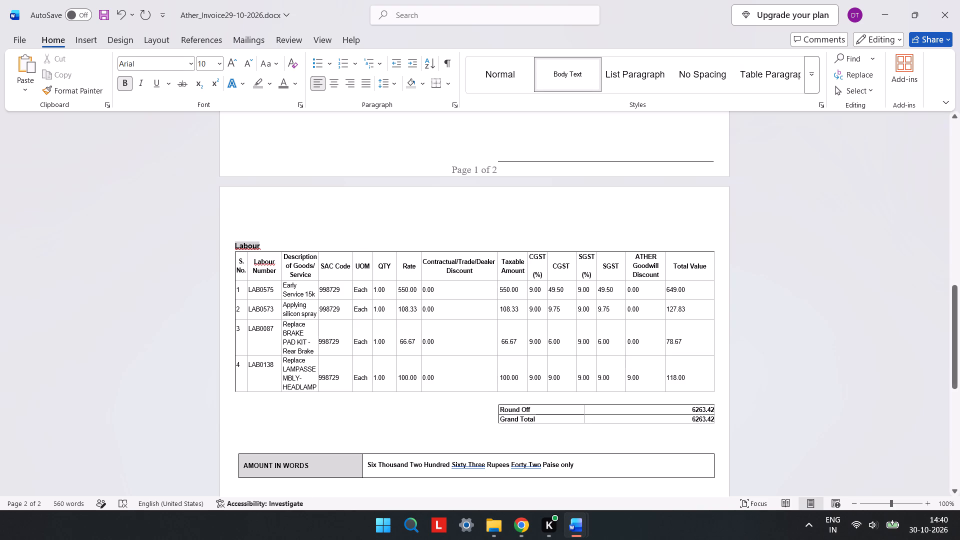
{"action": "key", "text": "ctrl+s"}
{"action": "key", "text": "ctrl+s"}
{"action": "key", "text": "ctrl+s"}
Save a PDF copy of the corrected invoice as Ather_Invoice29-10-2026 in the yuvaraj folder on New Volume (D:).
{"action": "scroll", "coordinate": [581, 429], "scroll_direction": "down", "scroll_amount": 7}
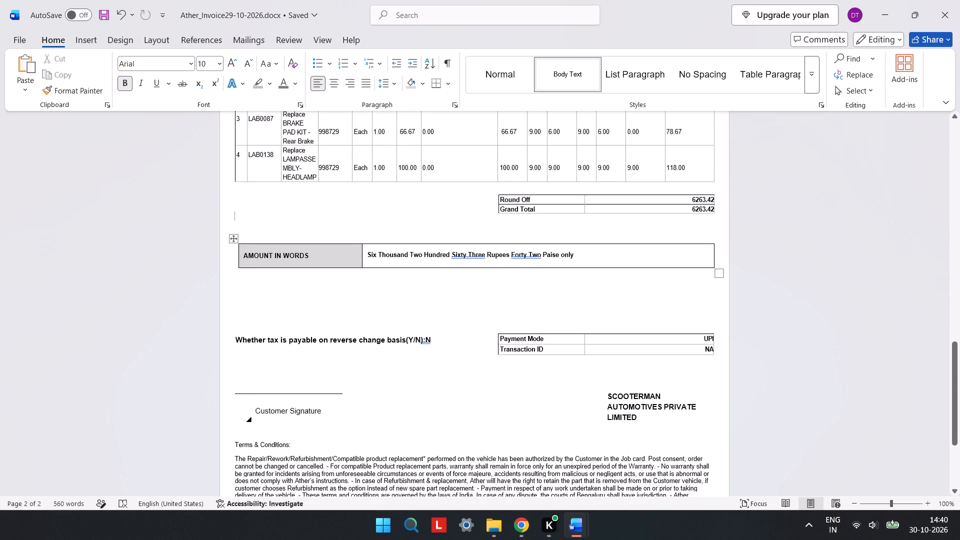
{"action": "scroll", "coordinate": [577, 425], "scroll_direction": "down", "scroll_amount": 1}
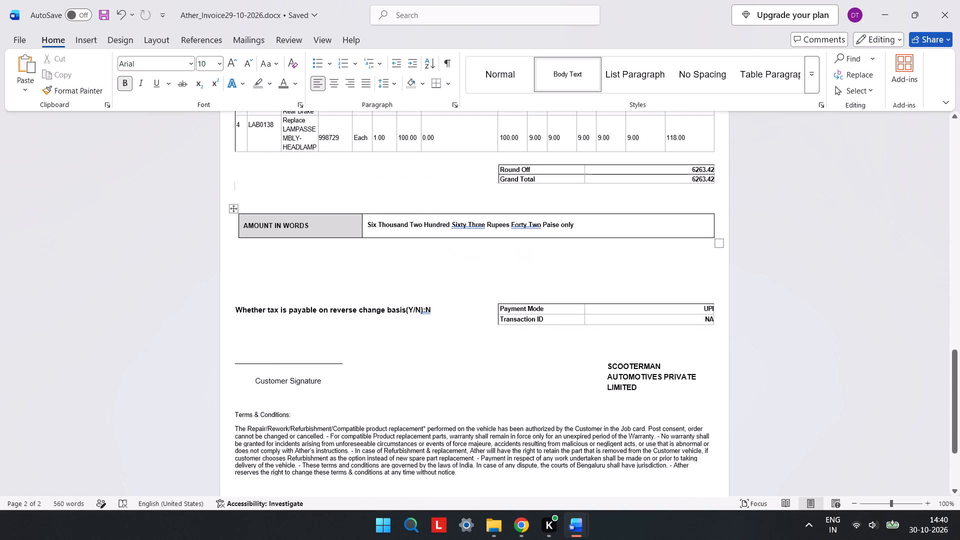
{"action": "scroll", "coordinate": [577, 425], "scroll_direction": "up", "scroll_amount": 19}
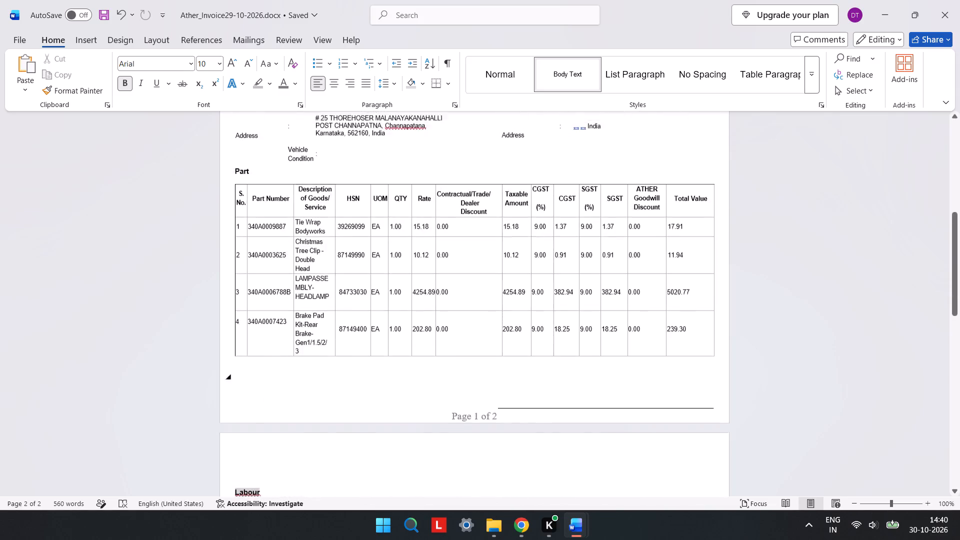
{"action": "scroll", "coordinate": [571, 424], "scroll_direction": "up", "scroll_amount": 4}
{"action": "left_click", "coordinate": [14, 43]}
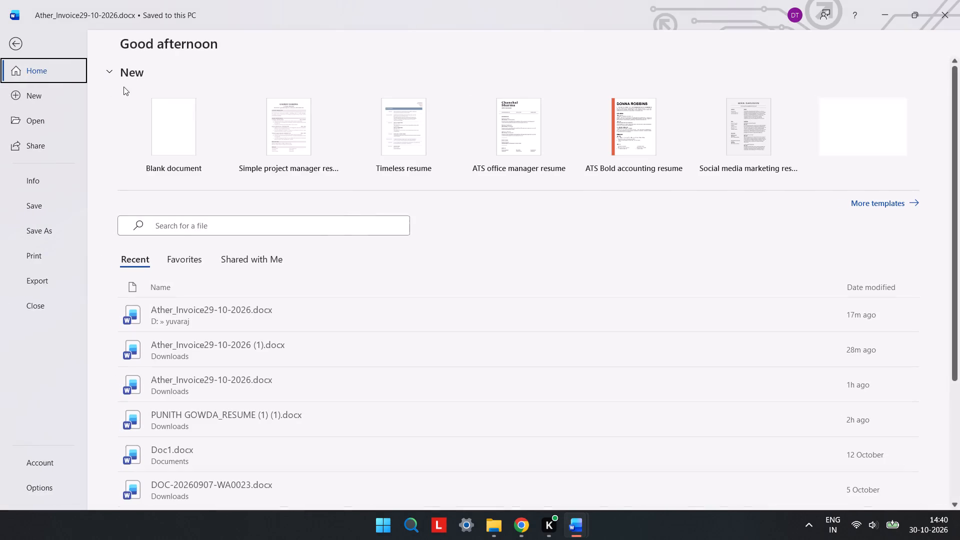
{"action": "left_click", "coordinate": [45, 233]}
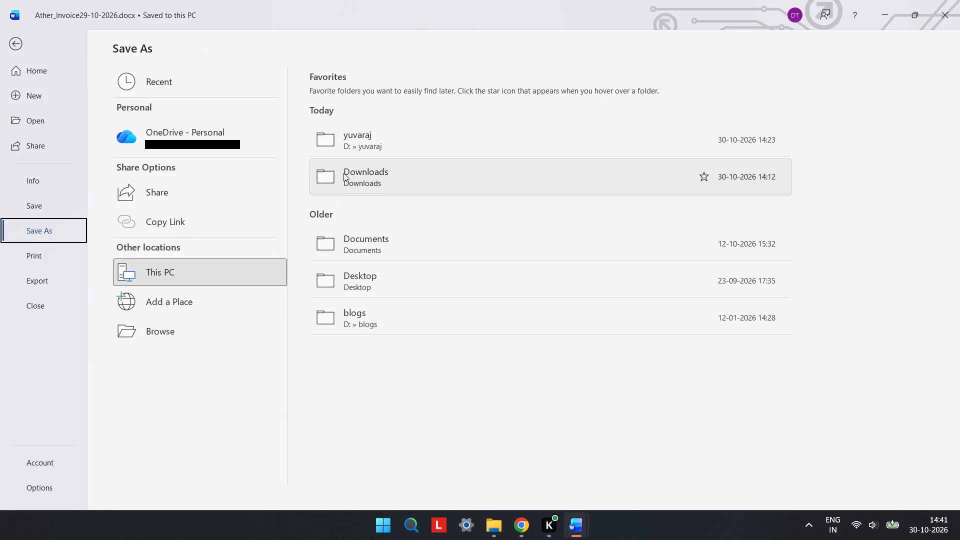
{"action": "double_click", "coordinate": [253, 270]}
{"action": "scroll", "coordinate": [0, 119], "scroll_direction": "down", "scroll_amount": 6}
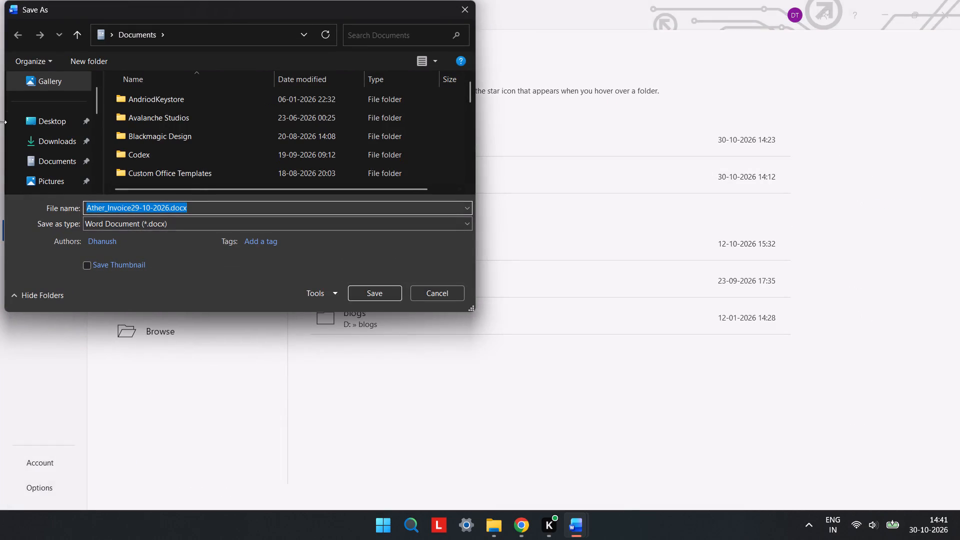
{"action": "scroll", "coordinate": [34, 181], "scroll_direction": "down", "scroll_amount": 6}
{"action": "left_click", "coordinate": [66, 121]}
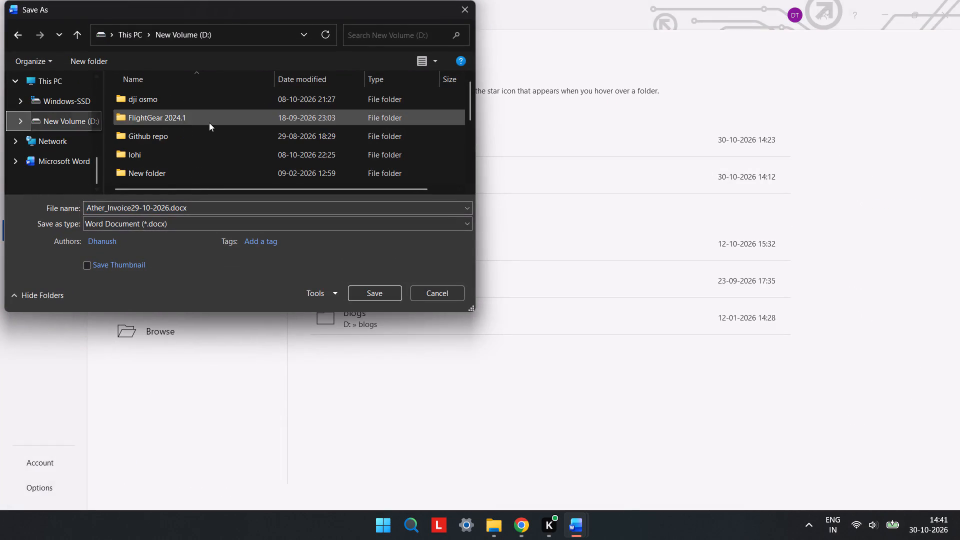
{"action": "left_click", "coordinate": [39, 121]}
{"action": "scroll", "coordinate": [159, 186], "scroll_direction": "down", "scroll_amount": 8}
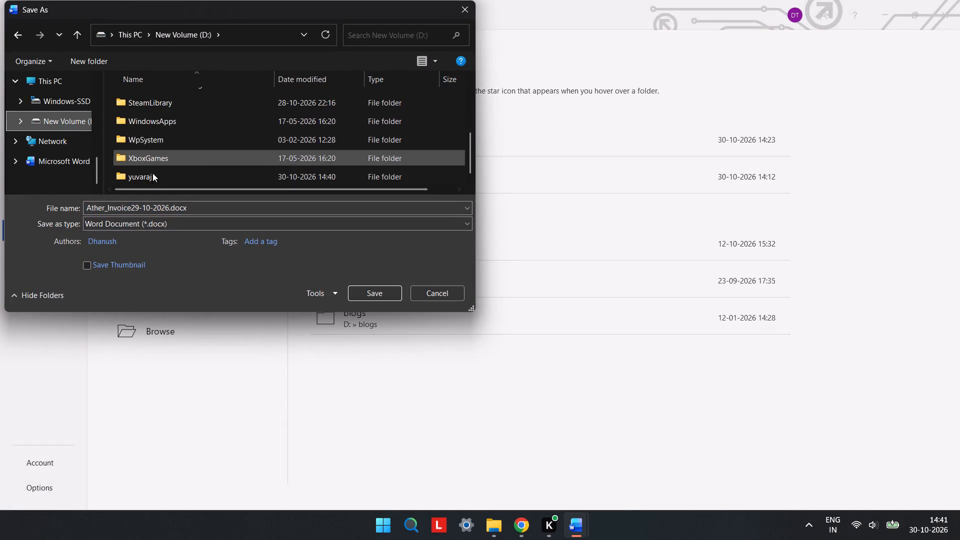
{"action": "left_click", "coordinate": [153, 183]}
{"action": "triple_click", "coordinate": [153, 180]}
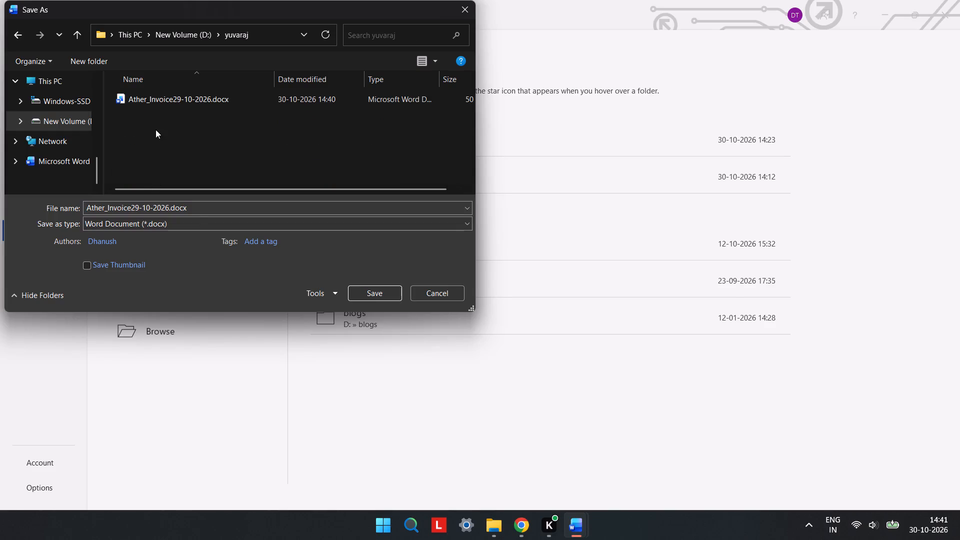
{"action": "left_click", "coordinate": [212, 226]}
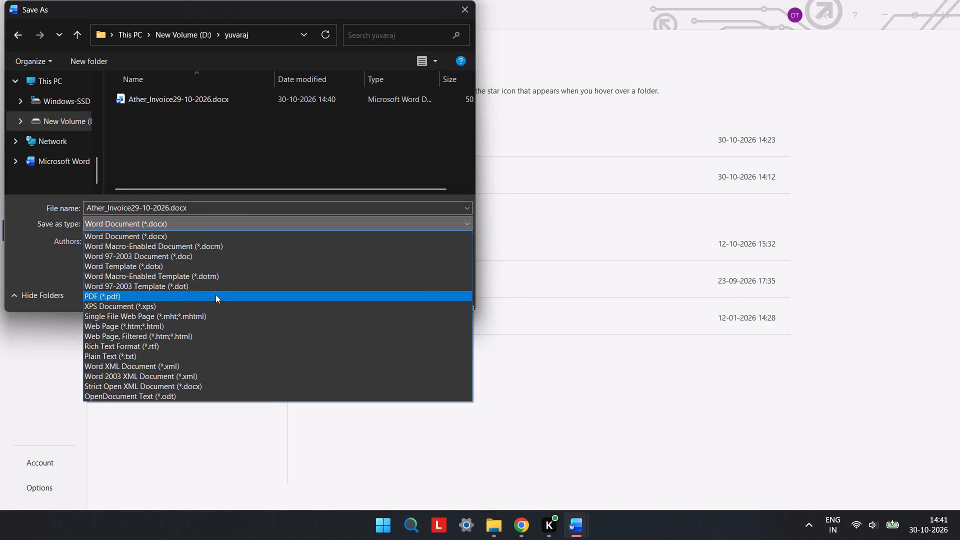
{"action": "left_click", "coordinate": [215, 294]}
{"action": "left_click", "coordinate": [357, 329]}
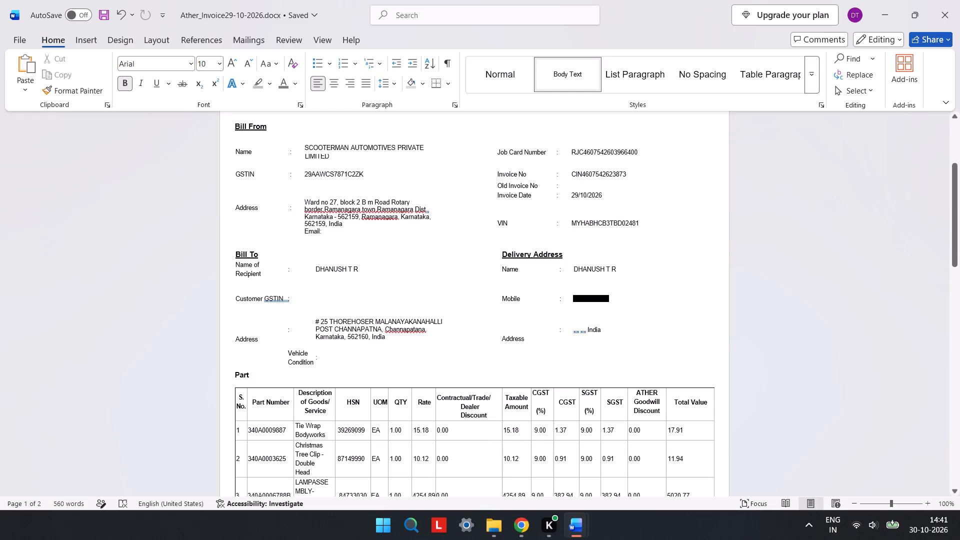
Open Ather_Invoice29-10-2026.pdf from the yuvaraj folder in Chrome and review both pages, including the Labour table, totals and terms.
{"action": "scroll", "coordinate": [354, 319], "scroll_direction": "down", "scroll_amount": 18}
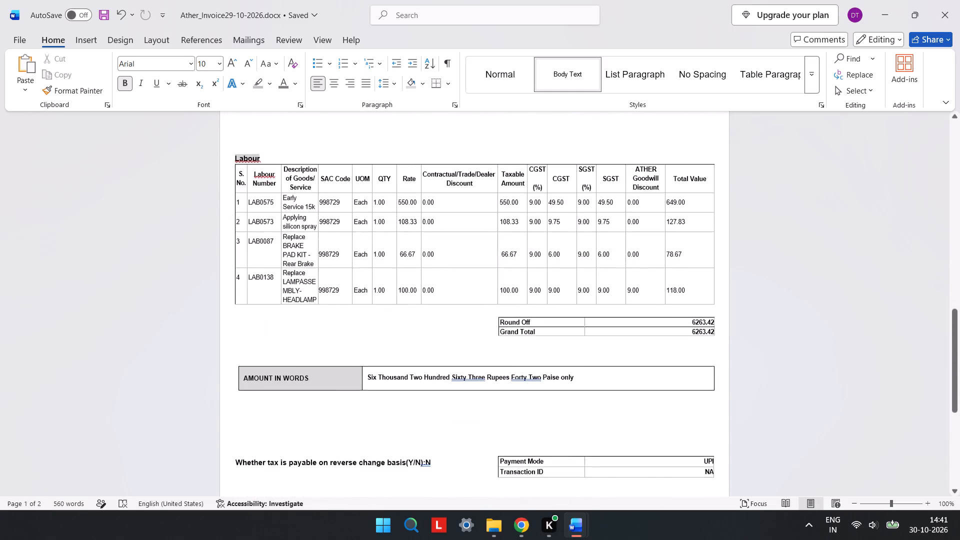
{"action": "scroll", "coordinate": [347, 310], "scroll_direction": "down", "scroll_amount": 20}
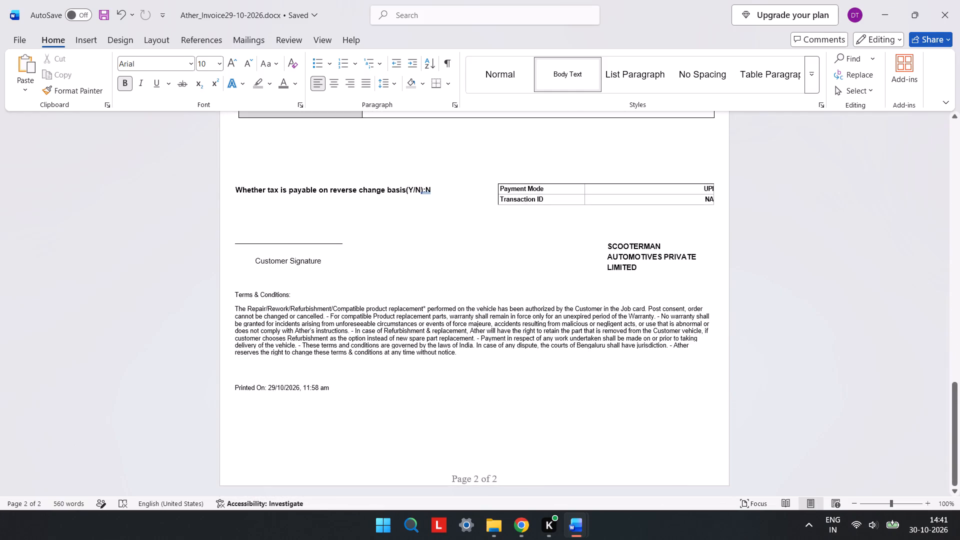
{"action": "left_click", "coordinate": [496, 522]}
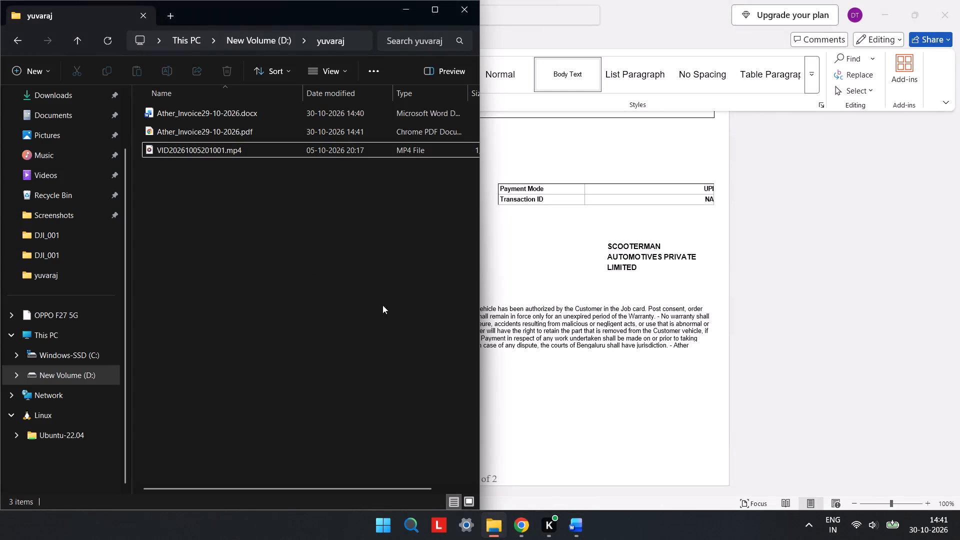
{"action": "double_click", "coordinate": [322, 127]}
{"action": "scroll", "coordinate": [496, 298], "scroll_direction": "down", "scroll_amount": 2}
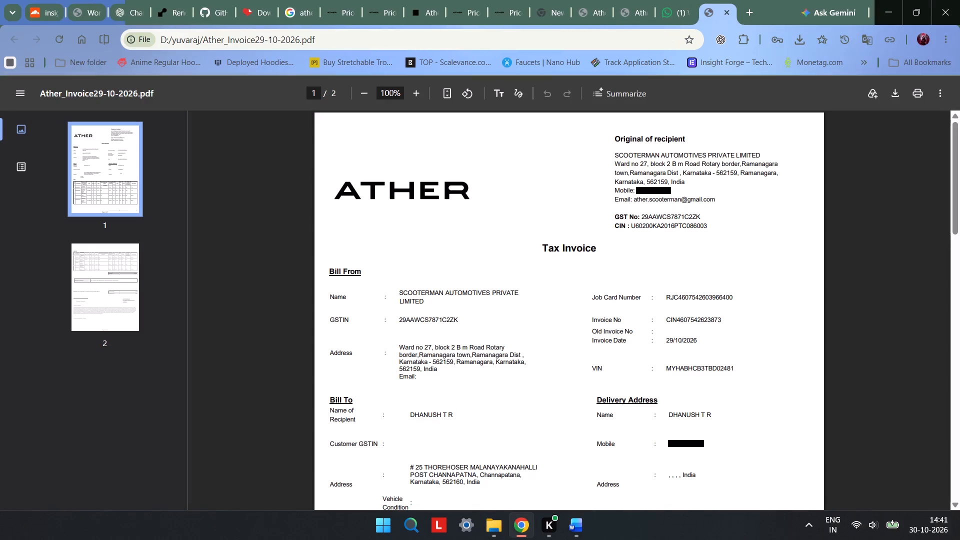
{"action": "scroll", "coordinate": [496, 298], "scroll_direction": "down", "scroll_amount": 18}
{"action": "scroll", "coordinate": [492, 288], "scroll_direction": "up", "scroll_amount": 1}
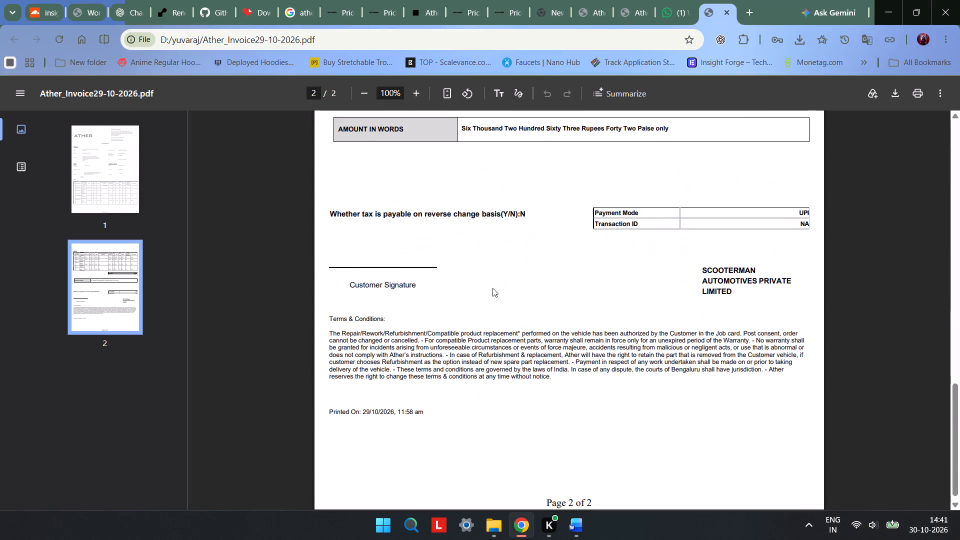
{"action": "scroll", "coordinate": [492, 288], "scroll_direction": "up", "scroll_amount": 3}
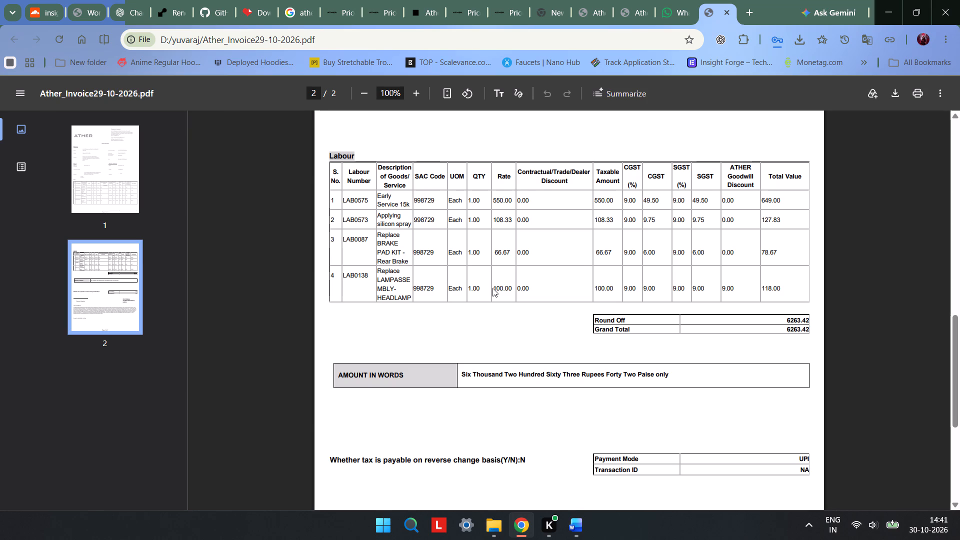
{"action": "scroll", "coordinate": [489, 284], "scroll_direction": "down", "scroll_amount": 2}
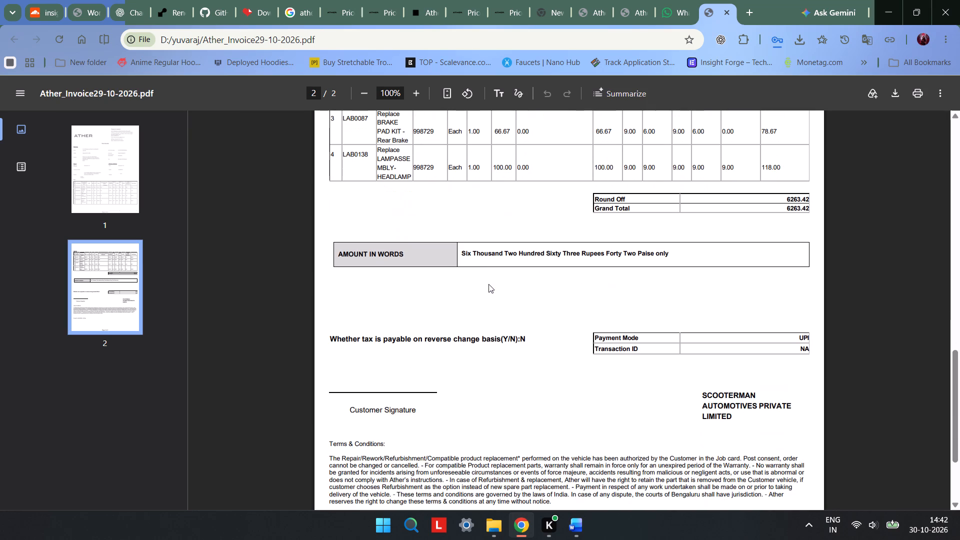
{"action": "scroll", "coordinate": [488, 284], "scroll_direction": "down", "scroll_amount": 4}
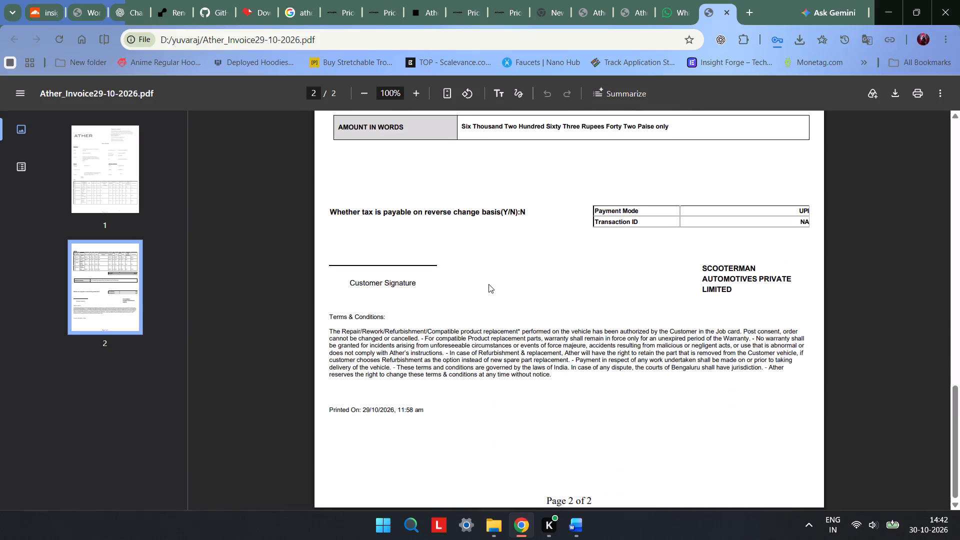
{"action": "scroll", "coordinate": [488, 284], "scroll_direction": "down", "scroll_amount": 2}
{"action": "scroll", "coordinate": [487, 284], "scroll_direction": "up", "scroll_amount": 17}
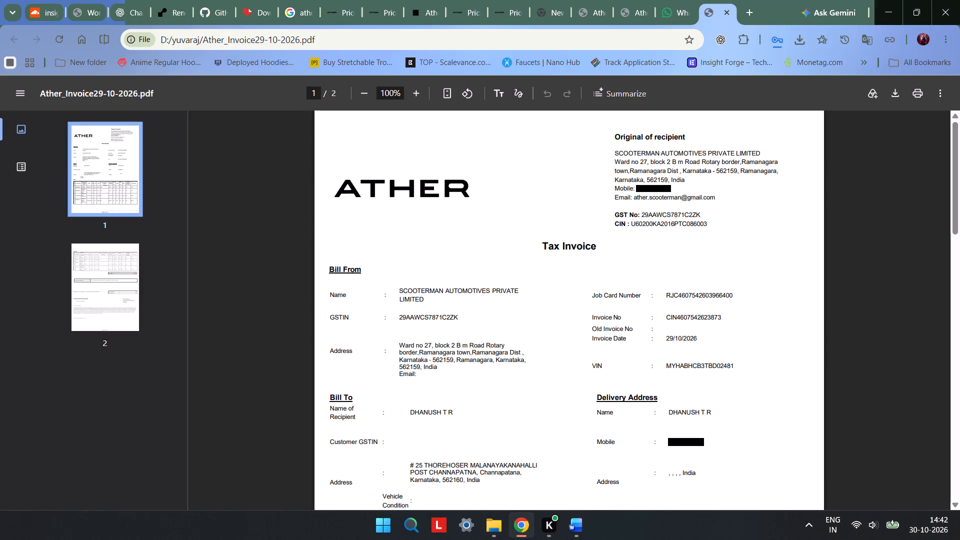
{"action": "scroll", "coordinate": [655, 399], "scroll_direction": "down", "scroll_amount": 14}
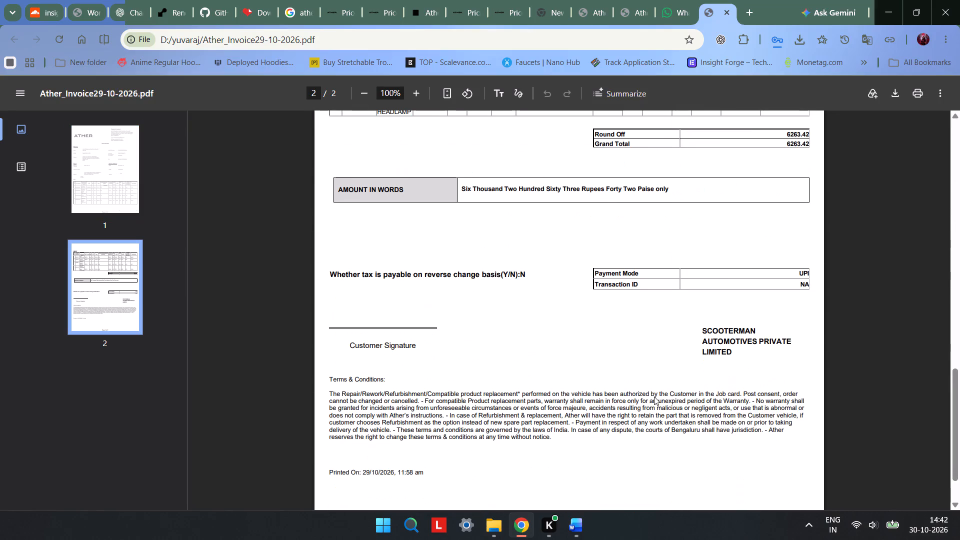
{"action": "scroll", "coordinate": [617, 465], "scroll_direction": "down", "scroll_amount": 9}
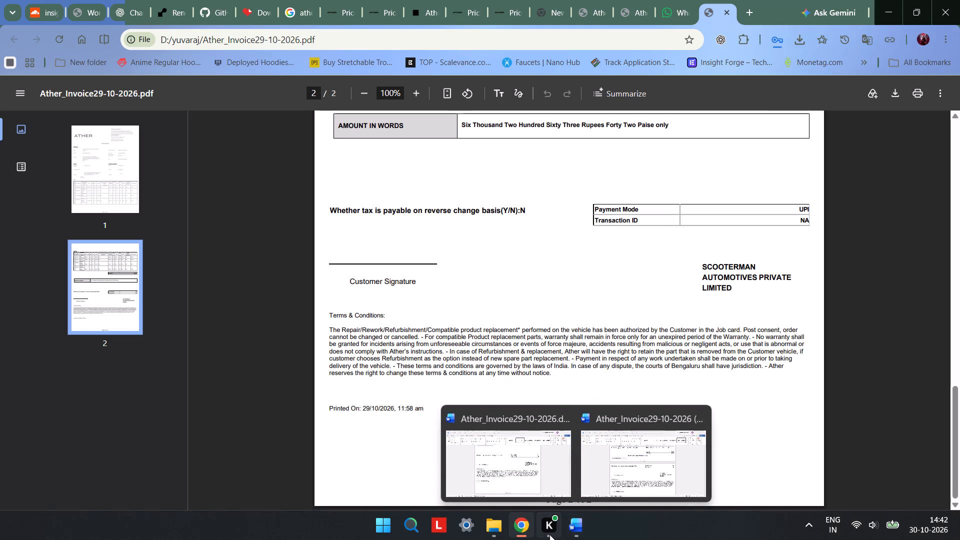
Switch back to the yuvaraj folder in File Explorer.
{"action": "left_click", "coordinate": [498, 532]}
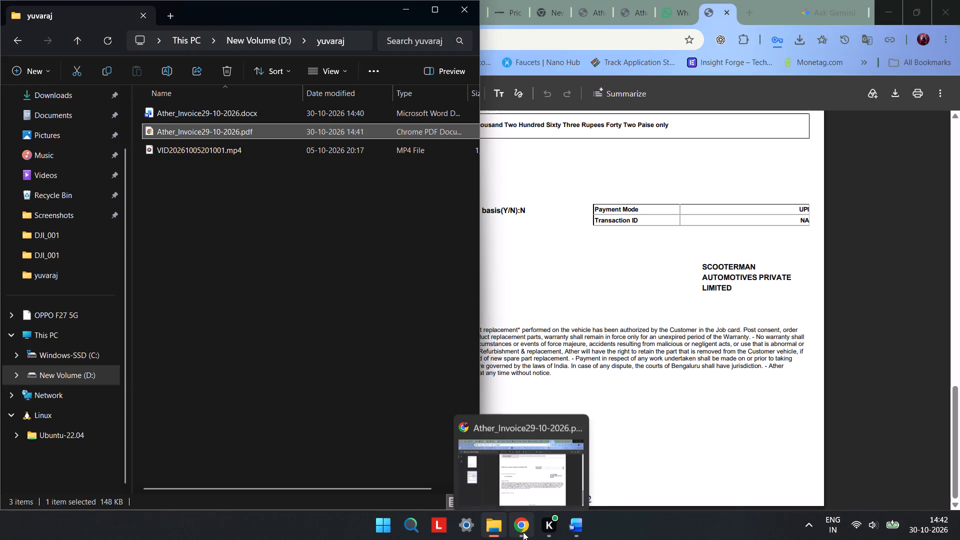